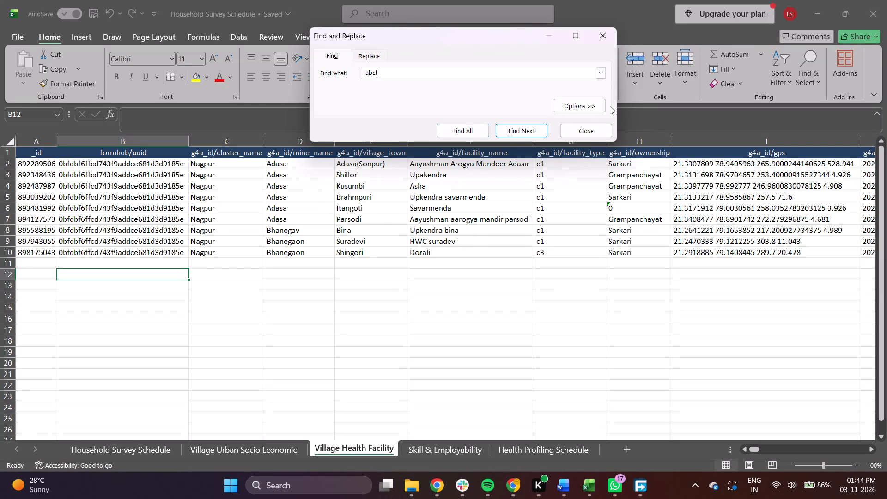
Close Find and Replace and rename the workbook as Nagpur Cluster.
click(604, 41)
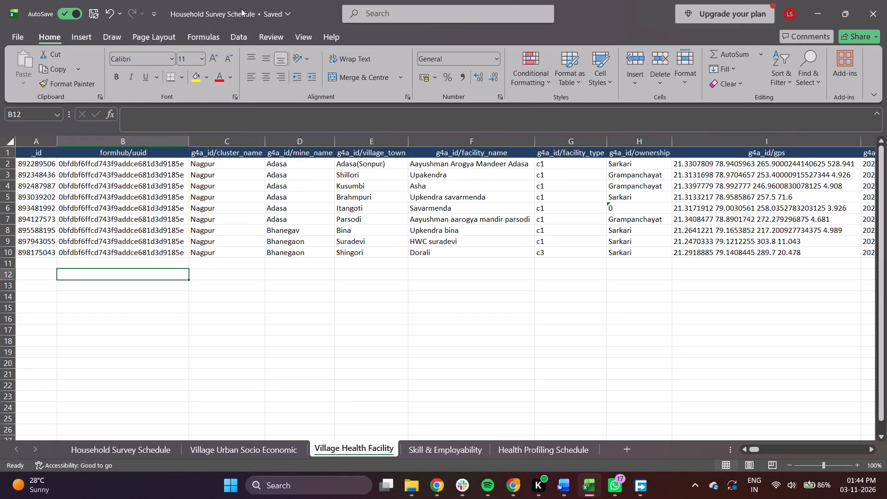
click(292, 13)
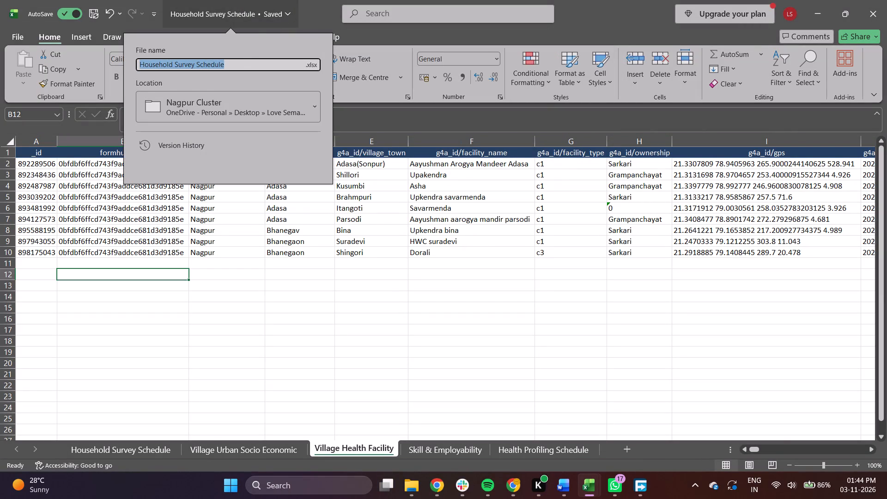
key(ctrl+a)
key(BackSpace)
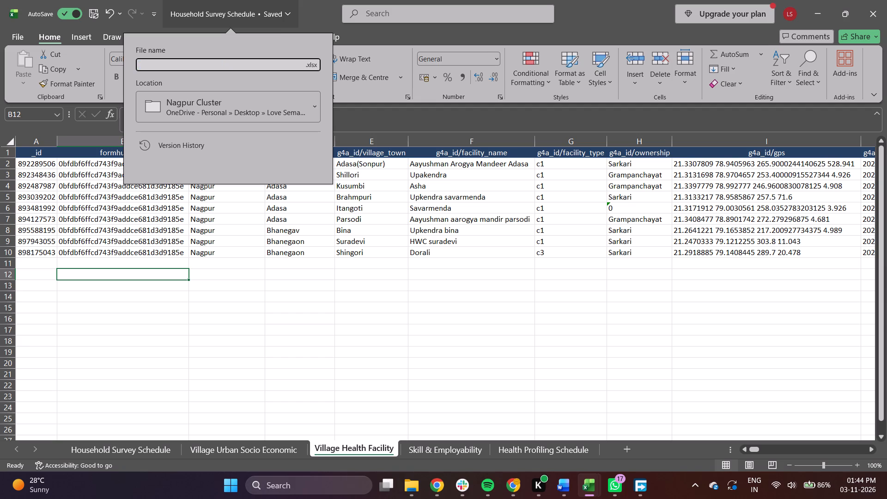
key(shift+n)
text(agpur Cluster)
key(Return)
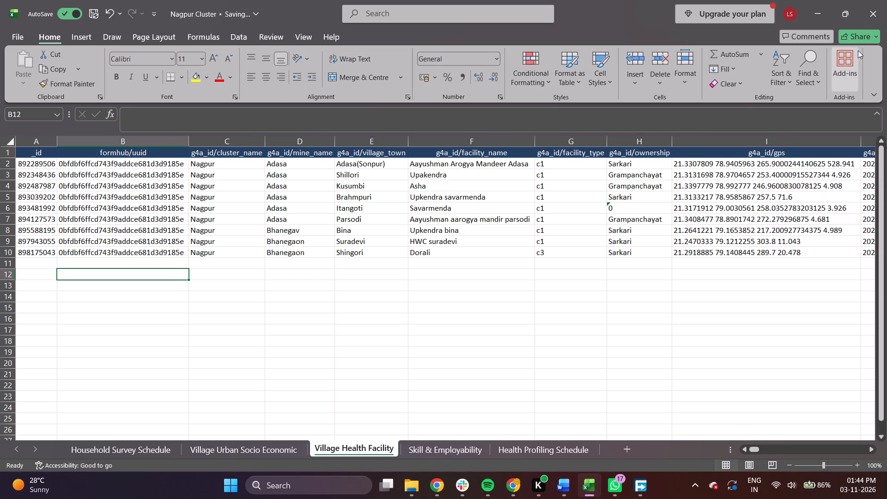
Open sharing for the workbook and set its link to work for People you choose with Can edit permission.
click(863, 37)
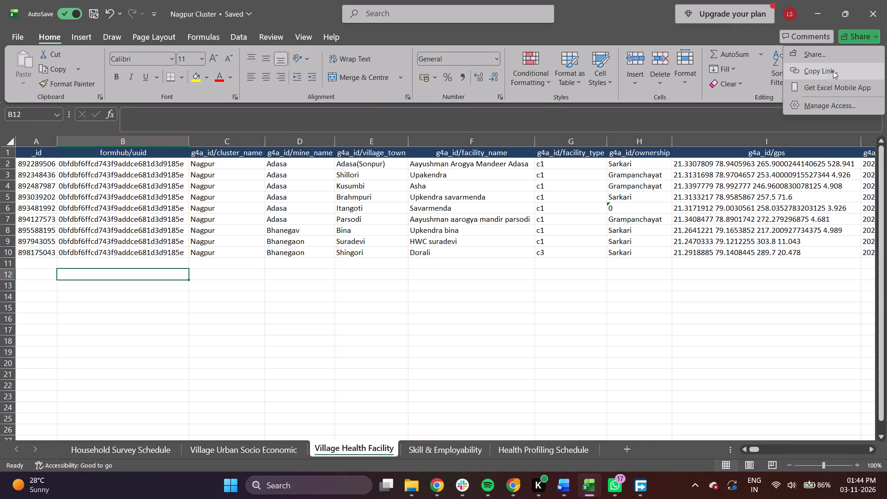
click(833, 57)
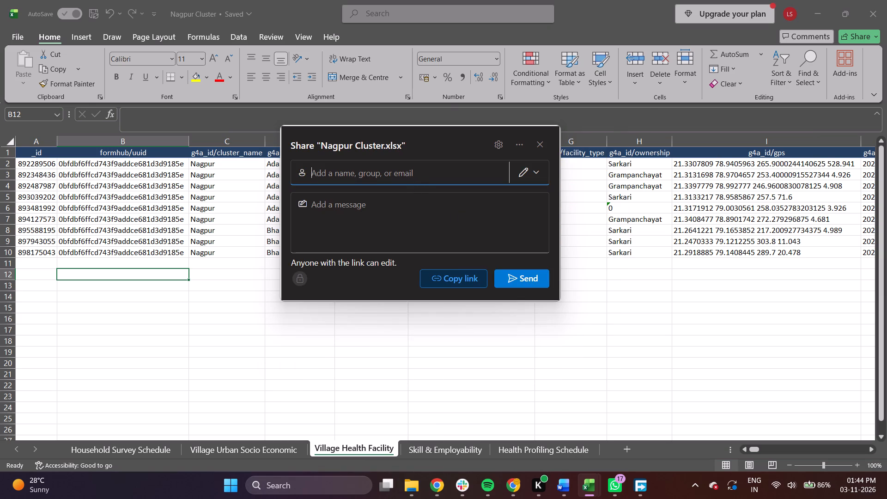
click(421, 171)
click(328, 265)
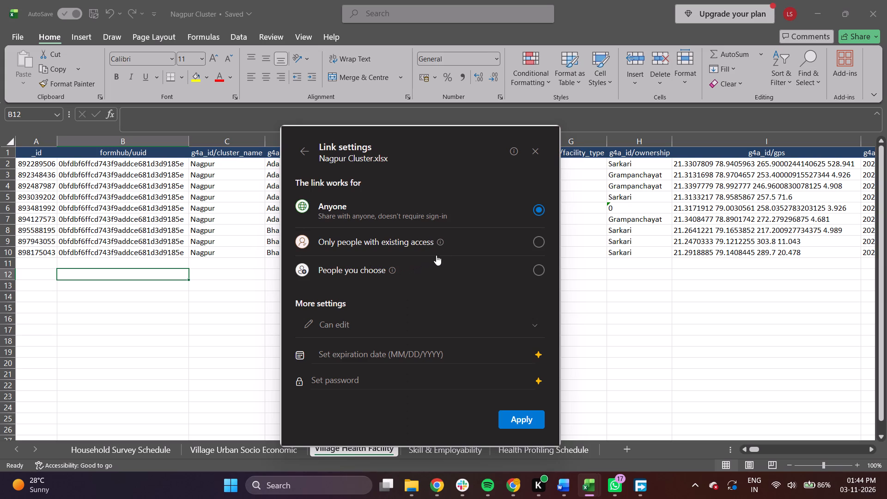
click(493, 272)
click(462, 340)
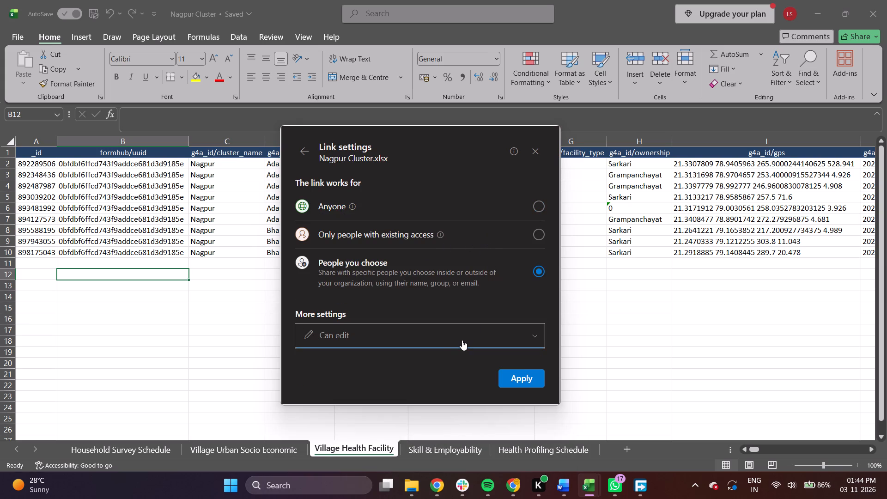
scroll(446, 341, down, 1)
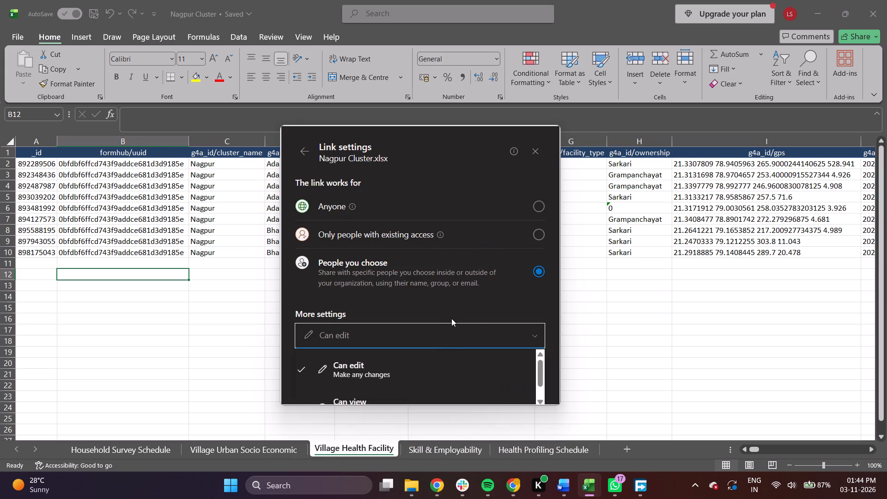
scroll(452, 314, down, 1)
scroll(410, 367, down, 1)
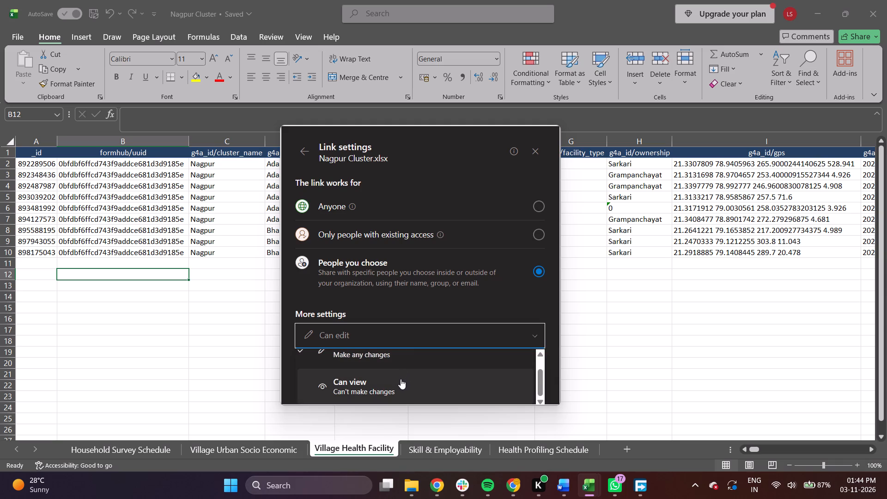
click(401, 379)
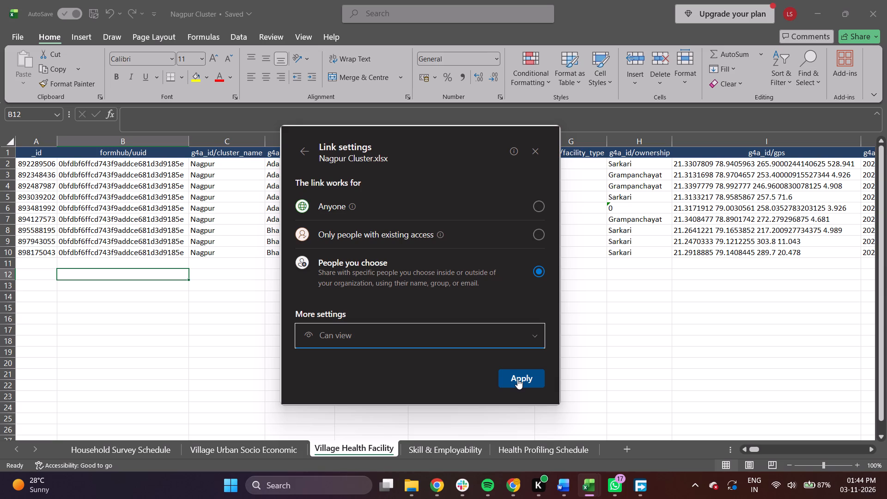
click(514, 332)
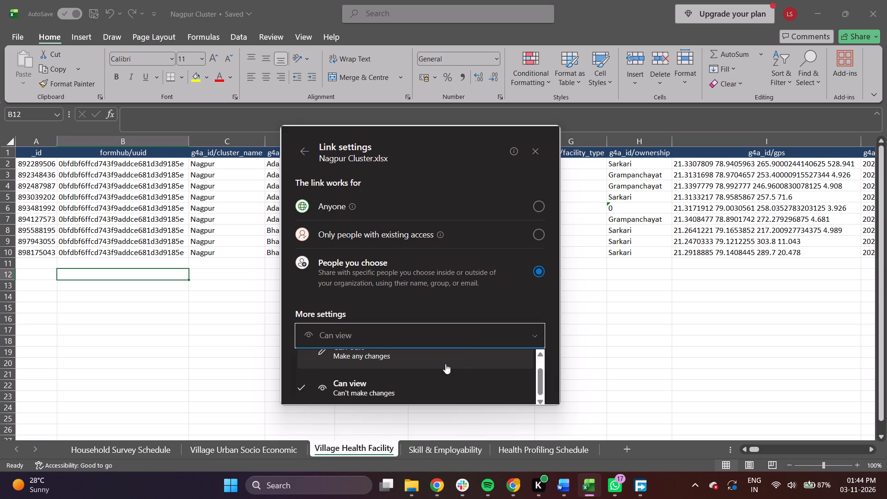
scroll(445, 364, up, 1)
click(433, 369)
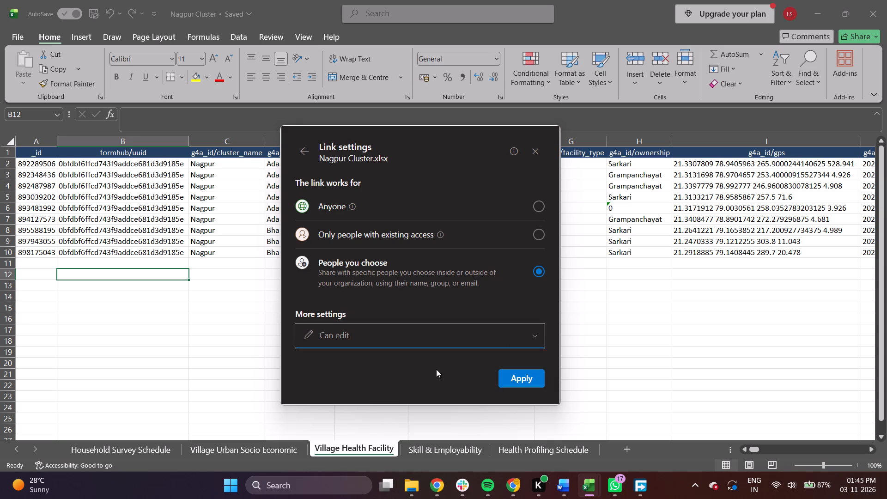
click(514, 377)
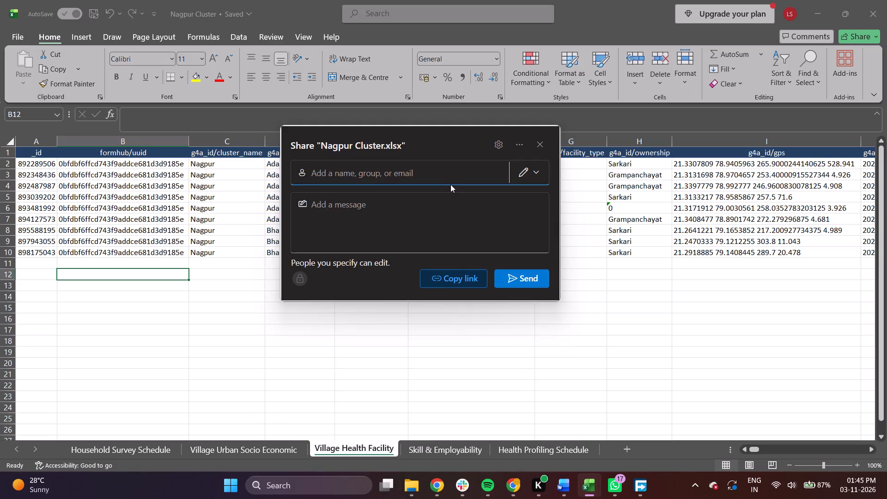
Enter the recipient's name or email to share the Nagpur Cluster workbook with.
key(m)
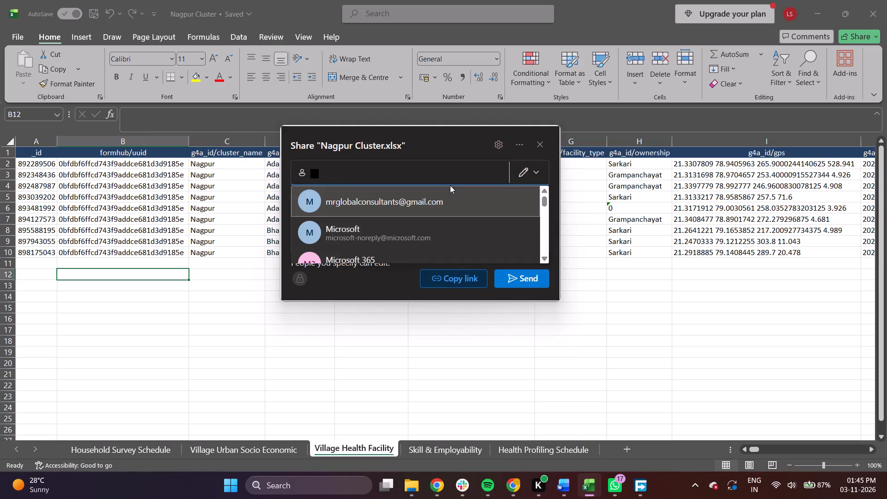
text(prit)
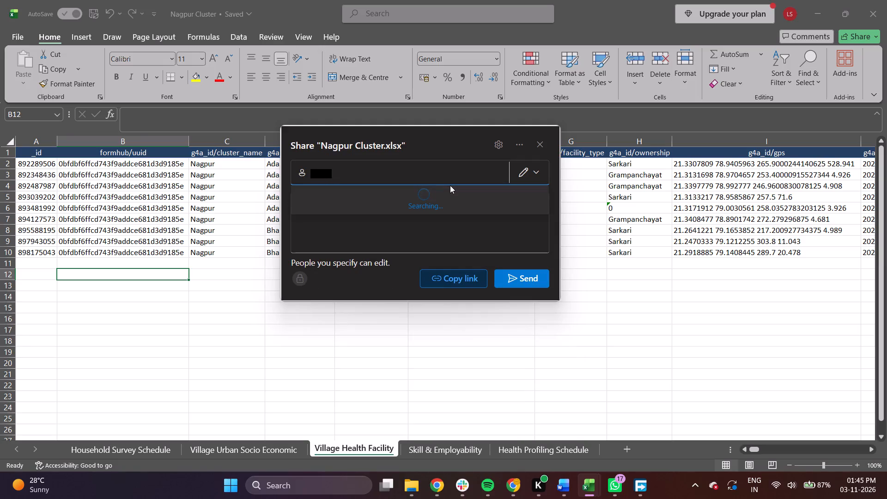
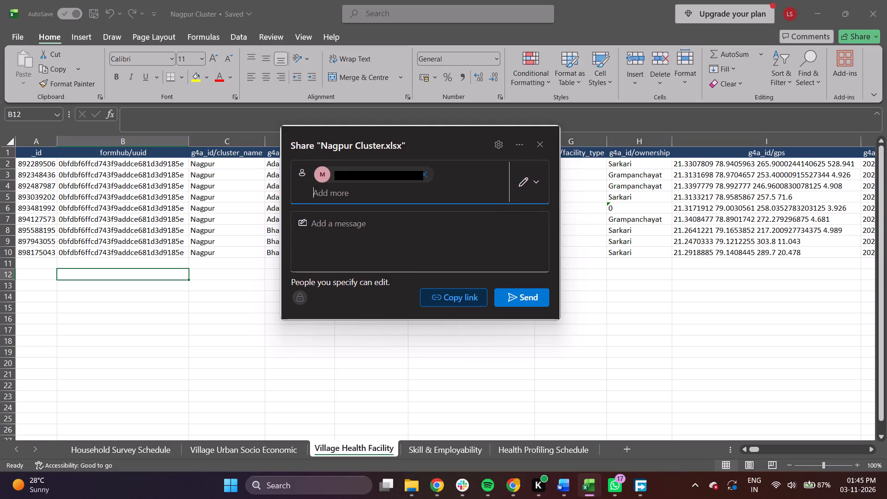
Add the suggested contact matching "mr" as a second recipient and send both the Nagpur Cluster sharing invitation, returning to the Village Health Facility sheet.
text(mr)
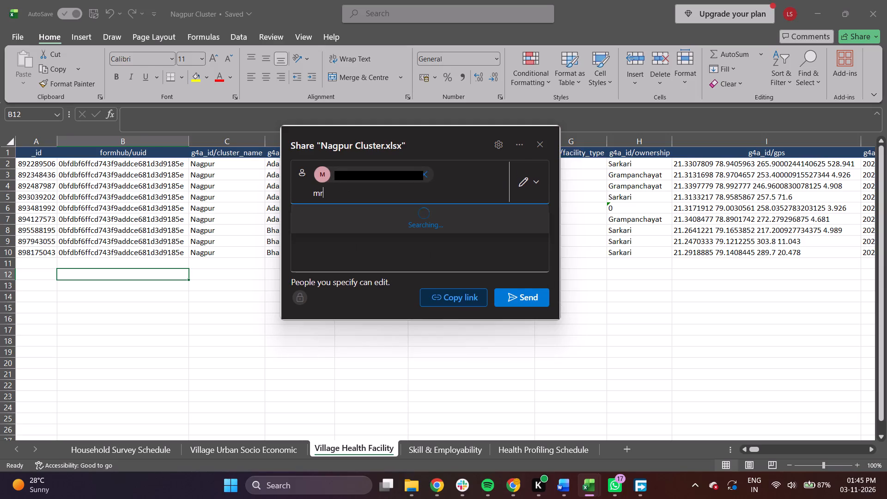
click(427, 215)
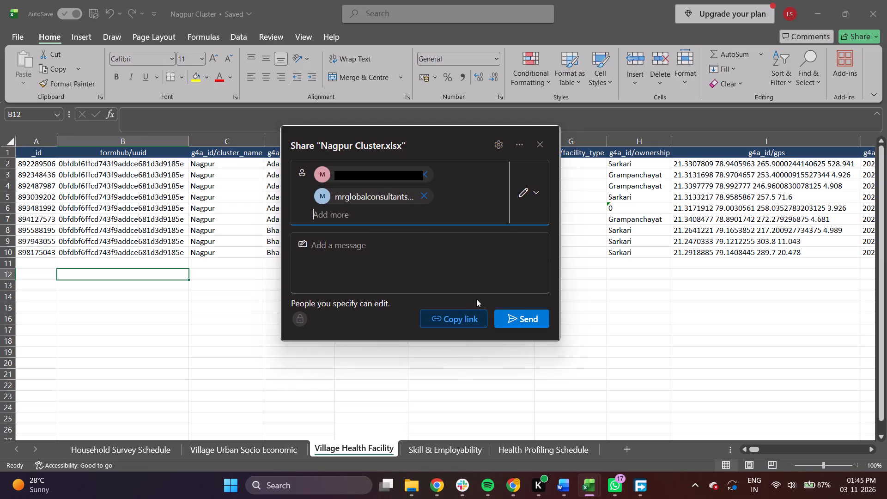
click(519, 316)
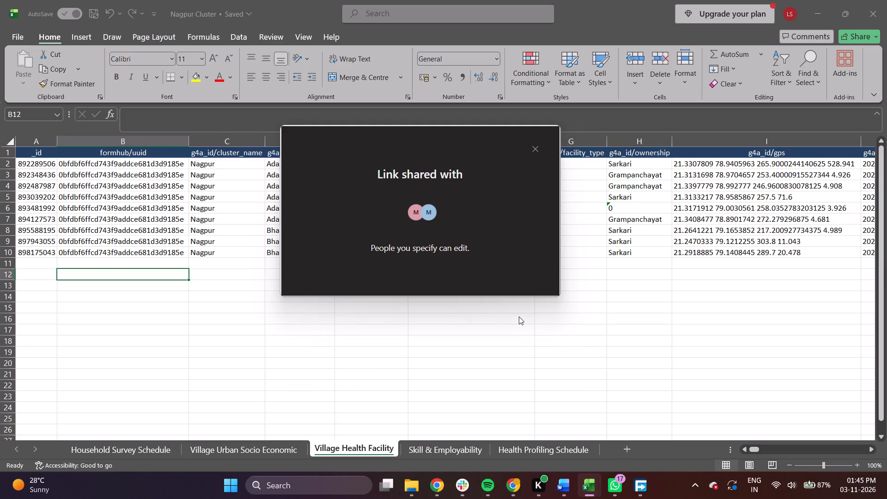
click(539, 146)
click(304, 242)
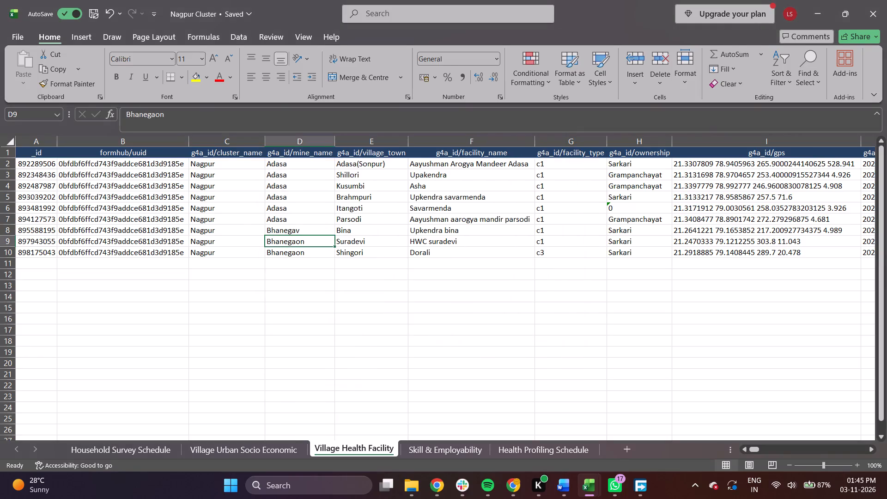
Switch to the Mine Entries Pipla workbook and locate the unmoved g4a_occ/resp_prob data on the village health facility sheet.
key(alt+Tab)
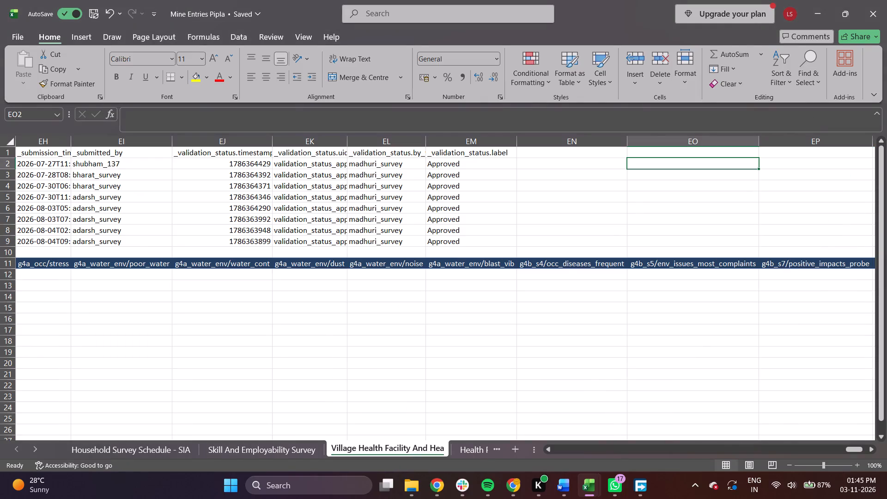
scroll(343, 282, right, 3)
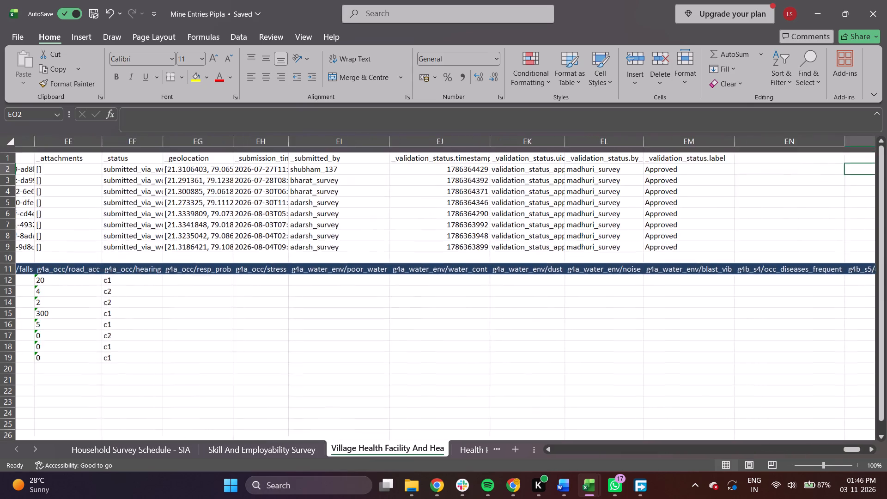
scroll(343, 282, right, 3)
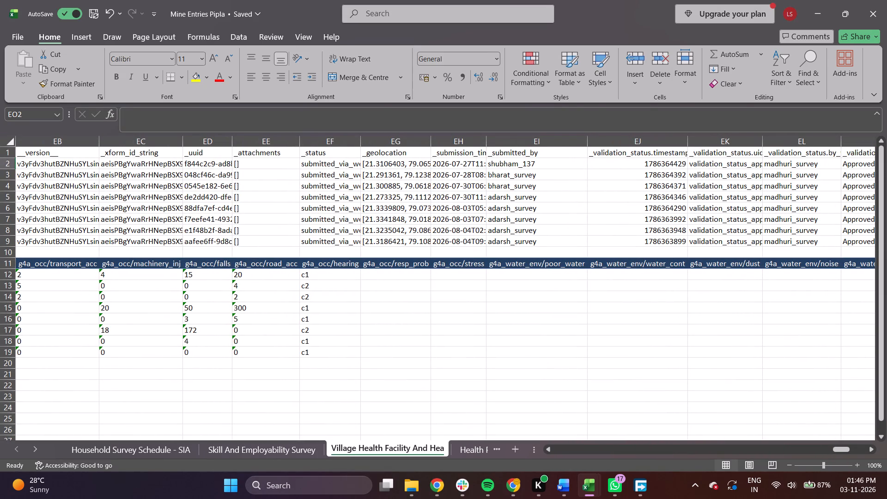
scroll(291, 250, right, 10)
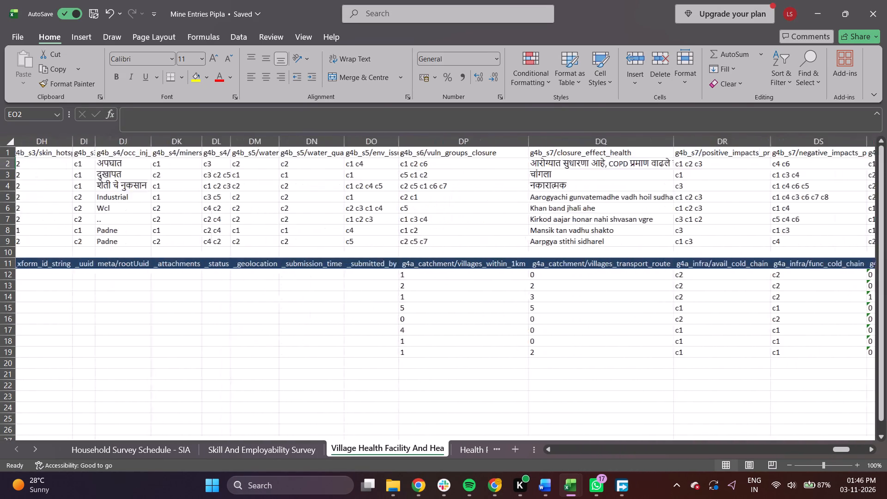
scroll(291, 250, right, 5)
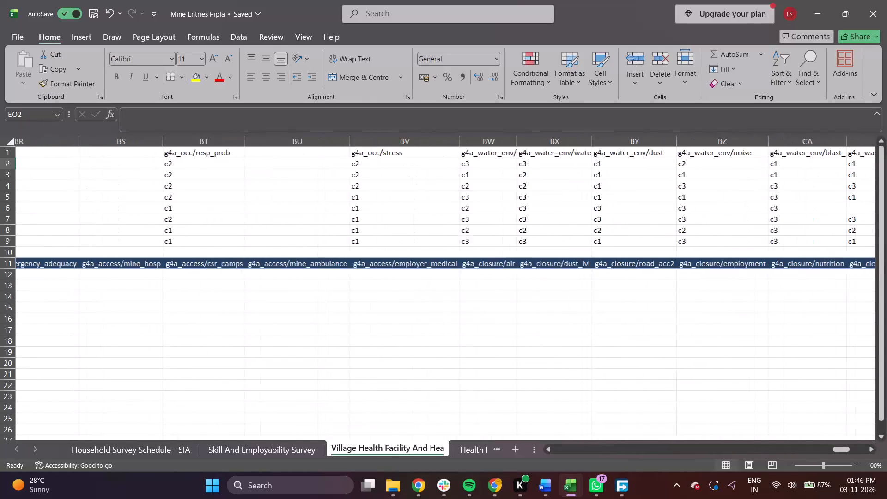
scroll(291, 250, right, 2)
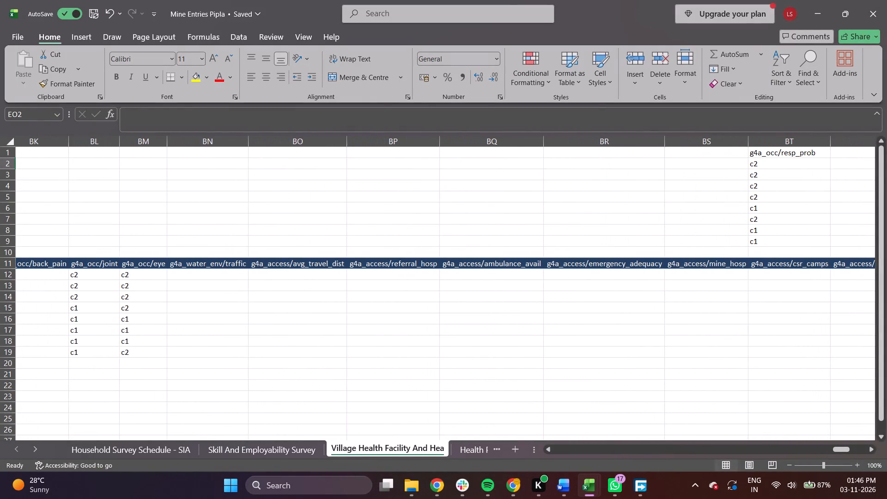
scroll(291, 250, right, 1)
scroll(532, 231, left, 3)
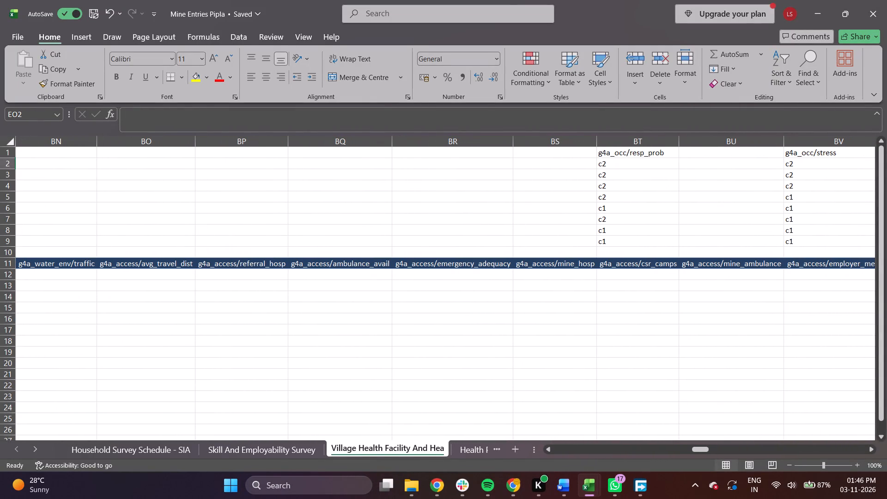
key(ctrl+d)
click(481, 168)
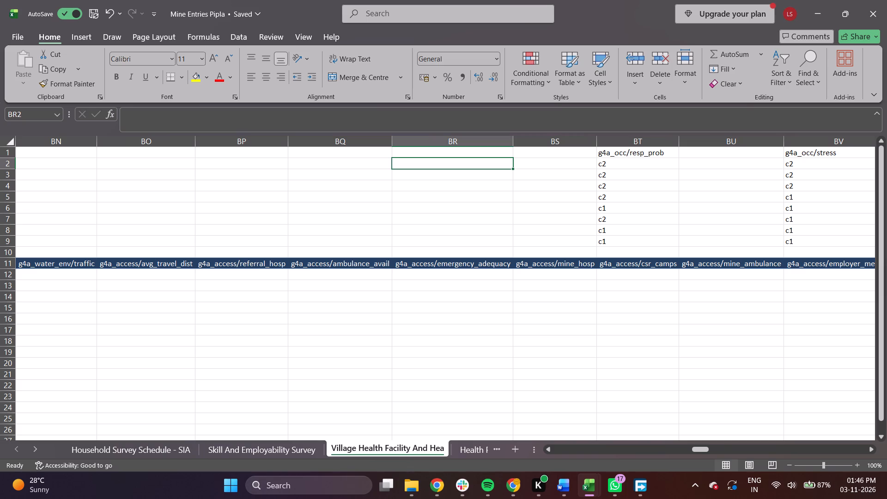
Open Find for the village health facility sheet and set the search term to prob.
key(ctrl+f)
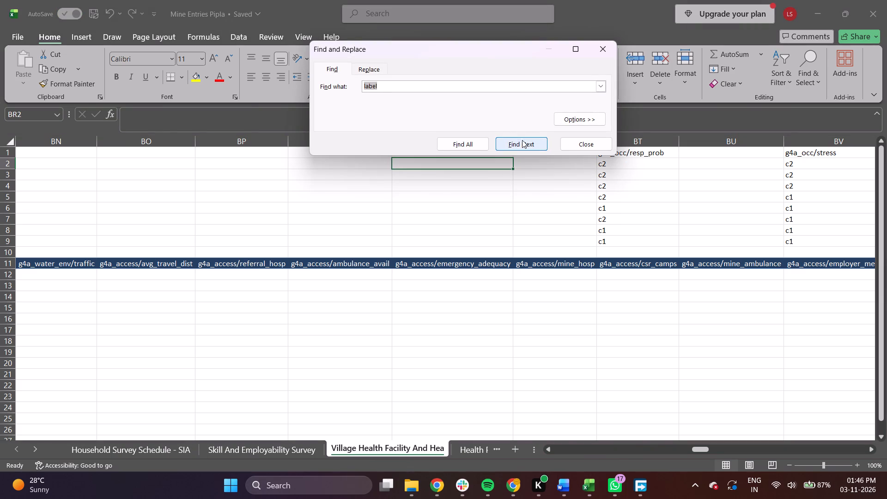
click(498, 86)
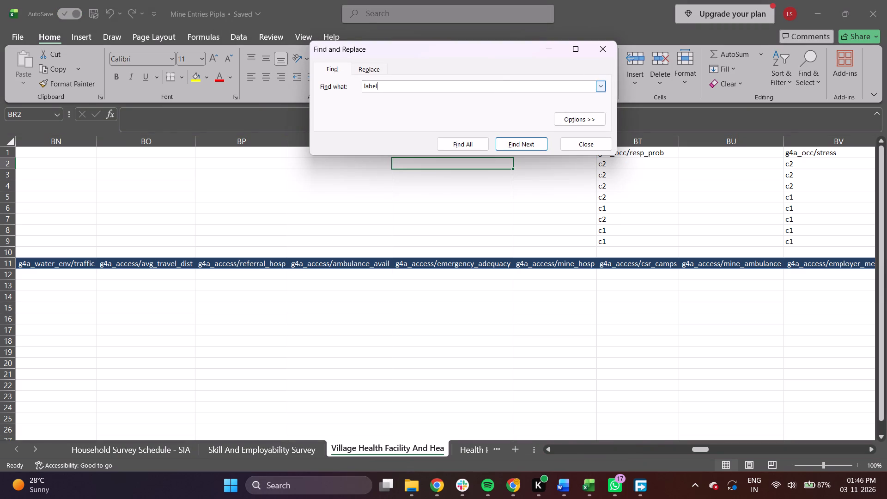
key(BackSpace)
key(BackSpace)
key(BackSpace)
key(BackSpace)
key(BackSpace)
key(BackSpace)
key(BackSpace)
key(BackSpace)
key(BackSpace)
key(BackSpace)
key(BackSpace)
key(BackSpace)
key(BackSpace)
key(BackSpace)
key(p)
text(rob)
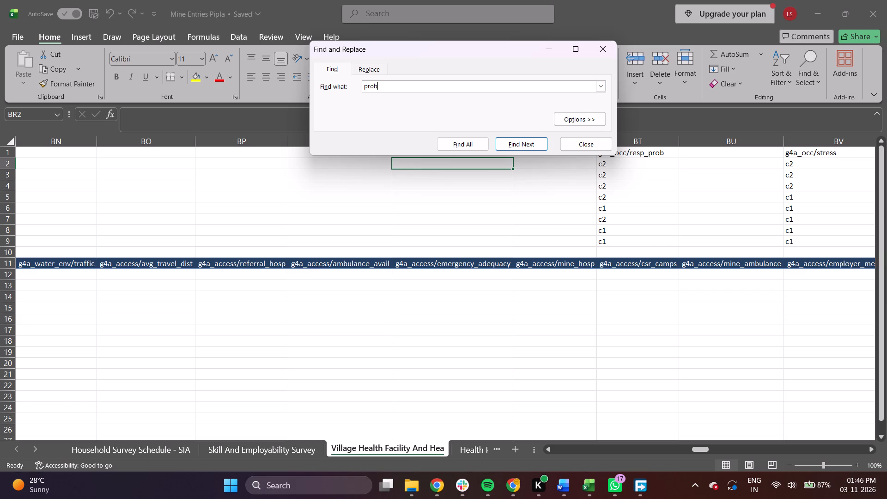
Cut the g4a_occ/resp_prob values in BT2:BT9, find the matching row 11 header, and paste them beneath it starting at EG12.
click(607, 164)
key(ctrl+shift+Down)
key(ctrl+x)
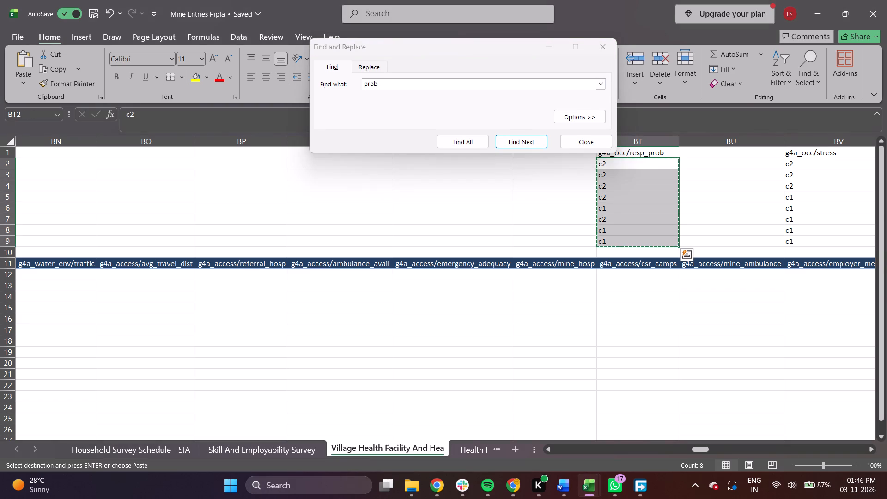
click(529, 176)
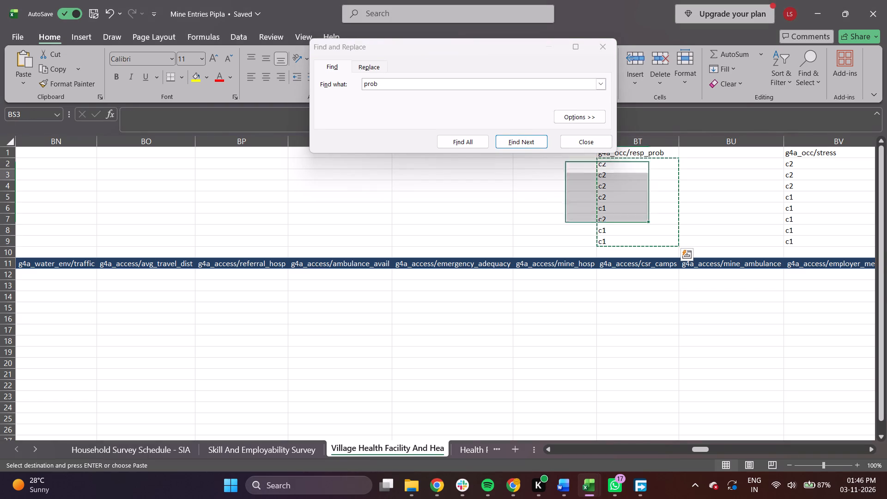
click(526, 144)
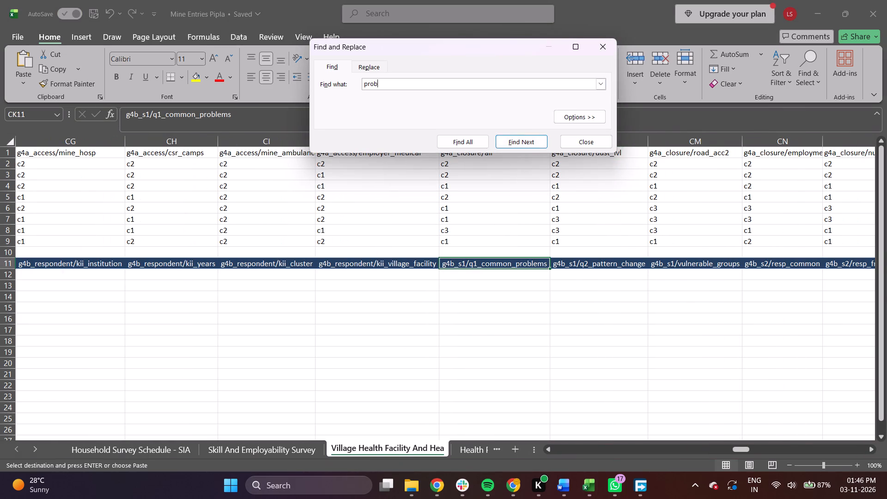
click(524, 134)
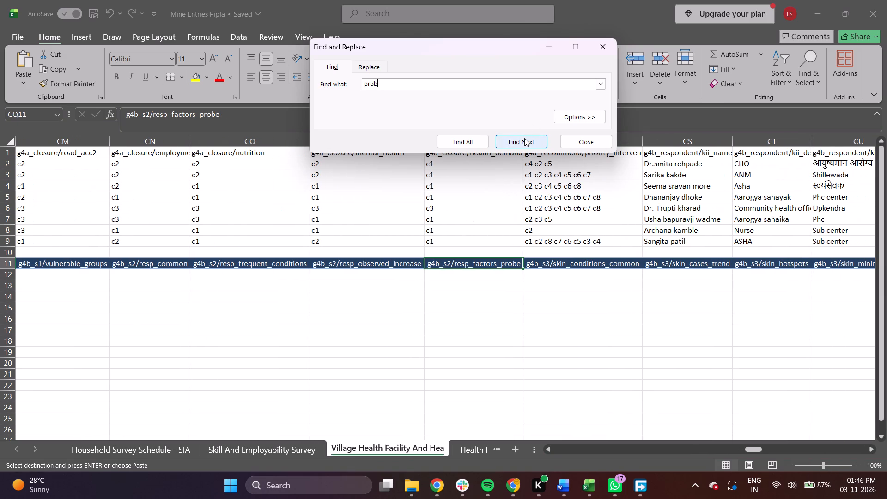
click(524, 140)
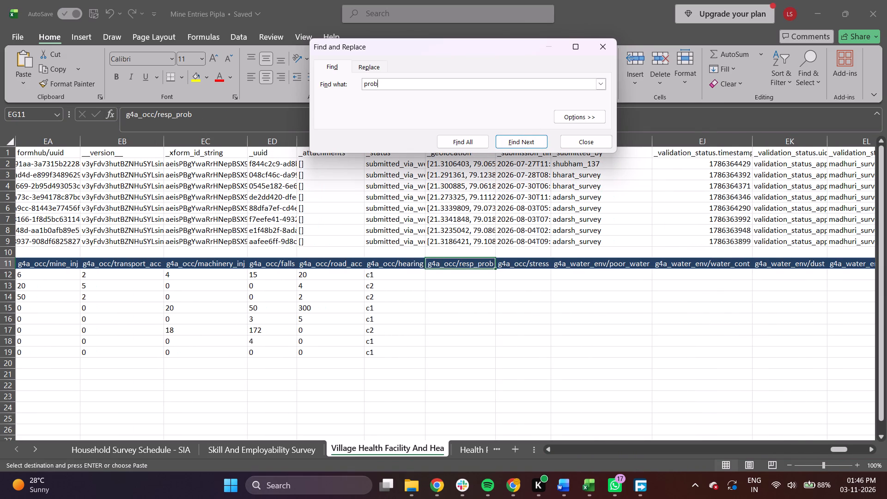
click(460, 276)
key(ctrl+v)
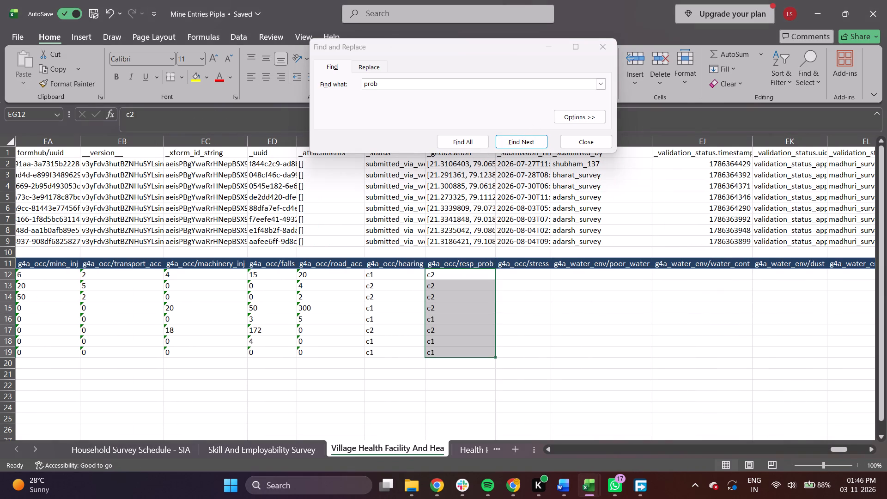
Go back to the emptied g4a_occ/resp_prob source column and clear the contents of BT1:BT11.
key(Up)
key(Up)
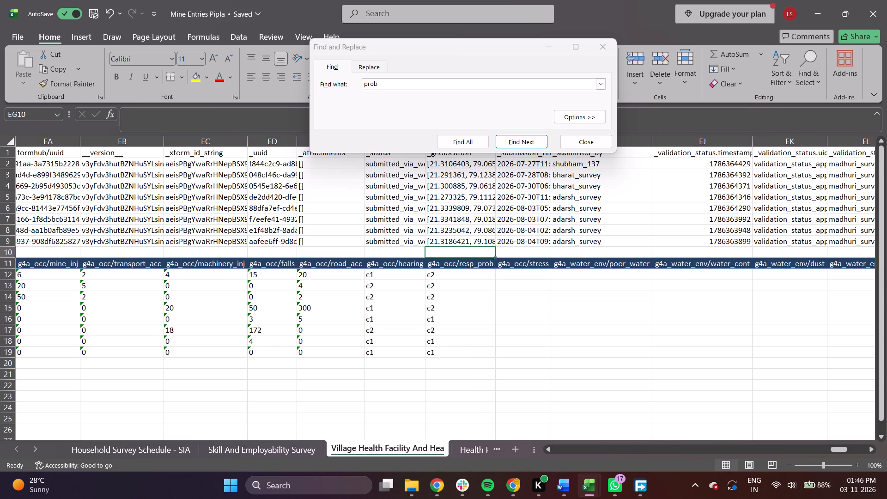
key(Up)
key(ctrl+Left)
key(ctrl+Left)
key(ctrl+Left)
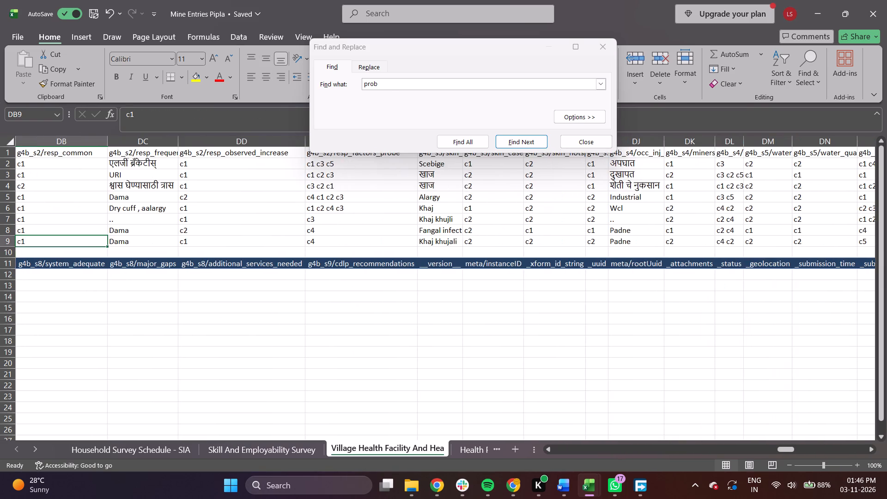
key(ctrl+Left)
key(ctrl+Left)
key(ctrl+Left)
key(ctrl+Left)
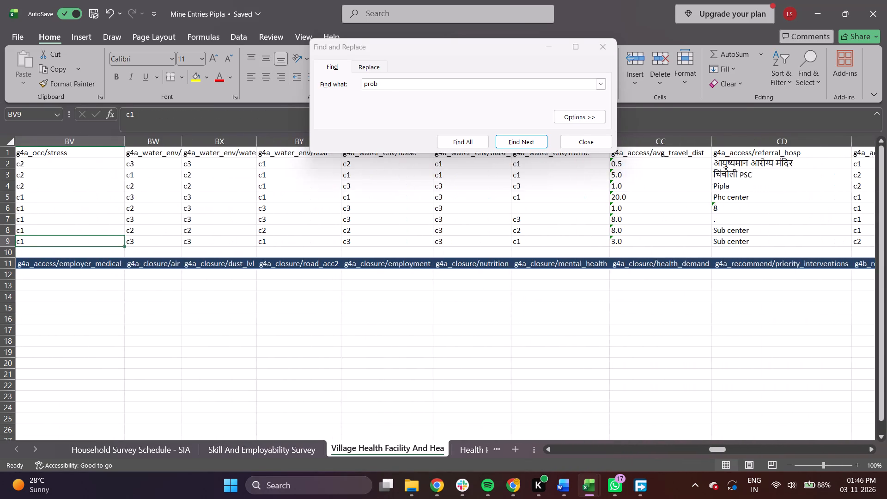
key(ctrl+Left)
key(ctrl+Right)
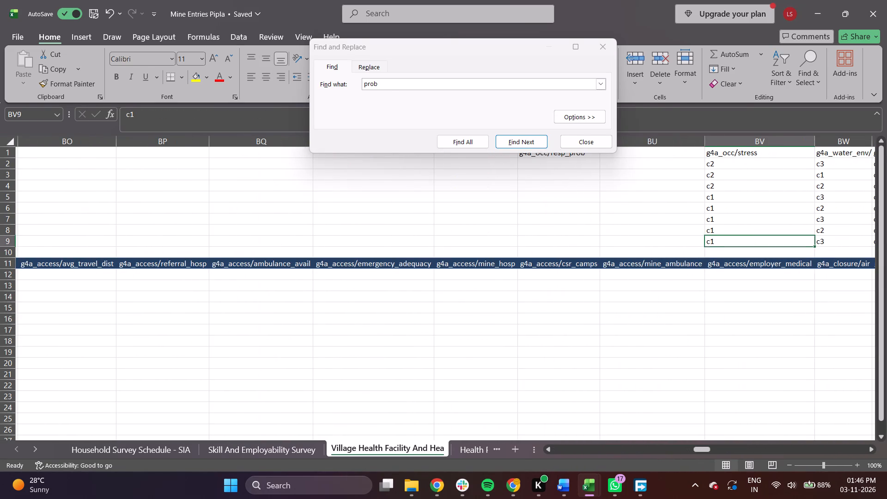
key(Up)
key(Up)
key(Up)
key(Up)
key(Up)
key(Up)
key(Up)
key(Up)
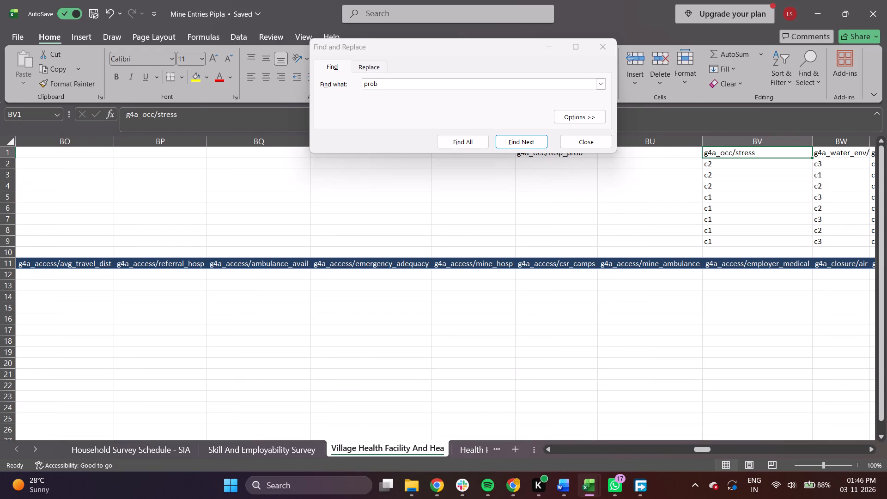
key(Left)
key(Left)
key(ctrl+shift+Down)
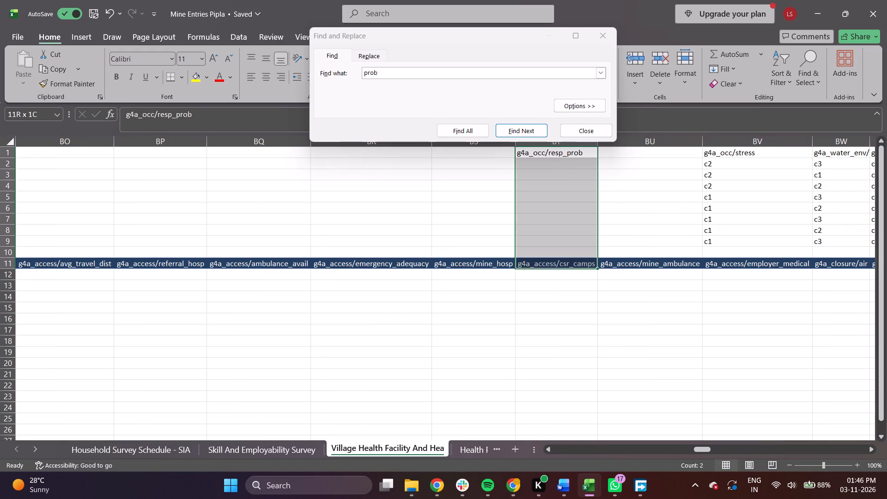
key(Delete)
key(Right)
key(Right)
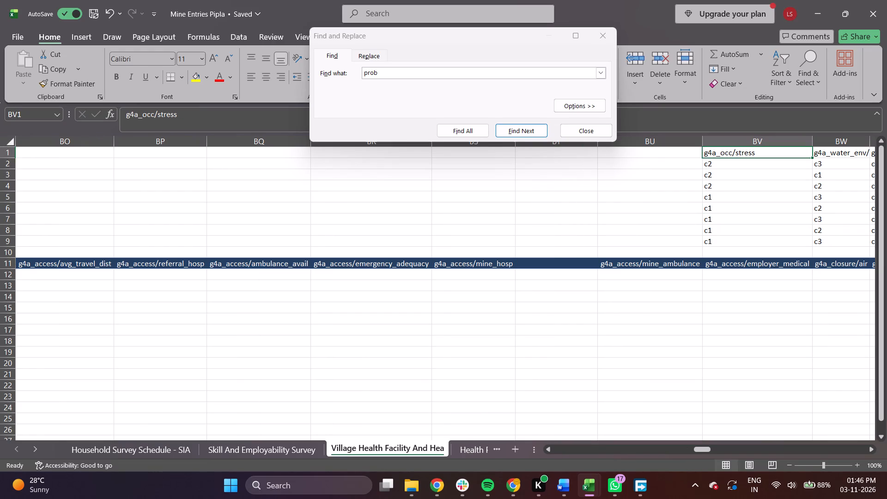
Examine the row 11 headers on both sides of the blank cell BT11.
click(566, 260)
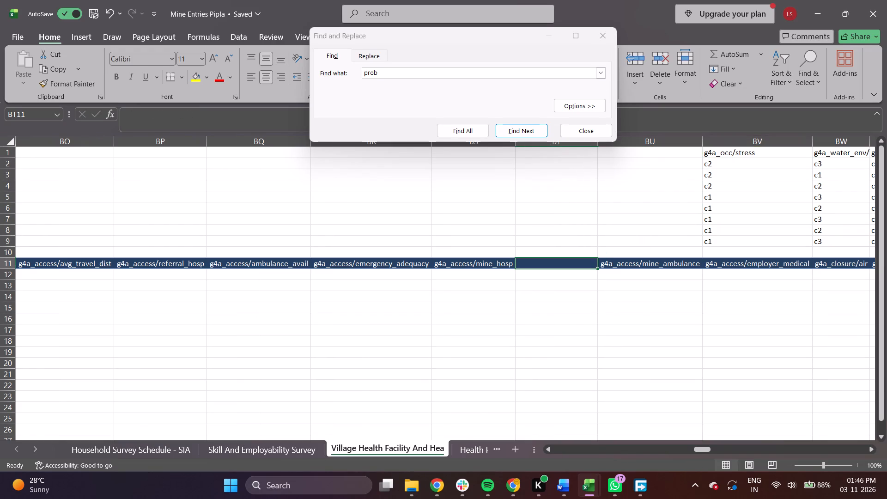
key(Up)
key(Down)
key(Left)
key(Up)
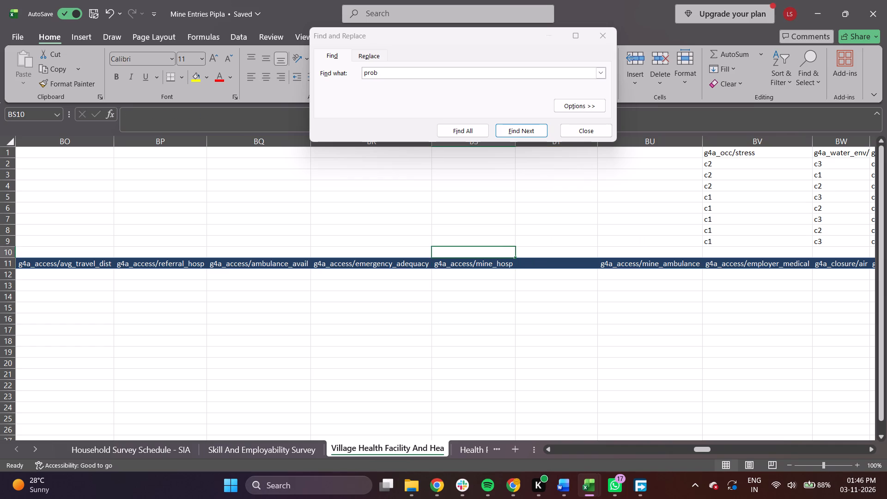
key(Up)
key(Down)
key(Down)
key(Right)
key(Right)
key(Right)
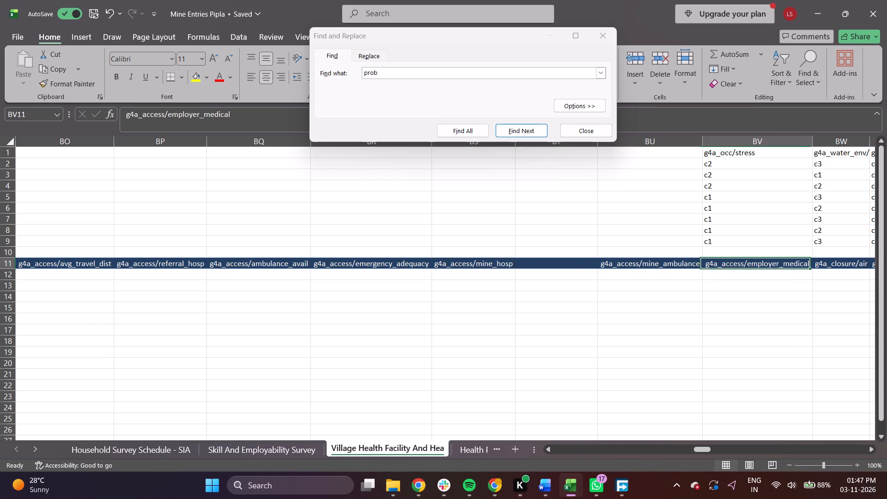
key(Left)
key(Left)
Switch to the Nagpur Cluster workbook and search its Village Health Facility sheet for hosp.
key(alt+Tab)
key(alt+Tab)
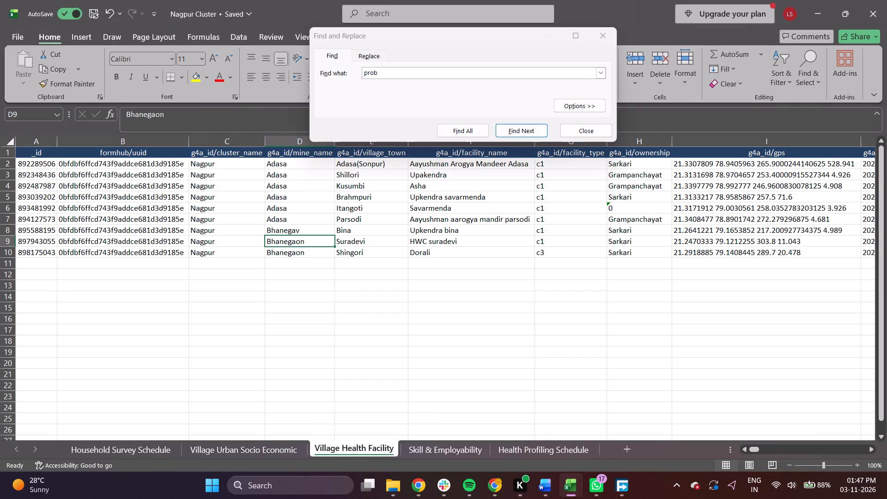
key(Up)
key(Up)
key(Up)
key(Up)
key(Up)
key(Up)
key(Up)
key(Up)
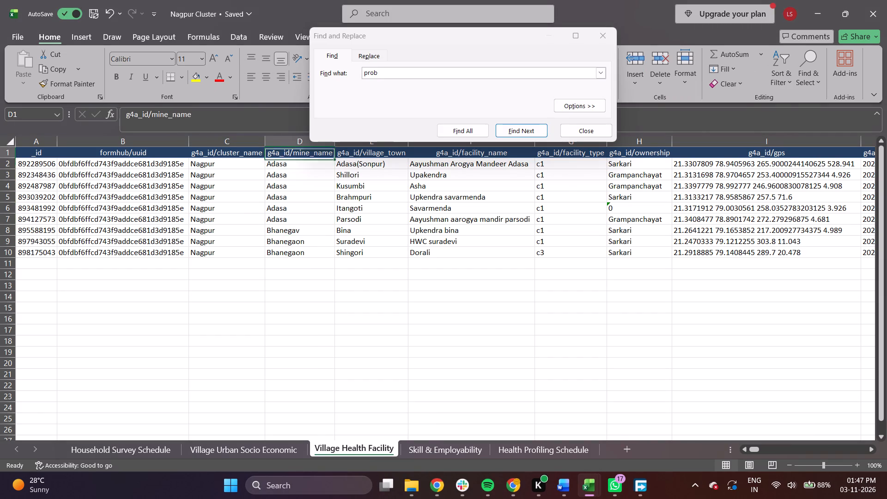
key(Right)
key(Right)
key(alt+Tab)
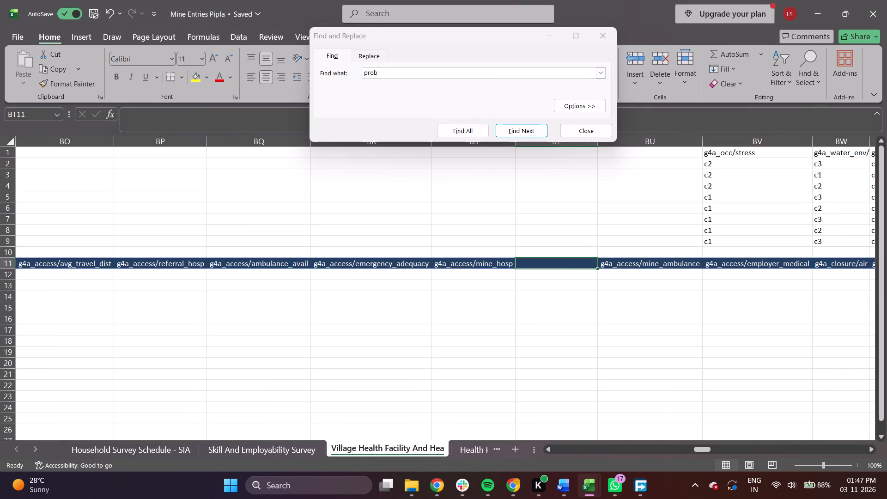
key(alt+Tab)
click(472, 71)
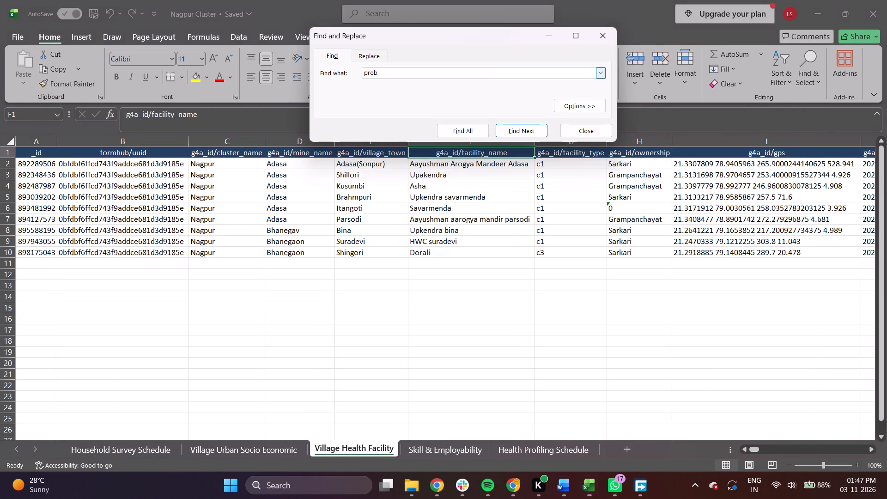
key(ctrl+a)
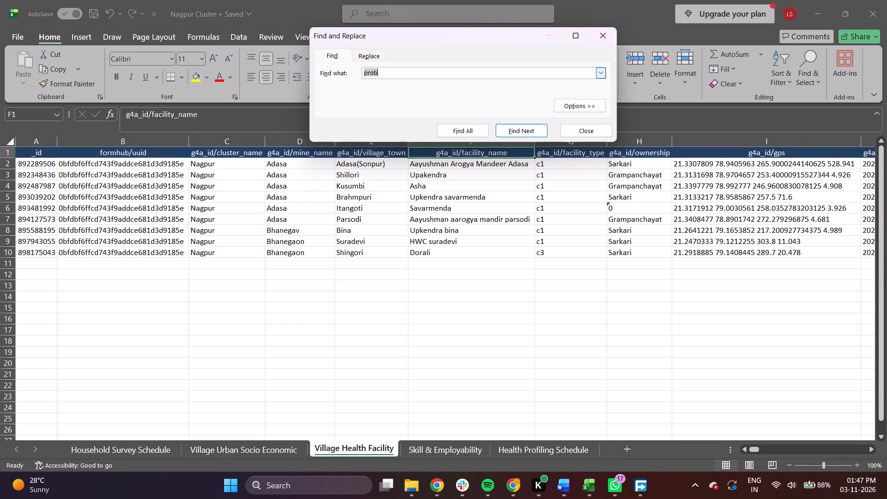
text(hosp)
key(Return)
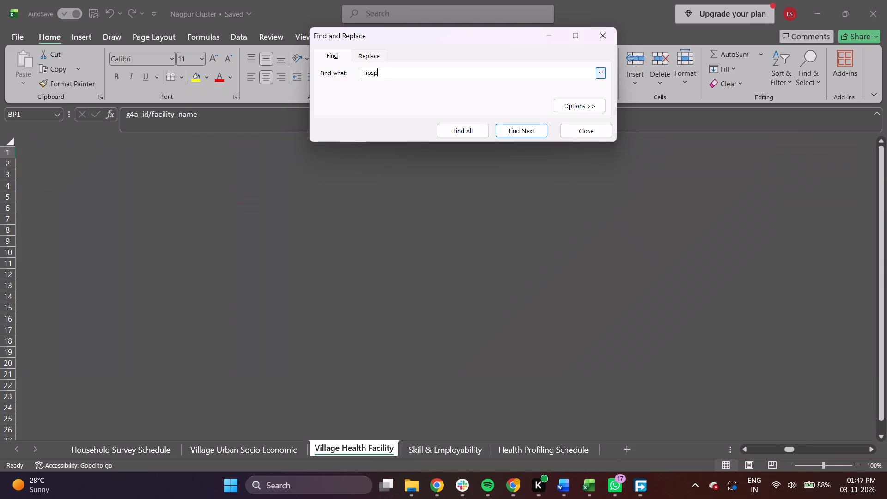
Find the next hosp header in Nagpur Cluster and compare its surroundings with the row 11 headers around blank BT11 in Mine Entries Pipla.
key(alt+Tab)
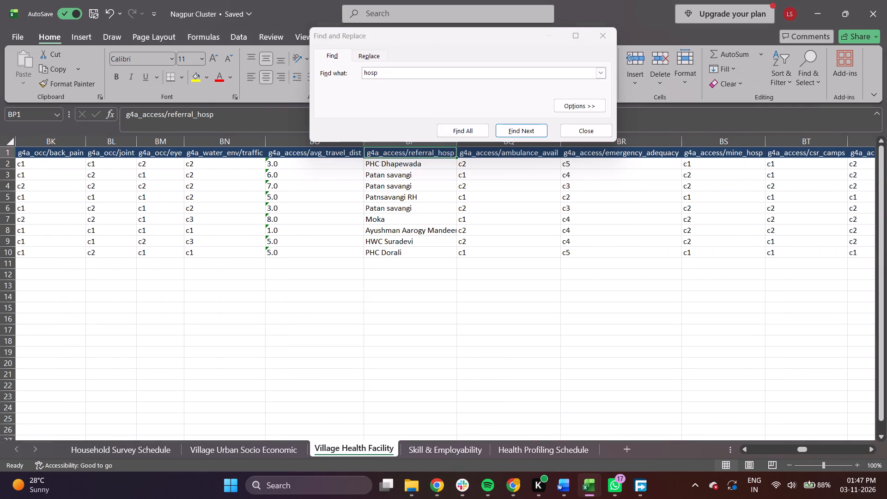
click(472, 71)
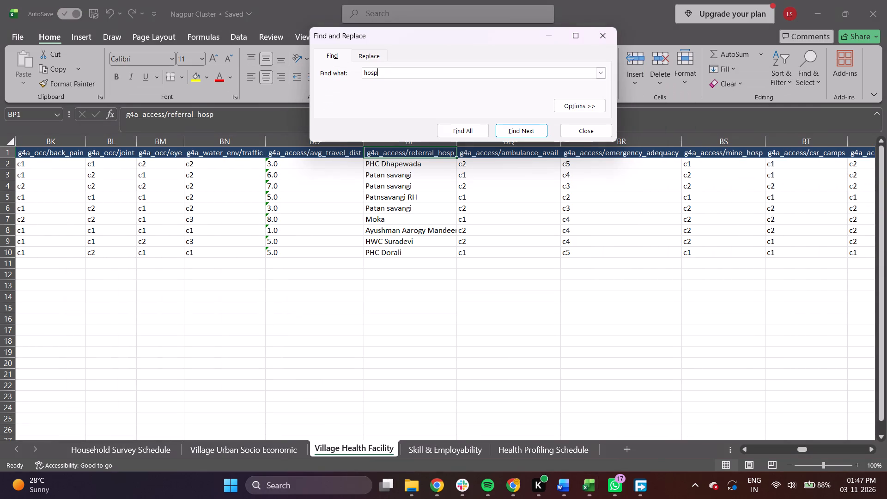
key(Return)
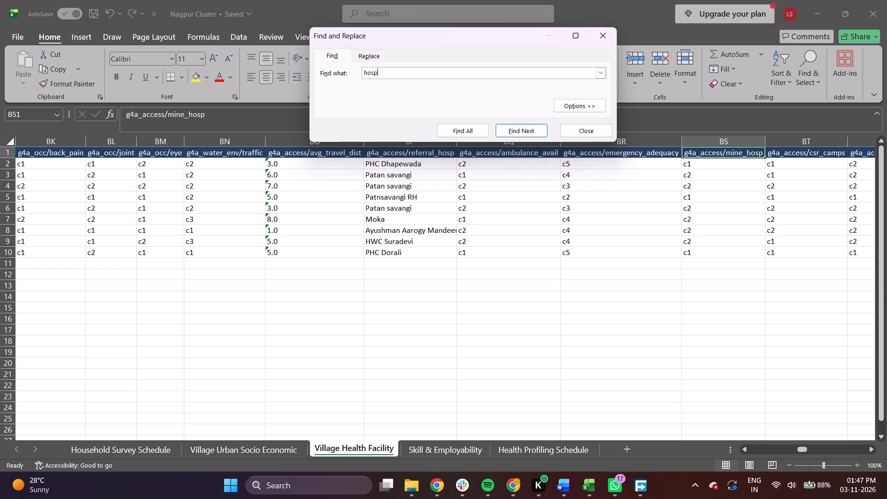
key(alt+Tab)
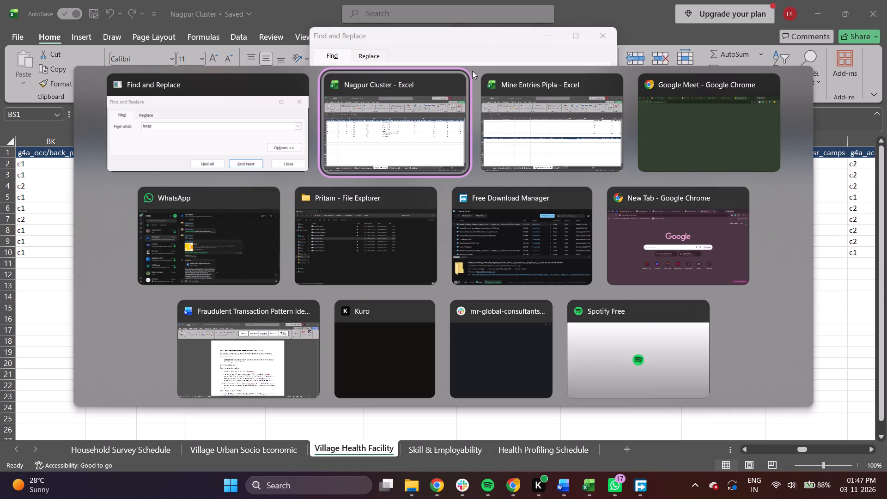
key(alt+Tab)
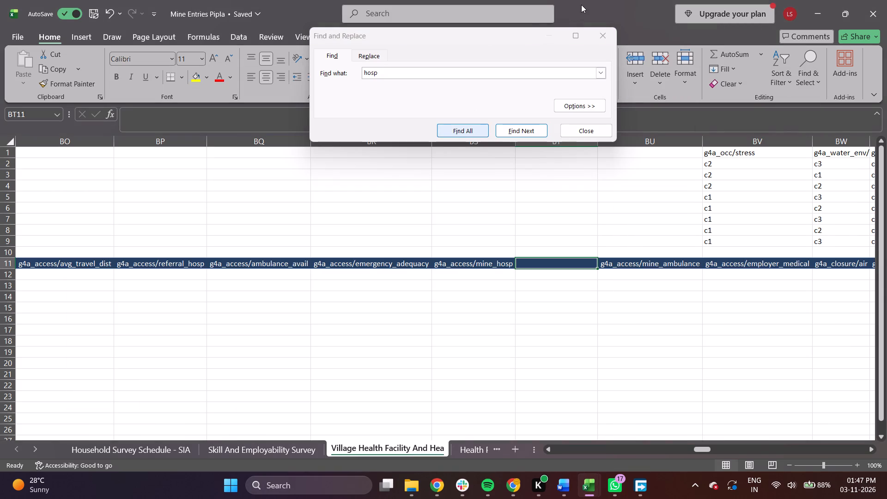
key(alt+Tab)
key(alt+Tab)
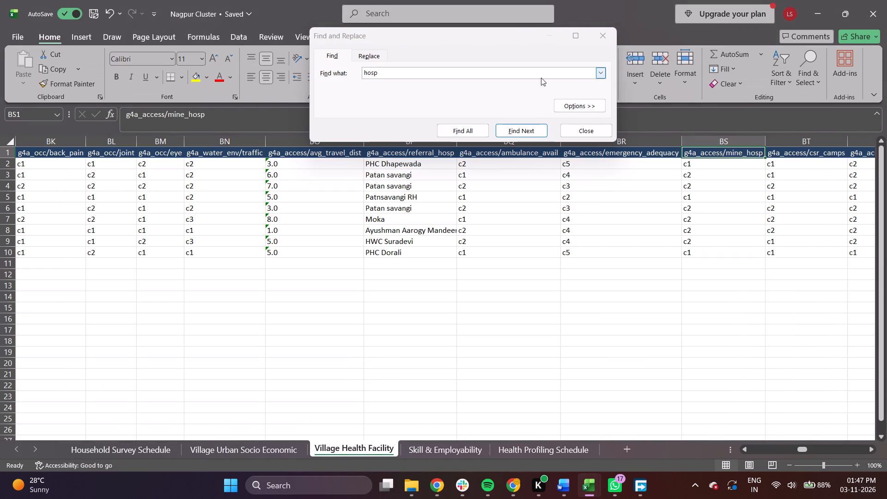
key(alt+Tab)
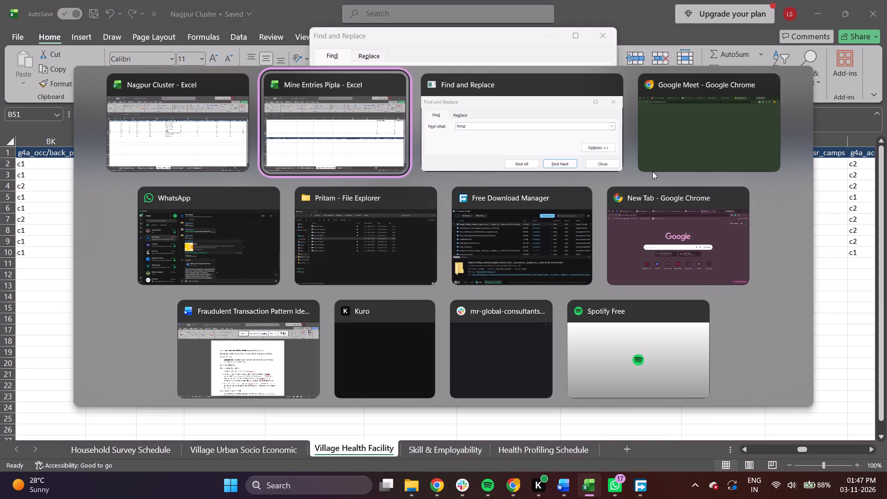
key(alt+Left)
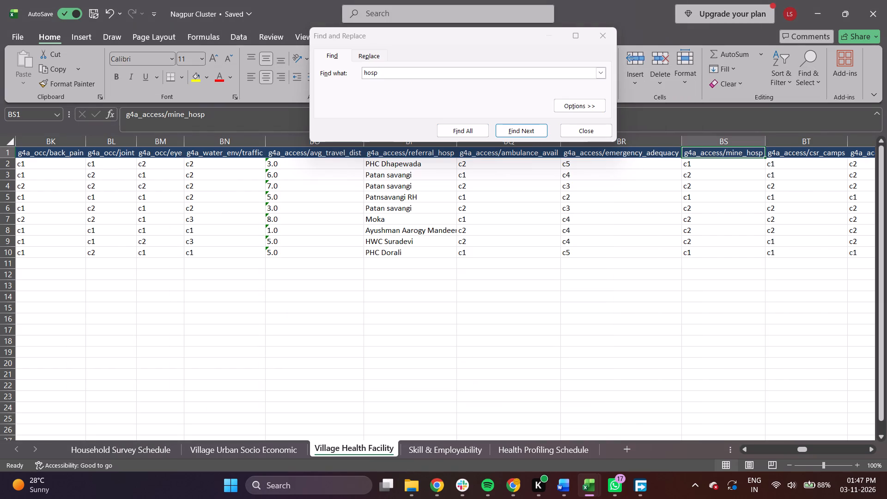
key(alt+Tab)
key(alt+Tab)
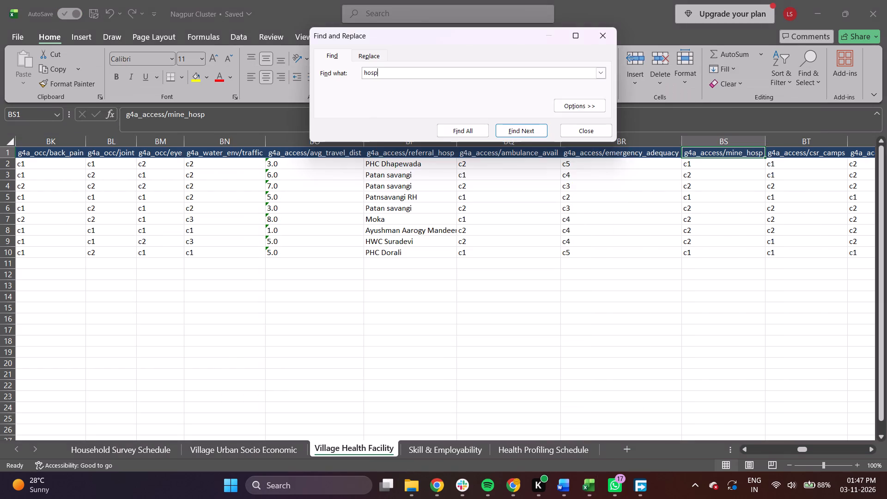
key(alt+Tab)
key(alt+Tab)
key(Right)
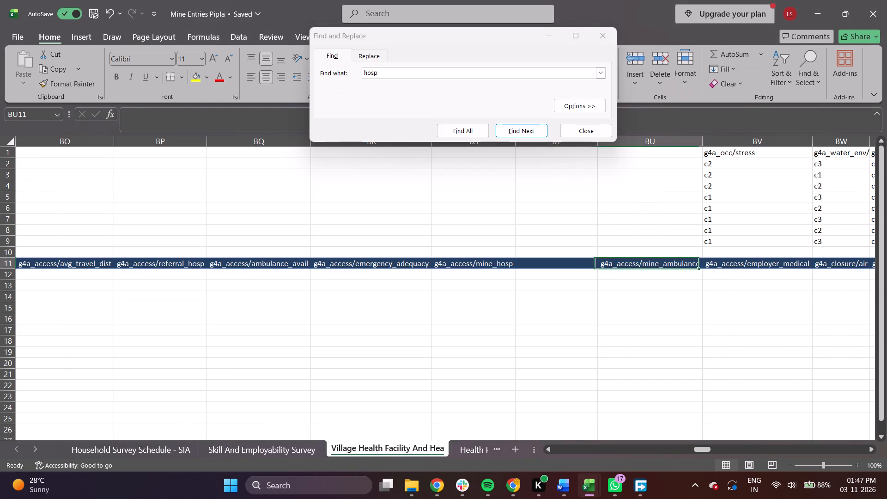
key(Right)
key(Right)
key(Right)
key(Left)
key(Left)
key(Left)
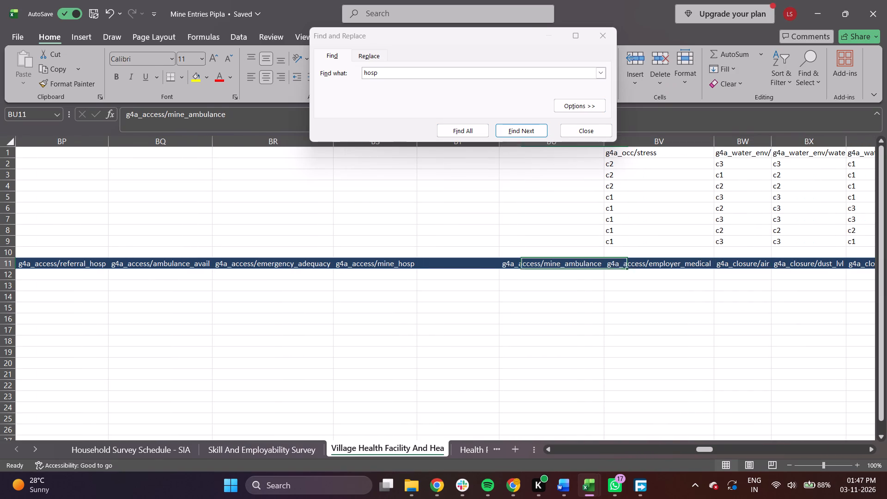
Copy the g4a_access/csr_camps header from BT1 of Nagpur Cluster's Village Health Facility sheet into blank cell BT11 of Mine Entries Pipla.
key(alt+Tab)
key(alt+Right)
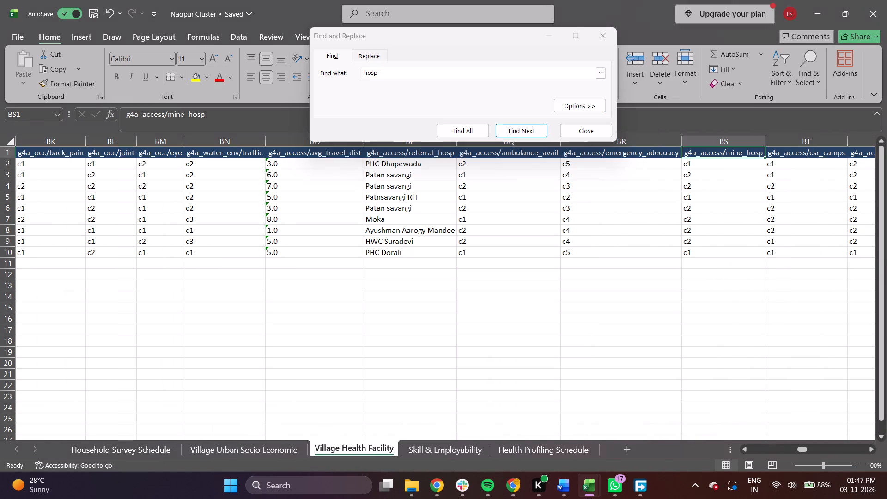
key(Right)
key(Right)
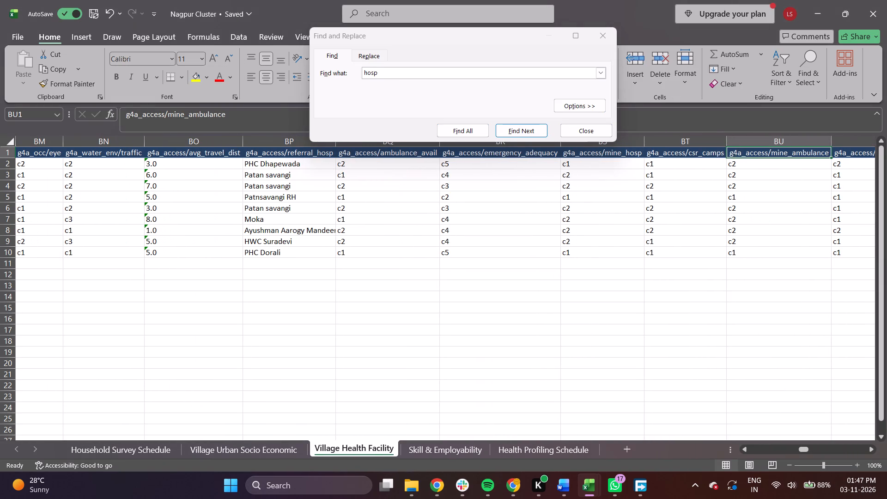
key(Left)
key(ctrl+c)
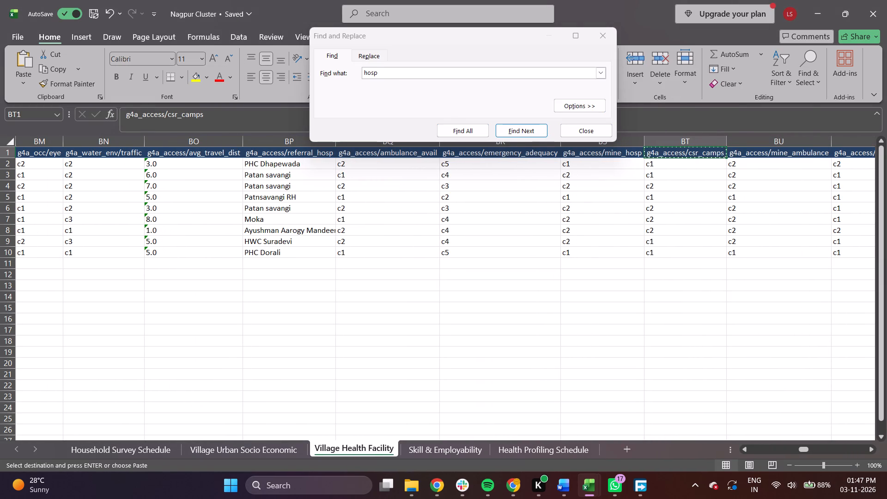
key(alt+Tab)
key(Left)
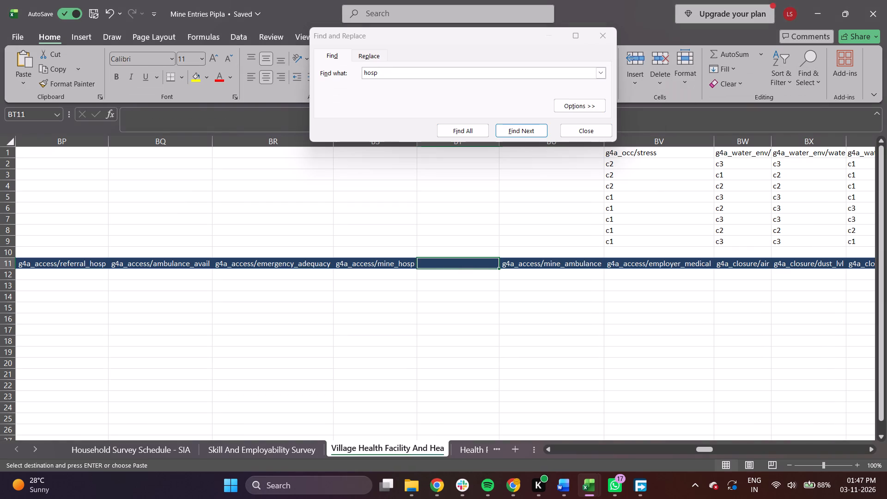
key(ctrl+v)
Check the row 11 headers on both sides of g4a_access/csr_camps in BT11.
key(Right)
key(Left)
key(Left)
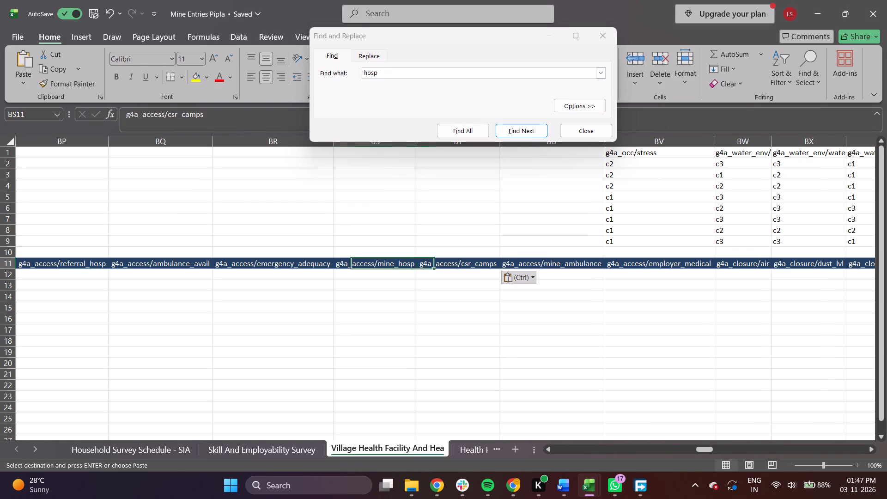
key(Left)
key(Left)
key(Right)
key(Right)
key(Right)
key(Right)
key(Right)
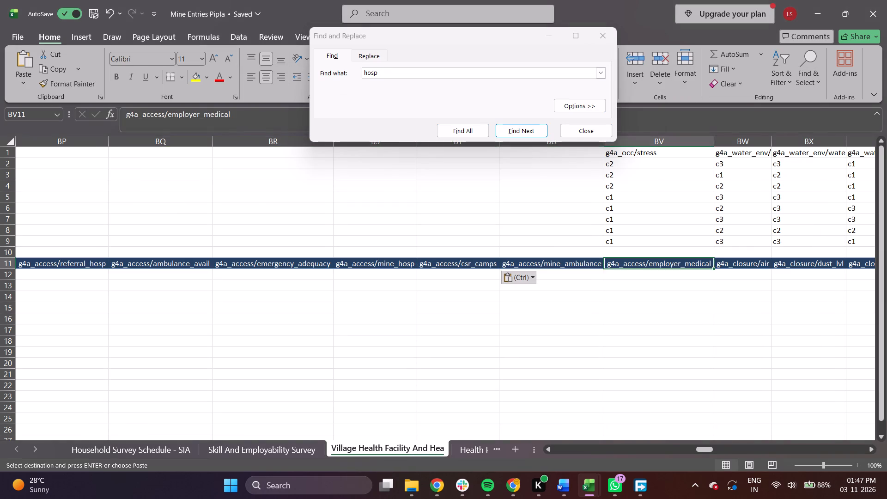
key(Left)
key(Left)
key(Right)
key(Right)
Cut the remaining source block BV1:EM9, starting at g4a_occ/stress, and paste it at BN1, beside the last filled column, g4a_occ/eye.
key(Up)
key(Up)
key(Up)
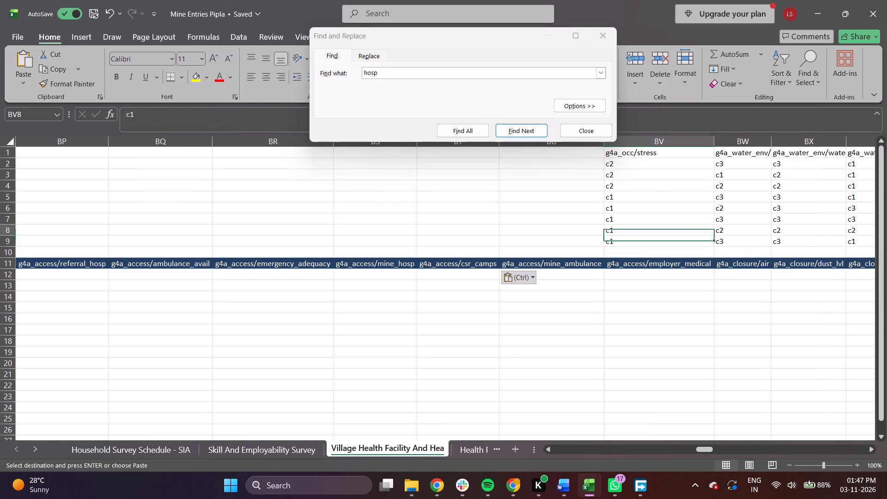
key(Up)
key(Up)
key(Up)
key(Up)
key(Up)
key(Up)
key(Up)
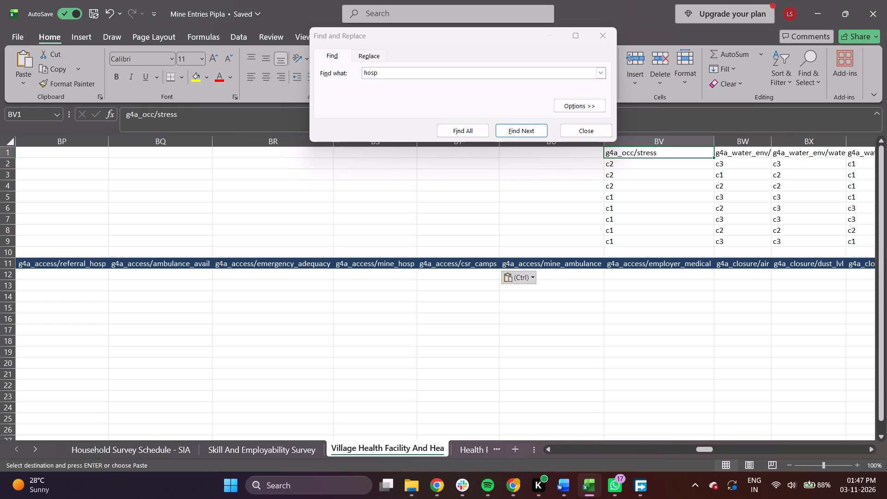
key(ctrl+shift+Right)
key(ctrl+shift+Down)
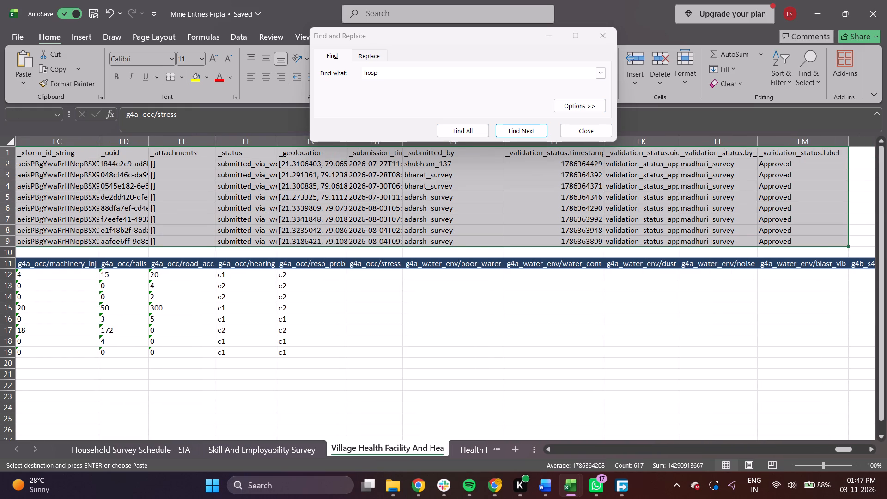
key(ctrl+x)
key(Left)
key(Left)
key(Left)
key(Left)
key(Left)
key(Left)
key(Left)
key(Left)
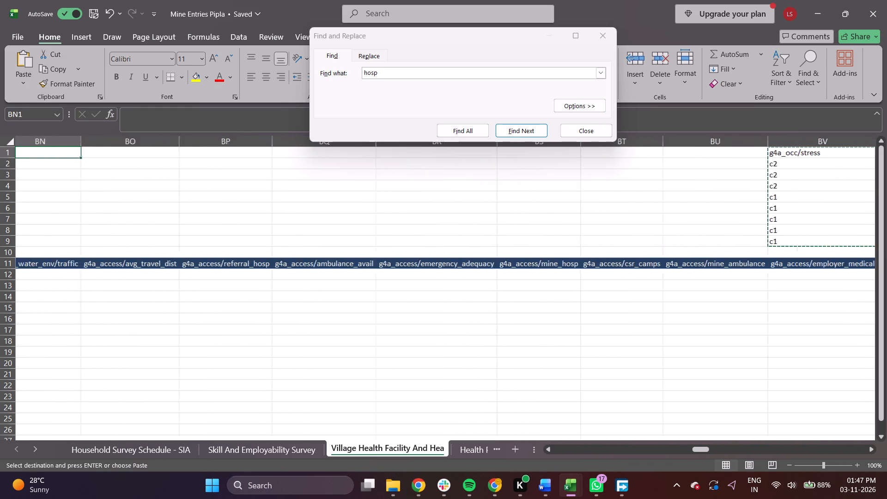
key(Left)
key(Left)
key(Left)
key(Left)
key(Right)
key(Right)
key(Right)
key(Right)
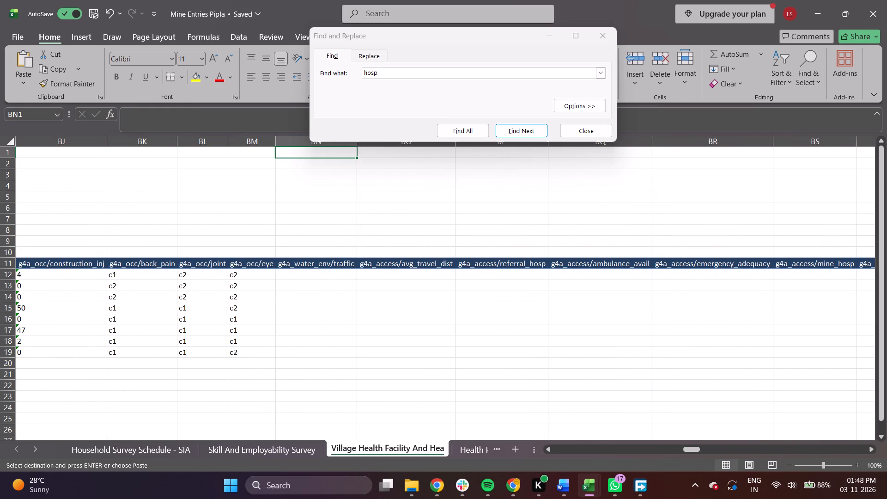
key(ctrl+v)
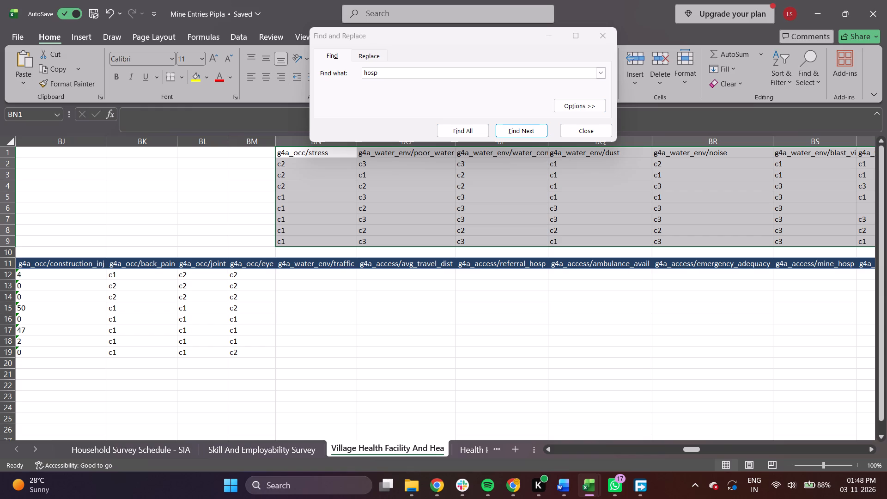
Compare the moved block's row 1 headers with the row 11 headers from BN to BV, closing Find and Replace.
key(Right)
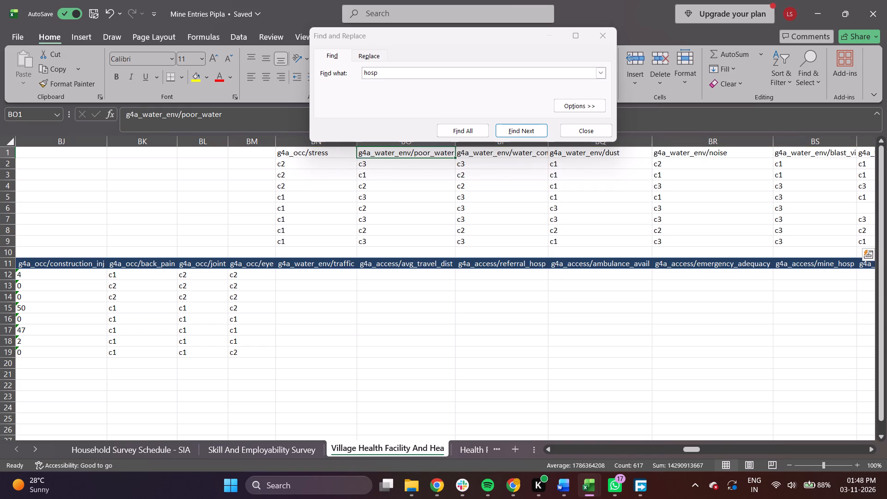
key(Right)
key(Right)
key(Right)
key(Down)
key(Down)
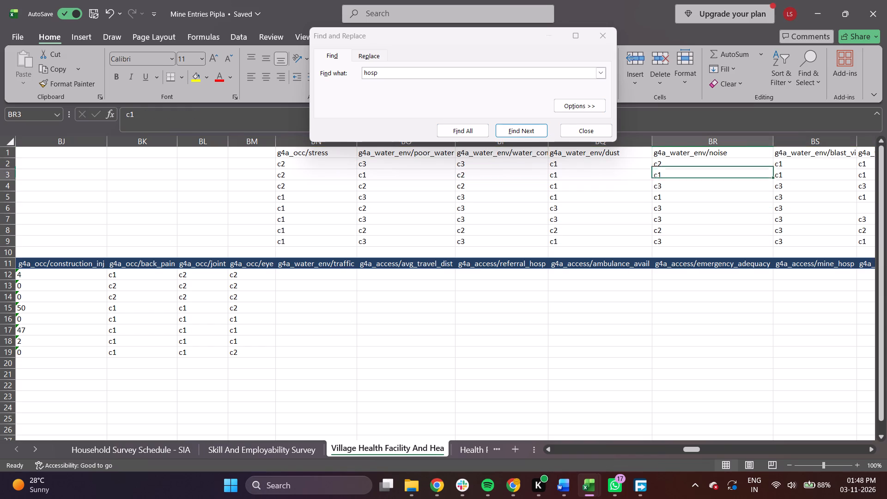
key(Down)
key(Down)
key(Left)
key(Left)
key(Up)
key(Up)
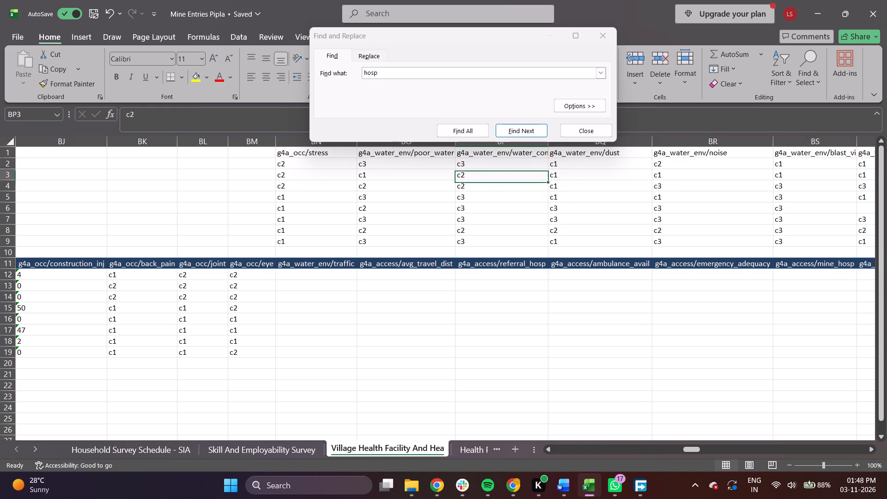
key(Up)
key(Right)
key(Right)
key(Right)
key(Right)
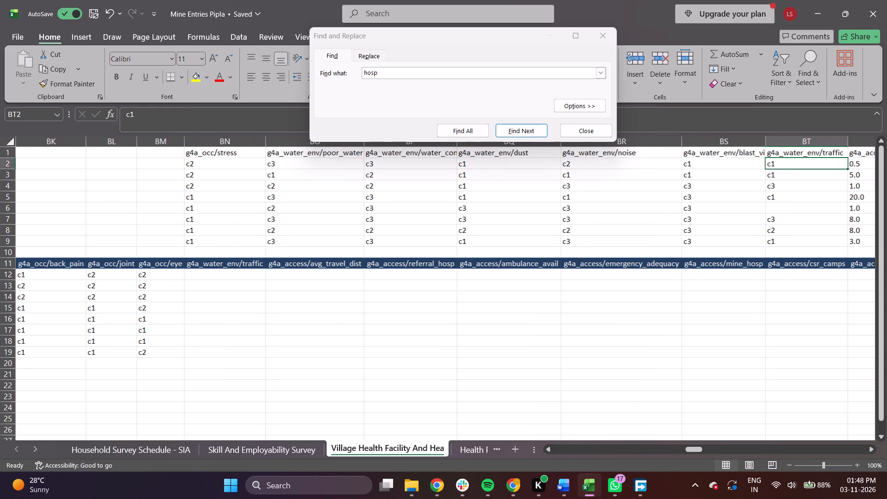
key(Right)
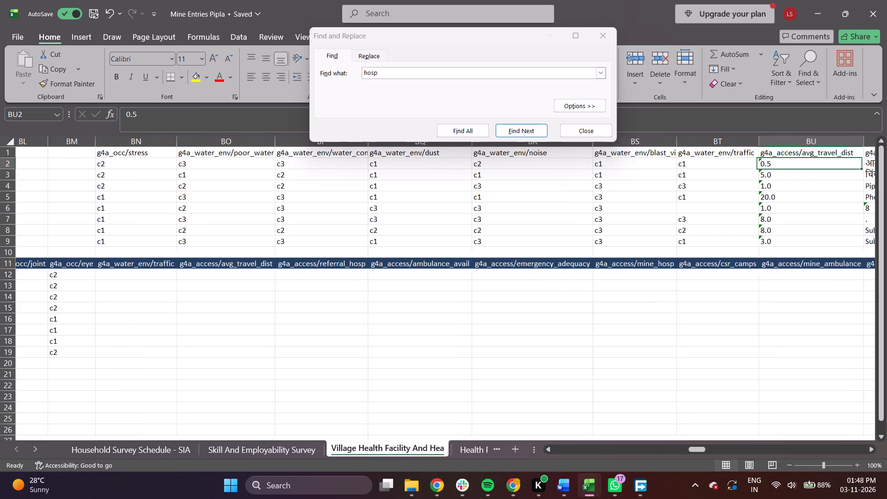
key(Right)
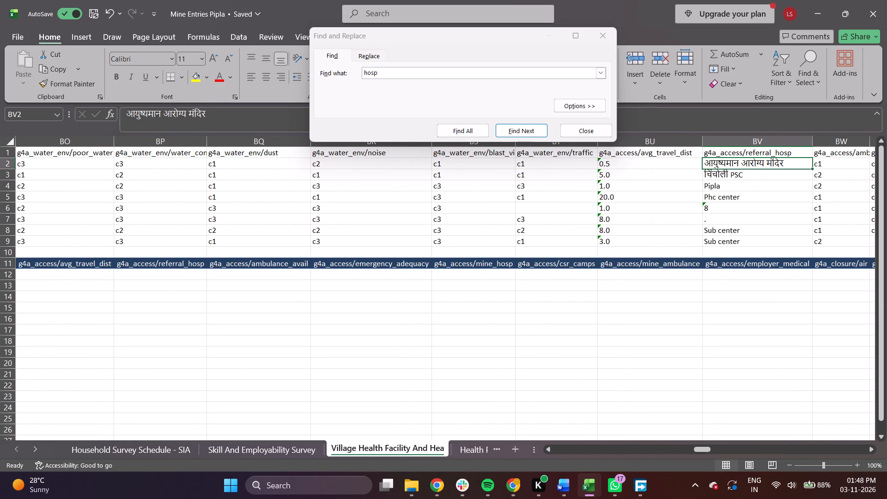
key(Left)
key(Left)
key(Left)
key(Left)
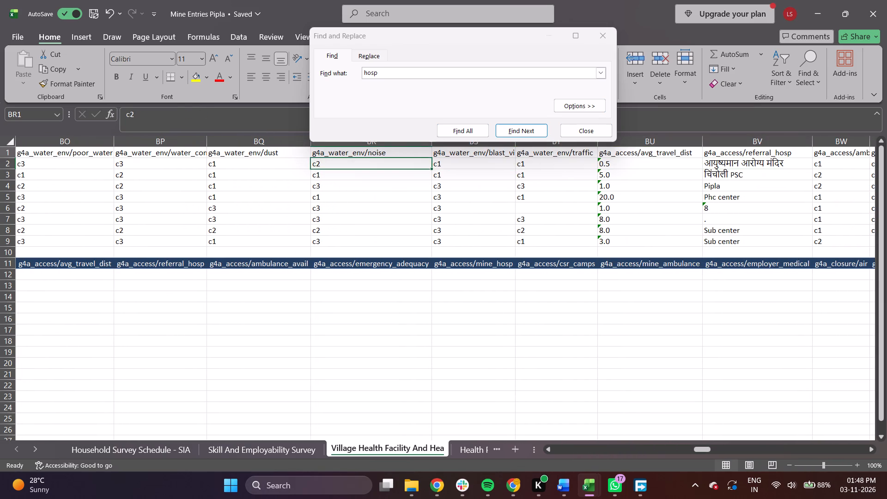
key(Up)
key(Right)
key(Right)
key(Right)
key(Right)
key(Left)
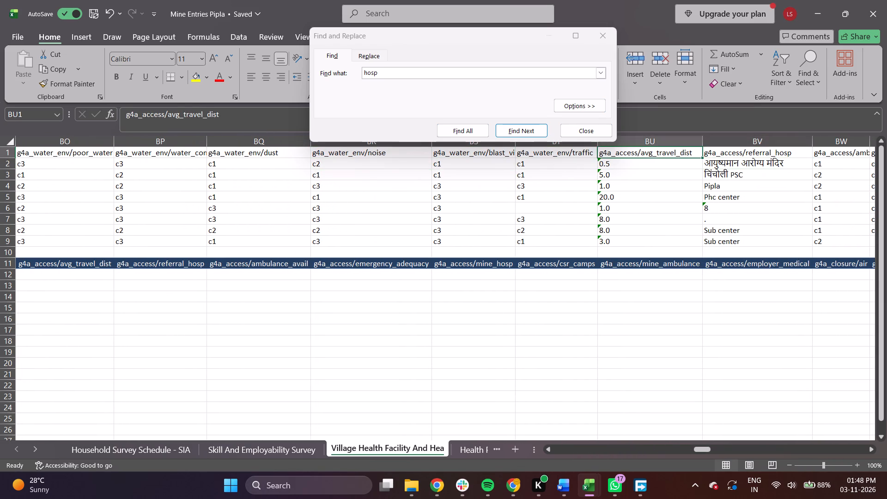
key(Left)
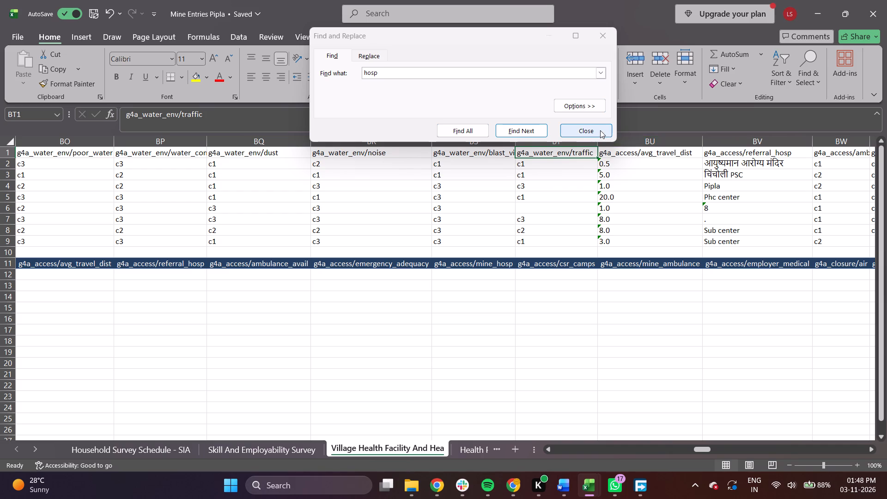
click(600, 130)
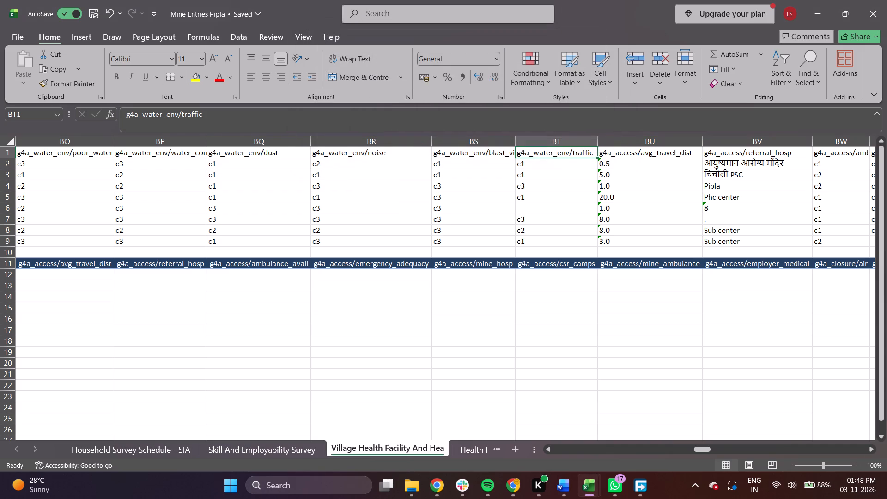
scroll(482, 152, right, 4)
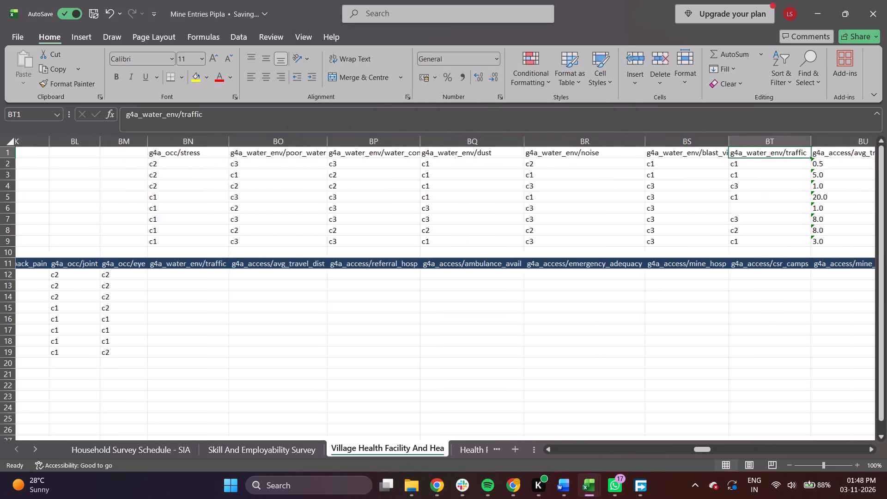
scroll(482, 152, right, 1)
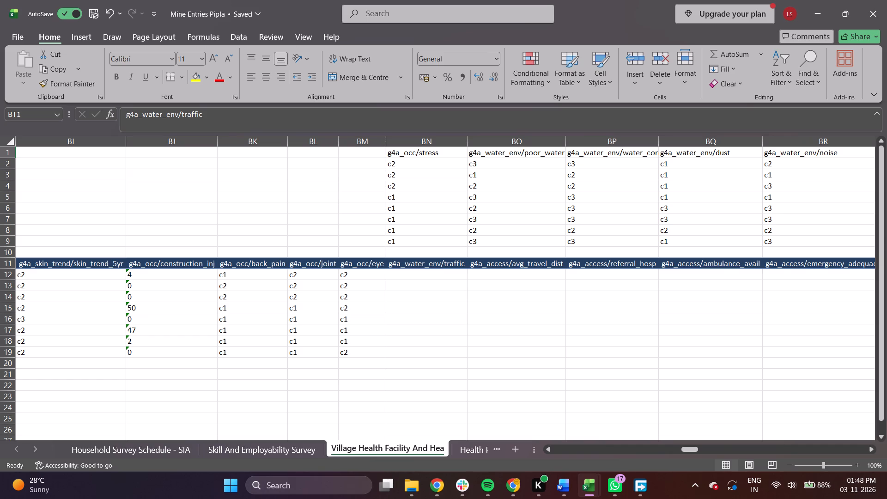
Search the Village Health Facility sheet for traffic to locate the g4a_water_env/traffic source column.
click(525, 152)
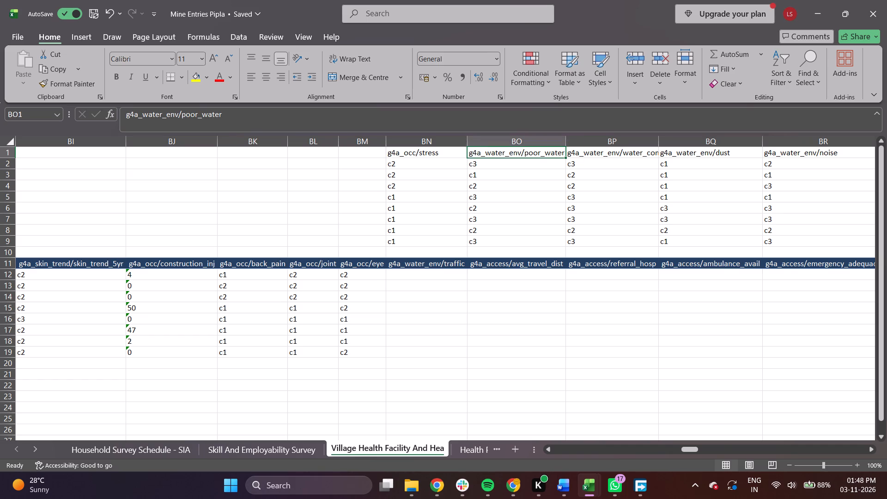
key(ctrl+f)
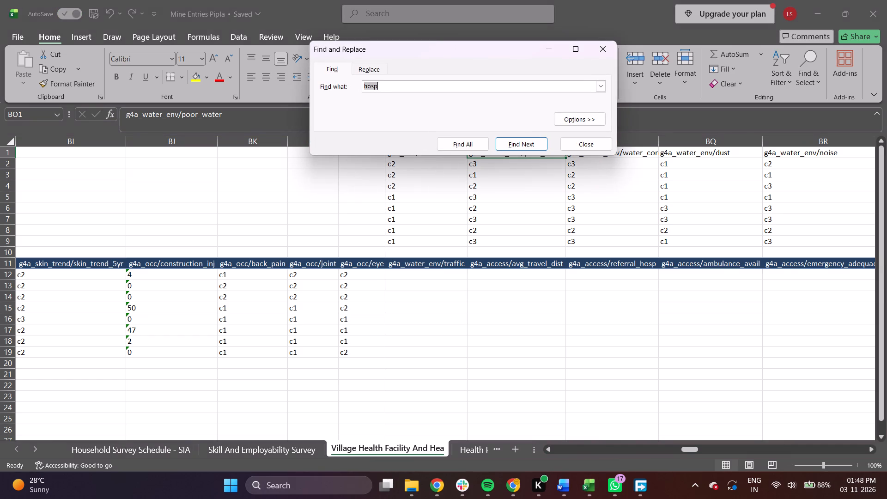
click(424, 88)
key(BackSpace)
key(BackSpace)
key(BackSpace)
key(BackSpace)
text(traffic)
key(Return)
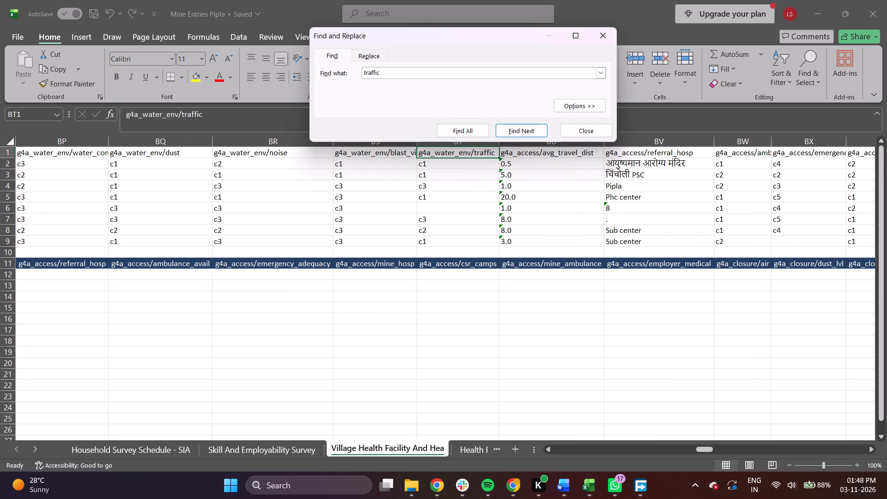
Cut the g4a_water_env/traffic column BT1:BT9 and paste it at BM1, beside the g4a_occ/stress column.
click(446, 154)
key(ctrl+shift+Down)
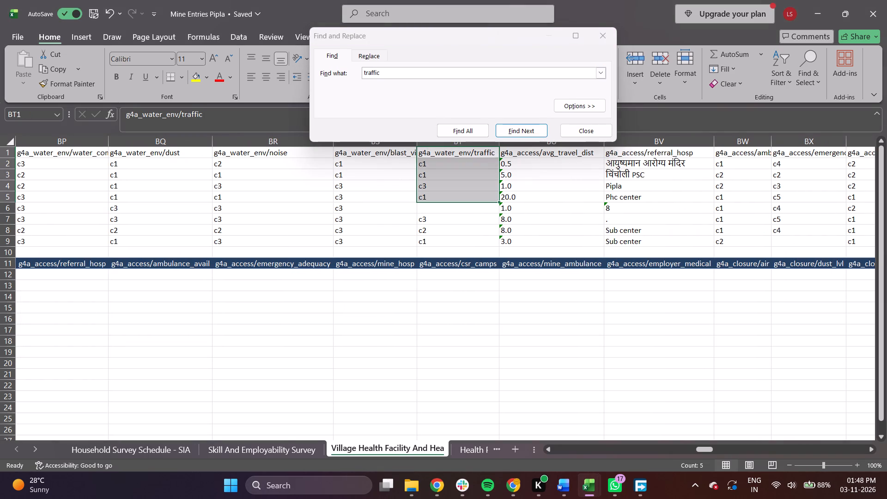
key(ctrl+shift+Down)
key(ctrl+shift+Down)
key(ctrl+x)
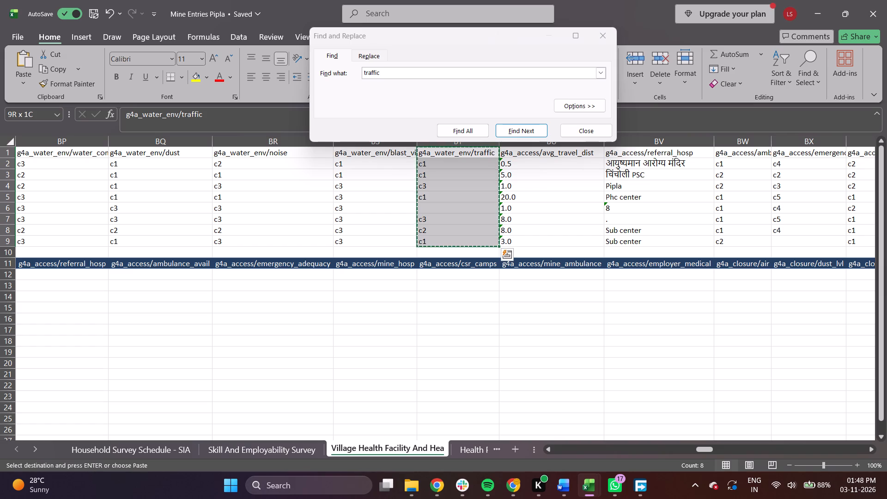
key(Left)
key(Left)
key(Left)
key(Left)
key(Left)
key(Left)
key(Left)
key(Left)
key(Left)
key(Left)
key(Left)
key(Left)
key(Left)
key(Left)
key(Left)
key(Left)
key(Right)
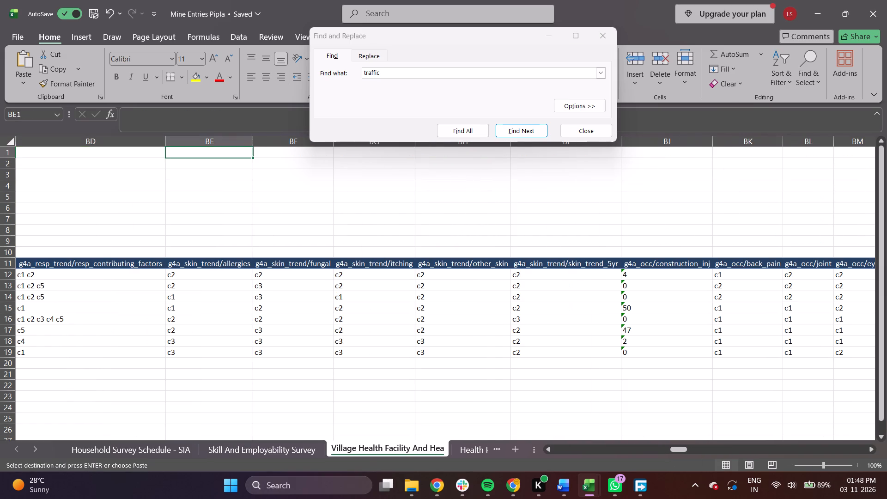
key(Right)
key(Right)
key(Right)
key(Right)
key(Right)
key(Right)
key(Right)
key(Right)
key(Right)
key(Left)
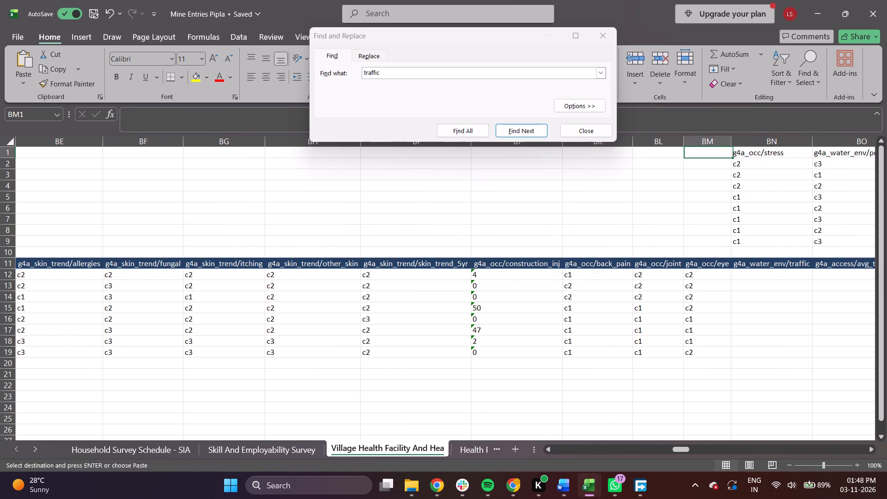
key(ctrl+v)
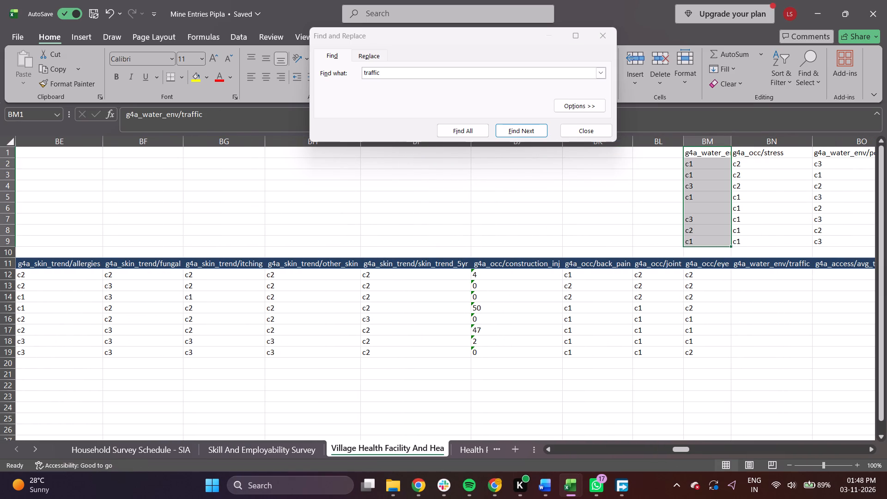
Cut the source block from g4a_occ/stress in BN1 through EE9 and paste it at BR1.
key(Right)
key(Right)
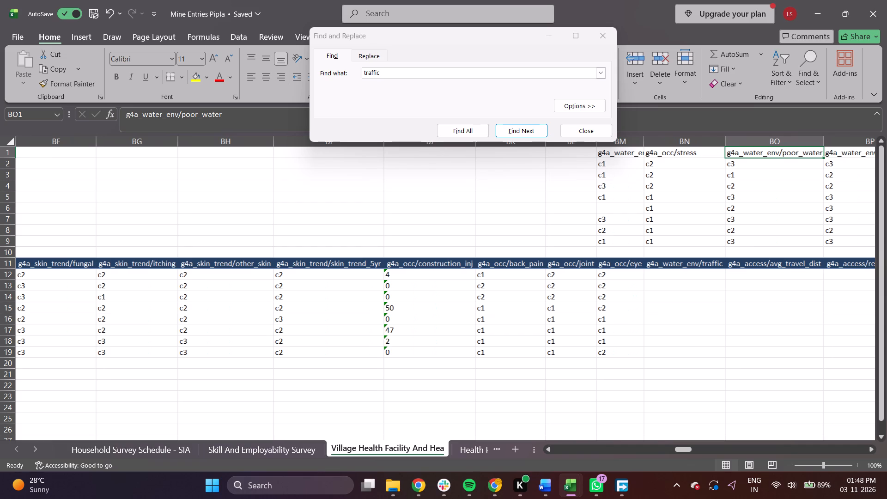
key(Left)
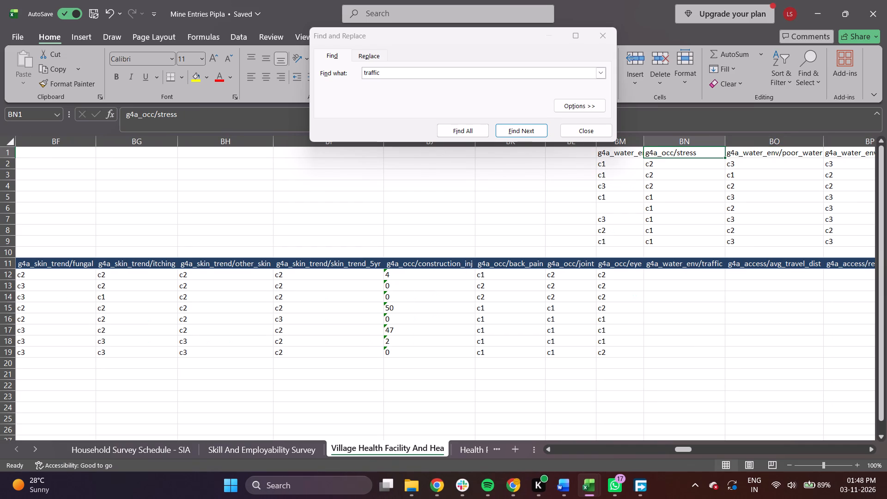
key(ctrl+shift+Down)
key(ctrl+shift+Right)
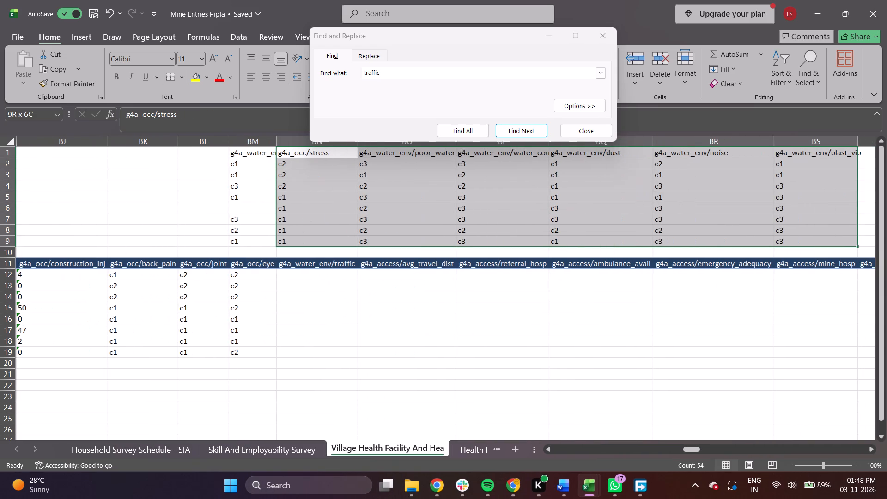
key(ctrl+shift+Right)
key(ctrl+shift+Right)
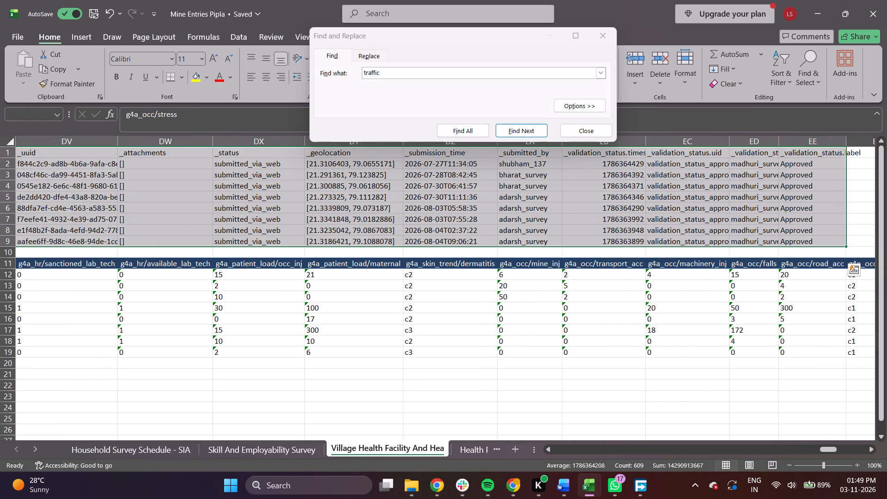
key(ctrl+x)
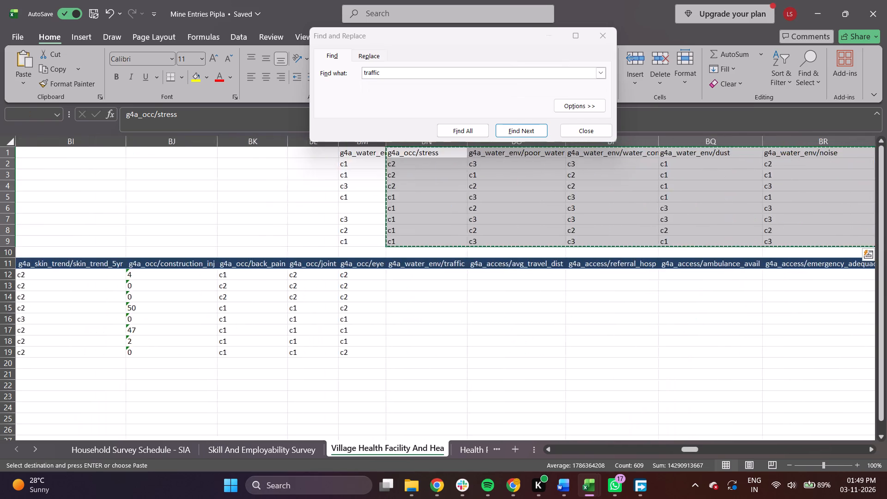
key(Right)
key(Right)
key(Right)
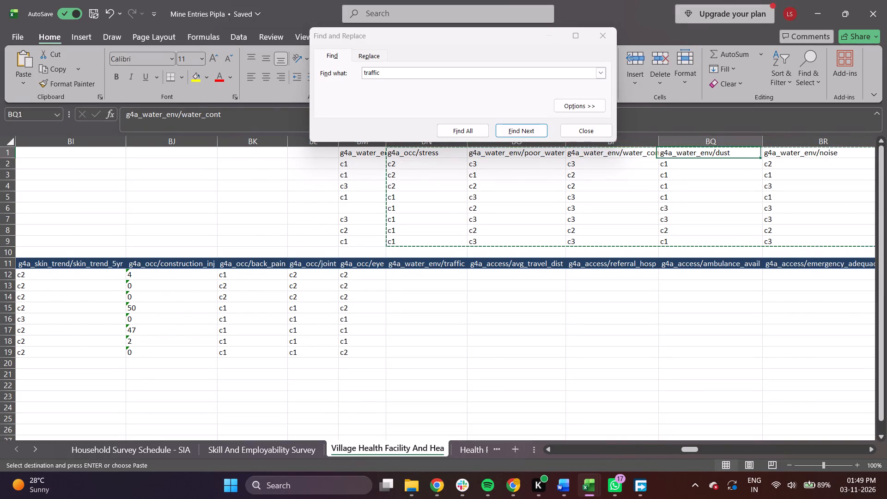
key(Right)
key(ctrl+v)
Cut the g4a_water_env/traffic column BM1:BM9 and paste it at BN1, above the matching row 11 header.
key(Left)
key(Left)
key(Left)
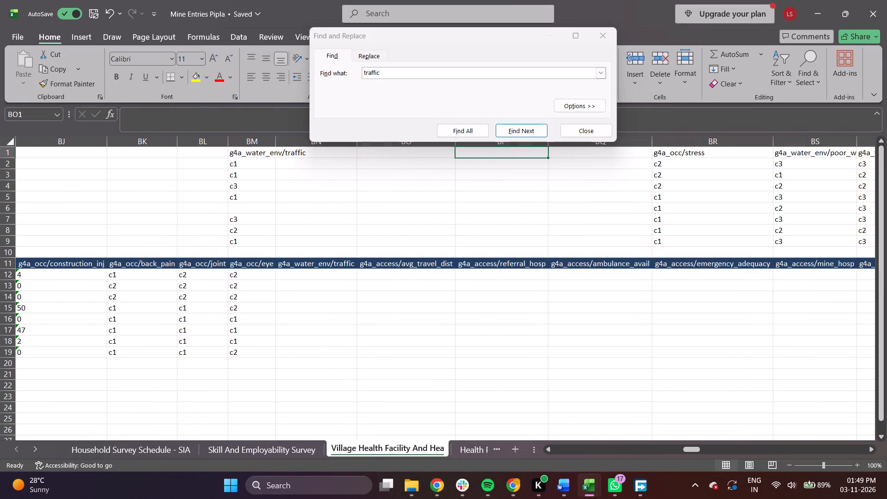
key(Left)
key(Left)
key(ctrl+shift+Down)
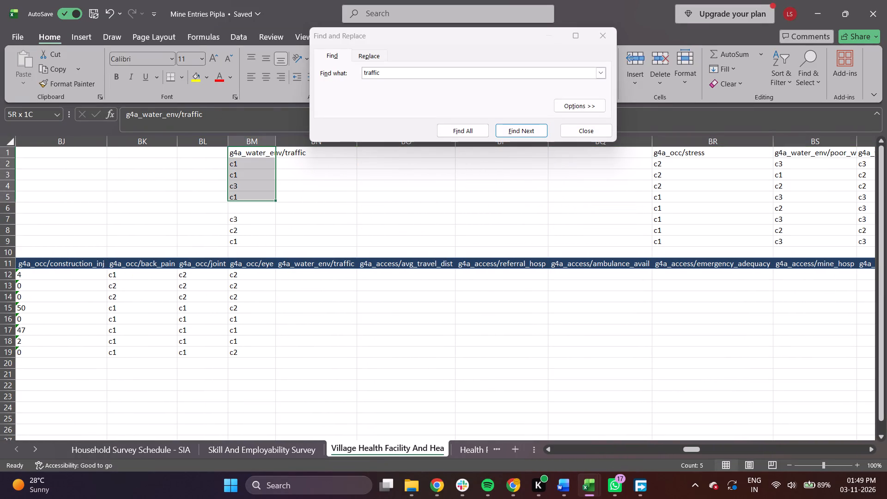
key(ctrl+shift+Down)
key(ctrl+shift+Down)
key(ctrl+x)
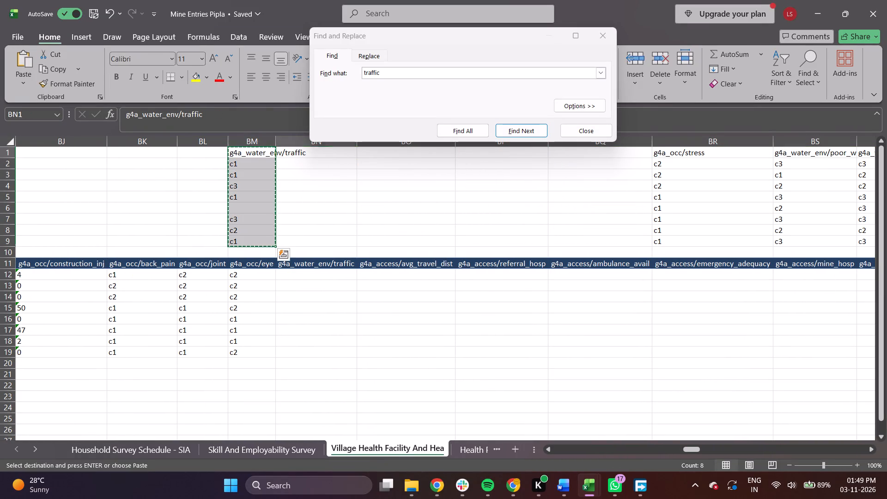
key(Right)
key(ctrl+v)
Compare the row 1 source headers from BR onward with the row 11 headers to locate g4a_access/avg_travel_dist.
key(Right)
key(Right)
key(Right)
key(Right)
key(Right)
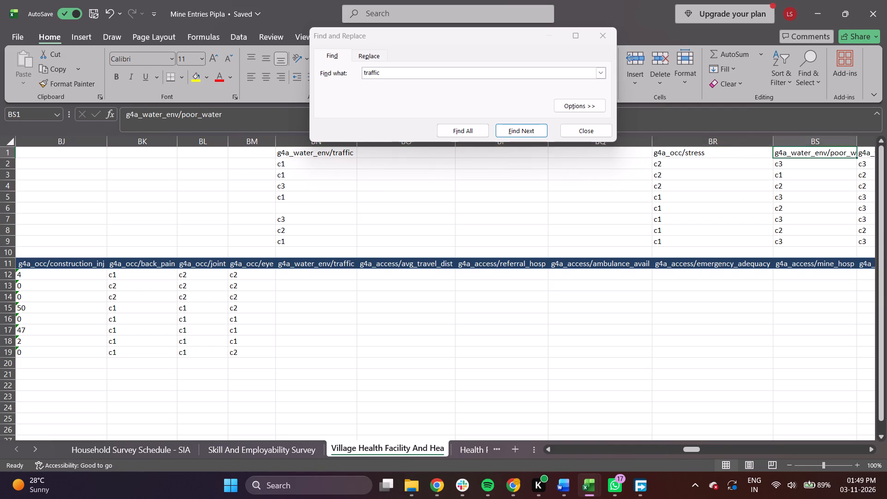
key(Right)
key(Left)
key(Left)
key(Left)
key(Left)
key(Left)
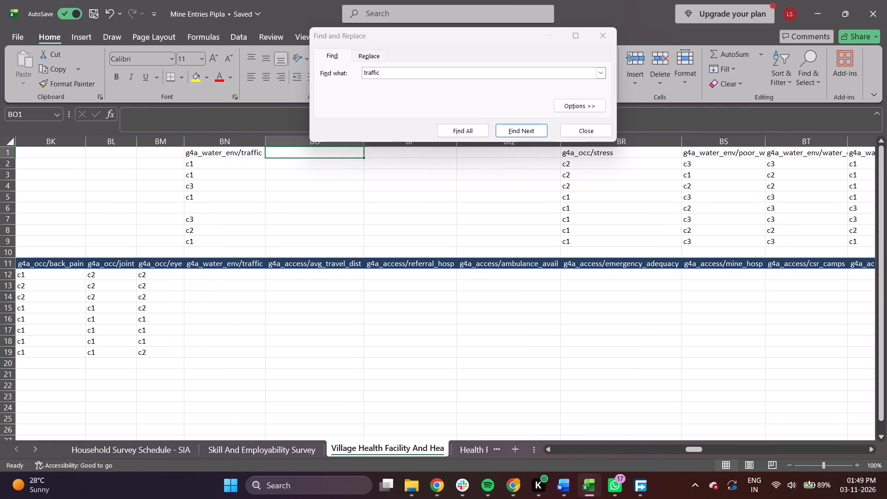
key(Right)
key(Right)
key(Right)
key(Right)
key(Left)
key(Left)
key(Right)
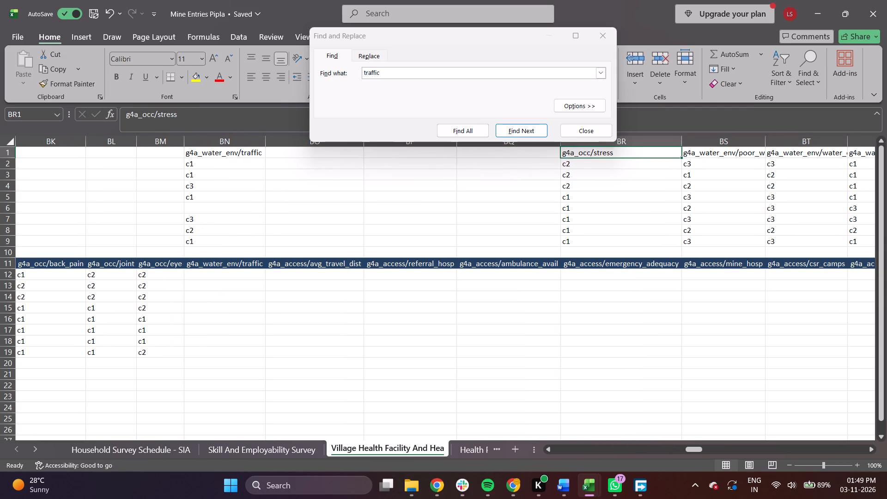
key(Right)
key(Right)
key(Right)
key(Left)
key(Right)
key(Right)
key(Right)
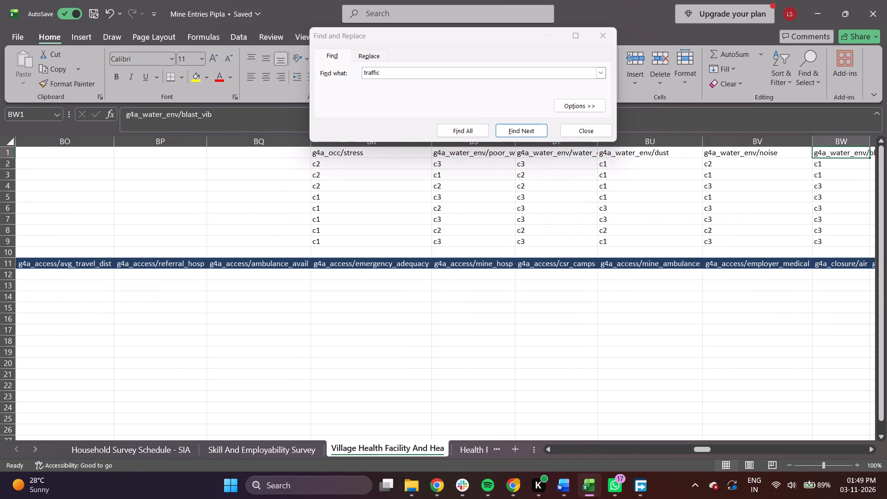
key(Right)
key(Right)
key(Right)
key(Left)
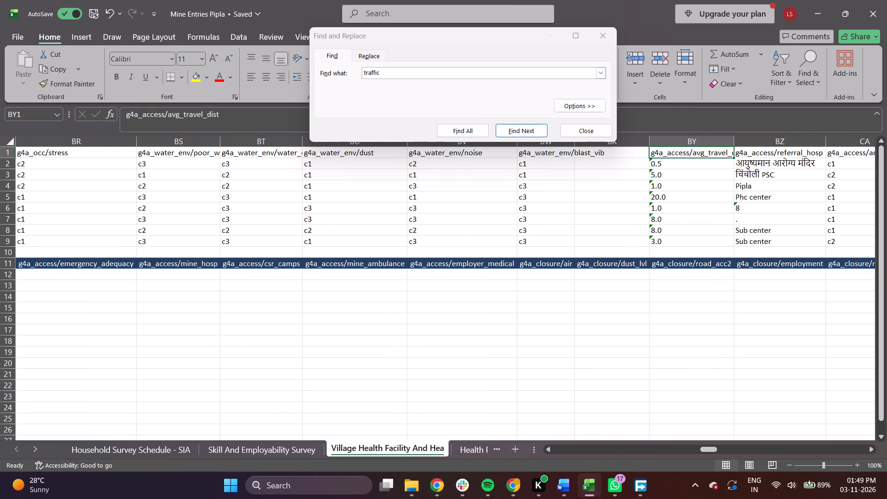
Cut the g4a_access/avg_travel_dist column BY1:BY9 and paste it at BO1, above the matching row 11 header.
key(ctrl+shift+Down)
key(ctrl+x)
key(Left)
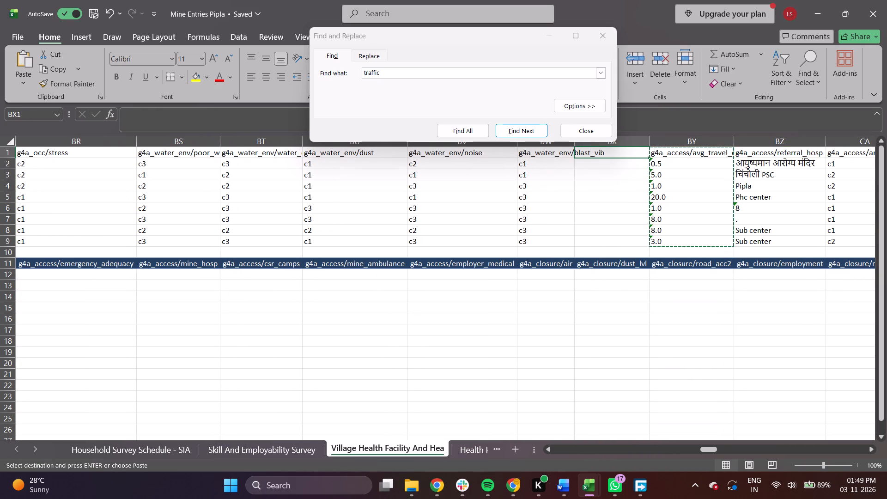
key(ctrl+Left)
key(ctrl+Left)
key(ctrl+Left)
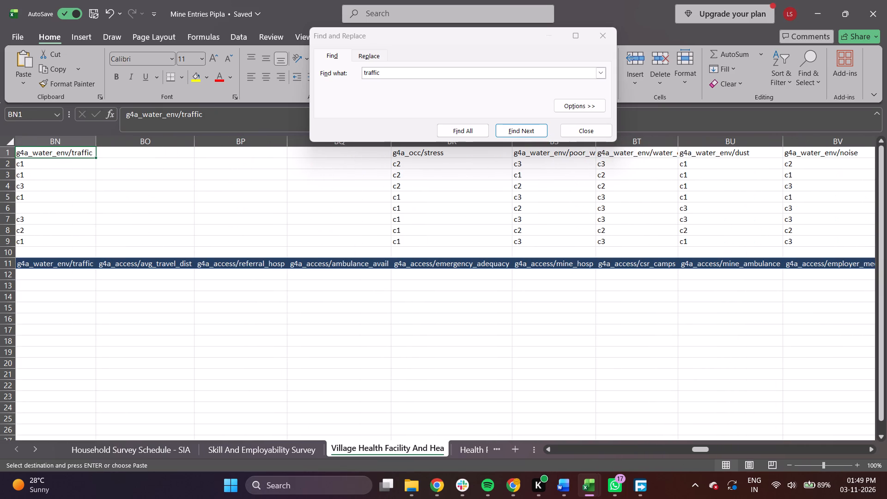
key(Right)
key(ctrl+v)
Cut the g4a_access/referral_hosp column BZ1:BZ9 and paste it at BP1, above the matching row 11 header.
key(Right)
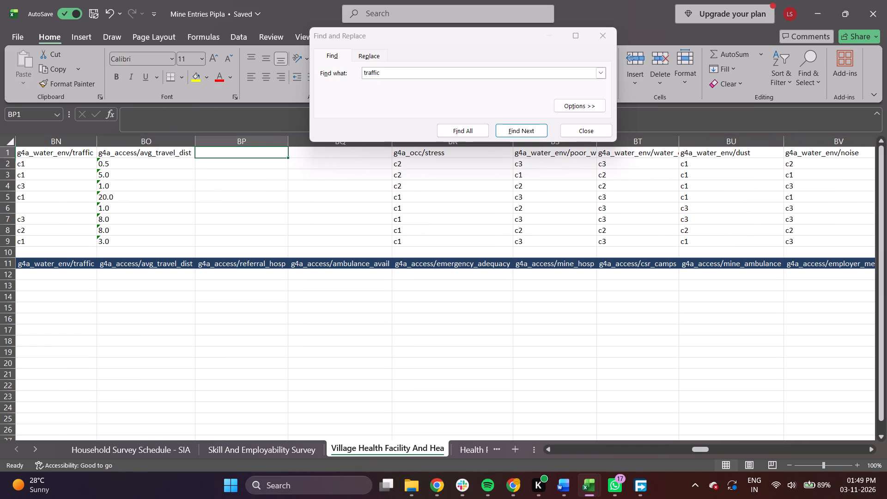
key(Right)
key(Right)
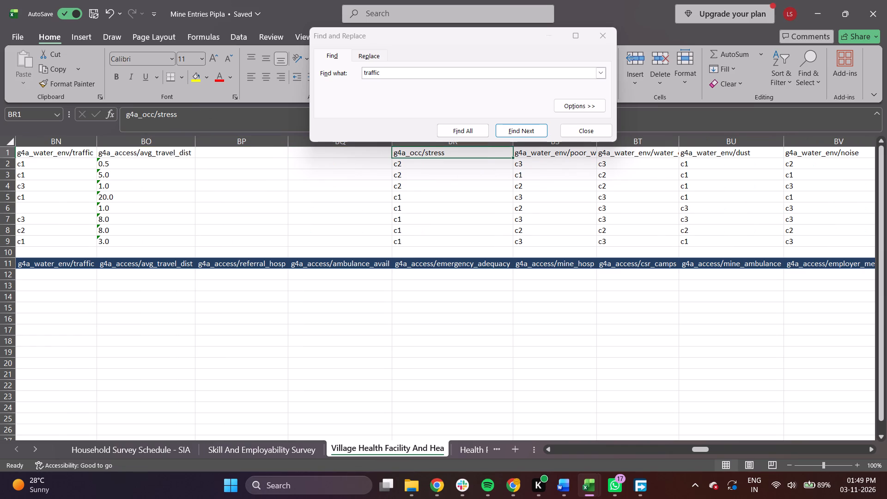
key(Right)
key(Right)
key(Right)
key(Right)
key(Right)
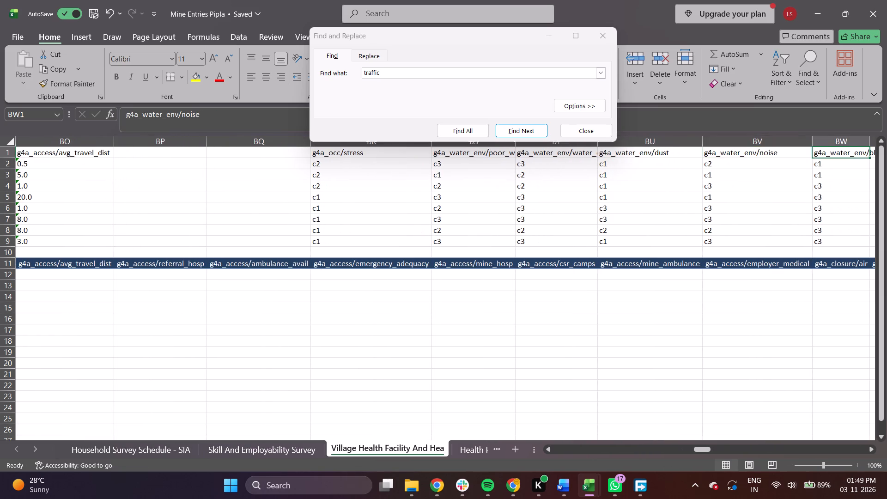
key(Right)
key(Right)
key(Right)
key(Right)
key(Left)
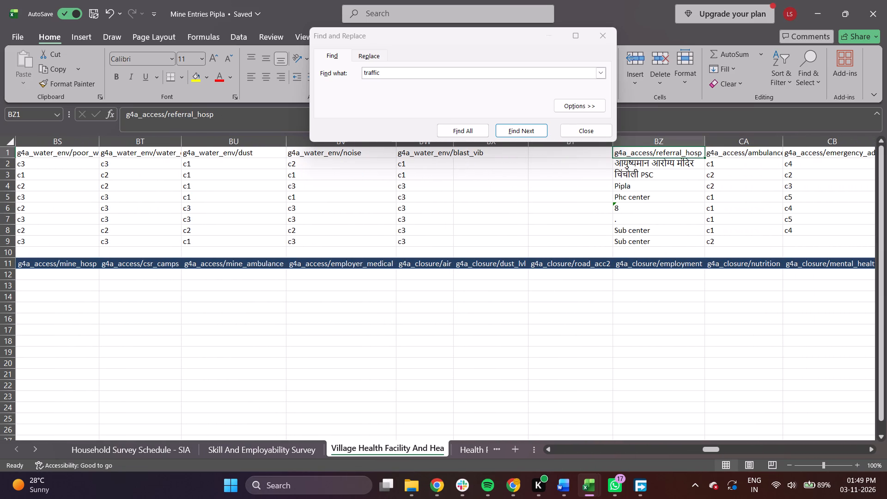
key(ctrl+shift+Down)
key(ctrl+x)
key(Left)
key(Left)
key(Left)
key(Left)
key(Left)
key(Left)
key(Left)
key(Left)
key(Left)
key(Left)
key(Left)
key(Left)
key(Left)
key(Left)
key(Left)
key(Left)
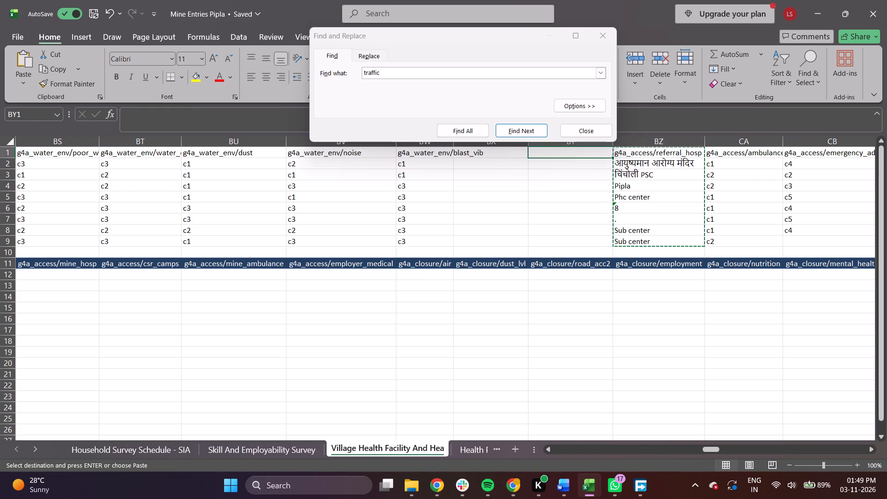
key(Left)
key(Left)
key(Left)
key(Left)
key(Left)
key(Left)
key(Left)
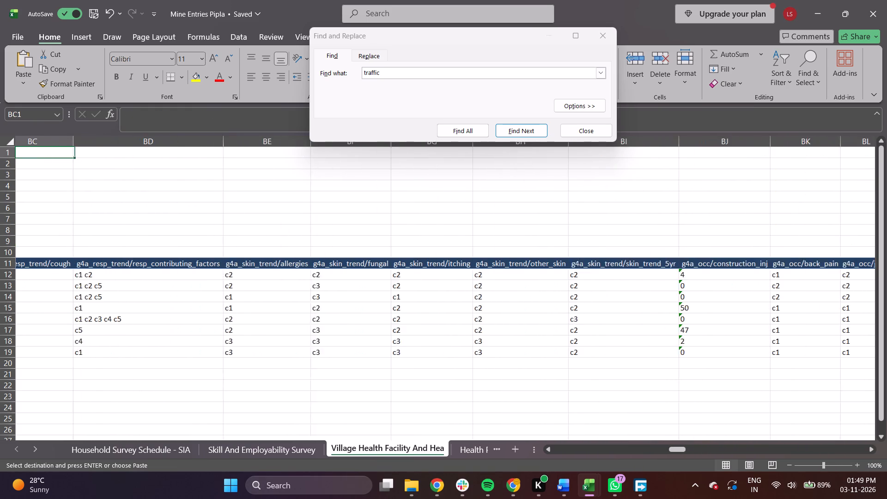
key(Right)
key(Right)
key(Right)
key(Right)
key(Right)
key(Right)
key(Right)
key(Right)
key(Right)
key(Right)
key(Right)
key(Right)
key(Right)
key(Right)
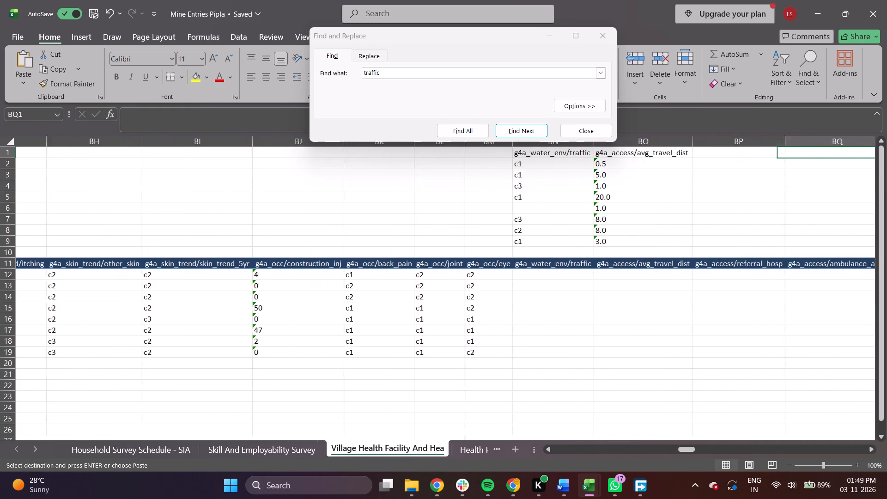
key(Left)
key(ctrl+v)
Cut the g4a_access/ambulance_avail column CA1:CA9 and paste it at BQ1, above the matching row 11 header.
key(Right)
key(Right)
key(Right)
key(Right)
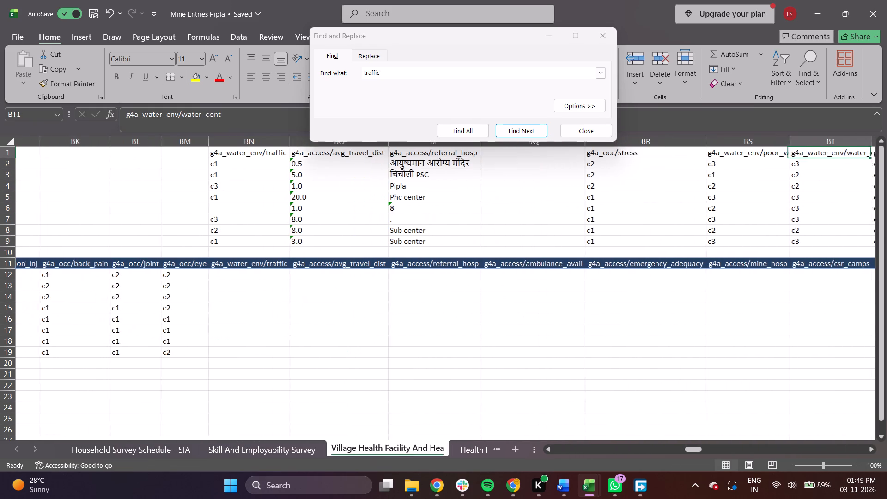
key(Left)
key(Left)
key(Right)
key(Right)
key(Right)
key(Right)
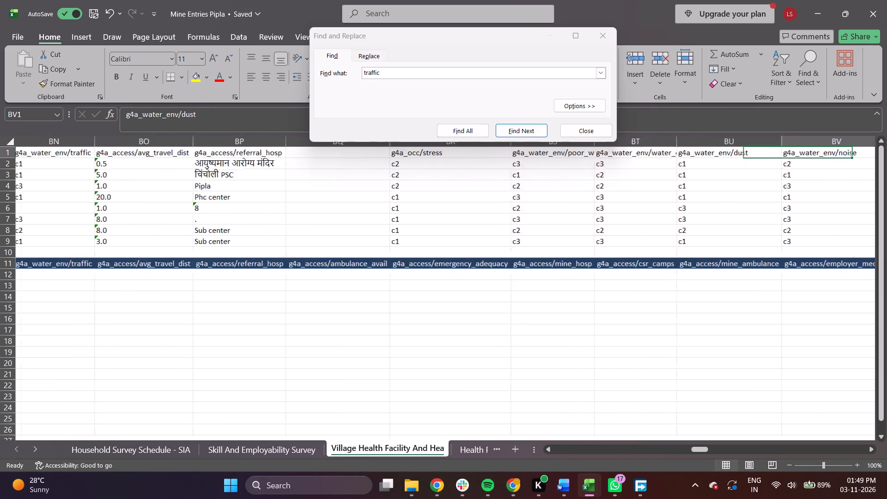
key(Right)
key(Right)
key(Right)
key(Right)
key(Right)
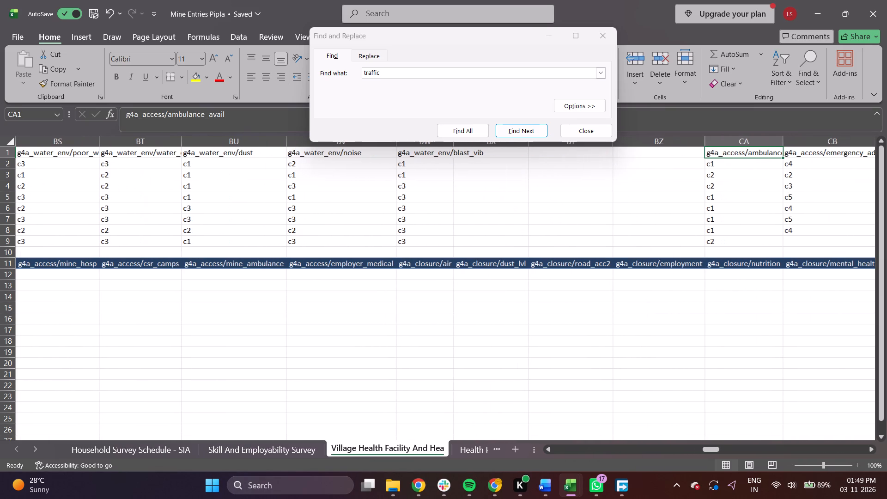
key(ctrl+shift+Down)
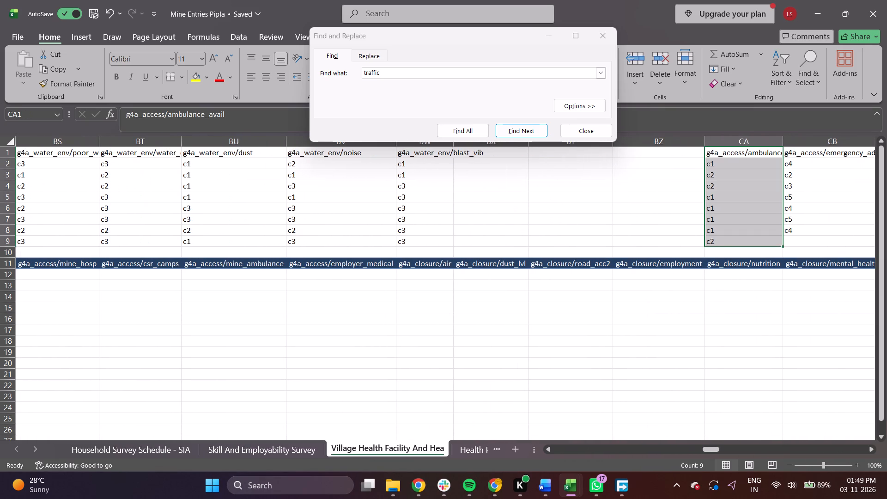
key(ctrl+x)
key(Left)
key(Left)
key(Left)
key(Left)
key(Left)
key(Left)
key(Left)
key(Left)
key(Left)
key(Left)
key(Left)
key(Left)
key(Left)
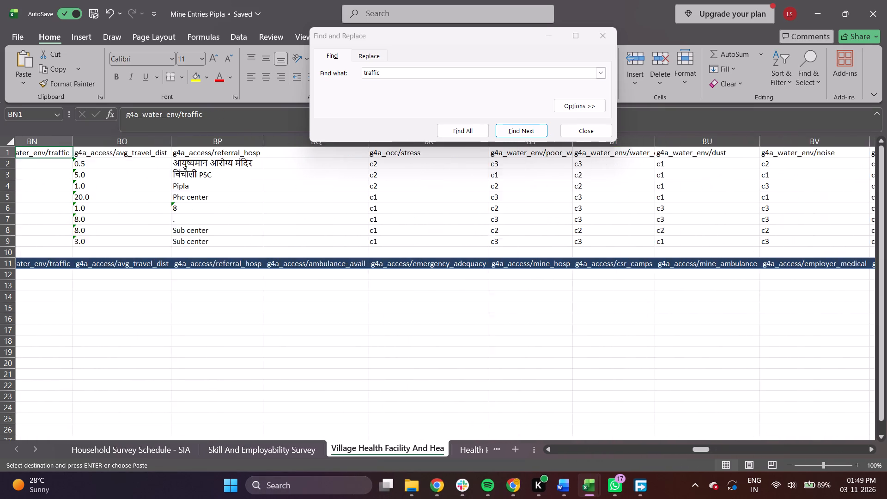
key(Left)
key(Left)
key(Left)
key(Left)
key(Left)
key(Left)
key(Left)
key(Right)
key(Right)
key(Right)
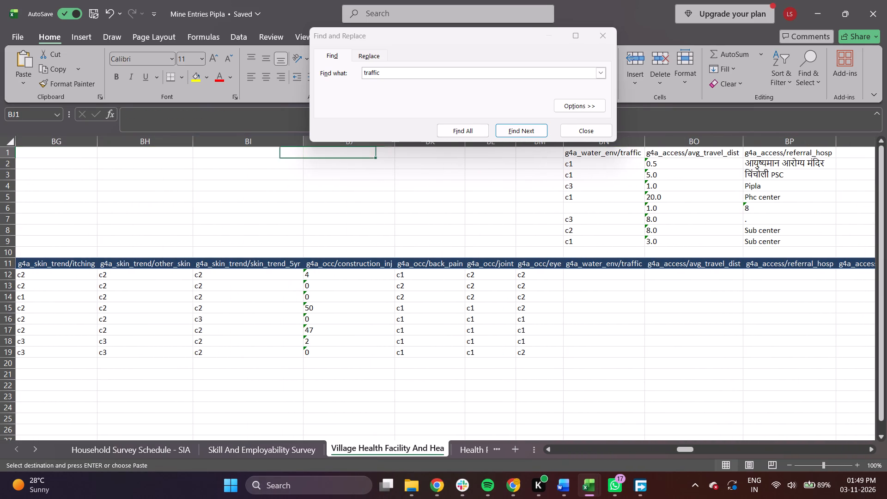
key(Right)
key(ctrl+Right)
key(ctrl+Right)
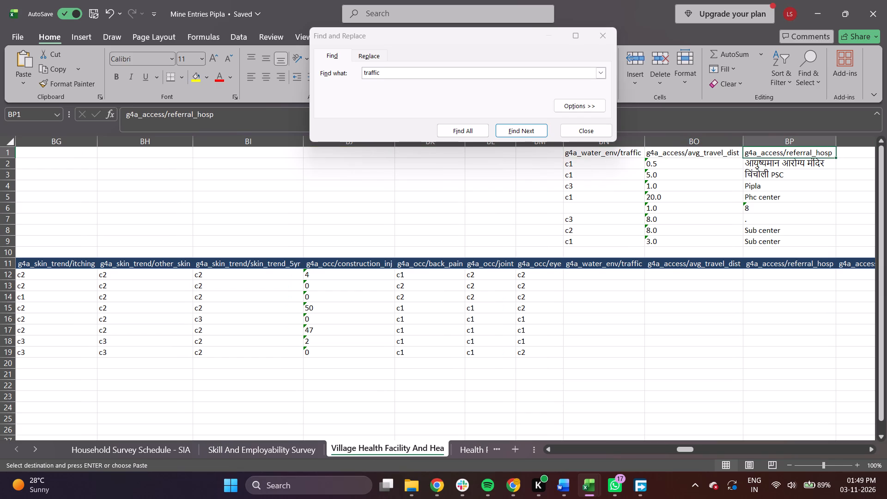
key(Right)
key(ctrl+v)
Cut the source block from g4a_occ/stress through g4a_water_env/blast_vib, BR1:BW9, and paste it at BS1 to free column BR.
key(Right)
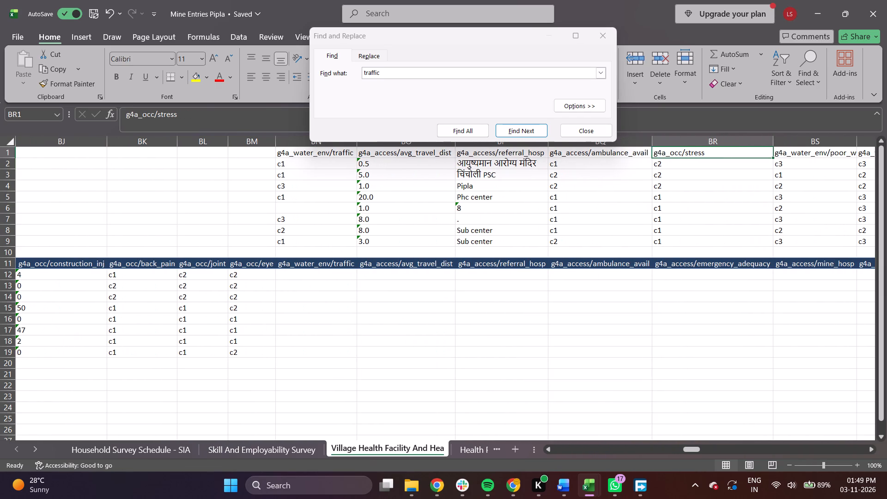
key(Right)
key(Right)
key(Right)
key(Right)
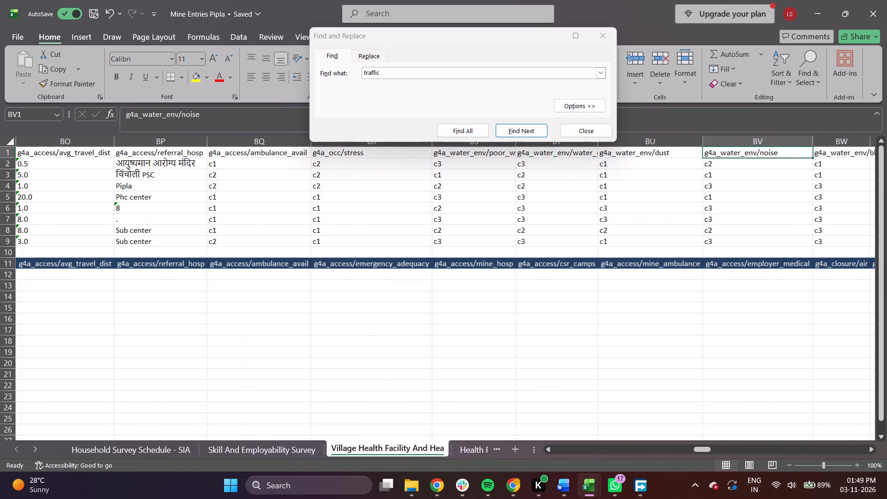
key(Right)
key(Left)
key(Left)
key(Left)
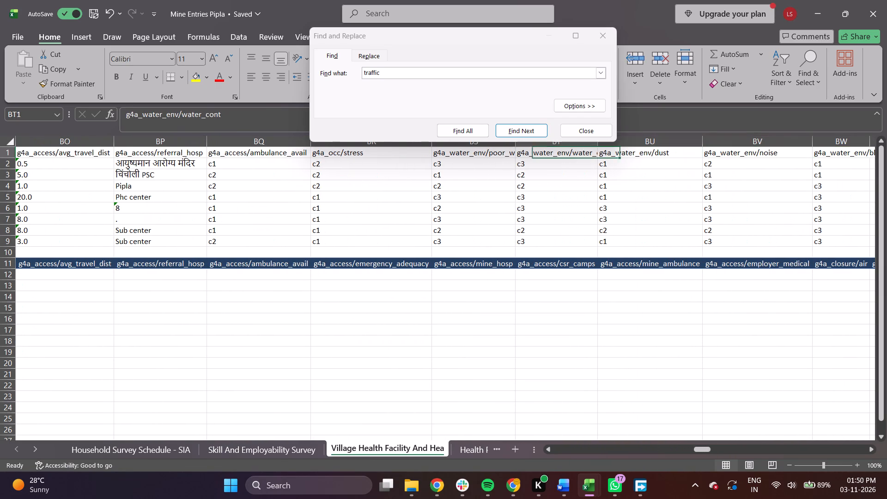
key(Left)
key(Left)
key(Right)
key(Right)
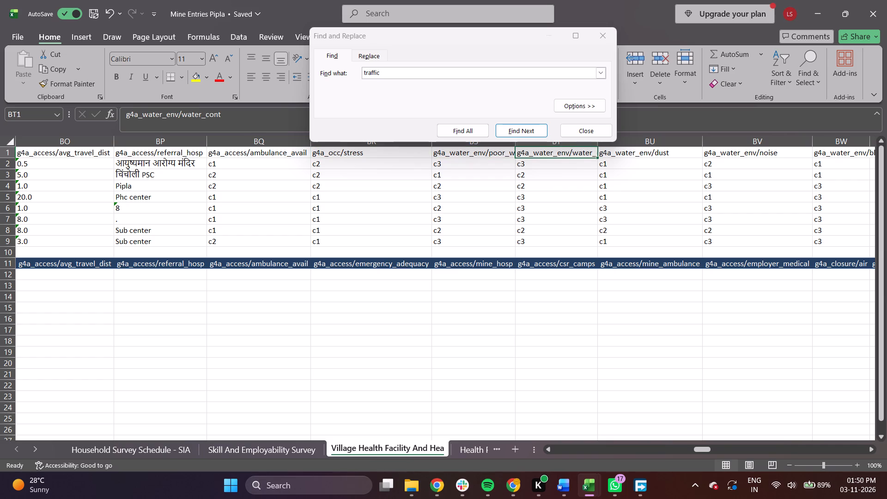
key(Left)
key(Left)
key(ctrl+shift+Down)
key(ctrl+shift+Right)
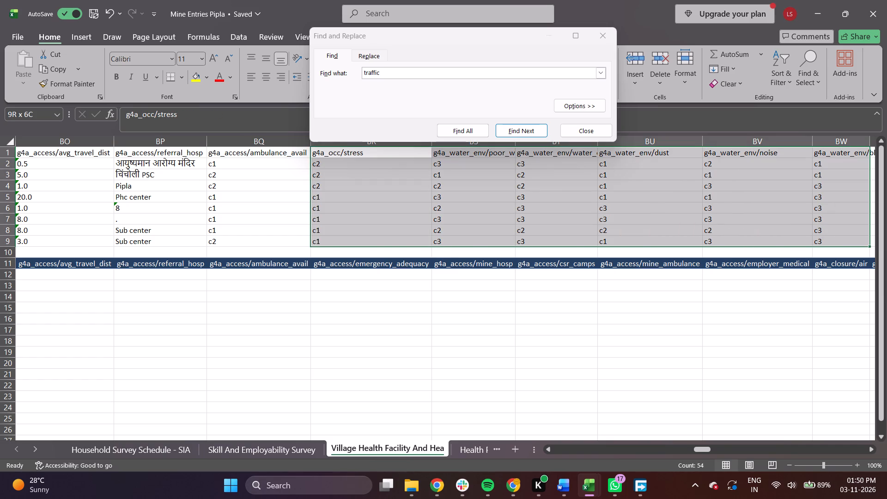
key(ctrl+x)
key(Right)
key(Right)
key(Right)
key(Right)
key(Right)
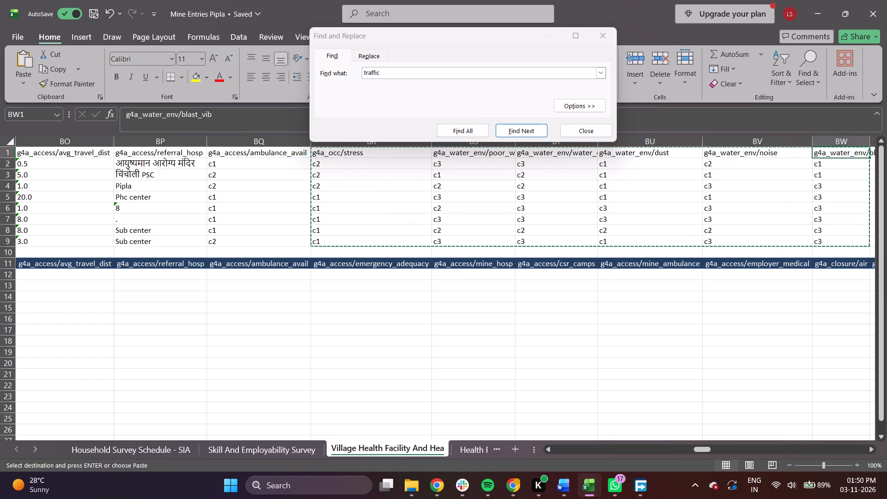
key(Left)
key(Left)
key(Left)
key(Left)
key(ctrl+v)
Cut the g4a_access/emergency_adequacy cells CB1:CB8 and paste them at BR1, above the matching row 11 header.
key(Right)
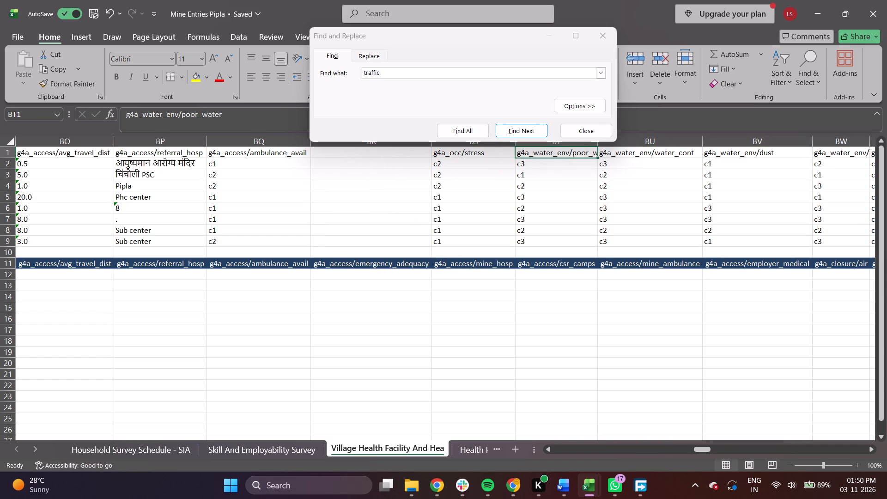
key(Right)
key(Right)
key(Right)
key(Right)
key(Right)
key(Right)
key(Right)
key(Right)
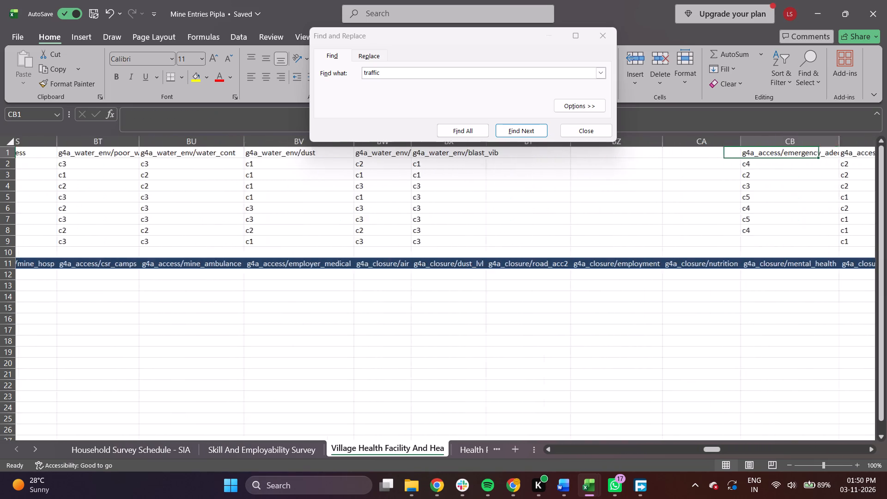
key(ctrl+shift+Down)
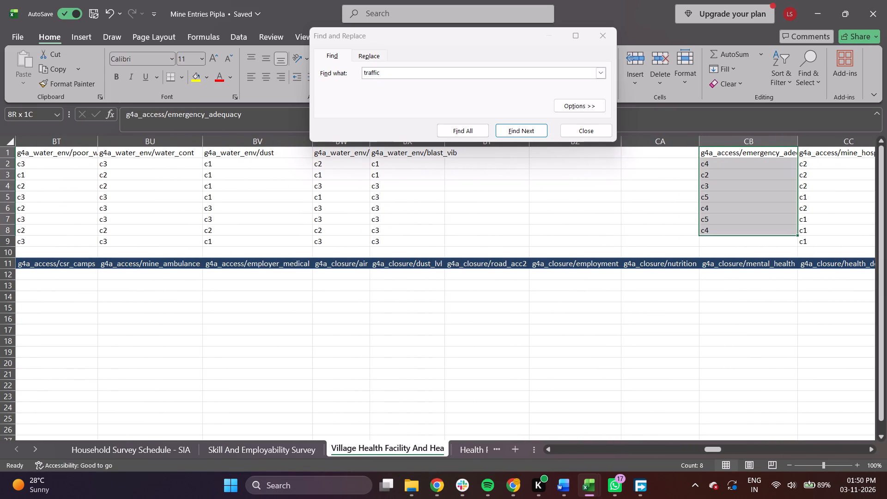
key(ctrl+x)
key(Left)
key(Left)
key(Left)
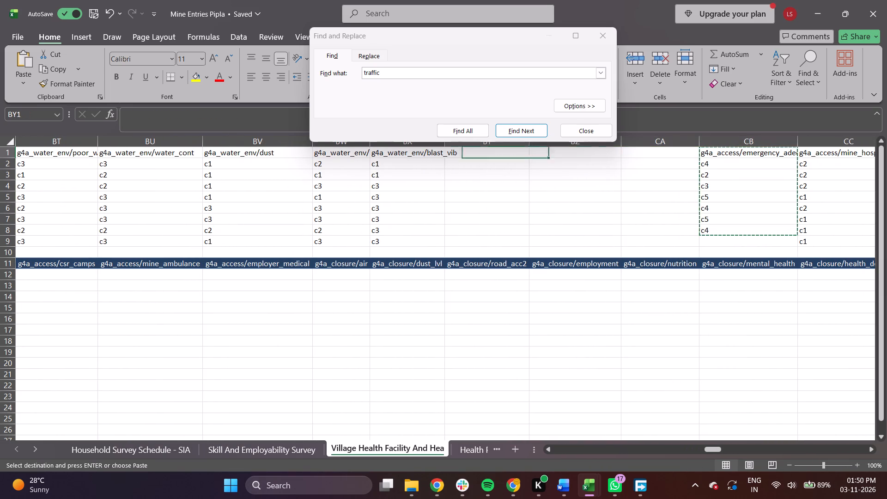
key(Left)
key(Left)
key(ctrl+Left)
key(Left)
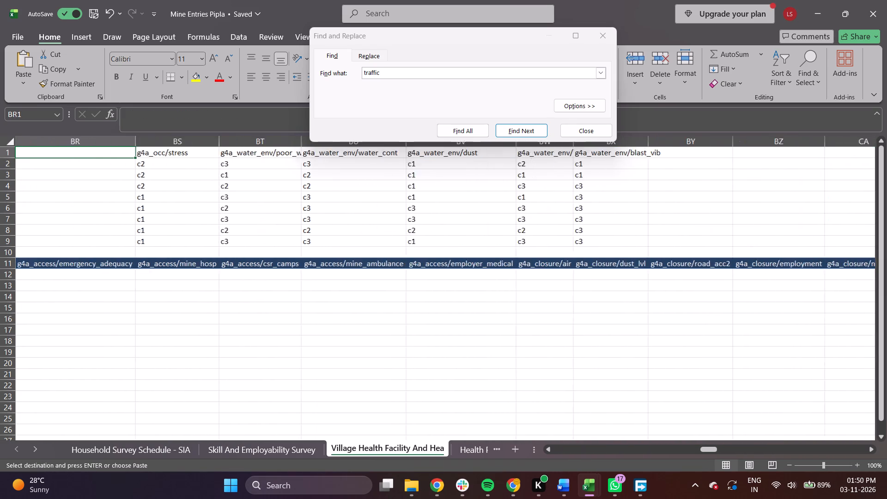
key(Left)
key(Left)
key(Right)
key(Right)
key(ctrl+v)
Compare the row 1 source headers between BN and CC with the row 11 headers to identify the next column to realign.
key(Right)
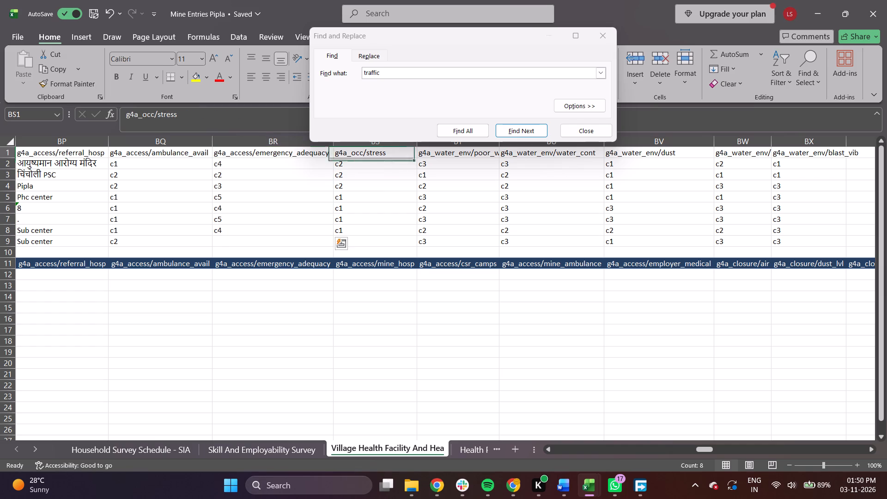
key(Right)
key(Right)
key(Right)
key(Right)
key(Right)
key(Right)
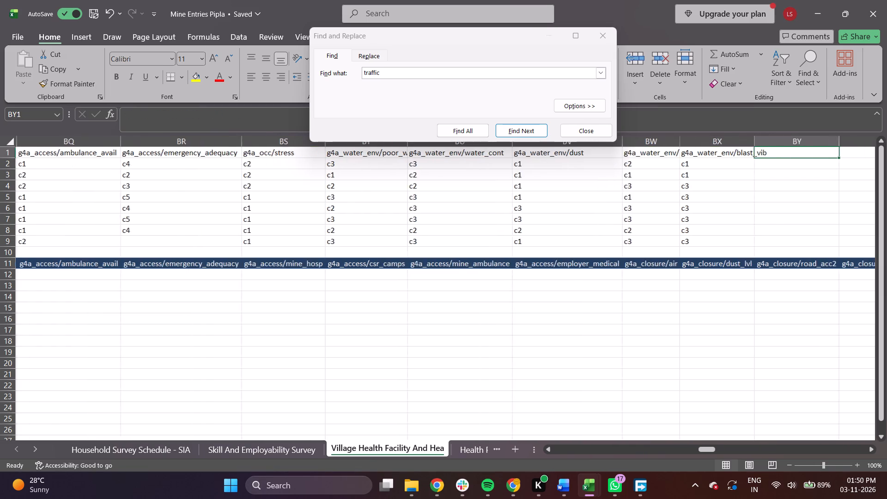
key(Right)
key(Right)
key(Right)
key(Right)
key(Left)
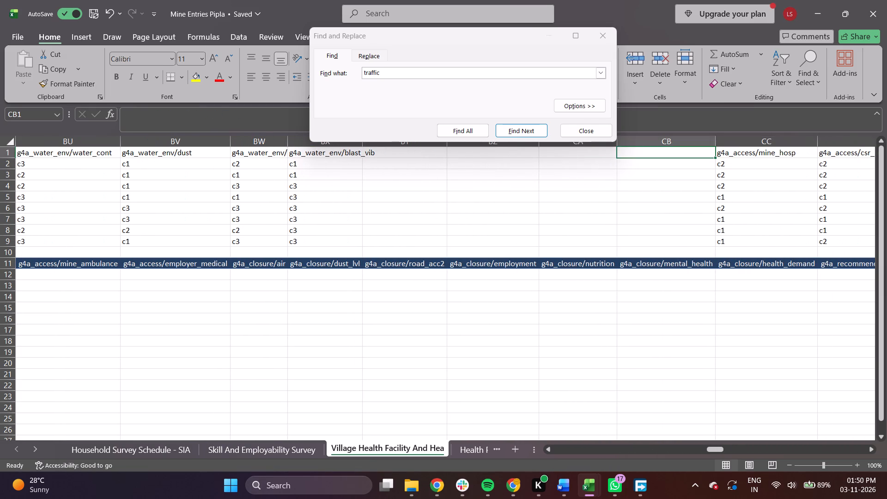
key(Left)
key(Left)
key(Right)
key(Right)
key(Left)
key(Left)
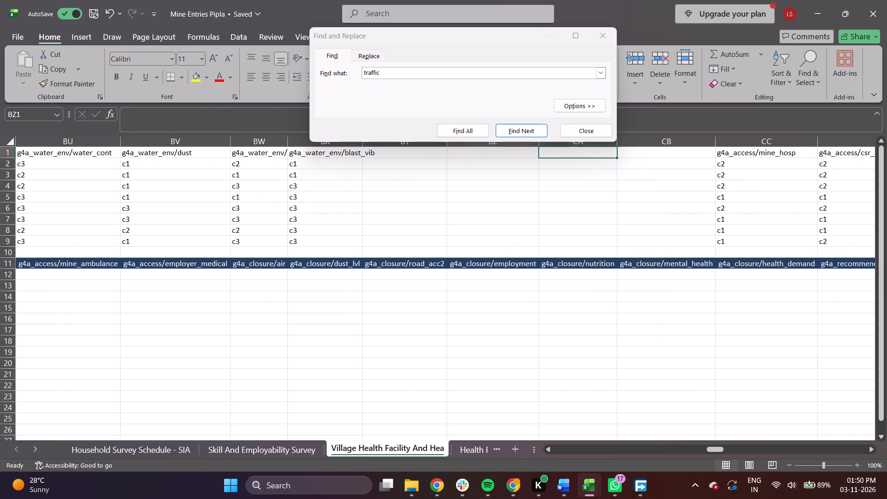
key(Left)
key(Left)
key(Left)
key(Left)
key(Left)
key(Left)
key(Left)
key(Left)
key(Left)
key(Left)
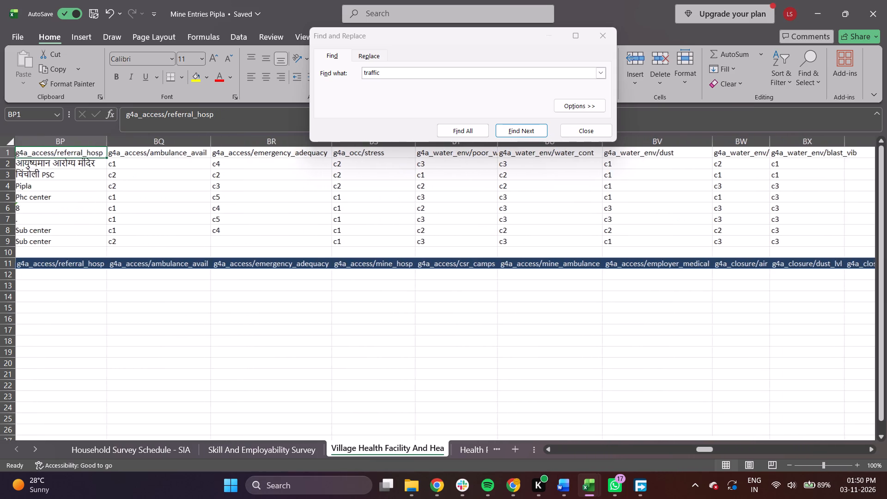
key(Left)
key(Left)
key(Right)
key(Right)
key(Right)
key(Right)
key(Right)
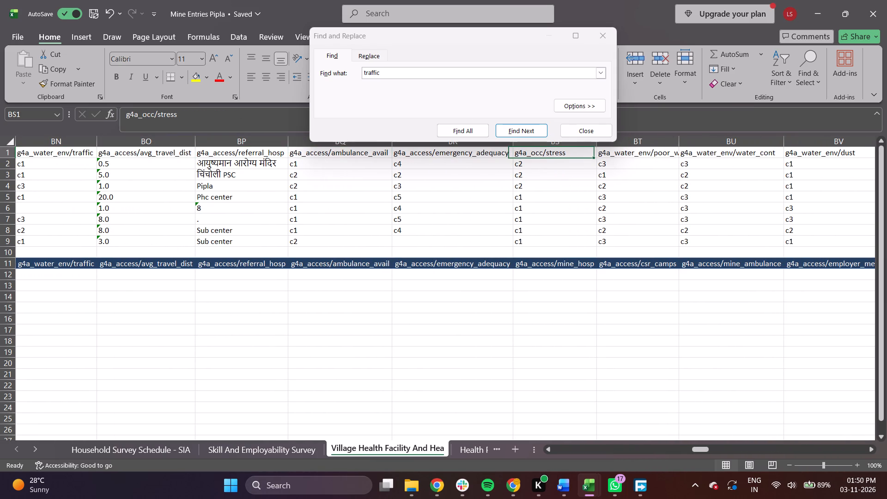
Cut the source block from g4a_occ/stress through g4a_water_env/blast_vib, BS1:BX9, and paste it at BT1 to free column BS.
key(ctrl+shift+Down)
key(ctrl+shift+Right)
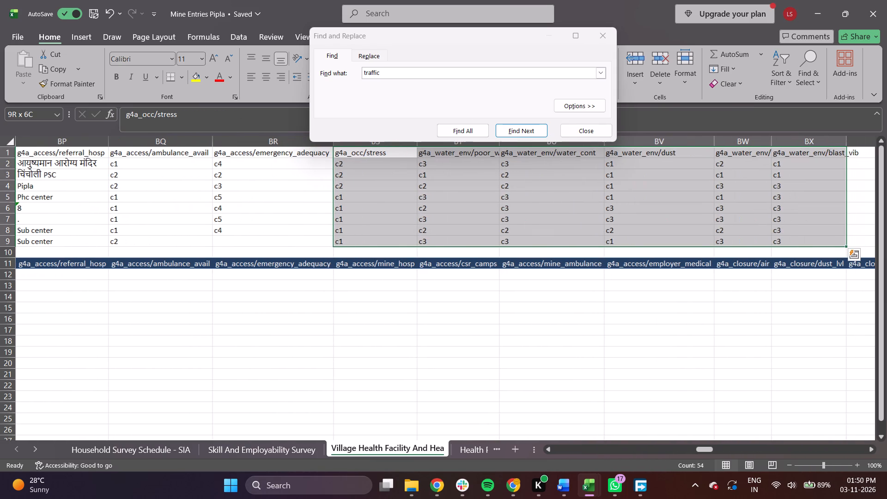
key(ctrl+x)
key(Right)
key(Right)
key(Right)
key(Right)
key(Right)
key(Right)
key(Right)
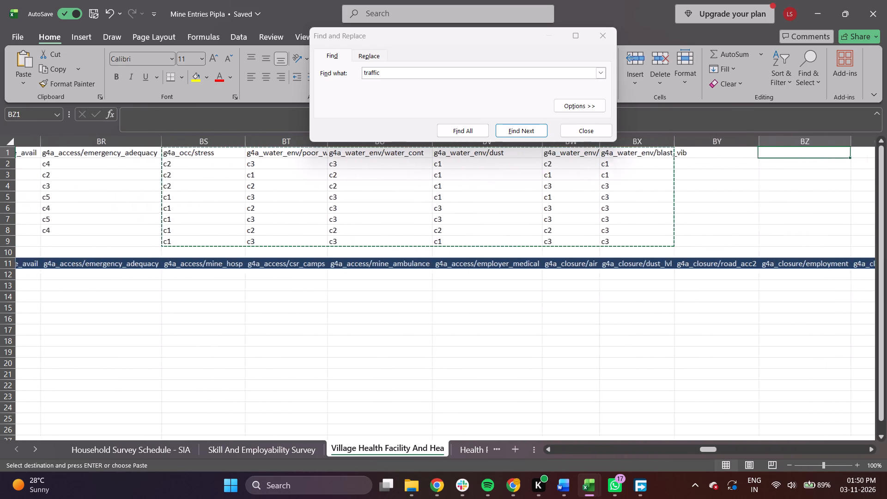
key(Right)
key(Left)
key(Left)
key(Left)
key(Left)
key(Left)
key(Left)
key(Left)
key(Left)
key(Left)
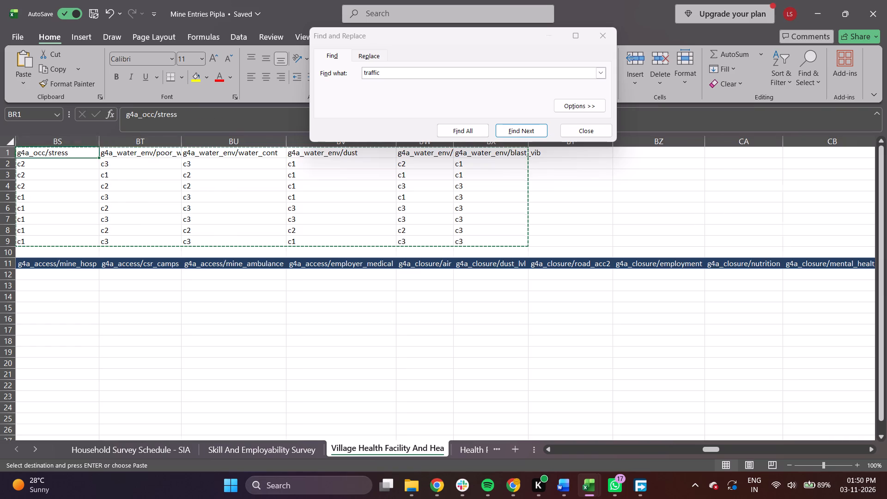
key(Right)
key(Right)
key(ctrl+v)
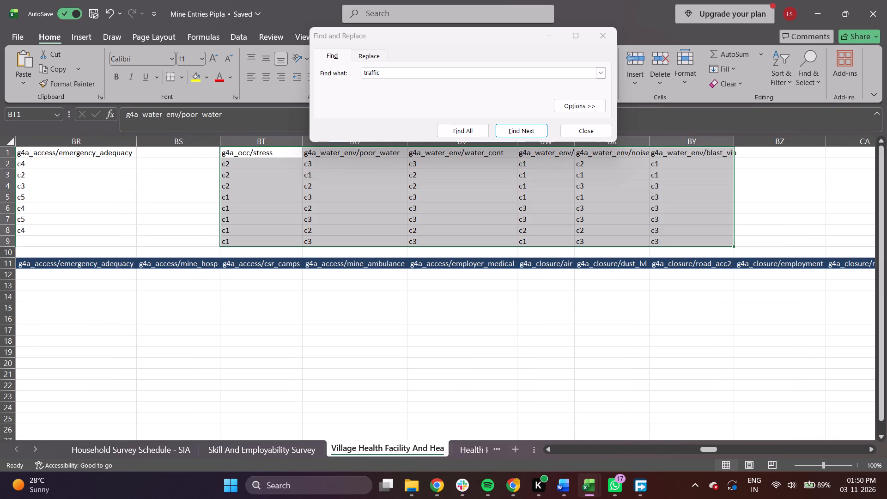
Cut the g4a_access/mine_hosp column CC1:CC9 and paste it at BS1, above the matching row 11 header.
key(Right)
key(Right)
key(Right)
key(Right)
key(Right)
key(Right)
key(Right)
key(Right)
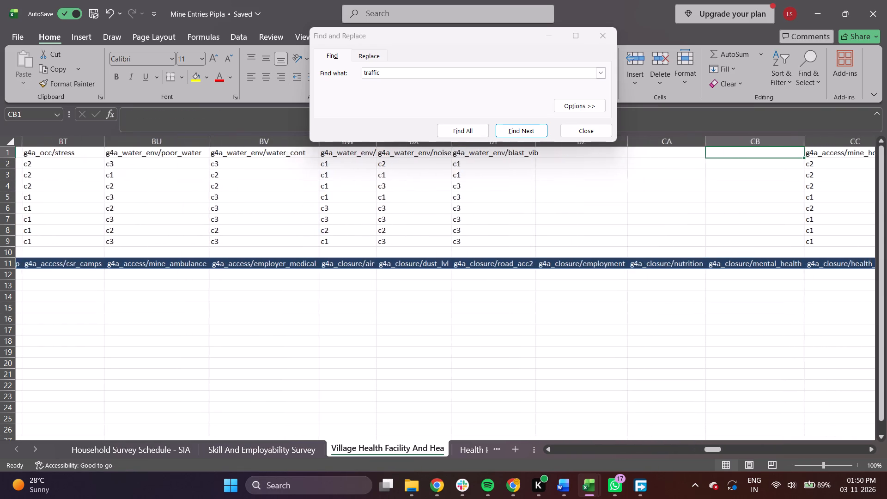
key(Right)
key(Right)
key(Right)
key(Right)
key(Left)
key(Left)
key(Left)
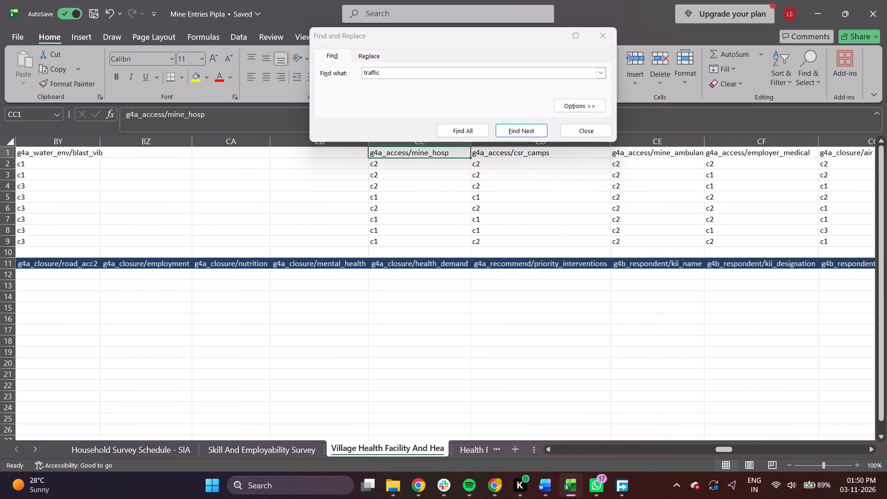
key(ctrl+shift+Down)
key(ctrl+x)
key(Left)
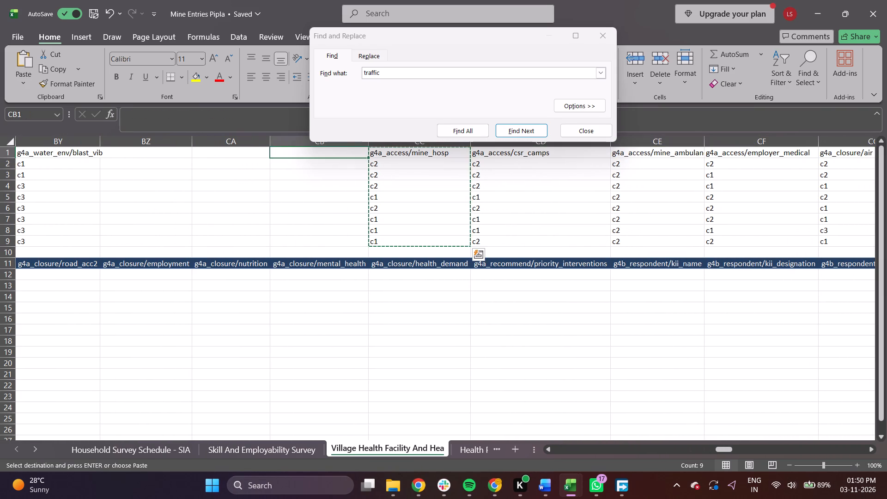
key(ctrl+Left)
key(ctrl+Left)
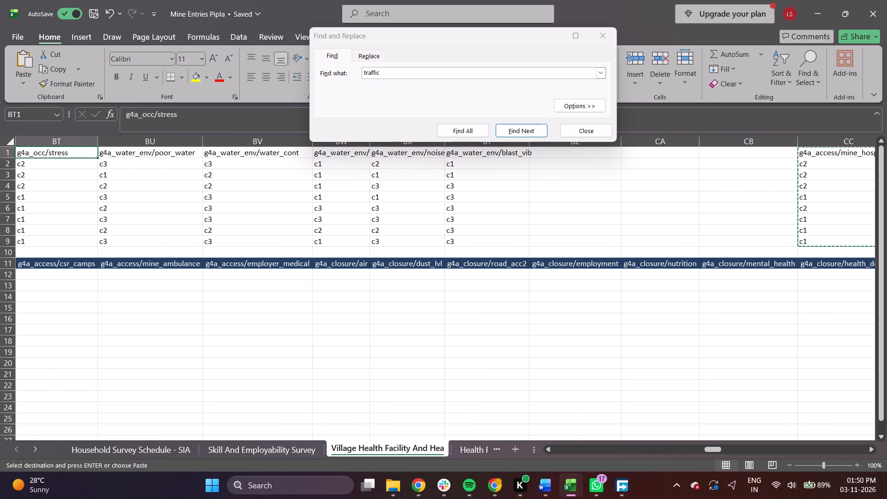
key(Left)
key(Left)
key(Left)
key(Right)
key(Right)
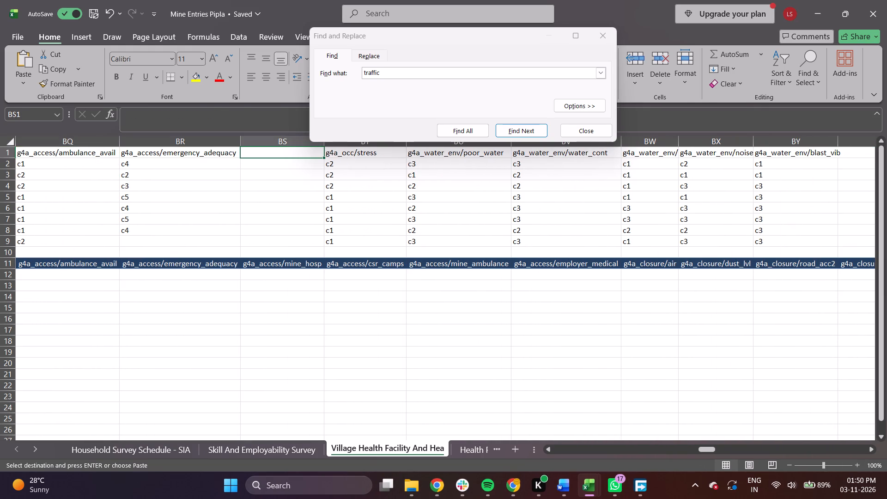
key(ctrl+v)
Cut the source block from g4a_occ/stress through g4a_water_env/blast_vib, BT1:BY9, and paste it at BU1 to free column BT.
key(Right)
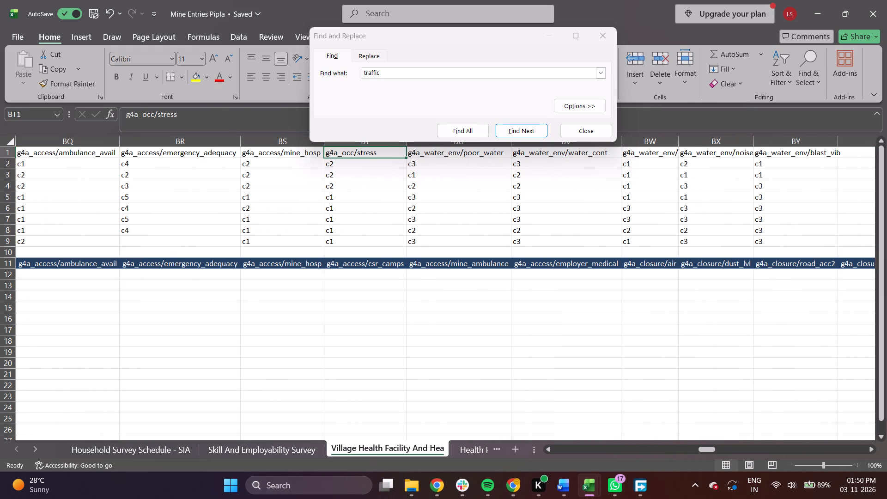
key(ctrl+shift+Down)
key(ctrl+shift+Right)
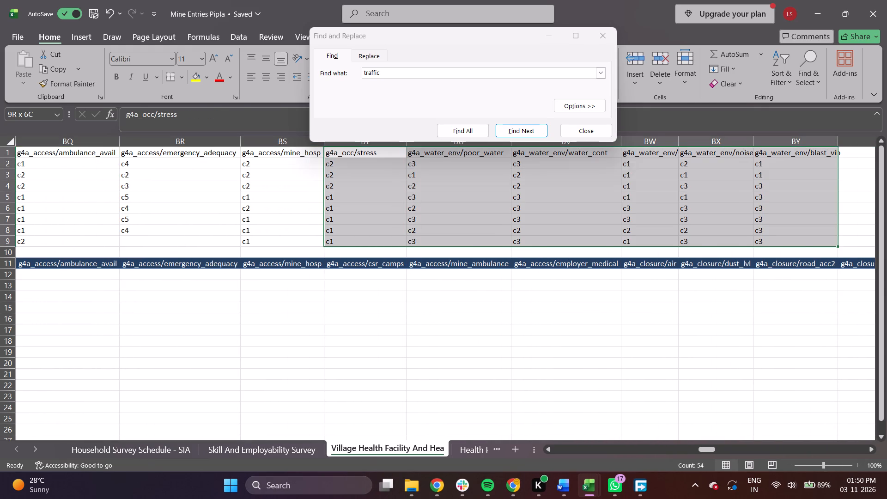
key(ctrl+x)
key(Right)
key(ctrl+v)
Cut the remaining source block from g4a_access/csr_camps in CD1 through its last column, rows 1 to 9, and paste it at CA1.
key(Right)
key(Right)
key(Right)
key(Right)
key(Right)
key(Right)
key(Right)
key(Right)
key(Right)
key(Right)
key(Right)
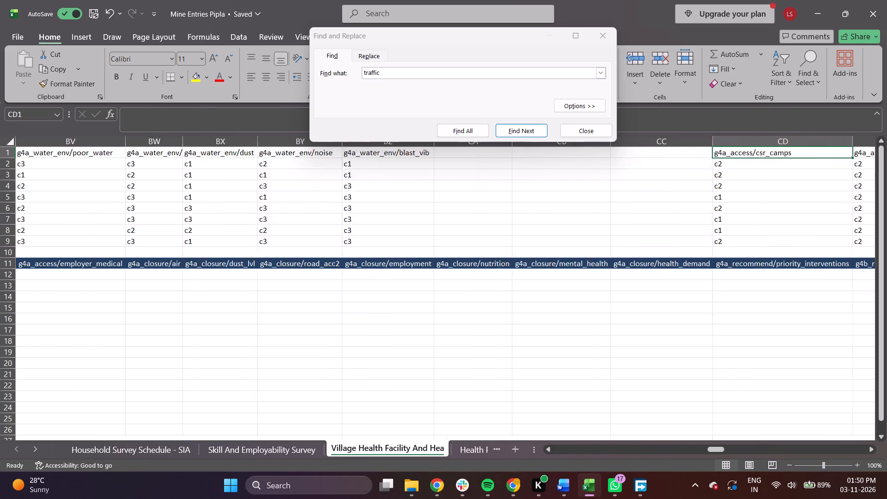
key(Left)
key(Left)
key(ctrl+shift+Down)
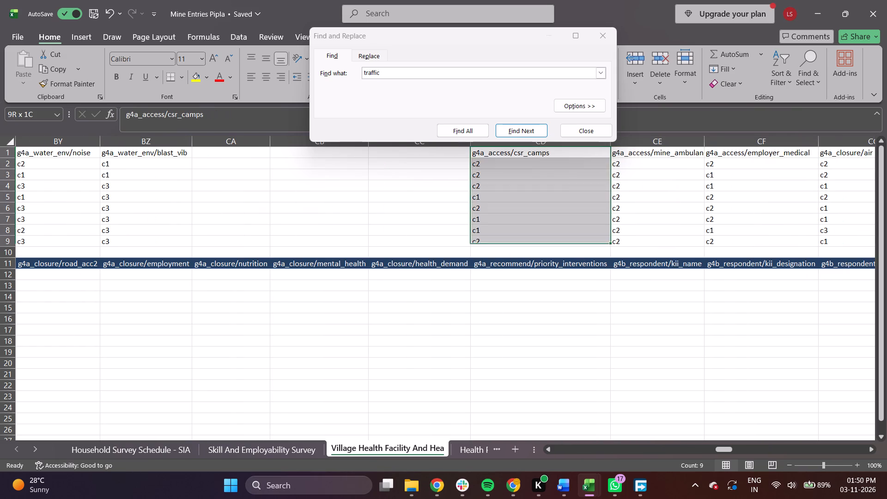
key(ctrl+shift+Right)
key(ctrl+x)
key(Left)
key(Left)
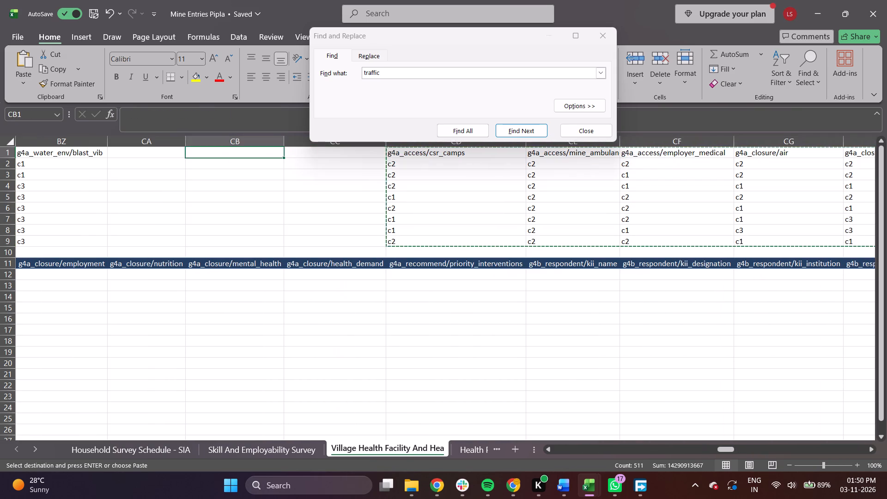
key(Left)
key(ctrl+v)
Cut the whole source block from g4a_occ/stress in BU1 through its last column, rows 1 to 9, and paste it at BZ1.
key(Left)
key(Left)
key(Left)
key(Left)
key(Left)
key(Left)
key(Left)
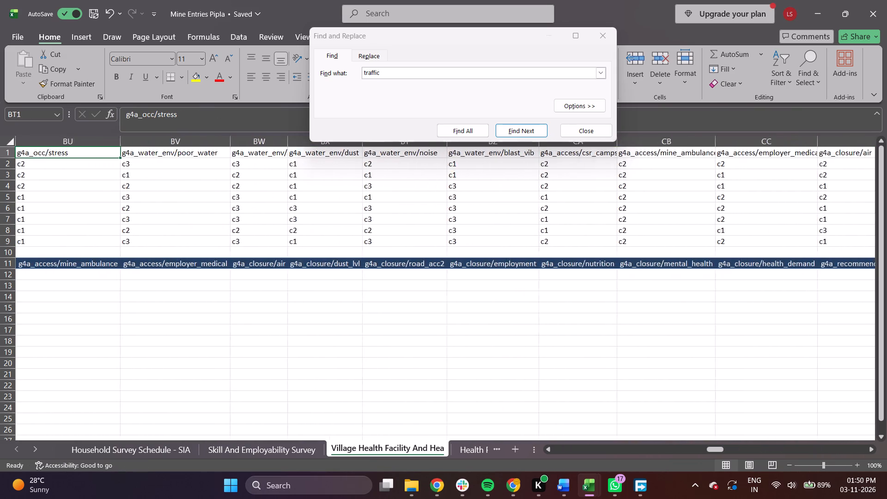
key(Left)
key(Left)
key(Right)
key(Right)
key(Right)
key(ctrl+shift+Down)
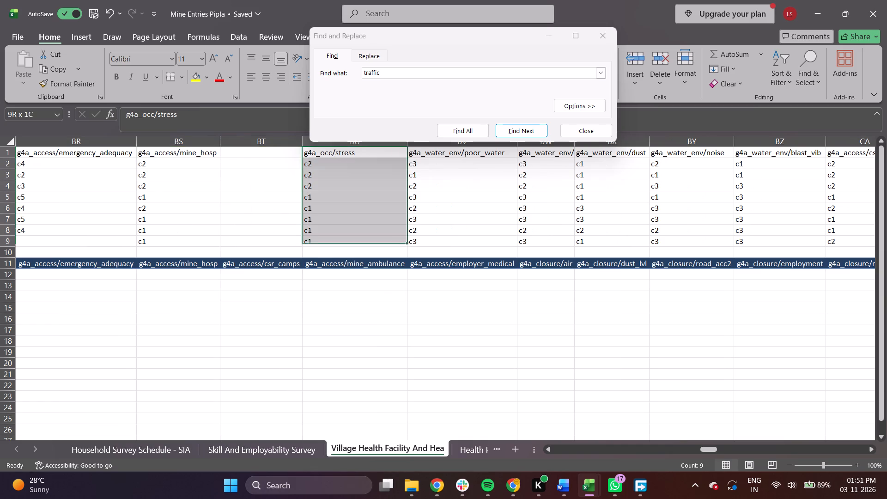
key(ctrl+shift+Right)
key(ctrl+x)
key(Right)
key(Right)
key(Right)
key(Right)
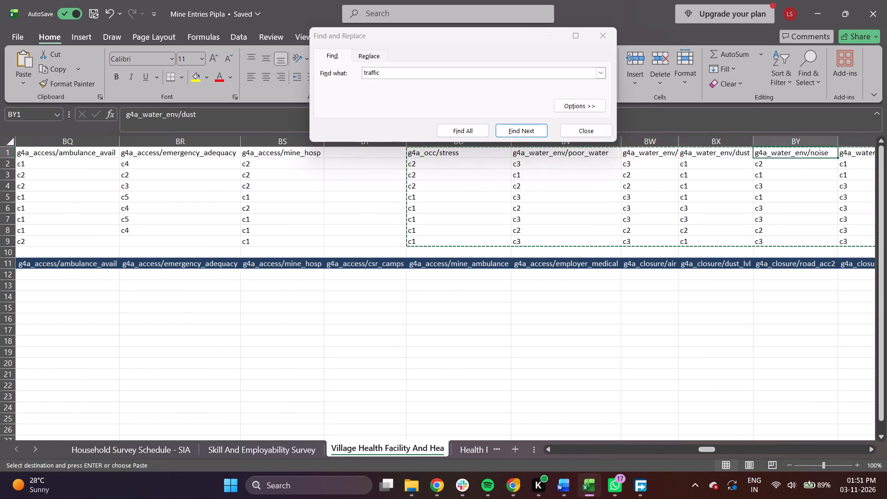
key(Right)
key(ctrl+v)
Cut the g4a_access/csr_camps column CF1:CF9 and paste it at BT1, above the matching row 11 header.
key(Left)
key(Right)
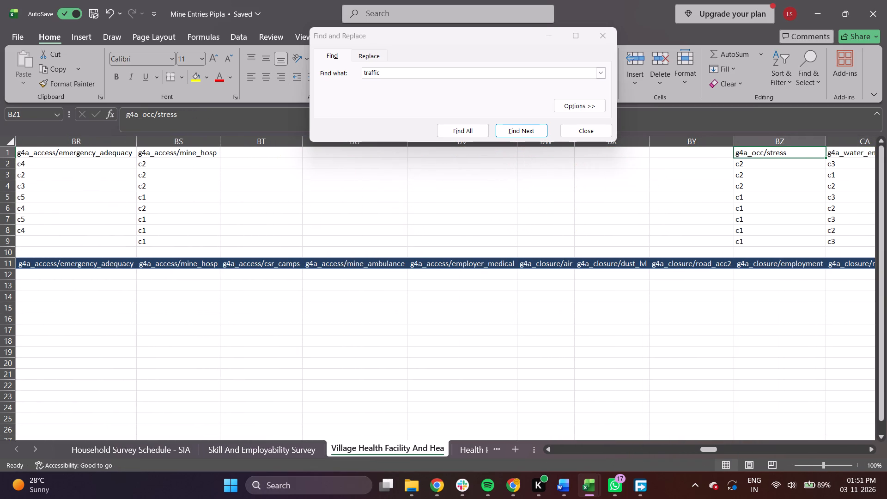
key(Right)
key(Right)
key(Right)
key(Right)
key(Right)
key(Right)
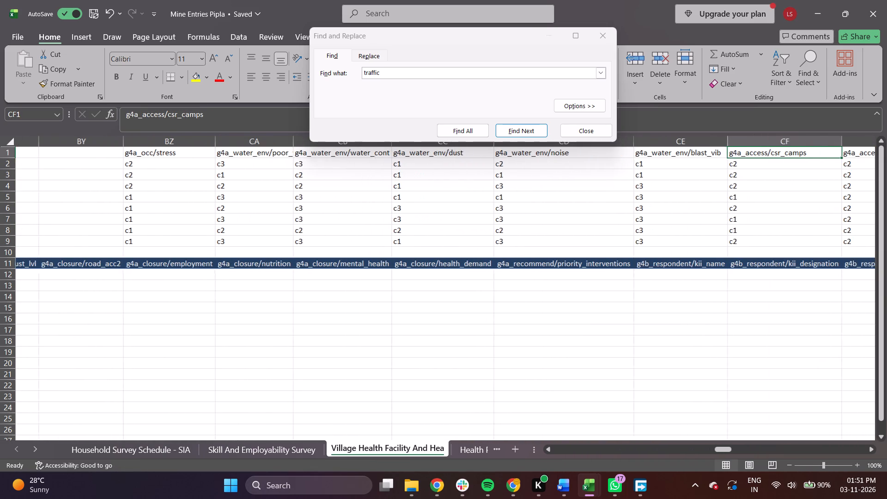
key(ctrl+shift+Down)
key(ctrl+x)
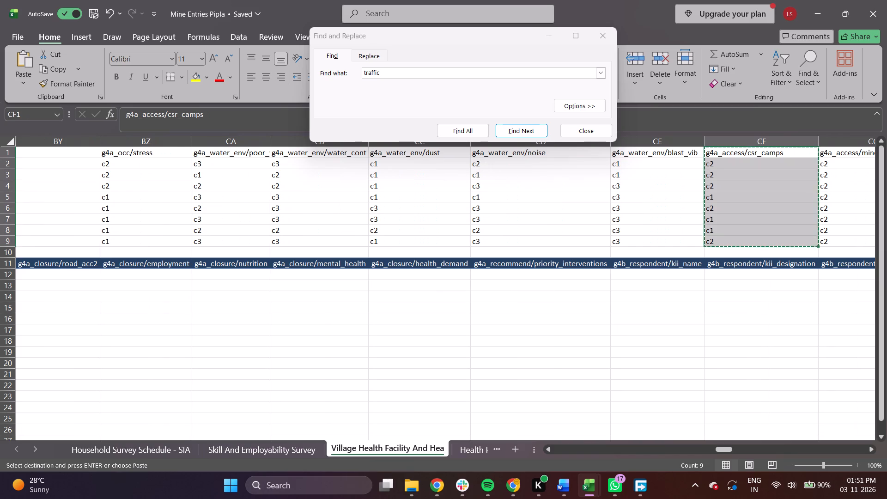
key(Left)
key(Left)
key(Left)
key(Left)
key(Left)
key(Left)
key(Left)
key(Left)
key(Left)
key(Left)
key(Left)
key(Left)
key(Left)
key(Left)
key(Left)
key(Left)
key(Left)
key(Left)
key(Right)
key(Right)
key(Right)
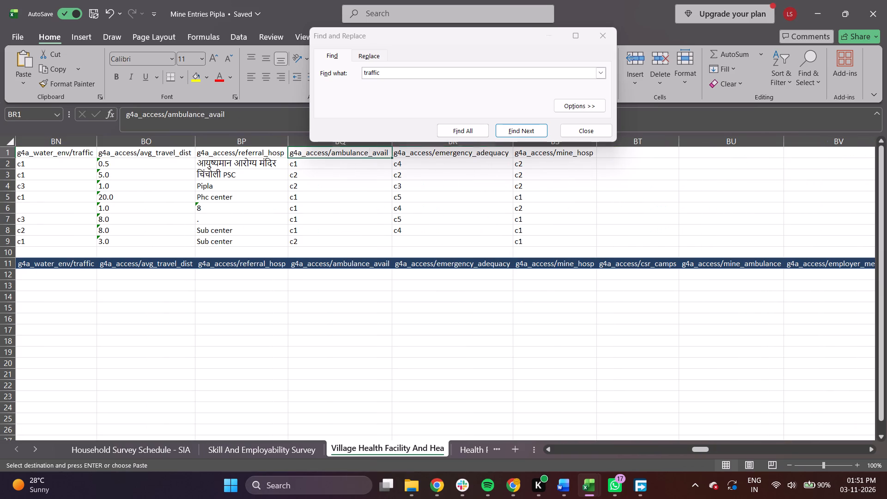
key(Right)
key(Right)
key(Right)
key(ctrl+v)
Compare the remaining source headers in row 1 with the row 11 headers from BU onward to identify the next columns to realign.
key(Right)
key(Right)
key(Right)
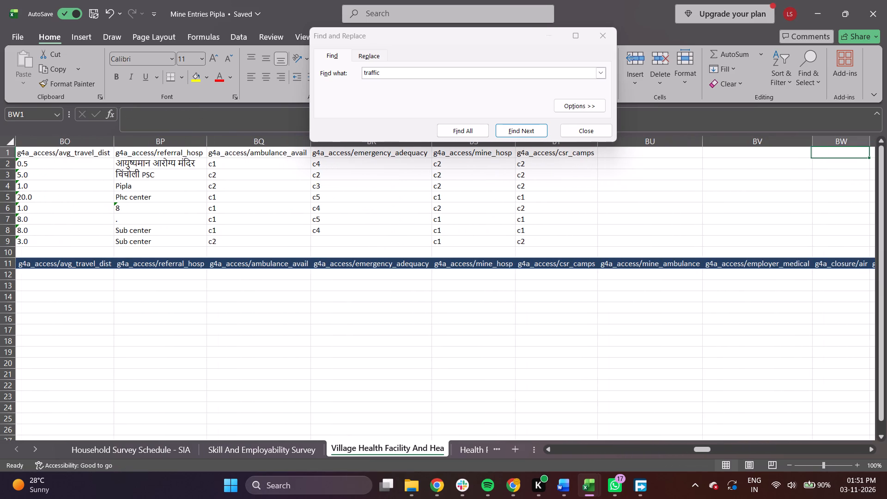
key(Right)
key(Right)
key(Right)
key(Right)
key(Right)
key(Right)
key(Right)
key(Right)
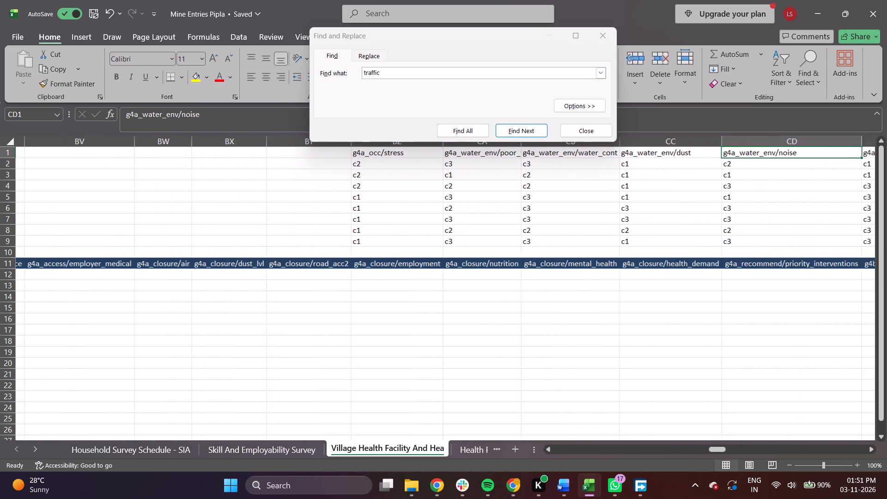
key(Right)
key(Right)
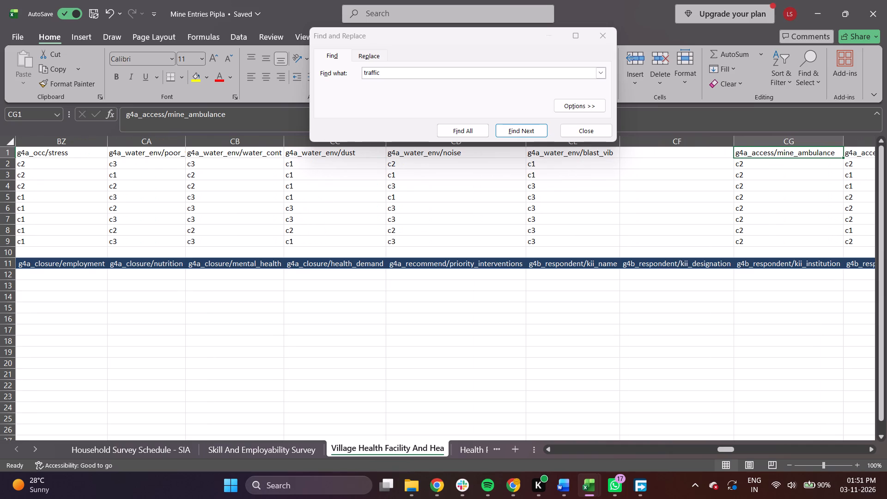
key(Left)
key(Left)
key(Left)
key(Left)
key(Left)
key(Left)
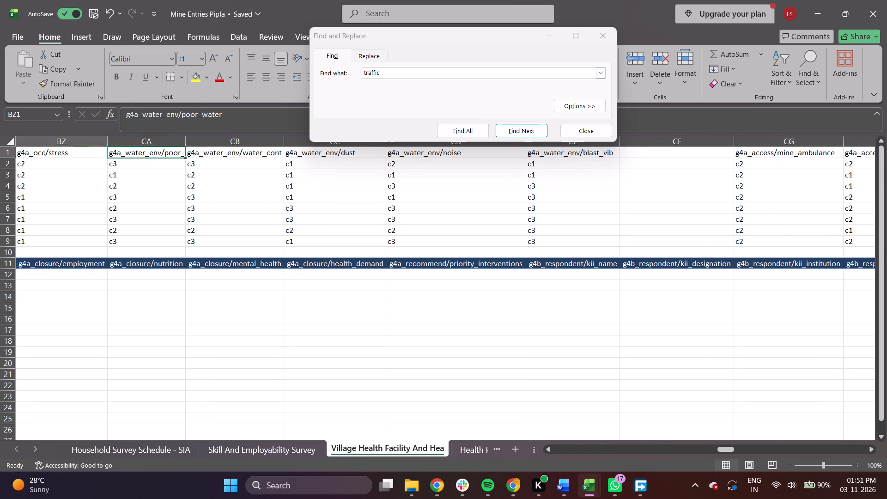
key(Left)
key(Down)
key(Down)
key(Down)
key(Down)
key(Left)
key(Left)
key(Left)
key(Left)
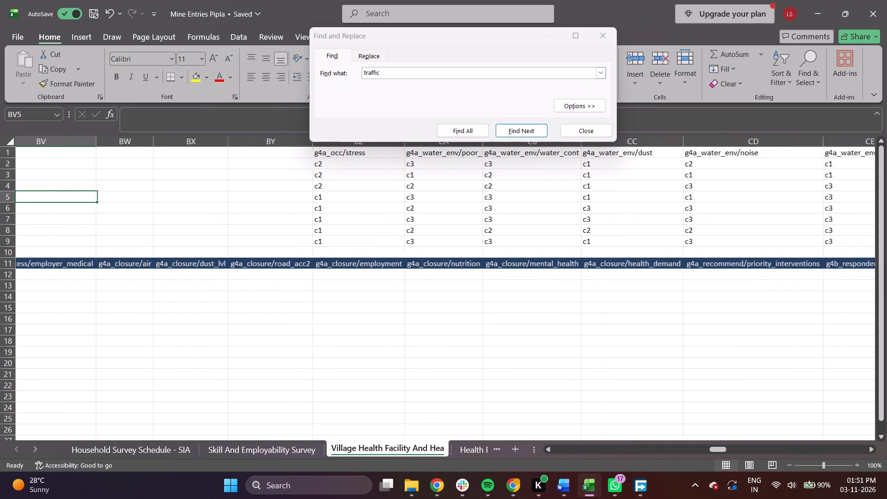
key(Left)
key(Left)
key(Left)
key(Right)
key(Right)
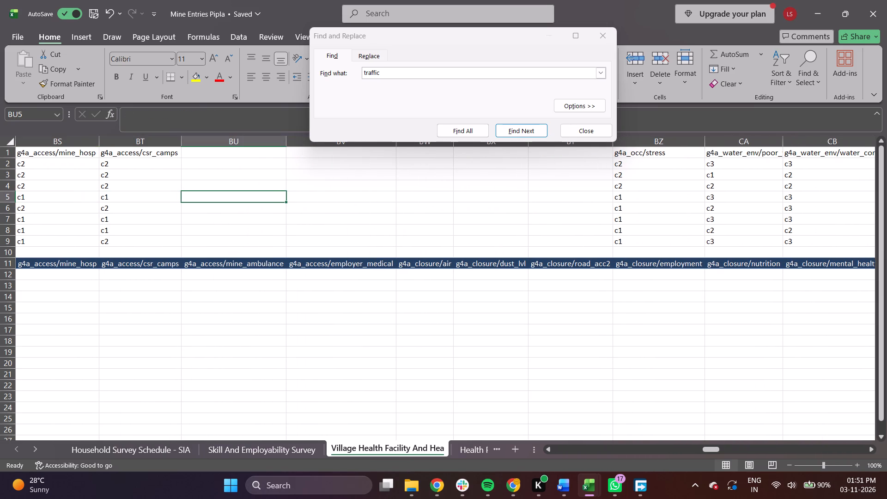
key(Right)
key(Right)
key(Right)
key(Right)
key(Right)
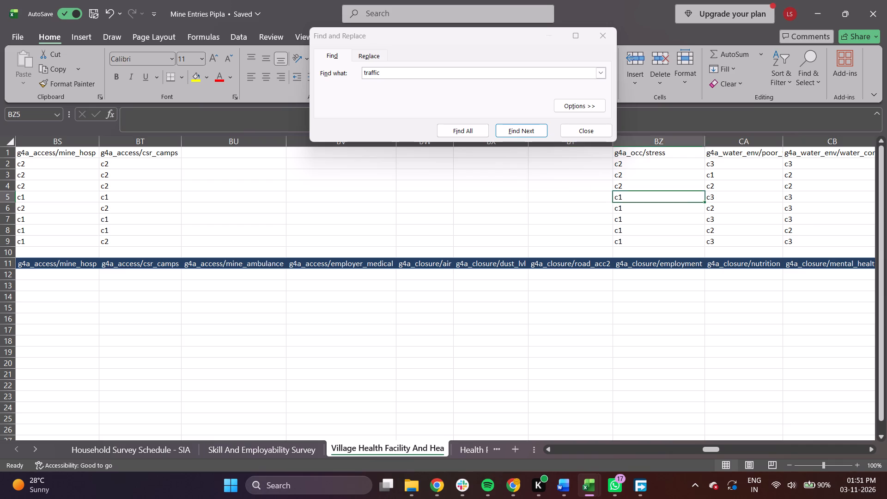
Cut the block from g4a_access/mine_ambulance through g4a_closure/air, CG1:CI9, and paste it at BU1, above the matching row 11 headers.
key(Right)
key(Right)
key(Right)
key(Right)
key(Right)
key(Right)
key(Right)
key(Right)
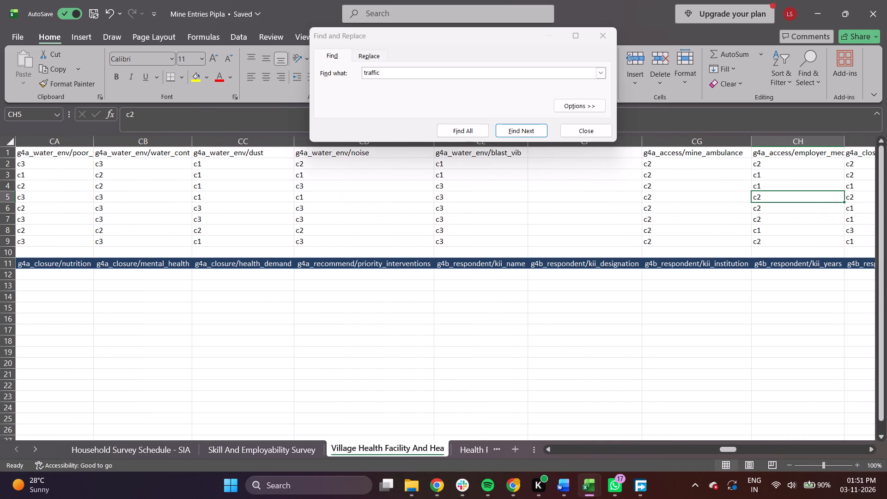
key(Up)
key(Right)
key(Right)
key(Up)
key(Up)
key(Left)
key(Left)
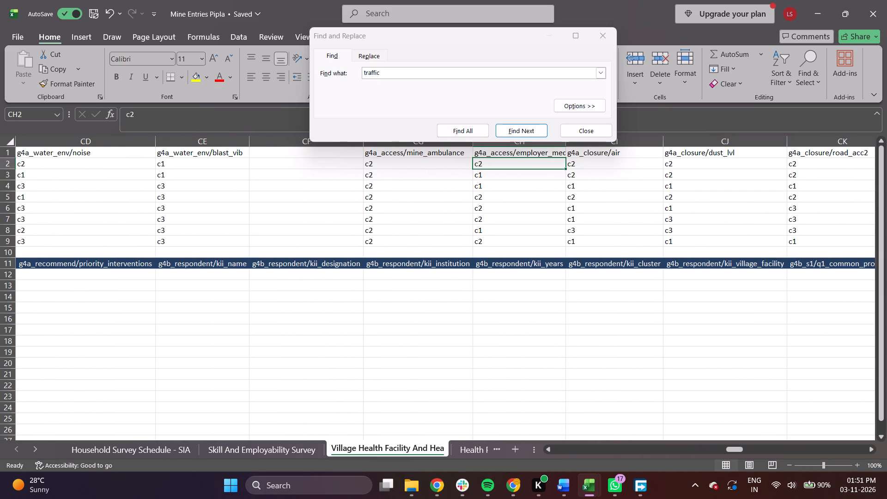
key(Left)
key(Up)
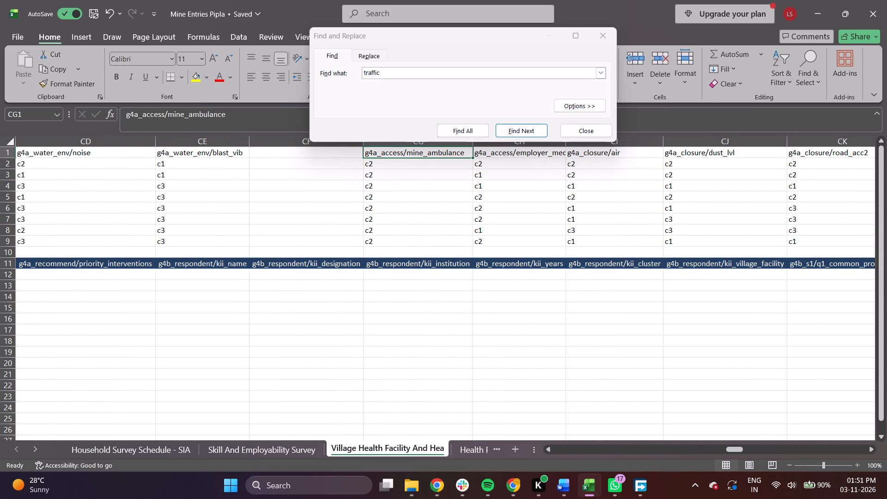
key(shift+Right)
key(shift+Right)
key(ctrl+shift+Down)
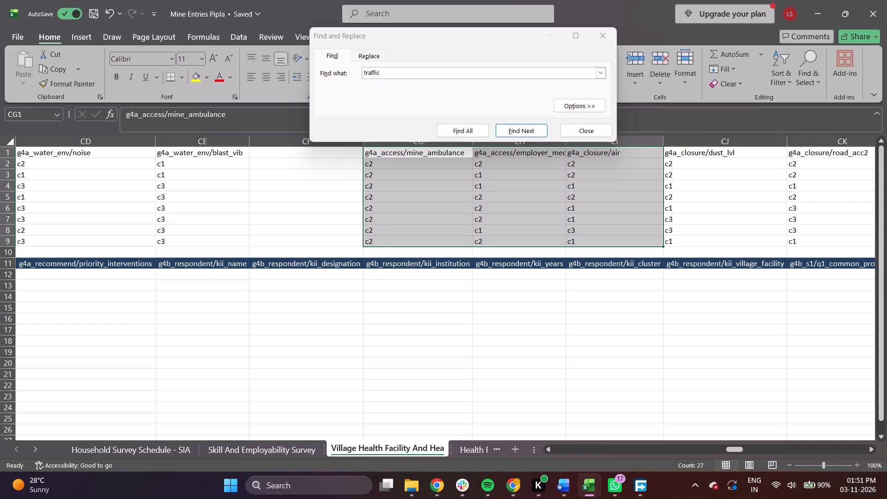
key(ctrl+x)
key(Left)
key(Left)
key(Left)
key(Left)
key(Left)
key(Left)
key(Left)
key(Left)
key(Left)
key(Left)
key(Left)
key(Left)
key(Left)
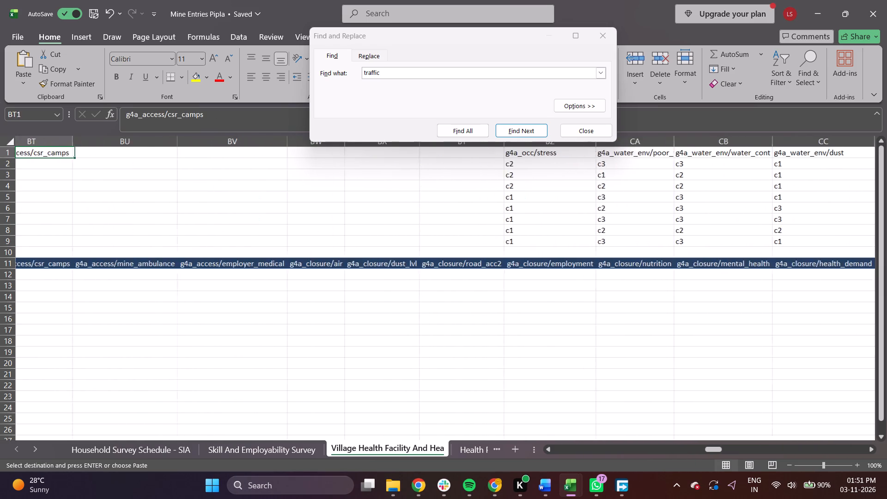
key(Left)
key(Left)
key(Right)
key(Right)
key(Right)
key(ctrl+v)
Cut the g4a_closure/dust_lvl column CJ1:CJ9 and paste it at BX1, above the matching row 11 header.
key(Right)
key(Right)
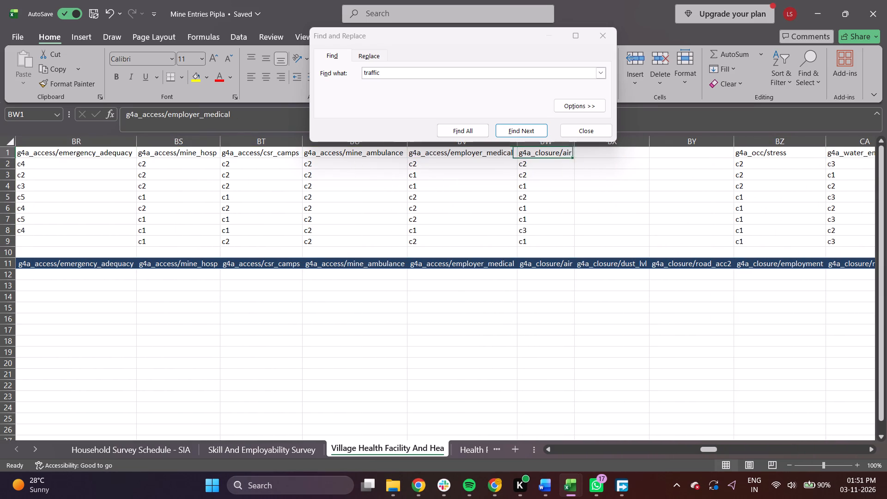
key(Right)
key(Right)
key(Right)
key(Right)
key(Right)
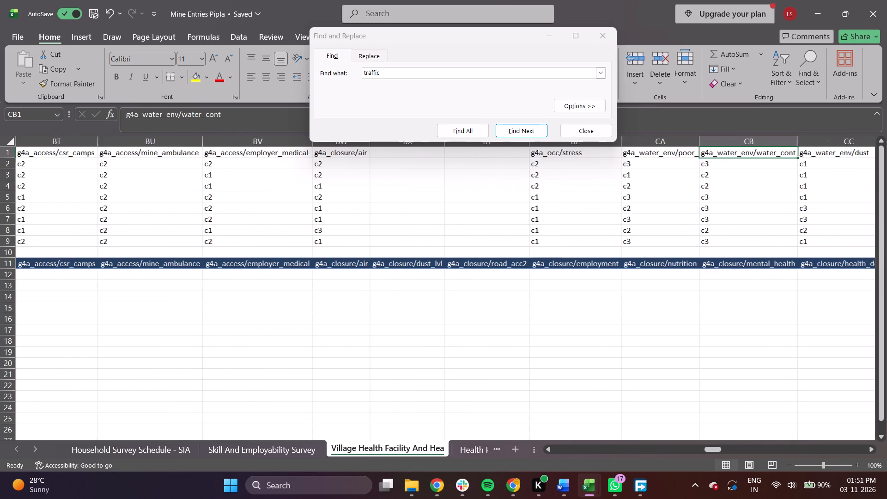
key(Right)
key(Right)
key(Right)
key(Right)
key(Right)
key(Right)
key(Right)
key(Right)
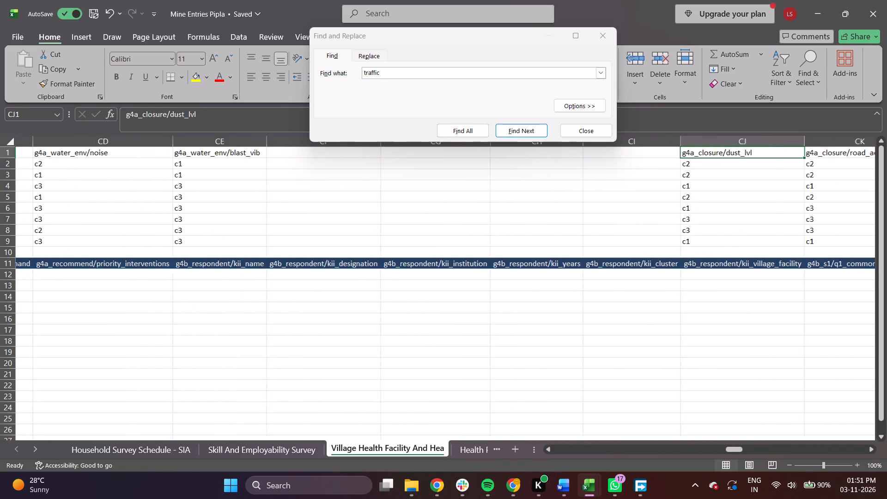
key(Right)
key(Left)
key(ctrl+shift+Down)
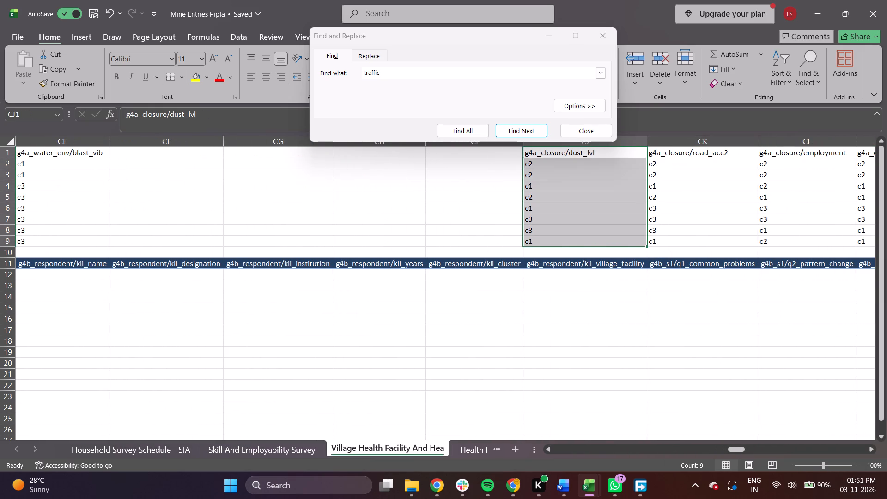
key(ctrl+x)
key(Left)
key(Left)
key(Left)
key(Left)
key(Left)
key(Left)
key(Left)
key(Left)
key(Left)
key(Left)
key(Left)
key(Left)
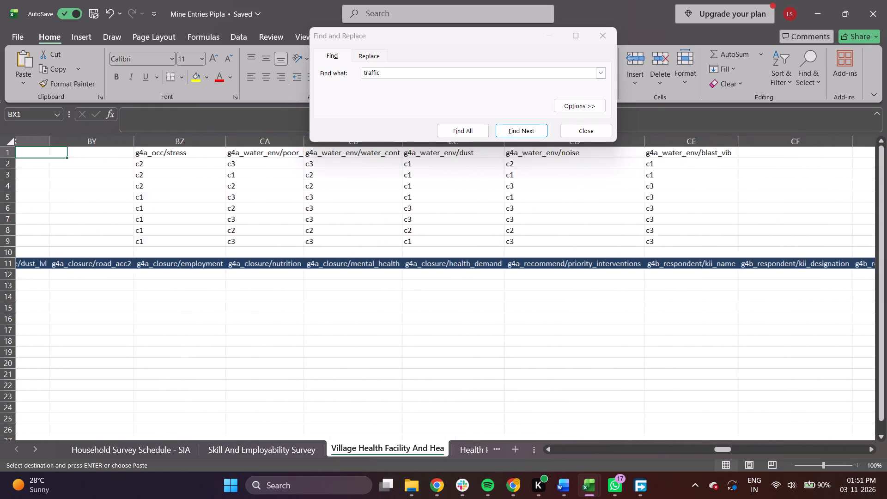
key(Left)
key(Left)
key(Left)
key(Right)
key(Right)
key(Right)
key(ctrl+v)
Cut the block from g4a_occ/stress through g4a_water_env/blast_vib, BZ1:CE9, and paste it one column over at CA1.
key(Right)
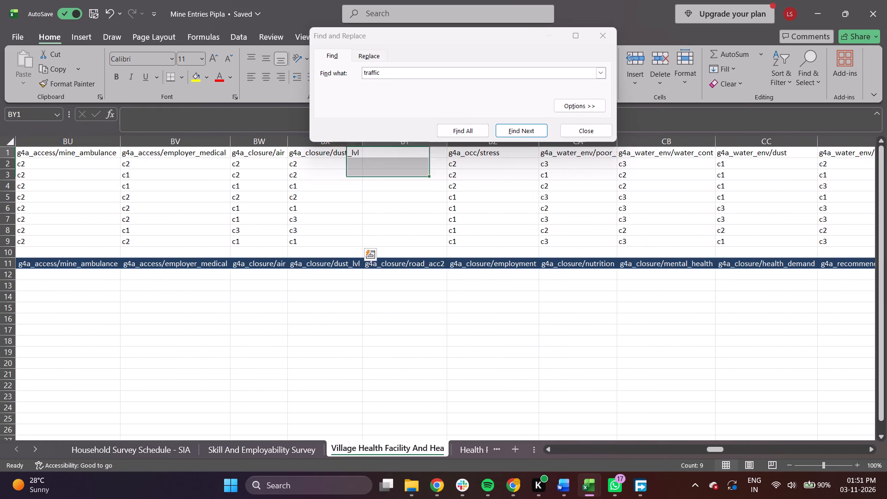
key(Right)
key(ctrl+shift+Down)
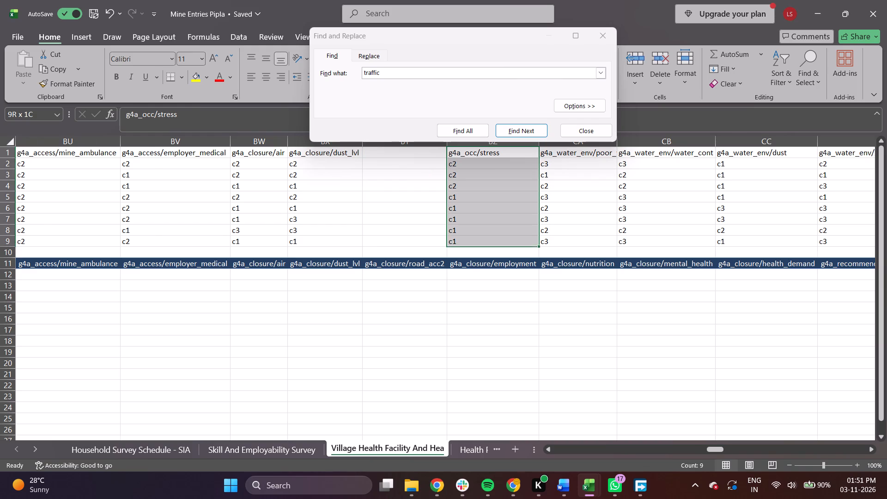
key(ctrl+shift+Right)
key(ctrl+x)
key(Right)
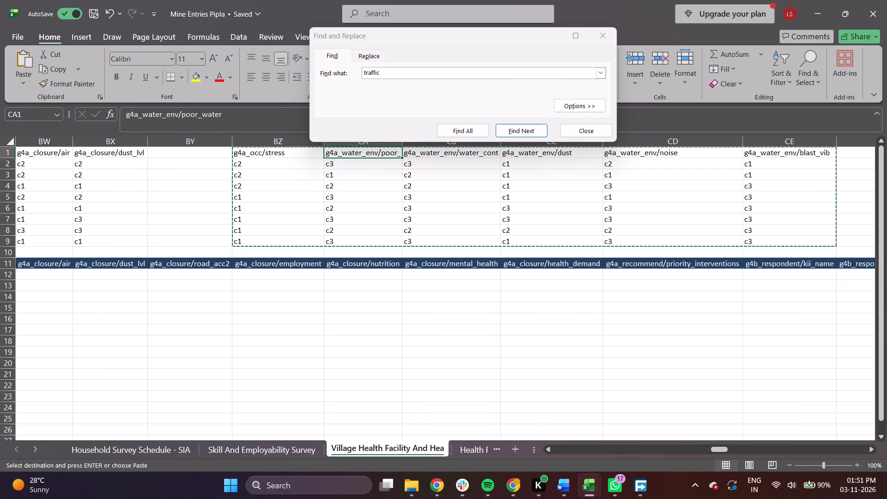
key(ctrl+v)
Cut the block starting at g4a_closure/road_acc2, CK1, through the last data column and paste it at CG1, directly after g4a_water_env/blast_vib.
key(Right)
key(Right)
key(Right)
key(Right)
key(Right)
key(Right)
key(Right)
key(Right)
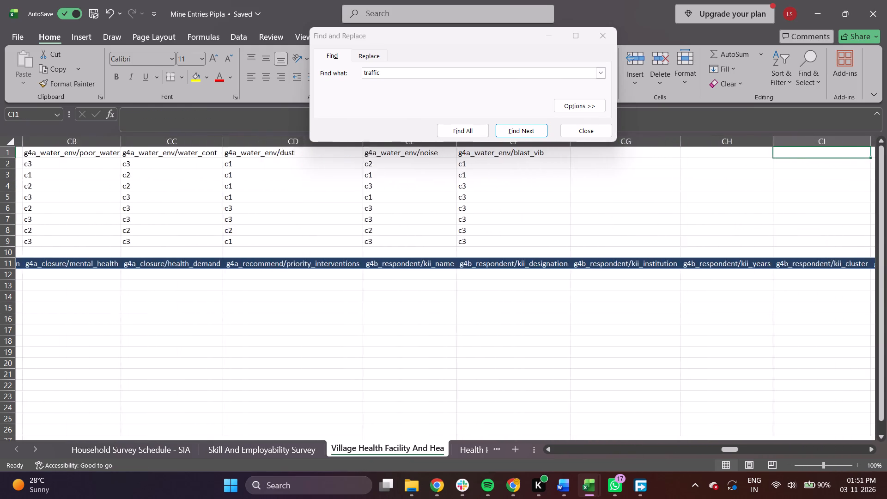
key(Right)
key(Right)
key(Right)
key(Left)
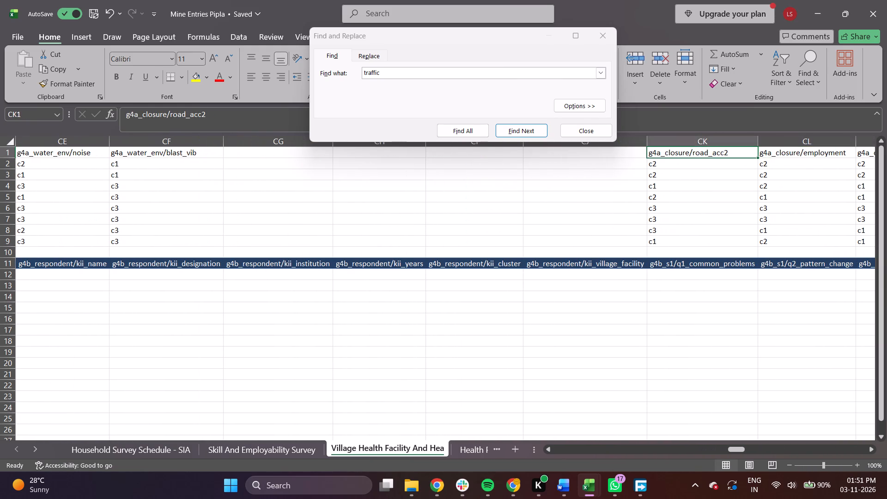
key(ctrl+shift+Down)
key(ctrl+shift+Right)
key(ctrl+x)
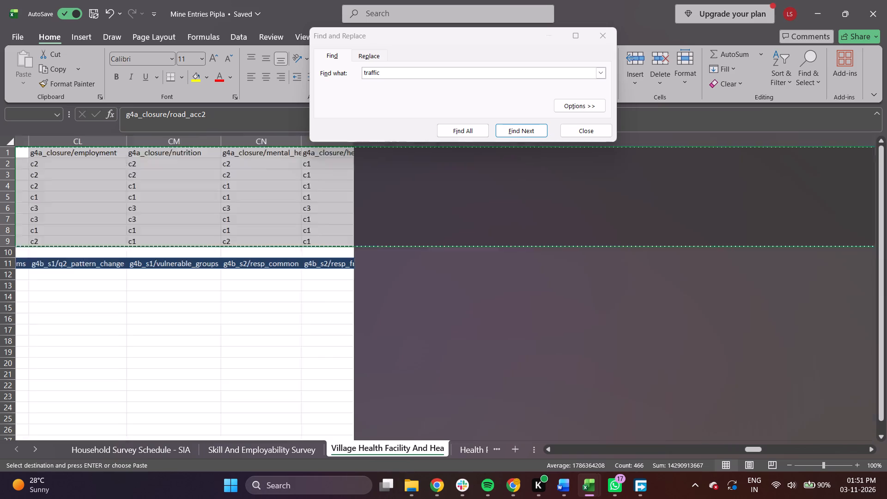
key(Left)
key(Left)
key(Left)
key(Left)
key(Left)
key(Left)
key(Left)
key(Right)
key(Right)
key(Right)
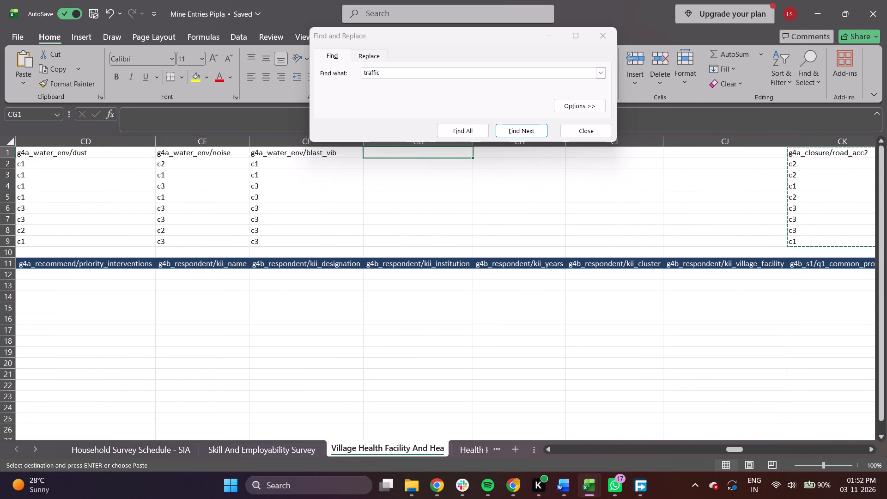
key(ctrl+v)
Compare the row 1 source headers with the row 11 headers between BW and CF to find where alignment breaks.
key(Left)
key(Left)
key(Left)
key(Left)
key(Left)
key(Right)
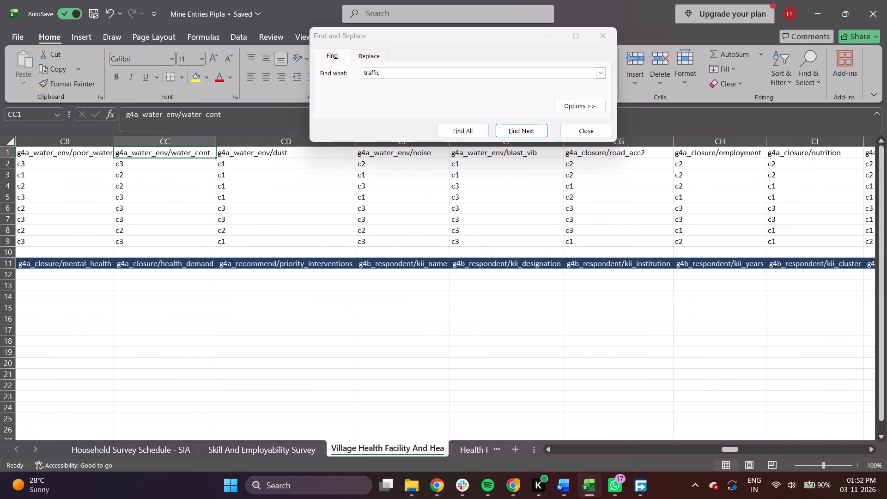
key(Right)
key(Right)
key(Right)
key(Left)
key(Left)
key(Left)
key(Left)
key(Left)
key(Left)
key(Left)
key(Left)
key(Left)
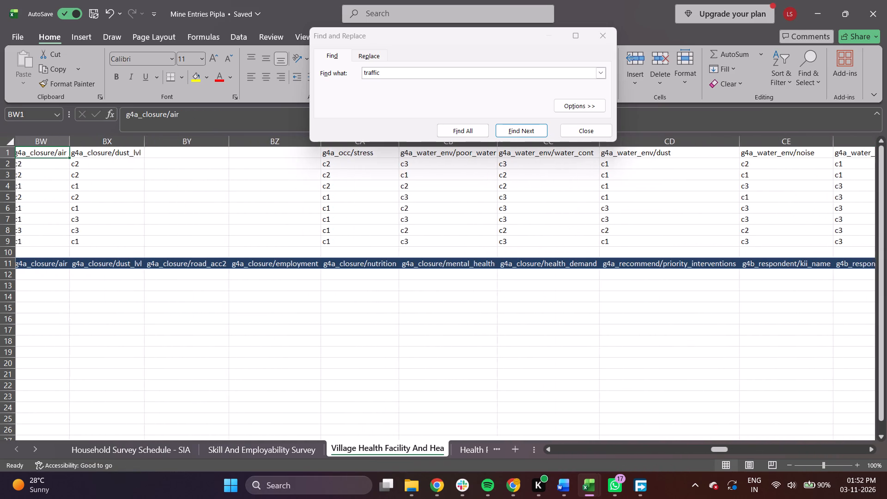
Cut the whole remaining block from g4a_occ/stress, CA1, through the last data column to row 9 and paste it at CP1.
key(Right)
key(Right)
key(Right)
key(Right)
key(ctrl+shift+Right)
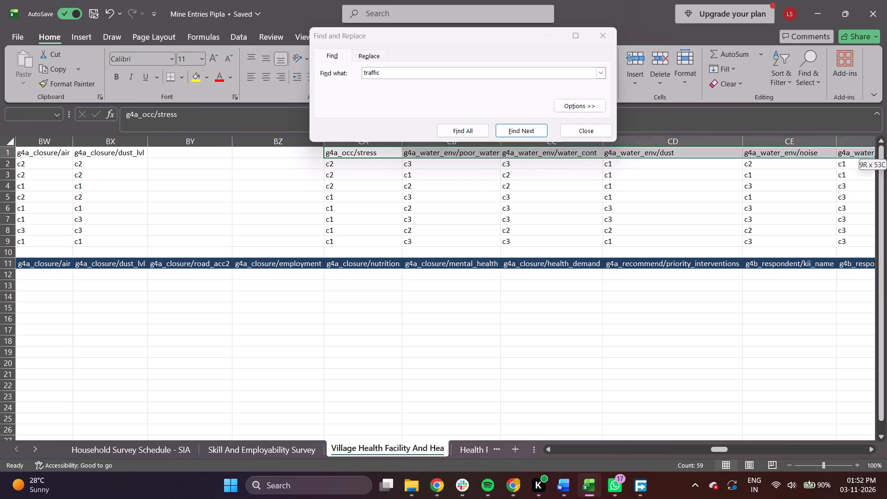
key(ctrl+shift+Down)
key(ctrl+x)
key(Right)
key(Right)
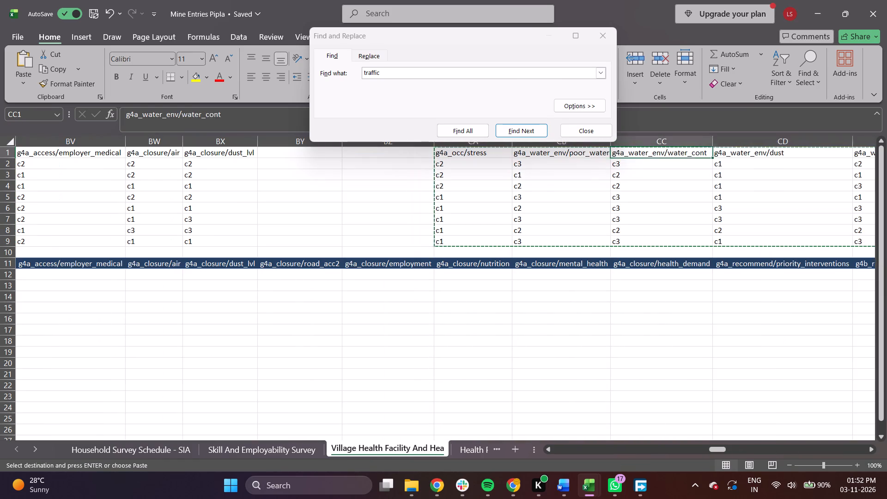
key(Right)
key(Right)
key(Right)
key(Right)
key(Right)
key(Right)
key(Right)
key(Right)
key(Right)
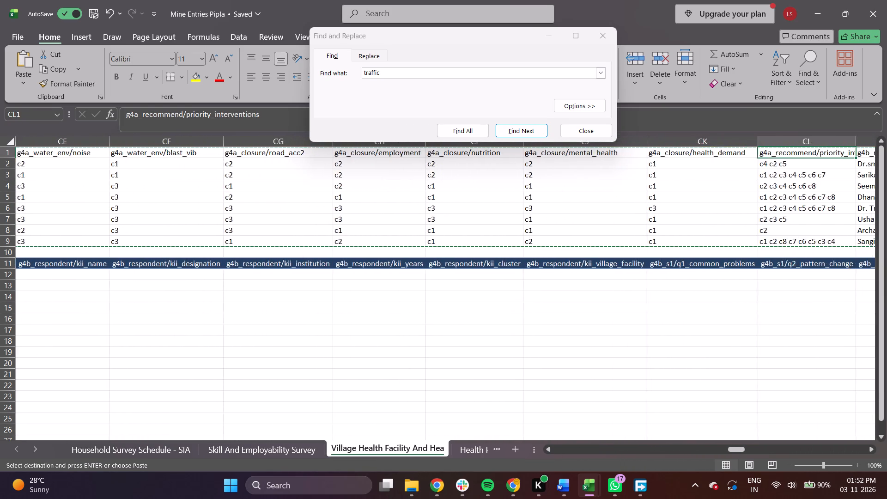
key(Right)
key(Right)
key(Right)
key(Right)
key(ctrl+v)
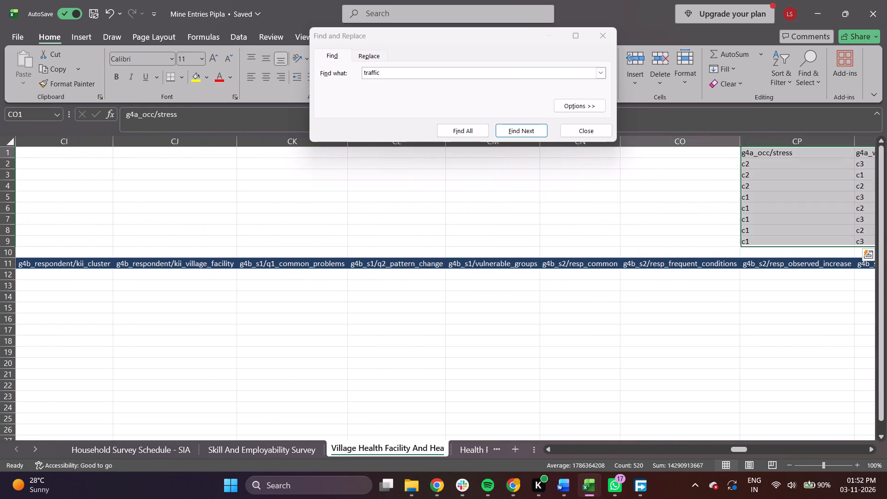
Review the row 11 headers after g4a_closure/dust_lvl, from BY onward, to identify which source columns belong there.
key(Left)
key(Right)
key(Left)
key(Left)
key(Left)
key(Left)
key(Left)
key(Left)
key(Left)
key(Left)
key(Left)
key(Left)
key(Left)
key(Left)
key(Left)
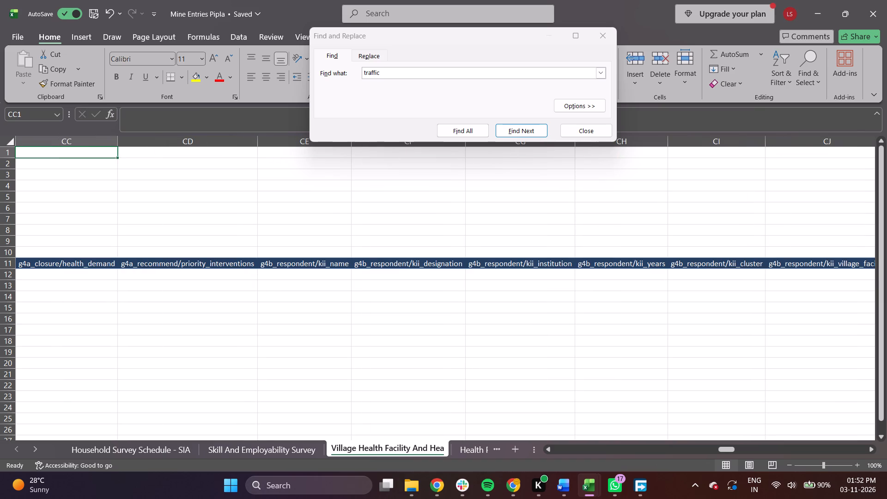
key(Down)
key(Down)
key(ctrl+Left)
key(Down)
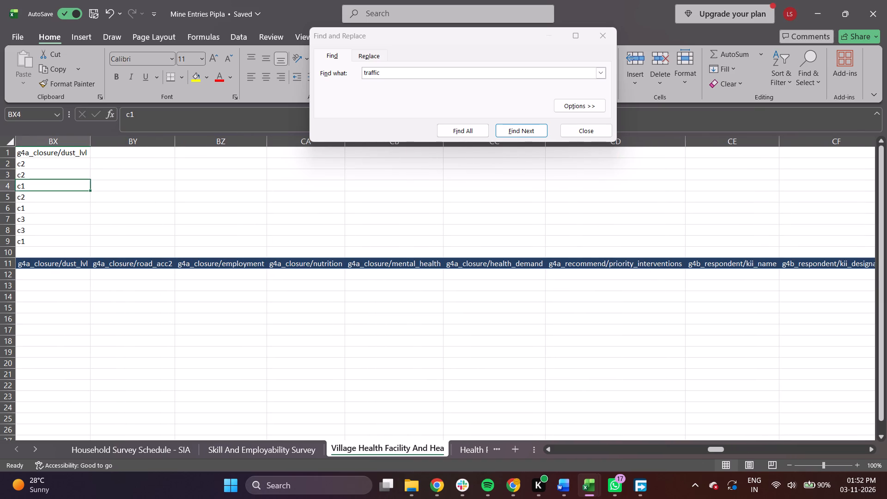
key(Down)
key(Down)
key(Down)
key(Down)
key(Down)
key(Down)
key(Down)
key(Right)
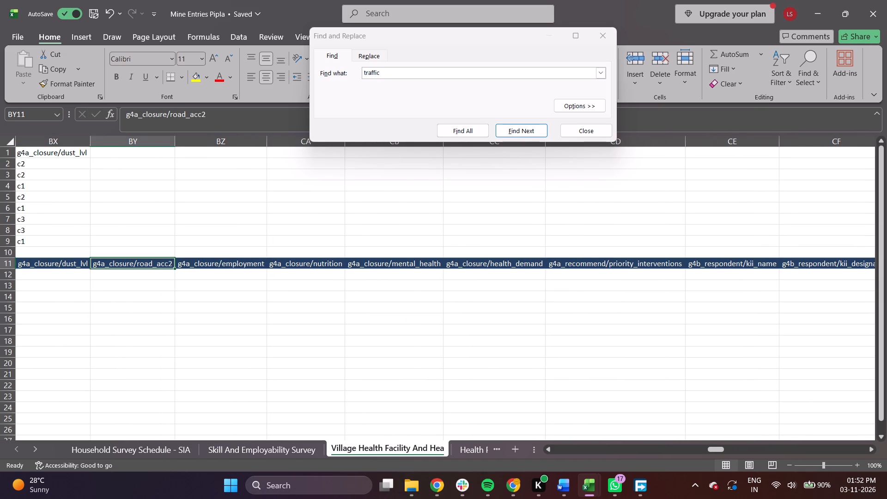
key(Right)
key(Right)
key(Up)
key(Up)
key(Up)
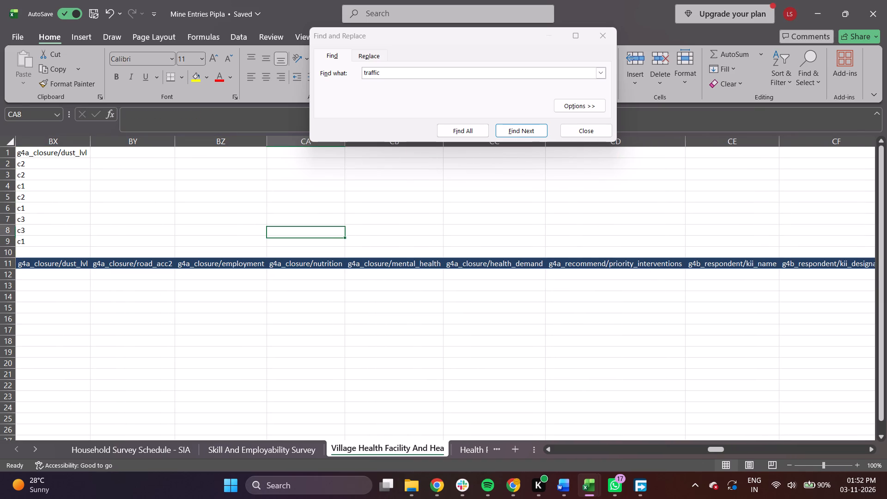
Cut the g4a_closure/road_acc2, employment and nutrition columns, CV1:CX9, and paste them at BY1, above the matching row 11 headers.
key(ctrl+Right)
key(Up)
key(Up)
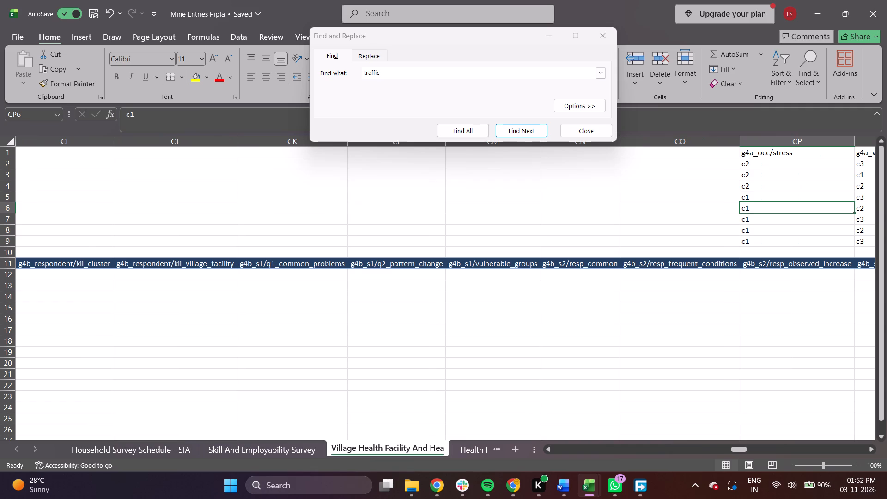
key(Up)
key(Up)
key(Up)
key(Right)
key(Right)
key(Right)
key(Right)
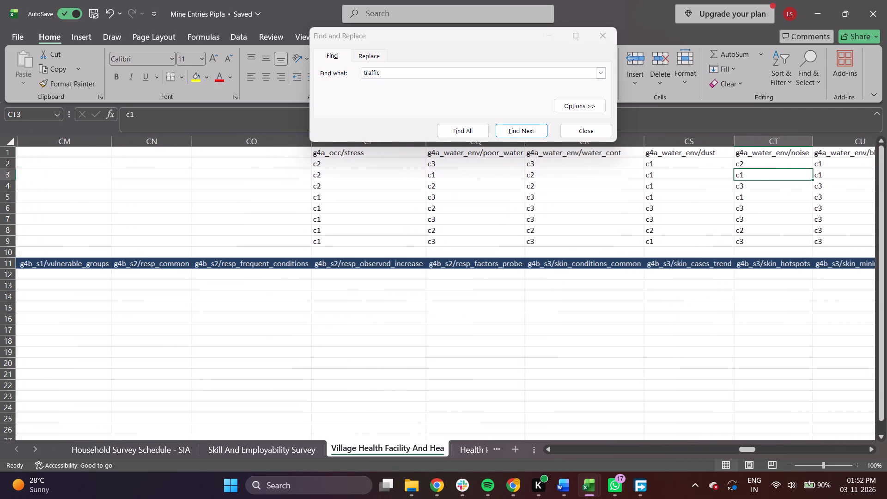
key(Right)
key(Right)
key(Right)
key(Up)
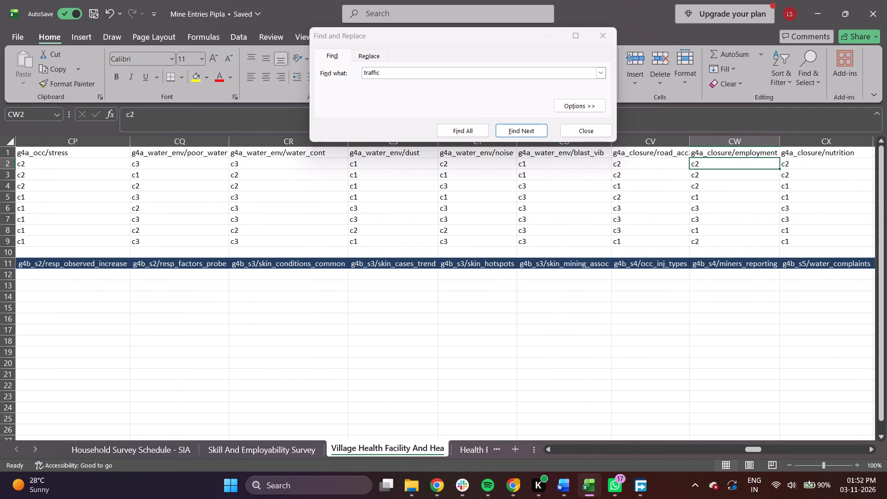
key(Up)
key(Left)
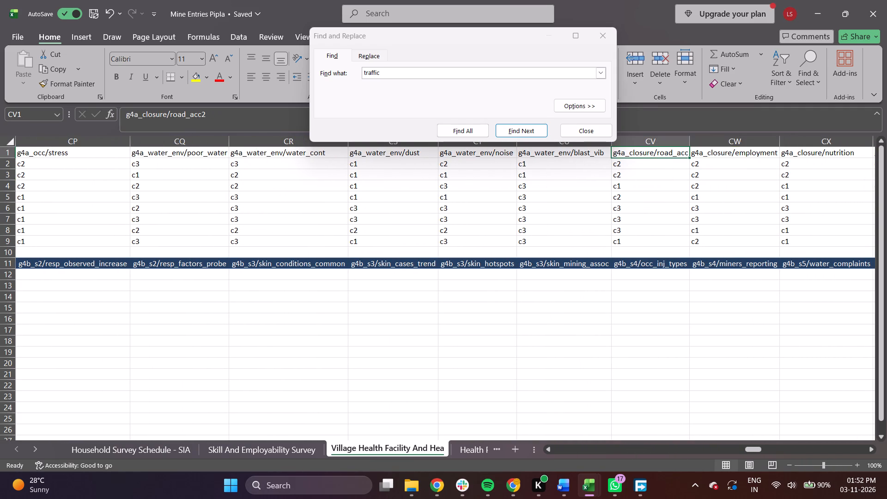
key(shift+Right)
key(shift+Right)
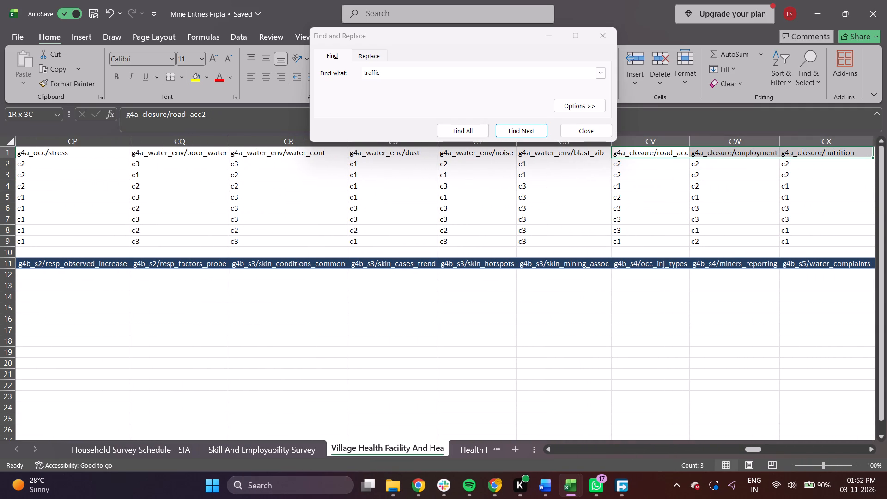
key(ctrl+shift+Down)
key(ctrl+x)
key(Left)
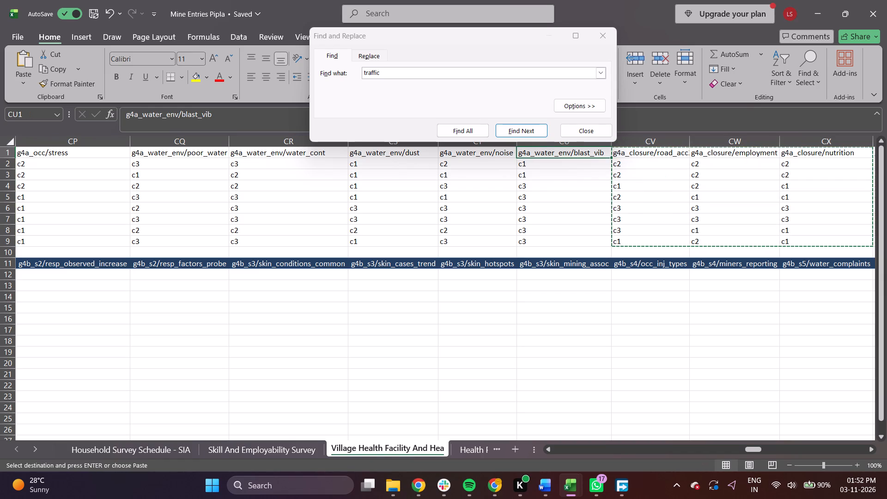
key(ctrl+Left)
key(ctrl+Left)
key(Down)
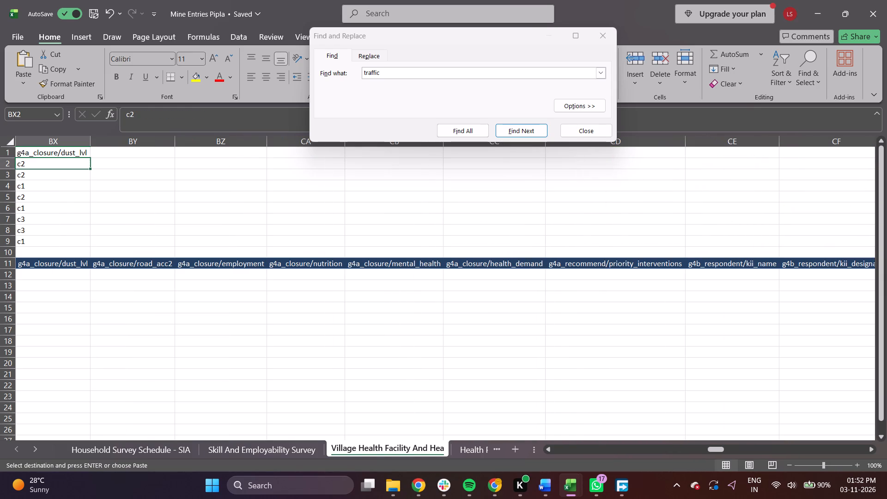
key(Right)
key(Up)
key(ctrl+v)
Compare the row 11 headers after g4a_closure/nutrition with the remaining row 1 source columns, CP through DA, to find the next matching block.
key(Right)
key(Right)
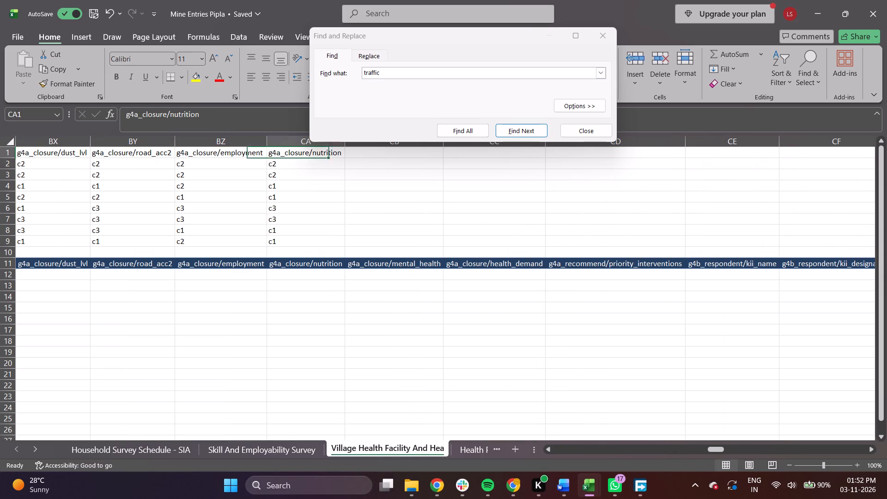
key(Right)
key(ctrl+Right)
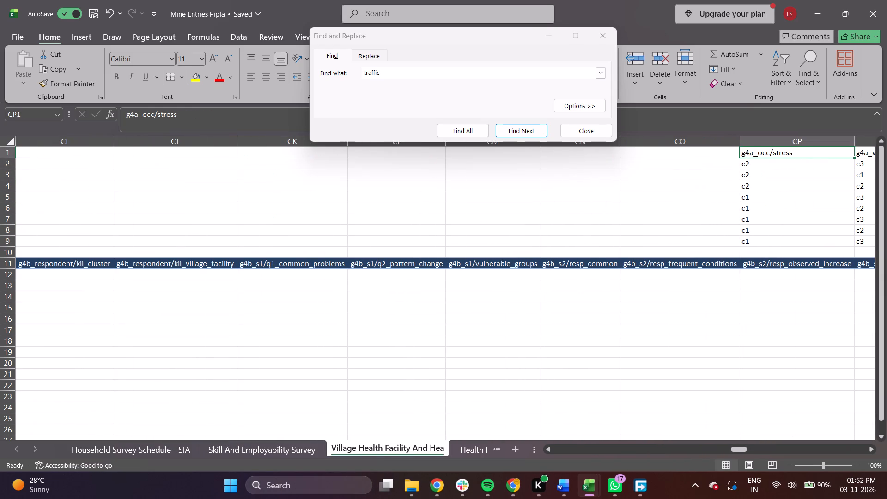
key(ctrl+Left)
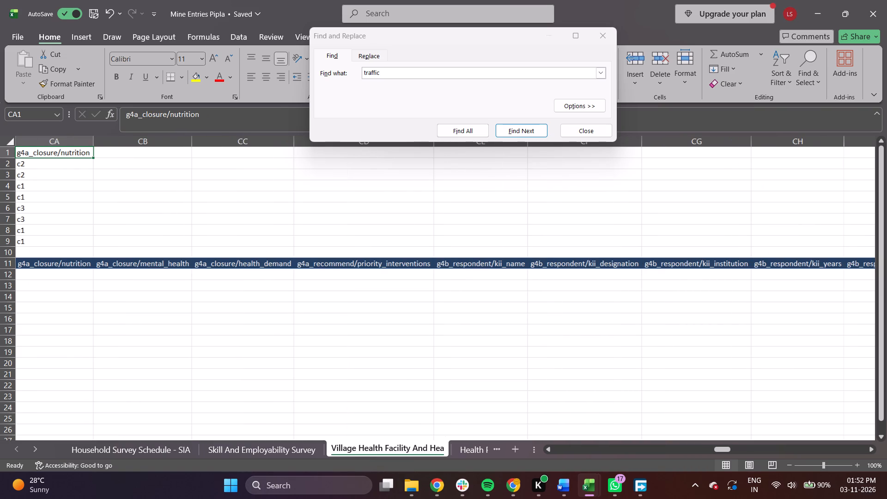
key(ctrl+Right)
key(Right)
key(Right)
key(Right)
key(Right)
key(Right)
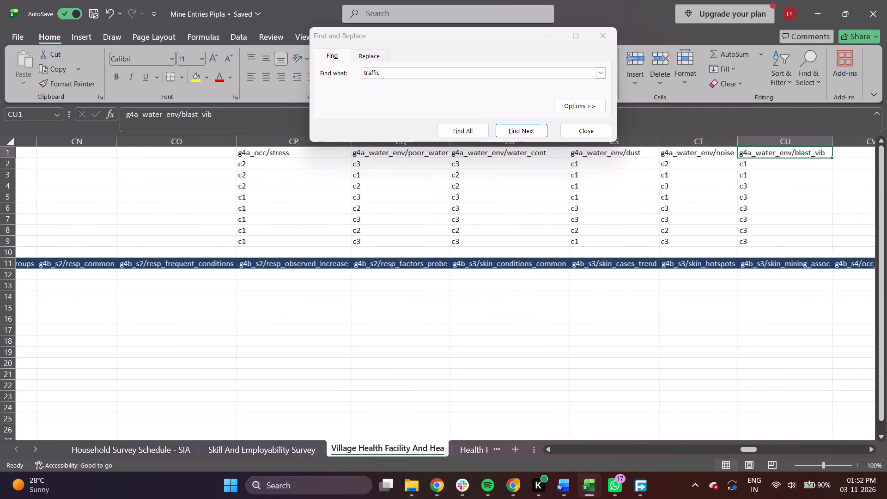
key(Right)
key(Right)
key(Right)
key(Right)
key(Right)
key(Right)
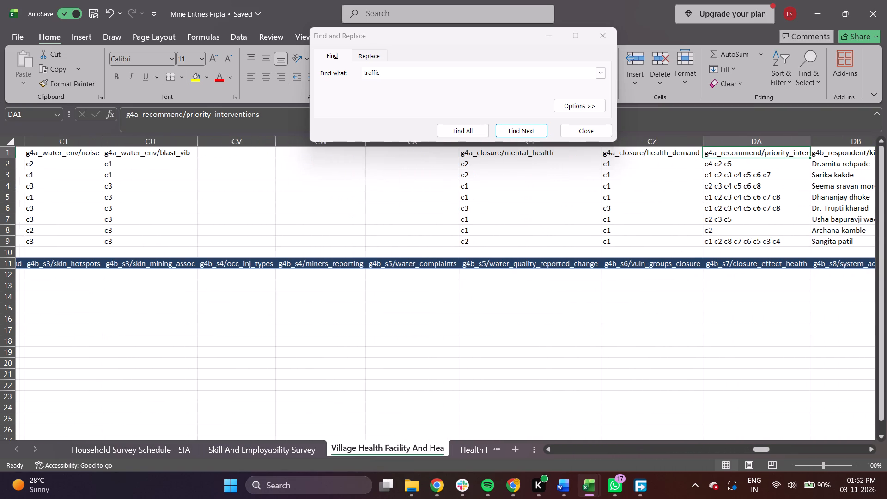
Cut the mental_health, health_demand and priority_interventions columns, CY1:DA9, and paste them at CB1, above the matching row 11 headers.
key(Left)
key(Left)
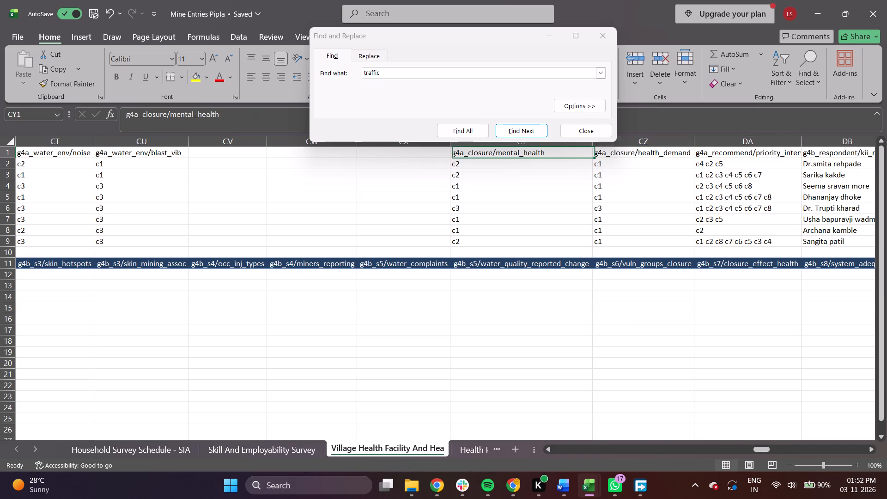
key(shift+Right)
key(shift+Right)
key(ctrl+shift+Down)
key(ctrl+x)
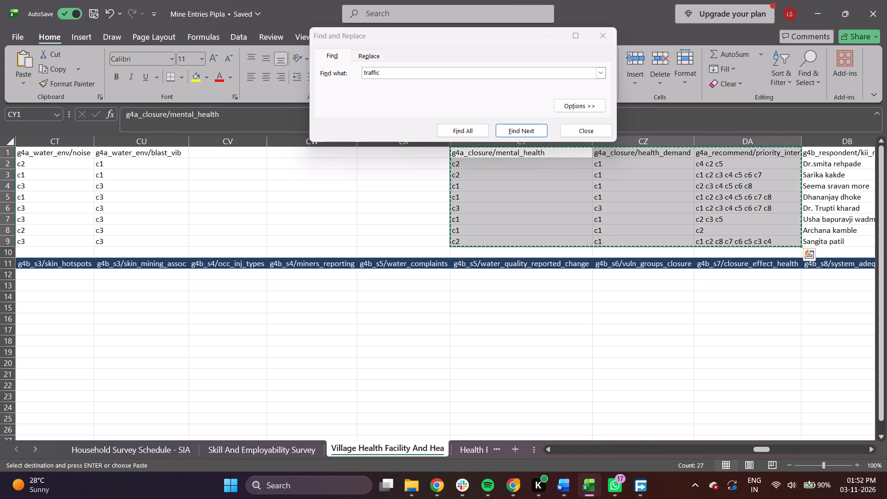
key(Left)
key(Left)
key(Left)
key(Left)
key(Left)
key(ctrl+Left)
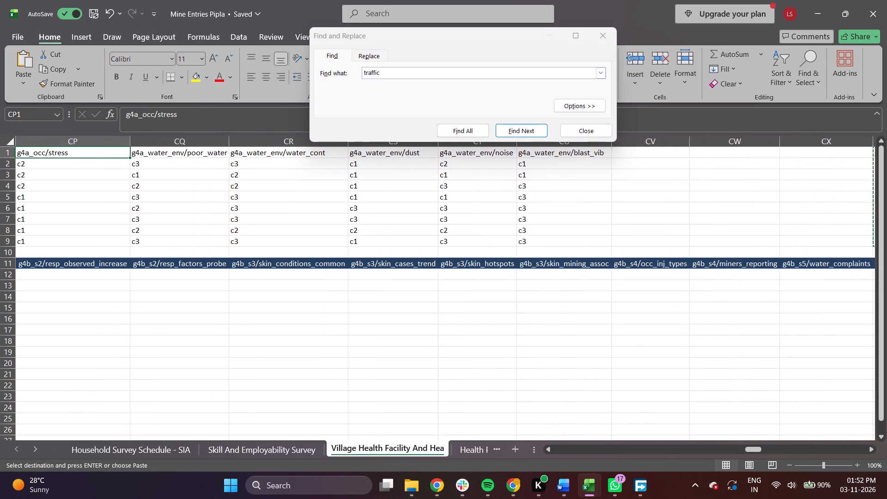
key(ctrl+Left)
key(Right)
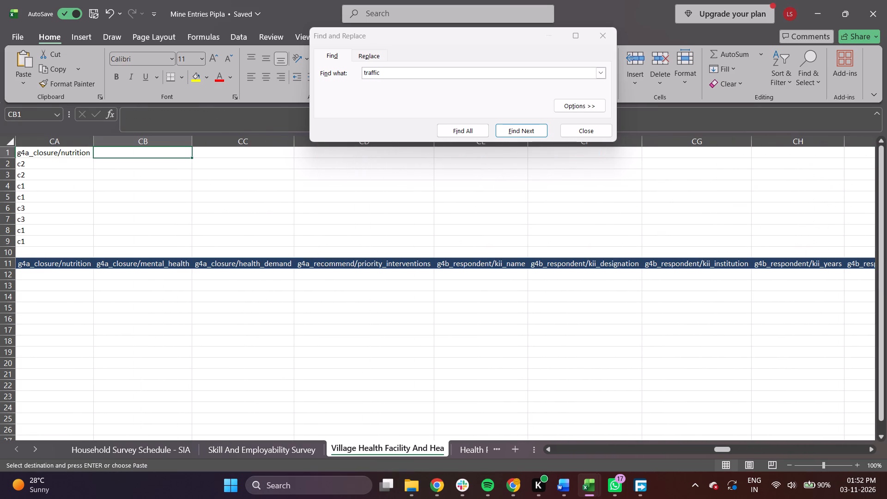
key(ctrl+v)
Review the row 11 headers after g4a_recommend/priority_interventions and locate the g4b_respondent source columns that belong under them.
key(Right)
key(Right)
key(Right)
key(Right)
key(Right)
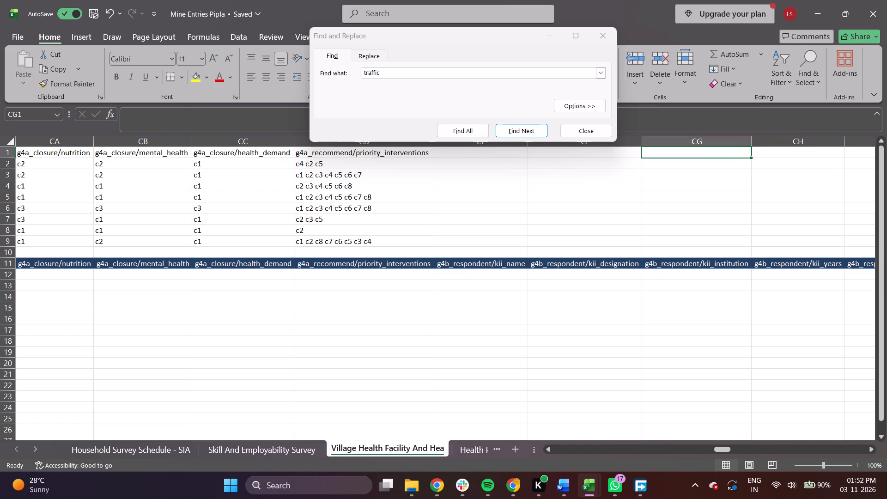
key(Right)
key(Right)
key(Right)
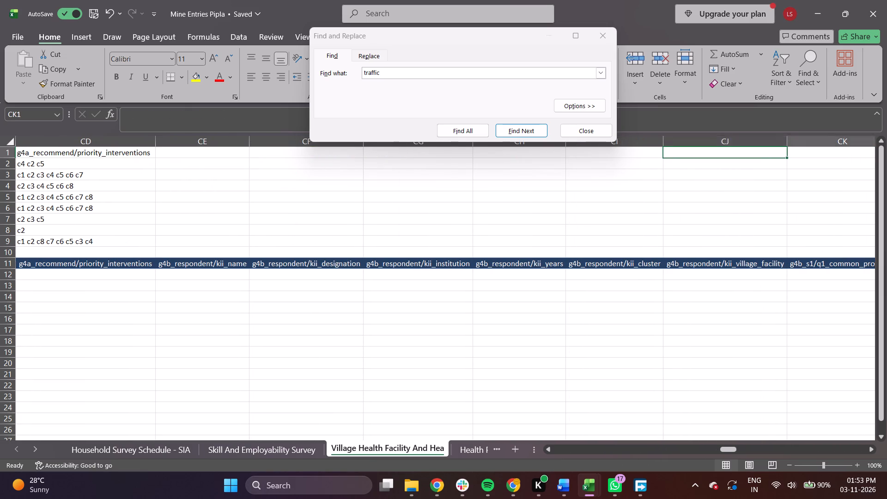
key(Right)
key(ctrl+Right)
key(Right)
key(Right)
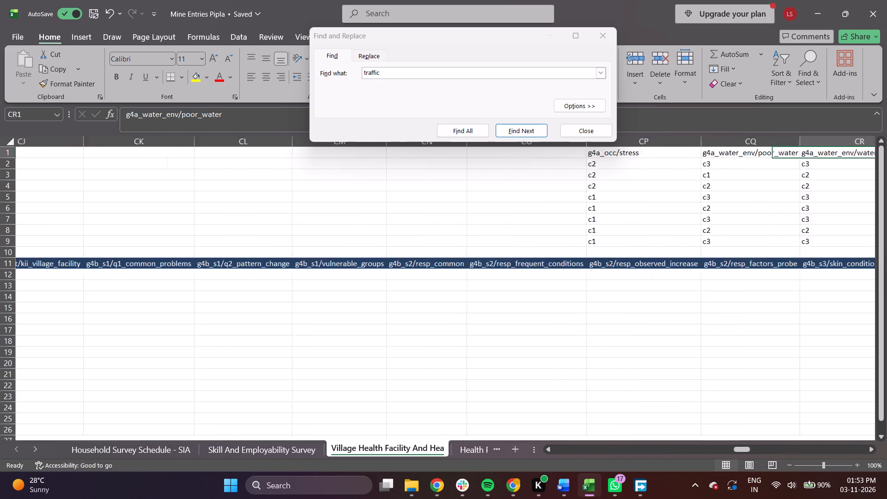
key(Right)
key(Right)
key(Right)
key(Right)
key(Right)
key(Right)
key(Right)
key(Right)
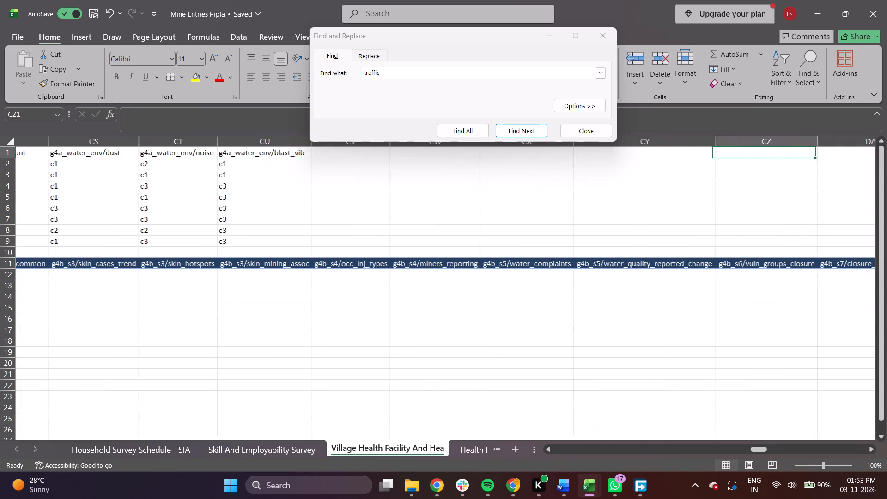
key(Right)
key(Right)
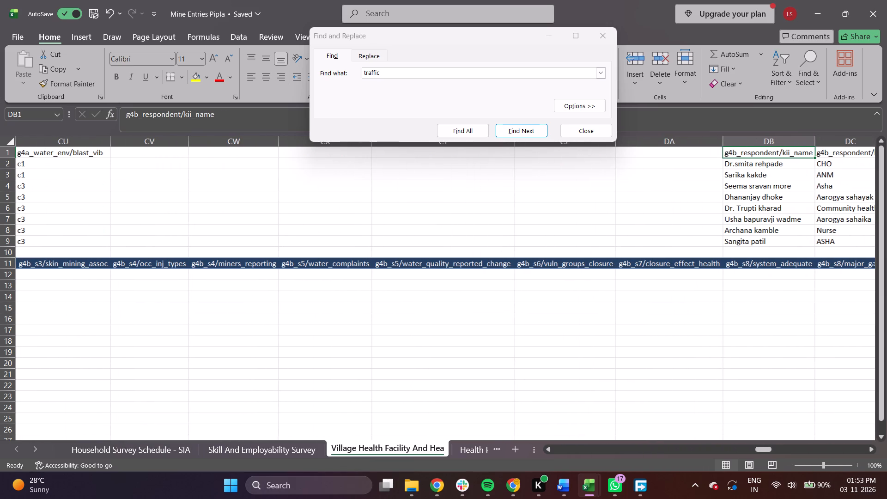
key(Right)
key(Right)
Recheck the row 11 headers back to CH against the g4b_respondent source columns from DB onward to determine which ones match.
key(Left)
key(Left)
key(Left)
key(Left)
key(Left)
key(Left)
key(Left)
key(Left)
key(Left)
key(Left)
key(Left)
key(Left)
key(Left)
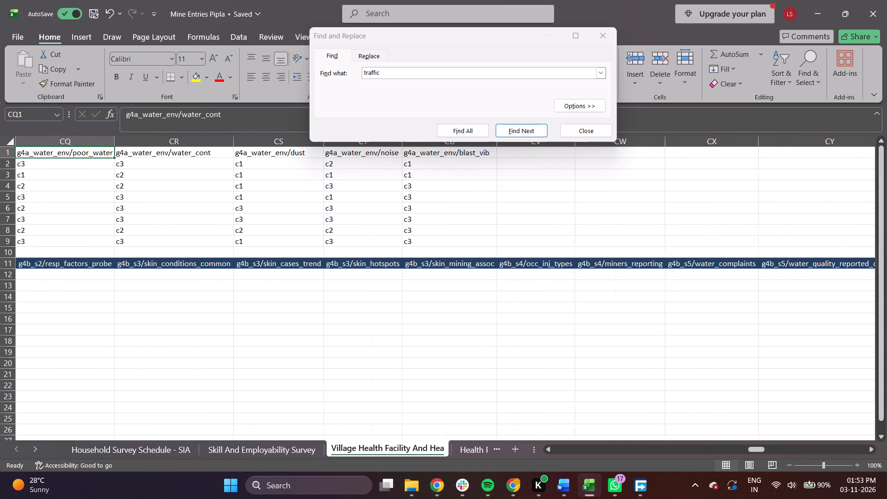
key(Left)
key(Left)
key(Left)
key(Right)
key(Left)
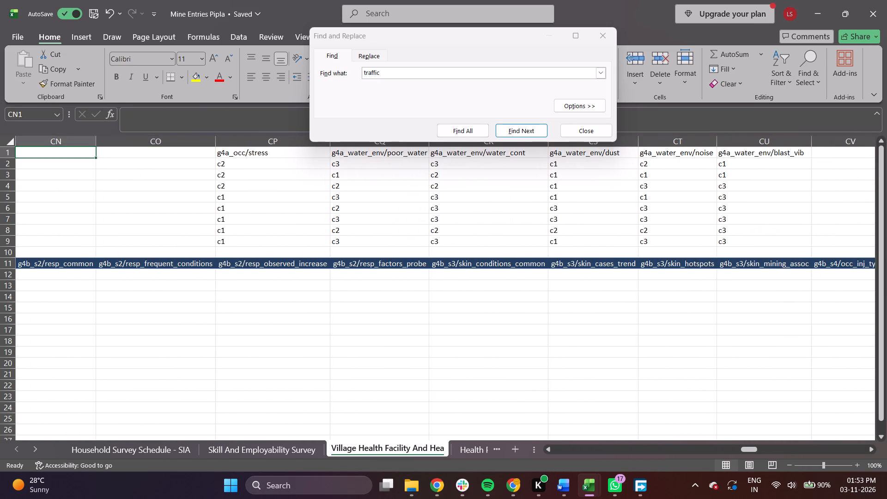
key(Left)
key(Left)
key(Left)
key(Left)
key(Left)
key(Left)
key(Right)
key(Right)
key(Right)
key(Right)
key(Right)
key(Right)
key(Right)
key(Right)
key(Right)
key(Right)
key(Right)
key(Right)
key(Right)
key(Right)
key(Right)
key(Right)
key(Right)
key(Right)
key(Right)
key(Right)
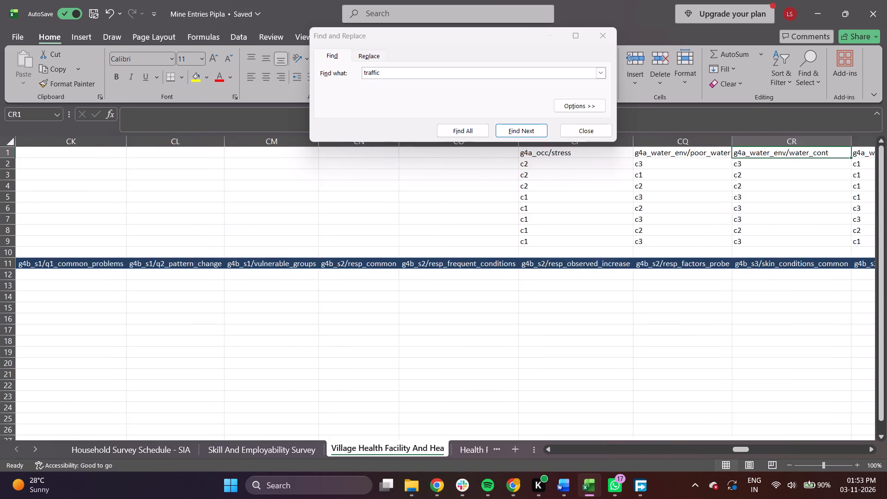
key(Right)
key(Left)
key(Right)
key(Right)
key(Left)
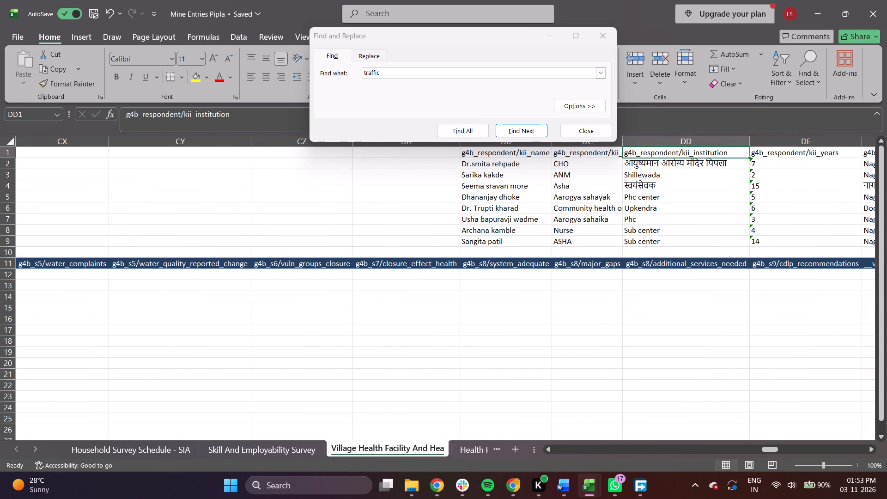
Cut the g4b_respondent columns from kii_name through kii_years, DB1:DE9, and paste them at CE1, above the matching row 11 headers.
key(Left)
key(Left)
key(shift+Right)
key(shift+Right)
key(shift+Right)
key(shift+Right)
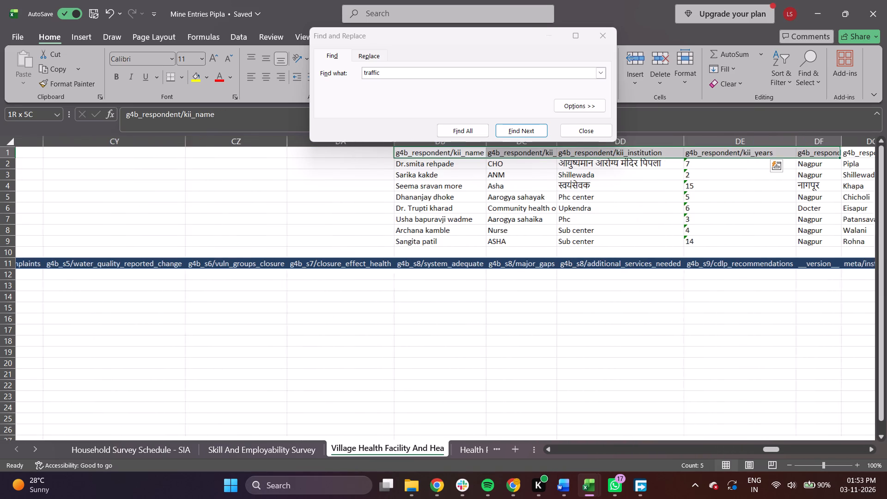
key(shift+Right)
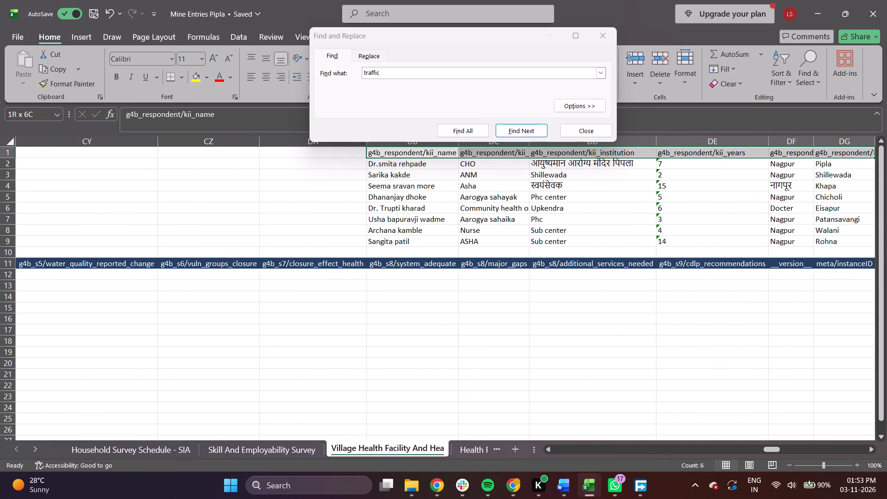
key(shift+Left)
key(shift+Left)
key(ctrl+shift+Down)
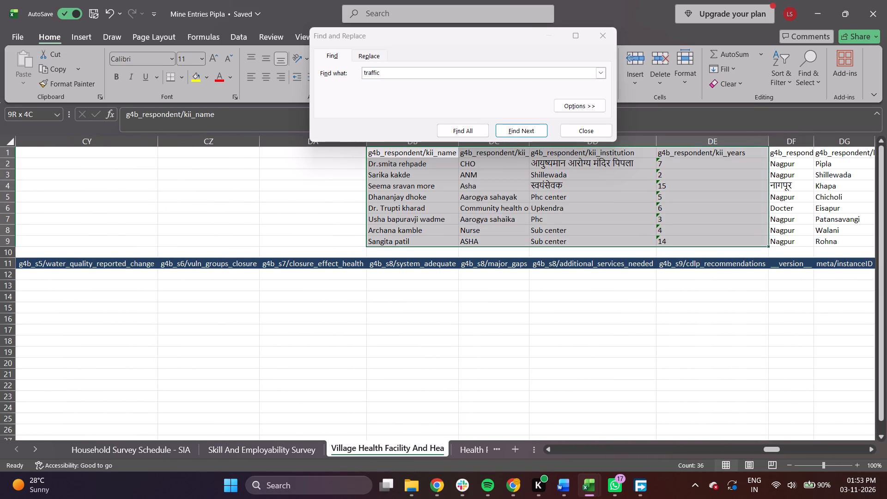
key(ctrl+x)
key(Left)
key(Left)
key(Left)
key(Left)
key(Left)
key(Left)
key(Left)
key(Left)
key(Left)
key(Left)
key(Left)
key(Left)
key(Left)
key(Left)
key(Left)
key(Left)
key(Left)
key(Left)
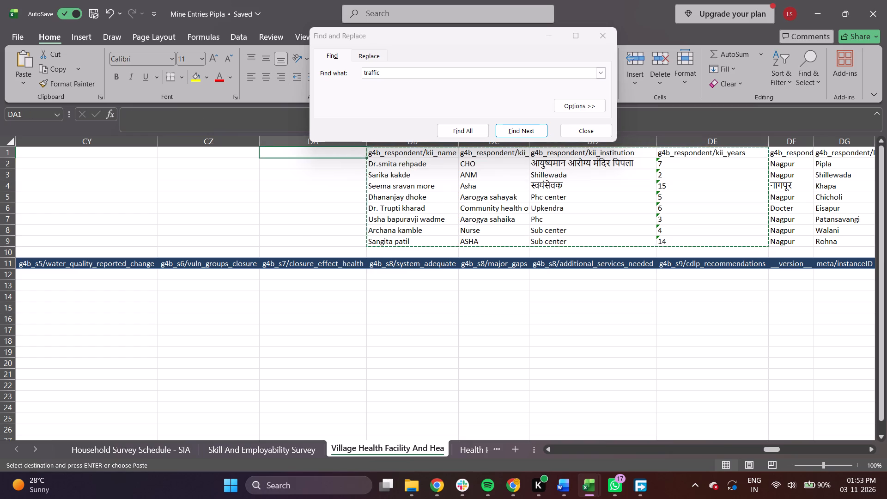
key(Left)
key(Left)
key(Left)
key(Left)
key(Left)
key(Left)
key(Left)
key(Left)
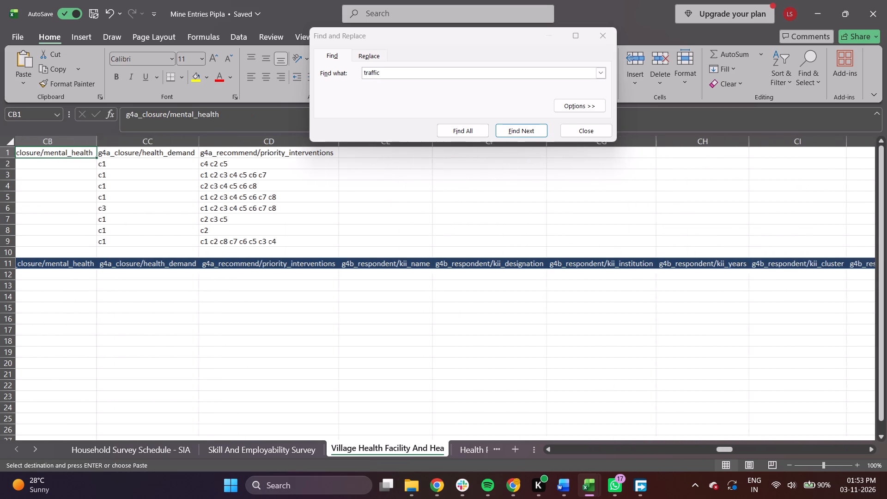
key(Right)
key(Right)
key(Right)
key(Right)
key(Left)
key(ctrl+v)
Check the row 11 headers from CD to CO against the row 1 headers to find which g4b_respondent columns are still missing.
key(Right)
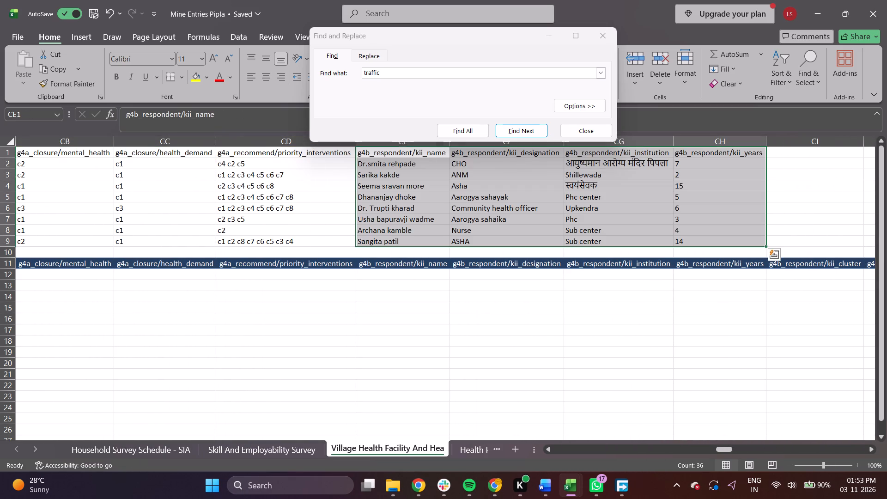
key(Right)
key(Right)
key(Right)
key(Right)
key(Right)
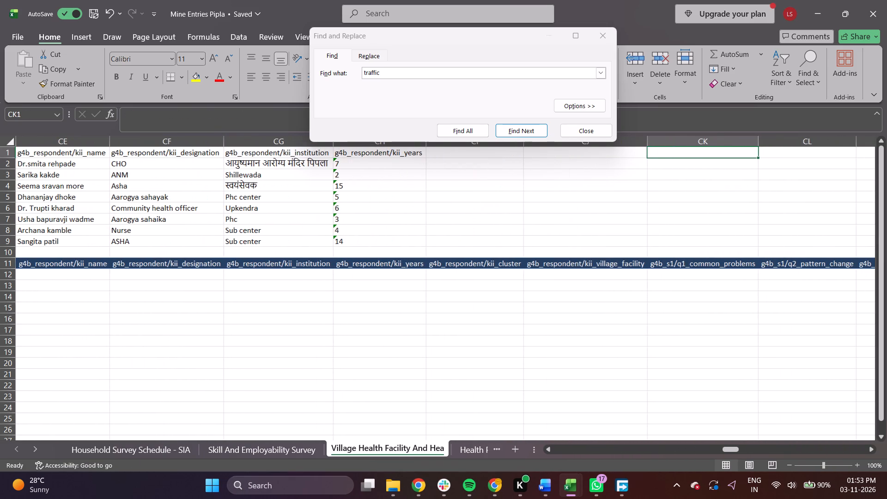
key(Right)
key(Right)
key(Right)
key(Right)
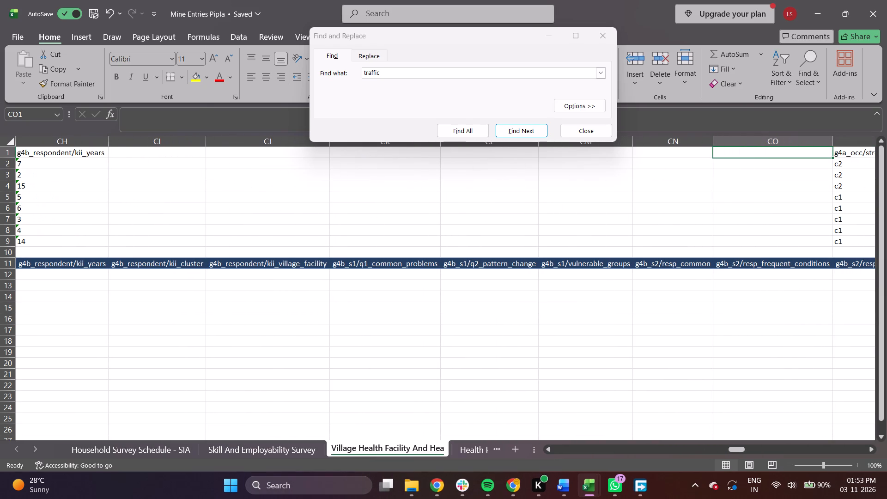
key(Left)
key(Left)
key(Left)
key(Left)
key(Left)
key(Left)
key(Left)
key(Left)
key(Left)
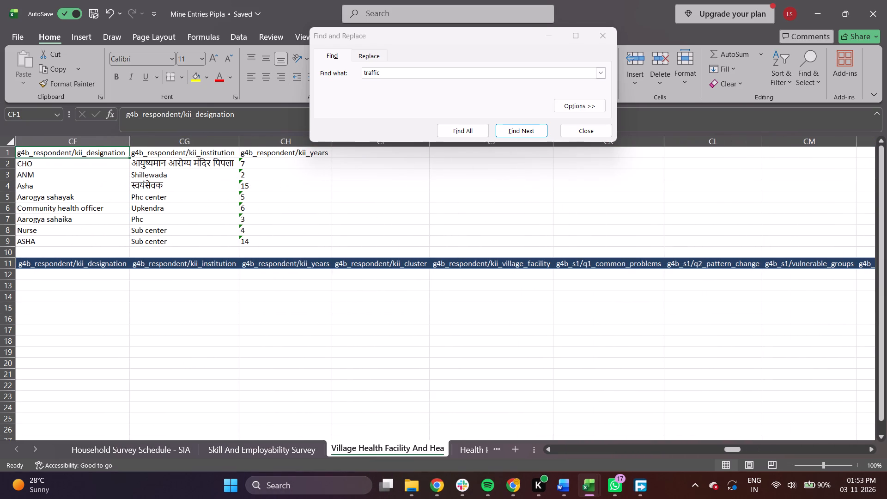
key(Left)
key(Left)
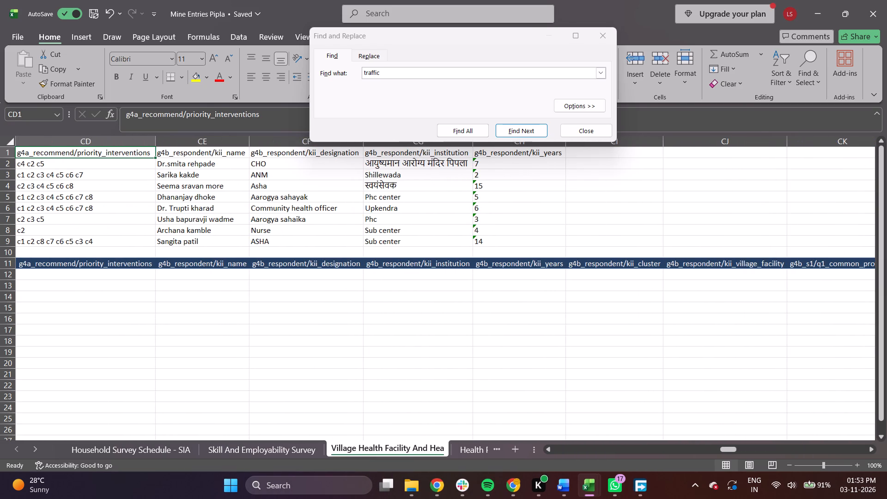
key(Left)
key(Right)
key(Right)
key(Right)
key(Right)
key(Right)
key(Right)
key(Right)
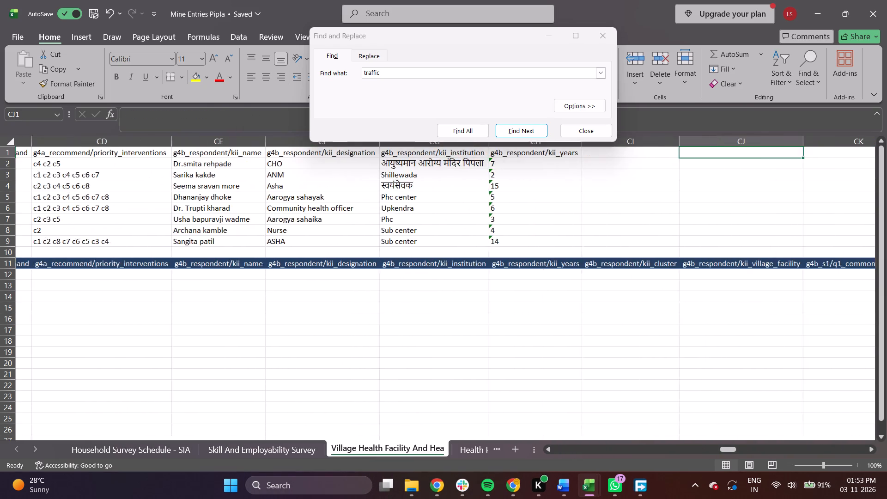
Cut the g4b_respondent kii_cluster and kii_village_facility columns, DF1:DG9, and paste them at CI1, above the matching row 11 headers.
key(Right)
key(Right)
key(Right)
key(Right)
key(Right)
key(Right)
key(Right)
key(Right)
key(Right)
key(Right)
key(Right)
key(Right)
key(Right)
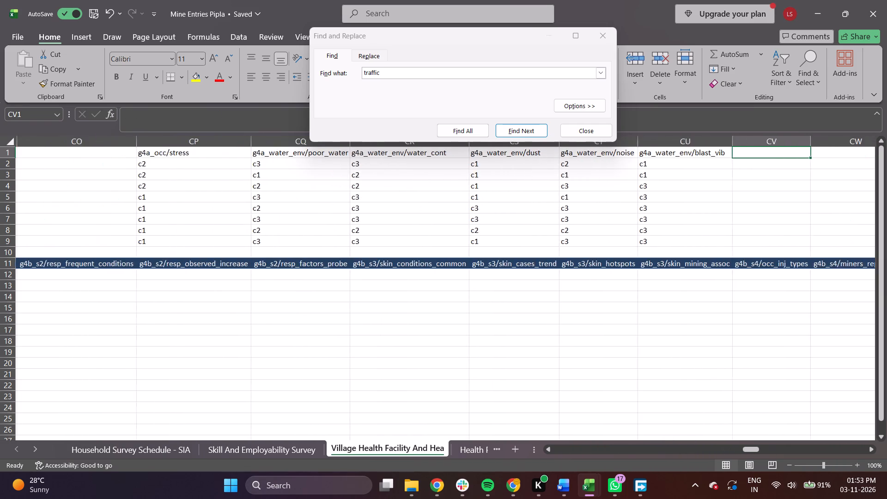
key(Right)
key(Right)
key(Right)
key(Right)
key(Right)
key(Right)
key(Right)
key(Right)
key(Right)
key(Right)
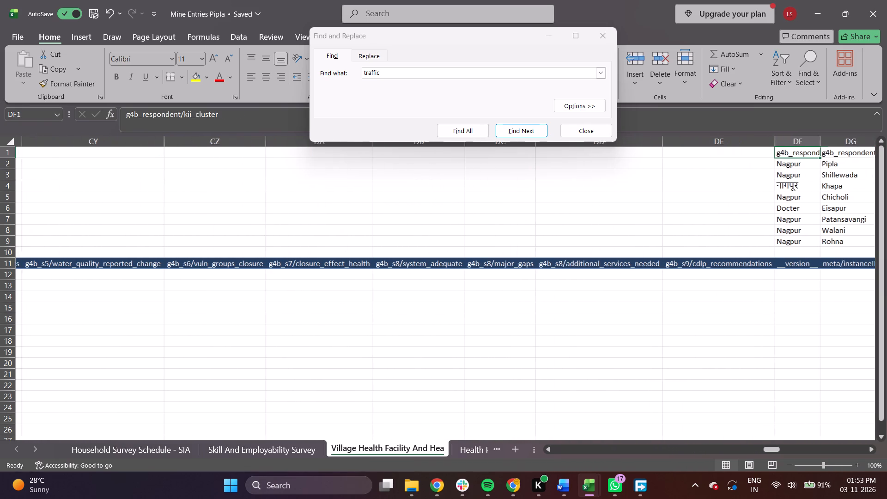
key(Left)
key(Right)
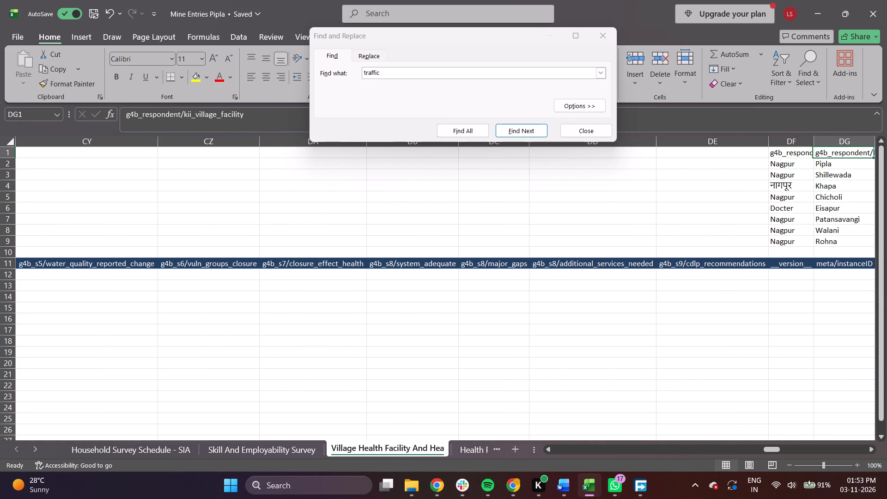
key(Right)
key(Left)
key(Left)
key(shift+Right)
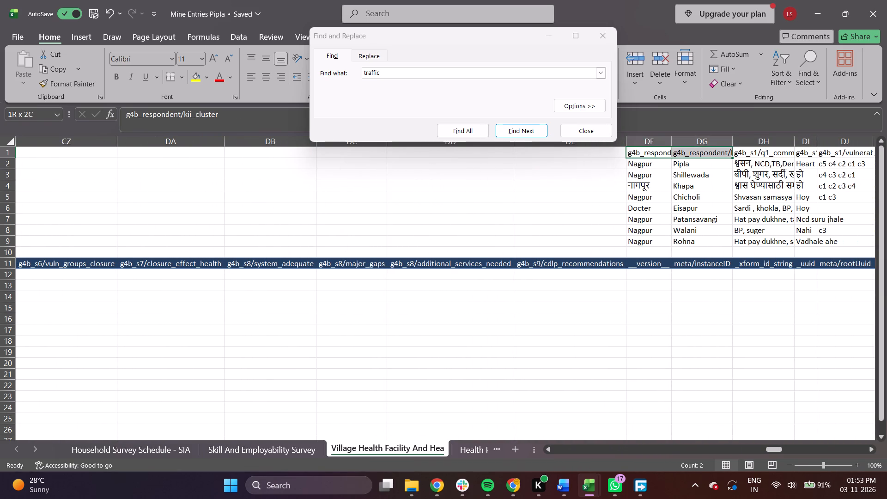
key(ctrl+shift+Down)
key(ctrl+x)
key(Left)
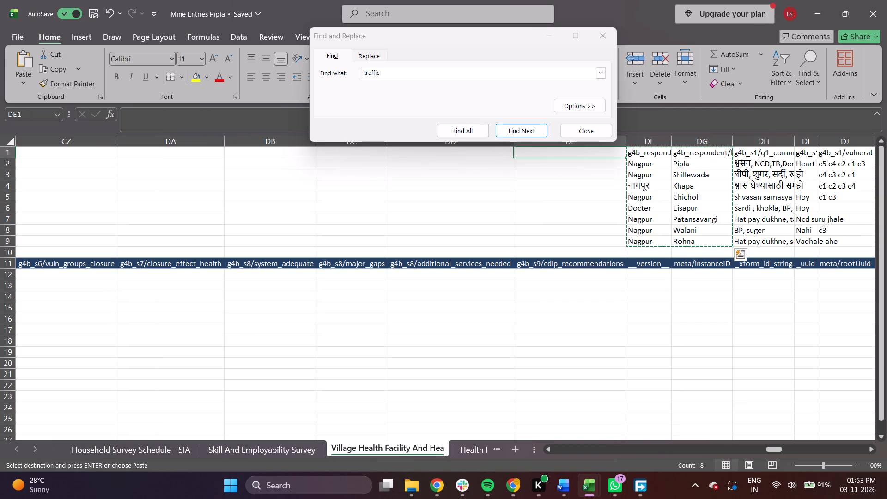
key(ctrl+Left)
key(ctrl+Left)
key(ctrl+Left)
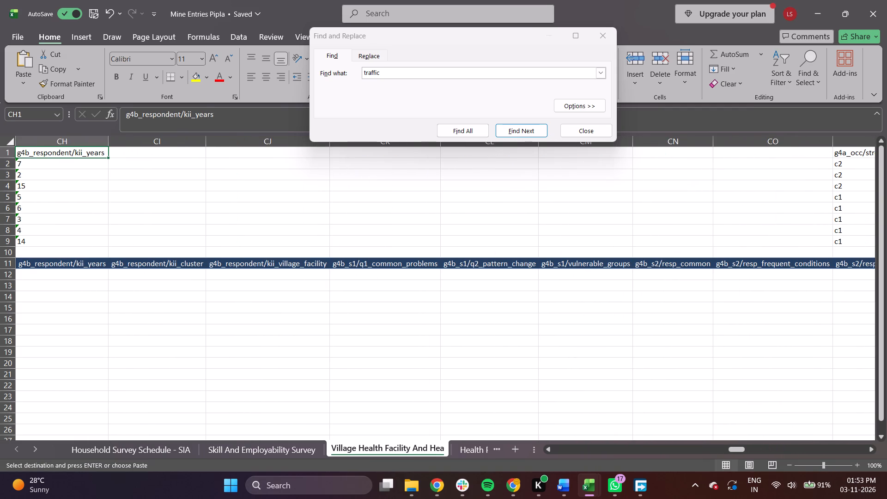
key(Right)
key(ctrl+v)
Cut the remaining source columns from g4b_s1/q1_common_problems through _validation_status.label, DH1:EV9, and paste them at CV1, after g4a_water_env/blast_vib.
key(Right)
key(Right)
key(Right)
key(Right)
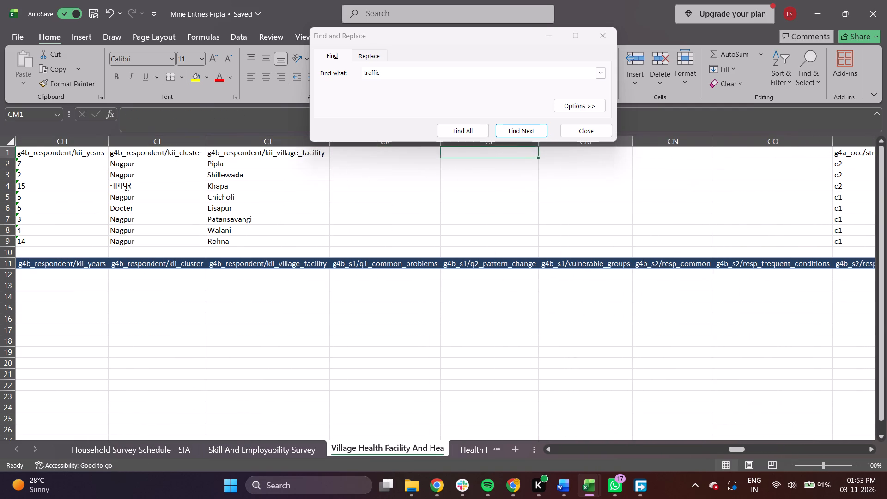
key(Right)
key(Right)
key(Right)
key(Right)
key(Right)
key(Right)
key(Right)
key(Right)
key(Right)
key(Right)
key(Right)
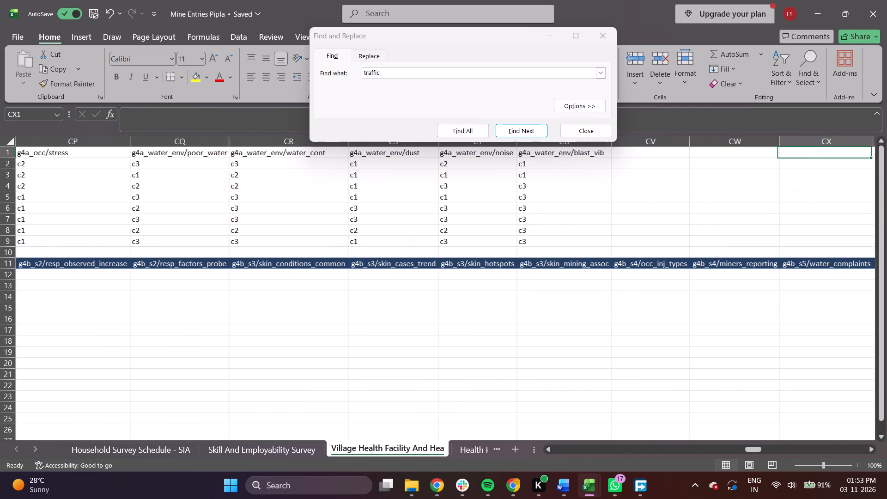
key(Right)
key(Right)
key(Right)
key(Right)
key(Right)
key(Right)
key(Right)
key(Right)
key(Right)
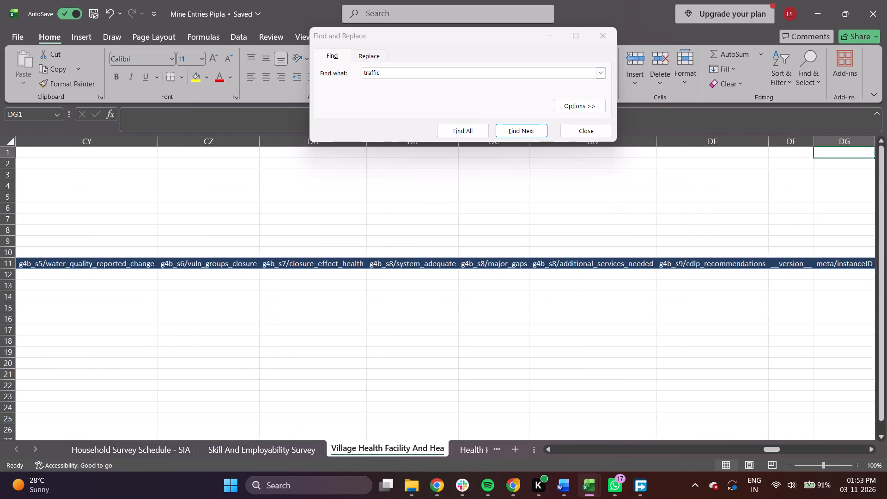
key(Right)
key(Right)
key(Right)
key(Right)
key(Left)
key(Left)
key(Left)
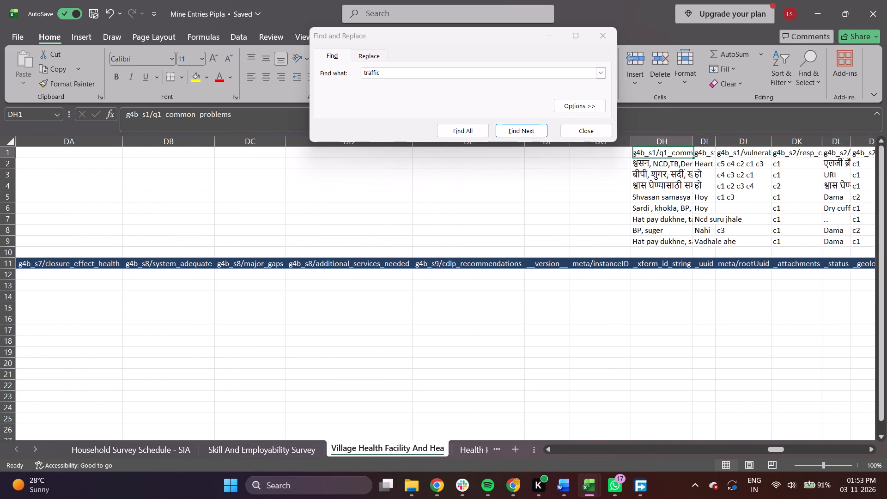
key(ctrl+shift+Right)
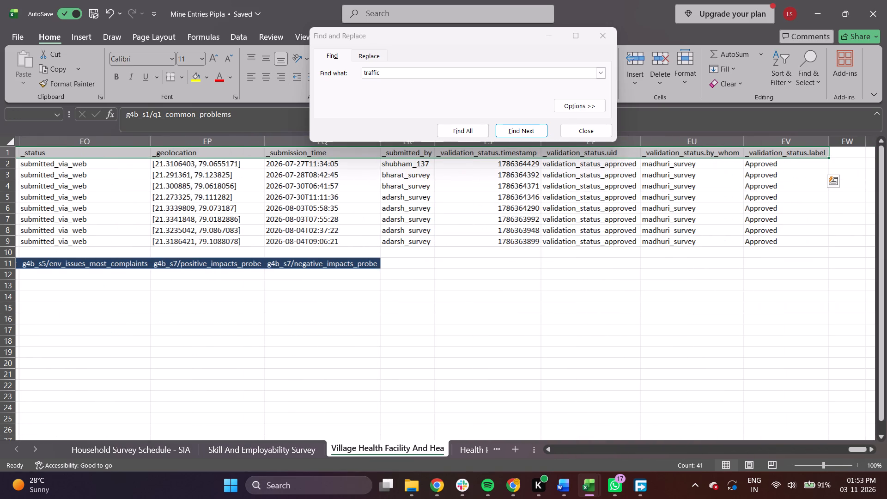
key(ctrl+shift+Down)
key(ctrl+x)
key(Left)
key(Left)
key(Left)
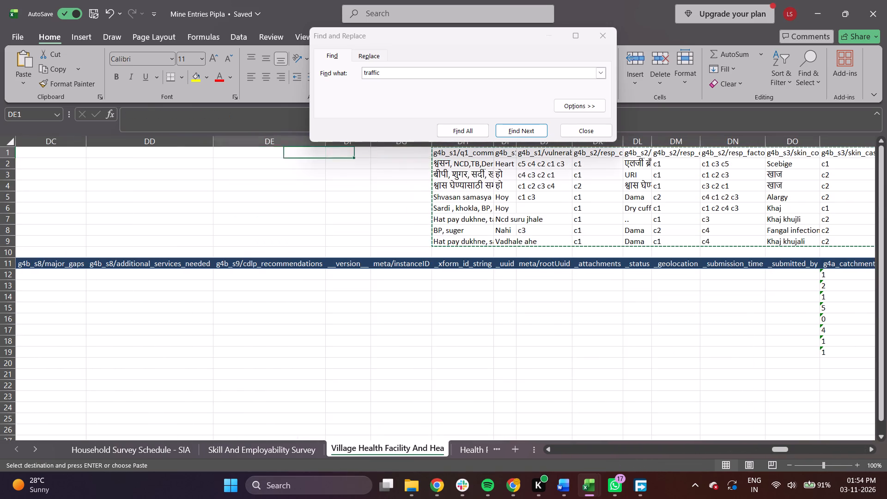
key(Left)
key(Left)
key(Left)
key(Left)
key(Left)
key(Left)
key(Left)
key(Left)
key(Left)
key(Left)
key(Left)
key(Left)
key(Left)
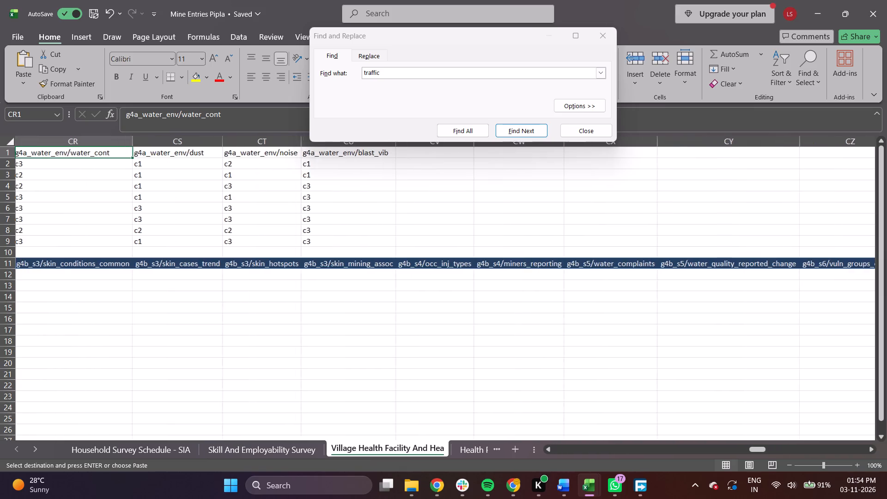
key(Right)
key(Right)
key(Right)
key(Right)
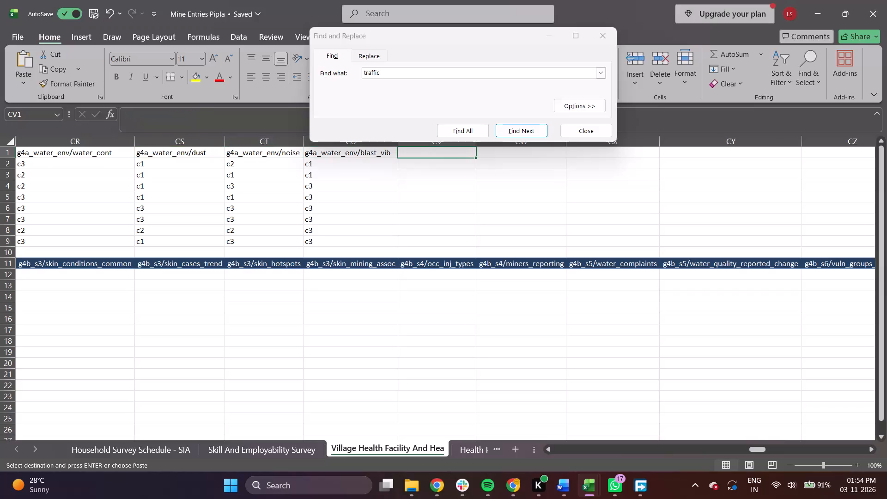
key(ctrl+v)
Compare the row 1 headers with the row 11 headers between CI and DC to find which g4b_s1 columns belong from CK onward.
key(Left)
key(Left)
key(Left)
key(Left)
key(Left)
key(Left)
key(Left)
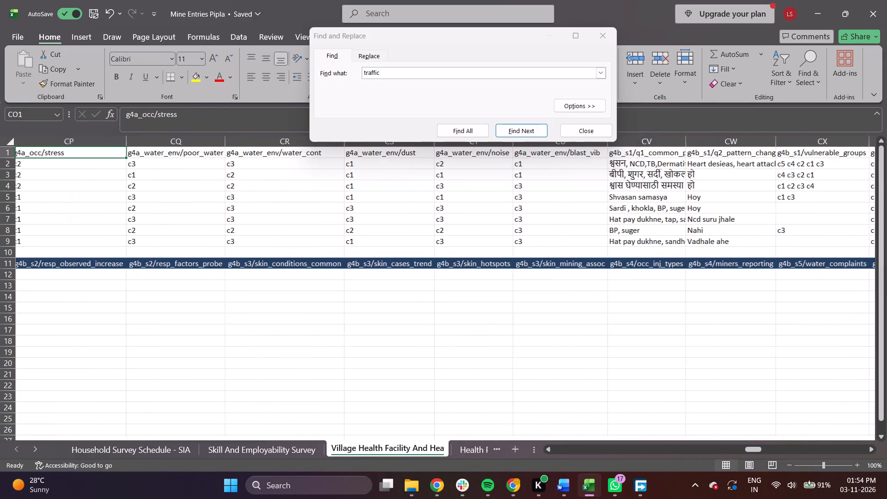
key(Left)
key(Left)
key(Left)
key(Left)
key(Left)
key(Left)
key(Right)
key(Right)
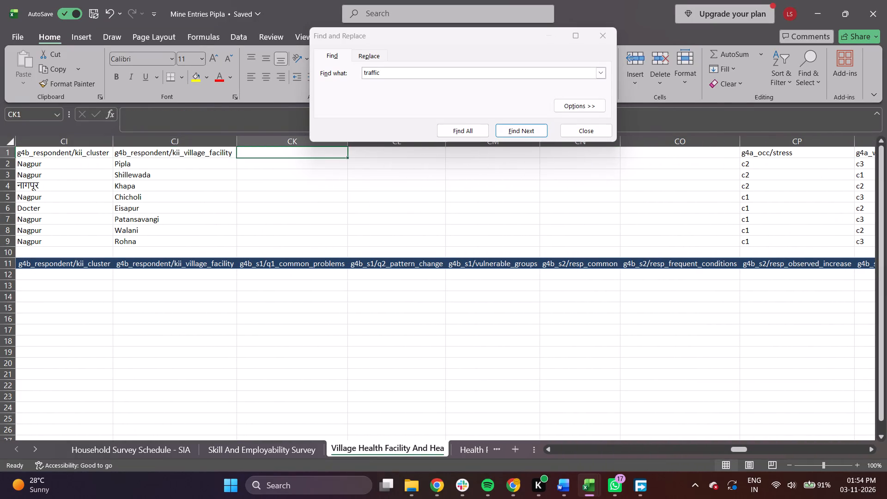
key(Right)
key(Right)
key(Right)
key(Right)
key(Right)
key(Right)
key(Right)
key(Right)
key(Right)
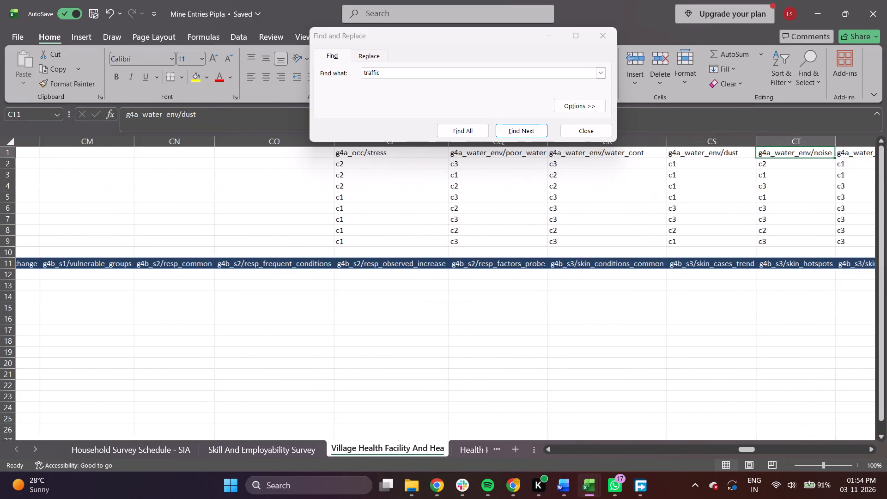
key(Right)
key(Right)
key(Right)
key(Right)
key(Right)
key(Right)
key(Right)
key(Right)
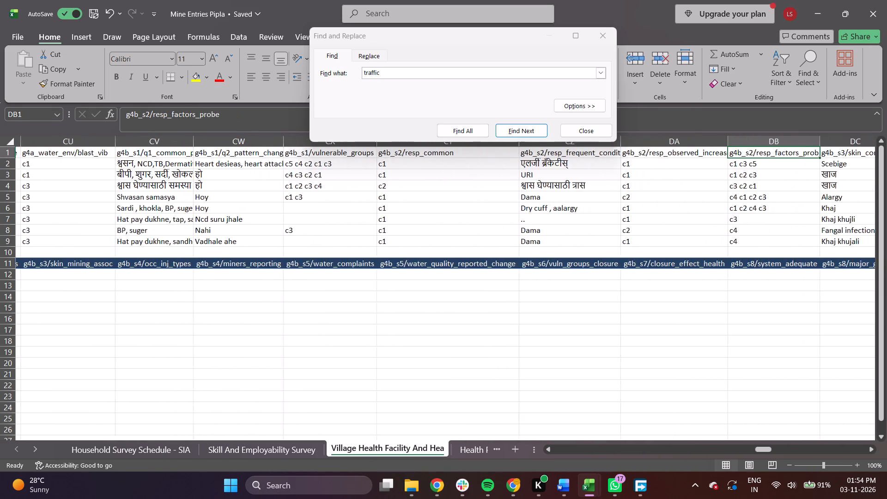
key(Right)
key(Left)
key(Left)
key(Left)
key(Left)
key(Left)
key(Right)
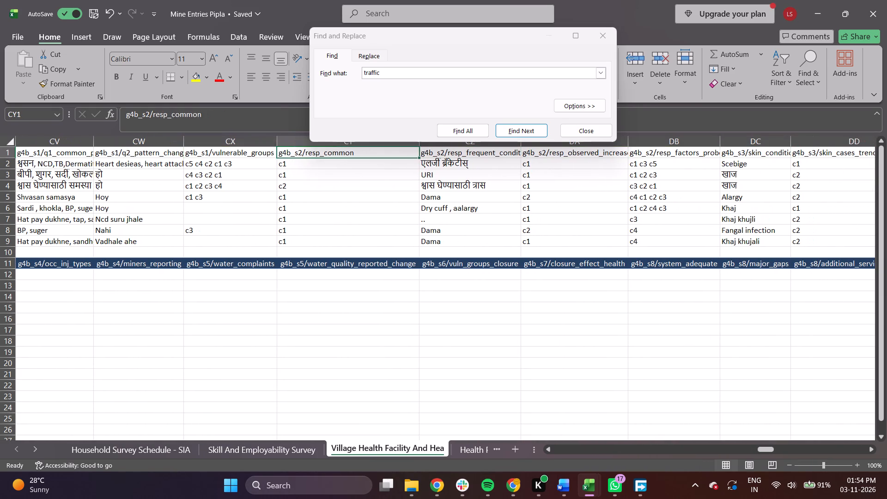
key(Left)
key(Left)
key(Left)
key(Right)
key(Right)
key(Left)
key(Left)
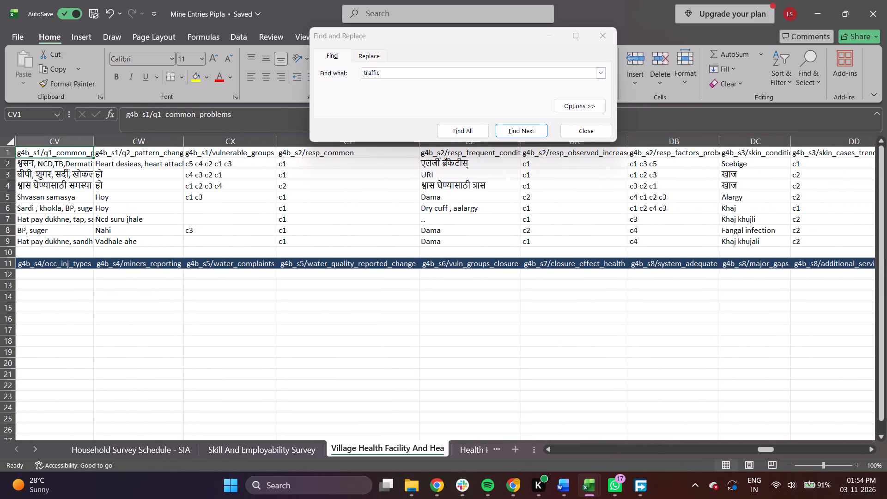
Cut the g4b_s1/q1_common_problems and q2_pattern_change columns, CV1:CW9, and paste them at CK1, above the matching row 11 headers.
key(Right)
key(Left)
key(shift+Right)
key(ctrl+shift+Down)
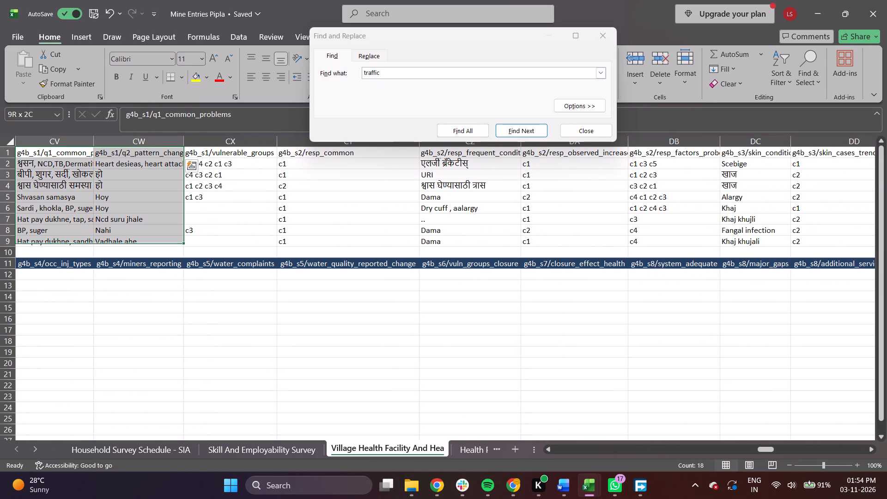
key(ctrl+x)
key(Left)
key(Left)
key(Left)
key(Left)
key(Left)
key(Left)
key(Left)
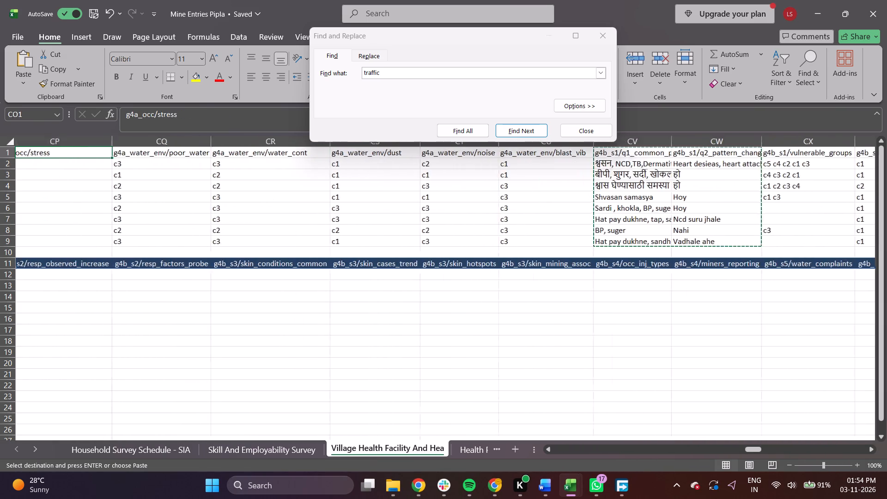
key(Left)
key(Left)
key(Left)
key(Left)
key(Left)
key(Left)
key(Right)
key(Right)
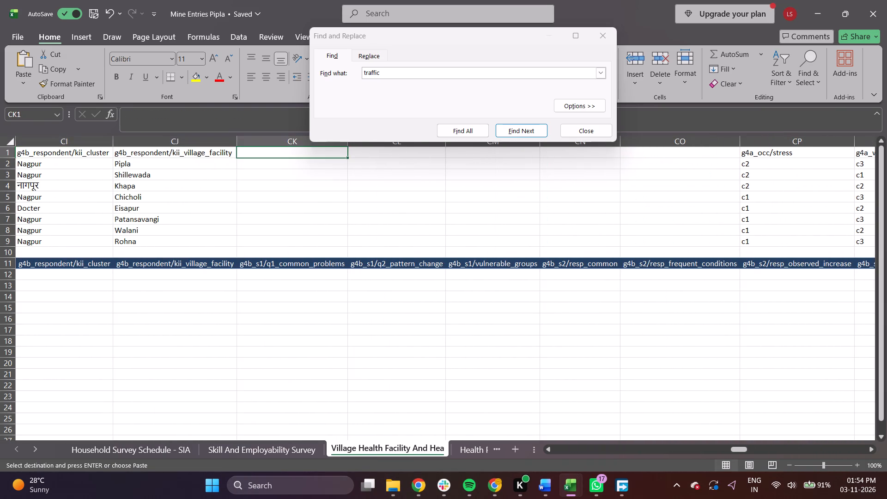
key(ctrl+v)
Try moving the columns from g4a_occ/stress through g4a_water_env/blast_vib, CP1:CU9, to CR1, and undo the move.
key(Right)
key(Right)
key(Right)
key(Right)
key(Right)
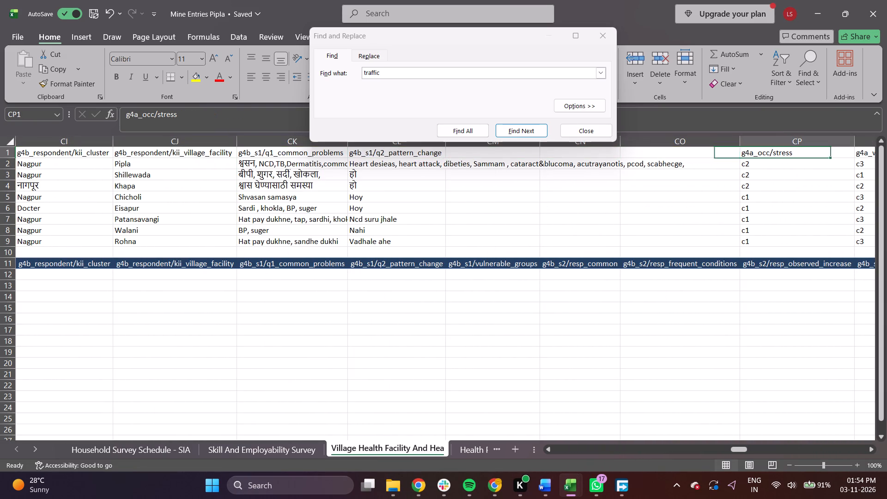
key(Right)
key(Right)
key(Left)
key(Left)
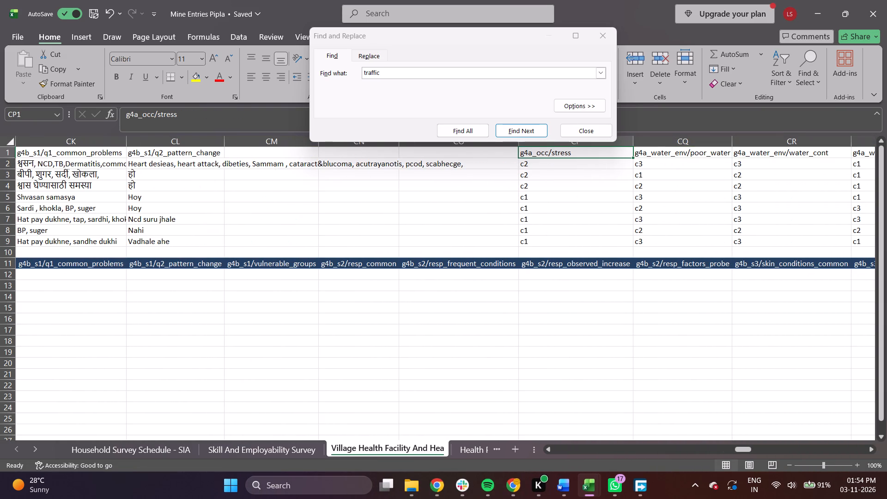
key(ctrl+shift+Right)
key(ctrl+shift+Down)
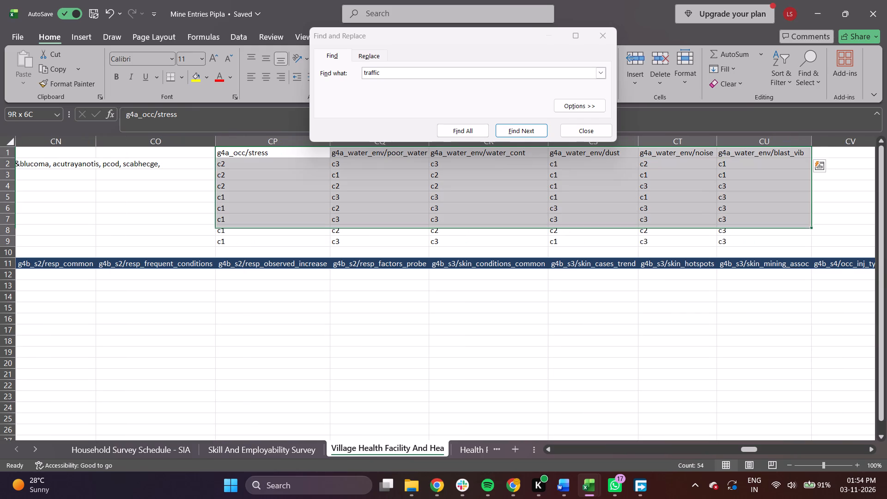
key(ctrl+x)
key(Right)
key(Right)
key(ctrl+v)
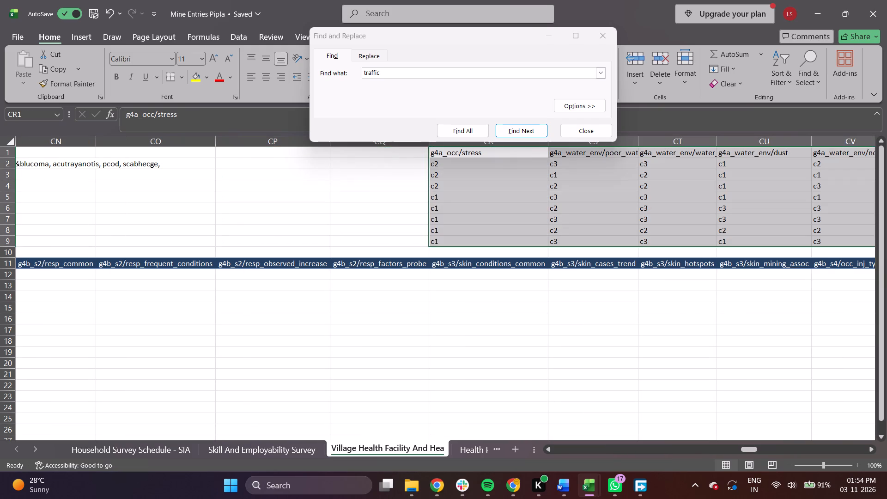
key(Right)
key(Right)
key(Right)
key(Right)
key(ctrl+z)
Check the row 1 headers from g4a_occ/stress through g4b_s1/vulnerable_groups and the empty columns between them.
key(Right)
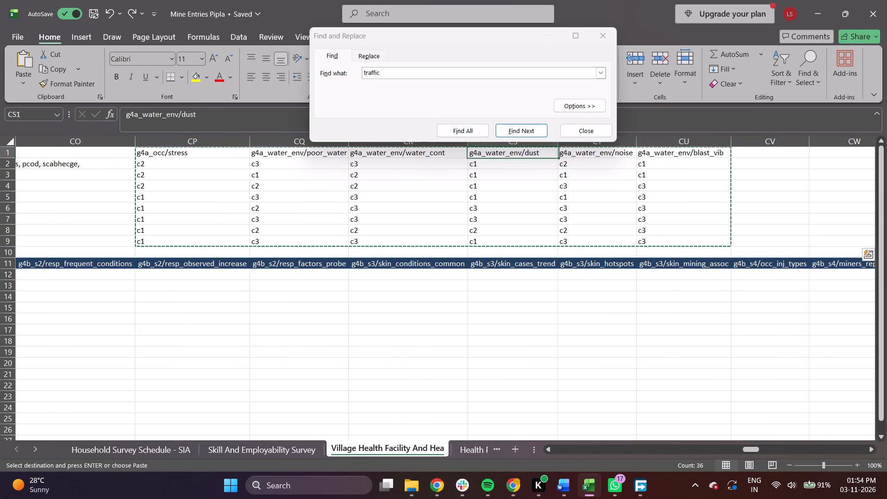
key(Right)
key(Right)
key(Right)
key(Right)
key(Right)
key(Left)
key(Left)
key(Left)
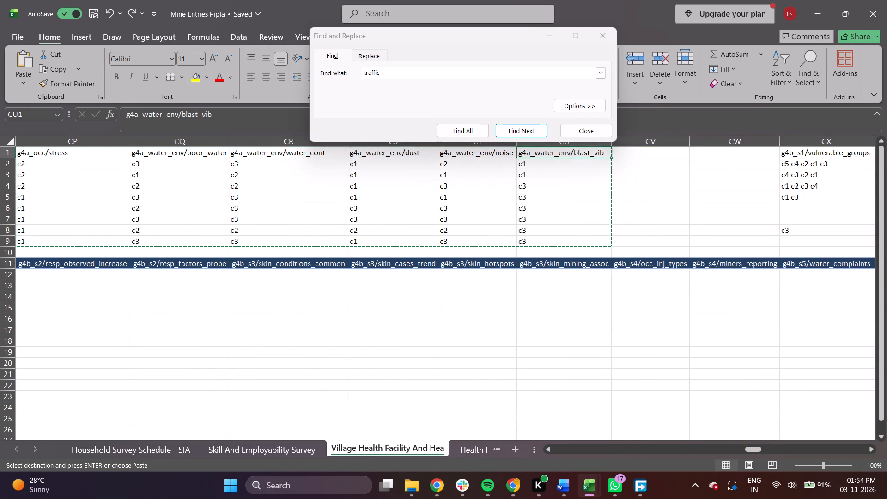
key(Left)
key(Left)
key(Left)
key(Left)
key(Right)
key(Right)
key(Right)
key(Right)
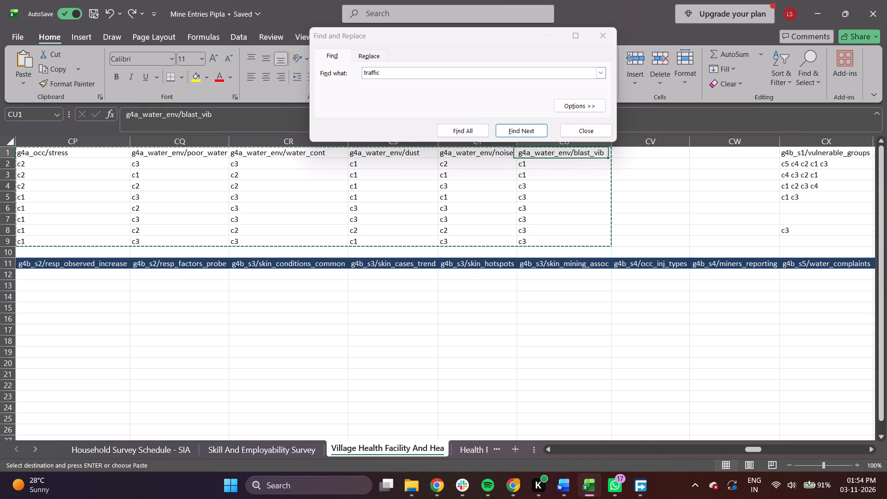
Cut the columns from g4b_s1/vulnerable_groups through _validation_status.label, CX1:EJ9, and paste them at CV1, directly after g4a_water_env/blast_vib.
key(Right)
key(Right)
key(Right)
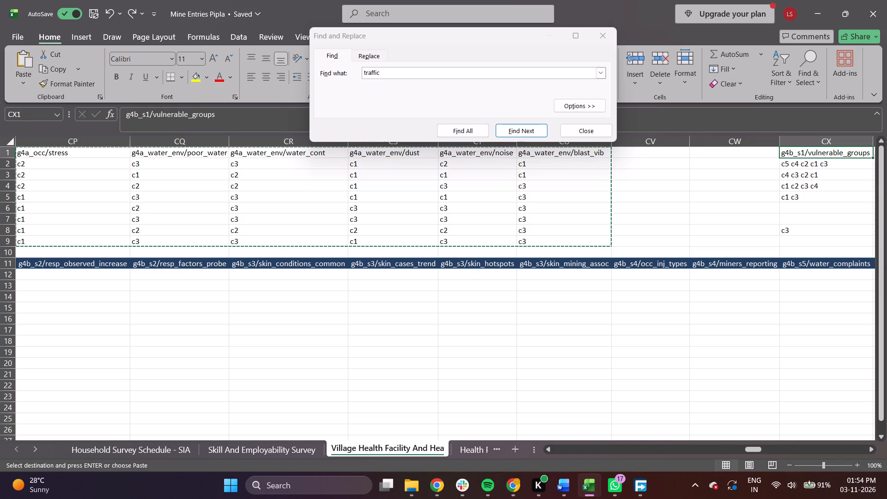
key(ctrl+shift+Right)
key(ctrl+shift+Down)
key(ctrl+shift+Down)
key(ctrl+shift+Down)
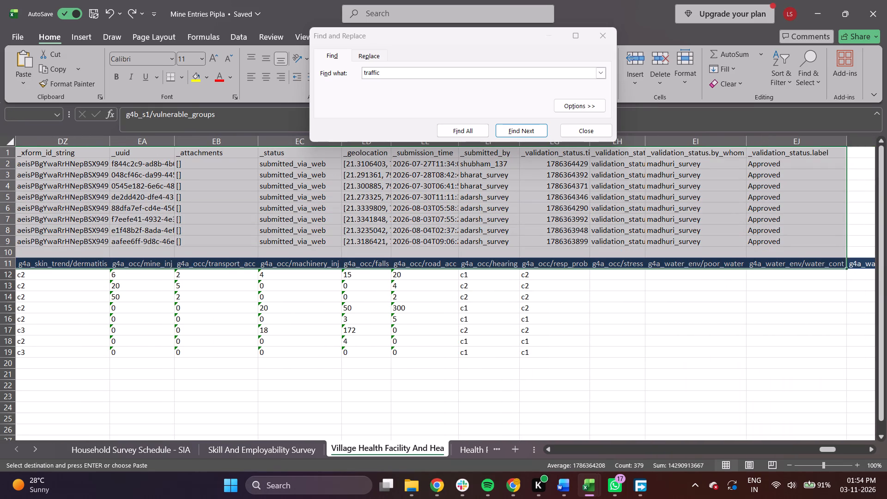
key(ctrl+shift+Up)
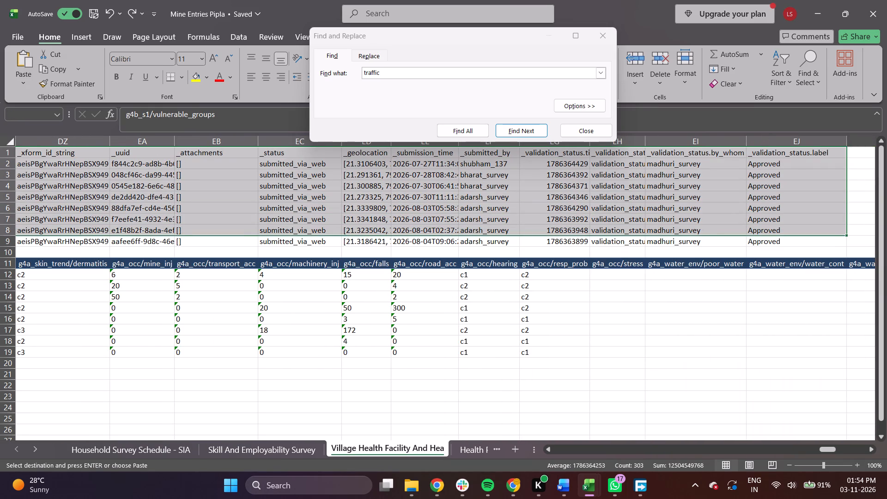
key(ctrl+shift+Down)
key(ctrl+shift+Up)
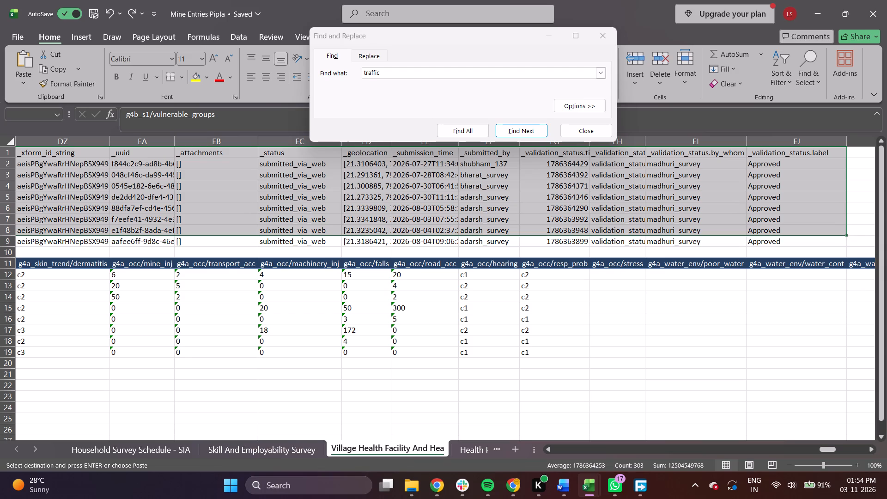
key(shift+Down)
key(ctrl+x)
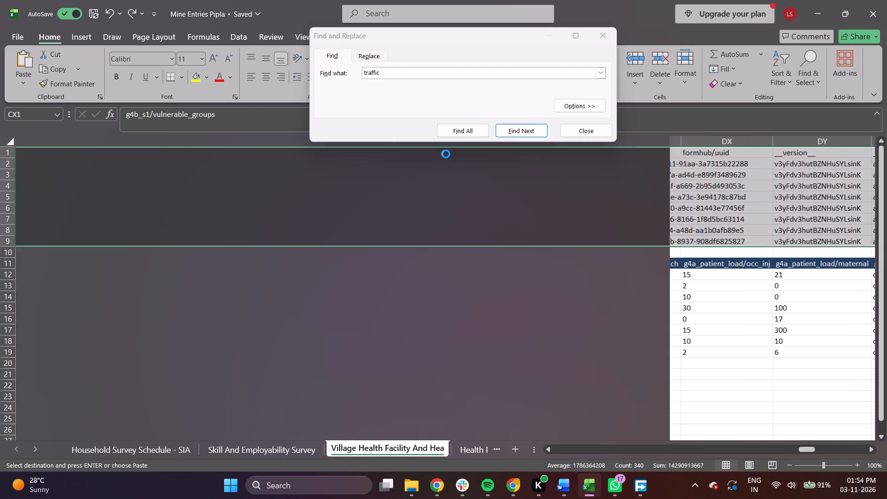
key(Left)
key(Left)
key(ctrl+v)
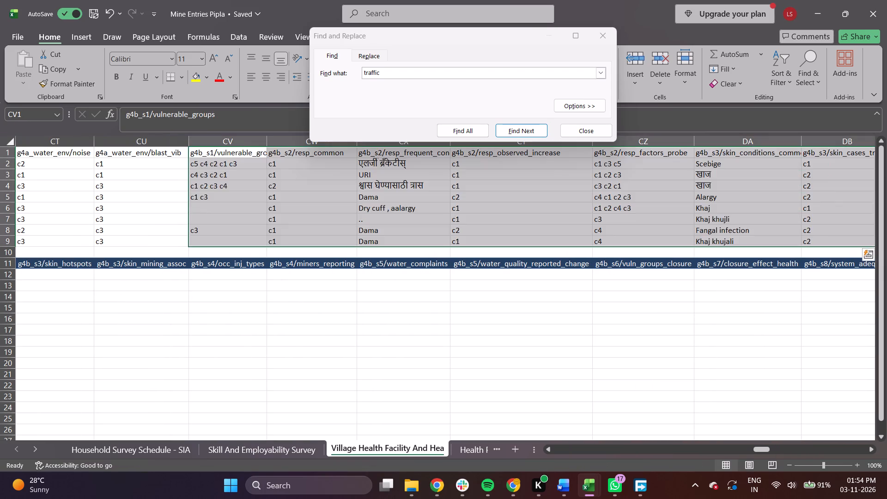
Cut the columns from g4a_occ/stress through _validation_status.label, CP1:EH9, and paste them at DE1, leaving more empty columns after g4b_s1/q2_pattern_change.
key(Left)
key(Left)
key(Left)
key(Left)
key(Left)
key(Left)
key(Left)
key(Left)
key(Left)
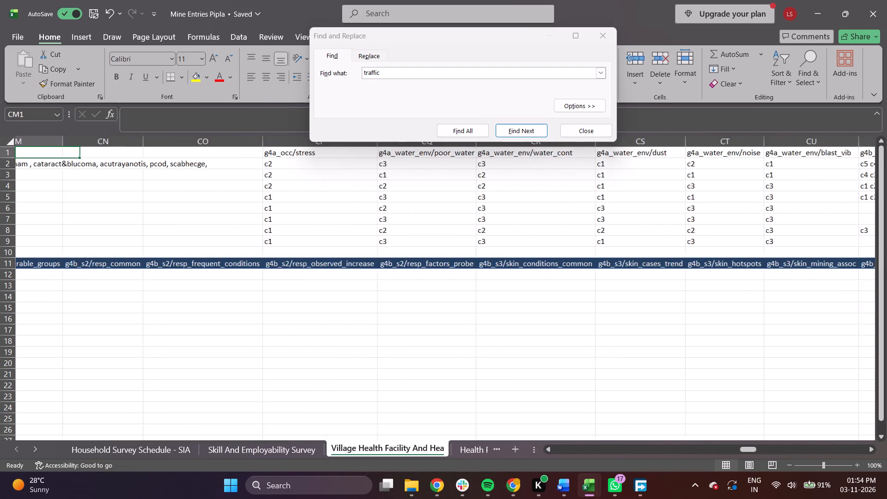
key(Left)
key(Right)
key(Right)
key(Right)
key(Right)
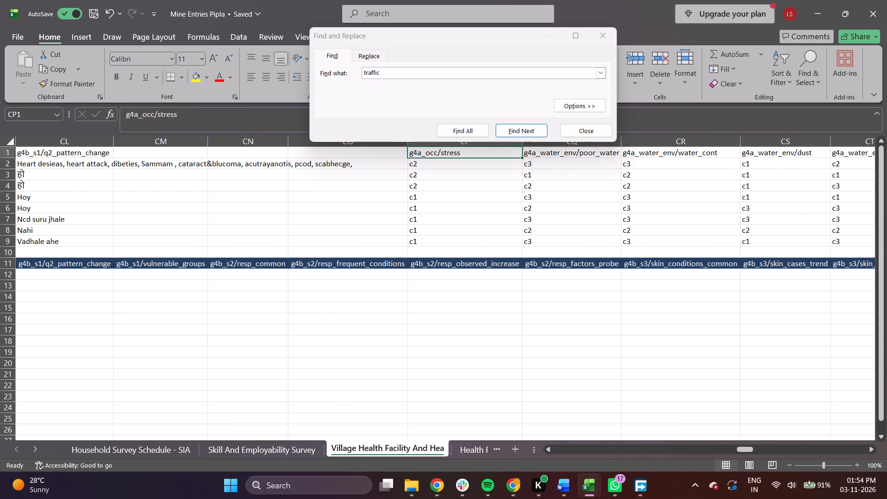
key(ctrl+shift+Right)
key(ctrl+shift+Down)
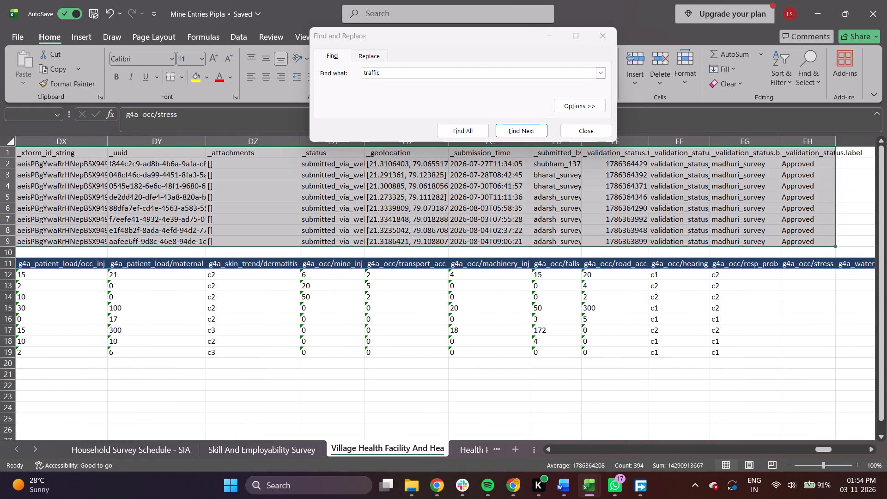
key(ctrl+x)
key(Right)
key(Right)
key(Right)
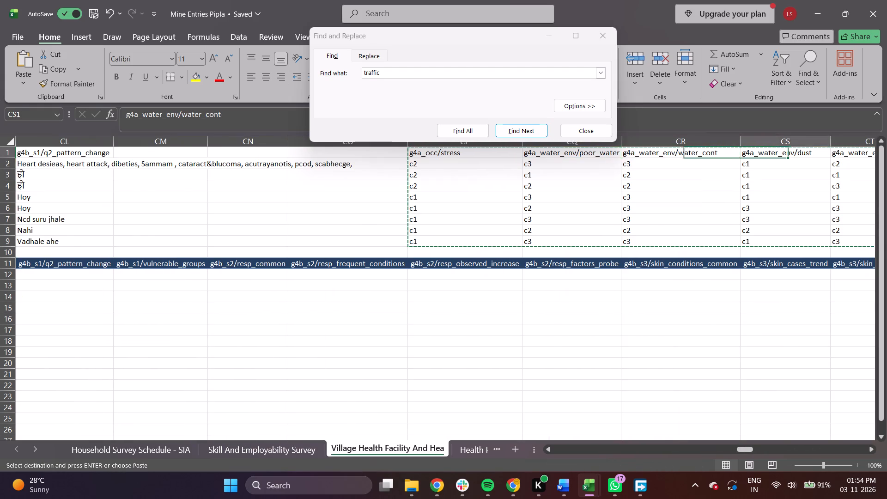
key(Right)
key(Right)
key(Right)
key(Right)
key(Right)
key(Right)
key(Right)
key(Right)
key(Right)
key(Right)
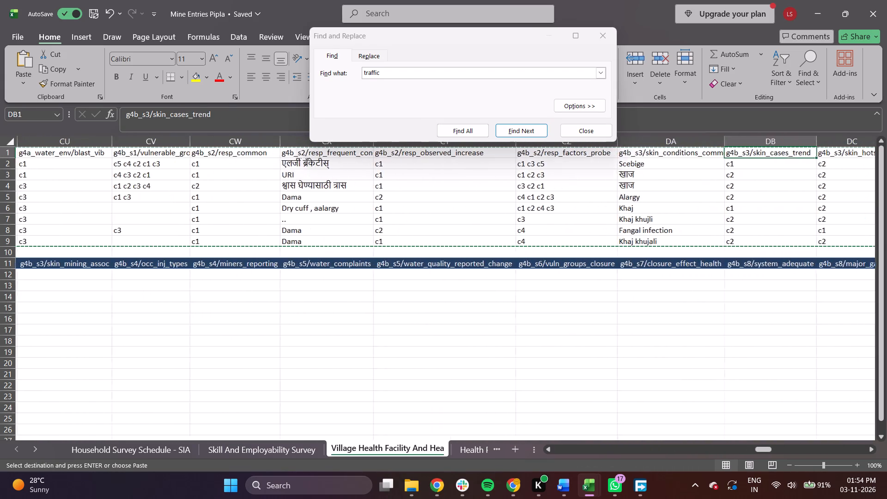
key(Right)
key(Right)
key(Right)
key(Right)
key(Right)
key(Right)
key(Right)
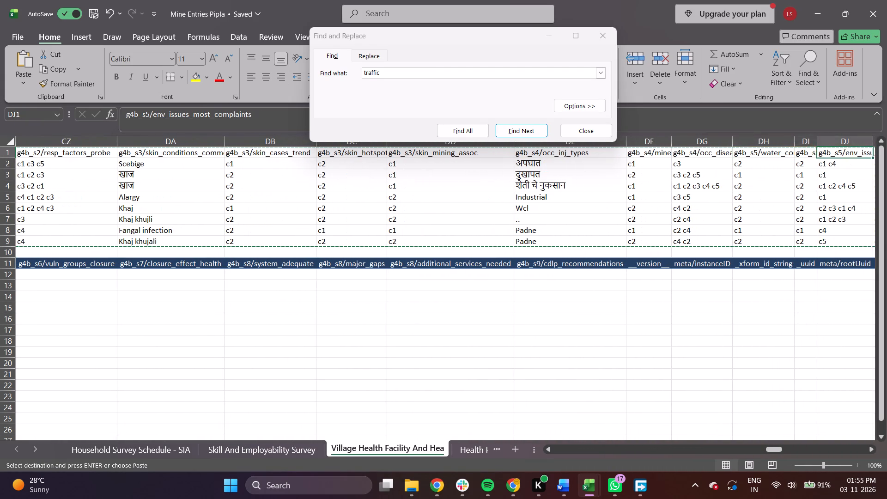
key(Left)
key(Left)
key(Left)
key(Left)
key(Left)
key(ctrl+v)
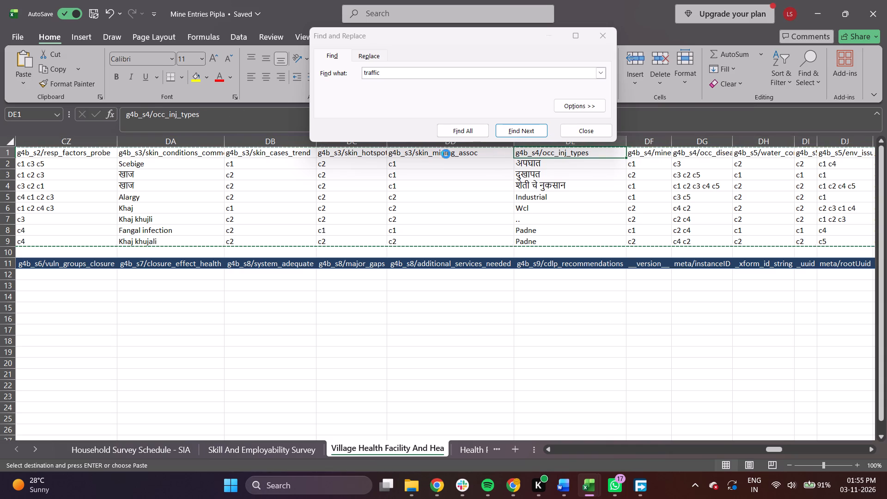
Check the row 1 headers and the empty columns between g4b_s1/q2_pattern_change and g4a_occ/stress.
key(Left)
key(Left)
key(Right)
key(Right)
key(Left)
key(Left)
key(Left)
key(Left)
key(Left)
key(Left)
key(Left)
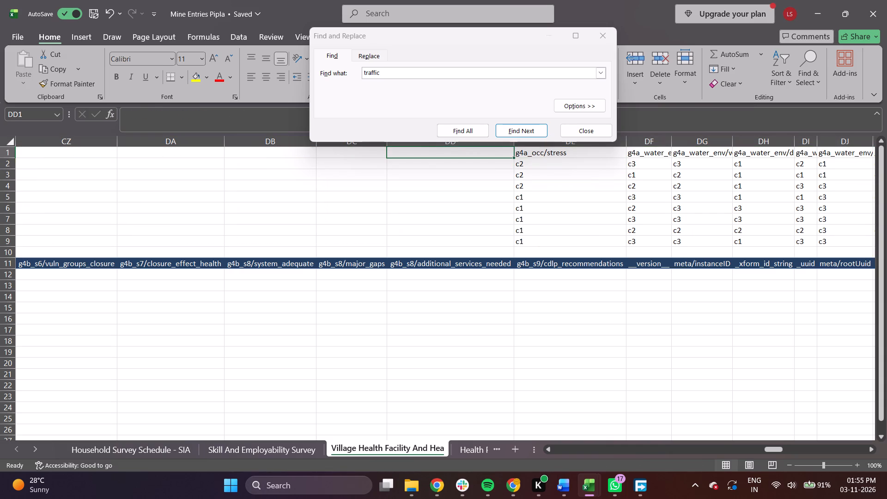
key(Right)
key(Right)
key(Right)
key(Right)
key(Right)
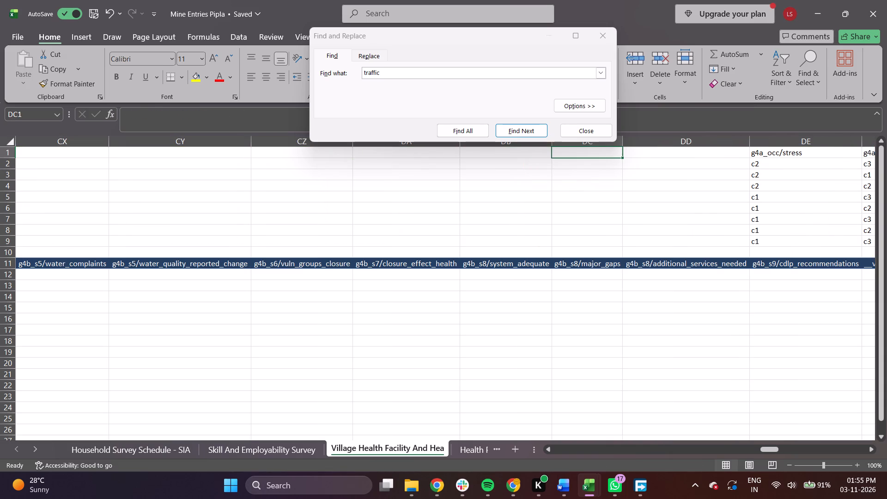
key(Right)
key(Right)
key(Right)
key(Left)
key(Left)
key(Left)
key(Left)
key(Left)
key(Left)
key(Left)
key(Left)
key(Left)
key(Left)
key(Left)
key(Left)
key(Left)
key(Left)
key(Left)
key(Left)
key(Left)
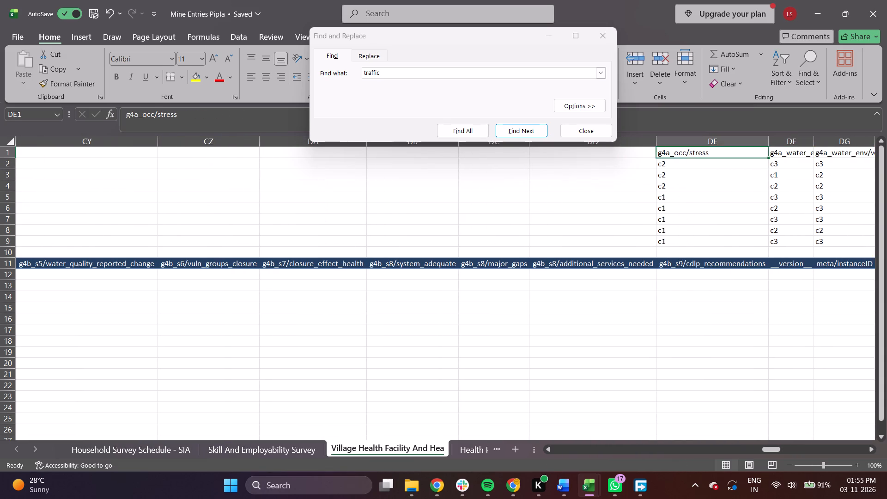
key(Left)
key(Left)
key(Left)
key(Left)
key(Left)
key(Left)
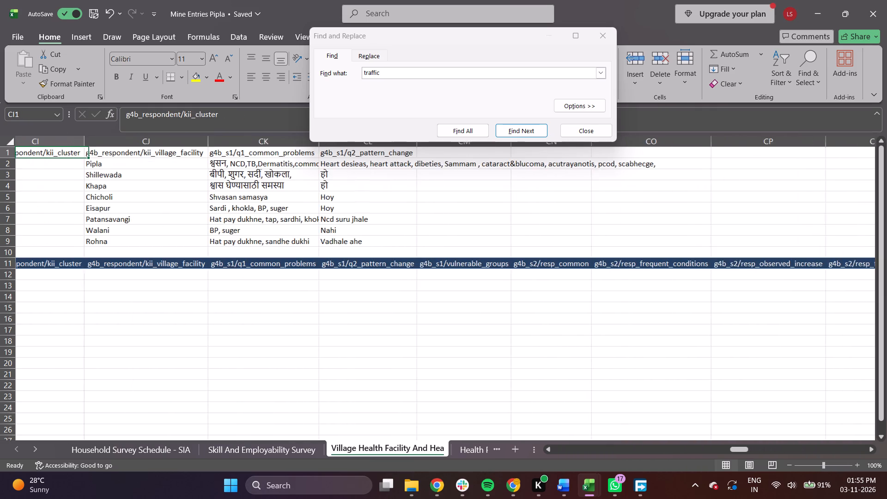
Compare the village data and row 1 headers with the row 11 headers from g4b_respondent/kii_cluster through g4b_s2/resp_factors_probe.
key(Down)
key(Down)
key(Down)
key(Down)
key(Down)
key(Right)
key(Right)
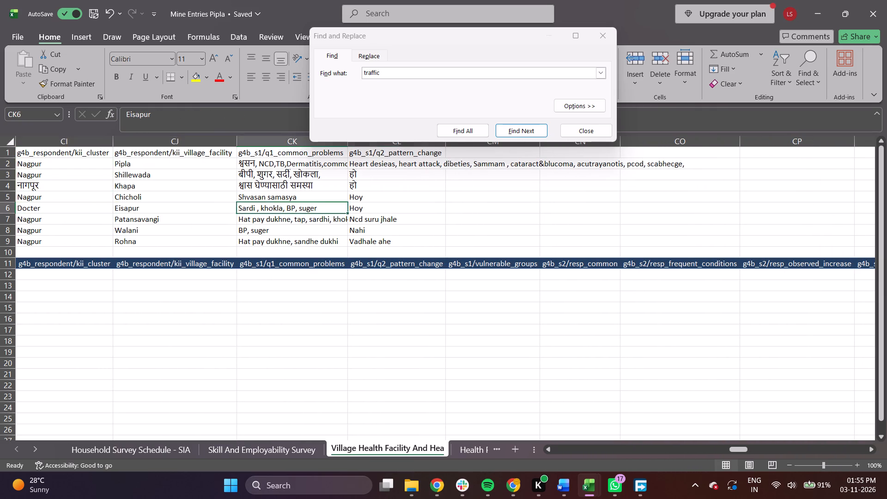
key(Right)
key(Down)
key(Down)
key(Down)
key(Down)
key(Down)
key(Right)
key(Right)
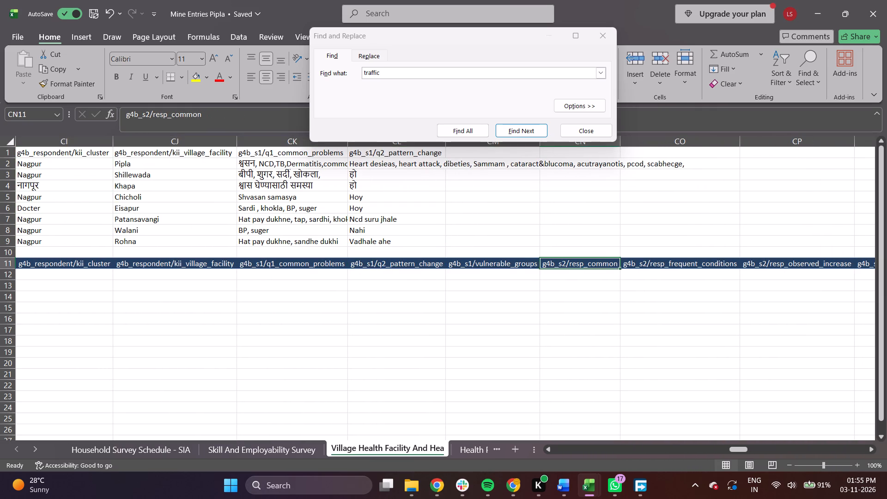
key(Right)
key(Right)
key(Right)
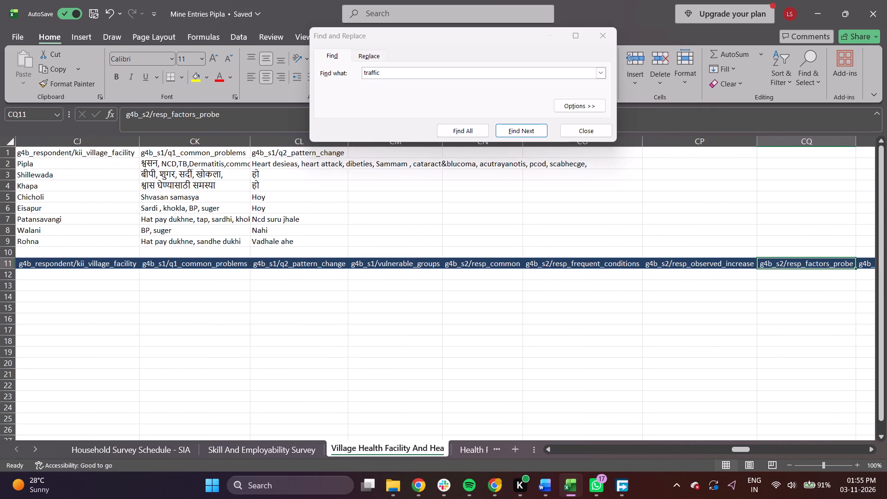
Cut the columns from g4b_s1/vulnerable_groups through g4b_s2/resp_frequent_conditions, DK1:DM9, and paste them at CM1, above the matching row 11 headers.
key(Up)
key(Up)
key(Up)
key(Up)
key(ctrl+Right)
key(Up)
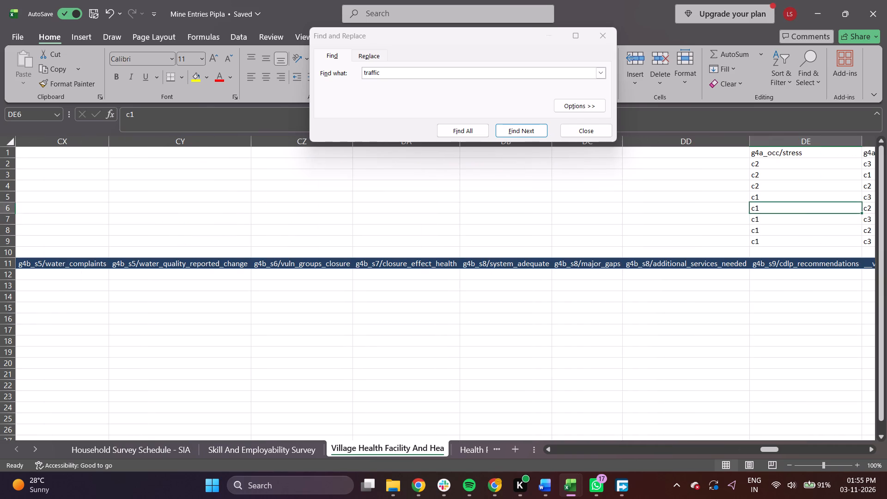
key(Up)
key(Up)
key(Up)
key(Right)
key(Right)
key(Right)
key(Right)
key(Right)
key(Right)
key(Right)
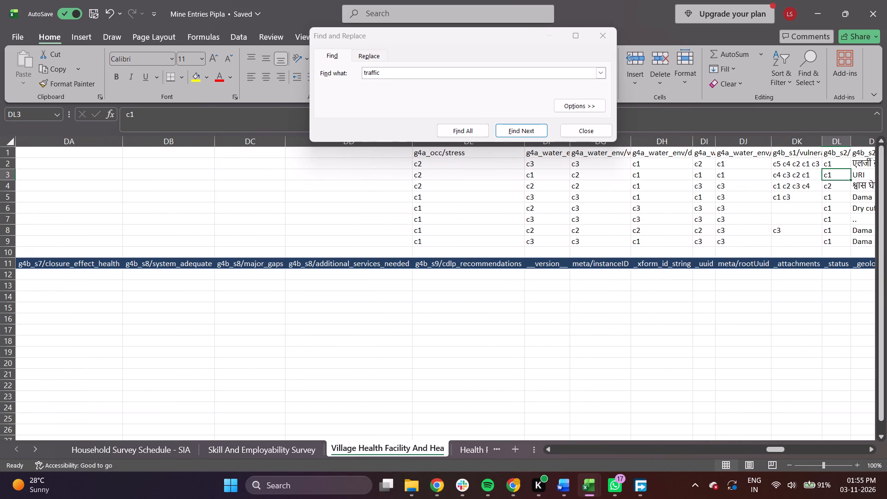
key(Up)
key(Up)
key(Left)
key(Left)
key(Right)
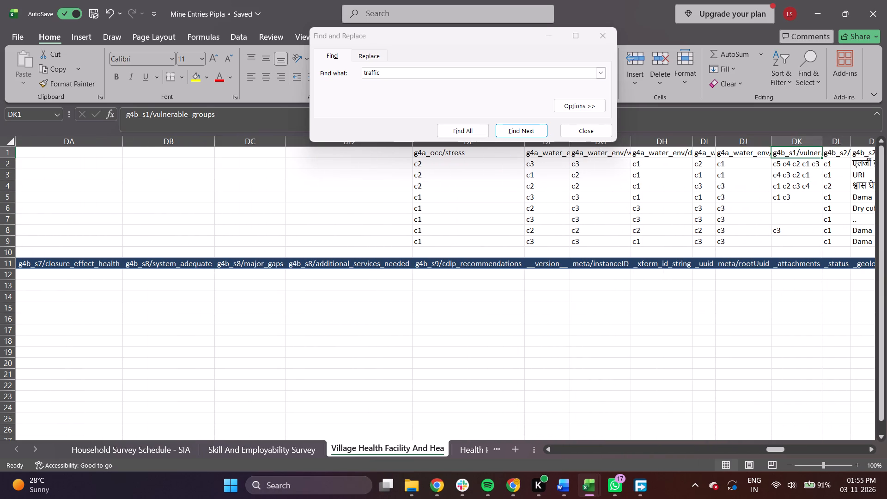
key(Right)
key(Right)
key(Left)
key(Left)
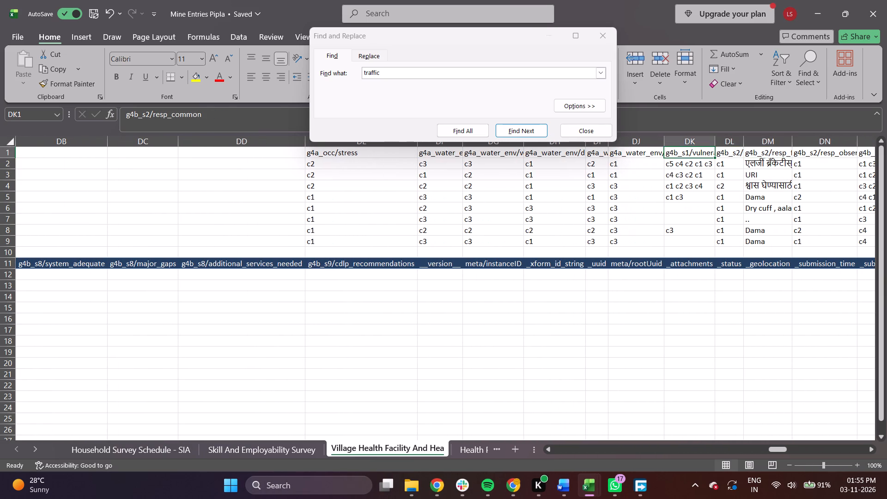
key(shift+Right)
key(shift+Right)
key(ctrl+shift+Down)
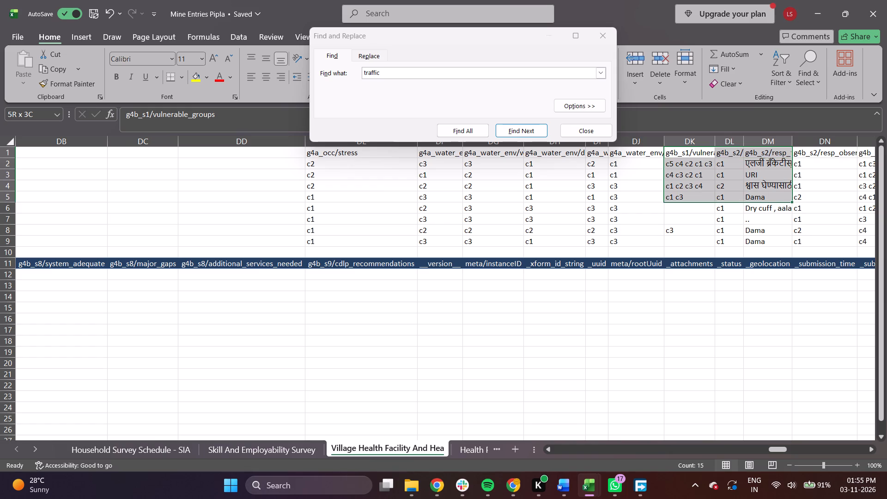
click(697, 160)
key(Up)
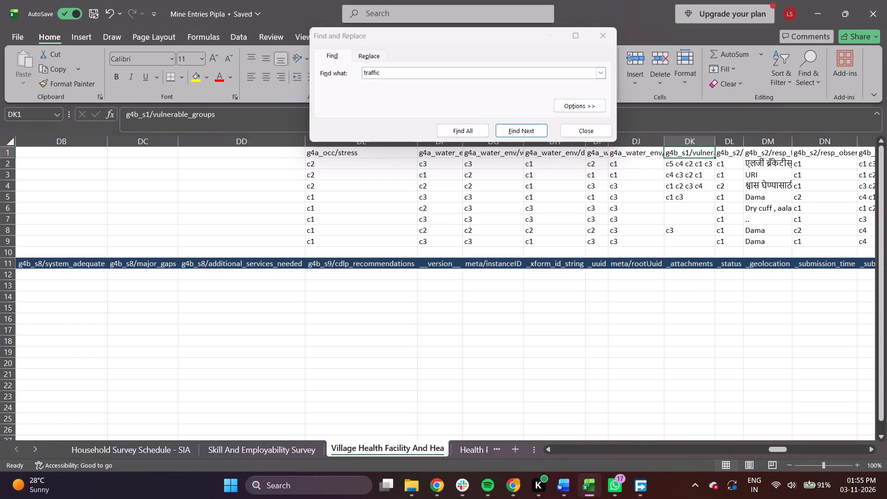
key(shift+Right)
key(shift+Right)
key(ctrl+shift+Down)
key(ctrl+shift+Down)
key(ctrl+shift+Down)
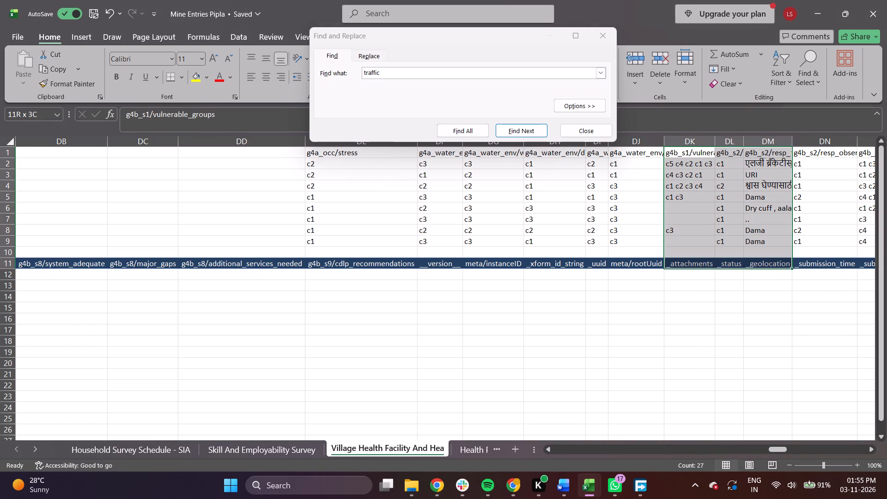
key(ctrl+shift+Up)
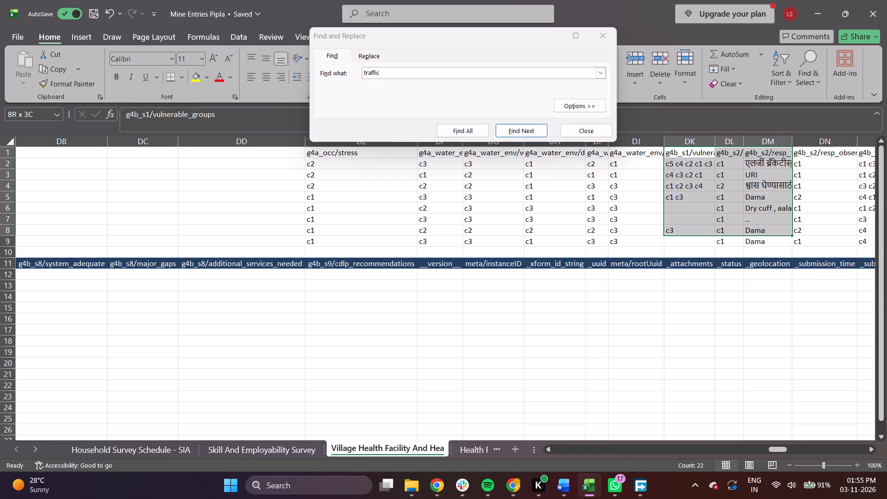
key(shift+Down)
key(ctrl+x)
key(Left)
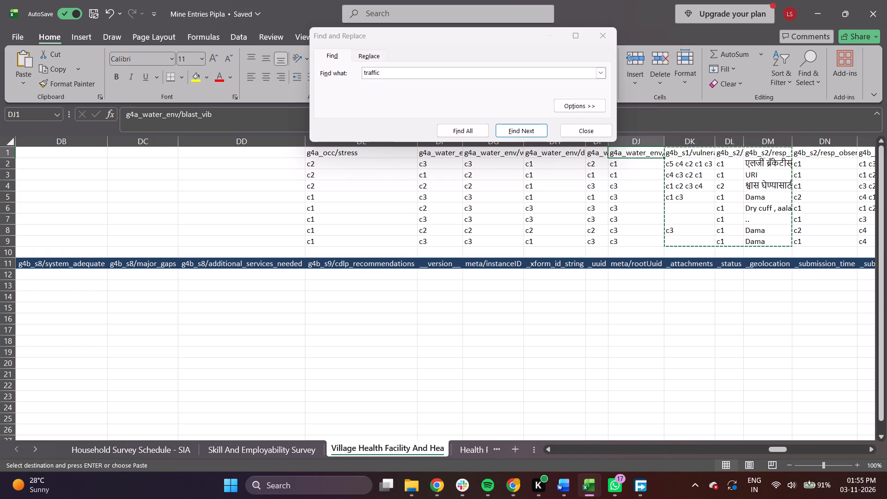
key(ctrl+Left)
key(ctrl+Left)
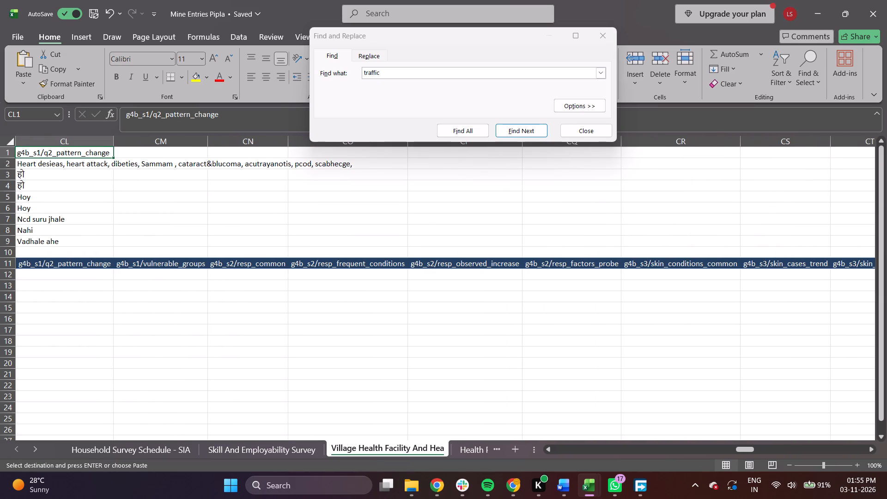
key(Right)
key(ctrl+v)
key(Right)
key(Right)
key(Right)
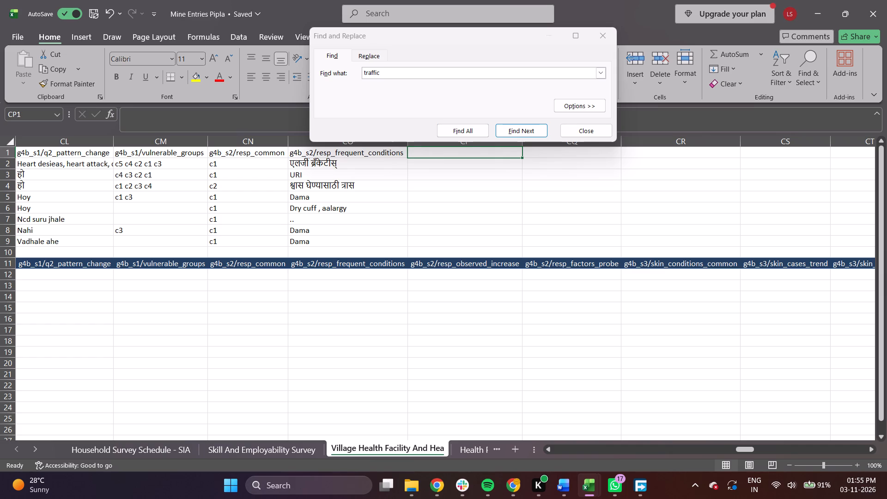
key(Up)
key(Down)
key(Down)
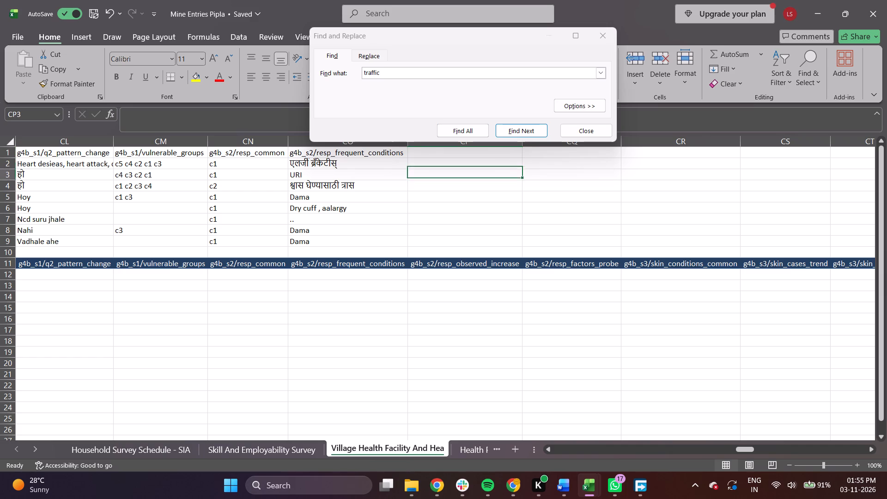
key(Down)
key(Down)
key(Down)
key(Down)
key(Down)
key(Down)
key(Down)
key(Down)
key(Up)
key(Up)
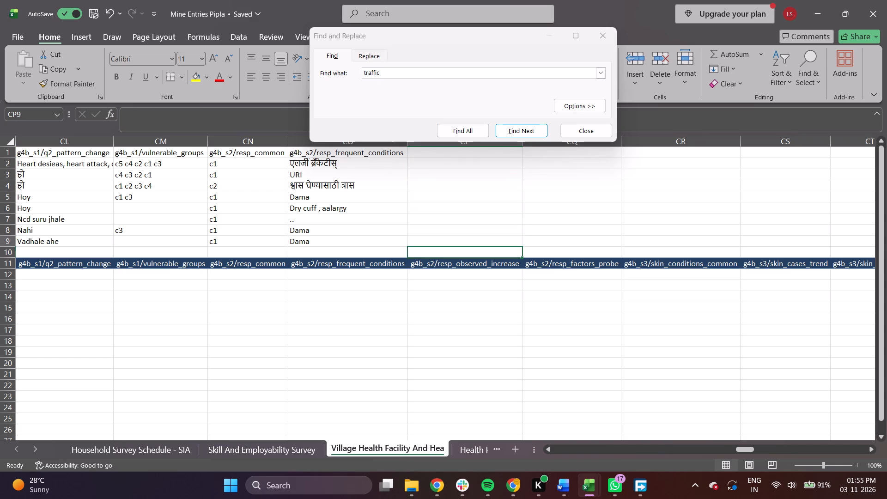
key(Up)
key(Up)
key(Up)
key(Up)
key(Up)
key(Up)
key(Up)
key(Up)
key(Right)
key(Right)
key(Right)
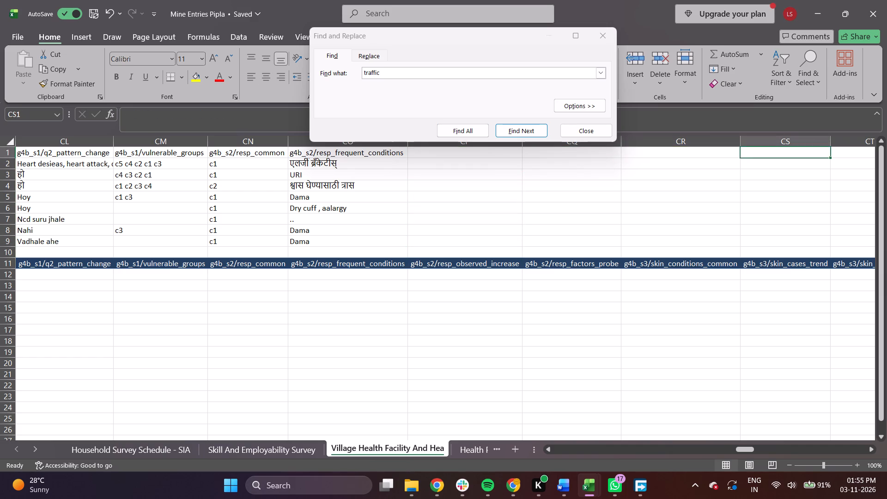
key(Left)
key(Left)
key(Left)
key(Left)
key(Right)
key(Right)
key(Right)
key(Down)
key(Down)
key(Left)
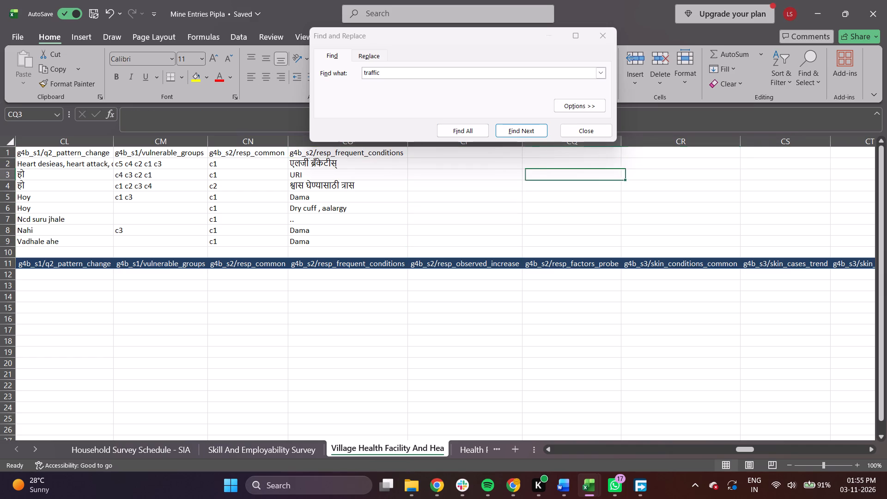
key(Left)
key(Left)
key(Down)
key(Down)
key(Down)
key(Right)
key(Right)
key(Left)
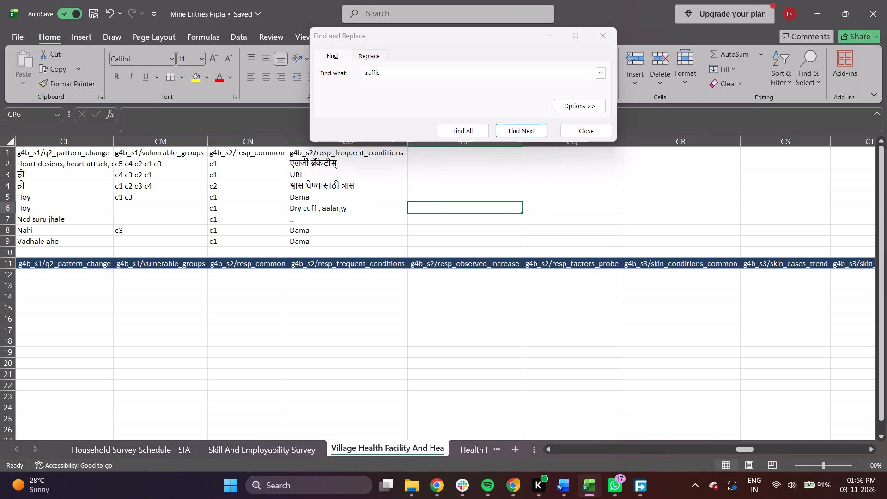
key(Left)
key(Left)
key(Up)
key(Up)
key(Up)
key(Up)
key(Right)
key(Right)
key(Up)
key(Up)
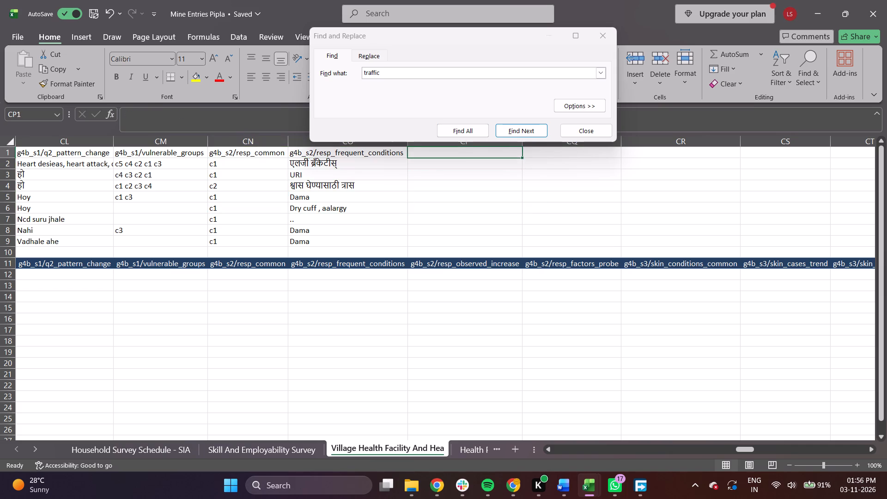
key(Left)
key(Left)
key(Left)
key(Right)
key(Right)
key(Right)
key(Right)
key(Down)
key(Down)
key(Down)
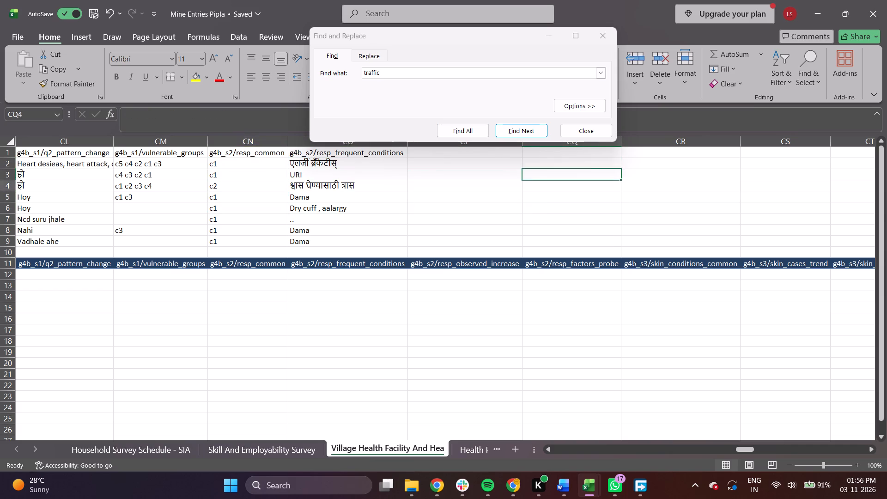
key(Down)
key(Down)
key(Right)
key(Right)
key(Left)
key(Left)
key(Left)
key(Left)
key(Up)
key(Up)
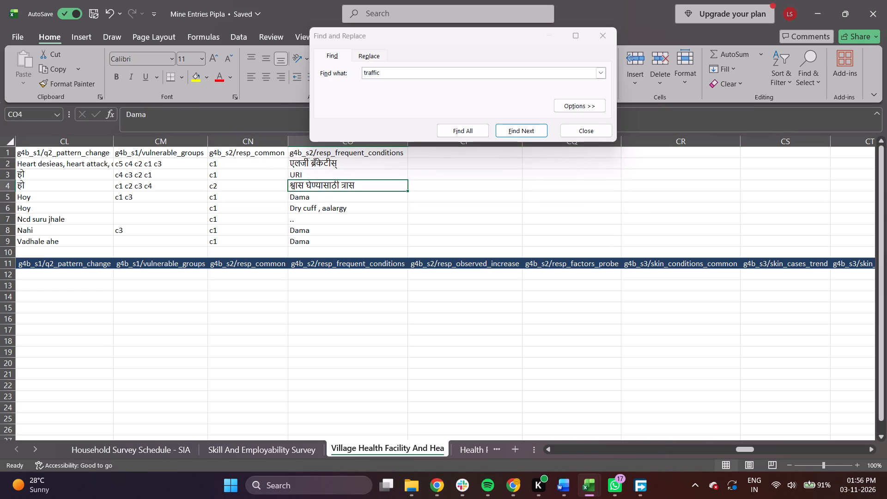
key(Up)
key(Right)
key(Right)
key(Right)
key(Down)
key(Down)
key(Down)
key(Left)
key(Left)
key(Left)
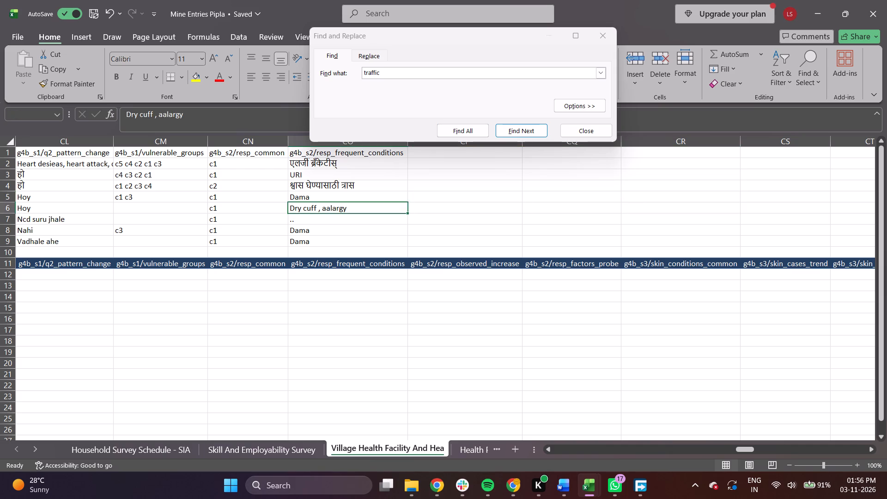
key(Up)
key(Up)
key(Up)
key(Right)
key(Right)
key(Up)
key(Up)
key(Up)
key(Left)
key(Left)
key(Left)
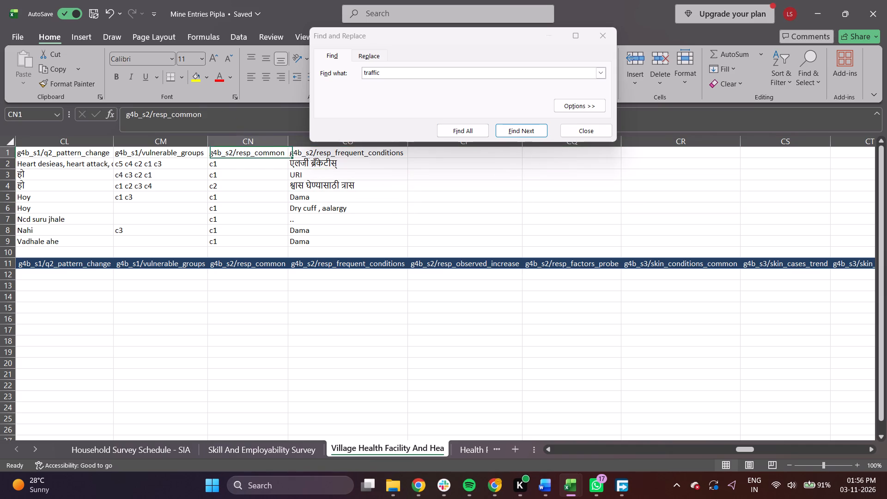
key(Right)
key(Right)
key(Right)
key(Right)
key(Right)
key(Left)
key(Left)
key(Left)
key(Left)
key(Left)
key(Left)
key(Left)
Check the row 11 headers after g4b_s2/resp_frequent_conditions, through g4b_s5/water_complaints, against the empty columns above them.
key(Right)
key(Right)
key(Right)
key(Right)
key(Right)
key(Right)
key(Right)
key(Right)
key(Right)
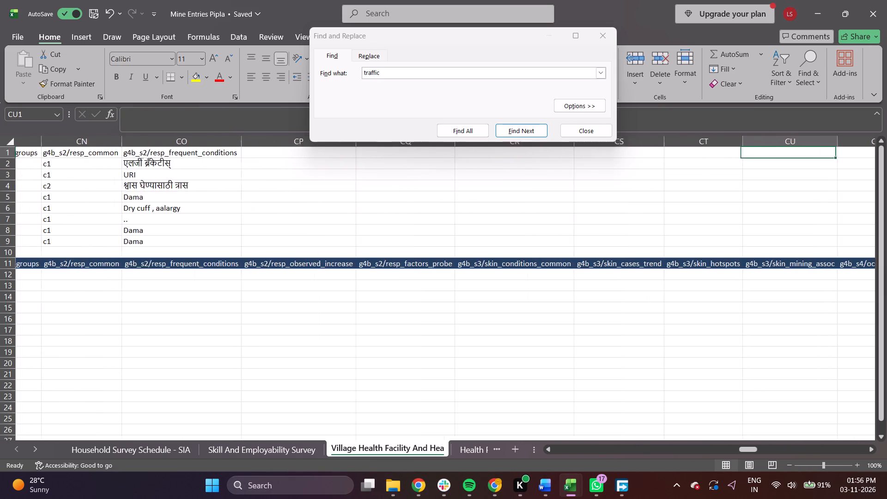
key(Right)
key(Right)
key(Right)
key(Left)
key(Right)
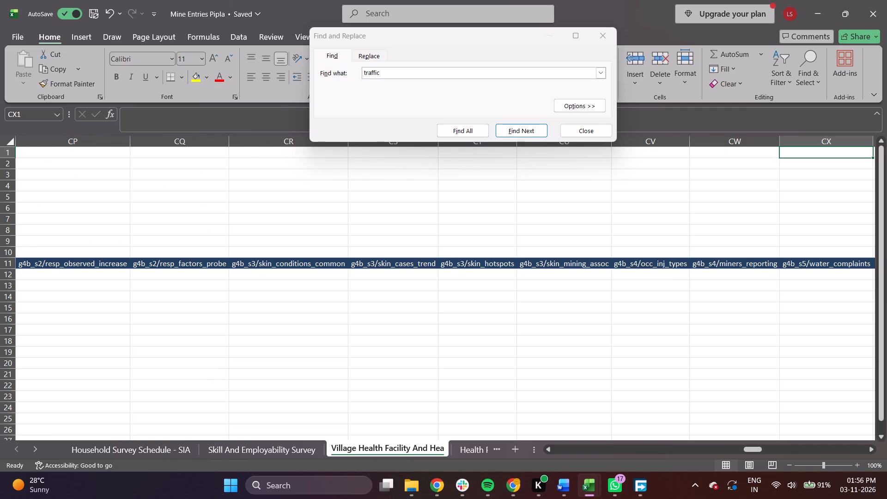
Examine the empty columns between g4b_s2/resp_frequent_conditions and g4a_occ/stress against the row 11 headers, g4b_s2/resp_observed_increase through g4b_s8/additional_services_needed.
key(ctrl+Right)
key(Down)
key(Down)
key(Left)
key(Left)
key(Left)
key(Left)
key(Left)
key(Left)
key(Left)
key(Left)
key(Left)
key(Left)
key(Left)
key(Left)
key(Left)
key(Left)
key(Left)
key(Left)
key(Left)
key(Left)
key(Left)
key(Left)
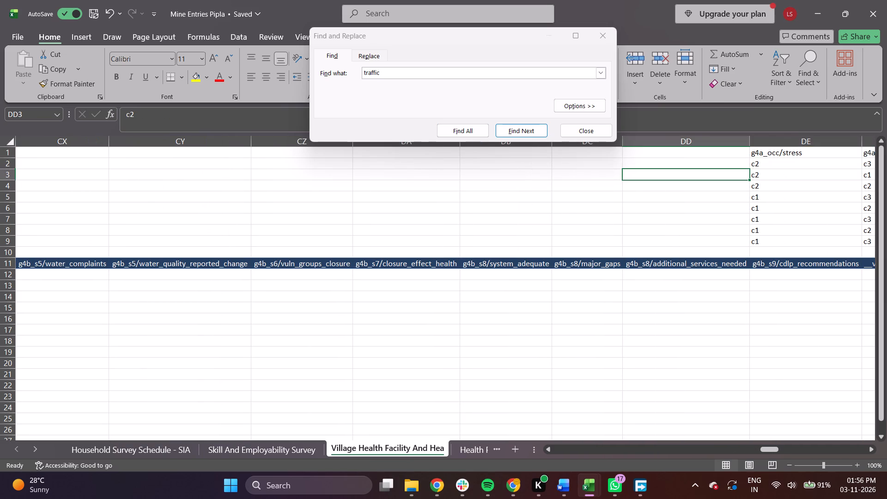
key(Right)
key(Right)
key(Right)
key(Right)
key(Right)
key(Right)
key(Right)
key(Right)
key(Right)
key(Right)
key(Right)
key(Right)
key(Right)
key(Right)
key(Right)
key(Right)
key(Right)
key(Right)
key(Right)
key(Right)
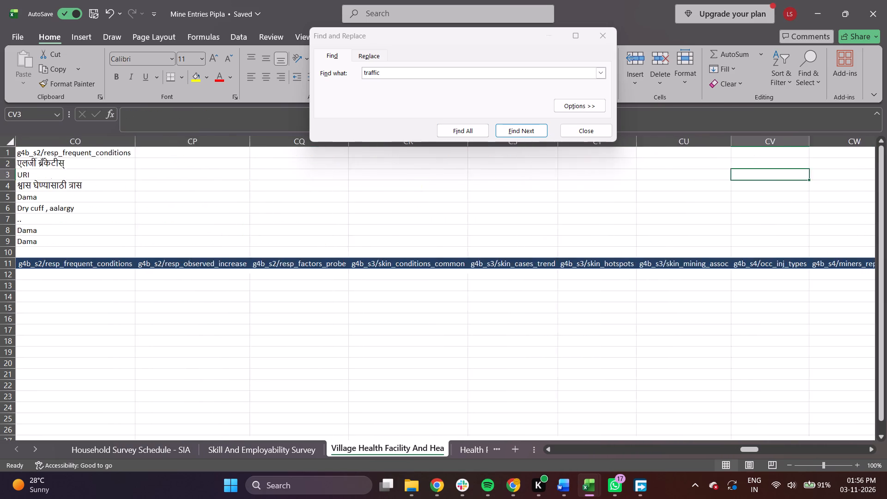
key(Right)
key(Left)
key(Left)
key(Left)
key(Left)
key(Left)
key(Left)
key(Left)
key(Left)
key(Left)
key(Left)
key(Left)
key(Left)
key(Left)
key(Left)
key(Left)
key(Left)
key(Left)
key(Left)
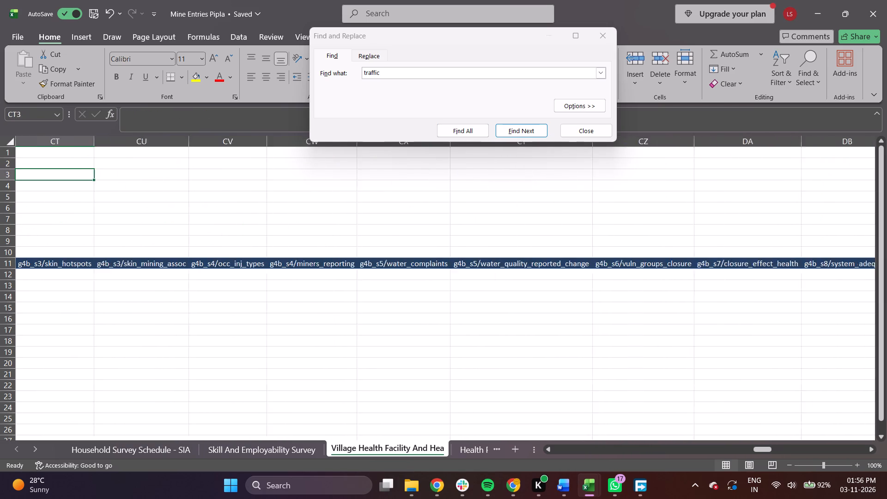
key(Left)
key(Right)
key(Right)
key(Right)
key(Right)
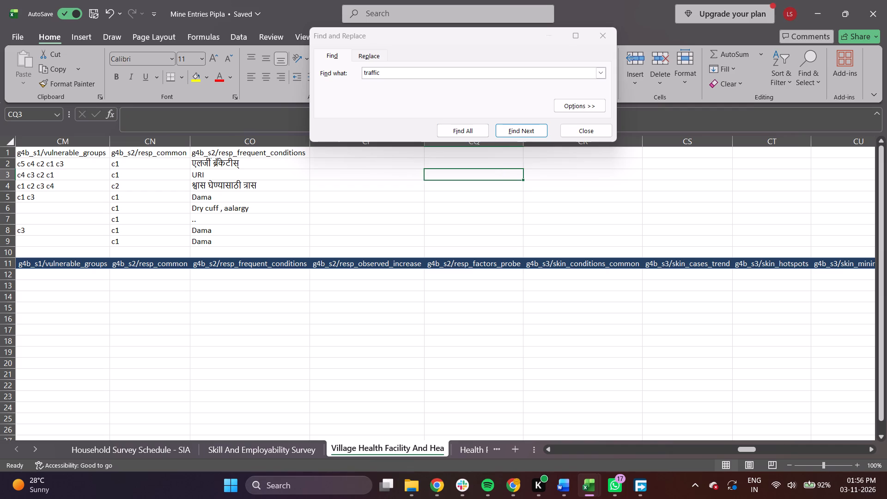
key(Right)
key(Right)
key(Right)
key(ctrl+Right)
key(Right)
key(Right)
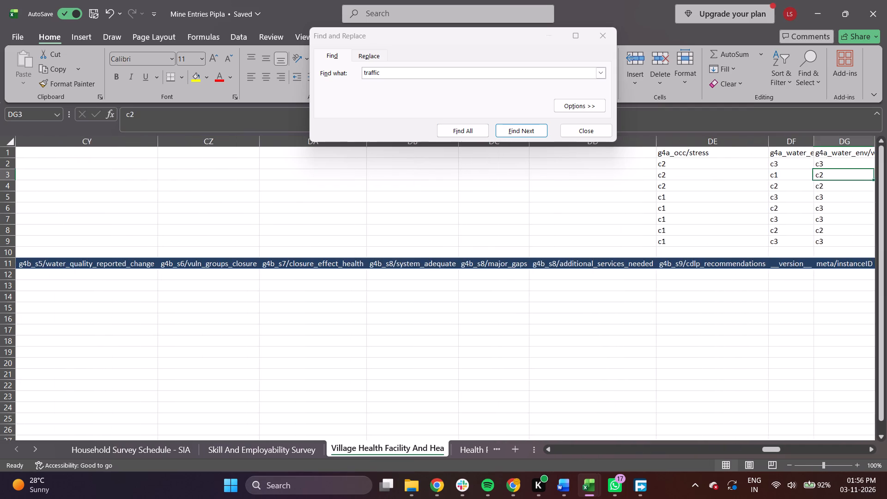
Compare the columns from g4a_occ/stress through g4a_water_env/blast_vib with the row 11 headers beneath them, and check the gap that follows.
key(Right)
key(Right)
key(Right)
key(Right)
key(Right)
key(Left)
key(Left)
key(Right)
key(Right)
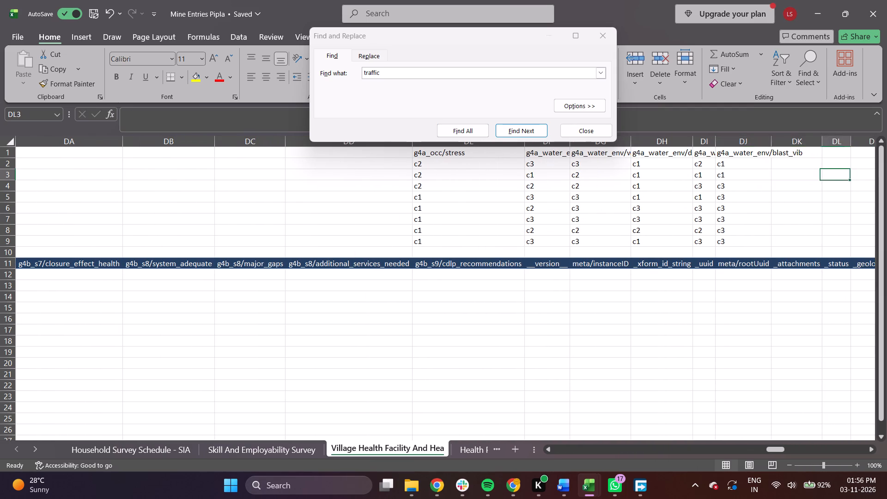
key(Right)
key(Right)
key(Right)
key(Left)
key(Left)
key(Left)
key(Left)
key(Left)
key(Up)
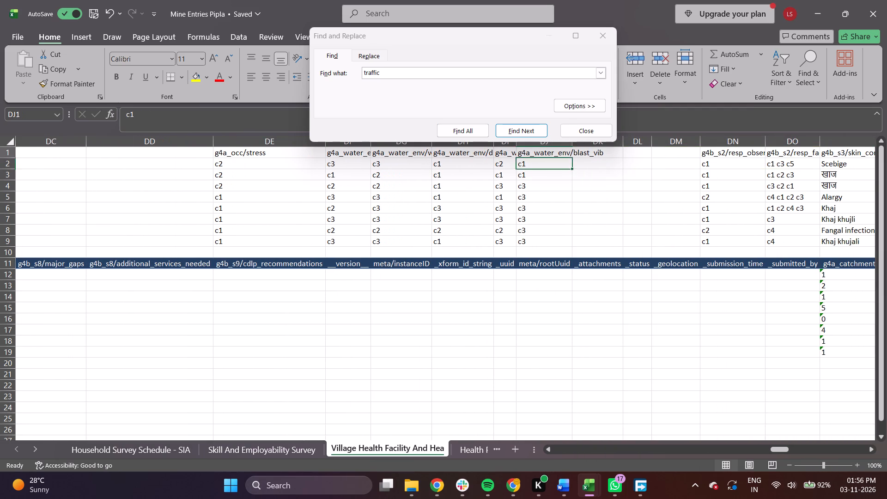
key(Up)
key(Left)
key(Left)
key(Left)
Review the row 1 headers from g4b_s2/resp_observed_increase through g4b_s5/env_issues_most_complaints for columns matching the row 11 order.
key(Right)
key(Right)
key(Right)
key(Right)
key(Right)
key(Right)
key(Right)
key(Right)
key(Right)
key(Right)
key(Right)
key(Right)
key(Right)
key(Right)
key(Right)
key(Right)
key(Right)
key(Right)
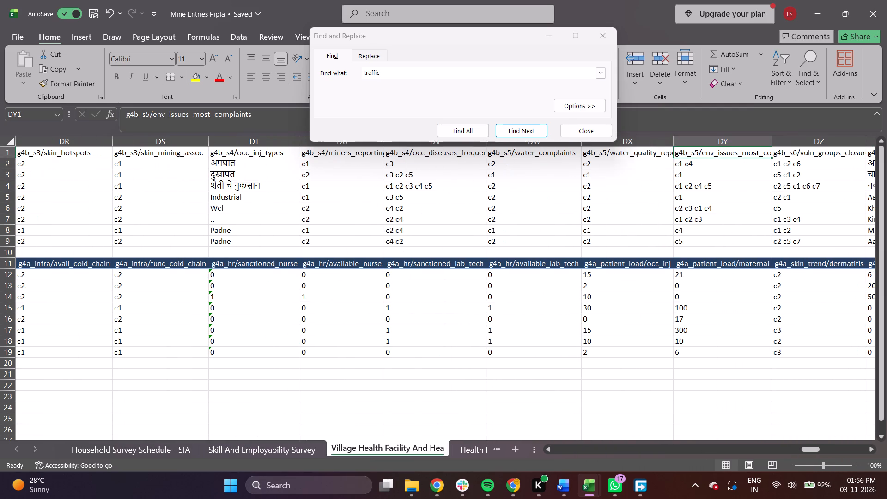
Examine the village data and row 1 headers from g4b_s3/skin_hotspots through the g4b_s7 closure effect and positive impacts columns.
key(Left)
key(Left)
key(Left)
key(Left)
key(Down)
key(Down)
key(Down)
key(Left)
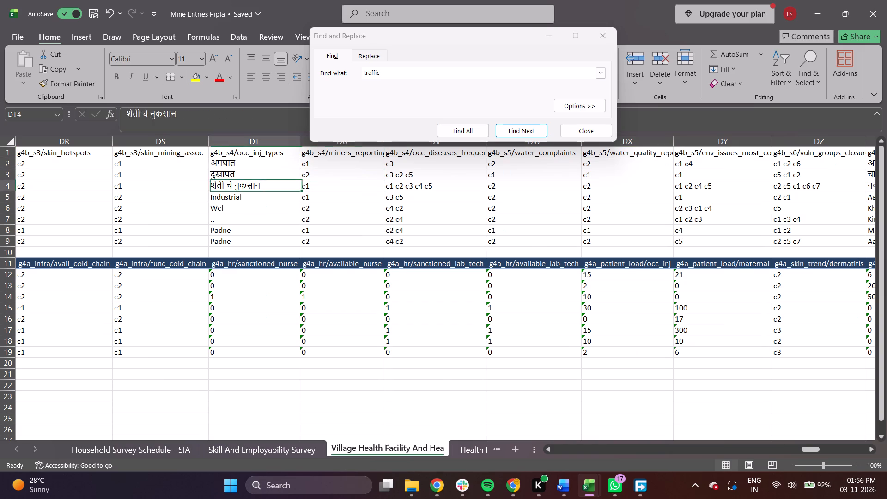
key(Left)
key(Left)
key(Right)
key(Right)
key(Right)
key(Right)
key(Right)
key(Right)
key(Right)
key(Right)
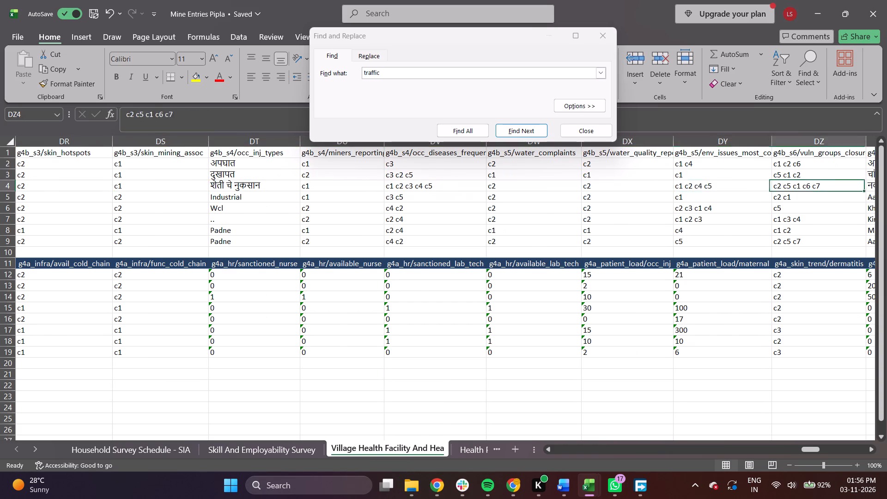
key(Right)
key(Right)
key(Up)
key(Up)
key(Up)
key(Up)
key(Left)
key(Left)
key(Left)
key(Left)
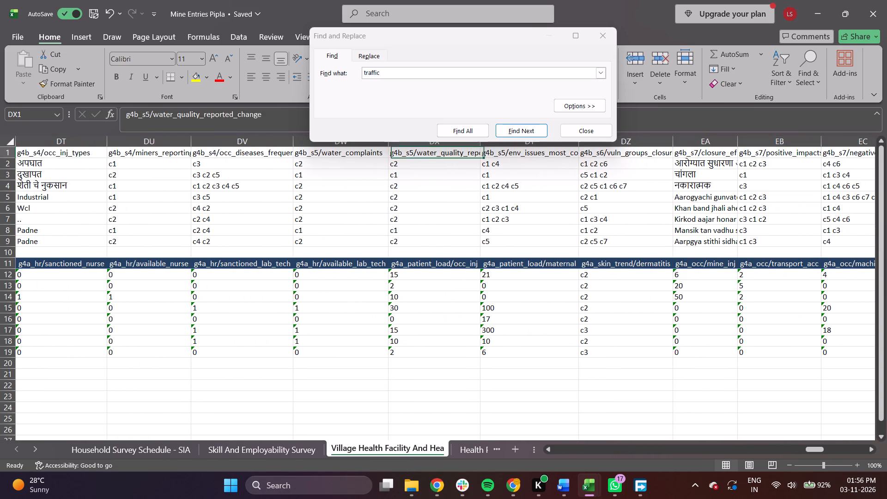
Review the row 1 headers backward from g4b_s5/water_quality_reported_change to the empty columns before g4a_occ/stress, against row 11.
key(Left)
key(Left)
key(Left)
key(Left)
key(Left)
key(Left)
key(Left)
key(Left)
key(Left)
key(Left)
key(Left)
key(Left)
key(Left)
key(Left)
key(Left)
key(Left)
key(Left)
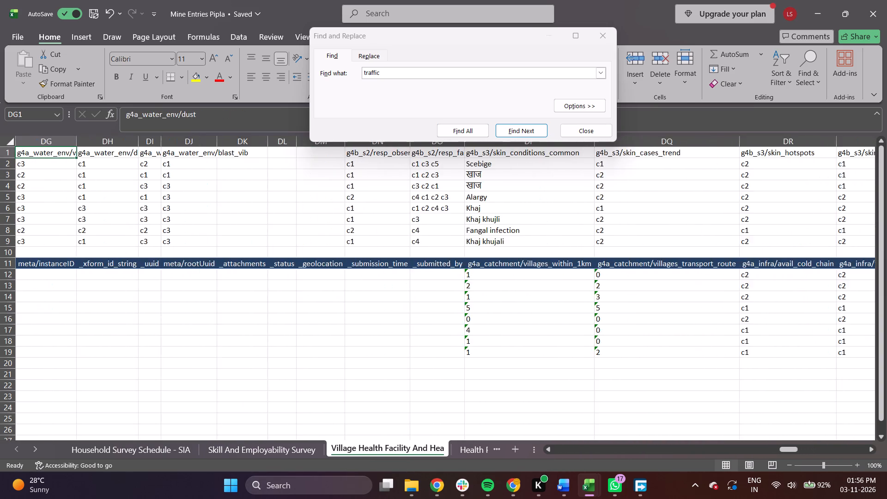
key(Left)
key(Left)
key(Left)
key(Left)
key(Left)
key(Left)
key(Left)
key(Left)
key(Left)
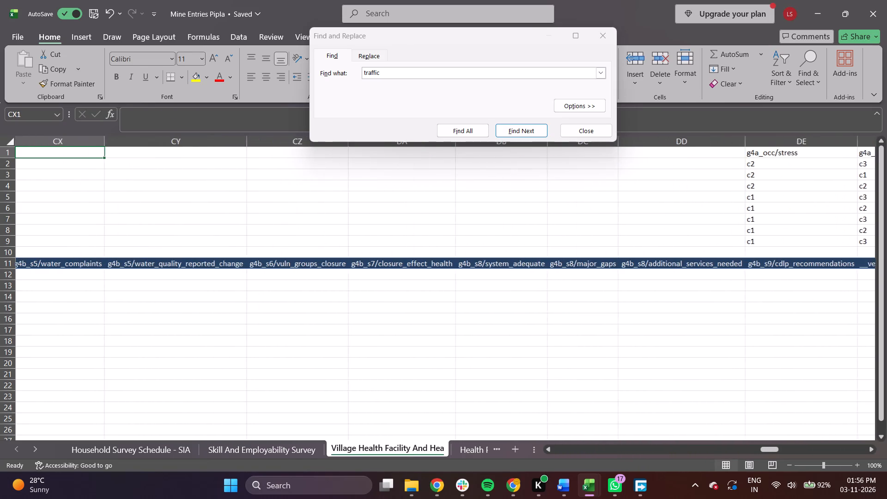
Review the headers backward from the empty columns to g4b_respondent/kii_years, checking that rows 1 and 11 match.
key(Left)
key(Right)
key(Left)
key(Left)
key(Left)
key(Left)
key(Left)
key(Left)
key(Left)
key(Left)
key(Left)
key(Left)
key(Left)
key(Left)
key(Left)
key(Left)
key(Left)
key(Left)
key(Left)
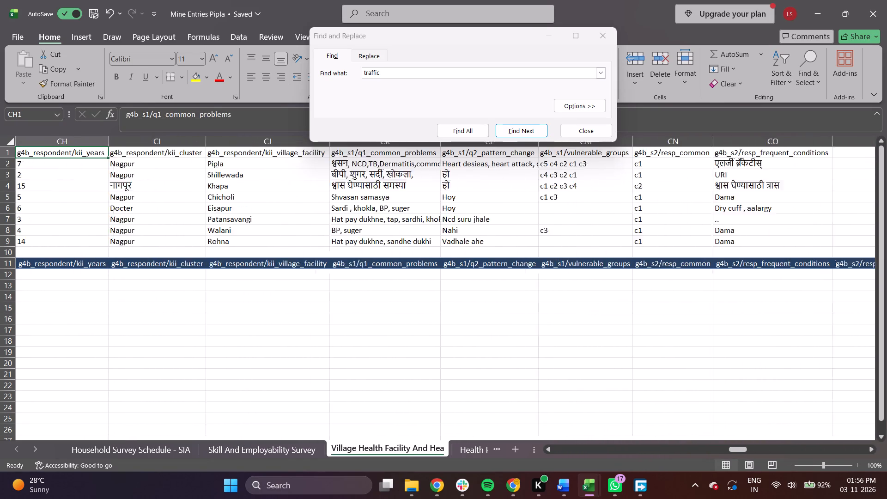
Examine the empty columns after g4b_s2/resp_frequent_conditions to identify which row 11 headers lack data above.
key(Down)
key(Down)
key(Down)
key(Right)
key(Right)
key(Right)
key(Right)
key(Right)
key(Right)
key(Right)
key(Right)
key(Right)
key(Right)
key(Right)
key(Right)
key(Right)
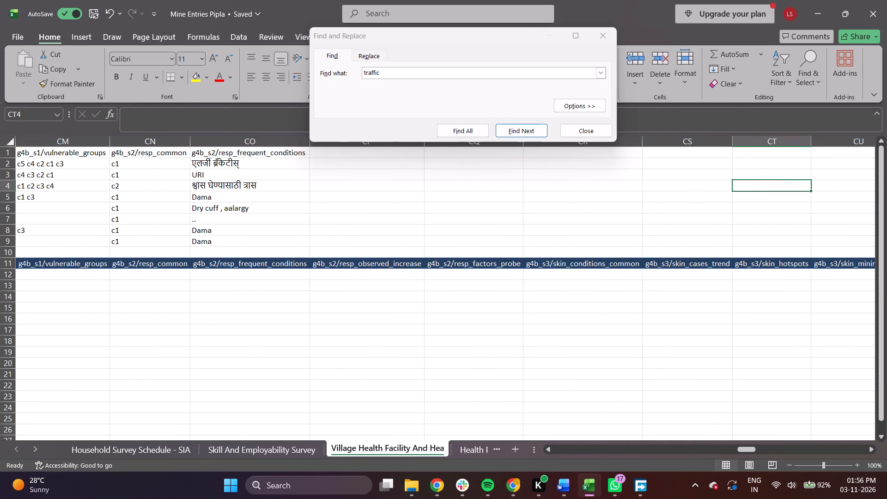
key(Down)
key(Down)
key(Down)
key(Down)
key(Left)
key(Left)
key(Left)
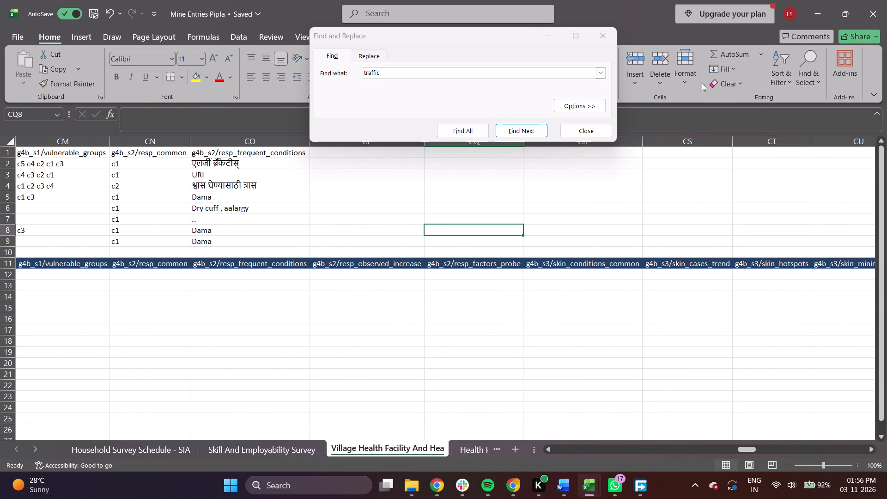
Search for the row 11 header g4b_s2/resp_observed_increase to locate its matching row 1 data column.
click(413, 267)
click(284, 117)
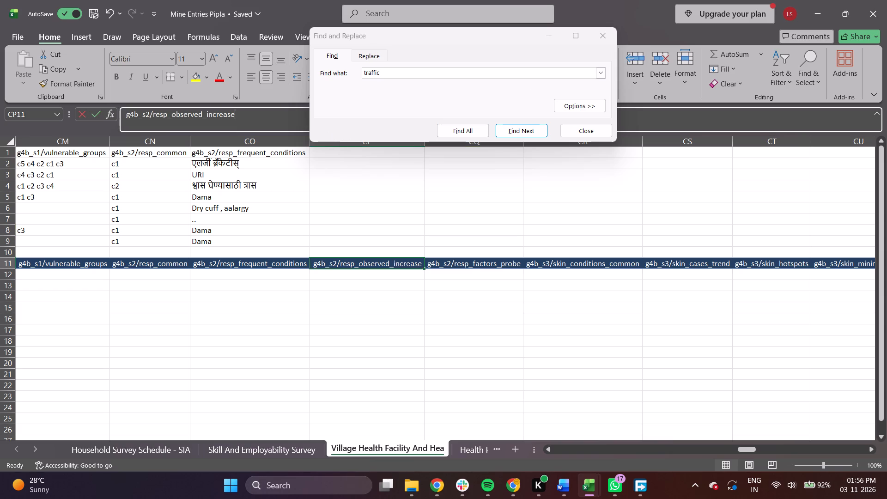
key(ctrl+a)
key(ctrl+c)
key(ctrl+c)
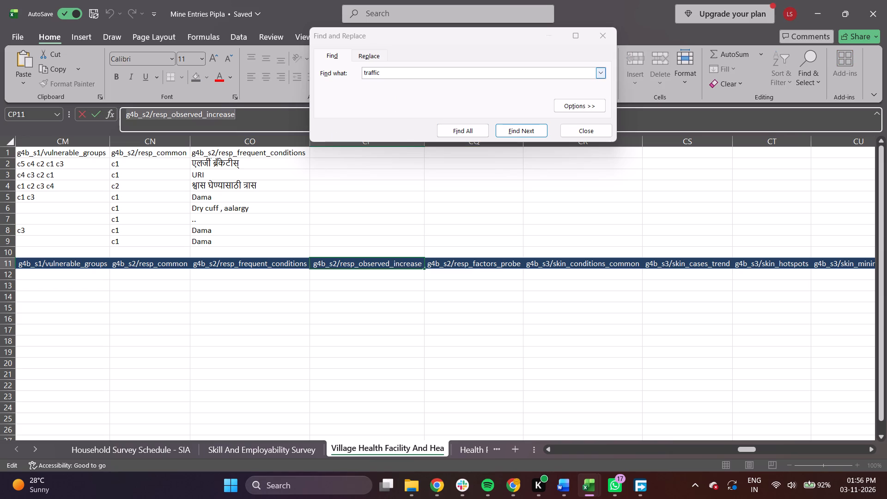
click(415, 75)
key(ctrl+a)
key(ctrl+v)
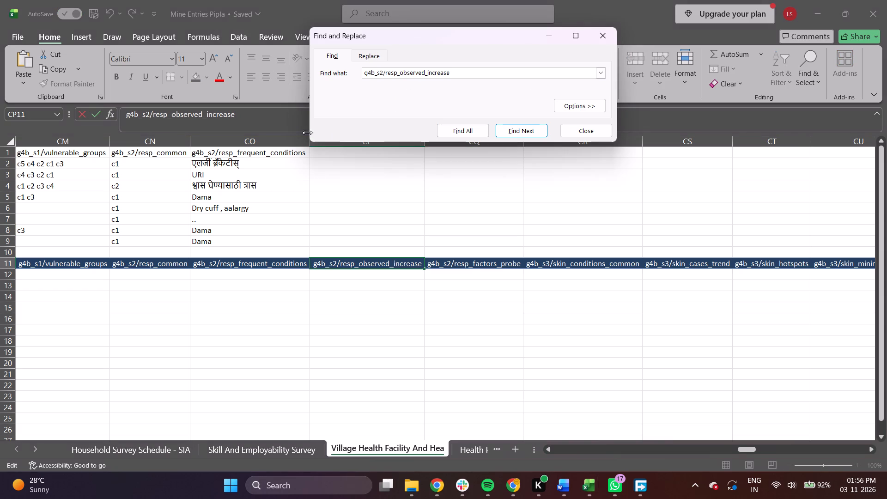
click(320, 151)
click(508, 132)
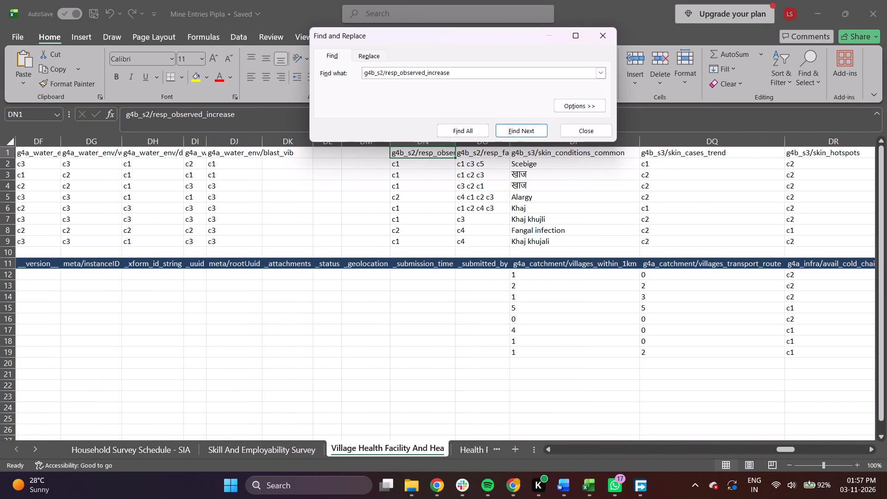
Move the resp_observed_increase, resp_factors_probe and skin_conditions_common columns with their data to CP1, above the matching row 11 headers.
key(shift+Right)
key(shift+Right)
click(431, 153)
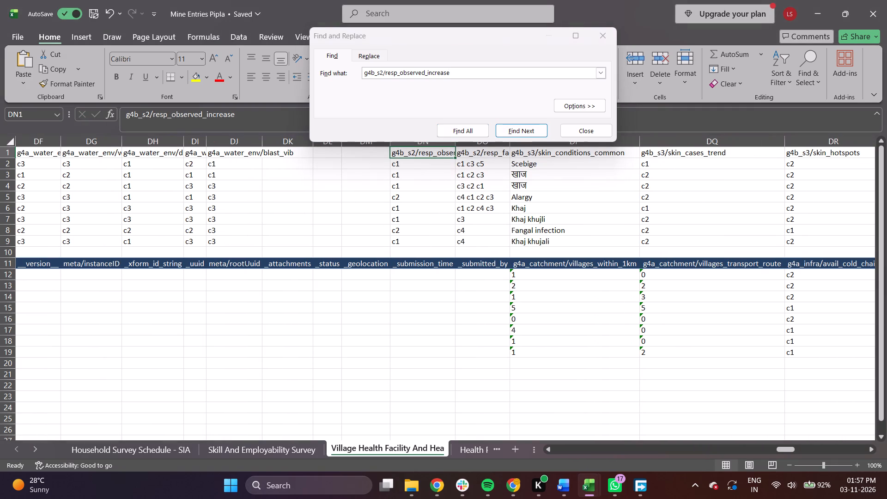
key(shift+Right)
key(shift+Right)
key(ctrl+shift+Down)
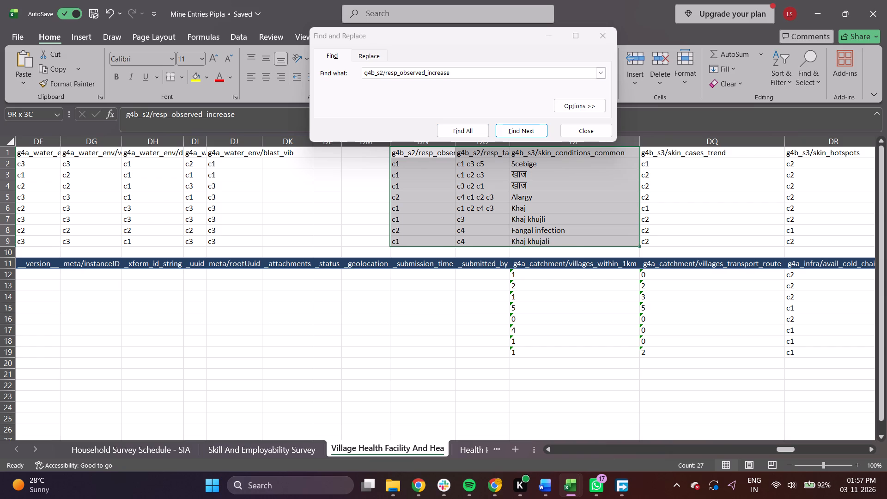
key(ctrl+x)
key(Up)
key(ctrl+Left)
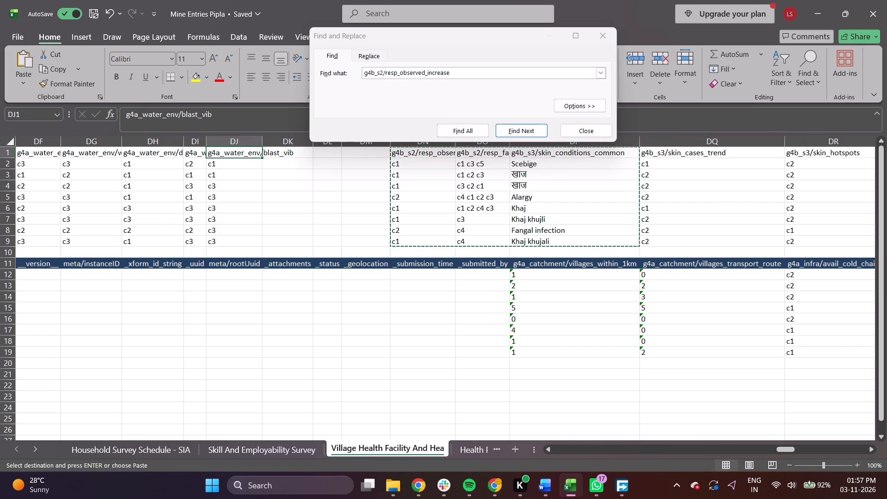
key(ctrl+Left)
key(ctrl+Left)
key(Right)
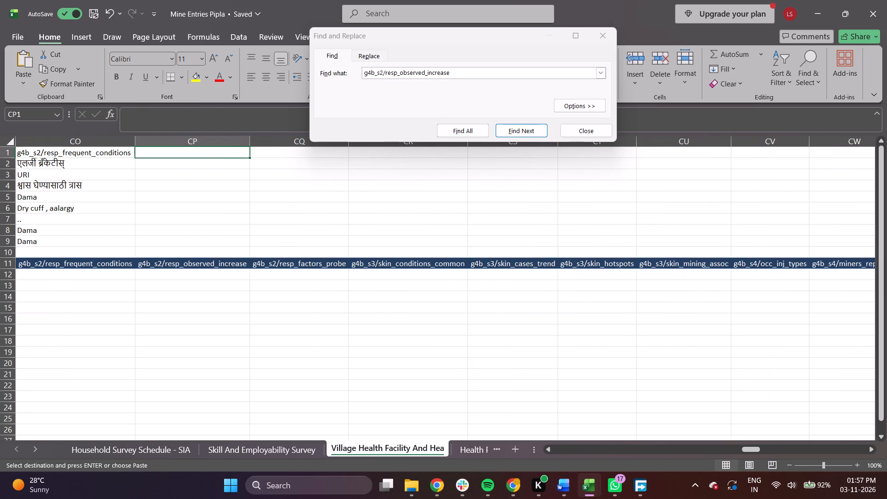
key(ctrl+v)
key(Right)
key(Right)
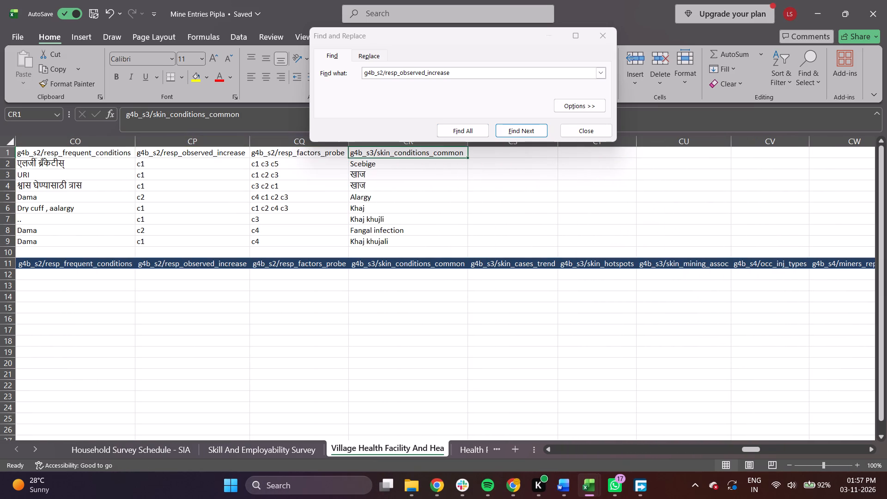
Set the search text to the row 11 header g4b_s3/skin_cases_trend.
key(Right)
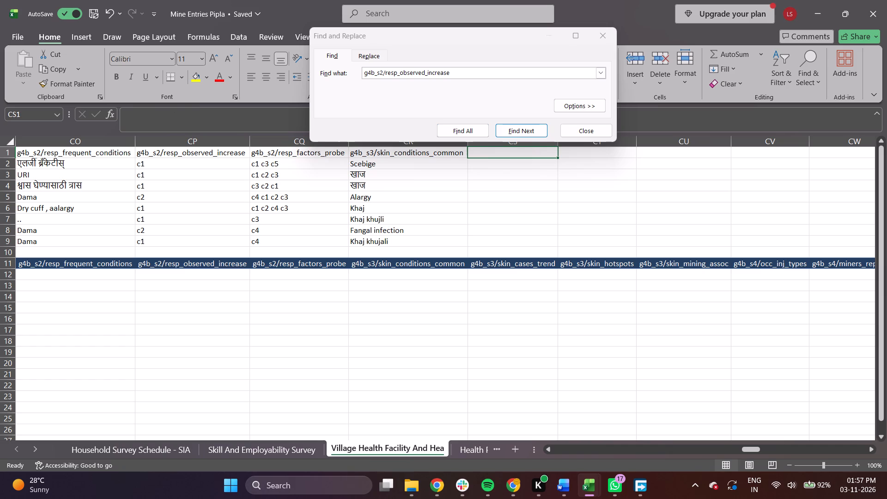
click(509, 264)
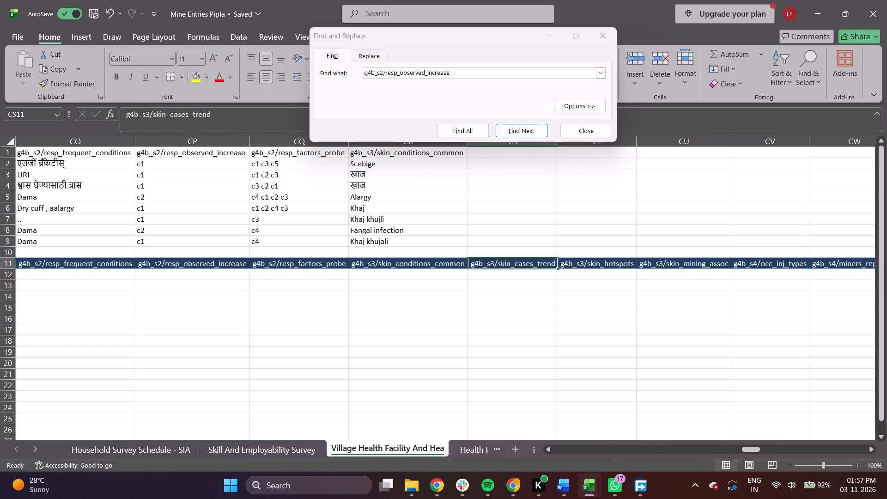
click(225, 111)
key(ctrl+a)
key(ctrl+c)
key(ctrl+c)
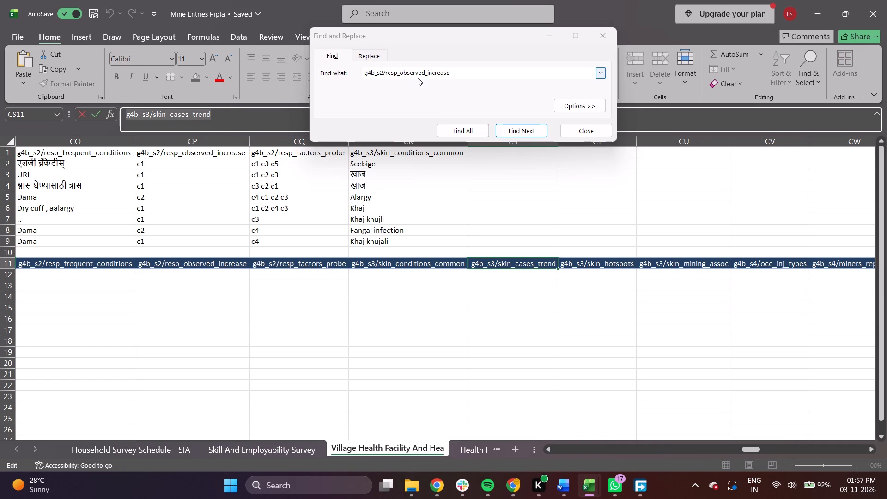
click(419, 76)
key(ctrl+a)
key(ctrl+v)
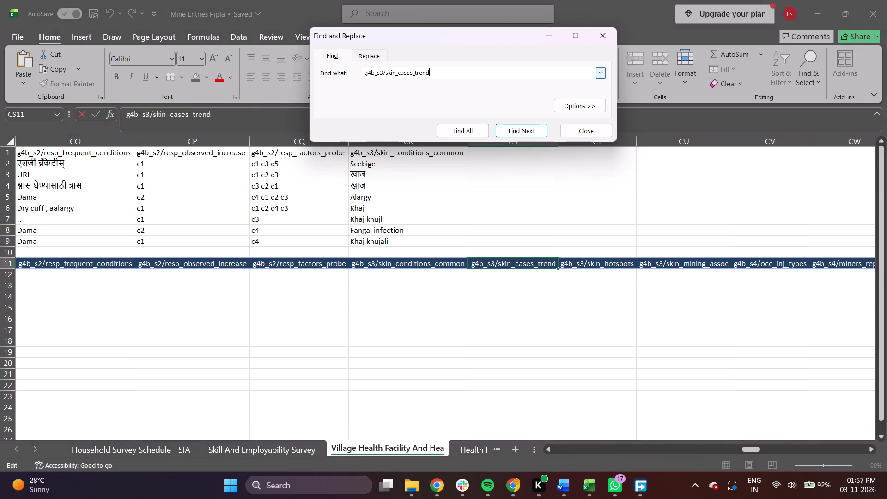
Search for the header g4b_s3/skin_cases_trend to locate its matching row 1 data column.
click(494, 78)
key(Return)
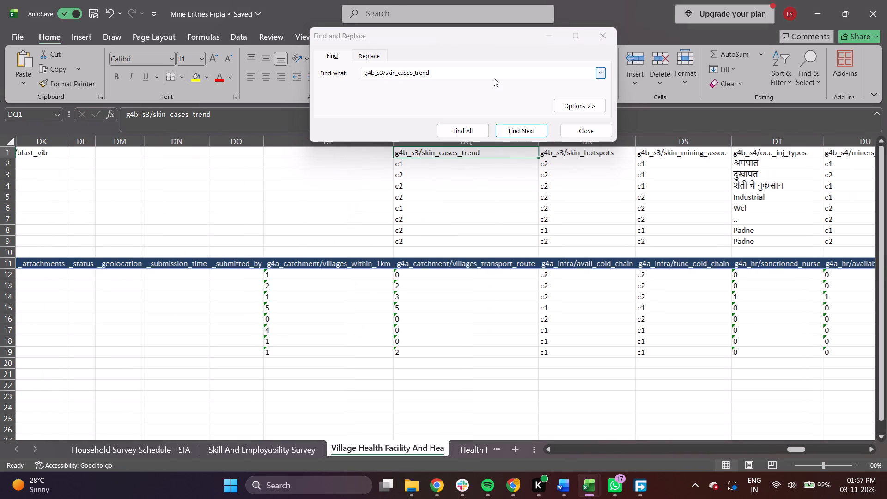
Cut the skin_cases_trend, skin_hotspots and skin_mining_assoc columns with their data, from row 1 through row 9.
click(469, 167)
key(Up)
key(shift+Right)
key(shift+Right)
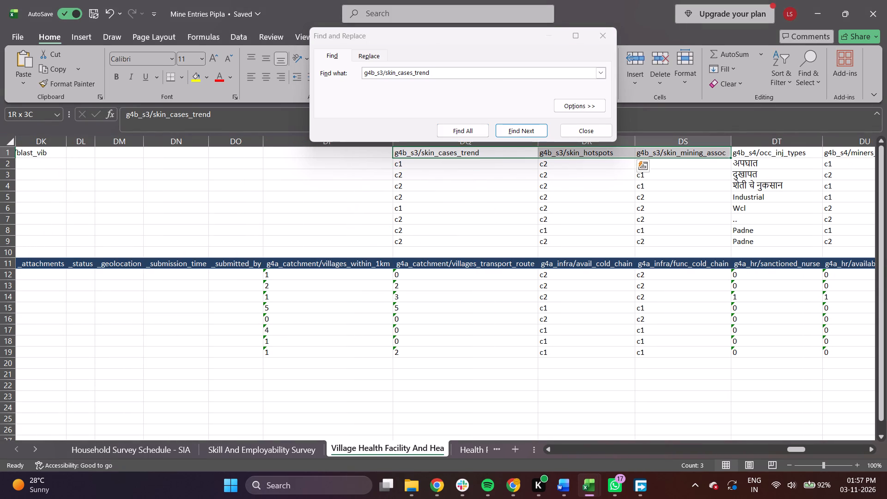
key(ctrl+shift+Down)
key(ctrl+x)
key(Up)
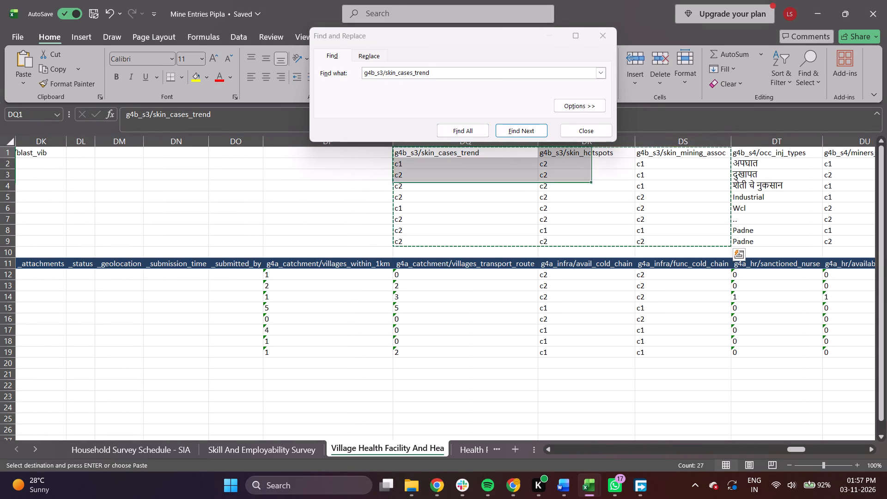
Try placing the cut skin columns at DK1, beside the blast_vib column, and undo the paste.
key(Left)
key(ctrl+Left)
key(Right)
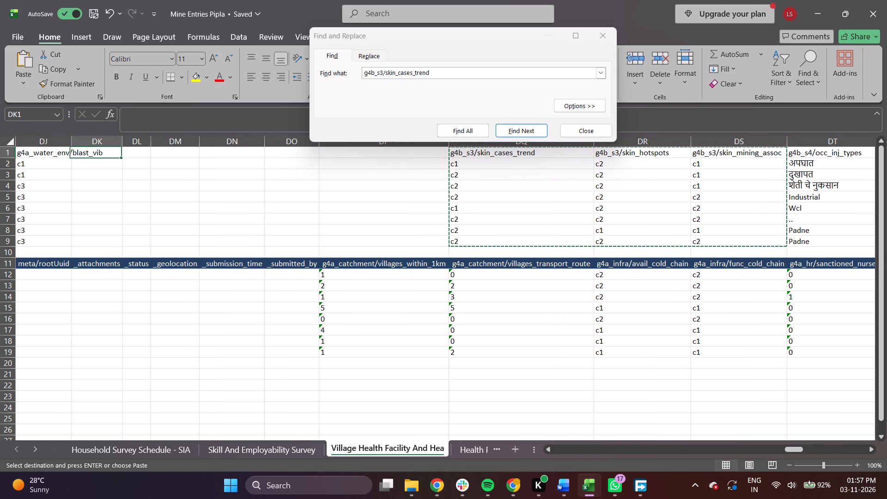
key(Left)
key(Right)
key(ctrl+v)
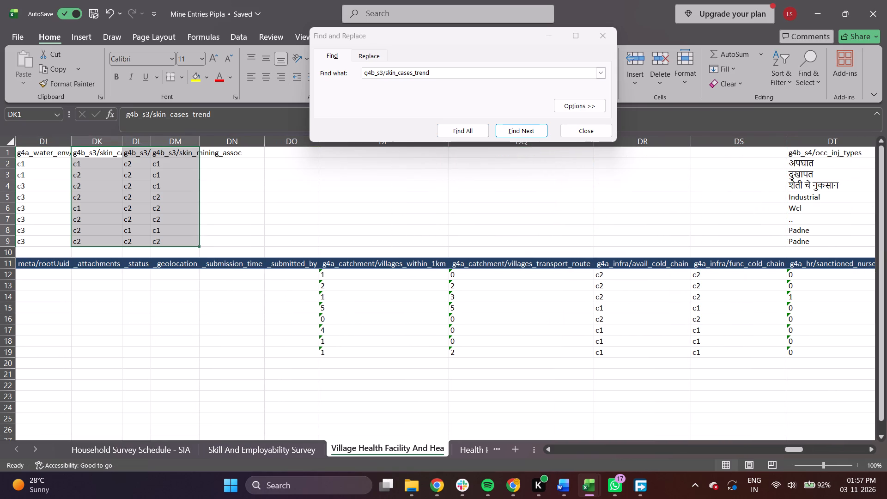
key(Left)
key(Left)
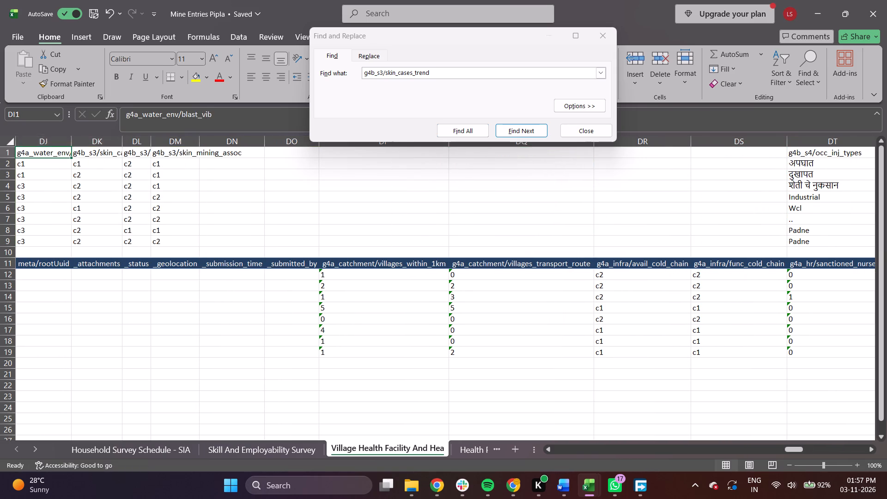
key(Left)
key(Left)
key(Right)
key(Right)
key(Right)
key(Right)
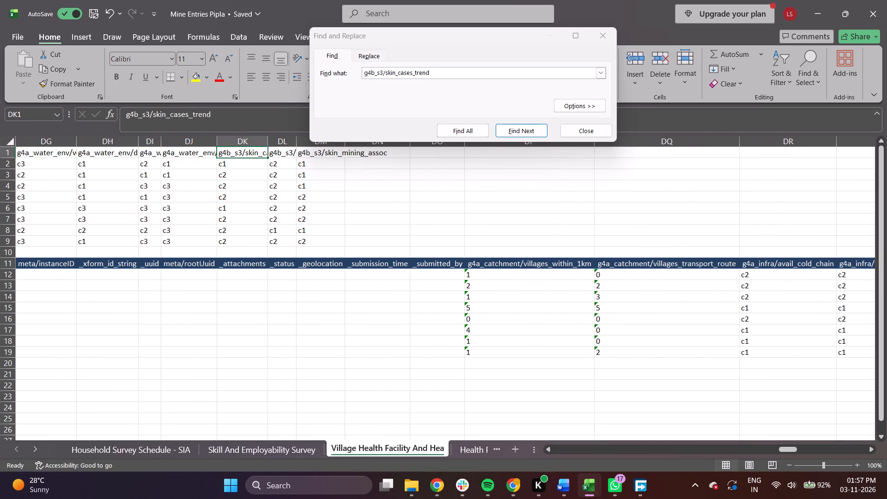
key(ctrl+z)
Paste the cut skin_cases_trend, skin_hotspots and skin_mining_assoc columns at CS1, above the matching row 11 headers.
key(Right)
key(Right)
key(Left)
key(Left)
key(Left)
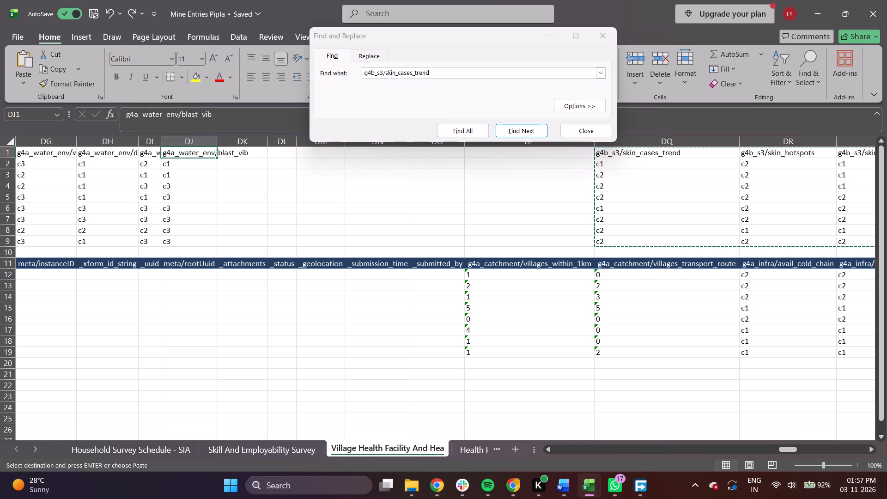
key(Left)
key(Left)
key(Left)
key(Left)
key(Left)
key(Left)
key(Left)
key(Left)
key(Left)
key(Left)
key(Left)
key(Left)
key(Left)
key(Left)
key(Left)
key(Left)
key(Left)
key(Left)
key(Left)
key(Left)
key(Right)
key(Right)
key(Right)
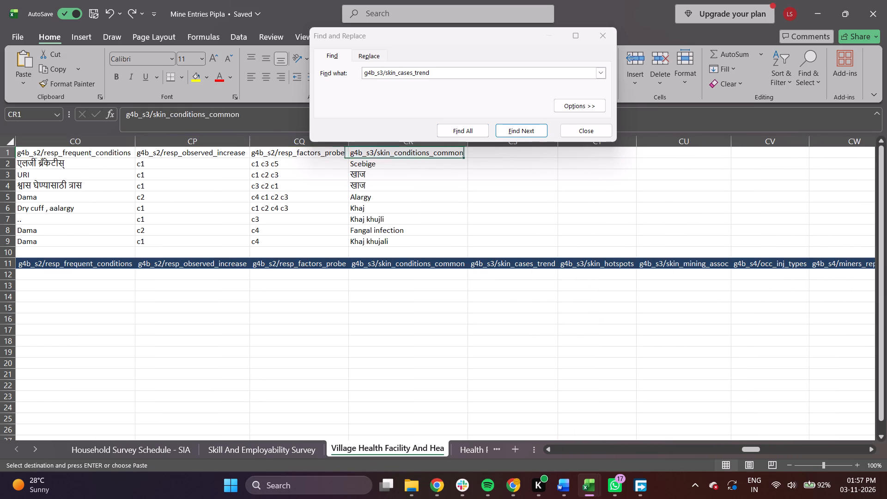
key(Right)
key(ctrl+v)
Set the search text to the row 11 header g4b_s4/occ_inj_types.
key(Right)
key(Right)
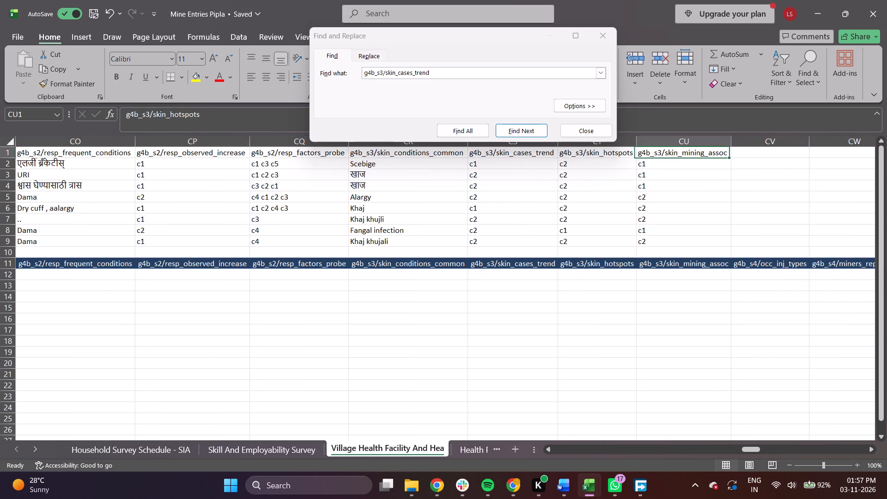
key(Right)
key(Right)
key(Right)
key(Right)
key(Left)
key(Left)
key(Left)
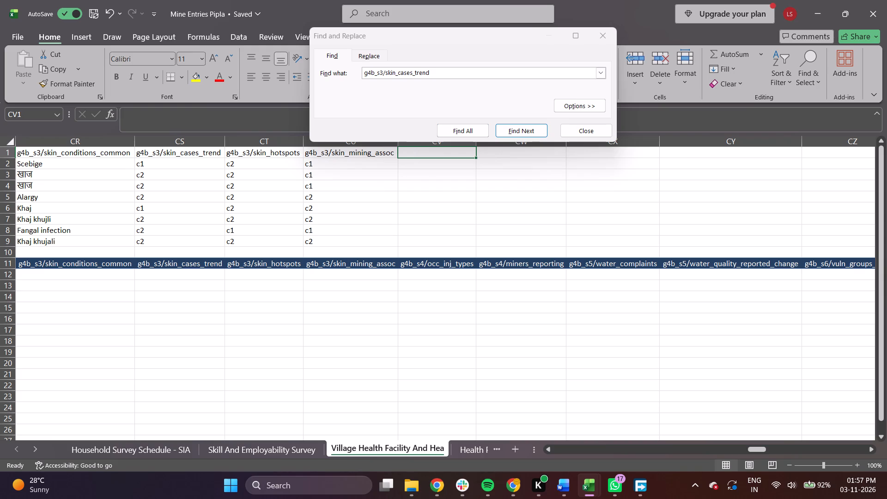
key(Down)
key(Down)
key(Down)
key(Down)
key(Down)
key(Down)
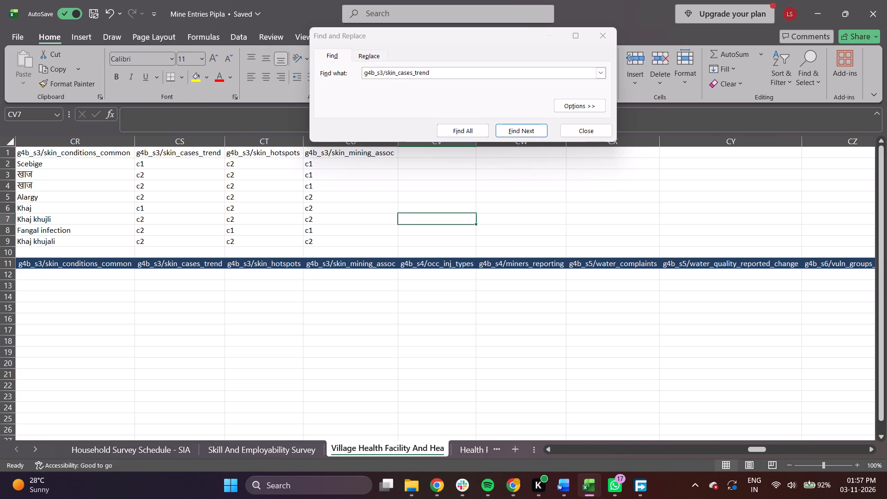
key(Down)
key(Down)
key(Down)
key(Down)
click(271, 121)
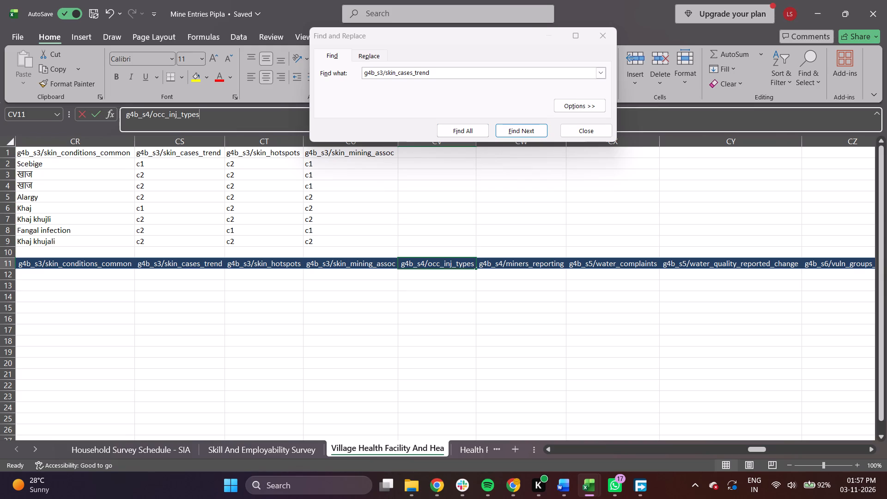
key(ctrl+a)
key(ctrl+c)
key(ctrl+c)
click(437, 74)
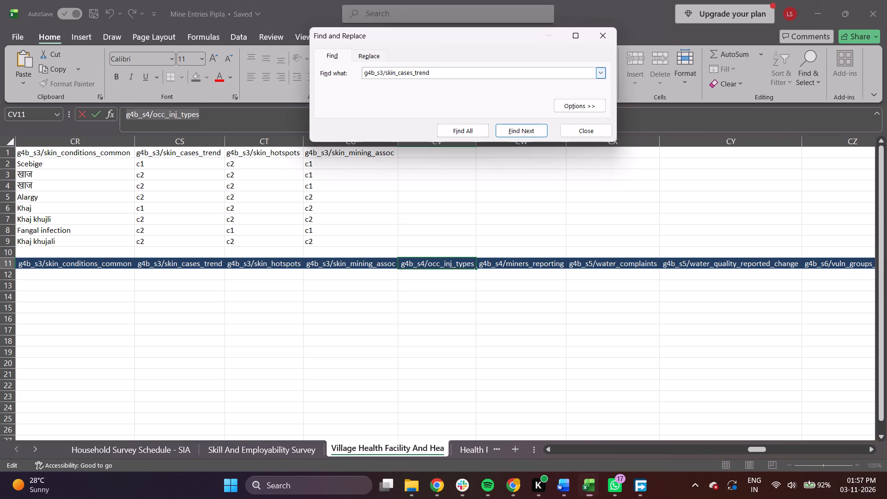
Find g4b_s4/occ_inj_types and move it with miners_reporting and occ_diseases_frequent, including their data, to CV1.
key(ctrl+a)
key(ctrl+v)
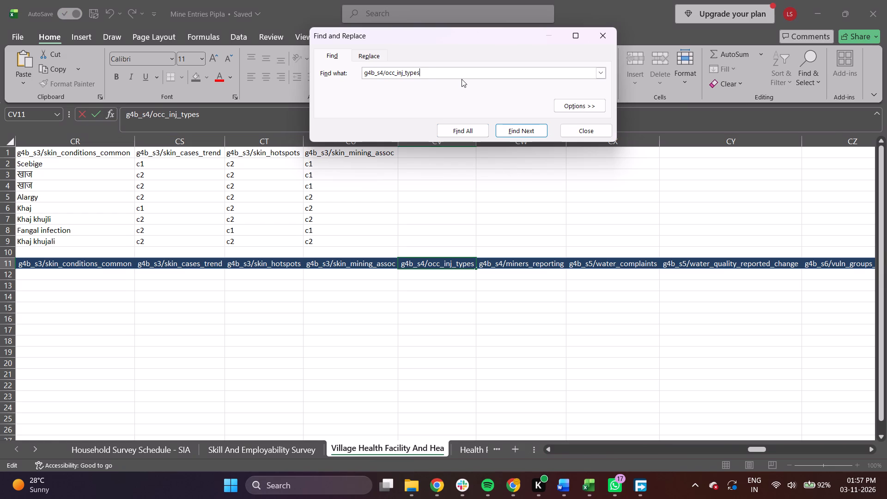
key(Return)
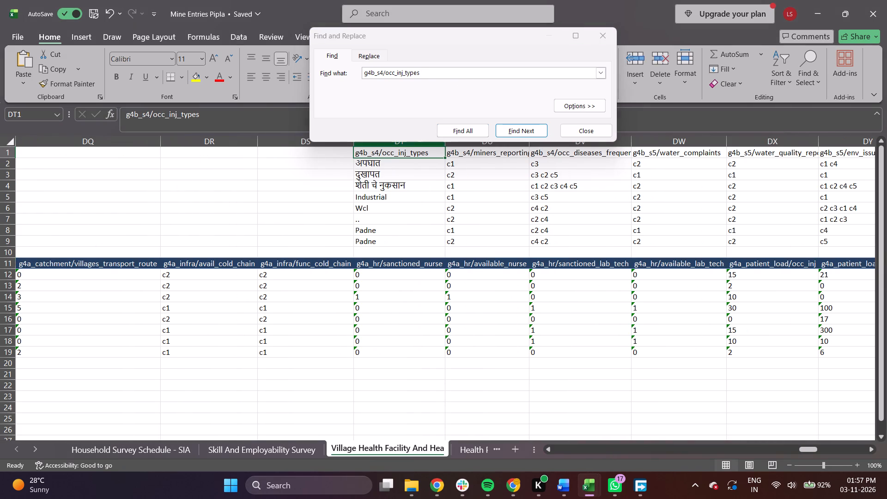
click(414, 152)
key(shift+Right)
key(shift+Right)
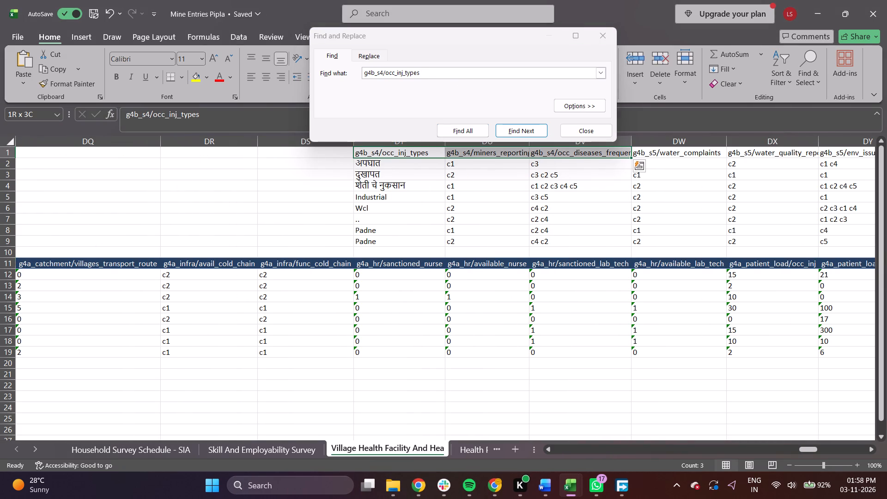
key(ctrl+shift+Down)
key(ctrl+x)
key(ctrl+Left)
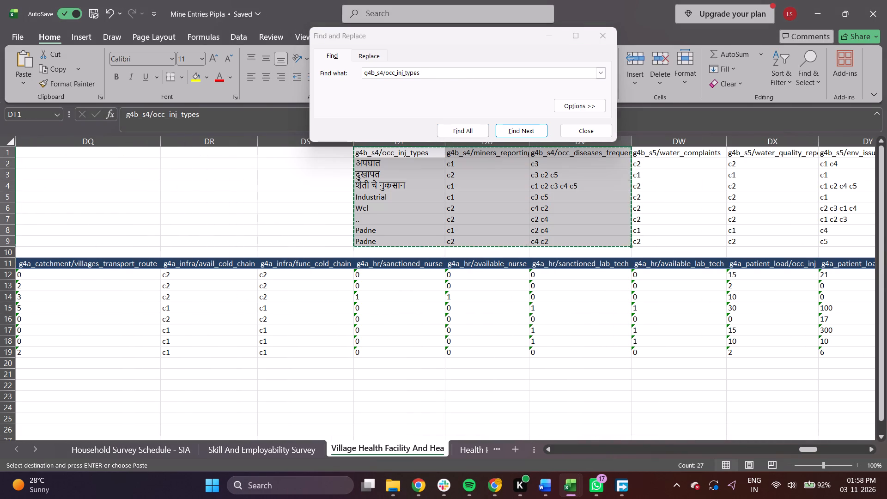
key(ctrl+Left)
key(ctrl+Left)
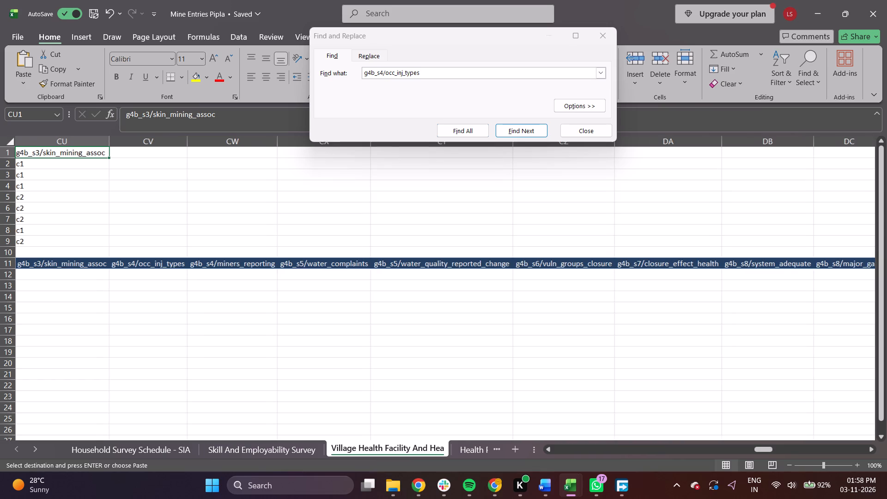
key(Right)
key(ctrl+v)
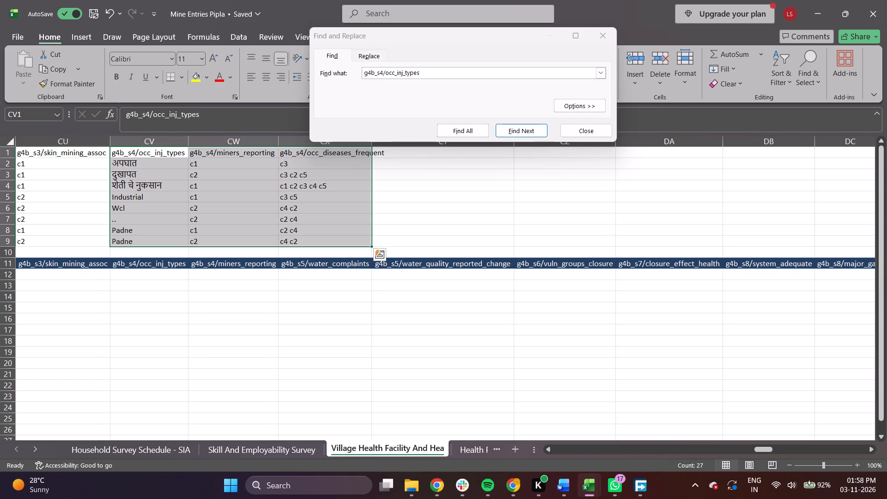
Move the g4b_s4/occ_diseases_frequent column with its data from CX to DK1, after g4a_water_env/blast_vib.
key(Right)
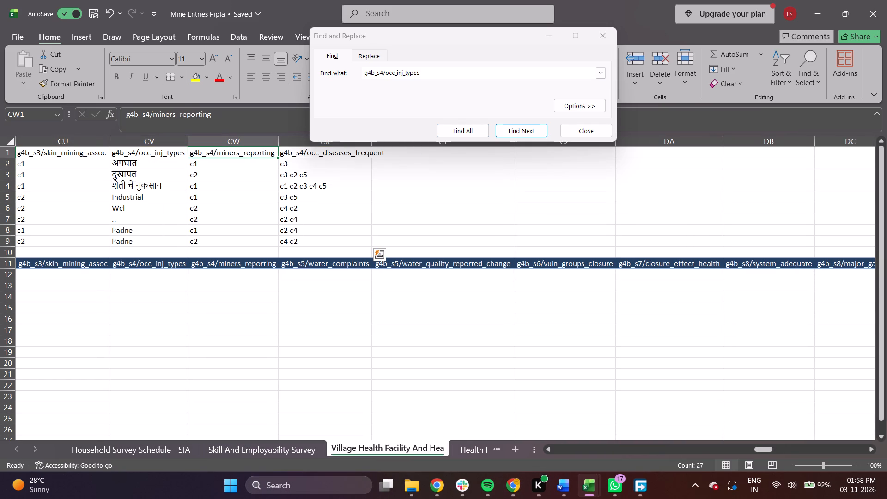
key(Right)
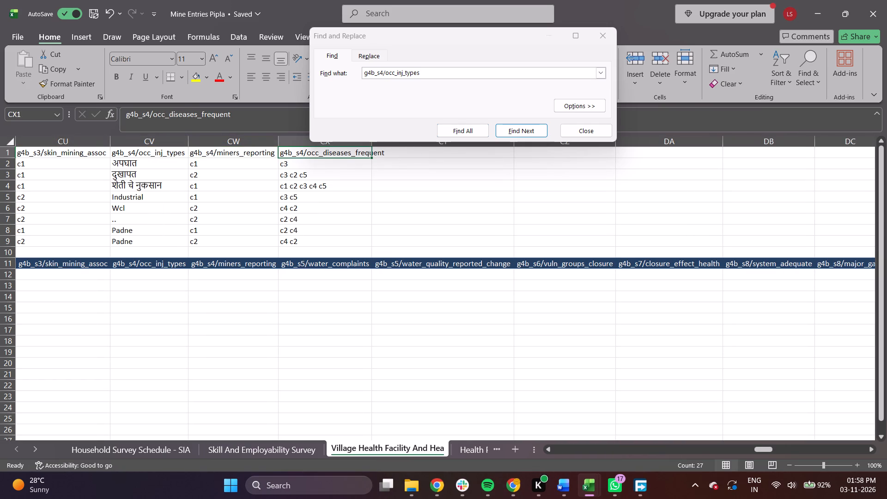
key(ctrl+shift+Down)
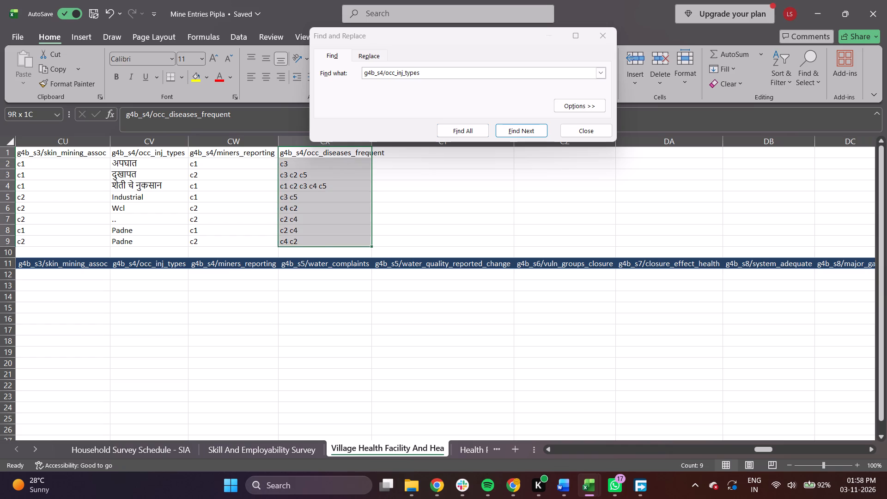
key(ctrl+x)
key(ctrl+Right)
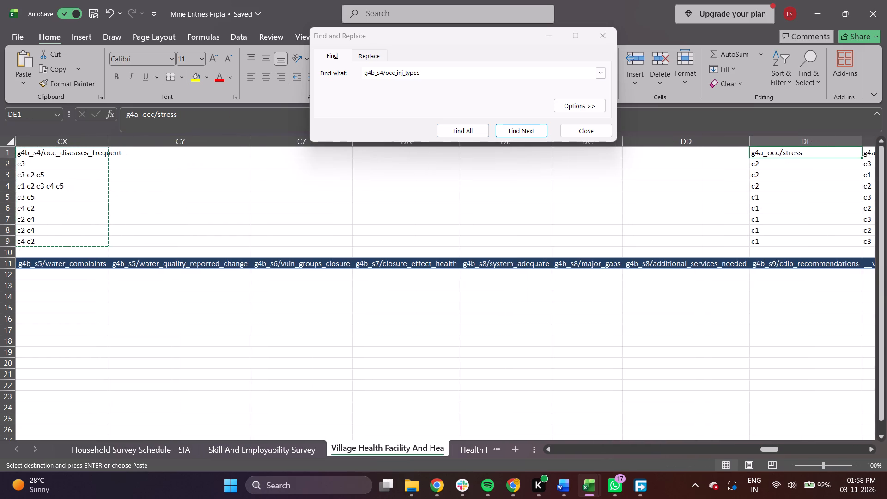
key(ctrl+Right)
key(ctrl+Right)
key(ctrl+Left)
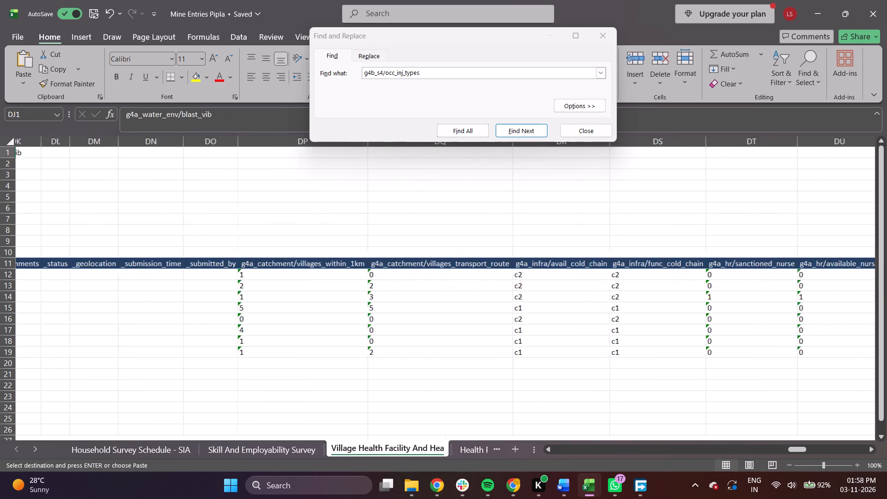
key(Right)
key(Left)
key(Right)
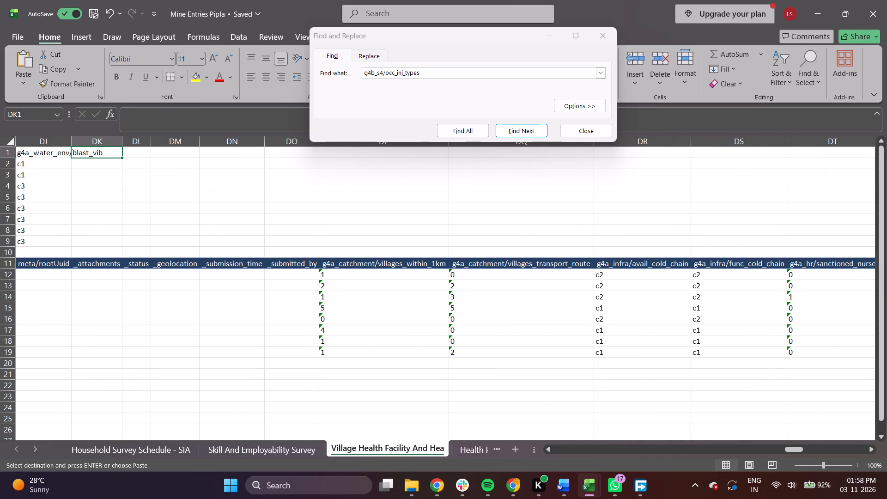
key(ctrl+v)
Search the sheet for the CX row 11 header g4b_s5/water_complaints to locate its matching data column.
key(Right)
key(Left)
key(Left)
key(Left)
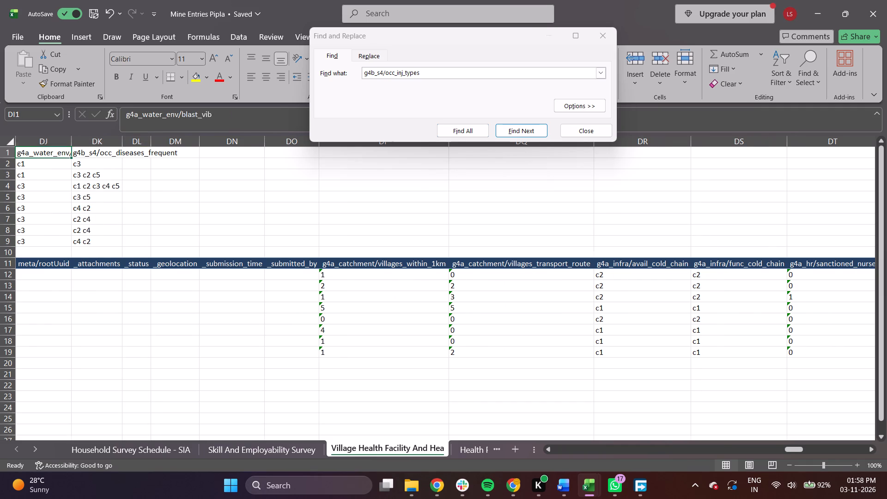
key(ctrl+Left)
key(ctrl+Left)
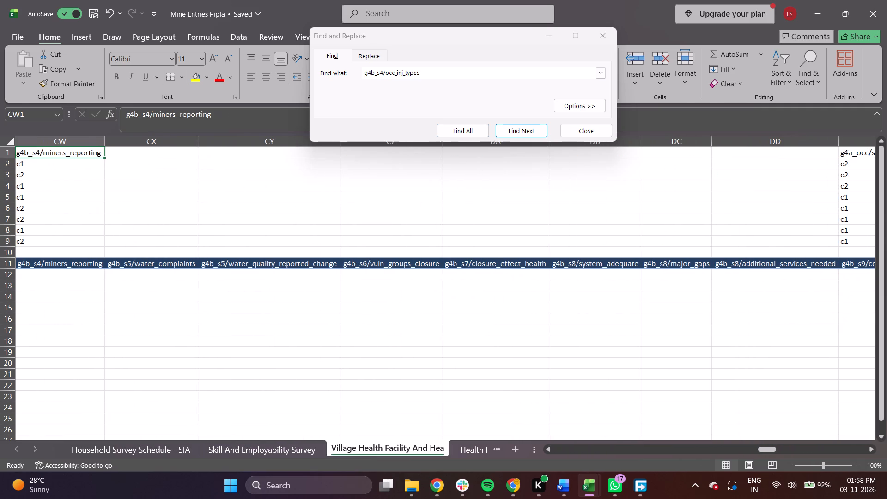
key(Down)
key(Down)
key(Down)
key(Down)
key(Down)
key(Down)
key(Down)
key(Down)
key(Down)
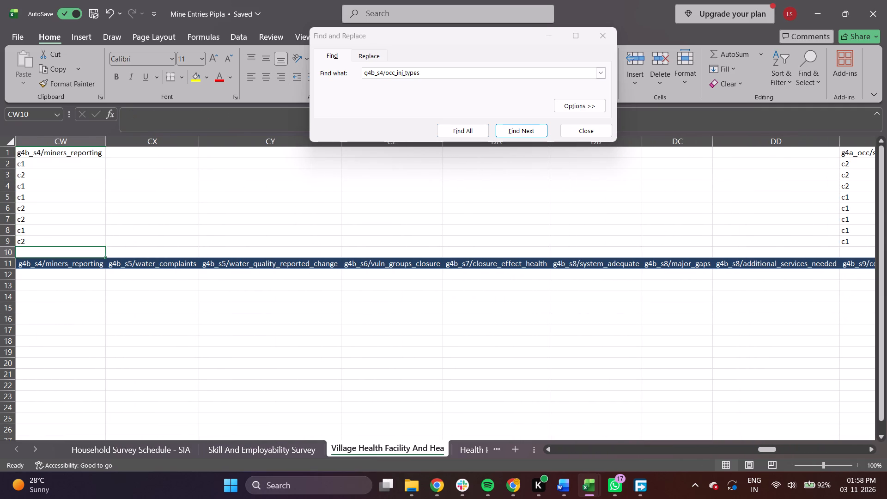
key(Down)
key(Right)
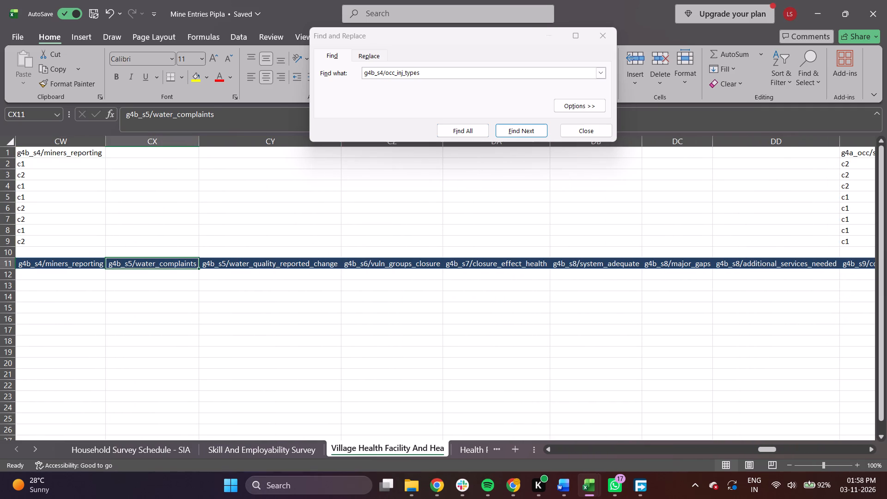
click(279, 120)
key(ctrl+a)
key(ctrl+c)
key(ctrl+c)
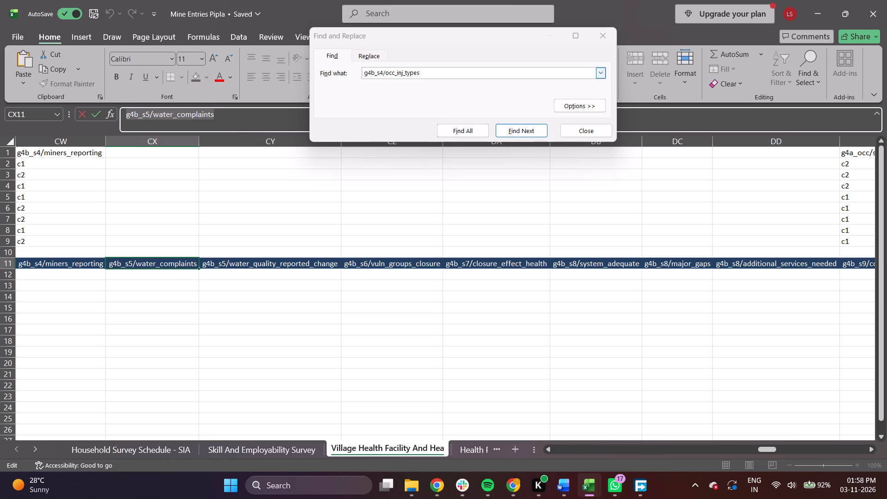
click(433, 76)
key(ctrl+a)
key(ctrl+v)
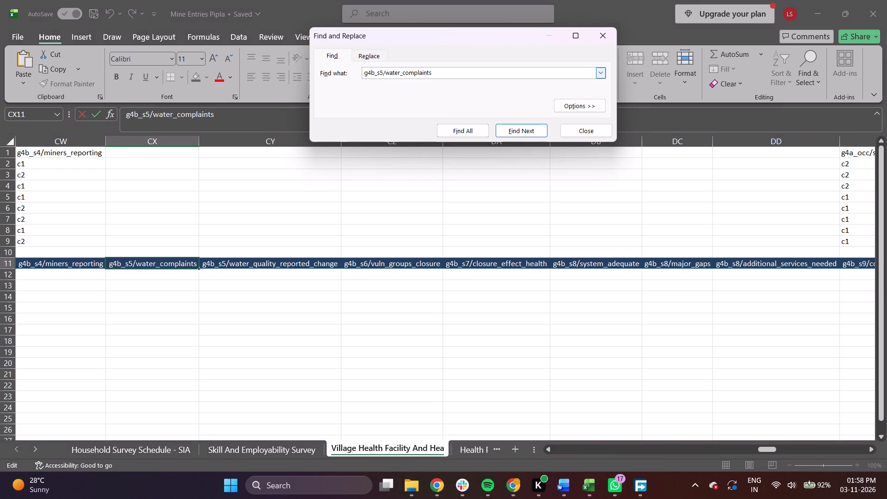
key(Return)
click(439, 171)
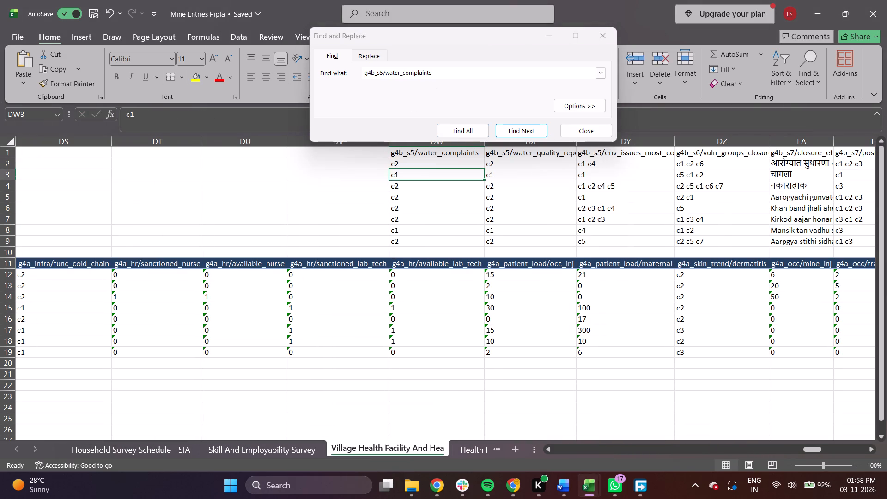
Move the four columns from g4b_s5/water_complaints through g4b_s6/vuln_groups_closure, including their data, from DW1 to CX1.
key(Up)
key(Up)
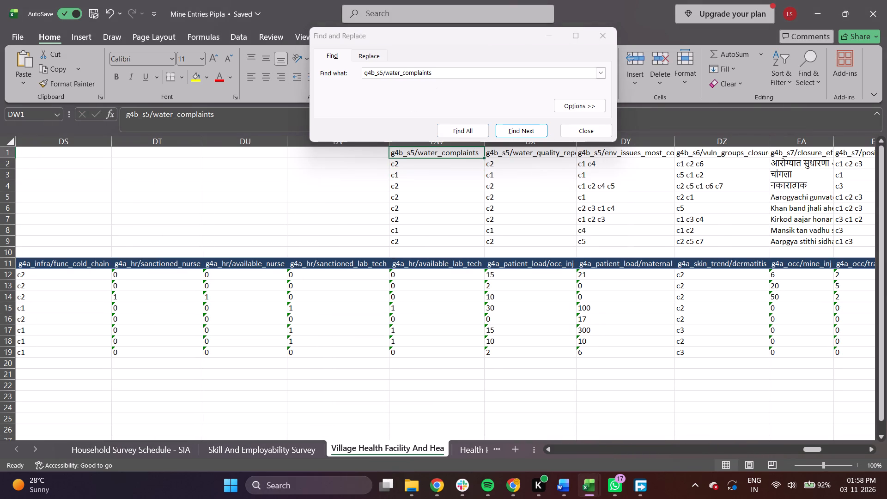
key(shift+Right)
key(shift+Right)
key(shift+Right)
key(ctrl+shift+Down)
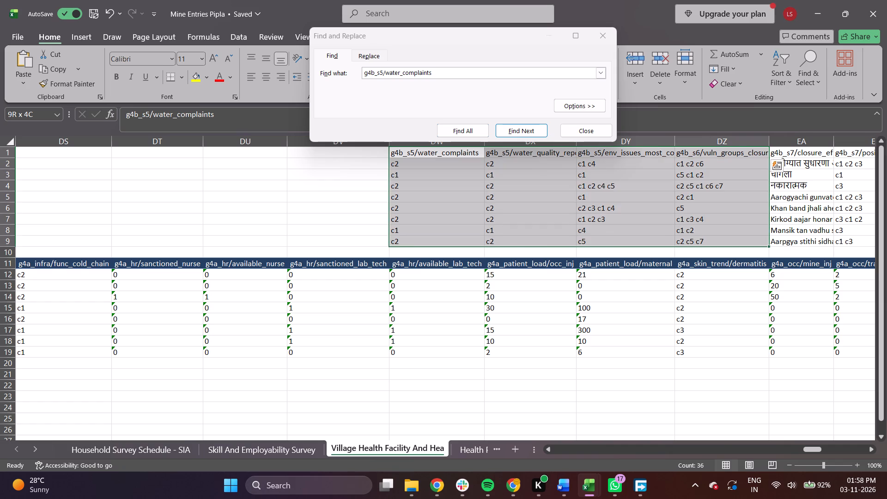
key(ctrl+x)
key(Up)
key(Left)
key(ctrl+Left)
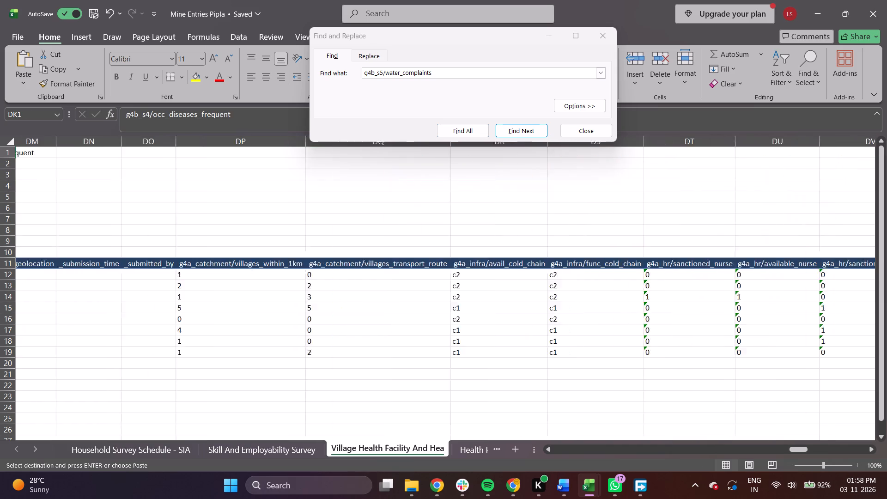
key(ctrl+Left)
key(ctrl+Left)
key(Right)
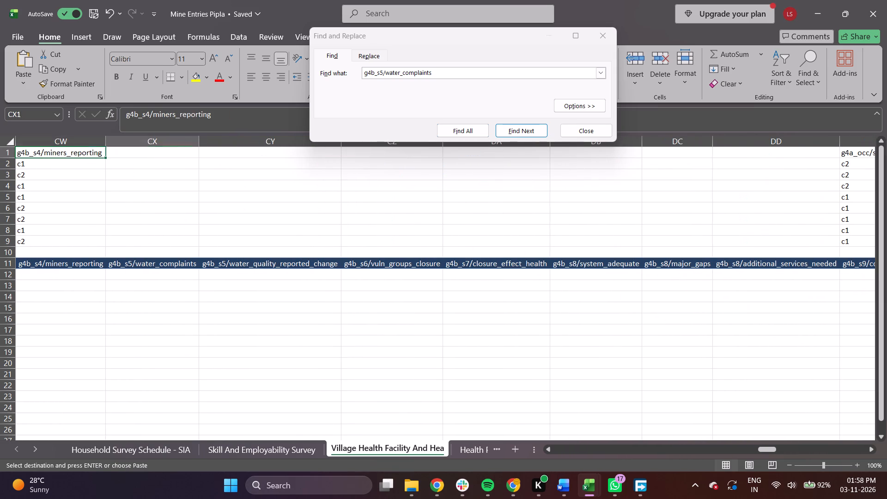
key(ctrl+v)
Move the g4b_s5/env_issues_most_complaints column with its data from CZ to DB1, past g4b_s6/vuln_groups_closure.
key(Down)
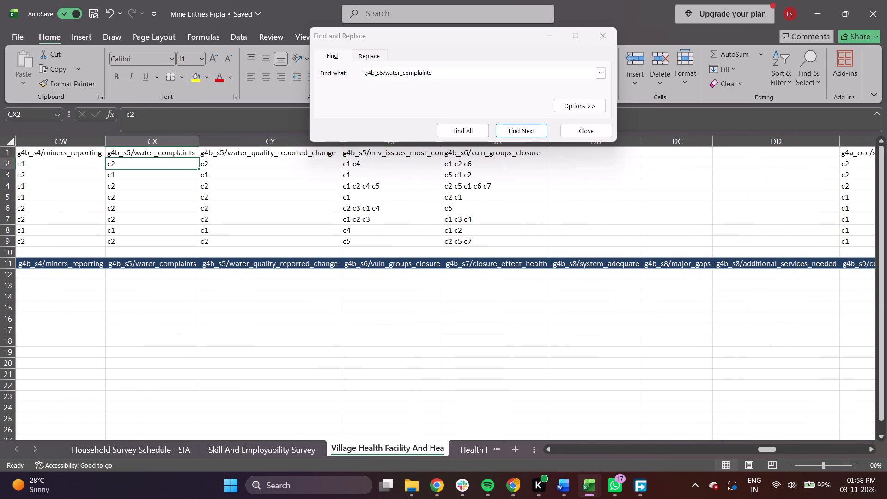
key(Right)
key(Right)
key(Right)
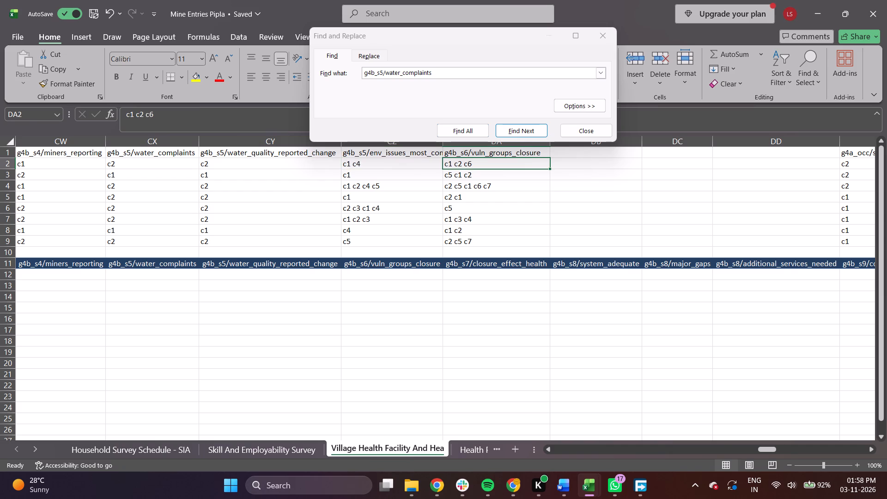
key(Left)
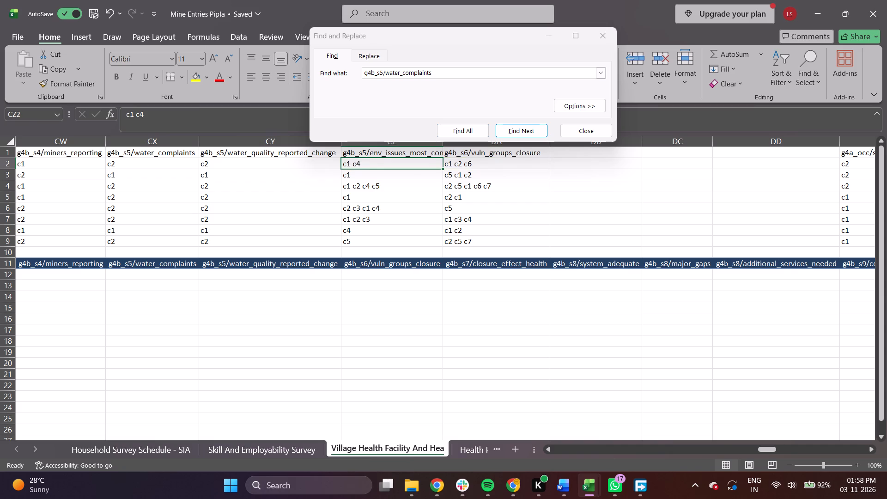
key(Up)
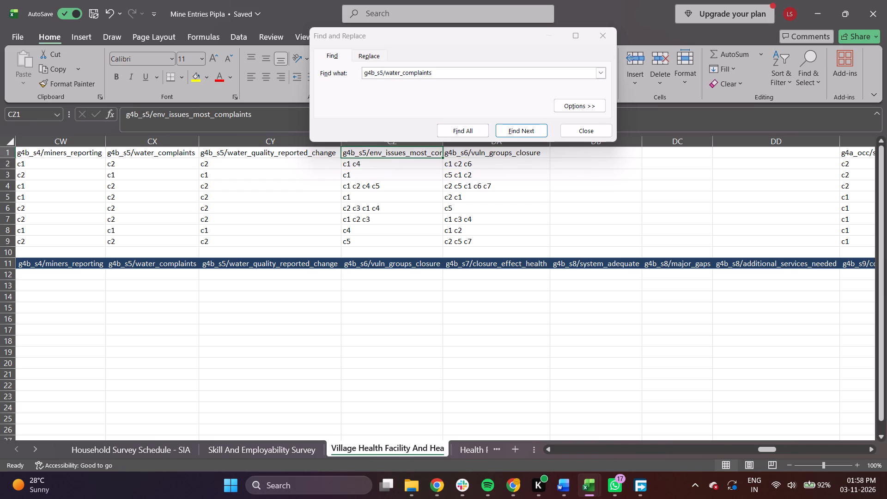
key(ctrl+shift+Down)
key(ctrl+x)
key(Right)
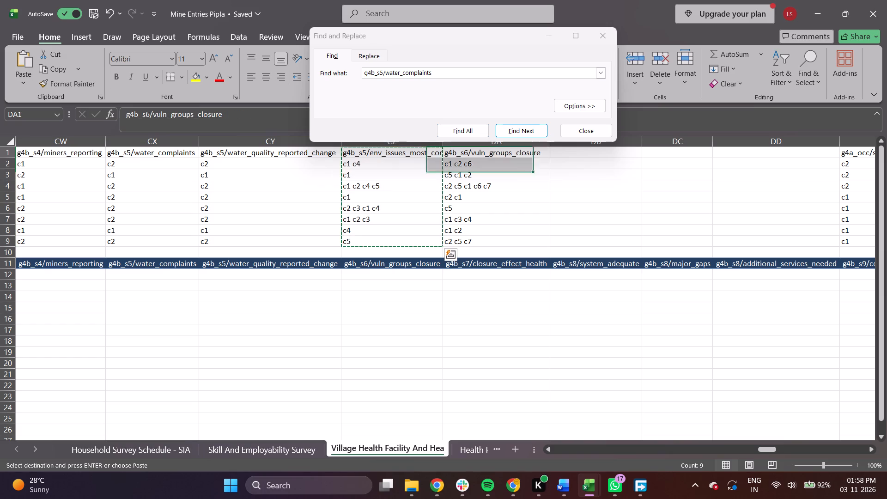
key(Right)
key(ctrl+v)
Move the g4b_s6/vuln_groups_closure column with its data from DA to CZ1, above its matching row 11 header.
key(Left)
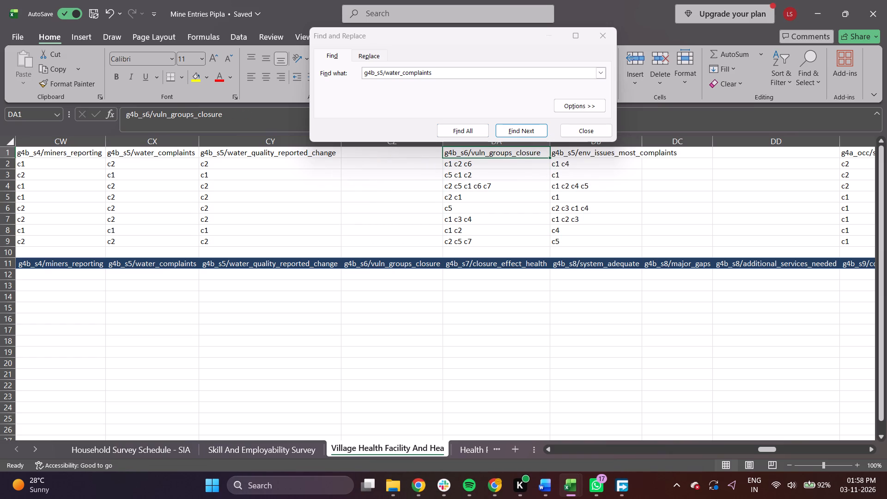
key(ctrl+shift+Down)
key(ctrl+x)
key(Left)
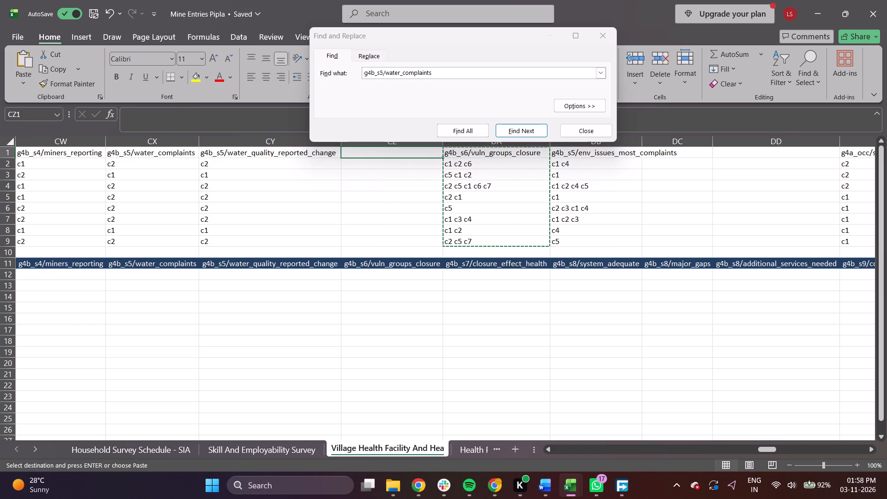
key(ctrl+v)
Move the g4b_s5/env_issues_most_complaints column with its data from DB to DL1, after g4b_s4/occ_diseases_frequent.
key(Right)
key(Right)
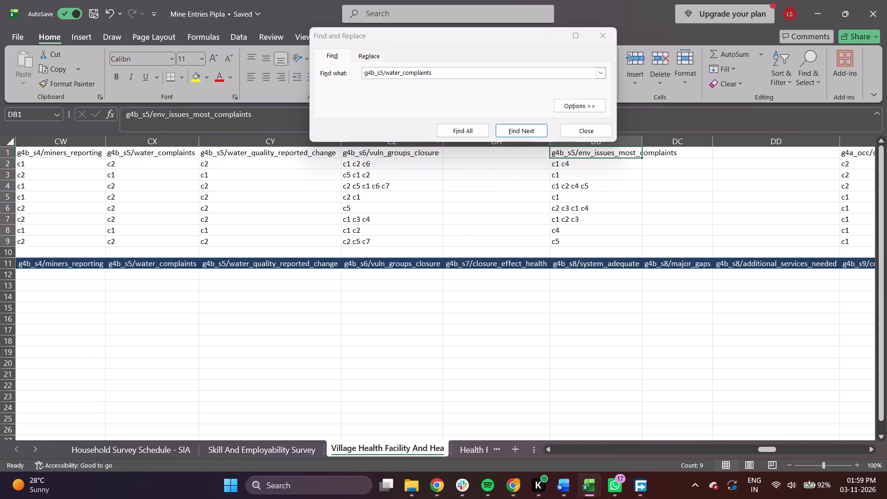
key(ctrl+shift+Down)
key(ctrl+x)
key(Right)
key(Right)
key(Right)
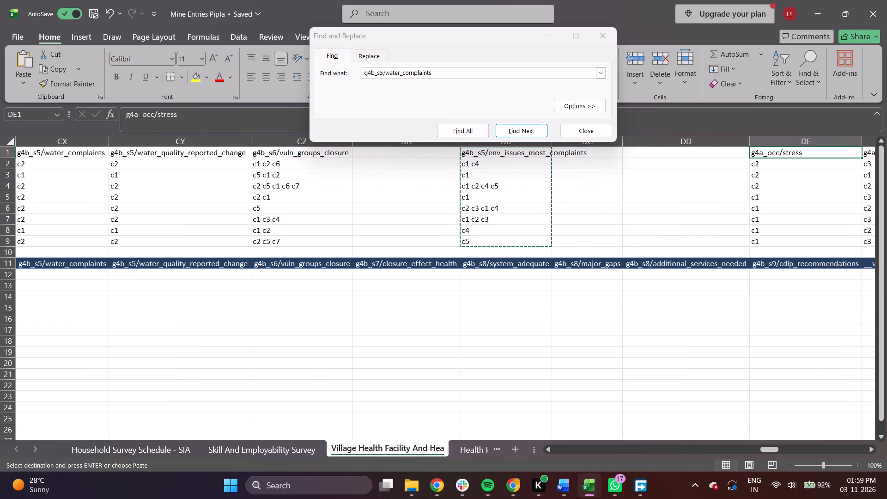
key(ctrl+Right)
key(ctrl+Right)
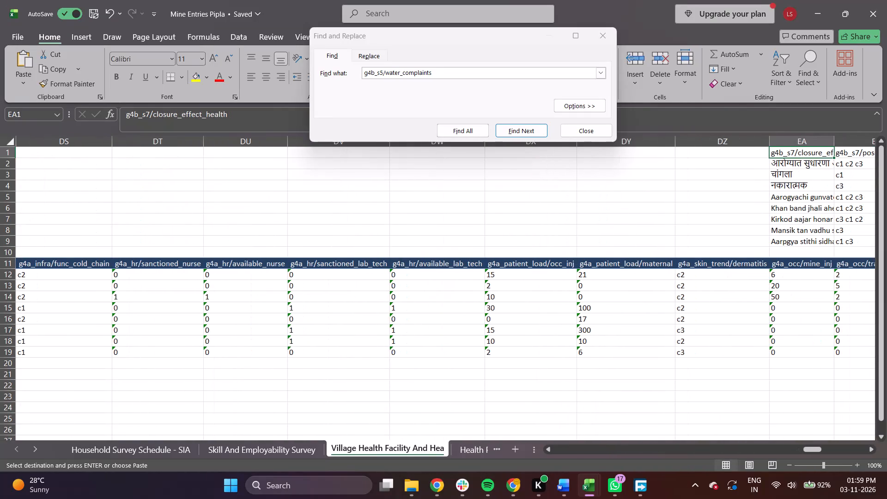
key(ctrl+Left)
key(Right)
key(Right)
key(Left)
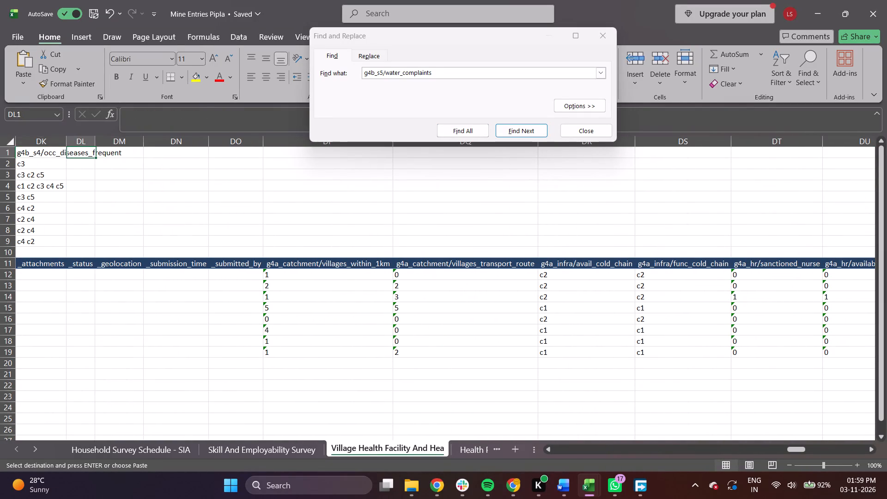
key(ctrl+v)
Search the sheet for the DA row 11 header g4b_s7/closure_effect_health to locate its matching data column.
key(Right)
key(Right)
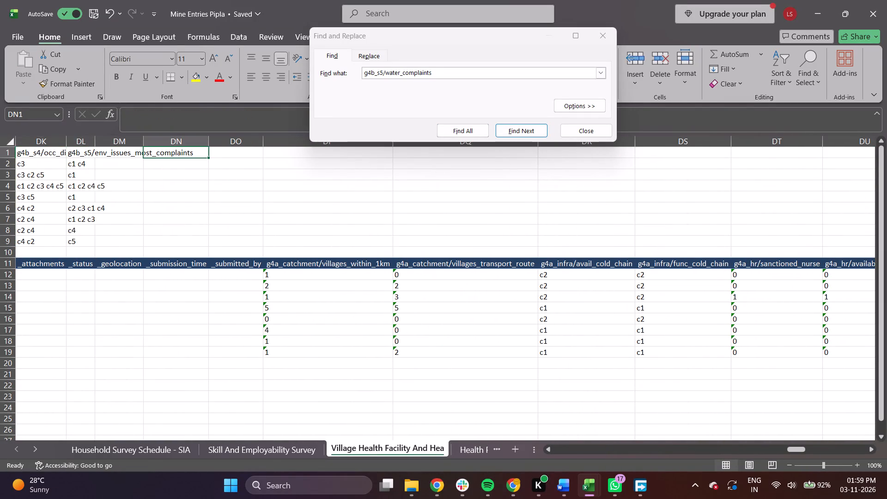
key(Left)
key(Left)
key(ctrl+Left)
key(ctrl+Left)
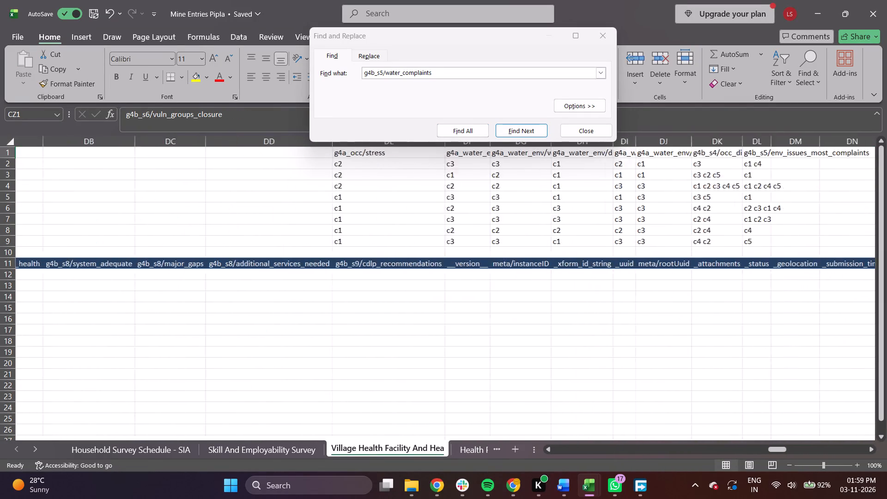
key(Down)
key(Down)
key(Down)
key(Down)
key(Down)
key(Down)
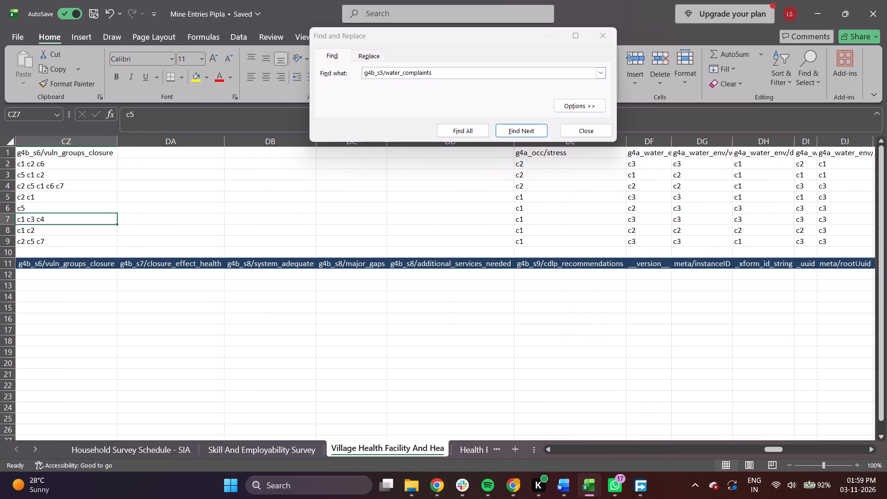
key(Down)
key(Down)
key(Down)
key(Down)
key(Right)
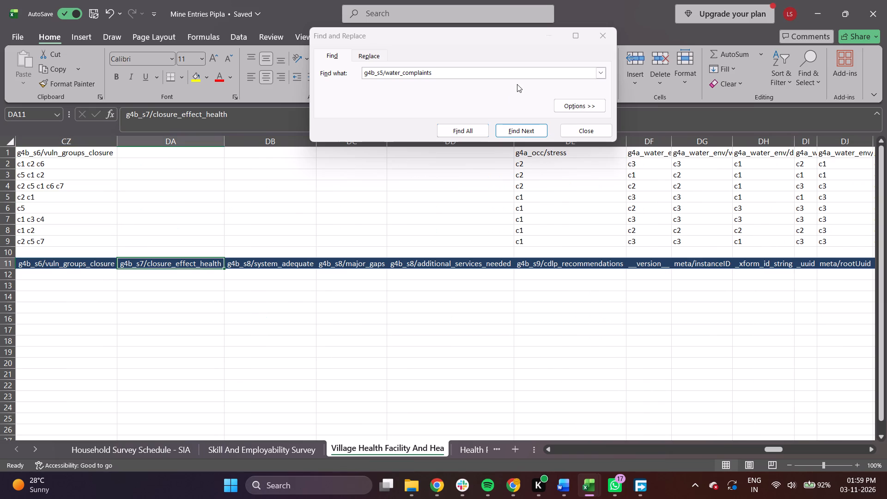
click(227, 122)
key(ctrl+a)
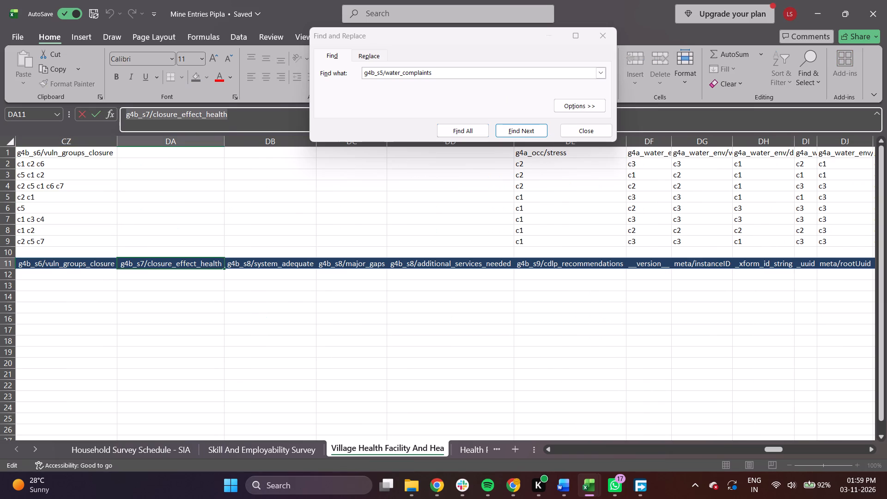
key(ctrl+c)
key(ctrl+c)
click(429, 72)
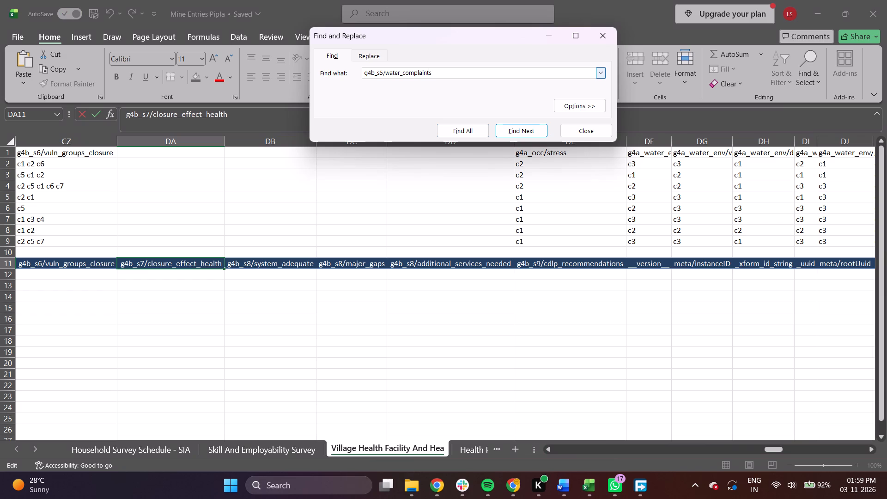
click(446, 75)
key(ctrl+a)
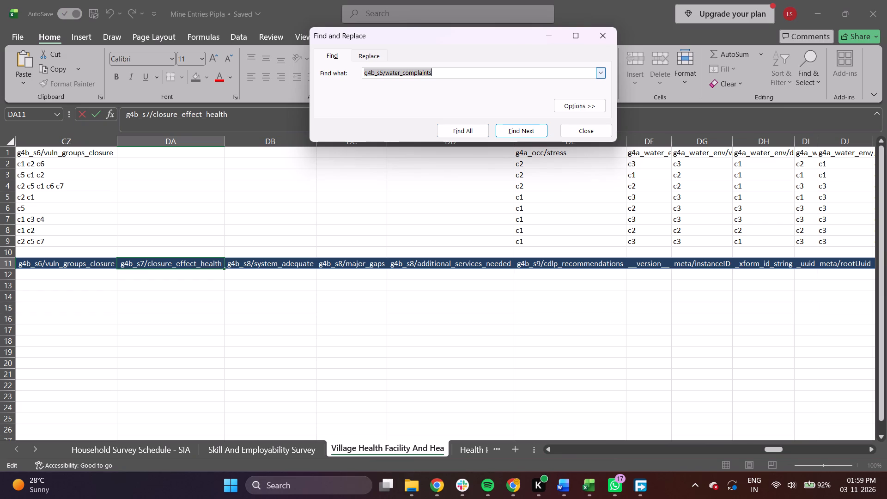
key(ctrl+v)
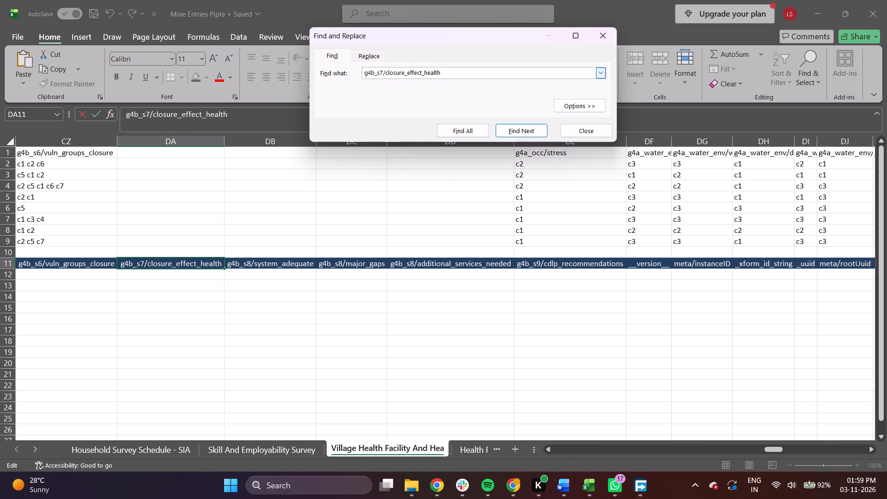
key(Return)
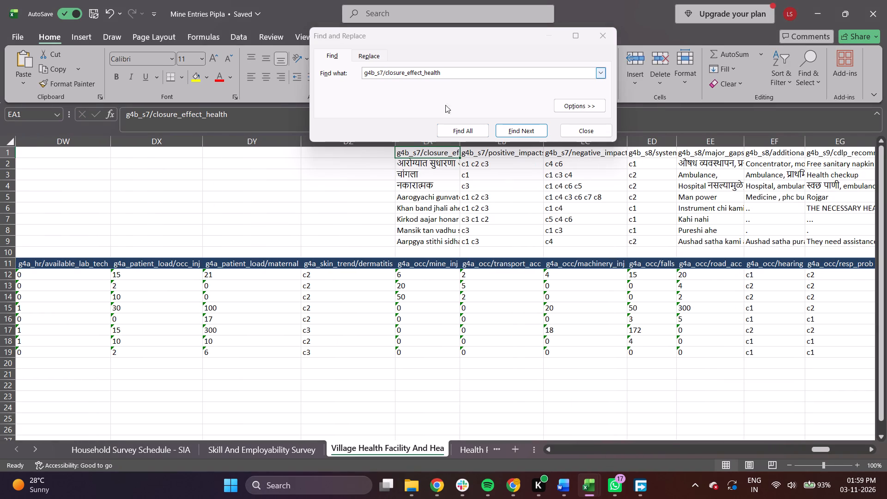
Examine the g4b_s7/closure_effect_health data at EA and trace row 1 back to DA1, above its matching row 11 header.
click(424, 168)
key(Up)
key(Down)
key(Down)
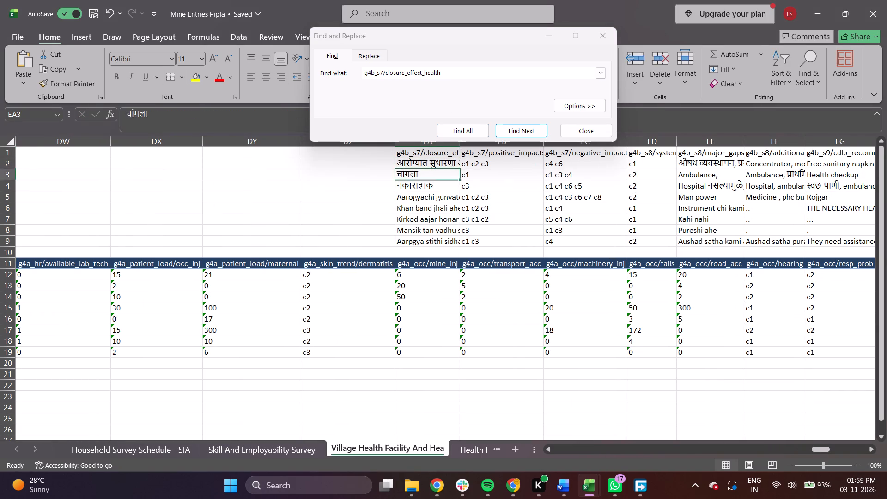
key(Down)
key(Down)
key(Up)
key(Up)
key(Up)
key(Up)
key(Up)
key(Down)
key(Down)
key(Right)
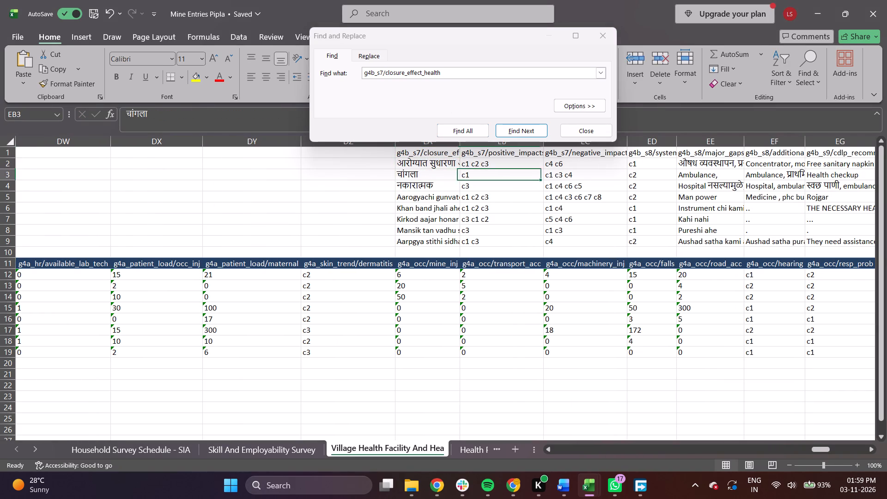
key(Up)
key(Up)
key(Left)
key(Left)
key(Left)
key(Left)
key(Left)
key(Left)
key(Left)
key(Left)
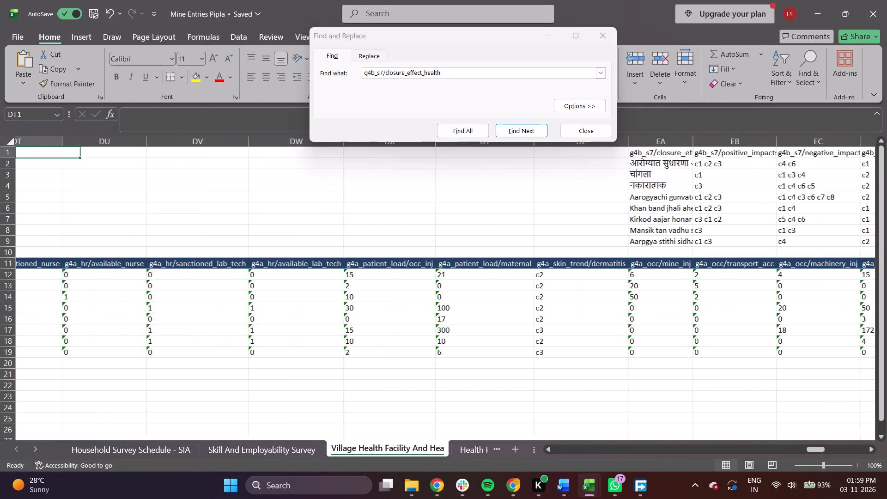
key(Left)
key(Left)
key(Left)
key(Left)
key(Left)
key(Left)
key(Left)
key(Left)
key(Left)
key(Right)
key(Right)
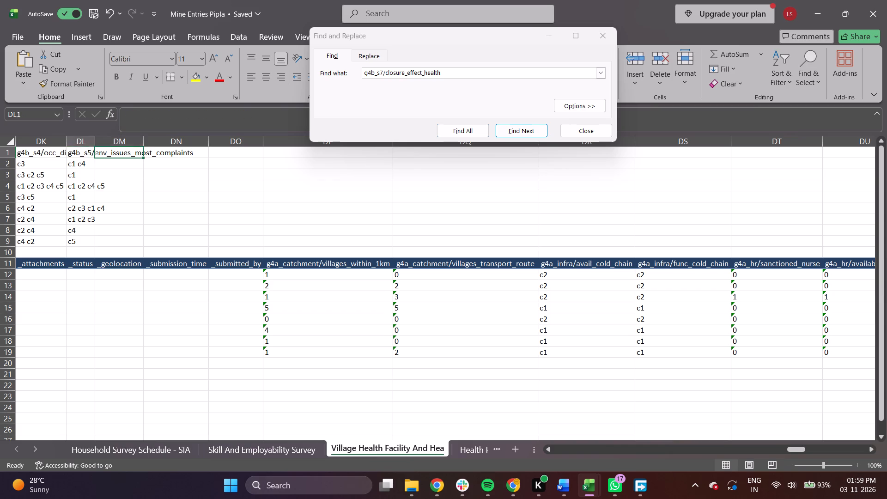
key(Left)
key(Left)
key(Right)
key(Right)
key(Right)
key(Down)
key(Down)
key(Up)
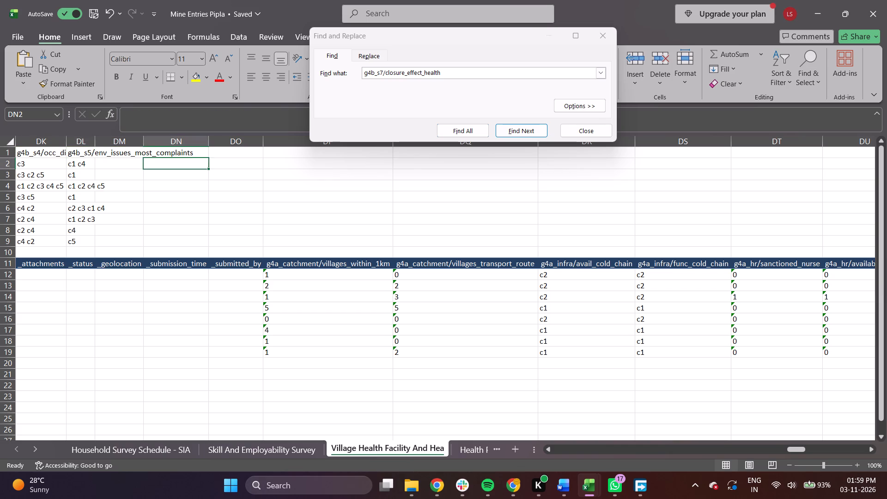
key(Up)
key(ctrl+Left)
key(ctrl+Left)
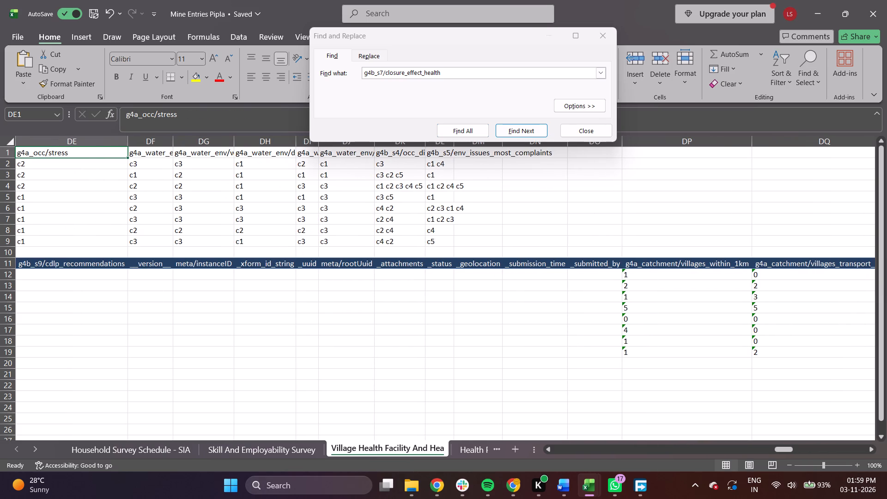
key(ctrl+Left)
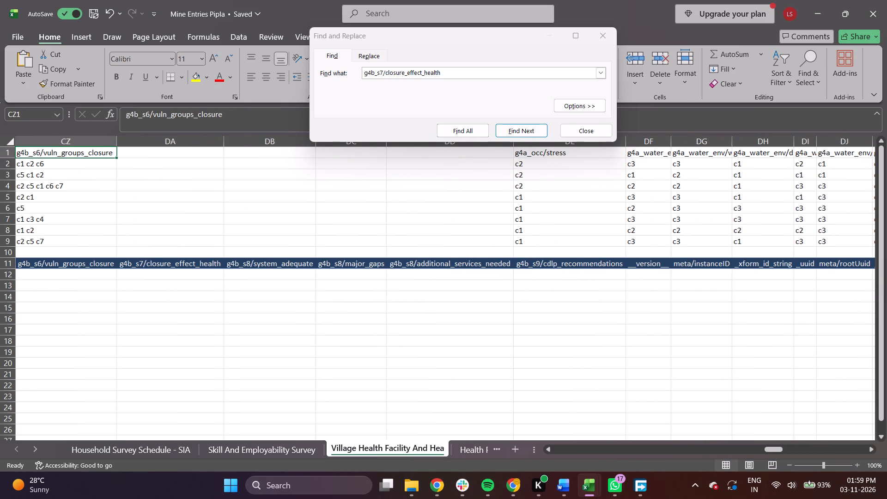
key(Right)
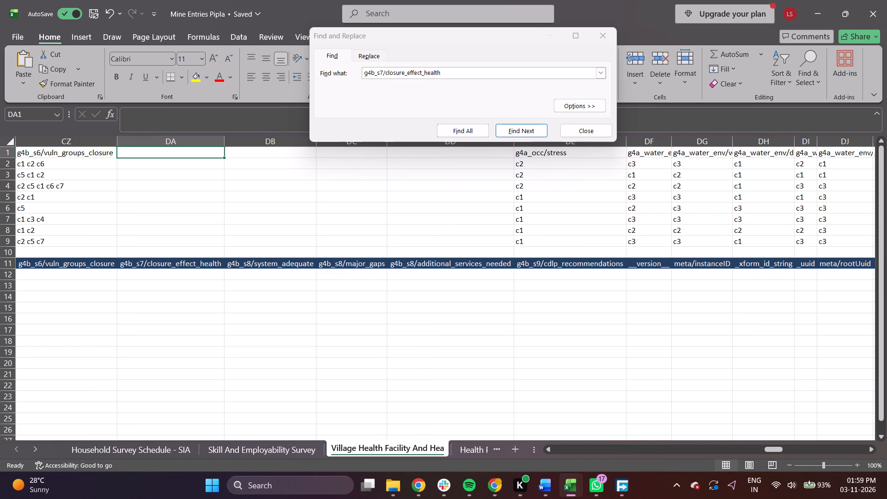
Find g4b_s7/closure_effect_health again and move its column with data from EA1 to DA1, above its matching row 11 header.
click(522, 135)
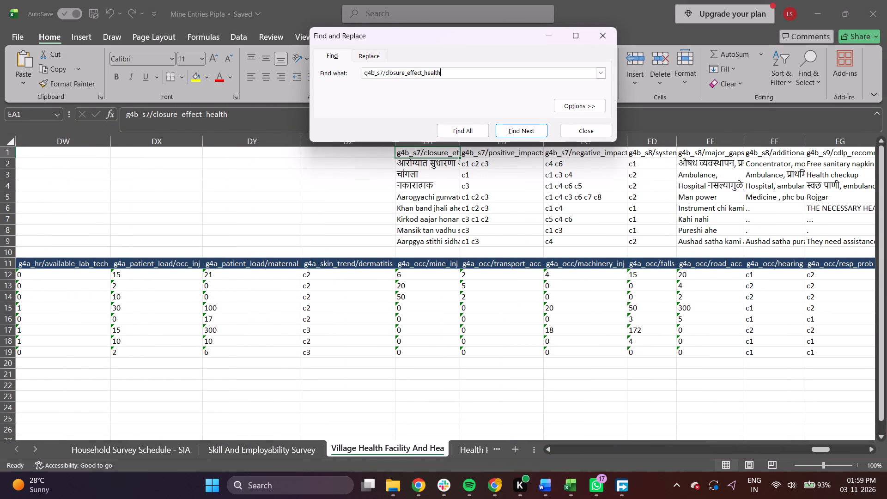
key(ctrl+shift+Down)
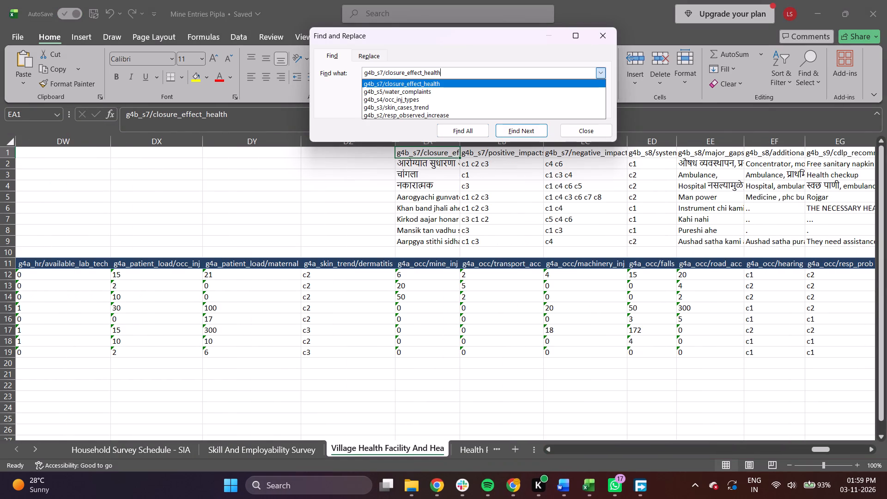
click(458, 173)
key(Up)
key(Up)
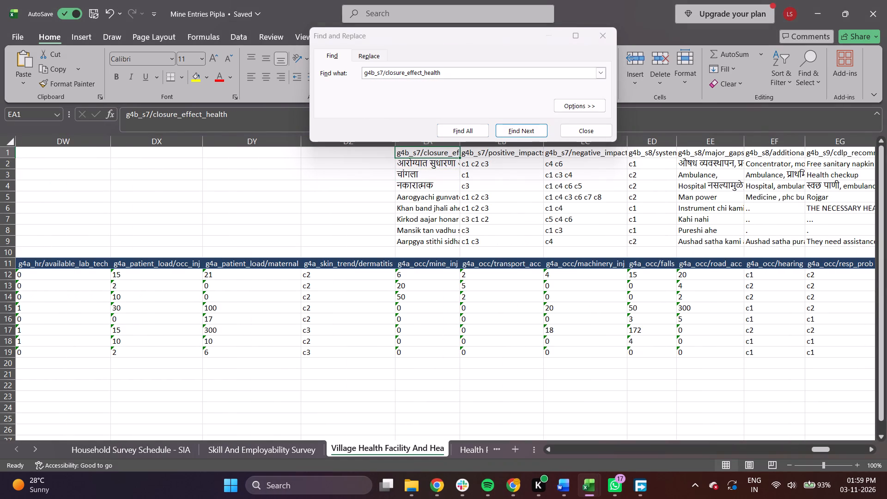
key(ctrl+shift+Down)
key(ctrl+x)
key(Up)
key(Left)
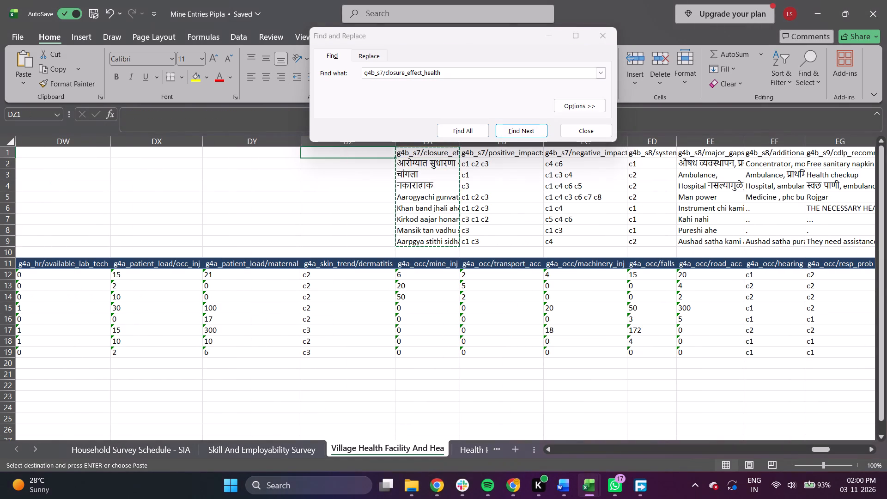
key(ctrl+Left)
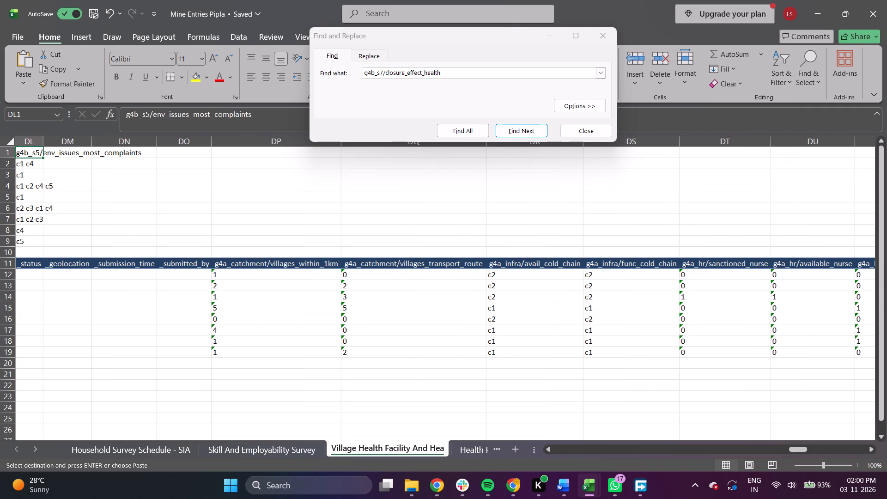
key(Left)
key(Left)
key(Left)
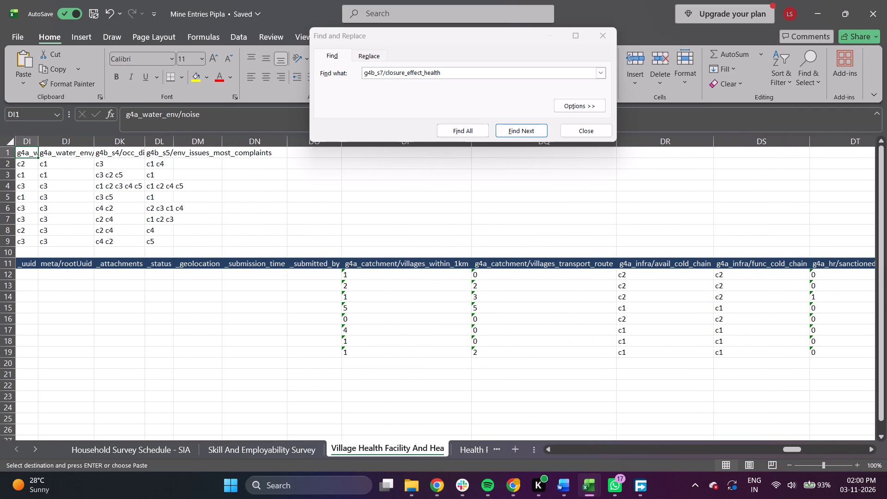
key(ctrl+Left)
key(ctrl+Left)
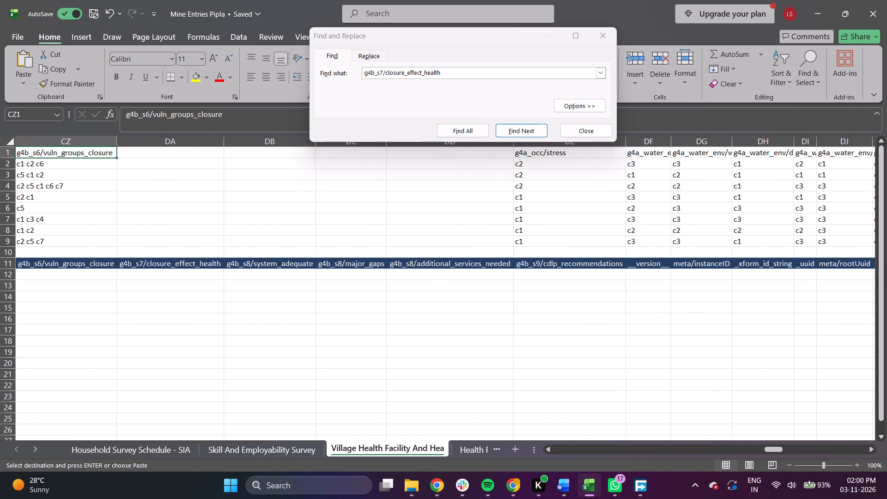
key(Right)
key(ctrl+v)
Move the block of remaining columns with data, starting at g4b_s7/positive_impacts_probe in EB1, to DM1 after g4b_s5/env_issues_most_complaints.
key(Right)
key(Right)
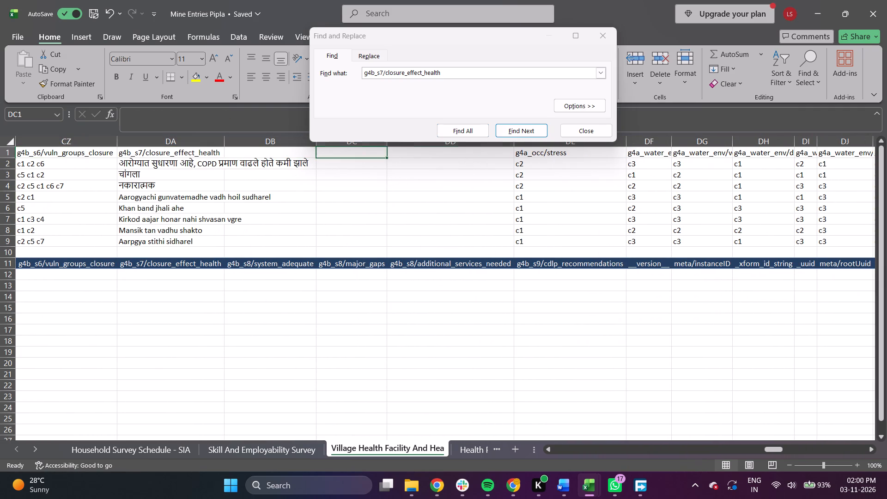
key(Right)
key(Right)
key(Right)
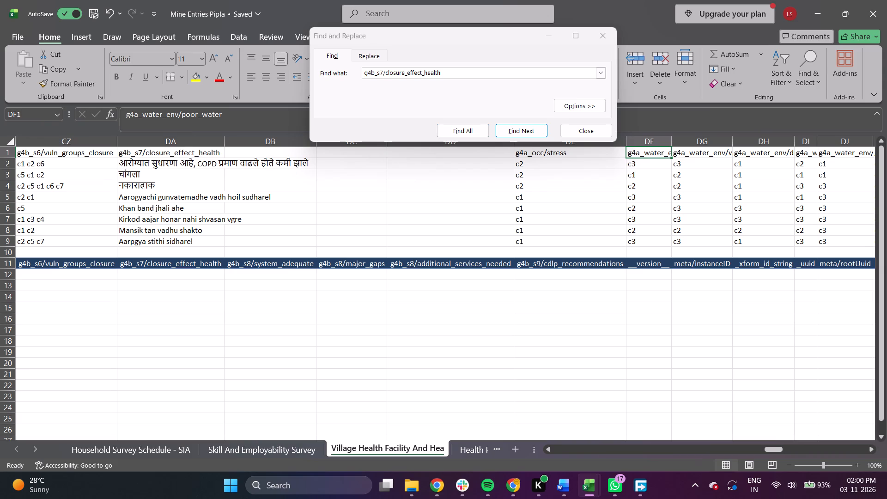
key(Left)
key(Left)
key(Right)
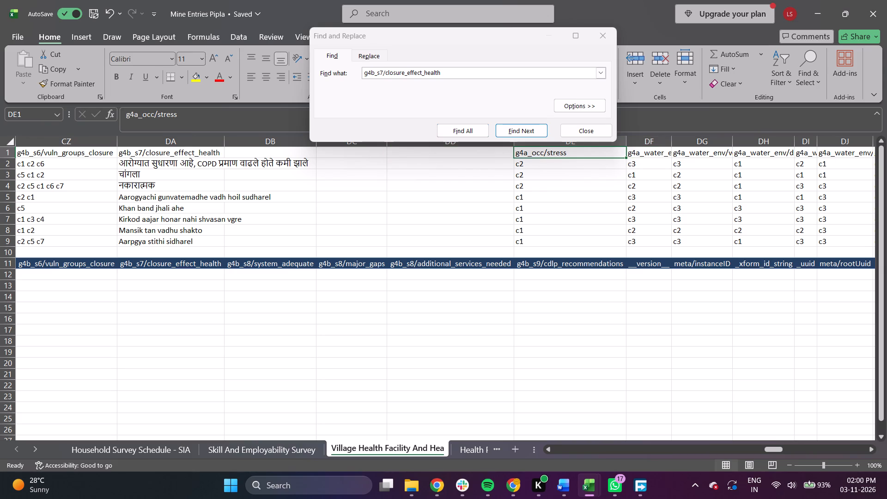
key(Right)
key(Right)
key(Right)
key(Right)
key(Right)
key(Right)
key(Right)
key(Right)
key(Right)
key(Right)
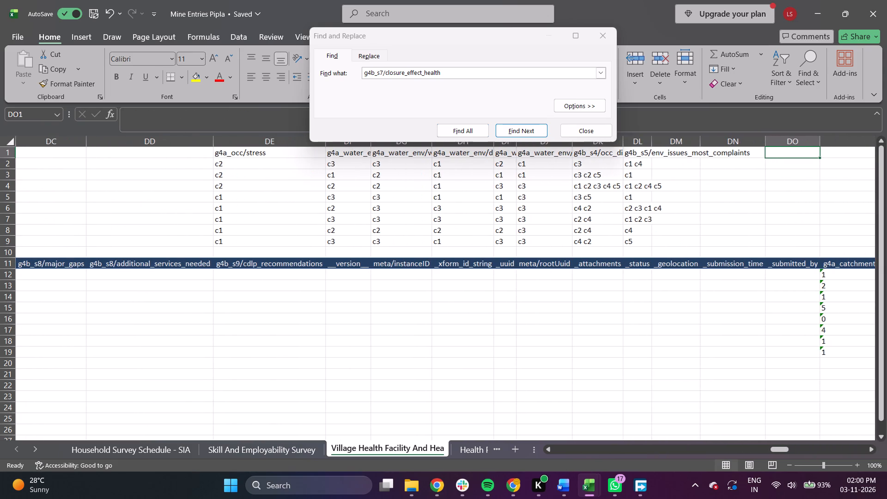
key(ctrl+Right)
key(ctrl+shift+Right)
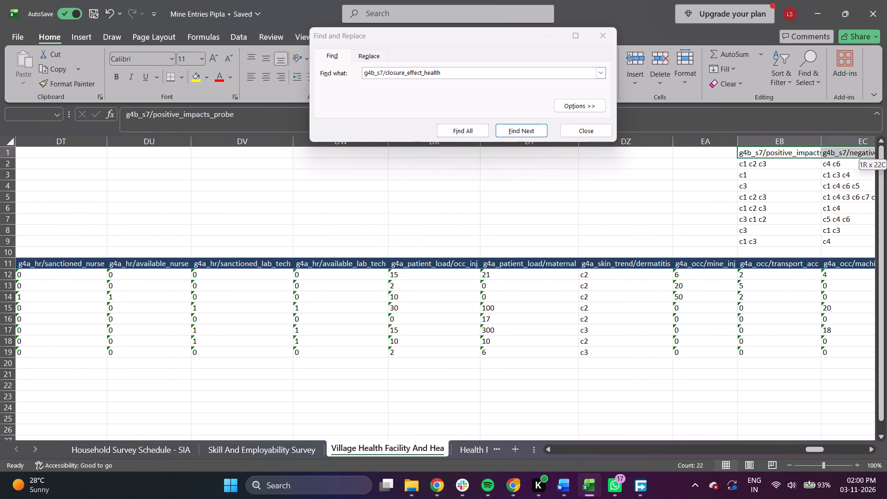
key(ctrl+shift+Down)
key(ctrl+x)
key(Left)
key(Left)
key(Left)
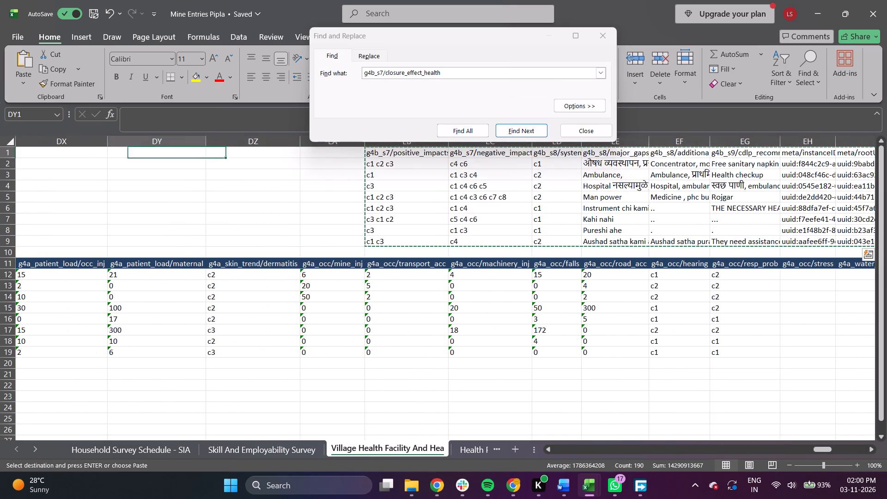
key(Left)
key(Left)
key(Left)
key(Left)
key(Left)
key(Left)
key(Left)
key(Left)
key(Left)
key(Left)
key(Left)
key(Left)
key(Left)
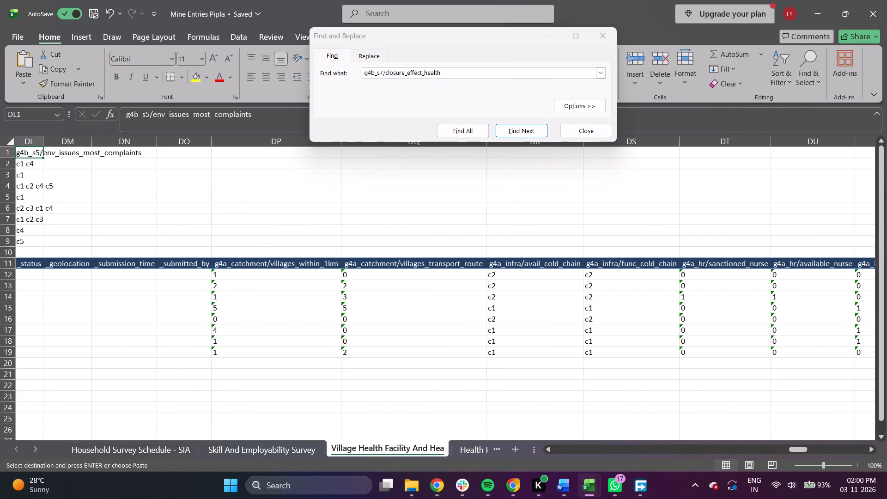
key(Right)
key(Left)
key(Left)
key(Right)
key(Right)
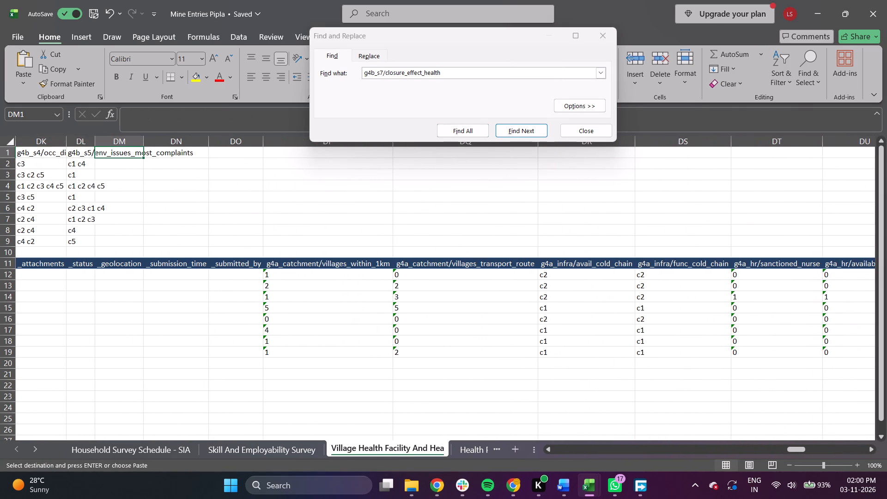
key(ctrl+v)
Move the whole block of unmatched columns with data, starting at g4a_occ/stress, from DE1 to DK1.
key(Left)
key(Left)
key(Left)
key(Left)
key(Left)
key(Left)
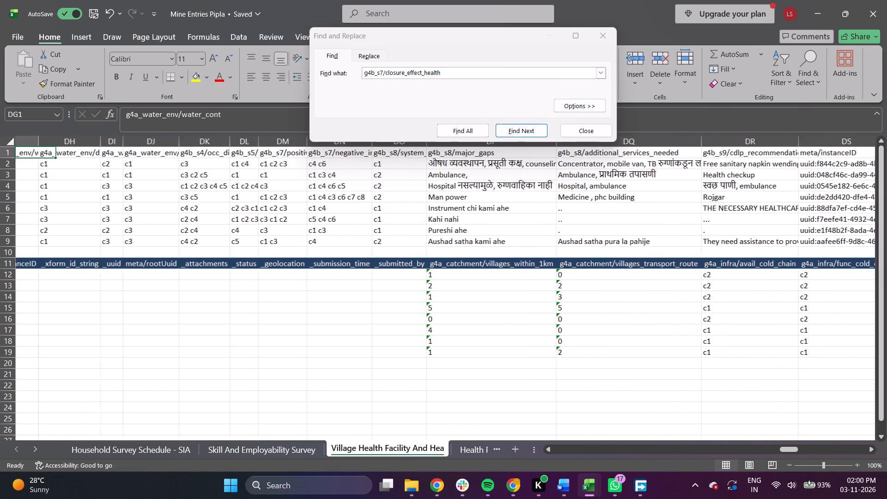
key(Left)
key(Left)
key(Left)
key(Left)
key(Left)
key(Right)
key(Right)
key(Right)
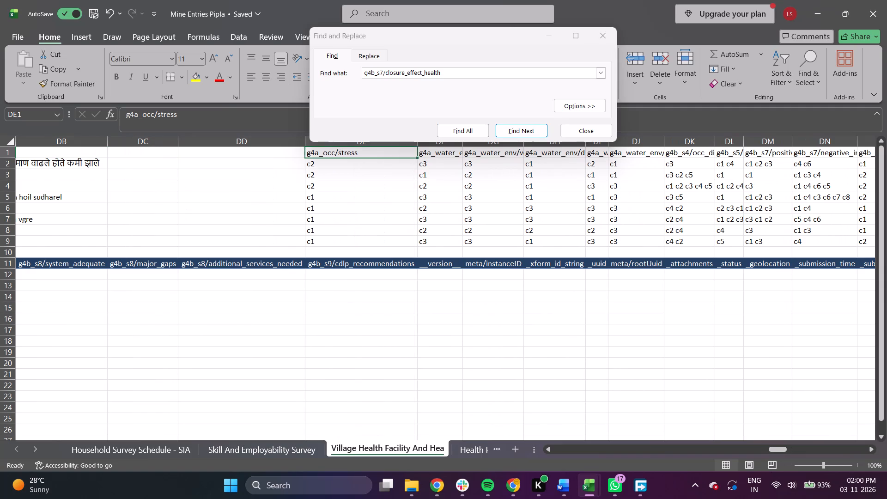
key(ctrl+shift+Down)
key(ctrl+shift+Right)
key(ctrl+x)
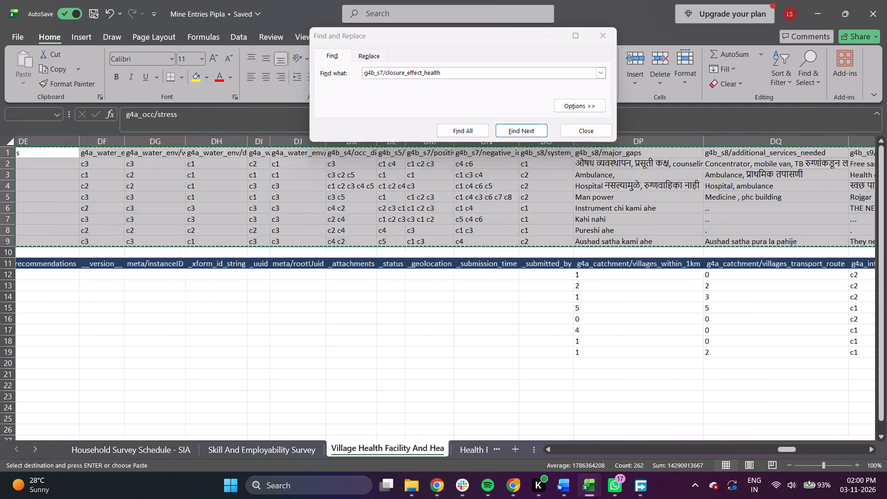
key(Right)
key(Right)
key(Right)
key(Right)
key(Right)
key(Right)
key(ctrl+v)
Examine the area above the row 11 headers from DJ back to CY, comparing the placed columns with their headers.
key(Left)
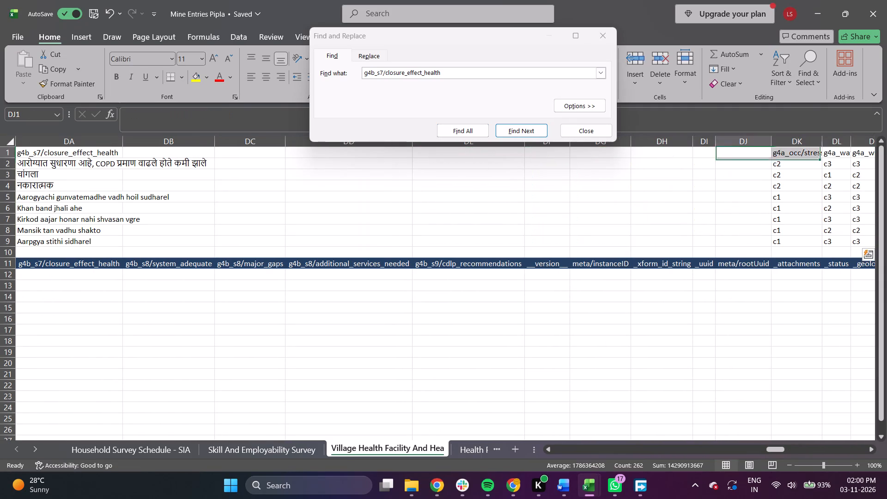
key(Left)
key(Left)
key(Left)
key(Left)
key(Down)
key(Down)
key(Down)
key(Down)
key(Down)
key(Right)
key(Right)
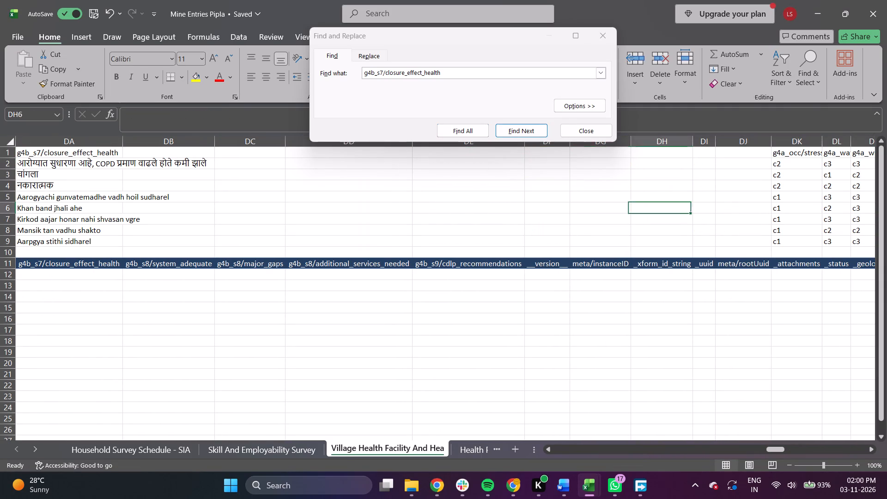
key(Right)
key(Left)
key(Left)
key(Left)
key(Left)
key(Left)
key(Left)
key(Left)
key(Left)
key(Left)
key(Left)
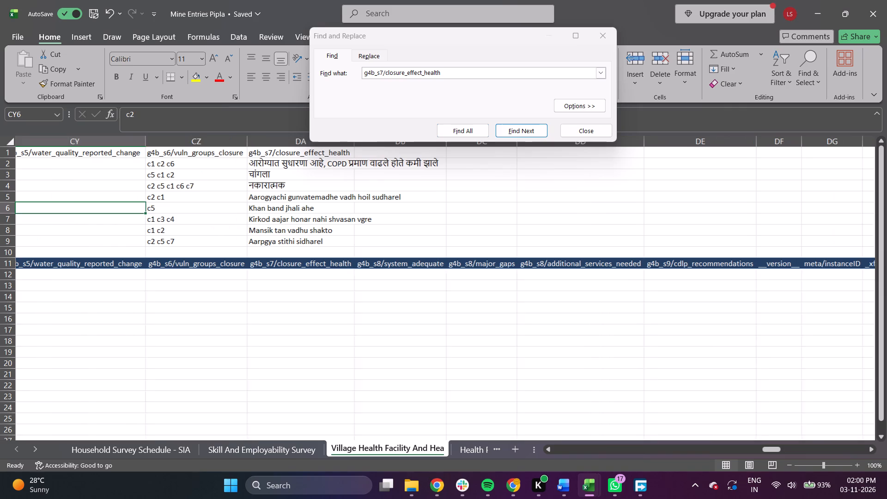
Examine the columns from CY to DL above row 11, comparing the placed columns and the gap with their headers.
key(Right)
key(Right)
key(Right)
key(Down)
key(Down)
key(Down)
key(Right)
key(Right)
key(Right)
key(Right)
key(Right)
key(Right)
key(Right)
key(Right)
key(Right)
key(Right)
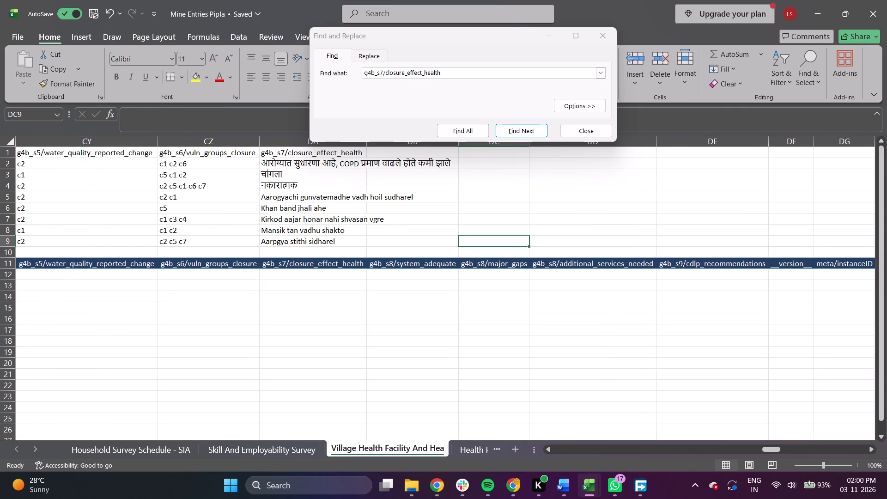
key(Up)
key(Up)
key(Up)
key(Up)
key(Up)
key(Up)
key(Up)
key(Up)
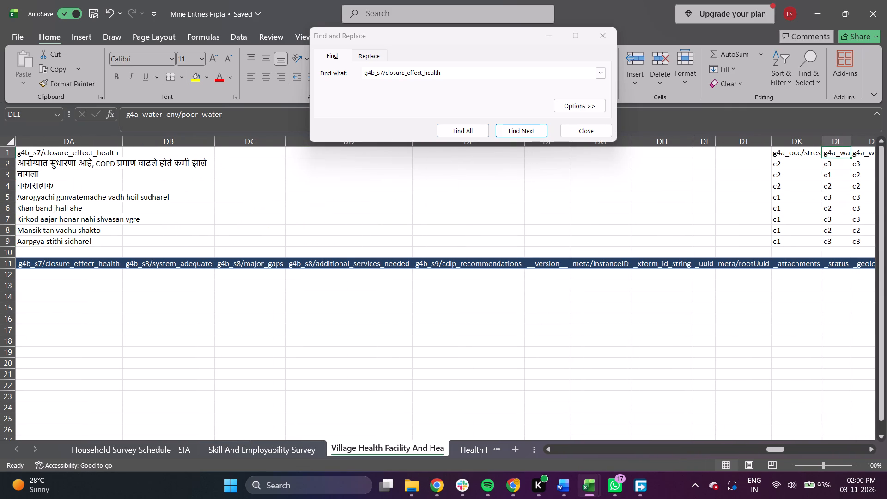
Move the g4b_s8/system_adequate and g4b_s8/major_gaps columns with data from DU1 to DB1, above their matching row 11 headers.
key(Right)
key(Right)
key(Right)
key(Right)
key(Right)
key(Right)
key(Right)
key(Right)
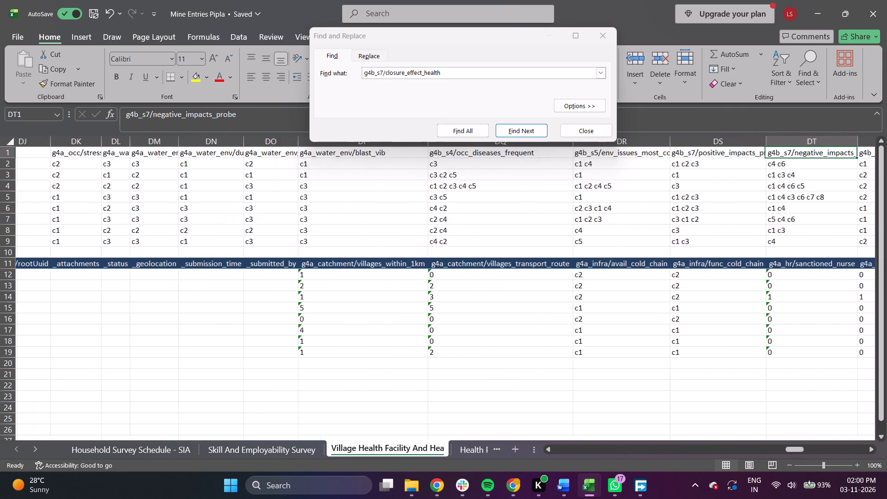
key(Right)
key(Right)
key(Left)
key(Left)
key(Right)
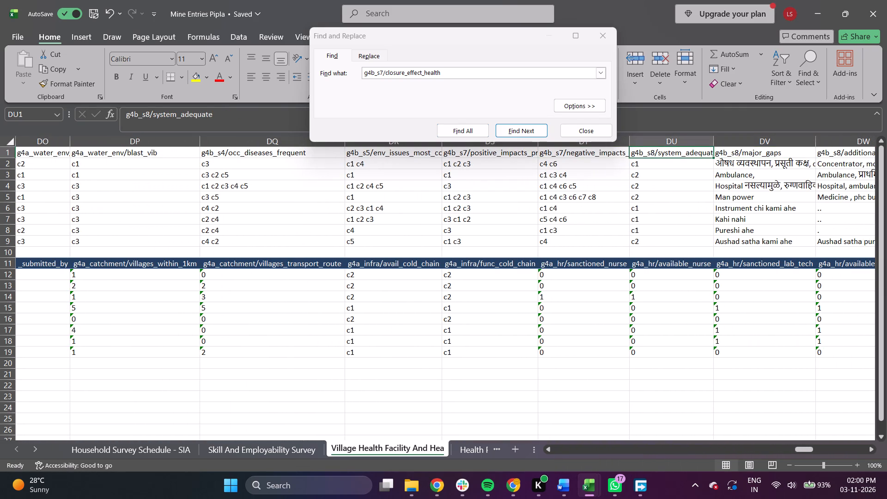
key(shift+Right)
key(ctrl+shift+Down)
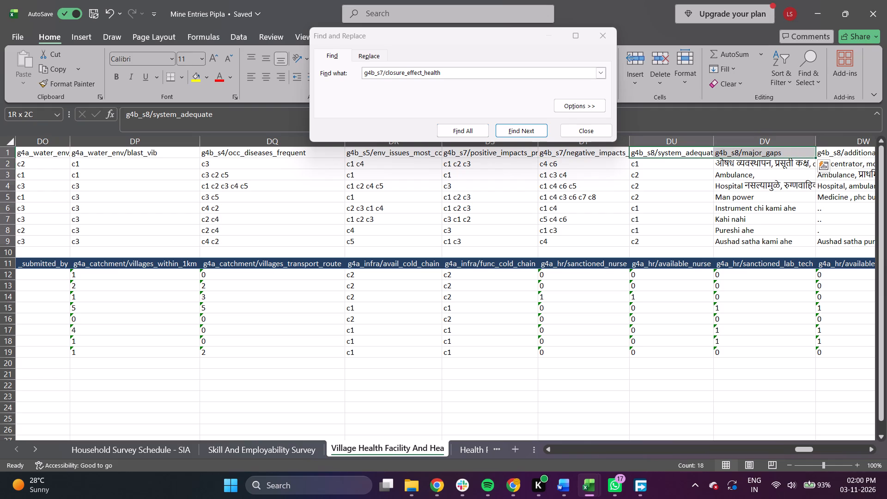
key(ctrl+c)
key(ctrl+x)
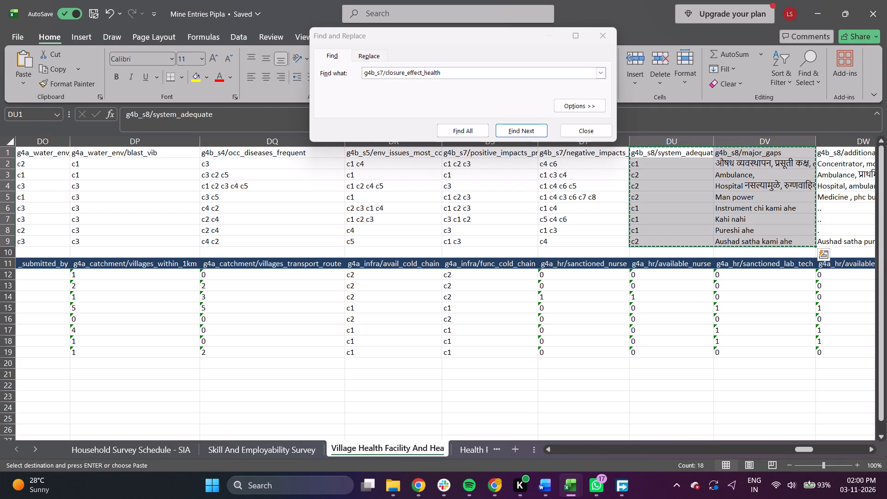
key(Left)
key(ctrl+Left)
key(ctrl+Left)
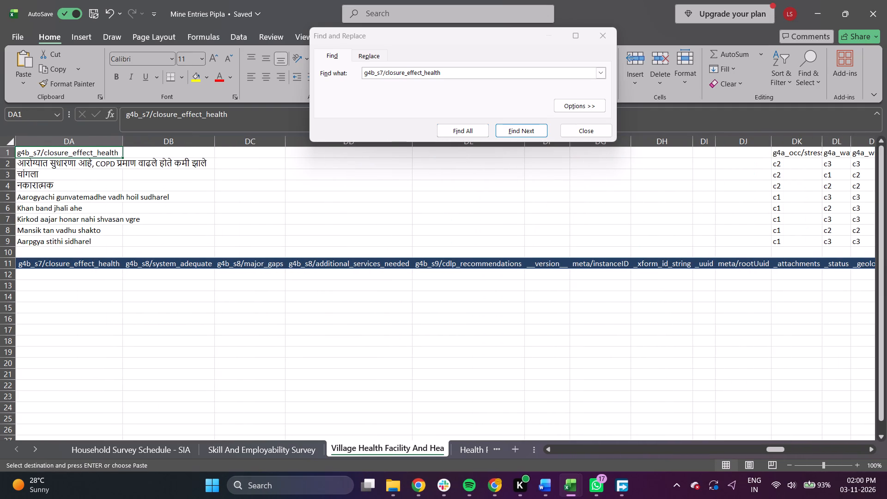
key(Right)
key(ctrl+v)
key(Right)
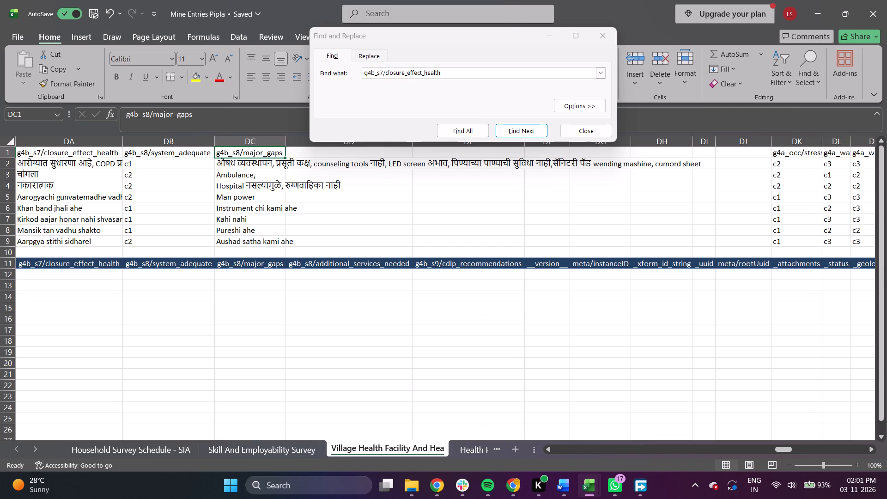
Switch to the Nagpur Cluster workbook.
key(alt+Tab)
key(alt+Right)
key(alt+Right)
key(alt+Left)
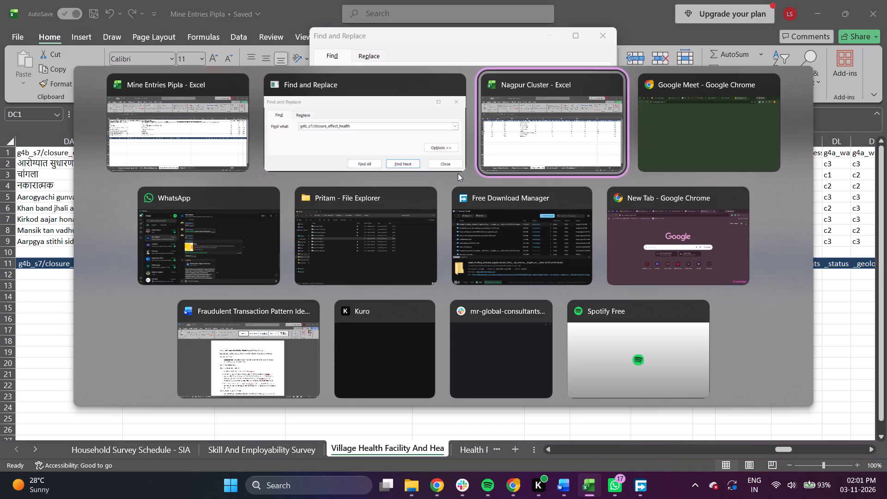
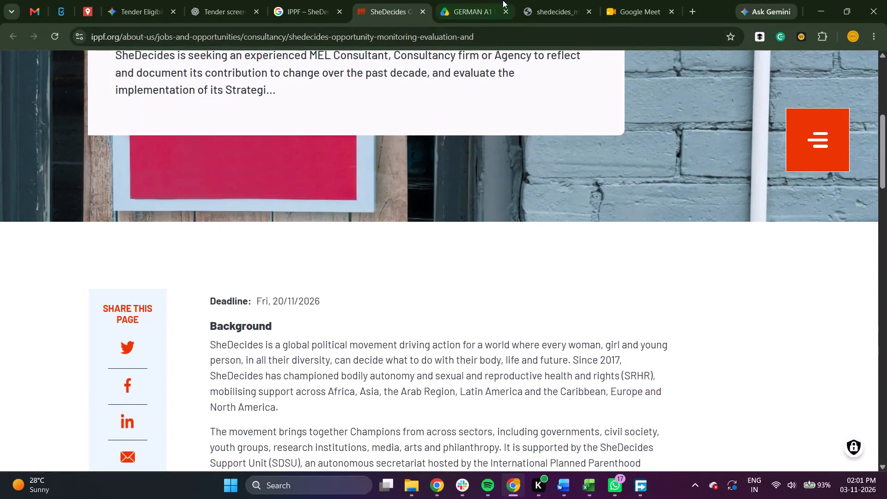
Switch back to the Mine Entries Pipla workbook.
click(545, 6)
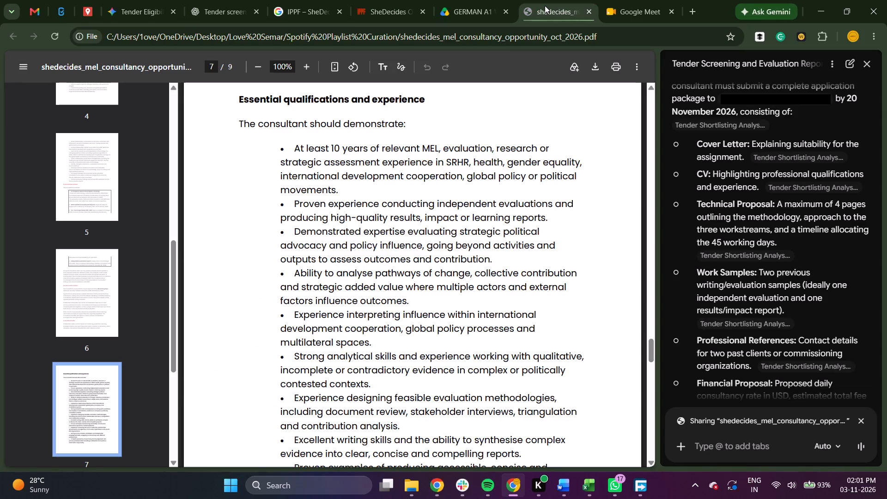
key(alt+Tab)
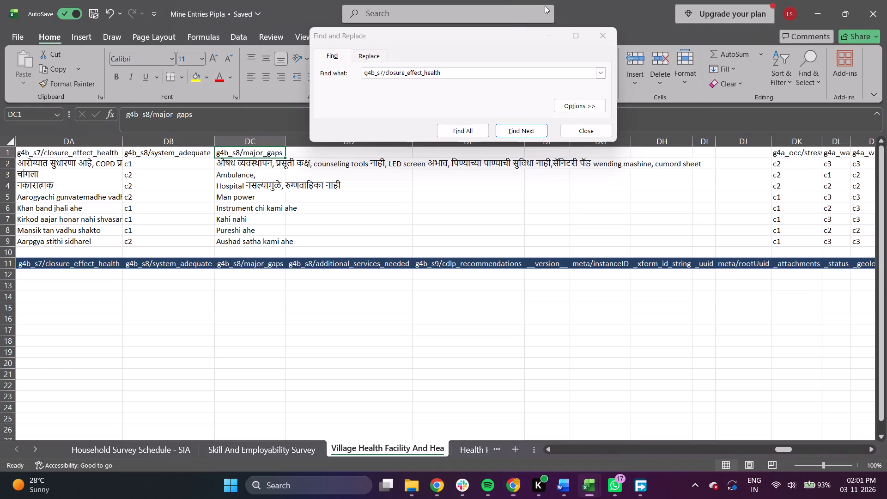
Examine row 1 from the gap after DC across to DT and back, against the row 11 headers.
click(469, 179)
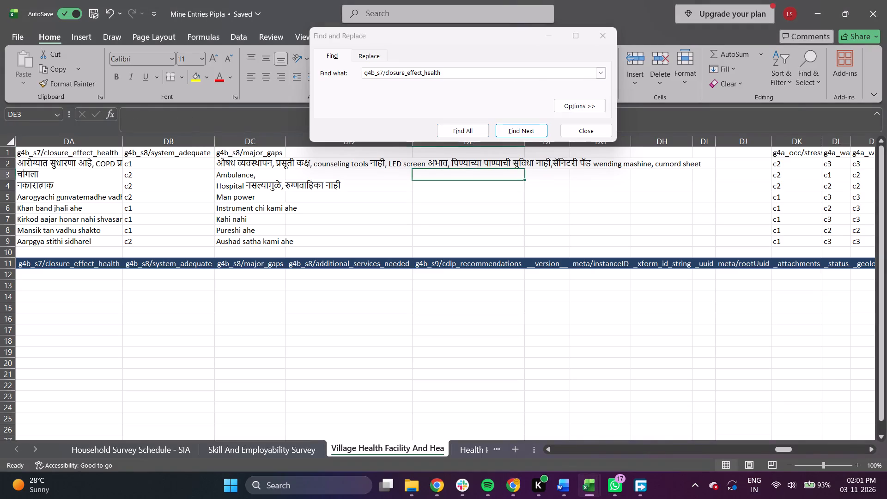
key(Up)
key(Up)
key(ctrl+Right)
key(ctrl+Right)
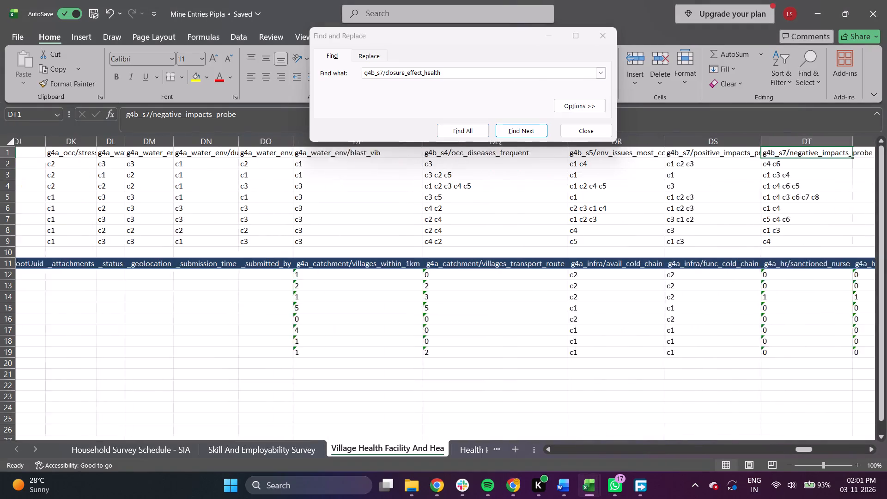
key(ctrl+Left)
key(ctrl+Left)
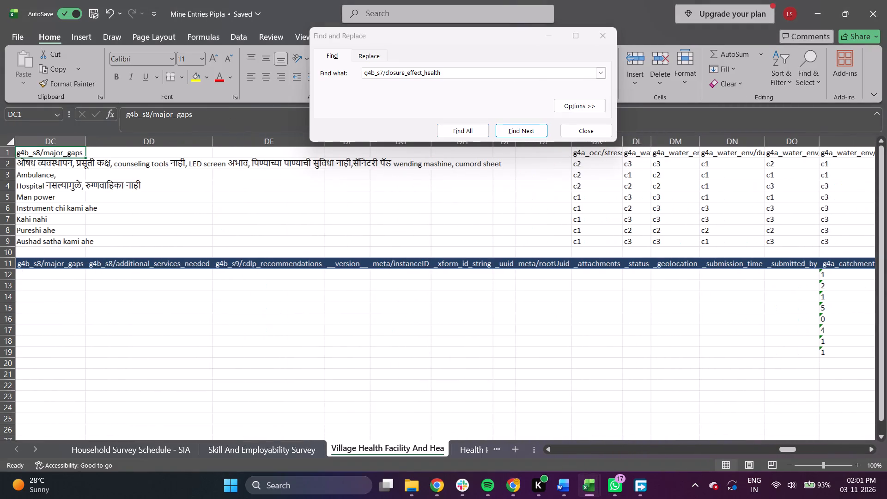
Search the sheet for the DD11 header name g4b_s8/additional_services_needed to locate its data column.
key(Right)
key(Down)
key(Down)
key(Down)
key(Down)
key(Down)
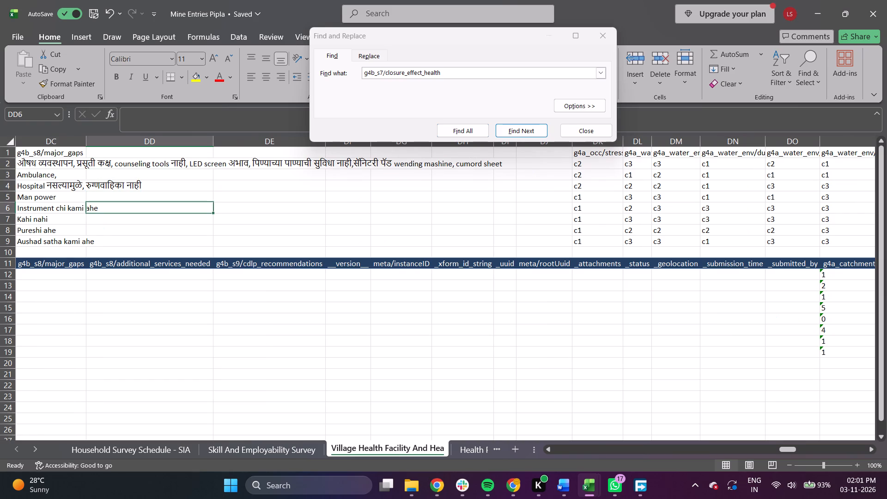
key(Down)
key(Down)
key(Down)
key(Down)
key(Down)
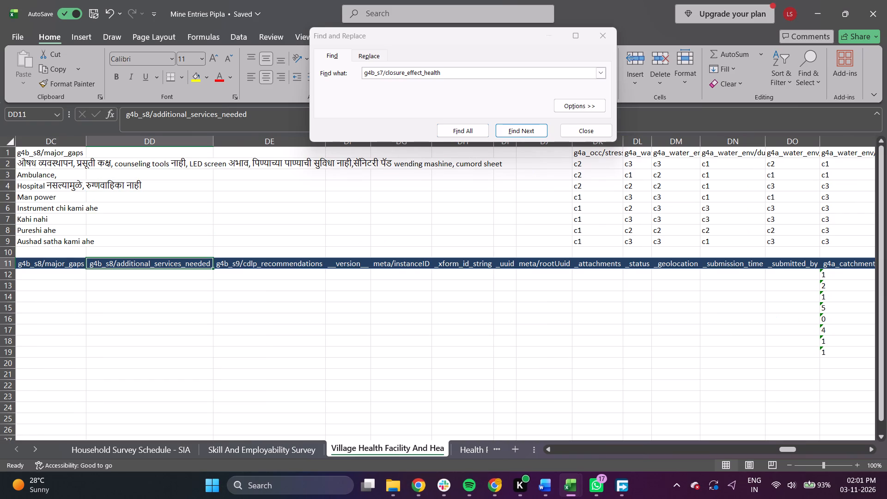
click(249, 112)
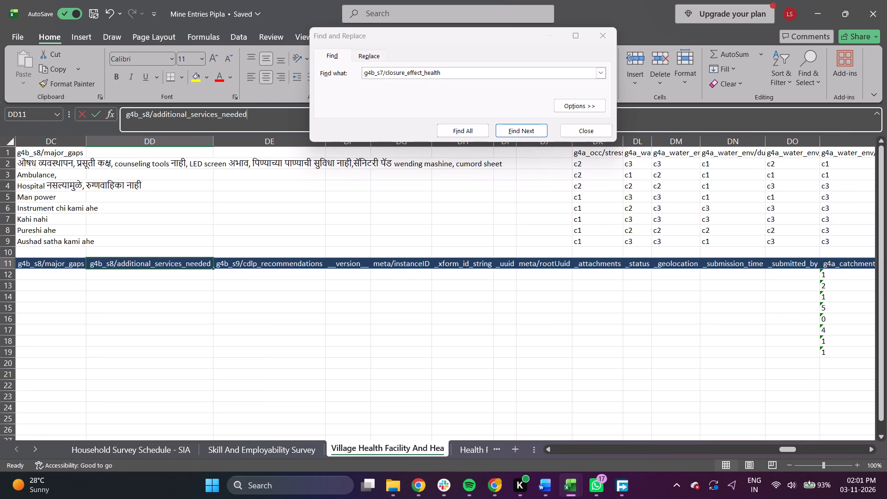
key(ctrl+a)
key(ctrl+c)
key(ctrl+c)
key(ctrl+c)
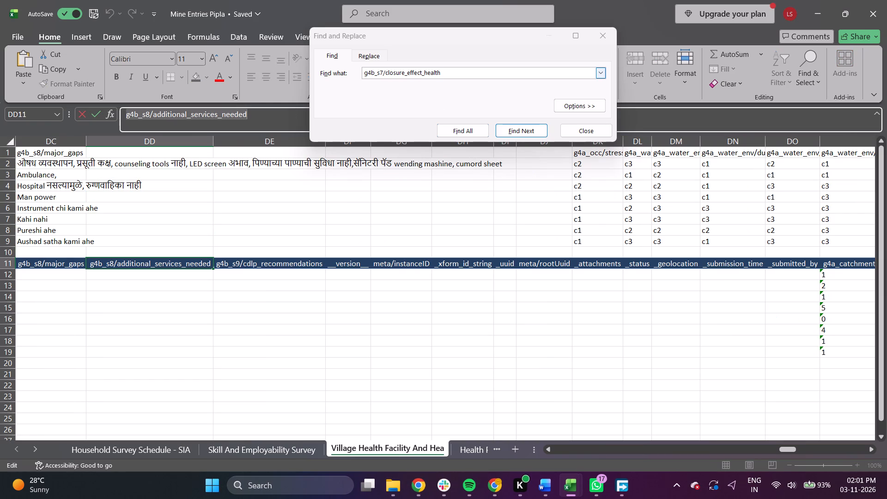
click(439, 71)
key(ctrl+a)
key(ctrl+v)
key(Return)
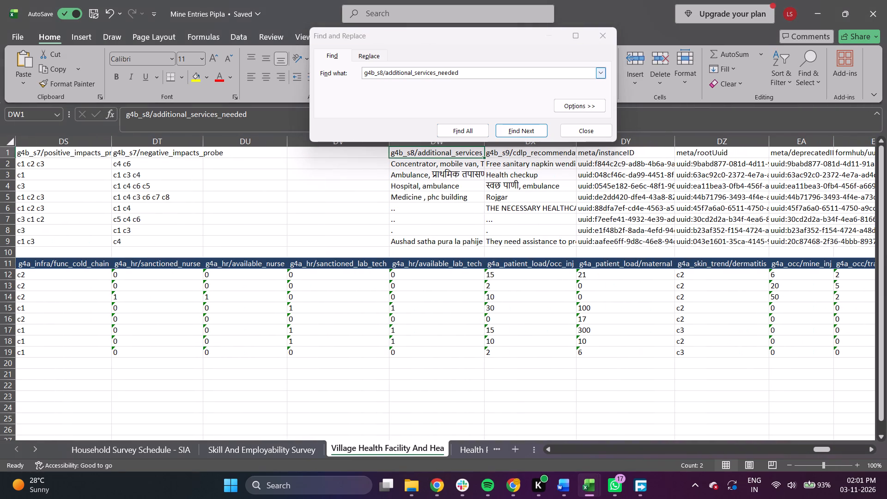
Move the g4b_s8/additional_services_needed and g4b_s9/cdlp_recommendations columns with data from DW1:DX9 to DD1, above their matching row 11 headers.
key(shift+Right)
key(shift+Down)
key(shift+Down)
key(shift+Down)
key(shift+Down)
key(shift+Down)
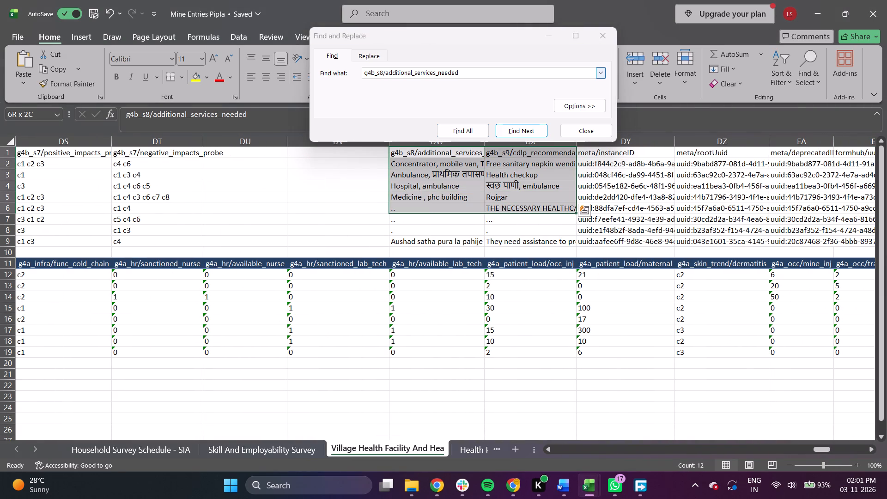
key(shift+Down)
key(shift+Down)
key(shift+Down)
key(ctrl+x)
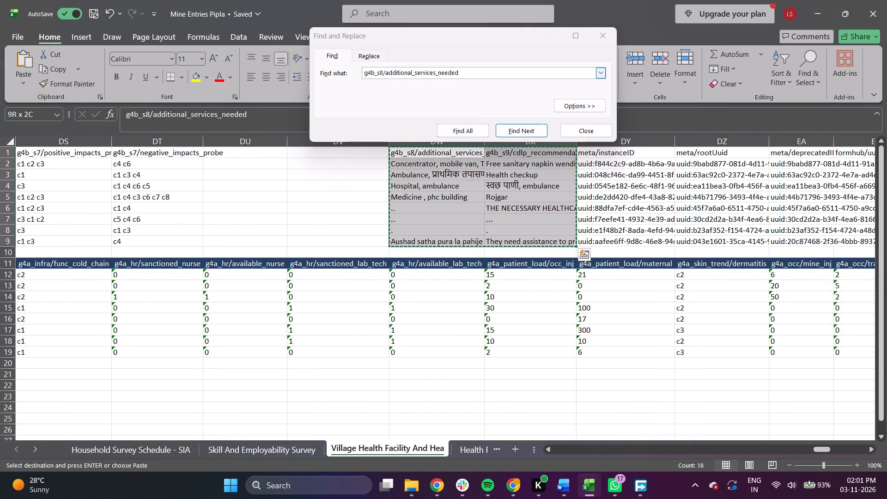
key(Up)
key(ctrl+Left)
key(ctrl+Left)
key(ctrl+Left)
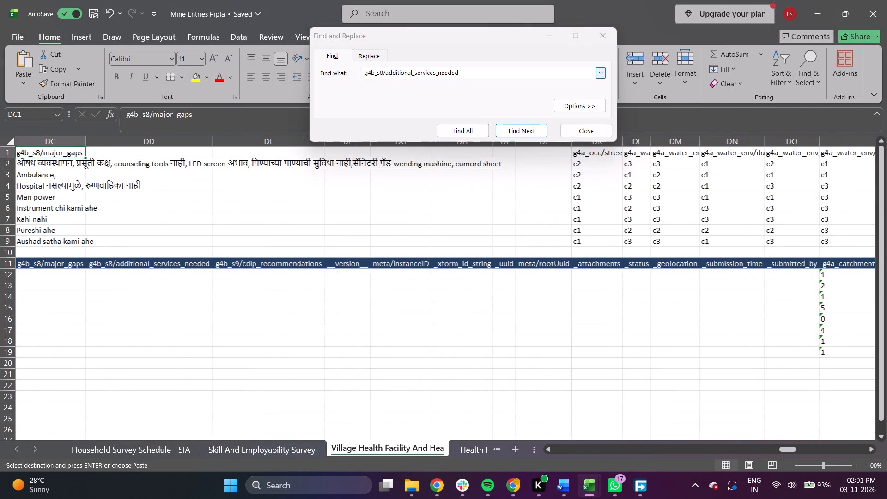
key(Right)
key(ctrl+v)
Examine the columns from DE to DU above row 11, comparing the gap and the remaining columns with their headers.
key(Right)
key(Right)
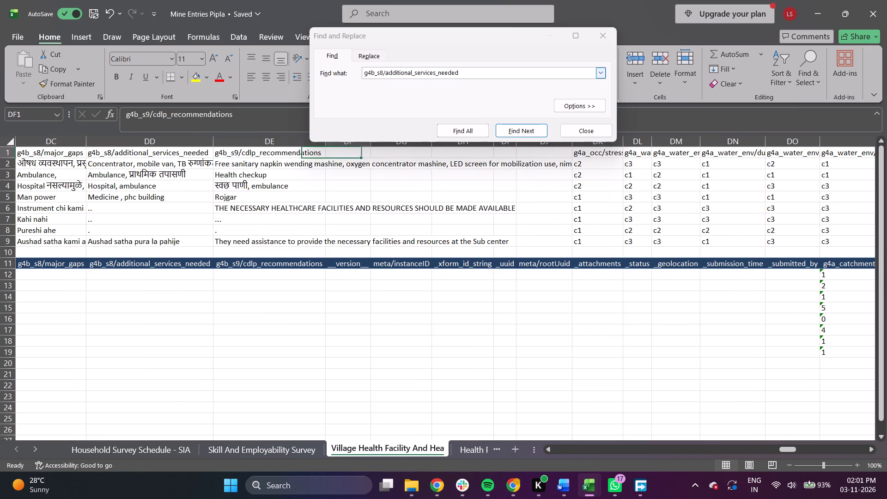
key(Right)
key(Right)
key(Right)
key(Right)
key(Right)
key(Right)
key(Left)
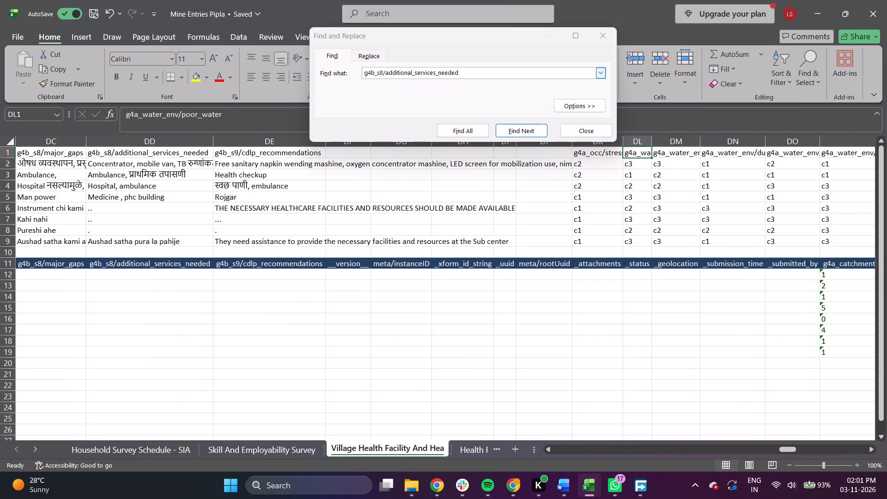
key(Right)
key(Right)
key(Right)
key(Right)
key(Right)
key(Right)
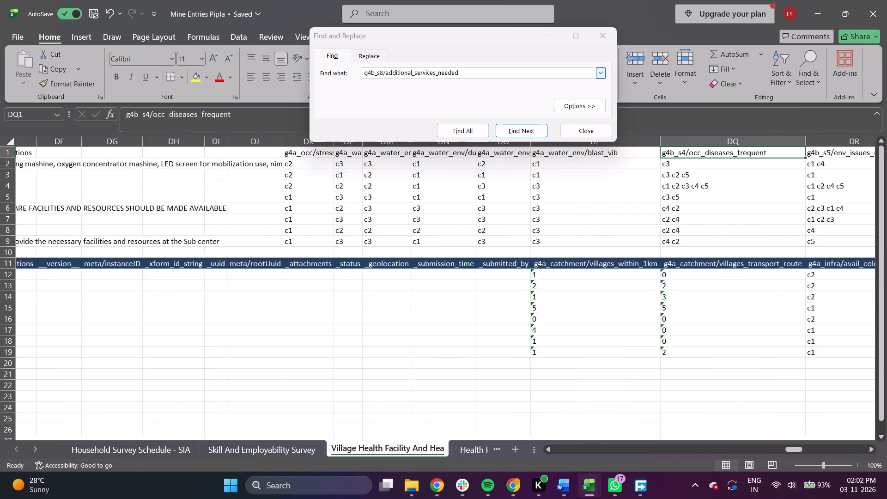
key(Right)
key(Right)
key(Right)
key(Right)
key(Left)
key(Left)
key(Left)
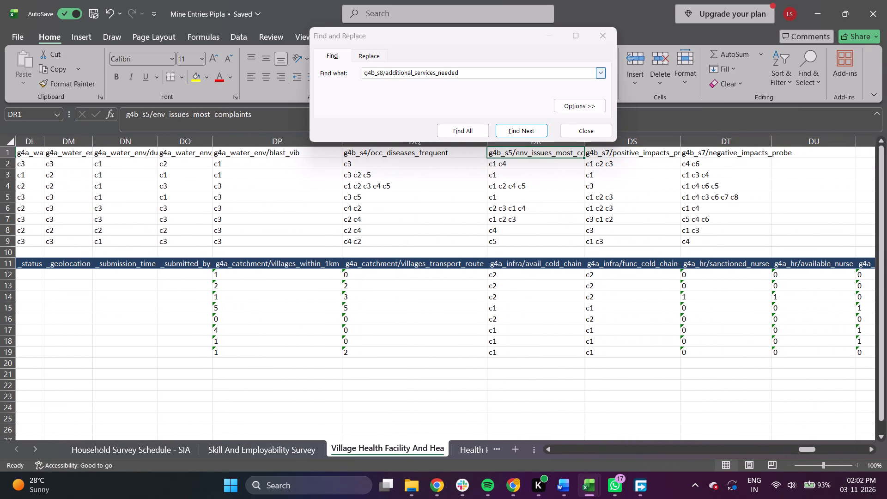
Examine the row 1 columns from DR back to DD and forward again to DU, against the row 11 headers.
key(Left)
key(Left)
key(Left)
key(Left)
key(Left)
key(Left)
key(Left)
key(Left)
key(Left)
key(Left)
key(Left)
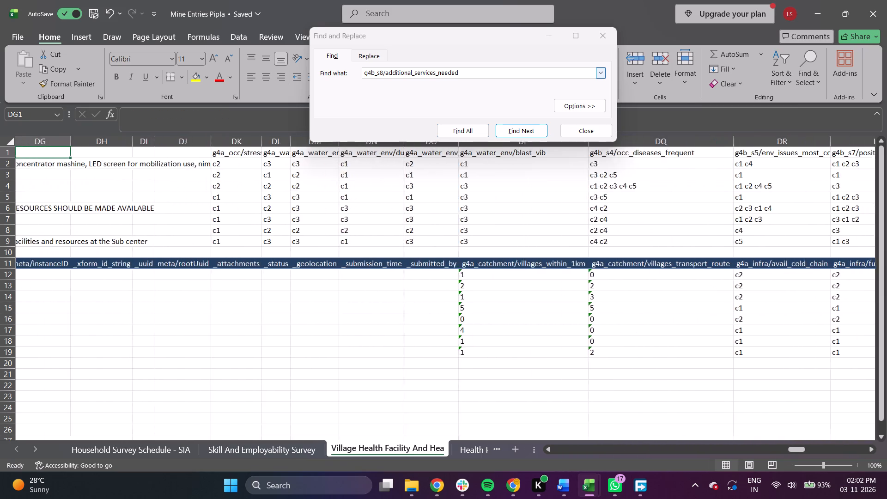
key(Left)
key(Left)
key(Left)
key(Right)
key(Right)
key(Right)
key(Right)
key(Right)
key(Right)
key(Right)
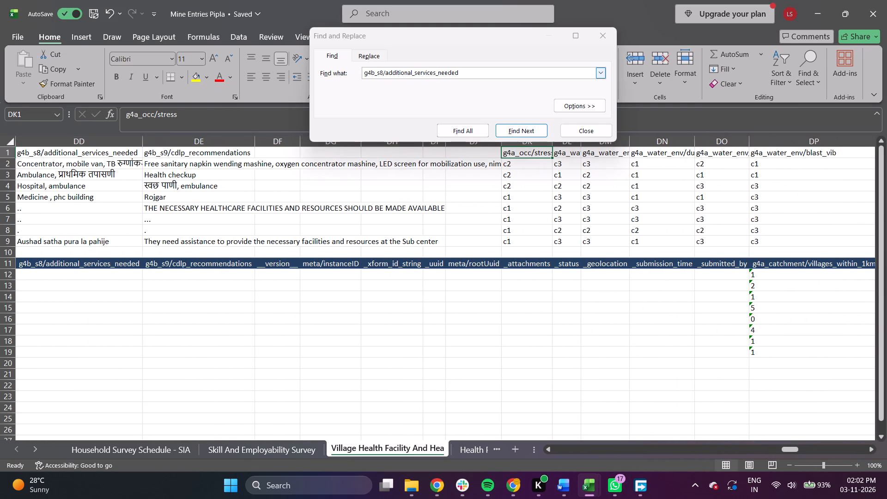
key(Right)
key(Right)
key(Right)
key(Right)
key(Right)
key(Right)
key(Right)
key(Right)
key(Right)
key(Right)
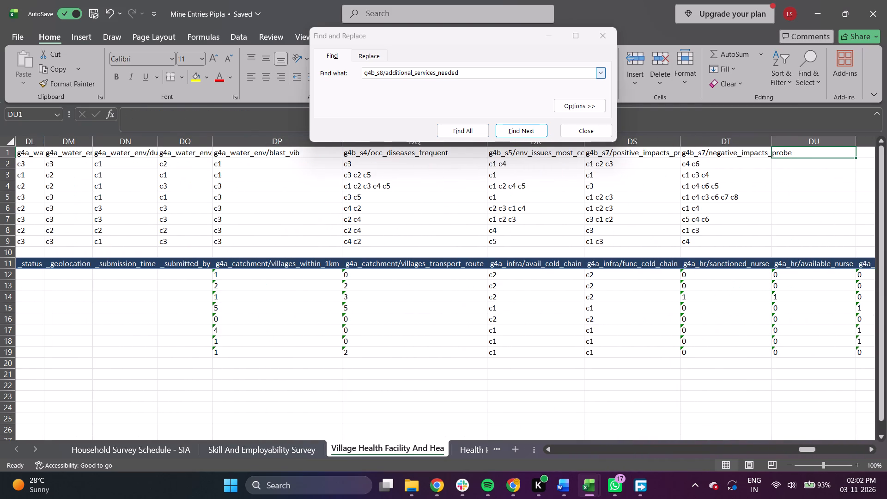
Move the block from meta/instanceID to _validation_status.label, rows 1 to 9, from DY1 to DU1, directly after g4b_s7/negative_impacts_probe.
key(Right)
key(Right)
key(Right)
key(ctrl+Right)
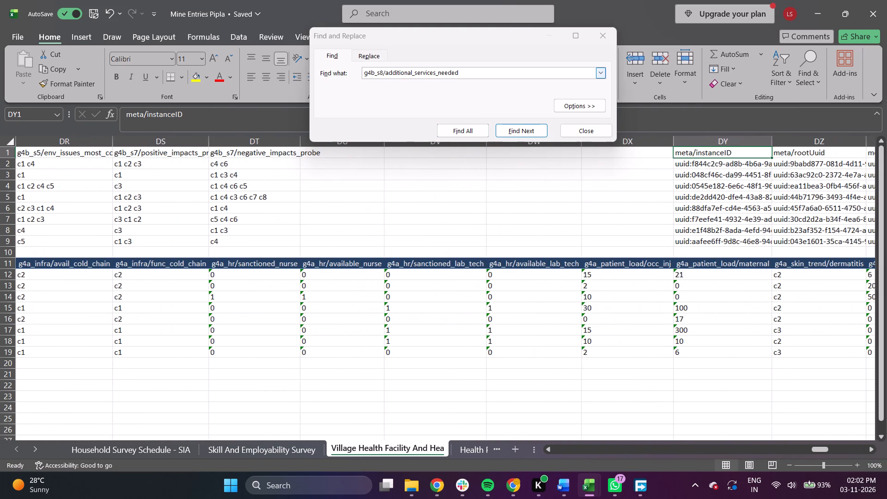
key(ctrl+shift+Down)
key(ctrl+shift+Right)
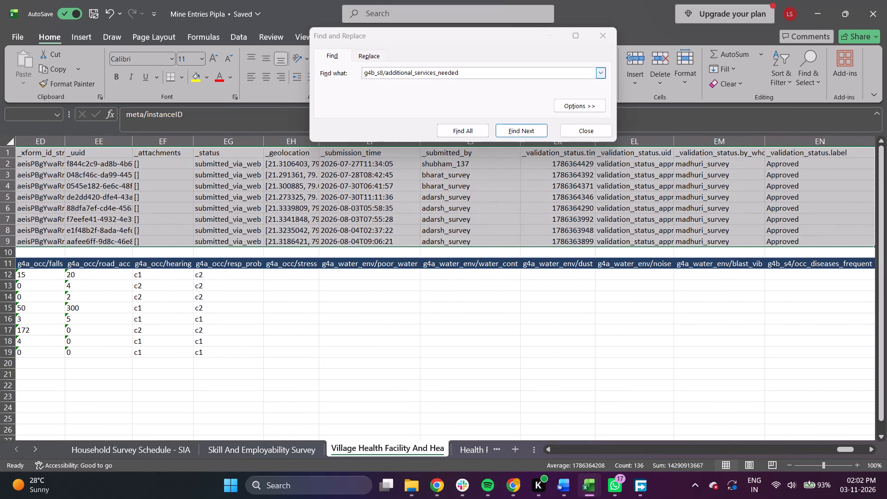
key(ctrl+x)
key(Left)
key(Left)
key(Left)
key(Left)
key(Left)
key(Left)
key(Left)
key(Right)
key(Right)
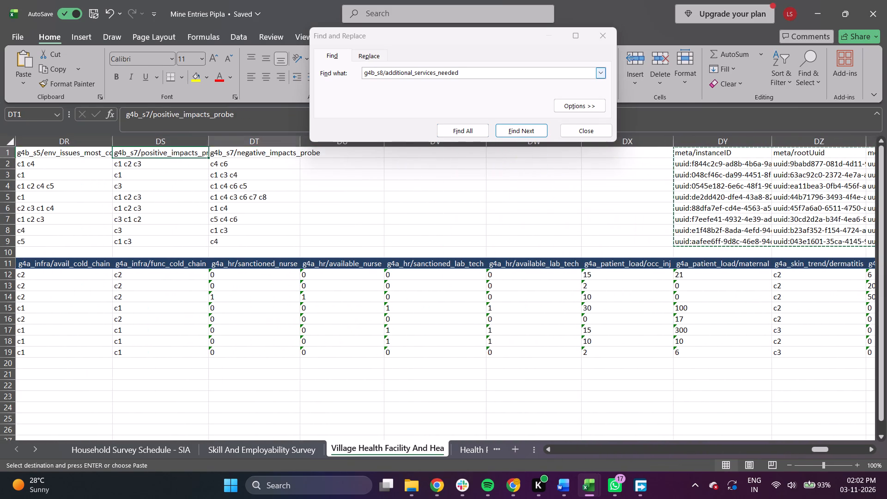
key(Right)
key(ctrl+v)
Examine the row 1 columns from DT back to DD, checking the empty gap above the row 11 metadata headers.
key(Left)
key(Left)
key(Left)
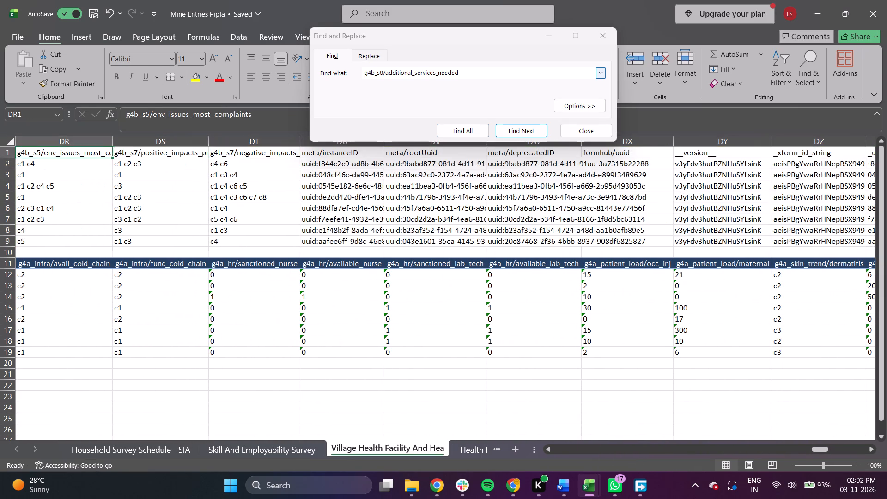
key(Left)
key(Left)
key(Left)
key(Left)
key(Left)
key(Left)
key(Left)
key(Left)
key(Left)
key(Left)
key(Left)
key(Left)
key(Left)
key(Left)
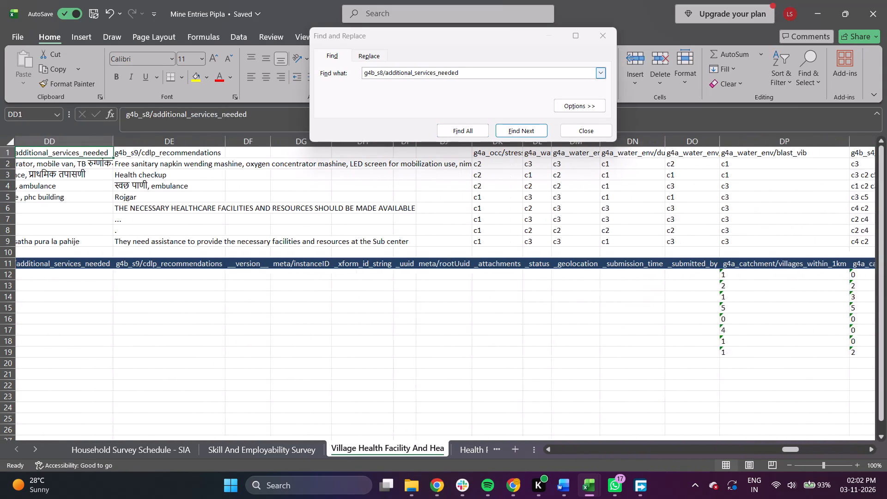
Move the whole block starting at g4a_occ/stress, rows 1 to 9, from DK1 to DF1, directly after g4b_s9/cdlp_recommendations.
key(Right)
key(Right)
key(Right)
key(Right)
key(Right)
key(Right)
key(Right)
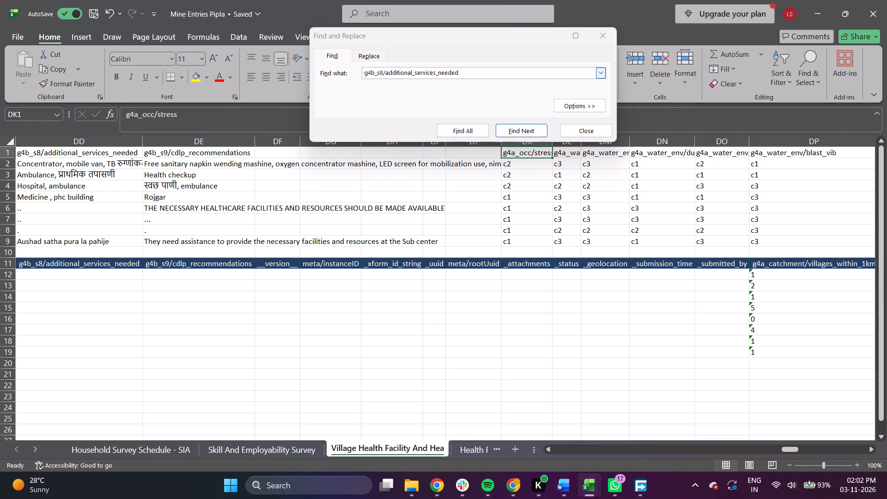
key(ctrl+shift+Right)
key(ctrl+shift+Down)
key(ctrl+x)
key(Left)
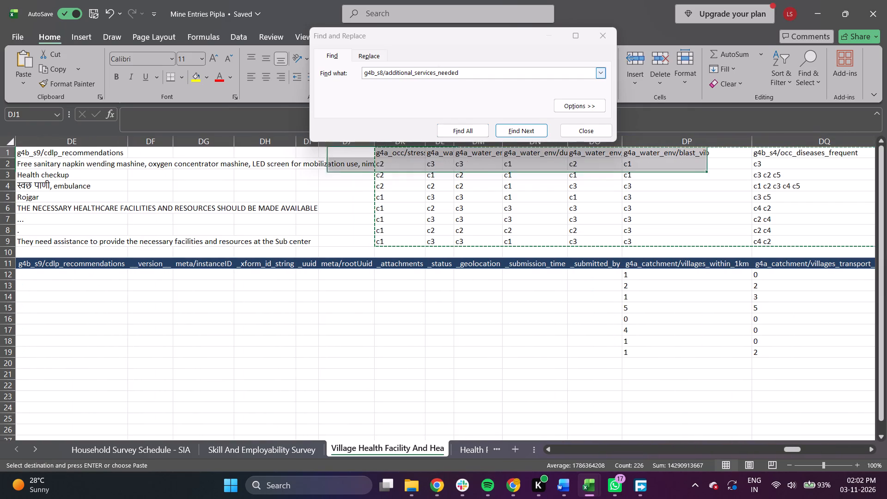
key(Left)
key(Left)
key(Left)
key(Left)
key(ctrl+v)
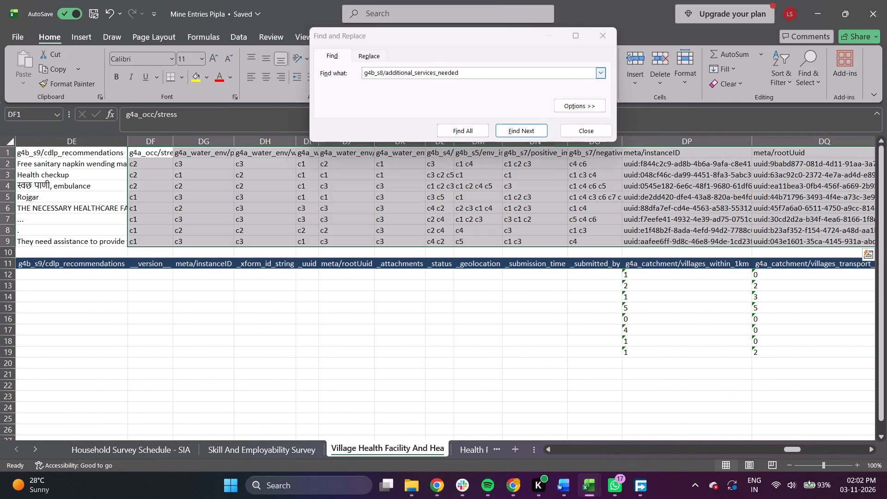
Examine the moved columns from DE to DI, comparing their row 1 names with the row 11 headers.
key(Right)
key(Left)
key(Left)
key(Right)
key(Right)
key(Right)
key(Right)
key(Left)
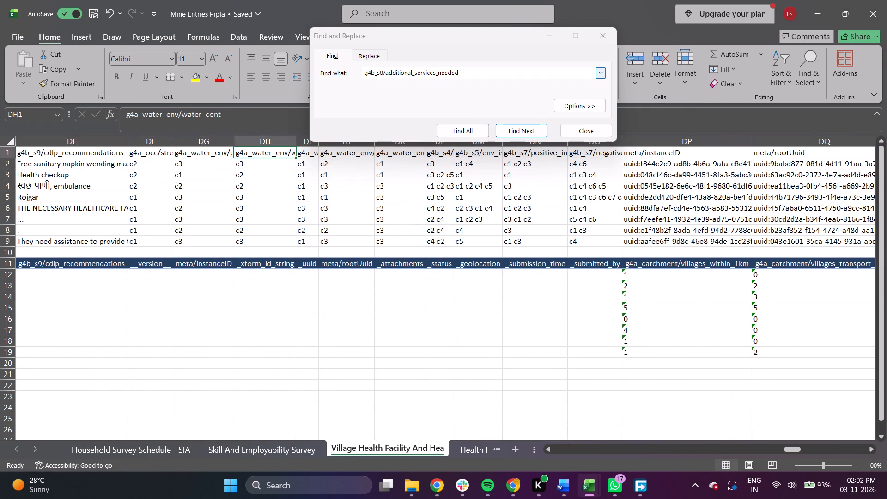
Compare row 1 names with row 11 headers from g4a_water_env/water_cont back to g4b_s1/vulnerable_groups.
key(Left)
key(Left)
key(Left)
key(Left)
key(Left)
key(Left)
key(Left)
key(Left)
key(Left)
key(Left)
key(Left)
key(Left)
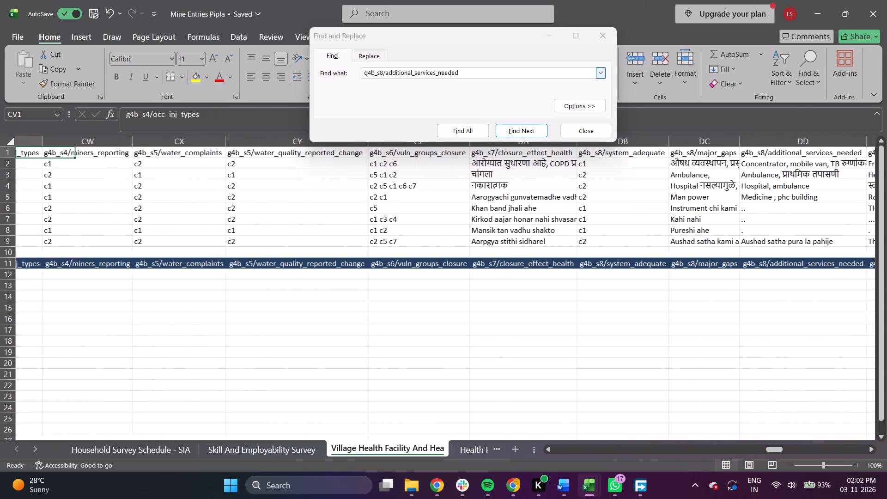
key(Left)
key(Left)
key(Left)
key(Left)
key(Left)
key(Left)
key(Left)
key(Left)
key(Left)
key(Left)
key(Left)
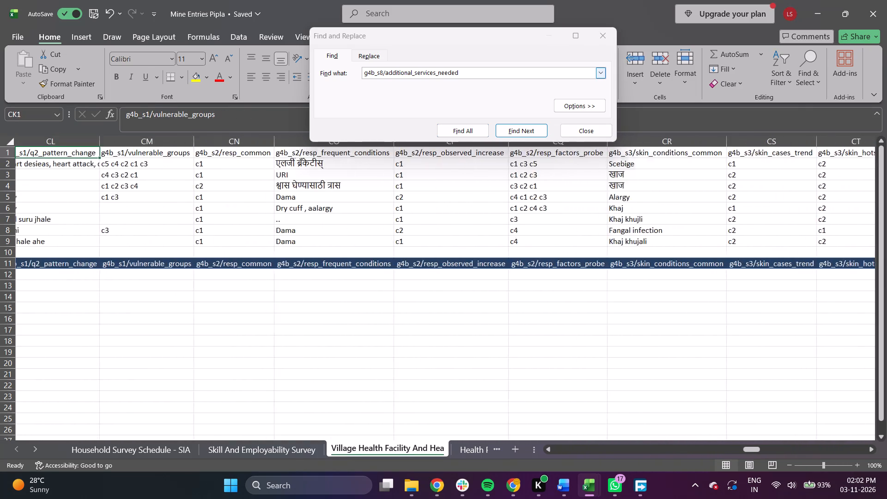
Compare the remaining row 1 names with row 11 headers, back to the first filled row 1 column, g4a_water_env/traffic.
key(Left)
key(Left)
key(Left)
key(Left)
key(Left)
key(Left)
key(Left)
key(Left)
key(Left)
key(Left)
key(Left)
key(Left)
key(Left)
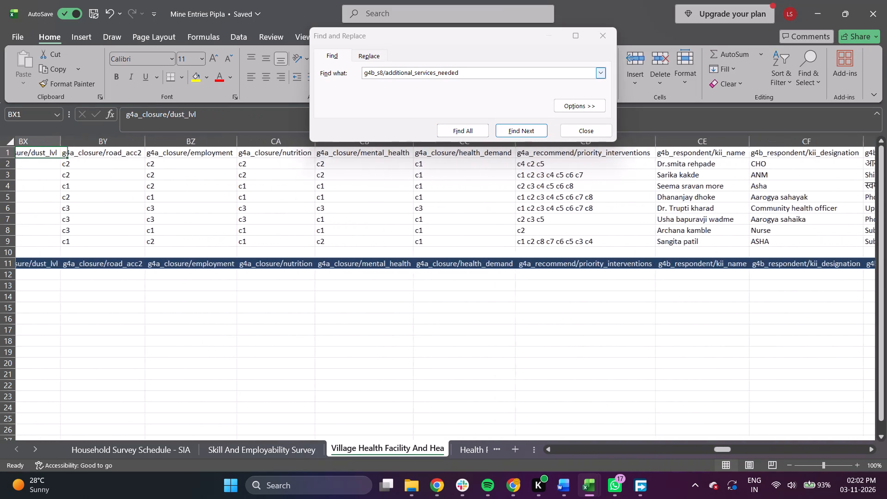
key(Left)
key(Left)
key(Left)
key(Left)
key(Left)
key(Left)
key(Left)
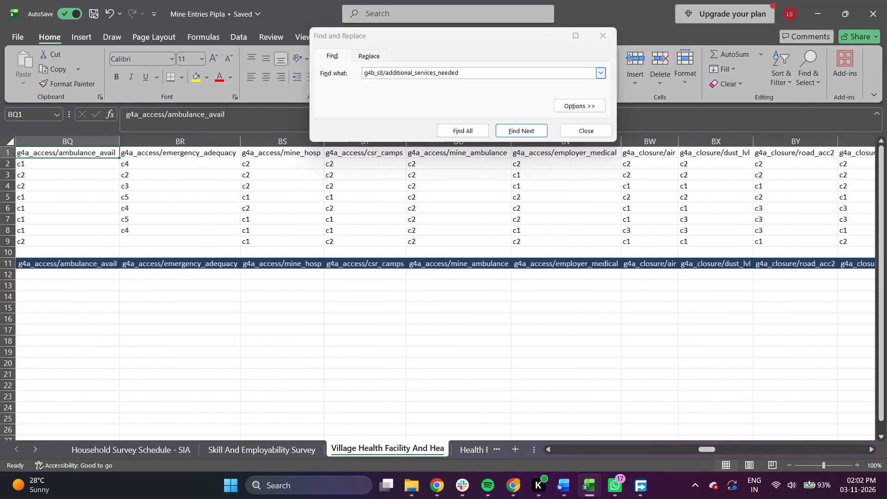
key(ctrl+Left)
key(ctrl+Left)
key(ctrl+Left)
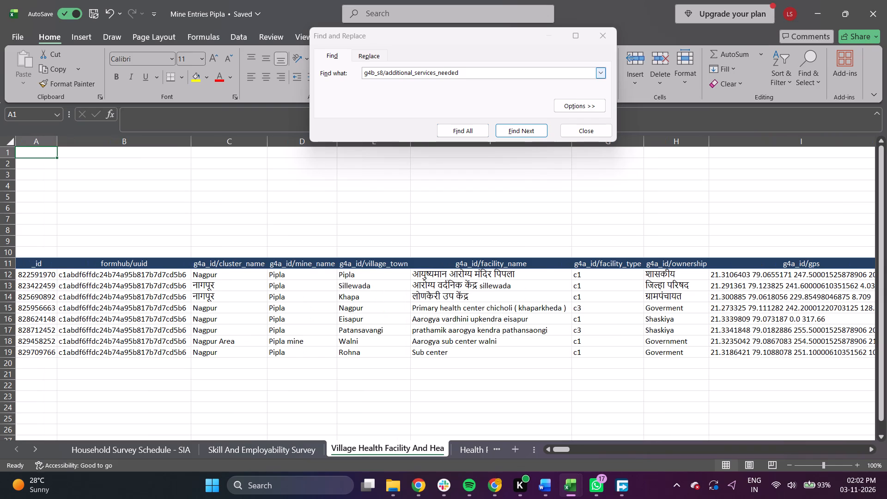
key(ctrl+Right)
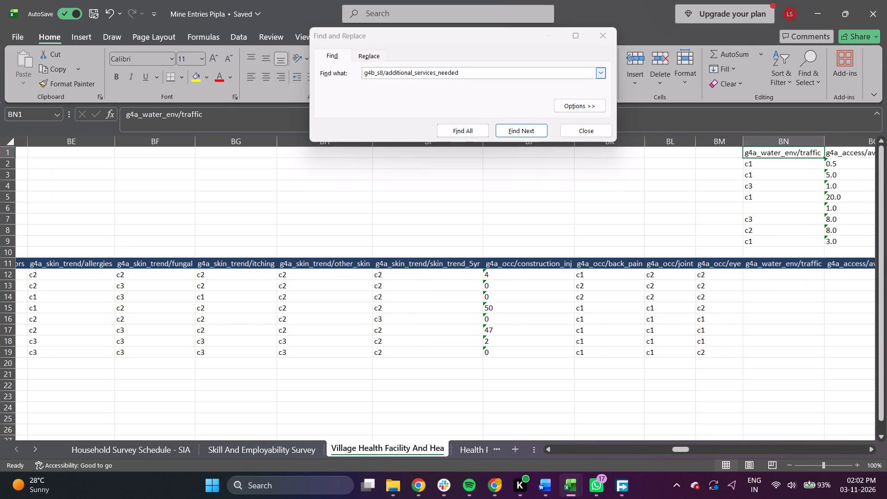
Undo the last move of the g4a_occ/stress block to DF1.
key(ctrl+z)
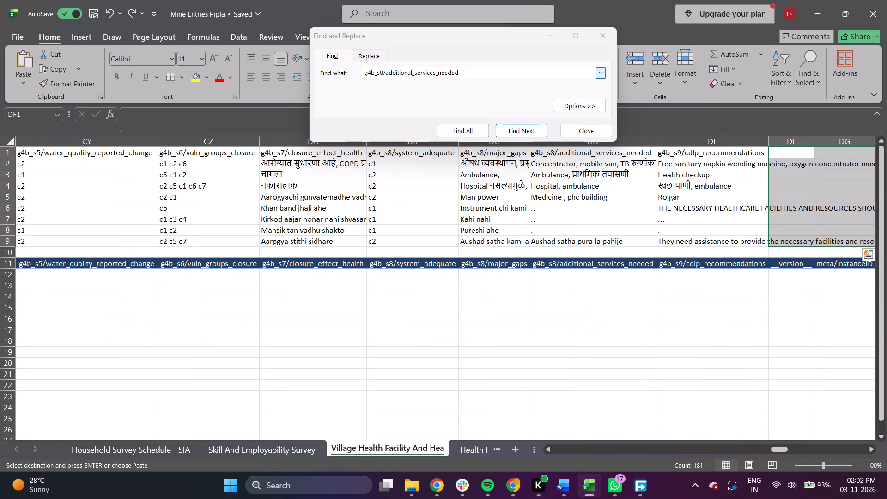
Examine row 1 around the empty gap between g4b_s9/cdlp_recommendations and g4a_occ/stress, checking the row 11 metadata headers below.
key(Right)
key(Right)
key(Right)
key(Right)
key(Left)
key(Left)
key(Left)
key(Left)
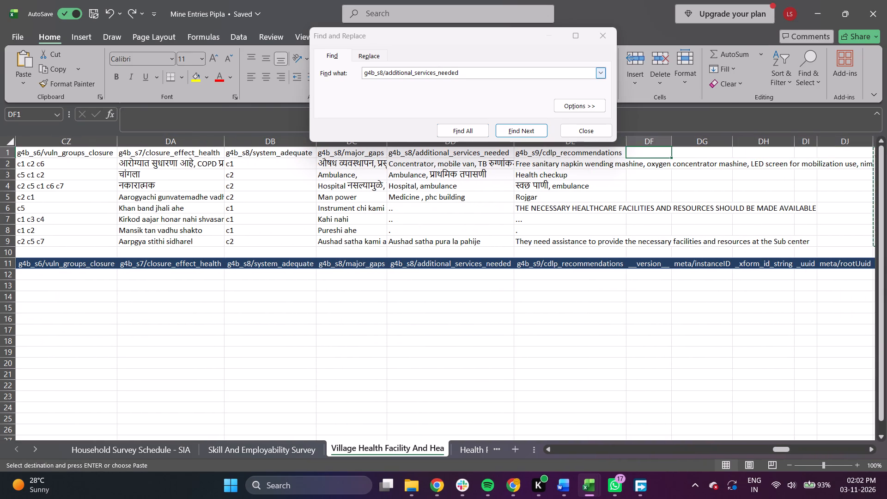
key(Left)
key(Left)
key(Left)
key(Left)
key(Left)
key(Right)
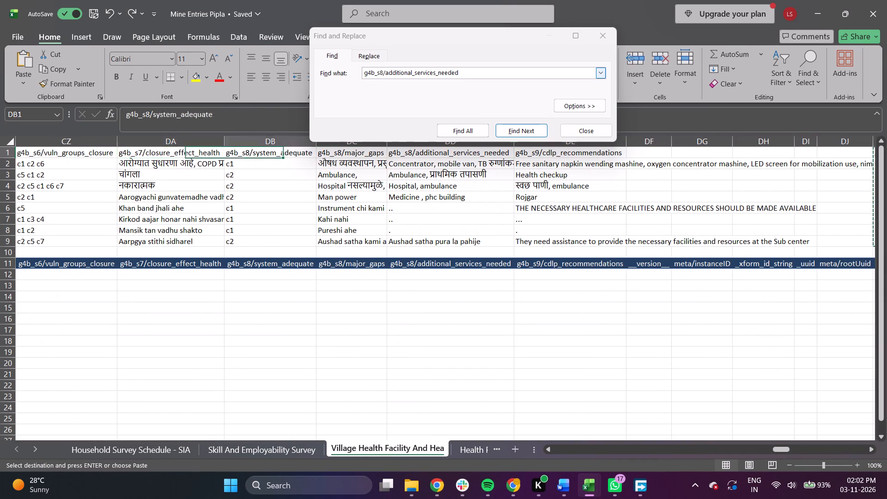
key(Right)
key(Right)
key(Right)
key(Right)
key(Right)
key(Right)
key(Right)
key(Right)
key(Right)
key(Right)
key(Right)
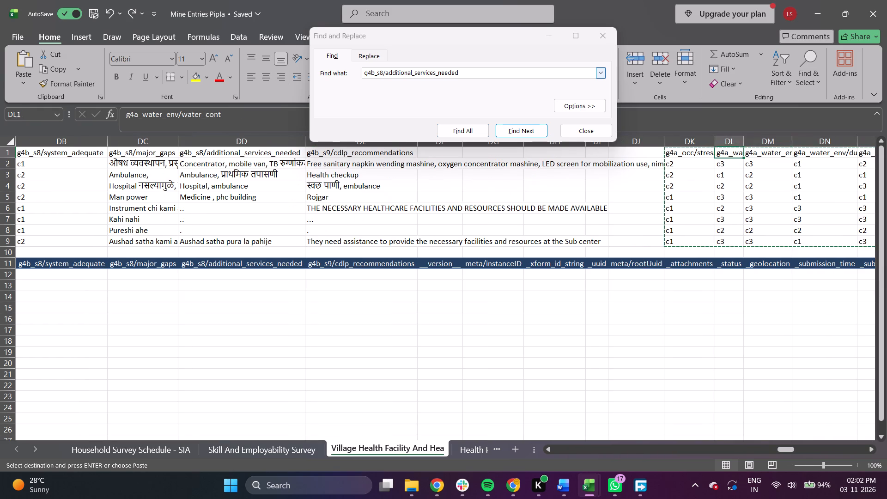
Examine the cut block from g4a_occ/stress through _validation_status.label against the row 11 headers beneath it.
key(Left)
key(Left)
key(Right)
key(Right)
key(Right)
key(Right)
key(Right)
key(Right)
key(Right)
key(Right)
key(Right)
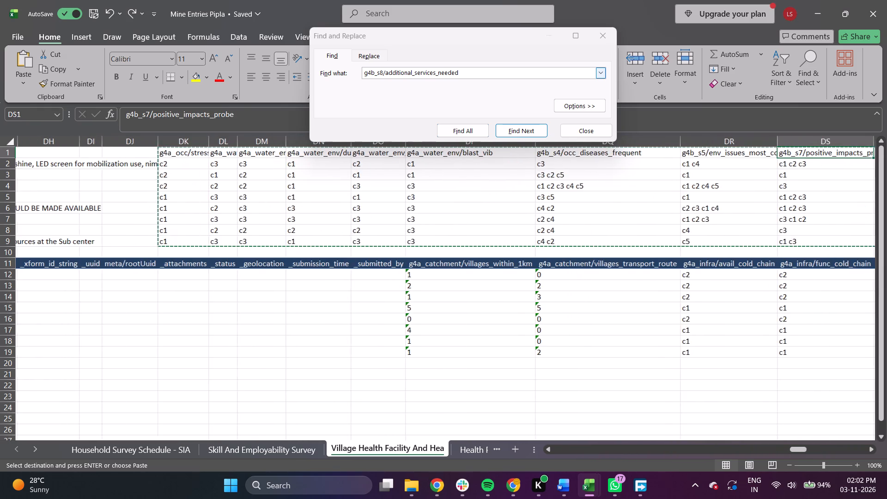
key(Right)
key(Right)
key(Right)
key(Right)
key(Right)
key(Right)
key(Right)
key(Right)
key(Right)
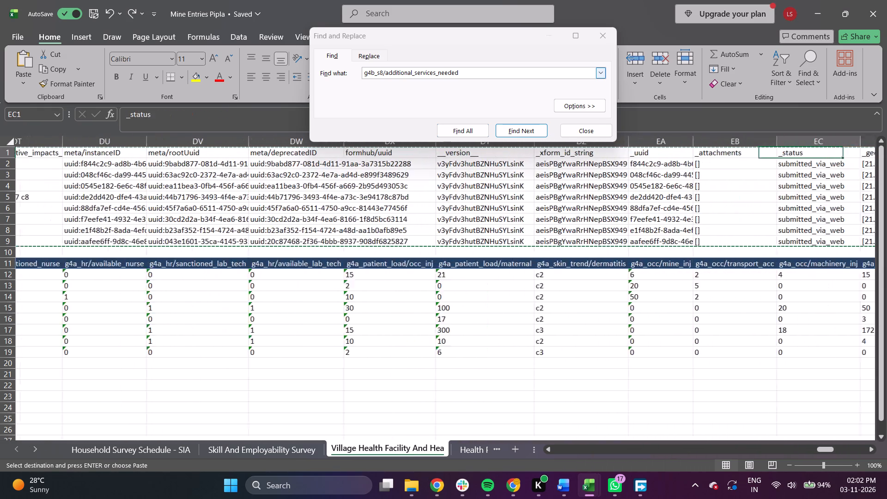
key(Right)
key(Right)
key(Right)
key(Right)
key(Right)
key(Right)
key(Right)
key(Right)
key(Right)
key(Left)
key(Left)
key(Left)
key(Left)
key(Left)
key(Left)
key(Left)
key(Left)
key(Left)
key(Left)
key(Left)
key(Left)
key(Left)
key(Left)
key(Left)
key(Left)
key(Left)
key(Left)
key(Left)
key(Left)
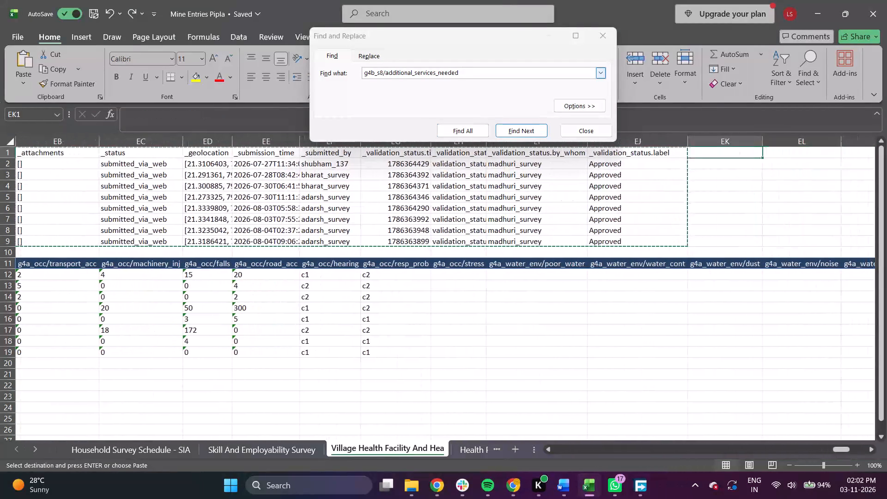
key(Left)
key(Left)
key(Left)
key(Left)
key(Left)
key(Left)
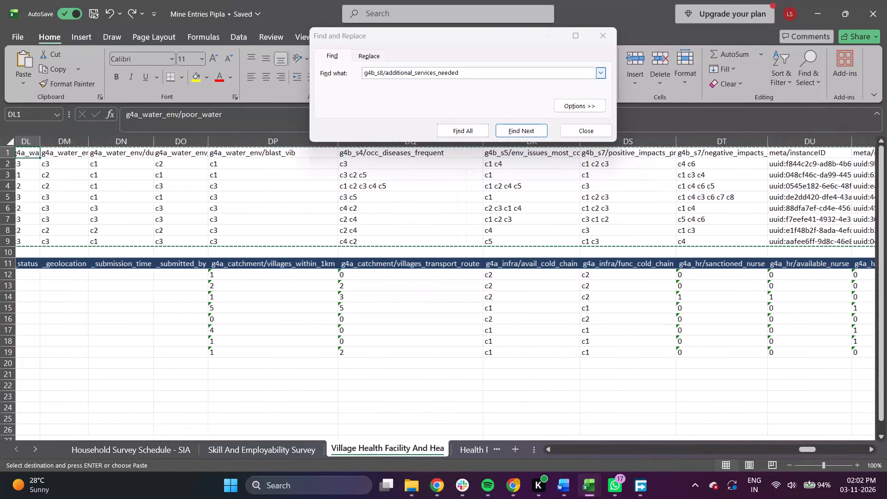
Move the cut block starting at g4a_occ/stress, rows 1 to 9, from DK1 to DP1, above g4a_catchment/villages_within_1km.
key(Left)
key(Left)
key(Left)
key(Left)
key(Left)
key(Right)
key(Right)
key(Right)
key(Right)
key(Right)
key(Right)
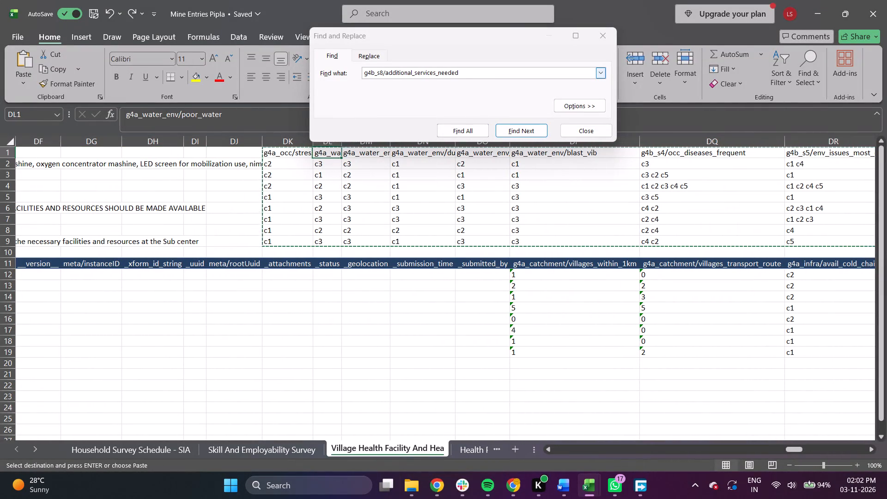
key(Right)
key(Right)
key(Right)
key(Right)
key(ctrl+v)
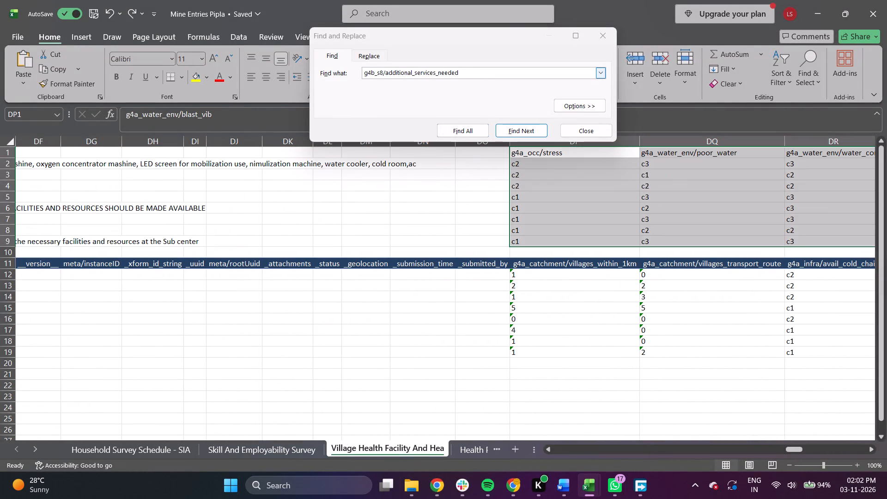
key(Left)
key(Left)
key(Right)
key(Right)
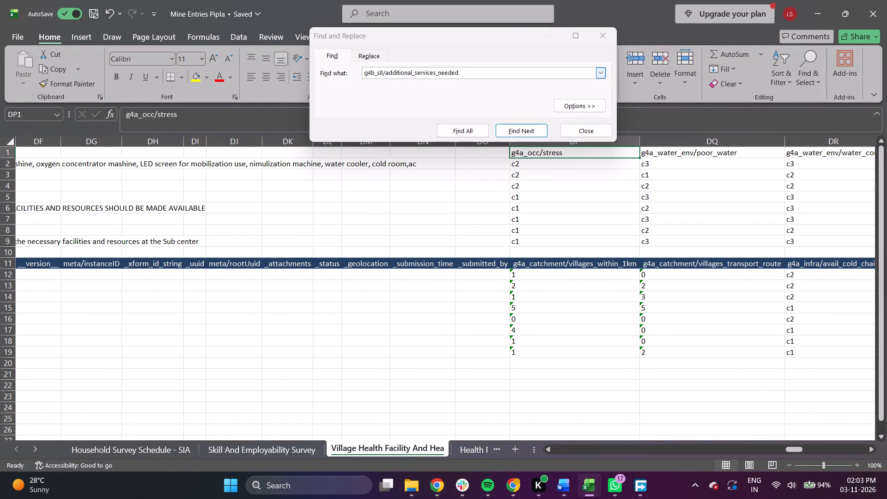
Move the __version__ column, rows 1 to 9, from ED1 to DF1, above the matching row 11 header.
key(Left)
key(Left)
key(Left)
key(Left)
key(Left)
key(Left)
key(Left)
key(Right)
key(Right)
key(Right)
key(Right)
key(Right)
key(Right)
key(Right)
key(Right)
key(Right)
key(Right)
key(Right)
key(Right)
key(Right)
key(Right)
key(Right)
key(Right)
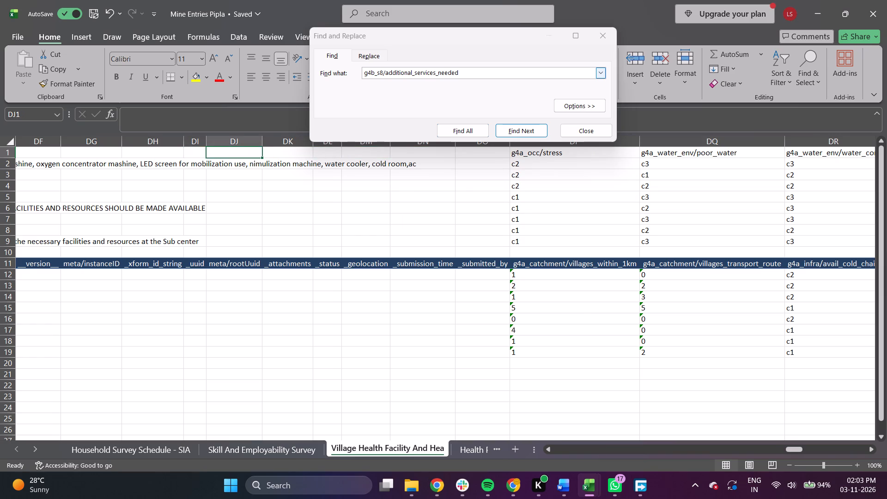
key(Left)
key(Right)
key(Right)
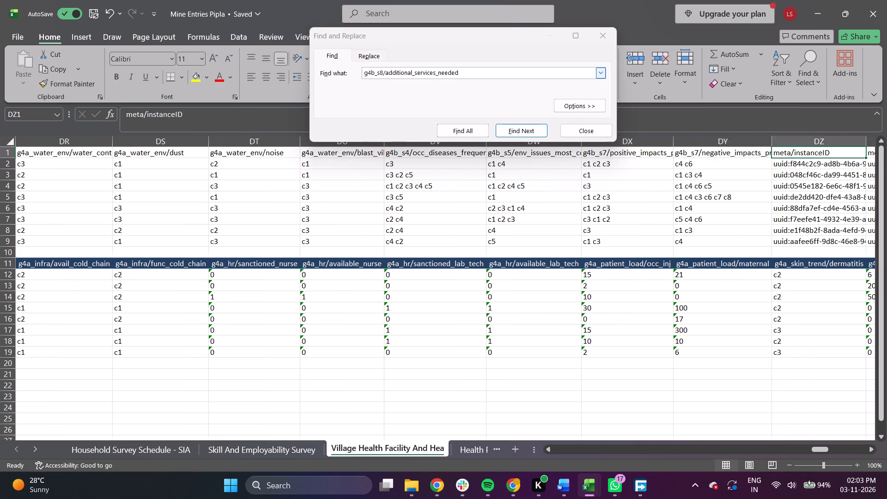
key(Right)
key(Right)
key(Right)
key(Right)
key(Right)
key(Left)
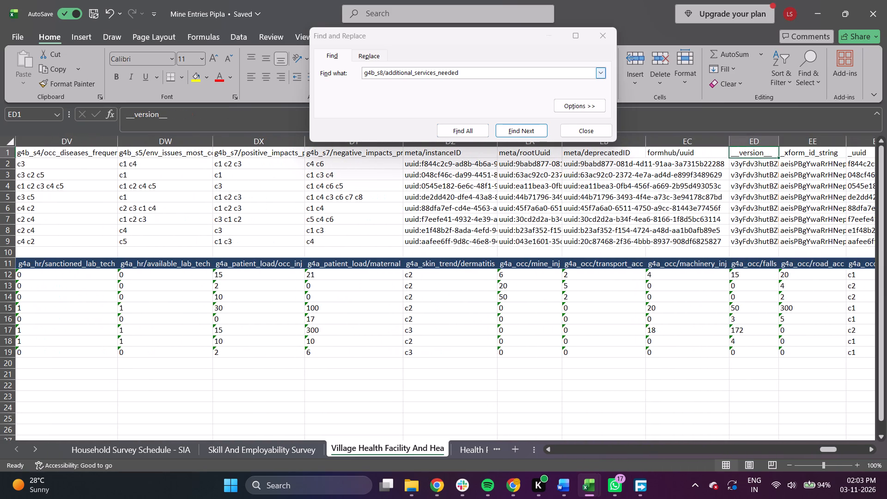
key(ctrl+shift+Down)
key(ctrl+x)
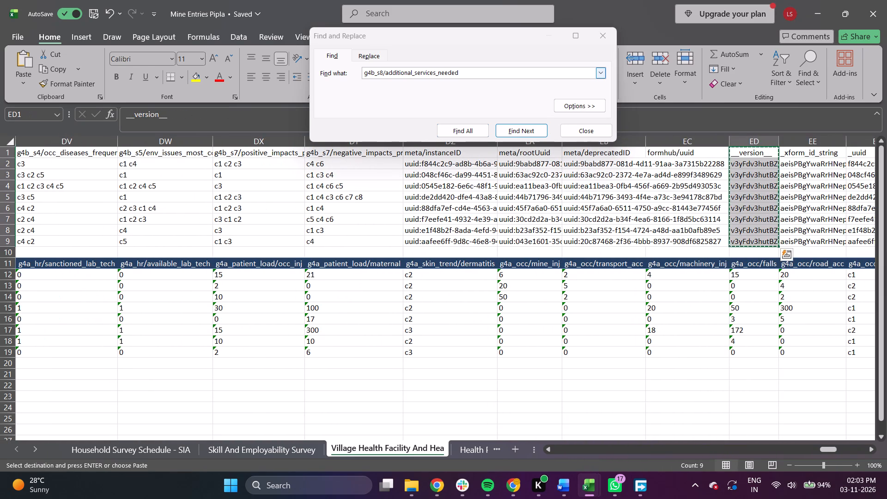
key(ctrl+Left)
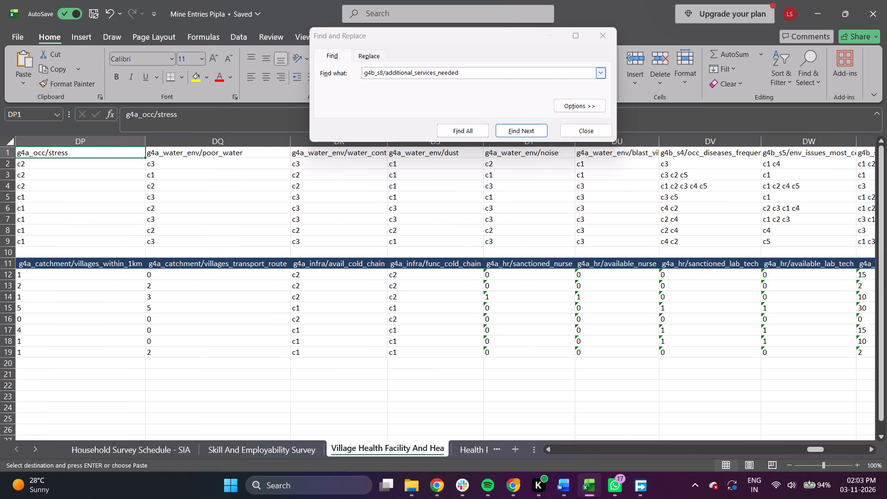
key(ctrl+Left)
key(Right)
key(ctrl+v)
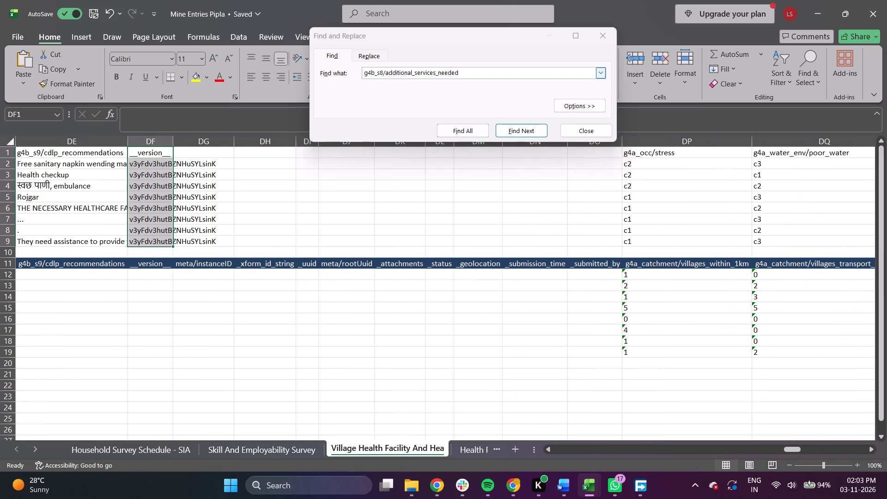
Move the meta/instanceID column, rows 1 to 9, from DZ1 to DG1, above the matching row 11 header.
key(Right)
key(ctrl+Right)
key(ctrl+Right)
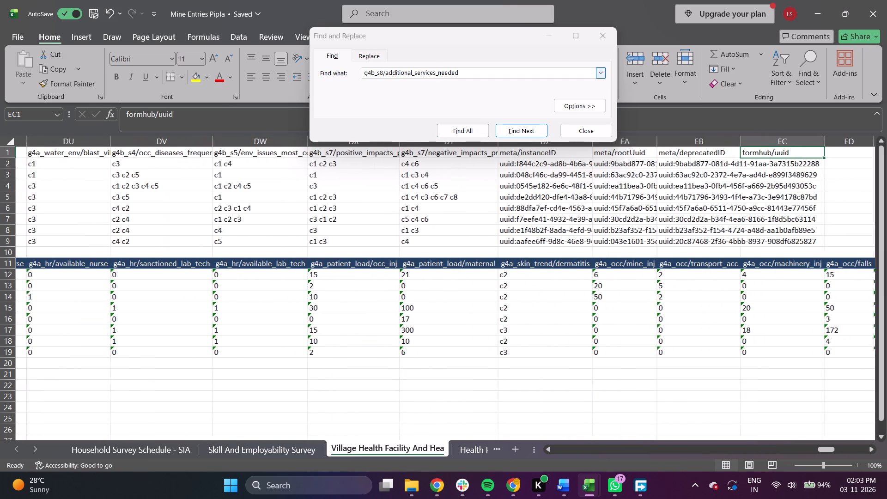
key(Right)
key(Right)
key(Right)
key(Right)
key(Right)
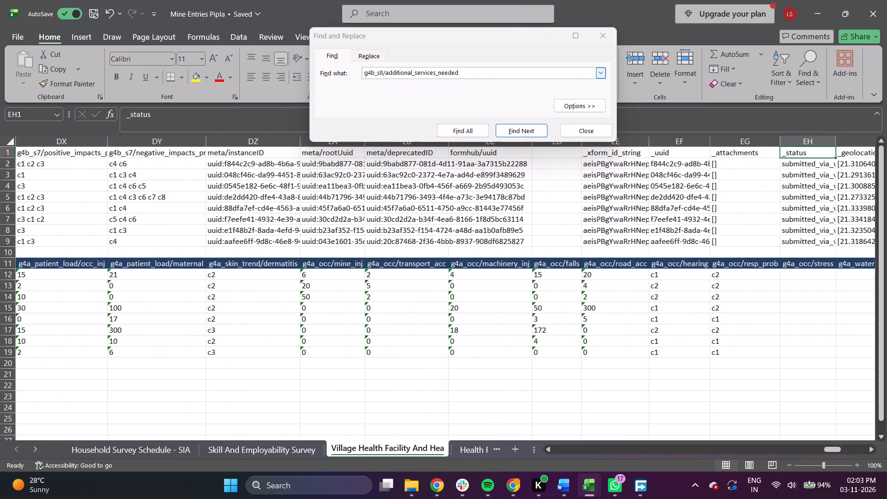
key(Right)
key(Left)
key(Left)
key(Left)
key(Left)
key(Left)
key(Left)
key(Left)
key(Left)
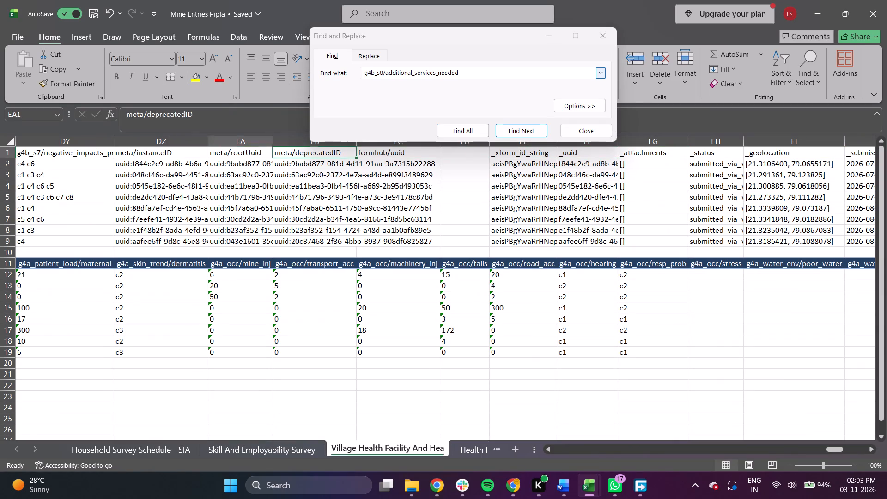
key(Left)
key(ctrl+shift+Down)
key(ctrl+x)
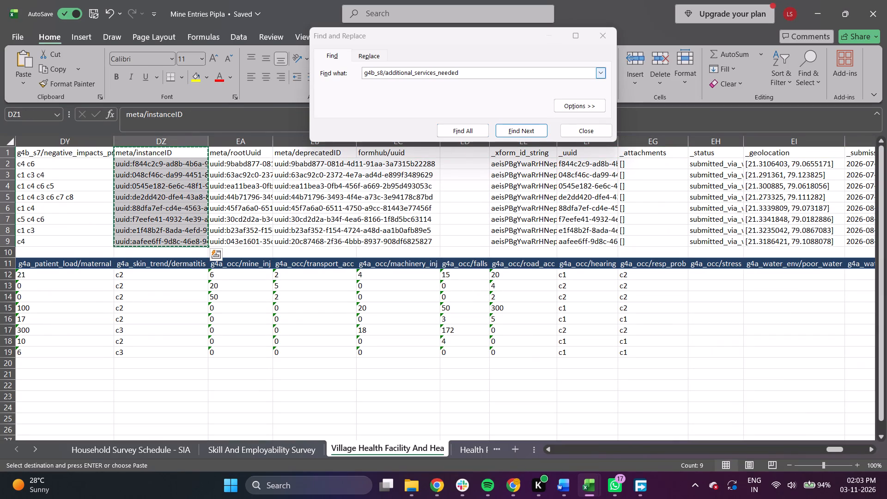
key(Up)
key(Down)
key(Up)
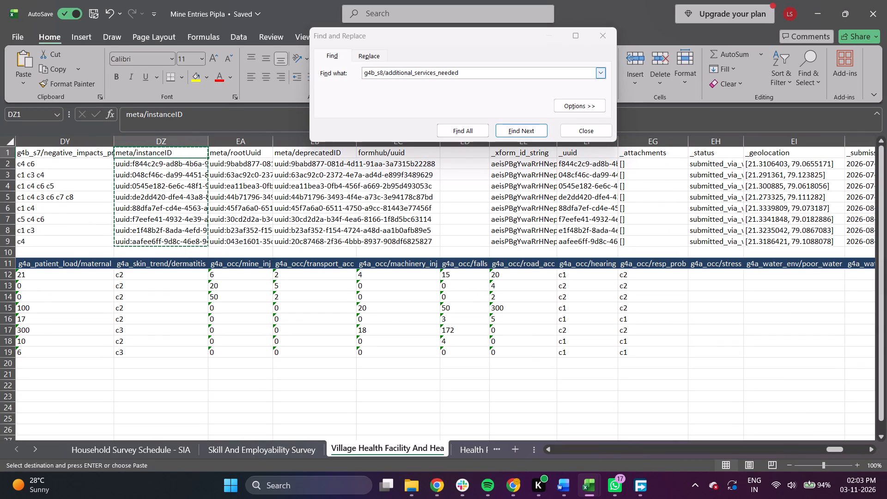
key(ctrl+Left)
key(ctrl+Left)
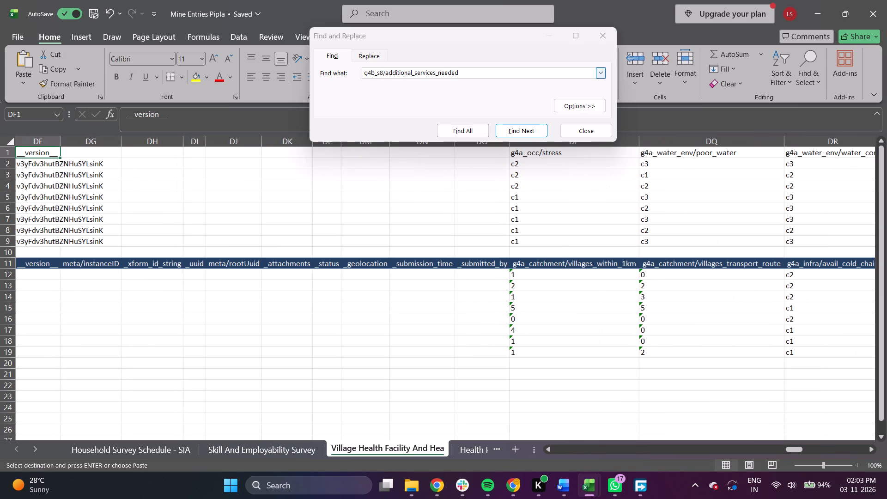
key(Right)
key(ctrl+v)
Move the _xform_id_string column, rows 1 to 9, from EE1 to DH1, above the matching row 11 header.
key(Right)
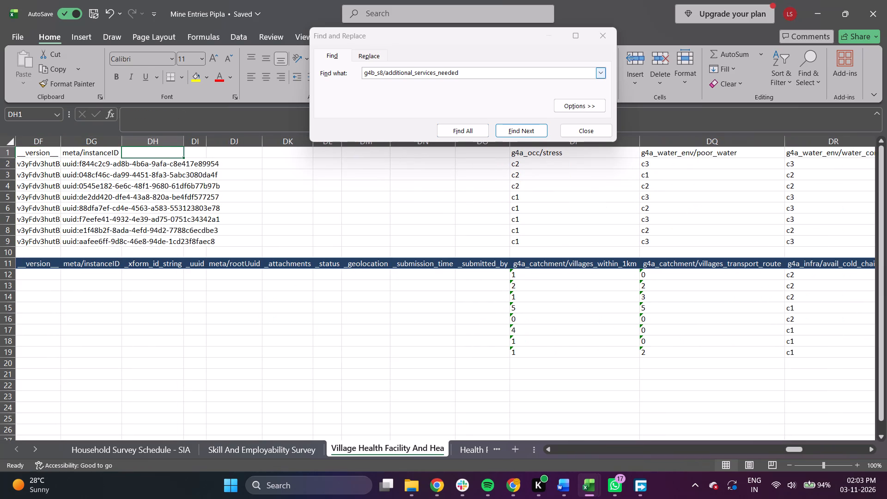
key(ctrl+Right)
key(ctrl+Right)
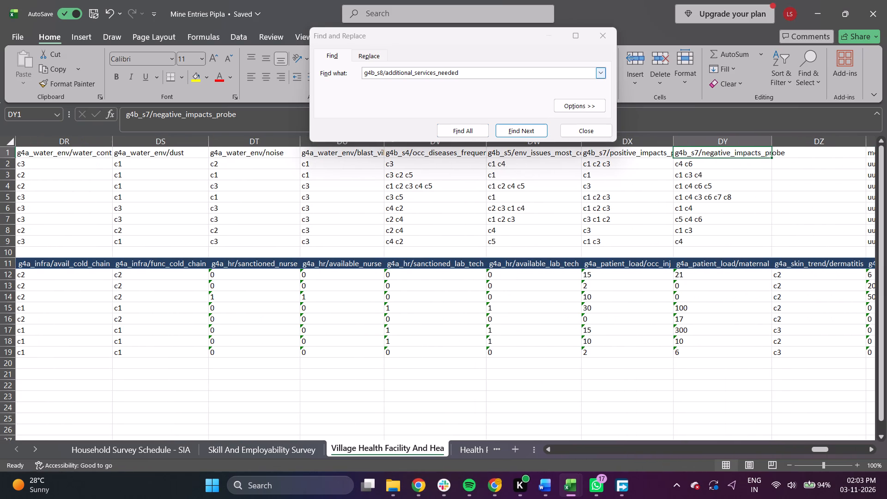
key(ctrl+Left)
key(ctrl+Left)
key(Right)
key(Right)
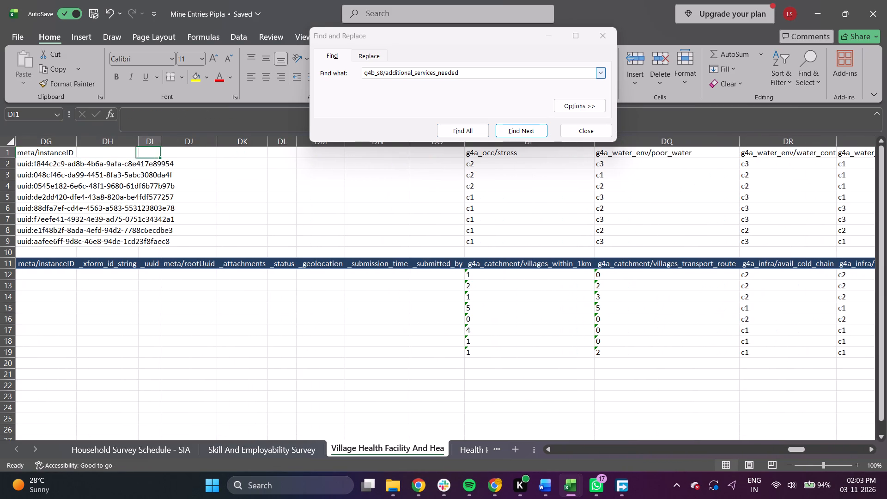
key(Right)
key(ctrl+Right)
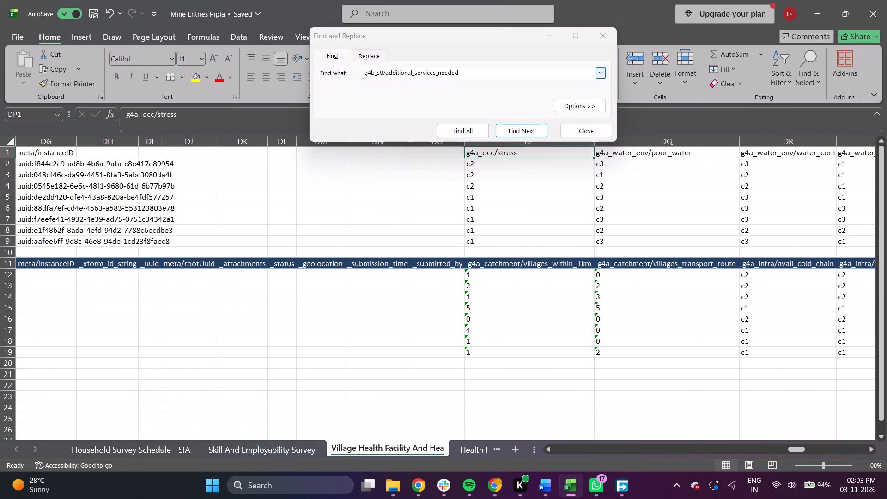
key(ctrl+Right)
key(ctrl+Right)
key(ctrl+Right)
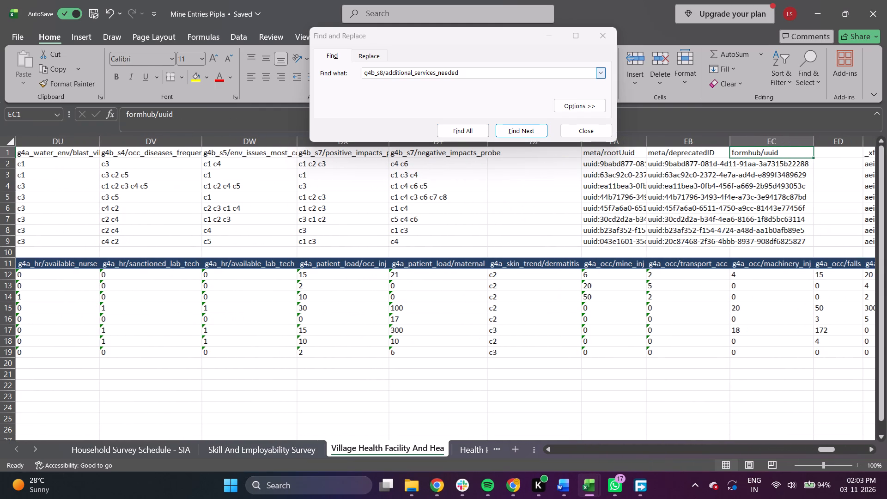
key(ctrl+Right)
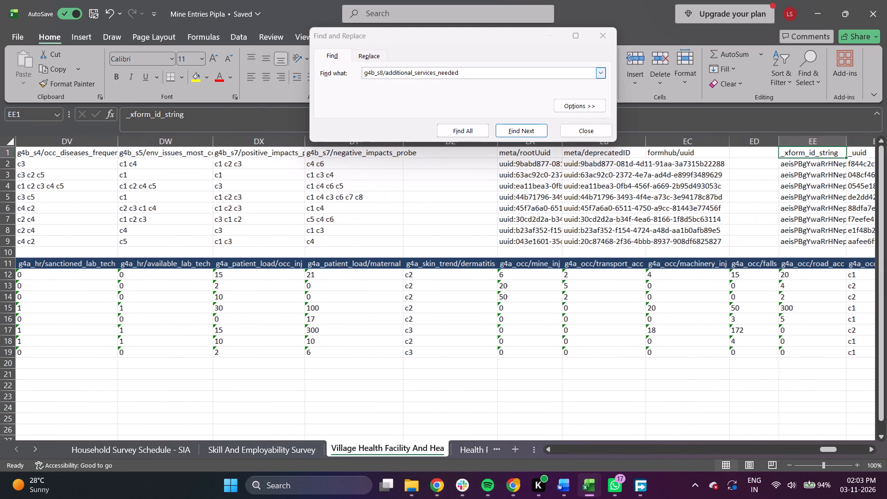
key(ctrl+shift+Down)
key(ctrl+x)
key(Left)
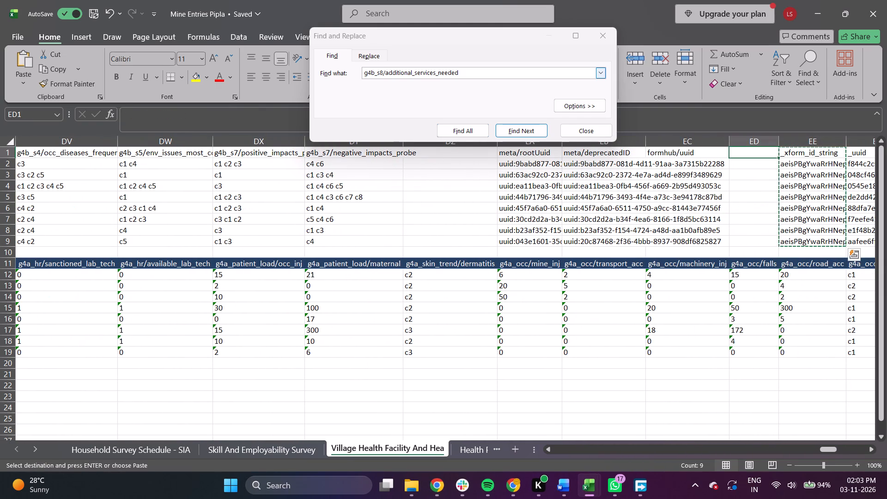
key(ctrl+Left)
key(ctrl+Left)
key(ctrl+Left)
key(ctrl+Left)
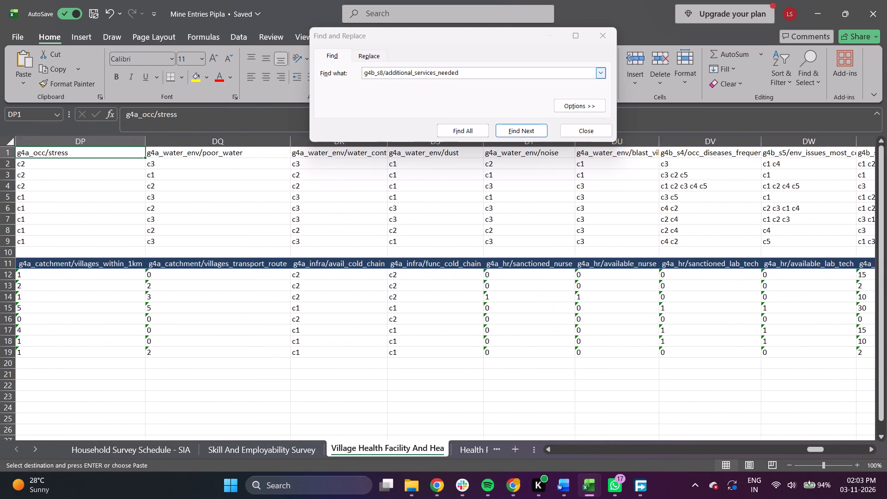
key(ctrl+Left)
key(Right)
key(ctrl+v)
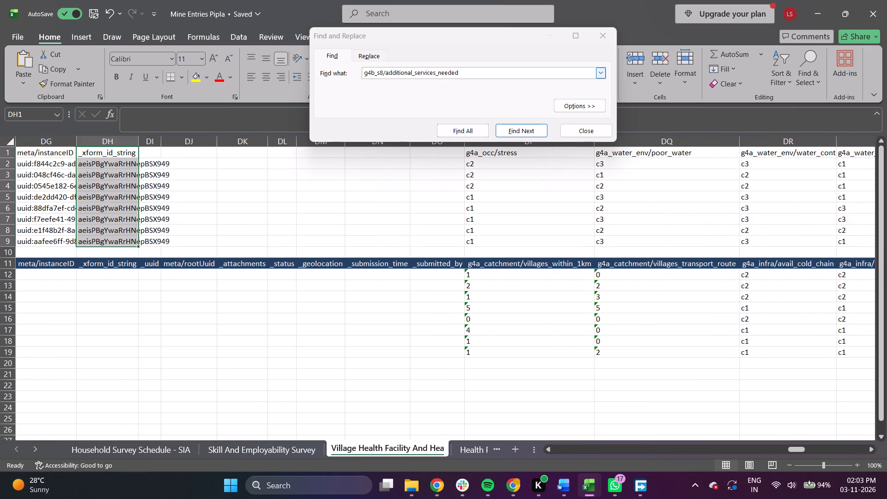
Move the _uuid column, rows 1 to 9, from EF1 to DI1, above the matching row 11 header.
key(Right)
key(Right)
key(ctrl+Right)
key(ctrl+Right)
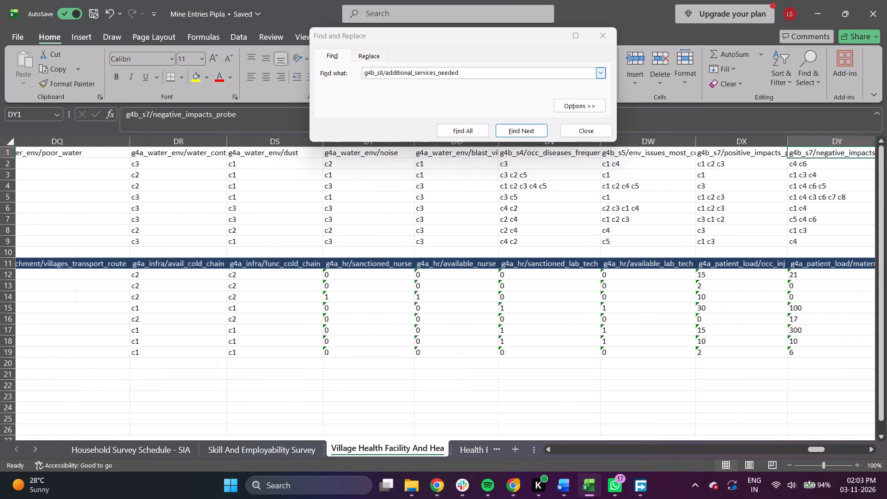
key(ctrl+Right)
key(ctrl+Right)
key(ctrl+Right)
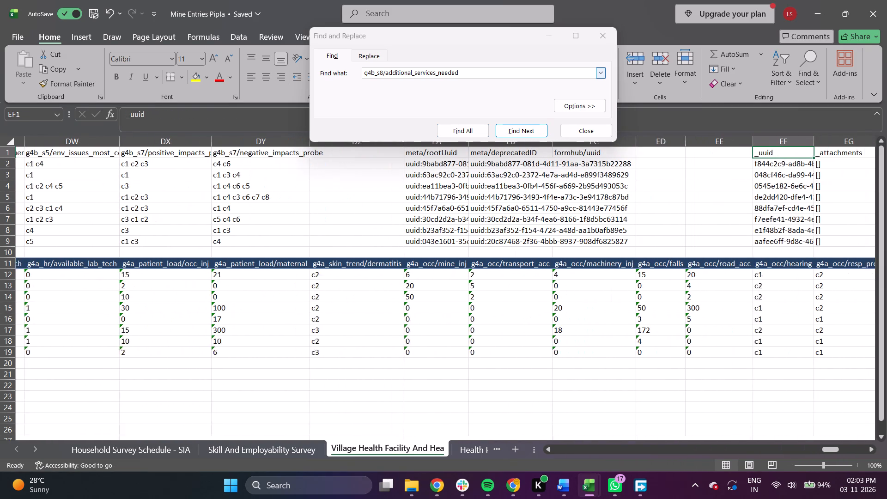
key(ctrl+shift+Down)
key(ctrl+x)
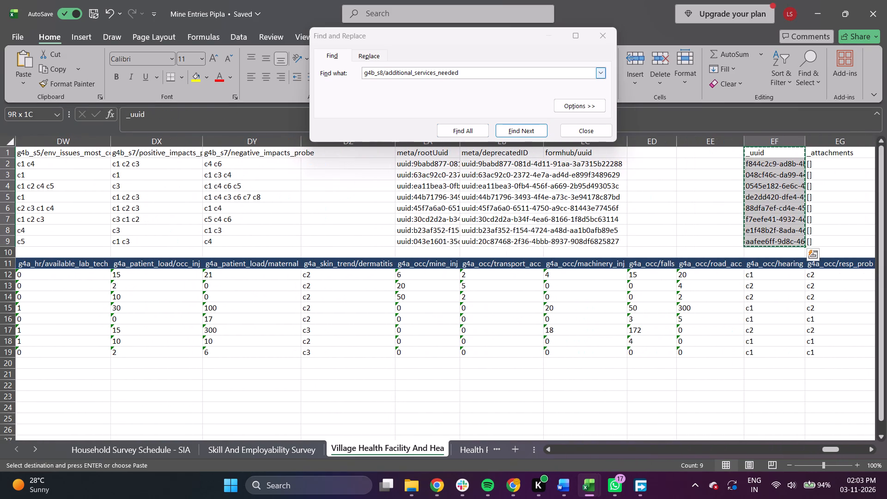
key(Up)
key(Down)
key(Up)
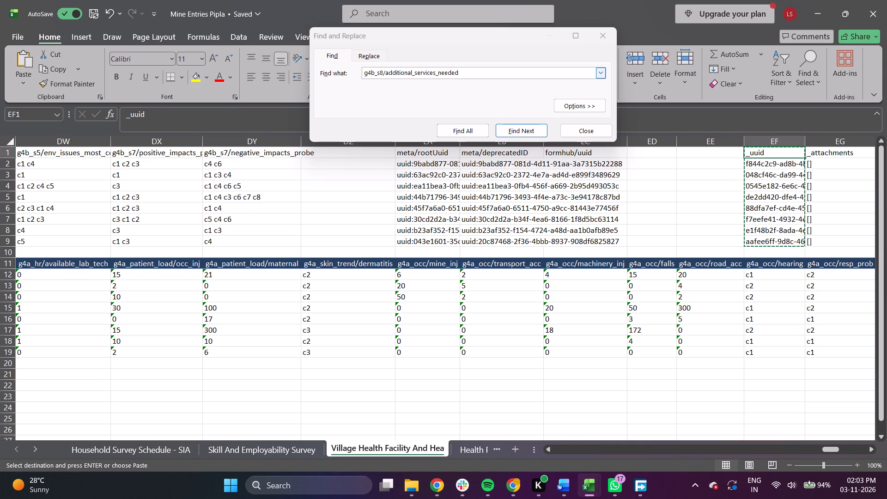
key(ctrl+Left)
key(ctrl+Left)
key(ctrl+Left)
key(ctrl+Left)
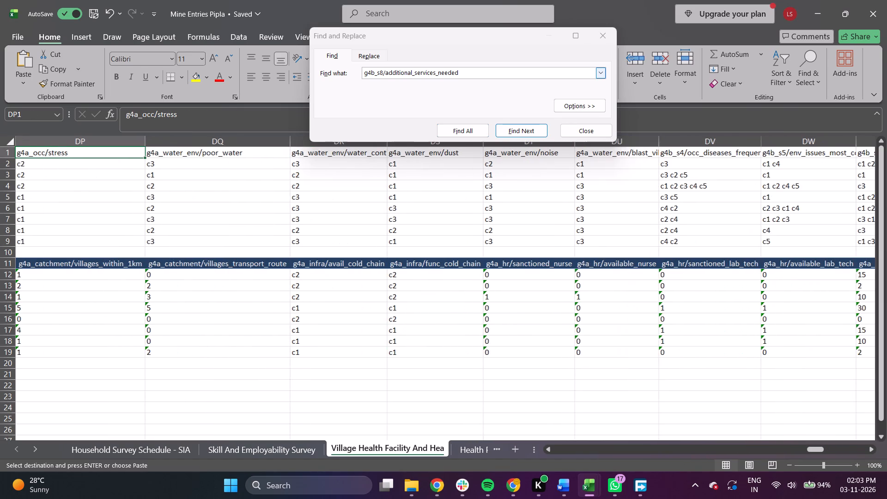
key(ctrl+Left)
key(Right)
key(ctrl+v)
Move the meta/rootUuid column, rows 1 to 9, from EA1 to DJ1, above the matching row 11 header.
key(Right)
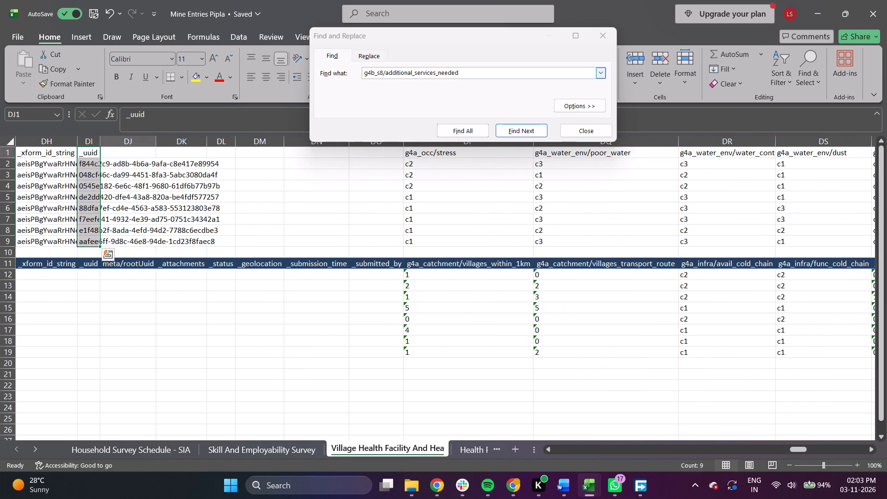
key(Right)
key(Right)
key(ctrl+Right)
key(ctrl+Right)
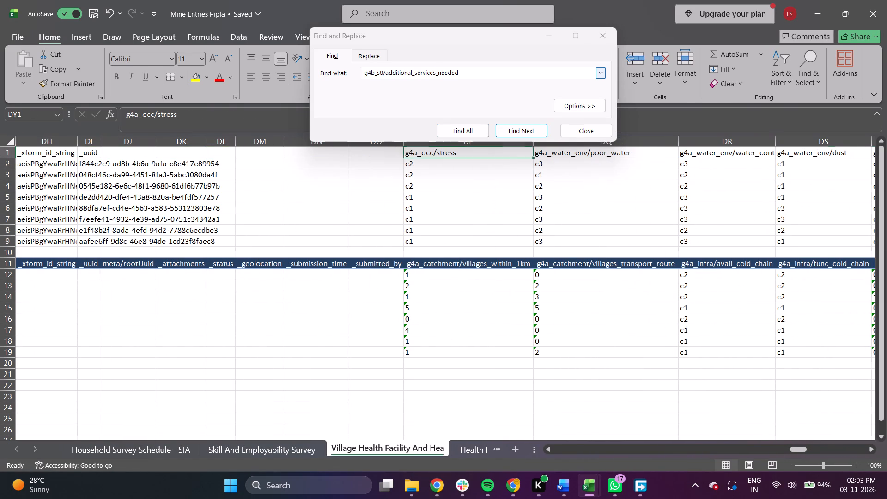
key(ctrl+Right)
key(ctrl+shift+Down)
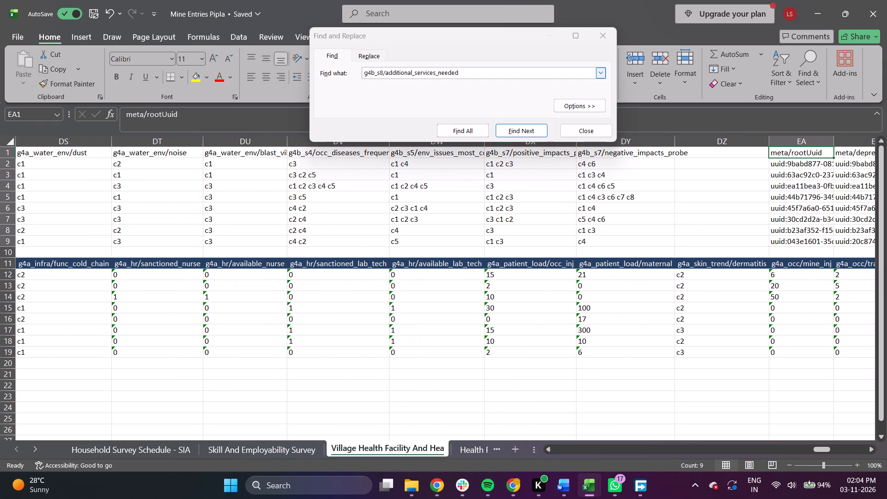
key(ctrl+x)
key(Up)
key(Down)
key(Up)
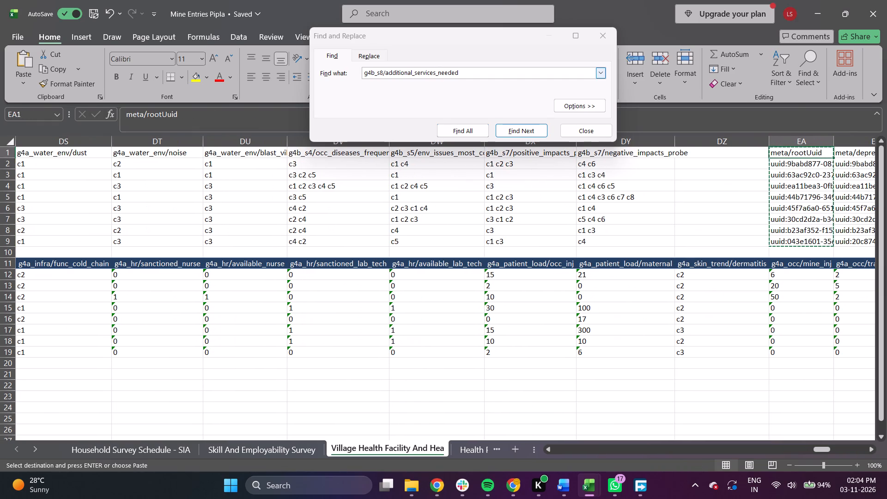
key(ctrl+Left)
key(ctrl+Left)
key(ctrl+Left)
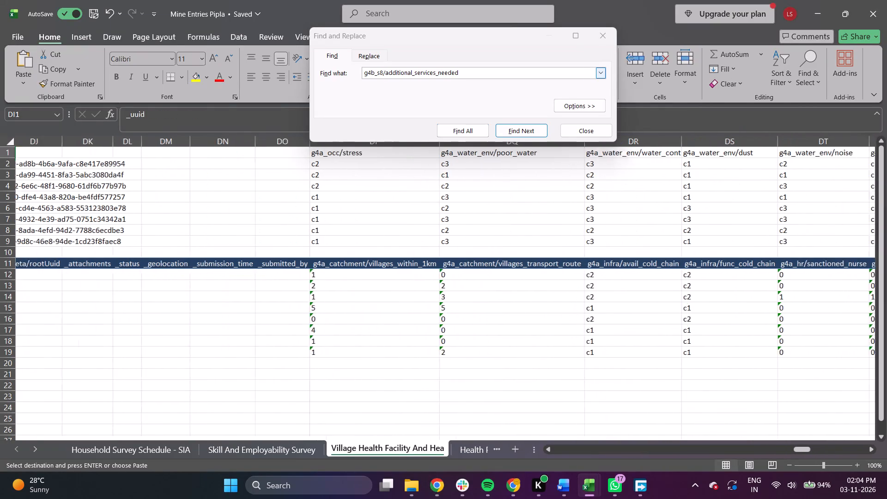
key(Right)
key(ctrl+v)
Move the _attachments column, rows 1 to 9, from EG1 to DK1, above the matching row 11 header.
key(Right)
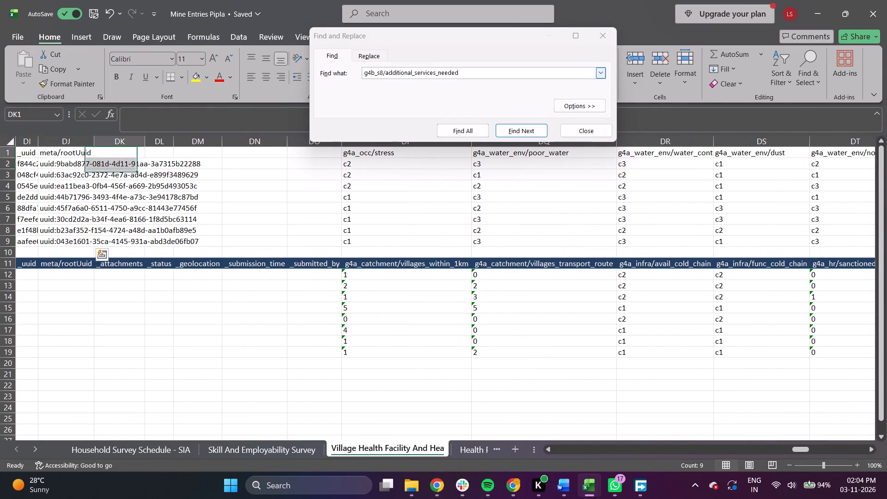
key(ctrl+Right)
key(ctrl+Right)
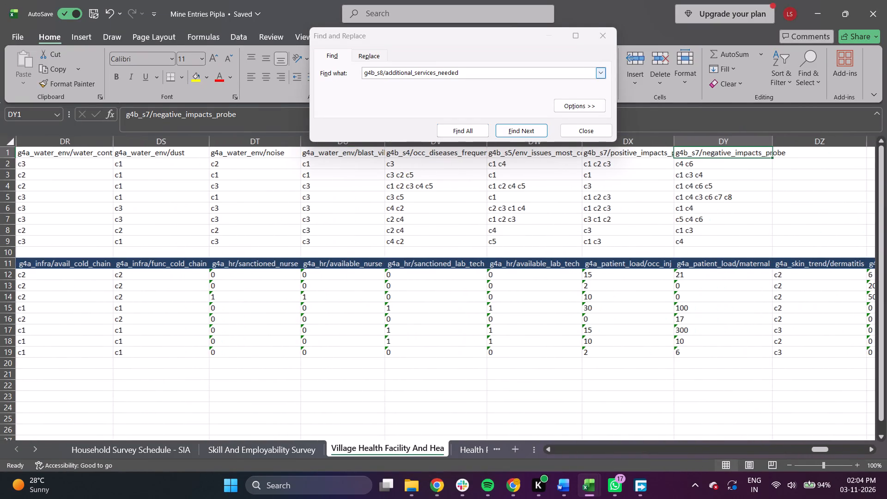
key(ctrl+Right)
key(ctrl+Right)
key(ctrl+Right)
key(ctrl+Right)
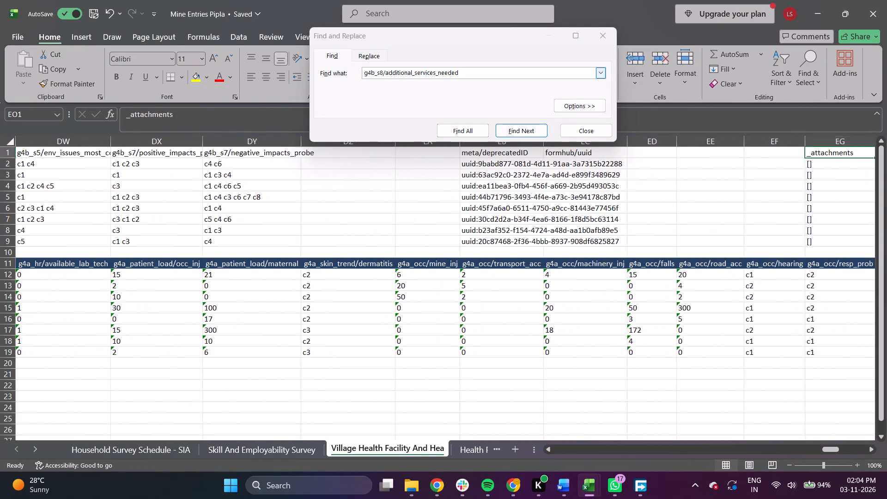
key(ctrl+Left)
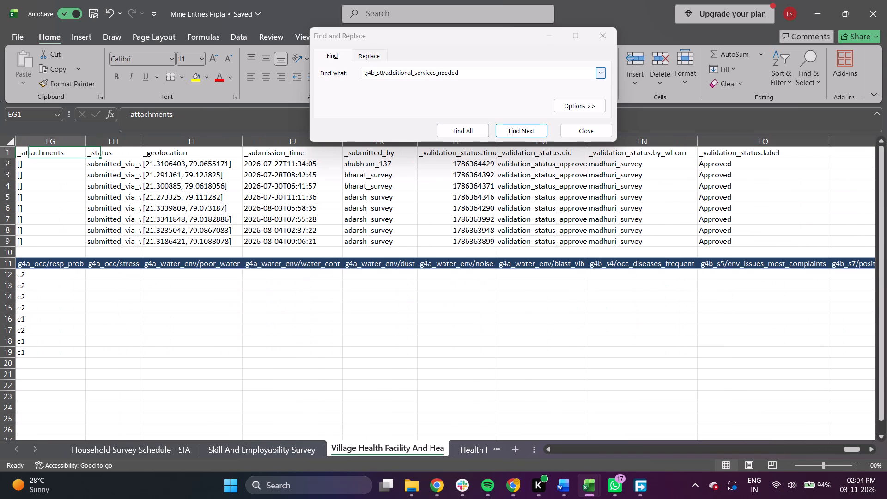
key(ctrl+shift+Down)
key(ctrl+x)
key(Up)
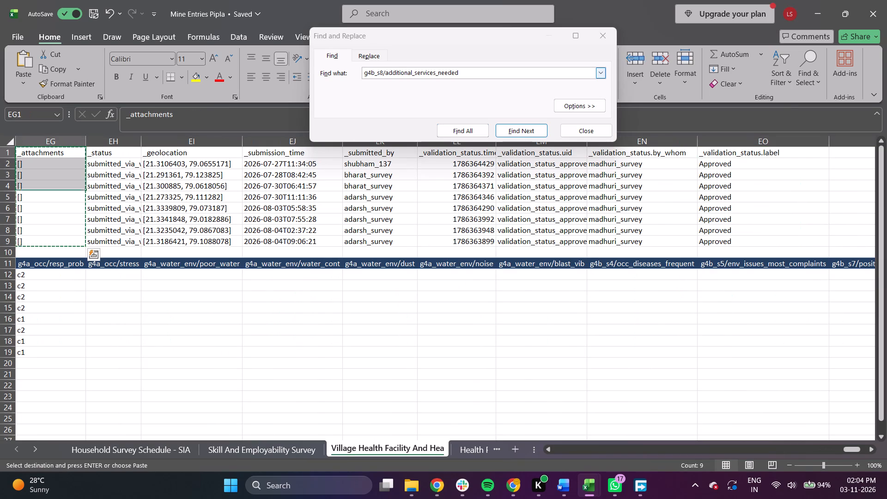
key(Down)
key(Up)
key(ctrl+Left)
key(ctrl+Left)
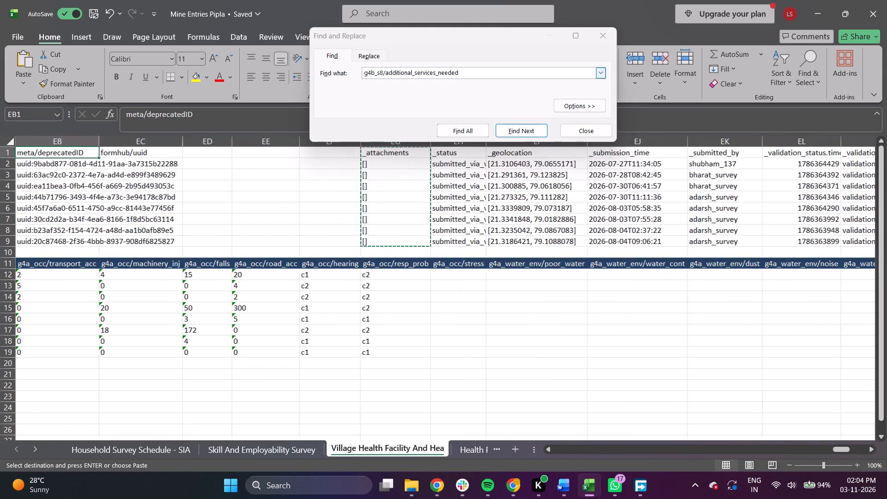
key(ctrl+Left)
key(ctrl+Left)
key(ctrl+Left)
key(ctrl+Left)
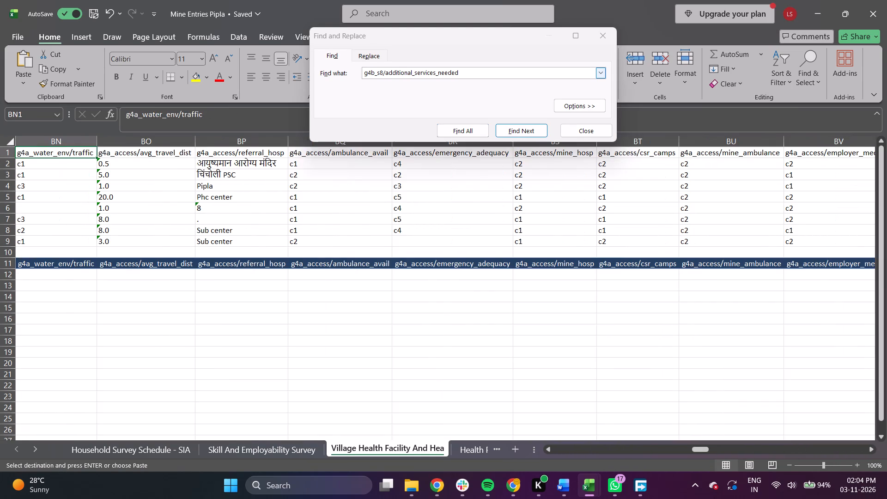
key(ctrl+Left)
key(ctrl+Right)
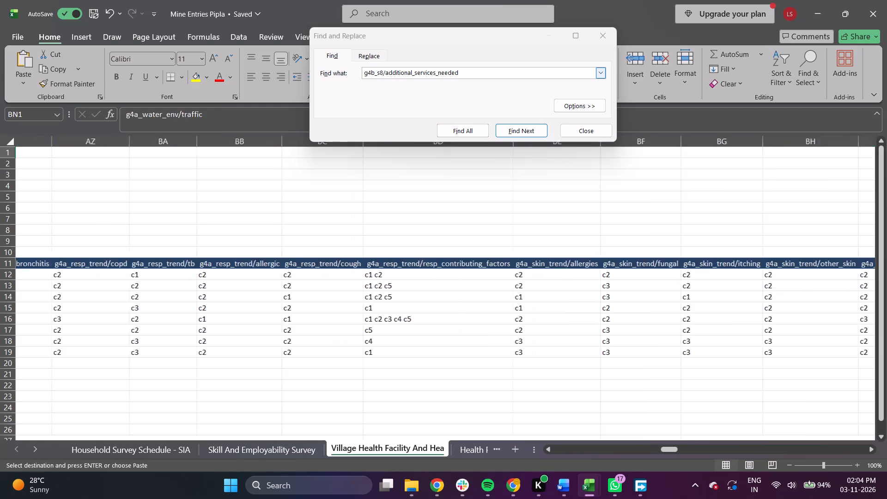
key(ctrl+Right)
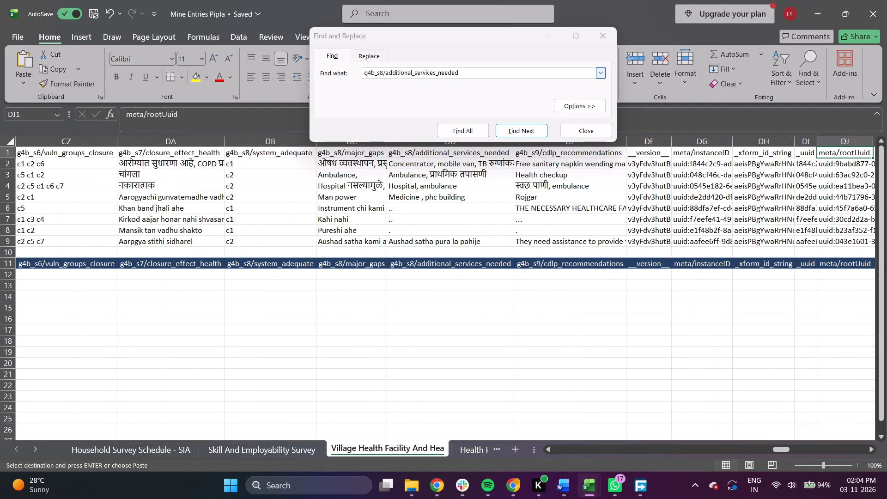
key(Right)
key(Right)
key(Left)
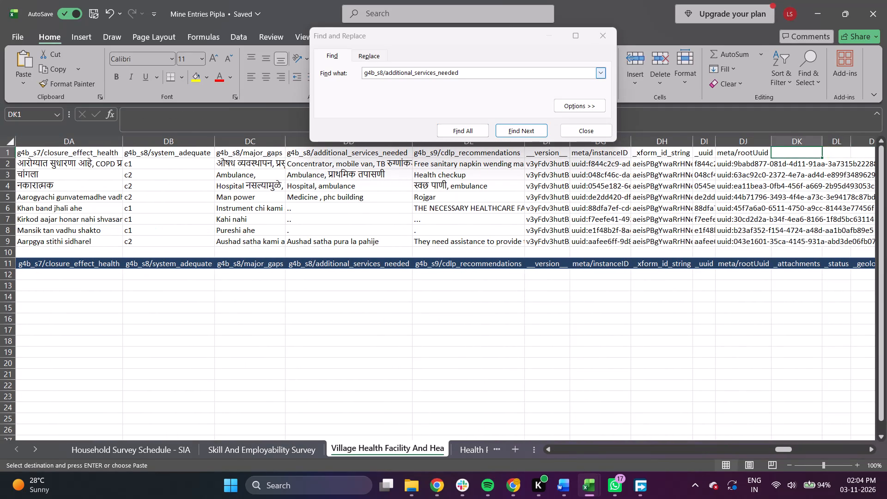
key(ctrl+v)
Move the _status, _geolocation and _submission_time columns, rows 1 to 9, from EH1 to DL1, above the matching row 11 headers.
key(Right)
key(Right)
key(Right)
key(Left)
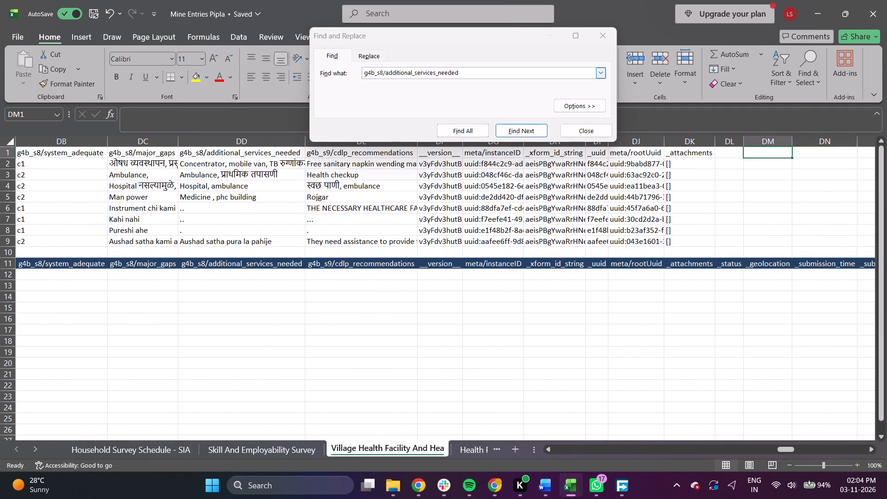
key(Right)
key(Right)
key(ctrl+Right)
key(ctrl+Right)
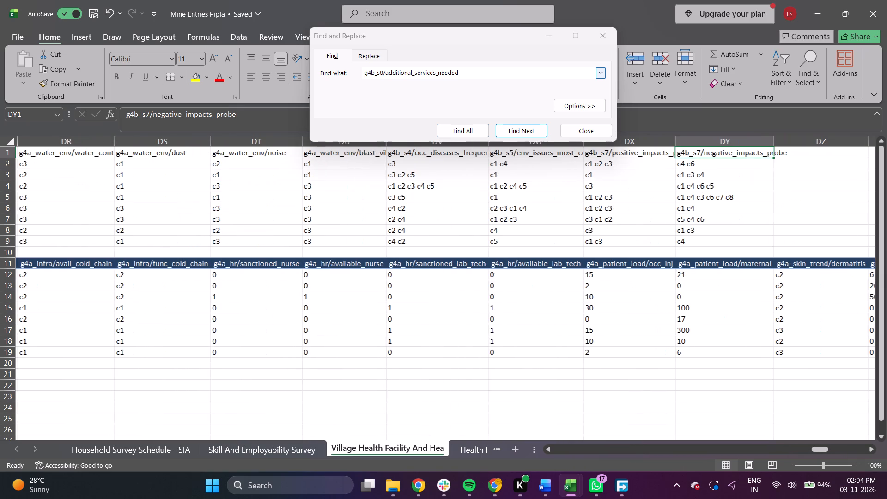
key(ctrl+Right)
key(Right)
key(Right)
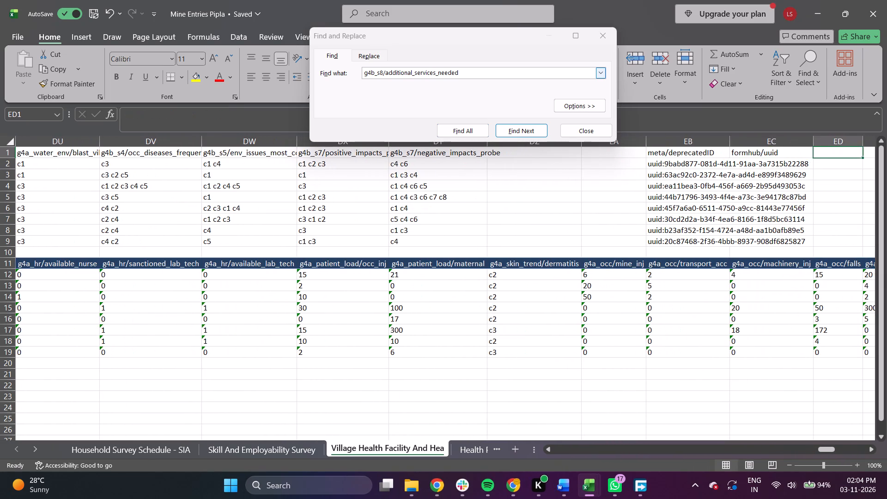
key(Right)
key(Right)
key(Right)
key(Right)
key(Right)
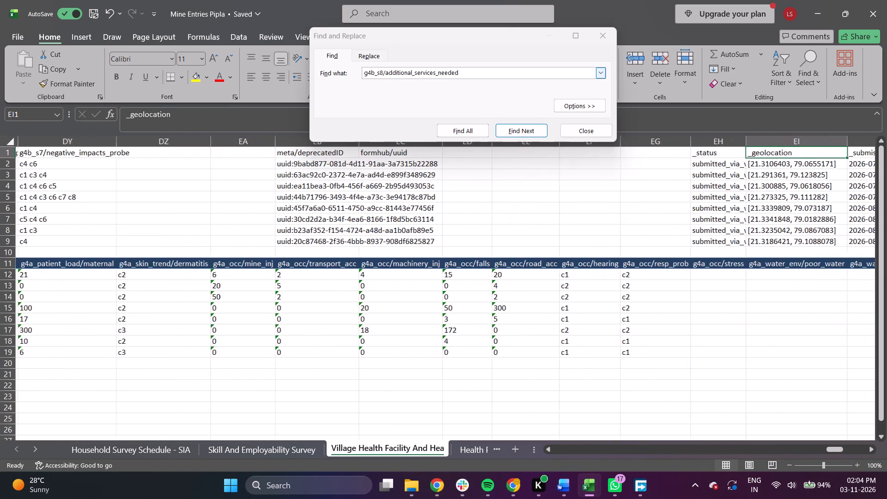
key(Right)
key(Right)
key(Left)
key(Left)
key(Left)
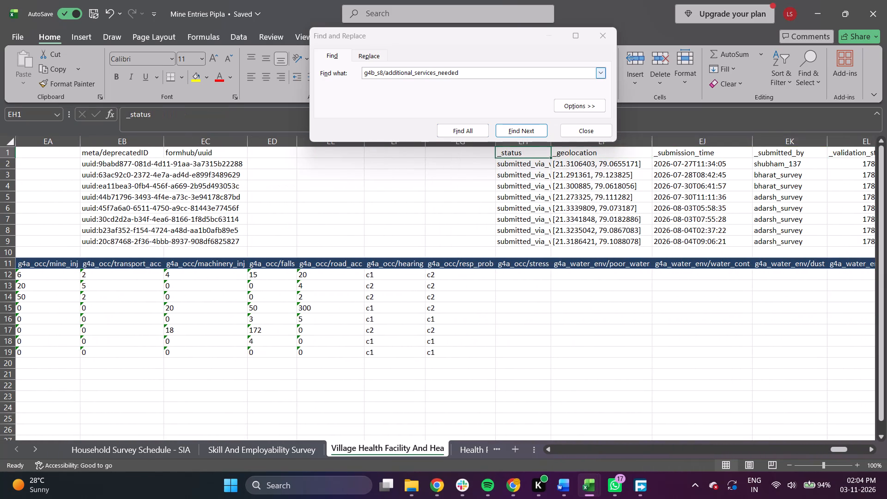
key(shift+Right)
key(shift+Right)
key(ctrl+shift+Down)
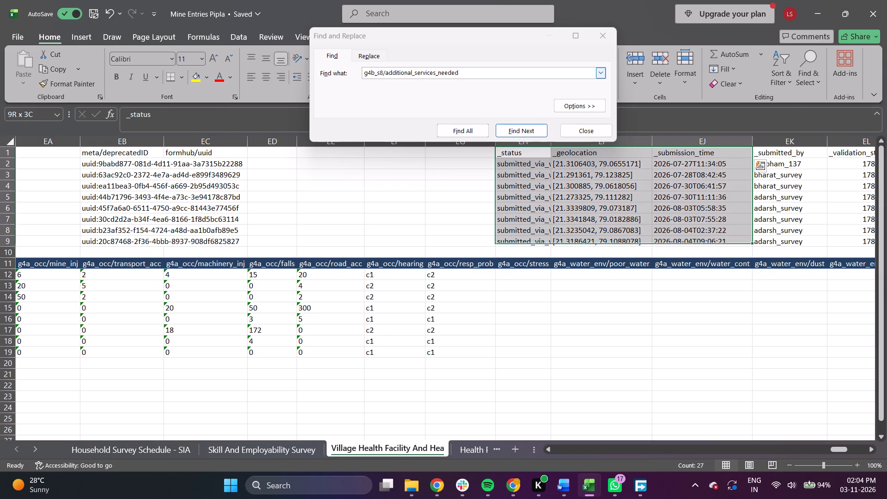
key(ctrl+x)
key(Up)
key(Down)
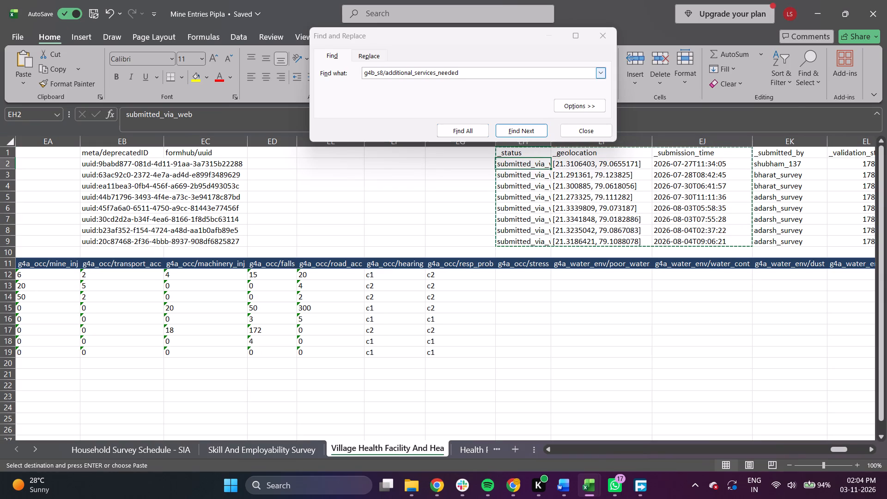
key(ctrl+Left)
key(ctrl+Left)
key(ctrl+Left)
key(ctrl+Left)
key(ctrl+Left)
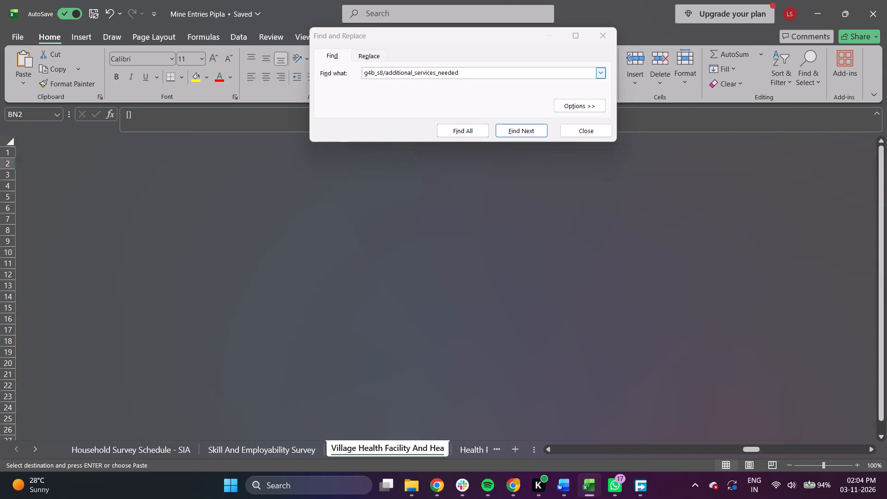
key(ctrl+Right)
key(Right)
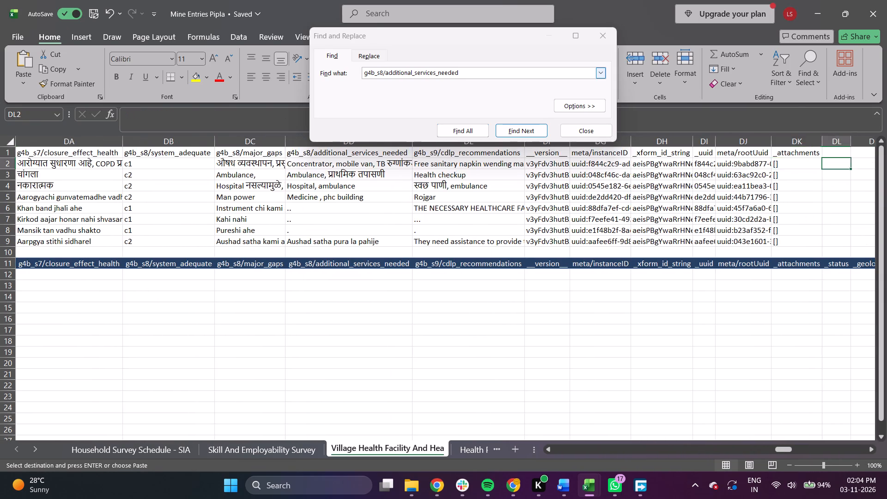
key(Right)
key(Right)
key(Left)
key(Left)
key(Up)
key(ctrl+v)
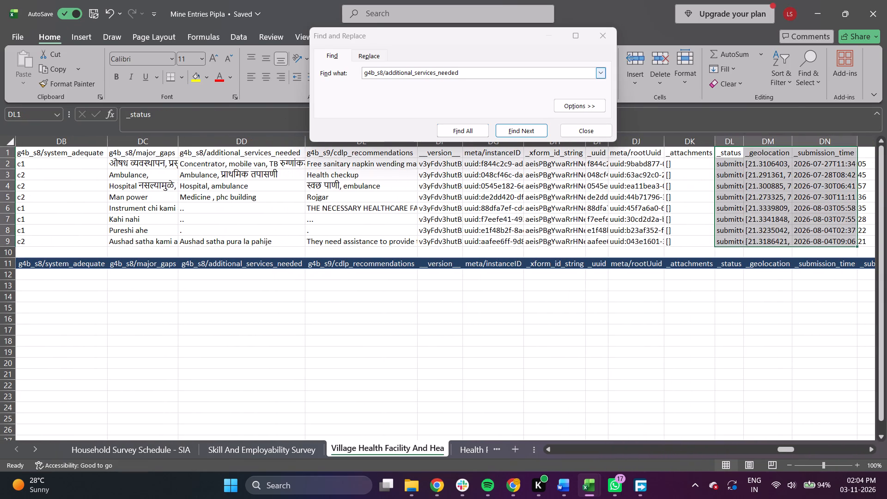
Move the meta/deprecatedID and formhub/uuid columns, rows 1 to 9, from EB1 to DZ1, directly beside the g4b_s7/negative_impacts_probe column.
key(Right)
key(Right)
key(Right)
key(Right)
key(Right)
key(Right)
key(Left)
key(Left)
key(Left)
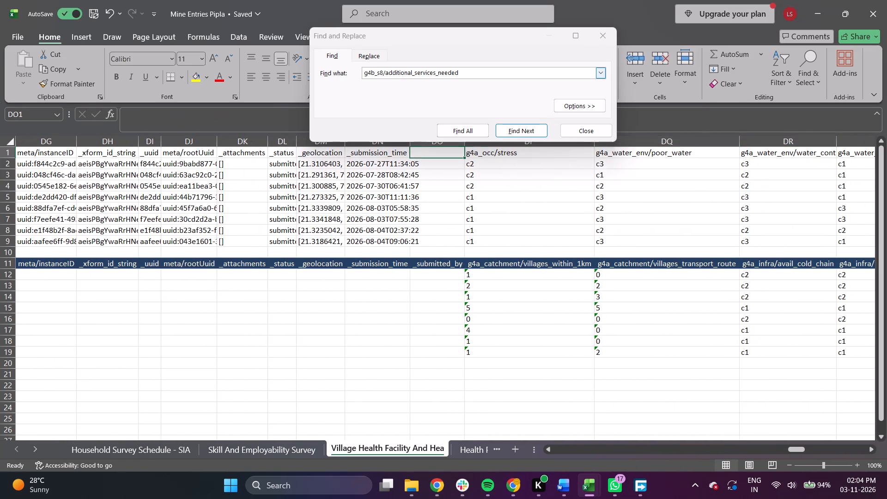
key(Left)
key(Right)
key(Right)
key(Right)
key(Right)
key(Right)
key(Right)
key(Right)
key(Right)
key(Right)
key(Right)
key(Right)
key(Right)
key(Right)
key(Right)
key(Right)
key(Right)
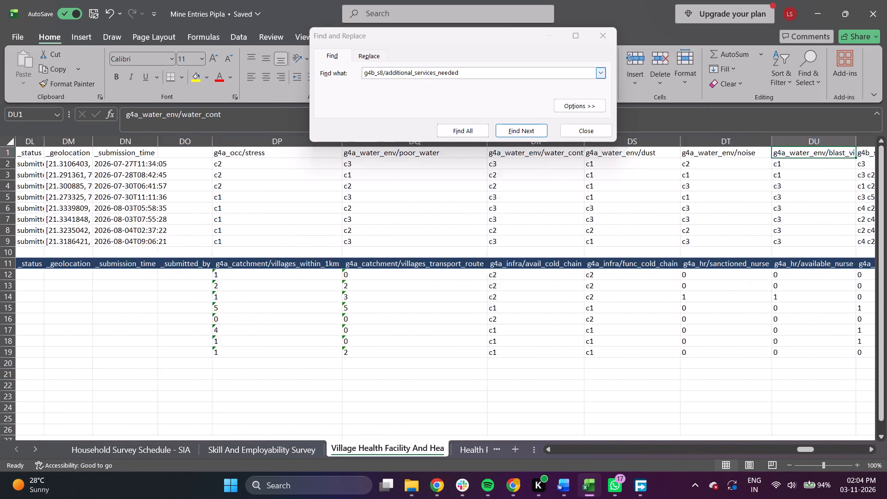
key(Left)
key(Left)
key(Left)
key(Right)
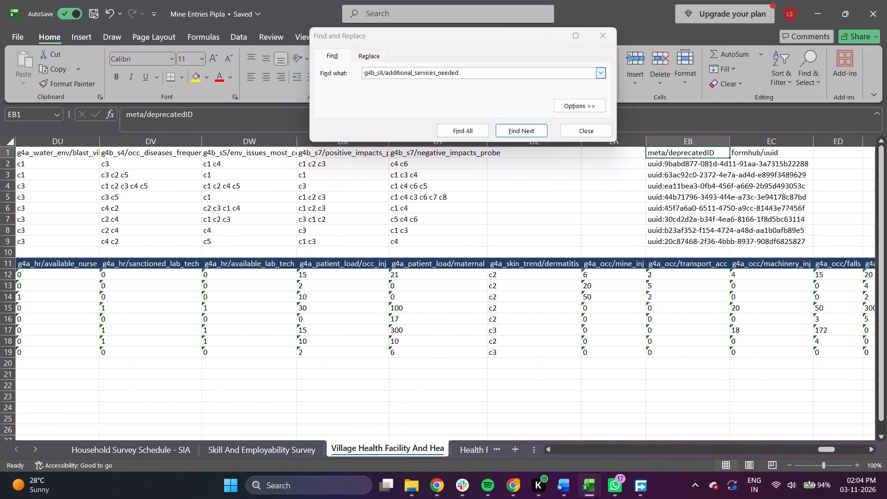
key(shift+Right)
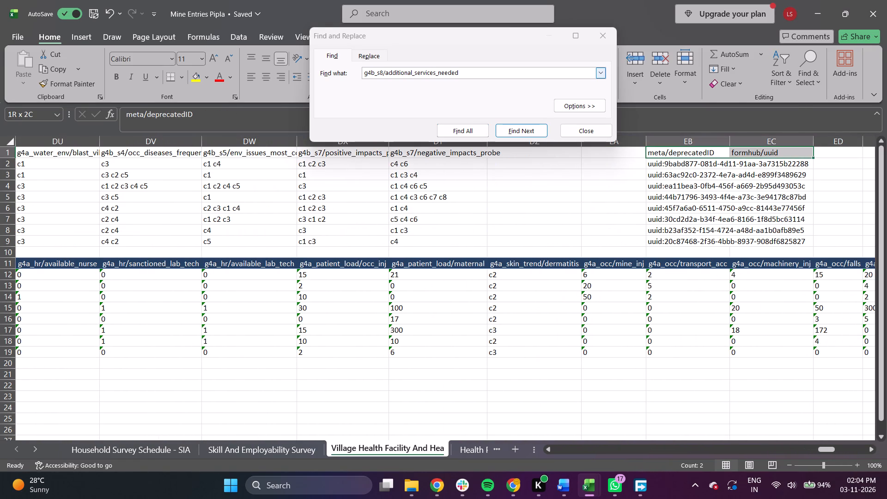
key(ctrl+shift+Down)
key(ctrl+x)
key(Left)
key(Left)
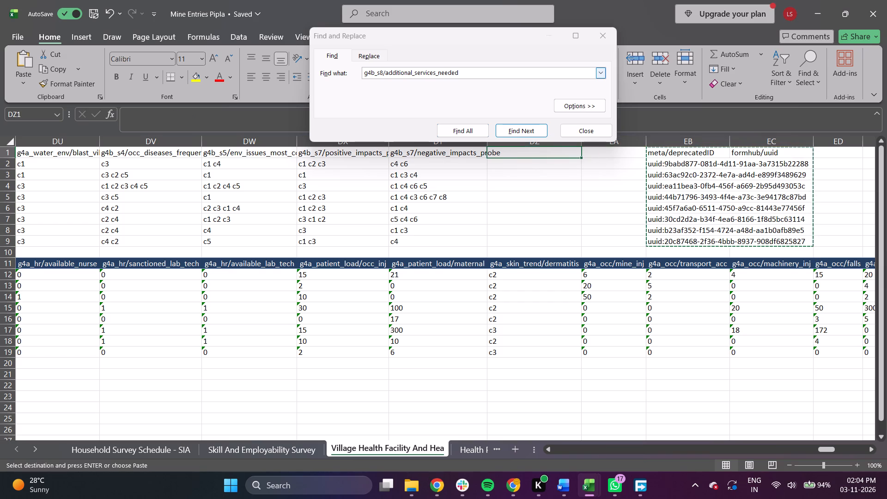
key(ctrl+v)
Move the _submitted_by column and the four _validation_status columns, rows 1 to 9, from EK1 to EB1, directly after formhub/uuid.
key(Right)
key(Right)
key(ctrl+Right)
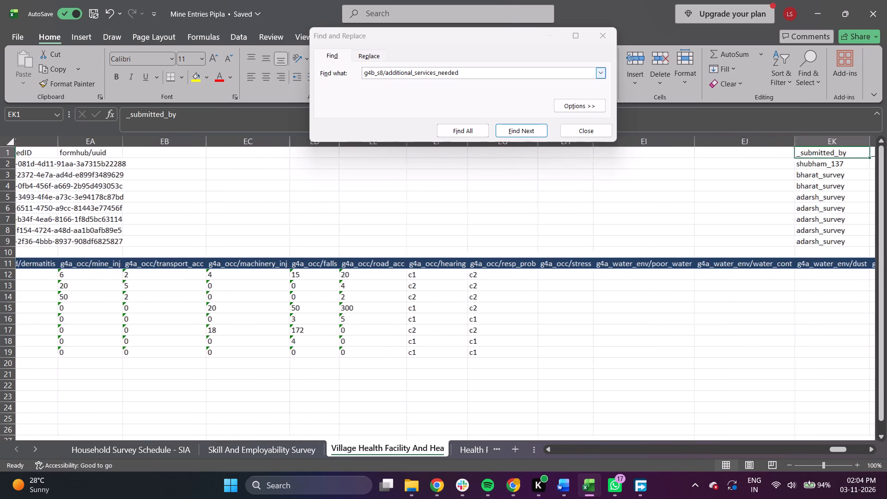
key(ctrl+shift+Right)
key(ctrl+shift+Down)
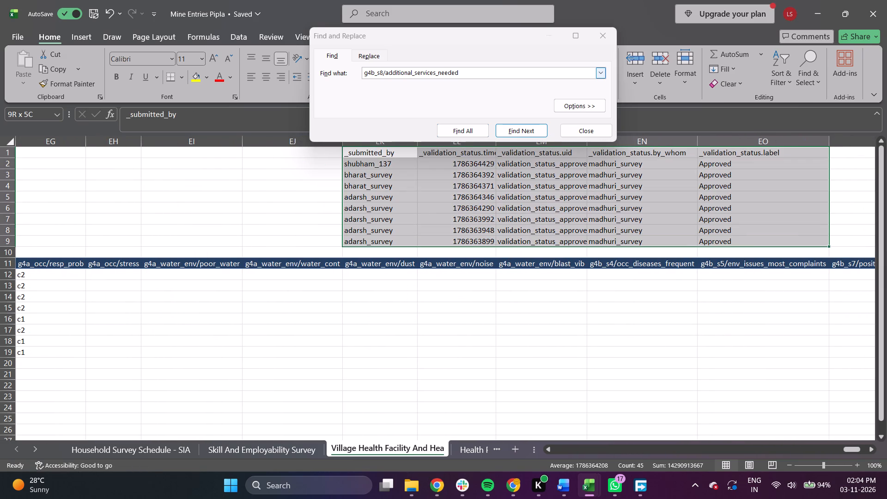
key(ctrl+x)
key(Left)
key(Left)
key(Left)
key(Left)
key(Left)
key(Left)
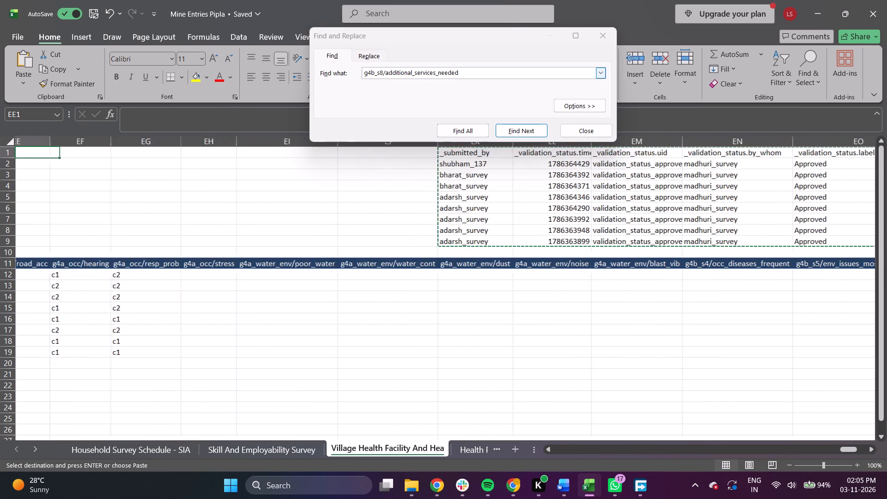
key(Left)
key(Left)
key(Left)
key(Left)
key(Left)
key(Left)
key(Right)
key(Right)
key(Right)
key(ctrl+v)
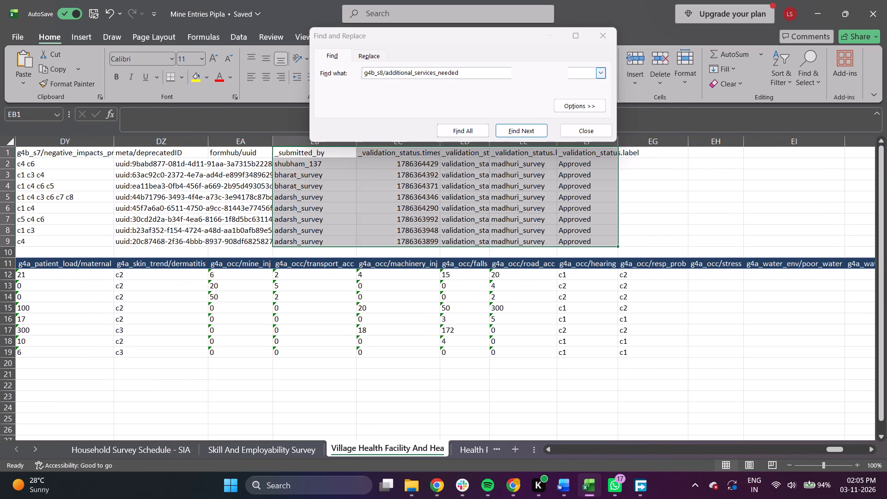
Compare the row 1 headers with the row 11 headers from the _validation_status columns back to g4b_s3/skin_cases_trend and through _submission_time.
key(Right)
key(Left)
key(Left)
key(Left)
key(Left)
key(Left)
key(Left)
key(Left)
key(Left)
key(Left)
key(Left)
key(Left)
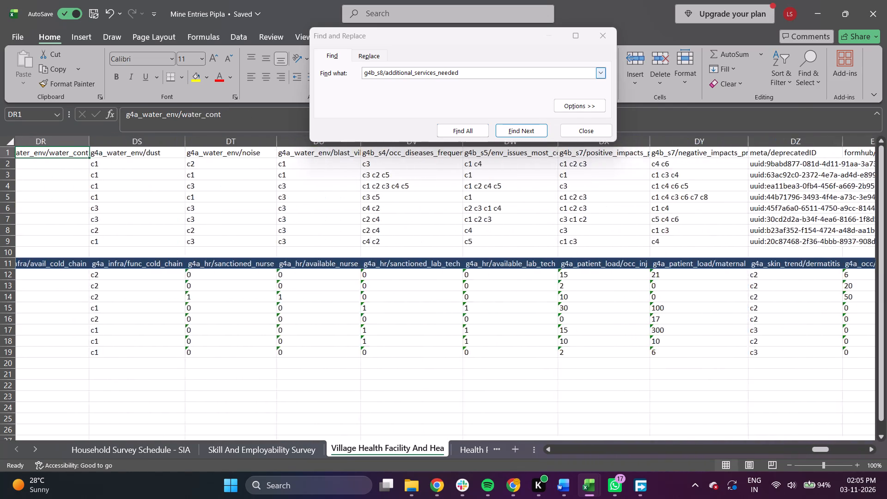
key(Left)
key(Left)
key(Left)
key(Left)
key(Left)
key(Left)
key(Left)
key(Left)
key(Left)
key(Left)
key(Left)
key(Left)
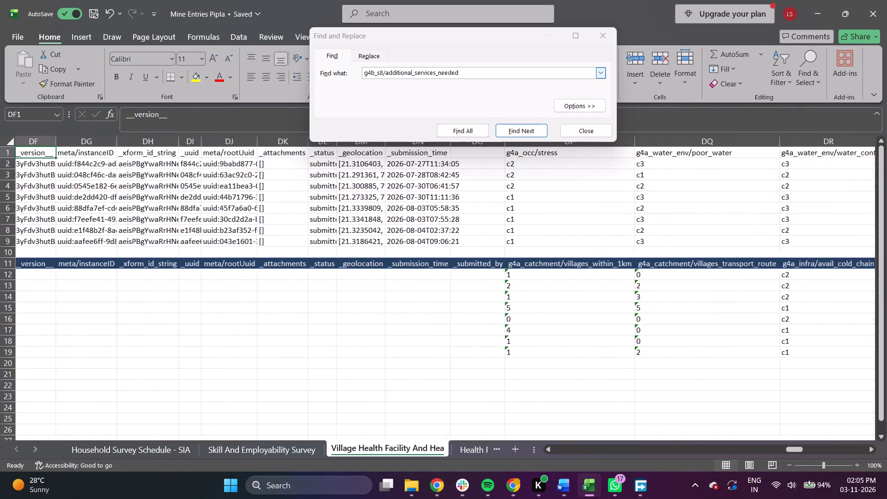
key(Left)
key(Left)
key(Left)
key(Left)
key(Left)
key(Left)
key(Left)
key(Left)
key(Left)
key(Left)
key(Left)
key(Left)
key(Left)
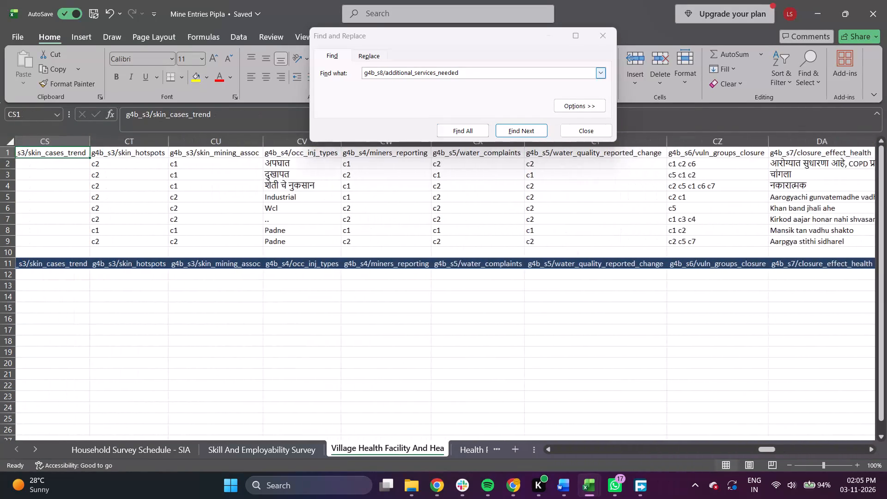
key(Left)
key(Left)
key(Right)
key(Right)
key(Right)
key(Right)
key(Right)
key(Right)
key(Right)
key(Right)
key(Right)
key(Right)
key(Right)
key(Right)
key(Right)
key(Right)
key(Right)
key(Right)
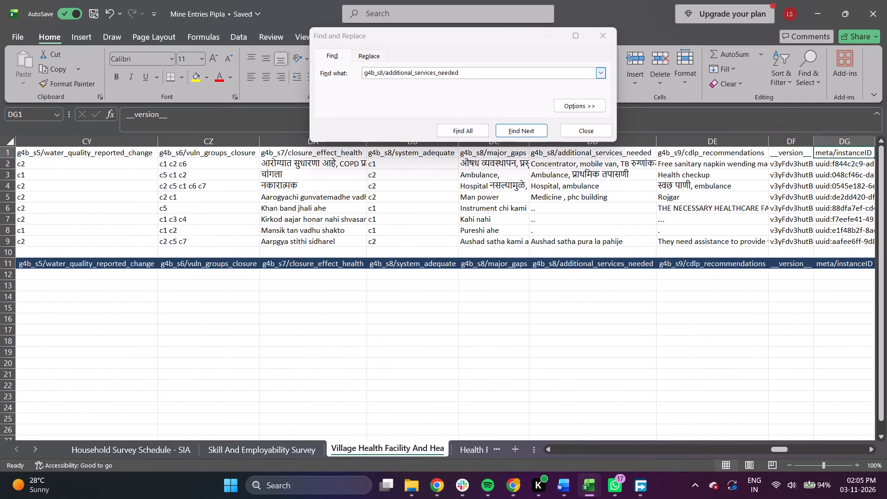
key(Right)
key(Right)
key(Right)
key(Right)
key(Right)
key(Right)
key(Right)
key(Right)
key(Left)
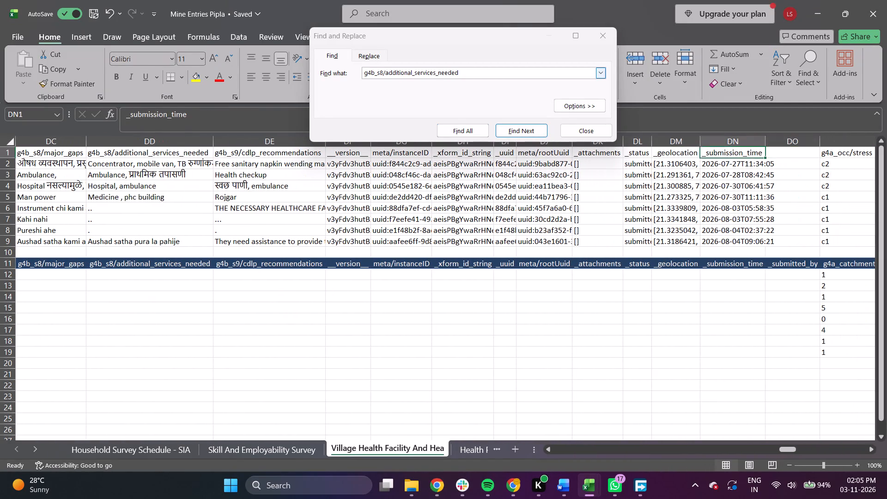
key(Left)
key(Left)
key(Left)
key(Left)
key(Down)
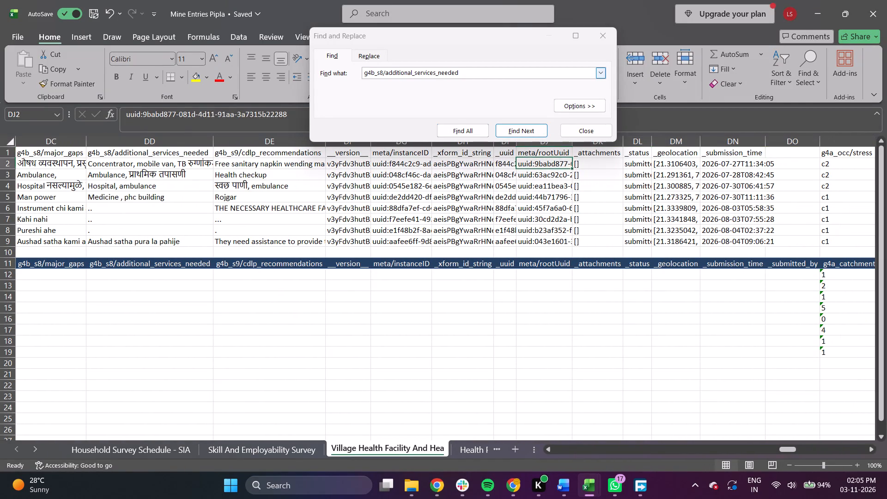
Move the block from g4a_occ/stress through _validation_status.label, rows 1 to 9, from DP1 to DU1.
key(Right)
key(Right)
key(Right)
key(Right)
key(Right)
key(Up)
key(Right)
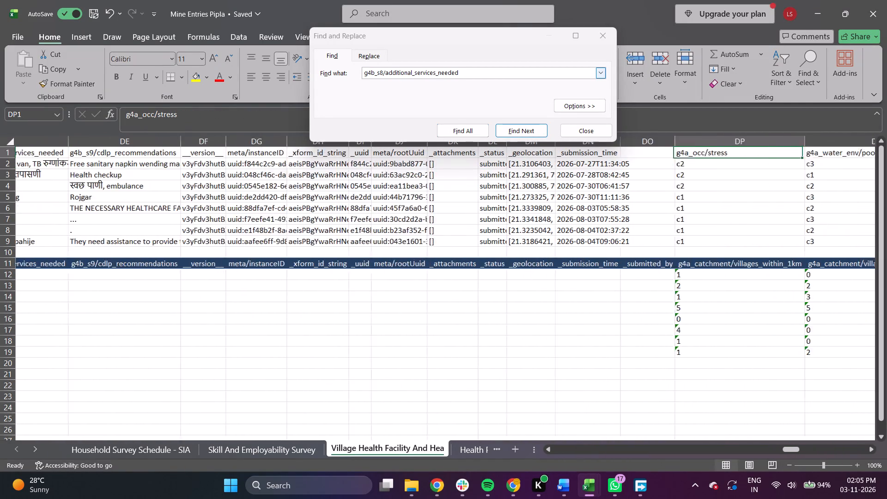
key(ctrl+shift+Right)
key(ctrl+shift+Down)
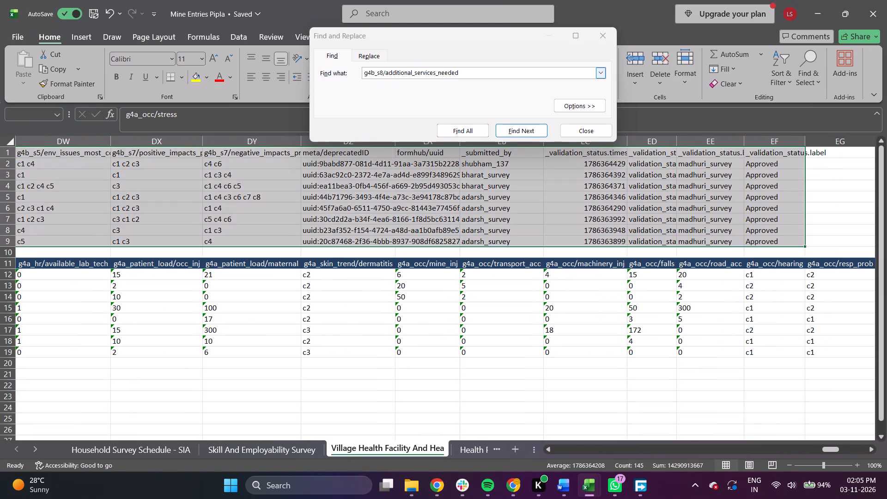
key(ctrl+x)
key(Right)
key(Right)
key(Right)
key(Right)
key(Right)
key(ctrl+v)
Check the row 1 headers against row 11 around the empty columns between _submission_time and g4a_occ/stress.
key(Right)
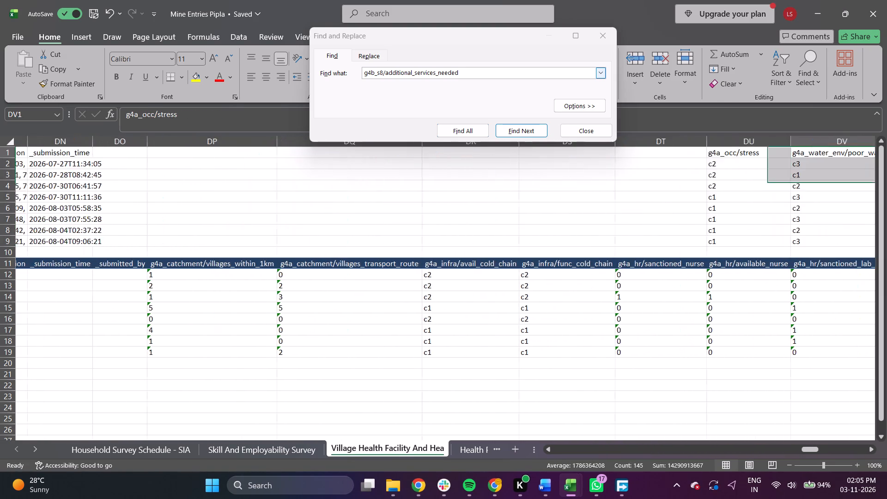
key(Right)
key(Left)
key(Left)
key(Left)
key(Left)
key(Left)
key(Left)
key(Left)
key(Left)
key(Left)
key(Left)
key(Left)
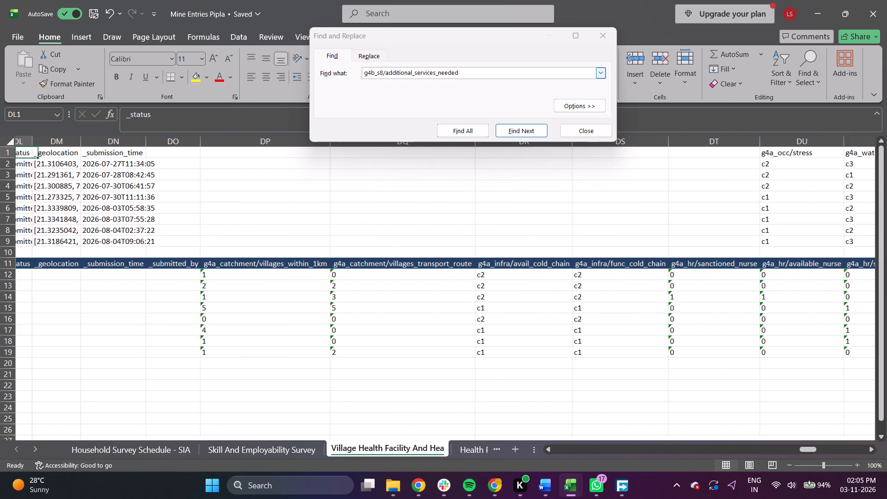
key(Left)
key(Right)
key(Right)
key(Right)
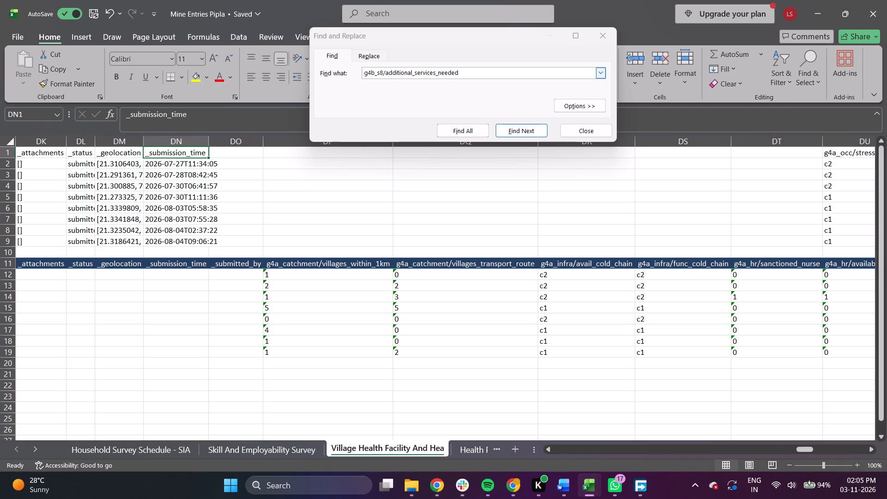
key(Right)
key(Right)
key(Right)
key(Right)
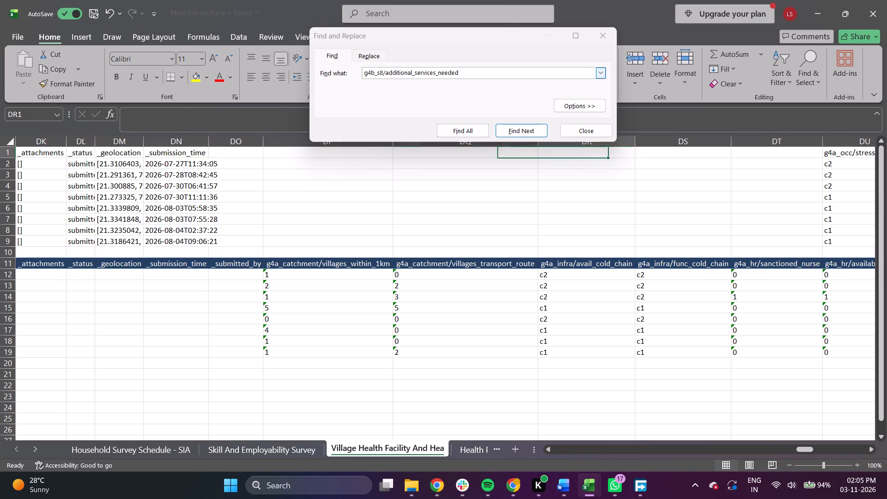
key(Right)
key(Right)
key(Right)
key(Right)
key(Right)
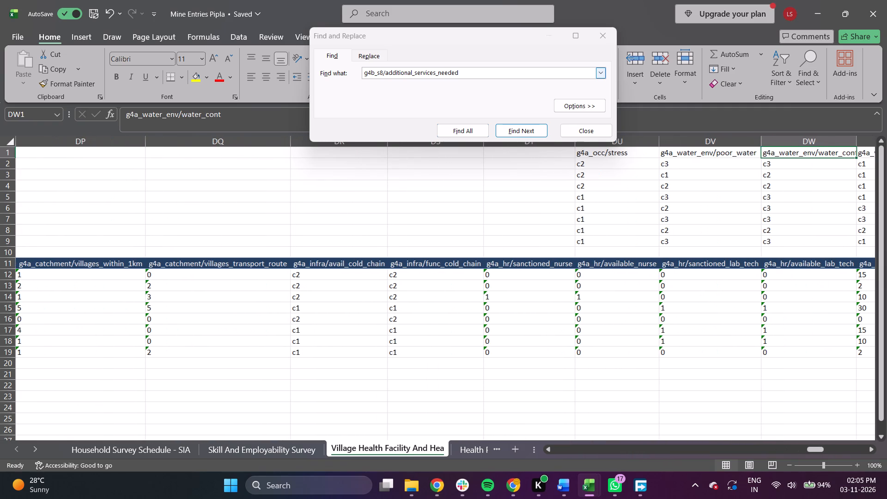
key(Left)
key(Left)
key(Left)
key(Left)
key(Left)
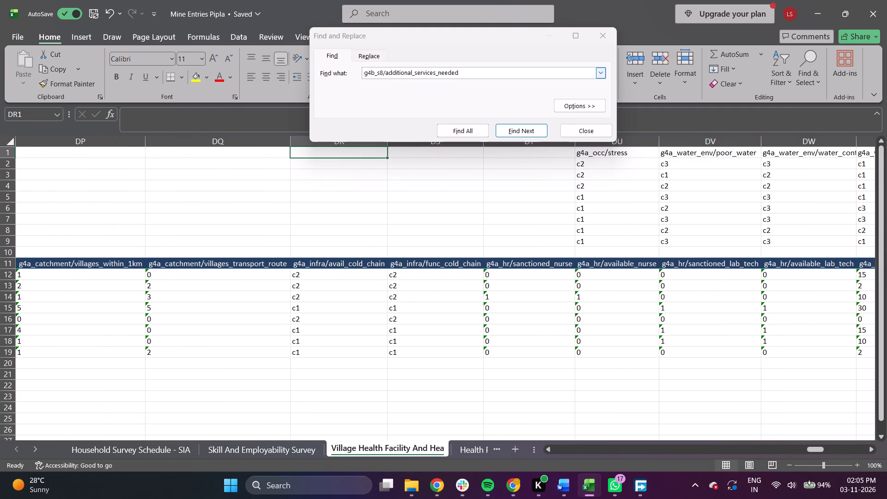
key(ctrl+Left)
key(Right)
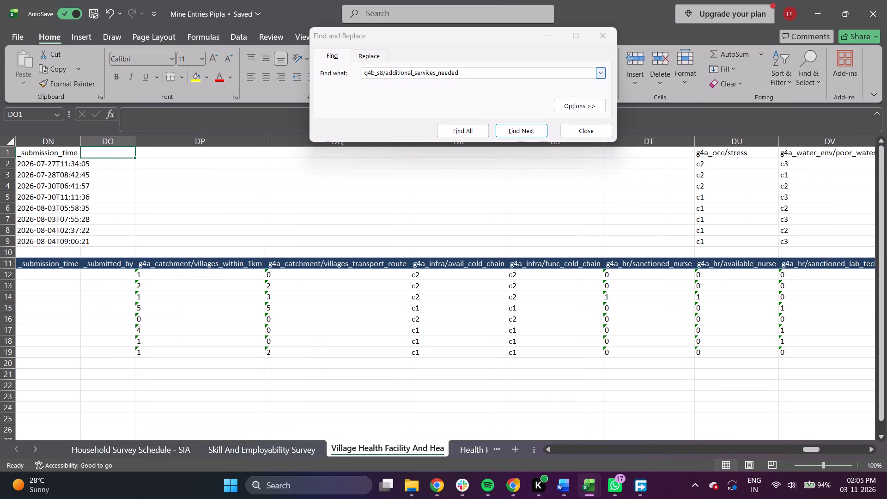
Move the _submitted_by column, rows 1 to 9, from EG1 to DO1, above the matching row 11 header.
key(ctrl+Right)
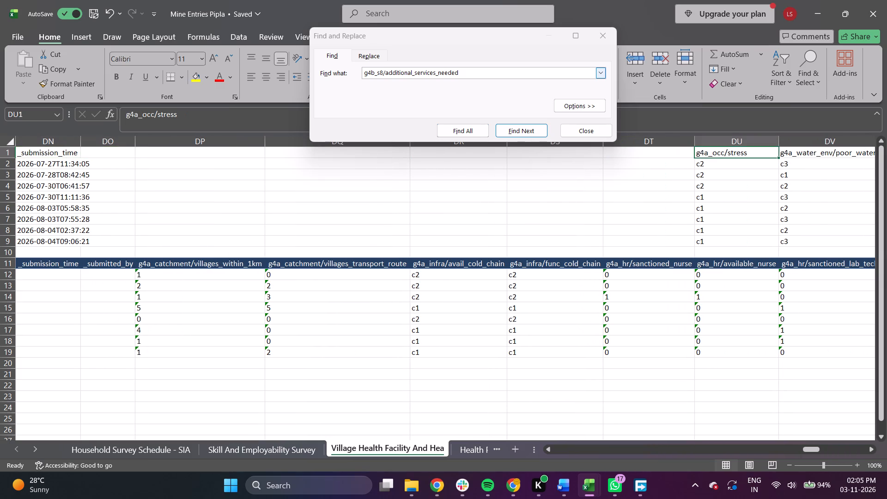
key(ctrl+Right)
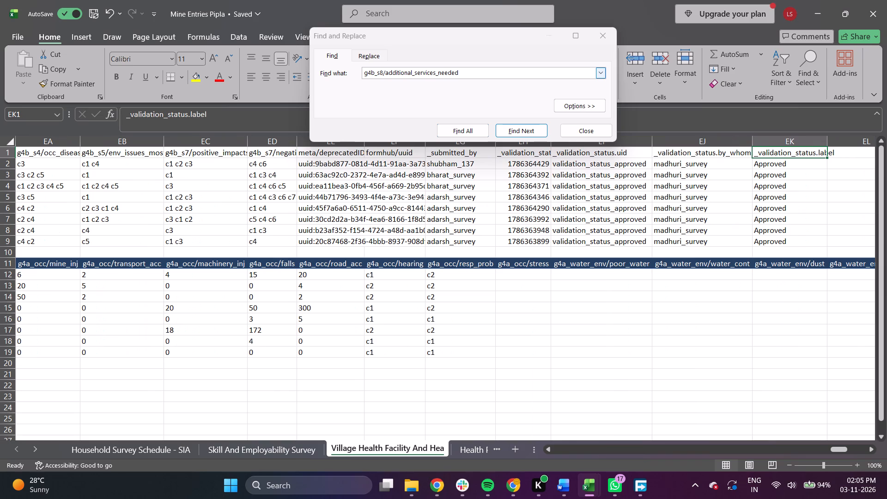
key(Left)
key(Left)
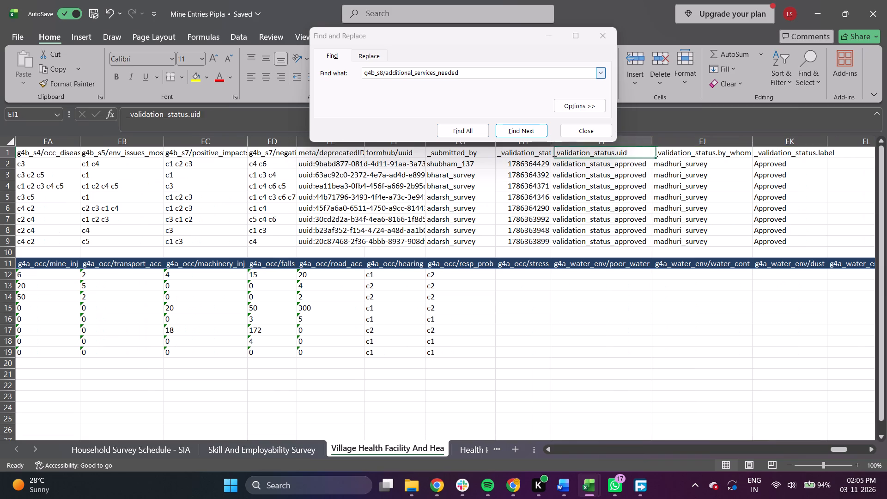
key(Left)
key(Left)
key(ctrl+shift+Down)
key(ctrl+x)
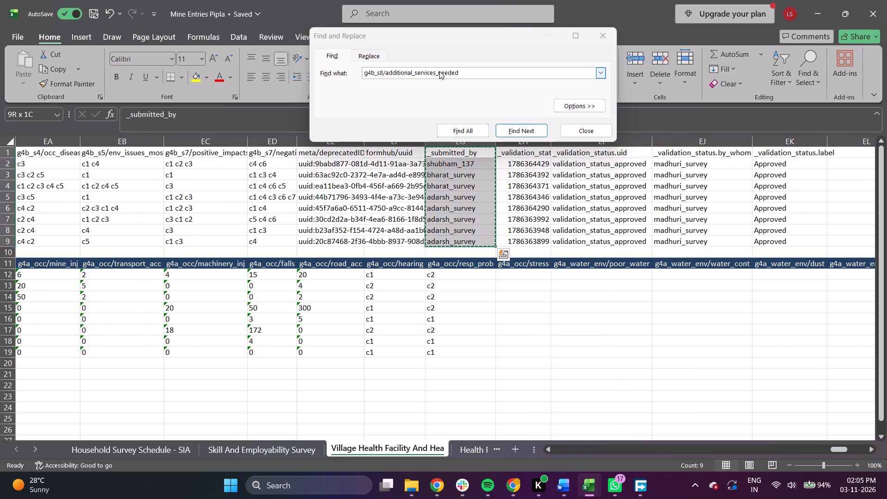
key(Left)
key(ctrl+Left)
key(ctrl+Left)
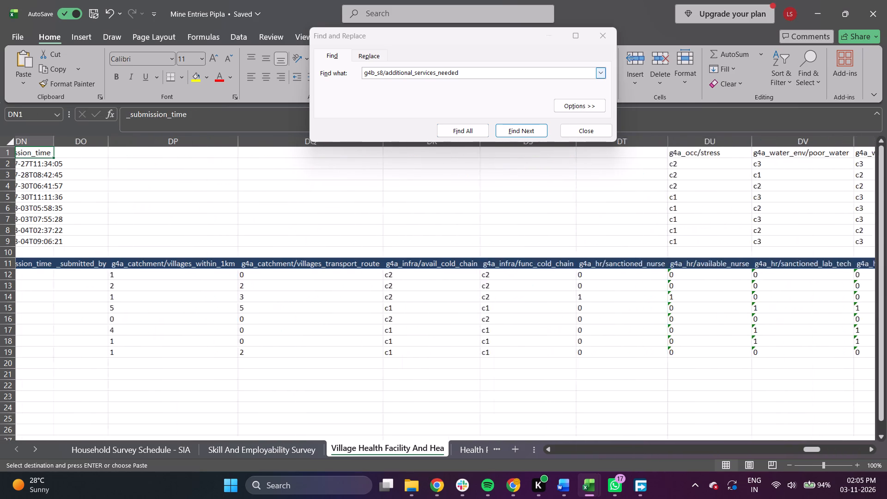
key(Right)
key(ctrl+v)
key(Right)
key(Right)
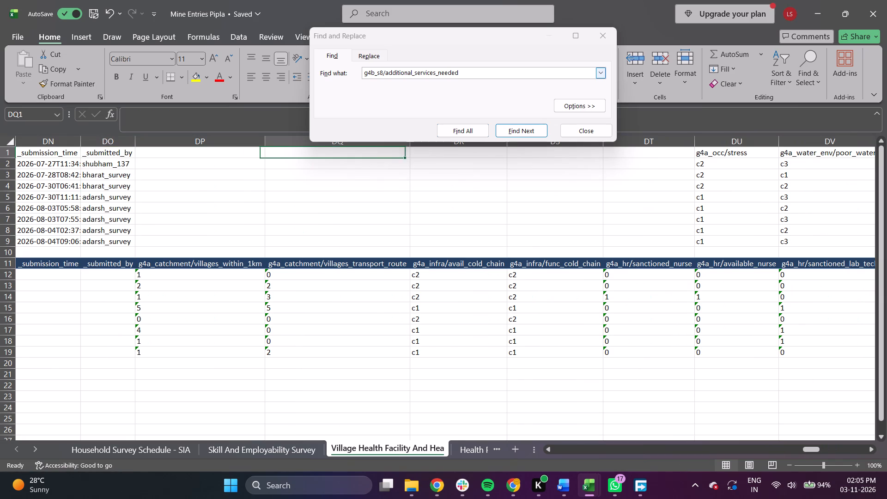
Check the row 1 headers against row 11 from meta/instanceID through _submitted_by, up to the empty columns that follow.
key(ctrl+Right)
key(ctrl+Right)
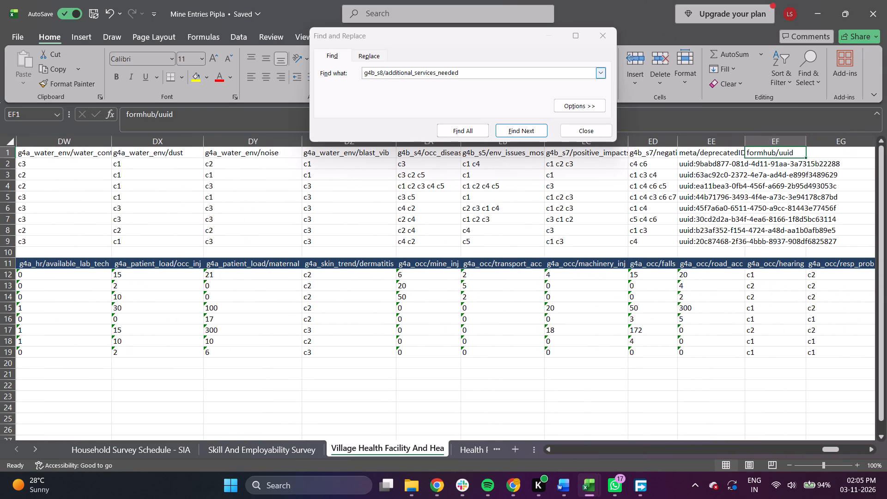
key(Left)
key(Left)
key(Left)
key(Left)
key(Left)
key(Left)
key(Left)
key(Left)
key(Left)
key(Left)
key(Left)
key(Left)
key(Left)
key(Left)
key(Left)
key(Left)
key(Left)
key(Left)
key(Left)
key(Left)
key(Right)
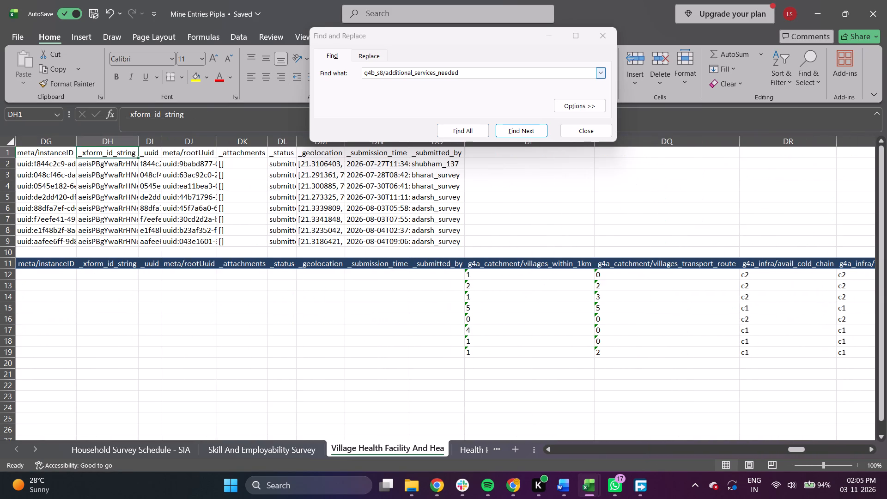
key(Right)
key(Right)
key(Right)
key(Right)
key(Right)
key(Right)
key(Right)
key(Right)
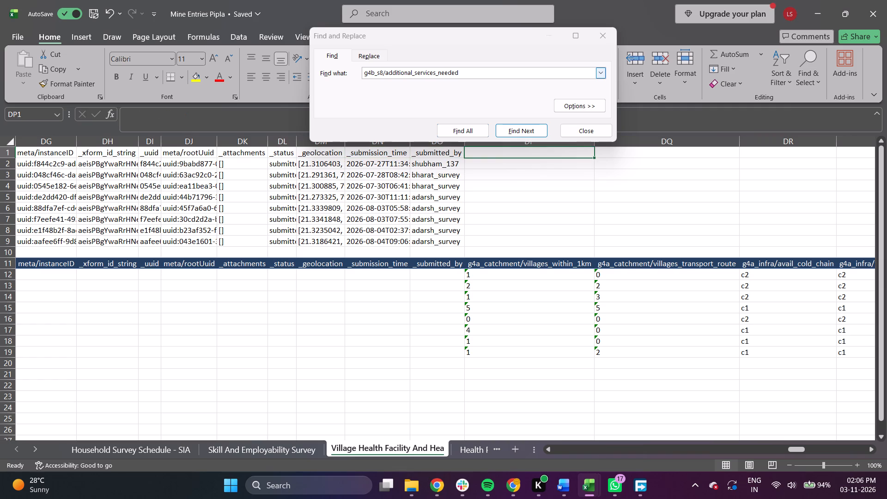
Compare the row 1 headers with the row 11 headers from g4a_occ/stress through _validation_status.label.
key(ctrl+Right)
key(Right)
key(Right)
key(Right)
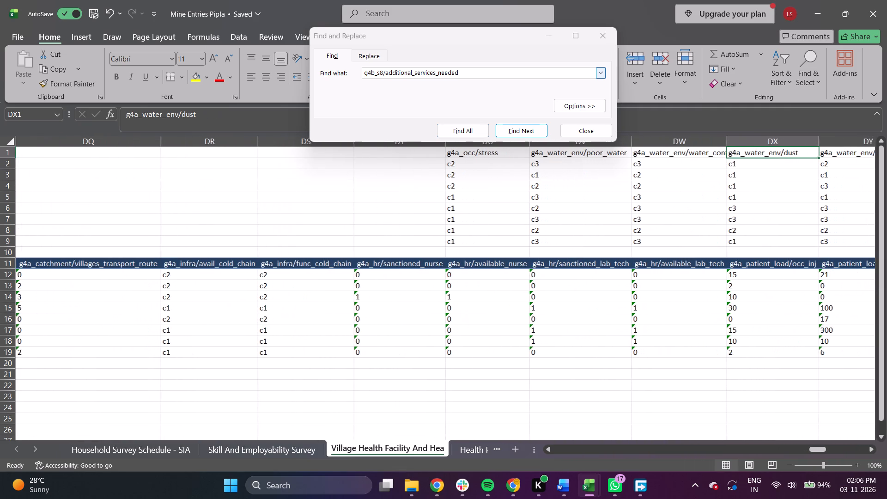
key(Right)
key(Right)
key(Right)
key(Right)
key(Right)
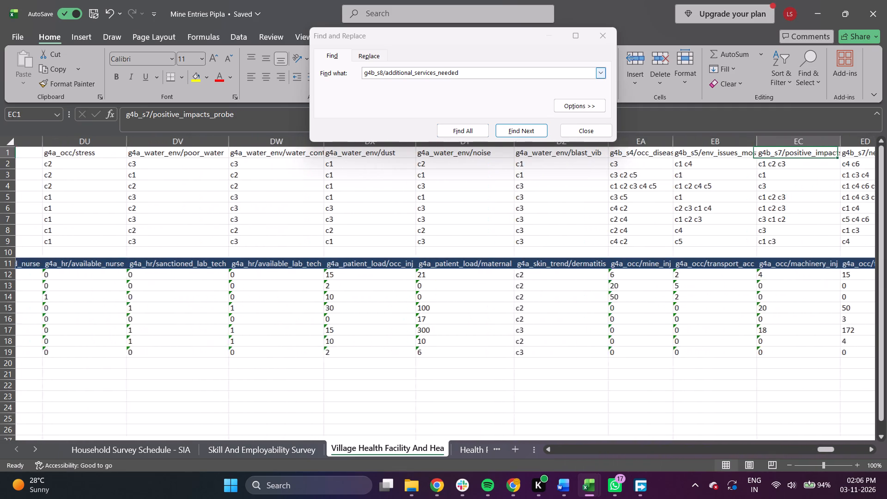
key(Right)
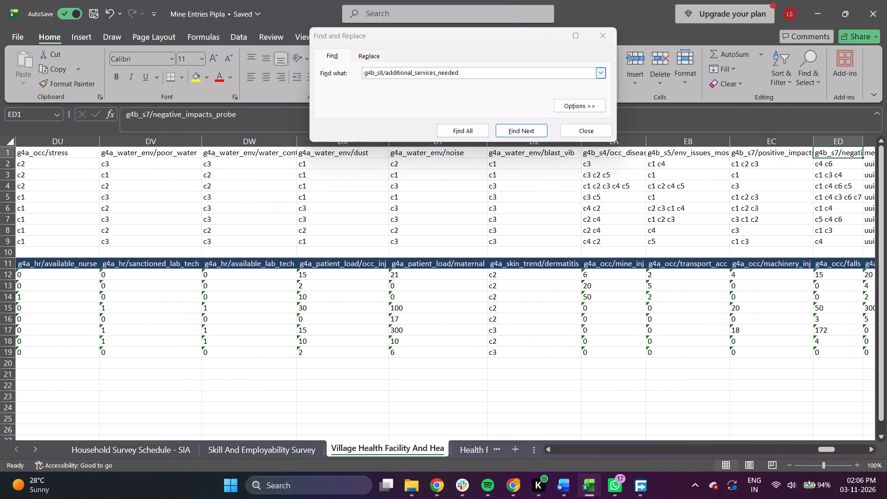
key(Right)
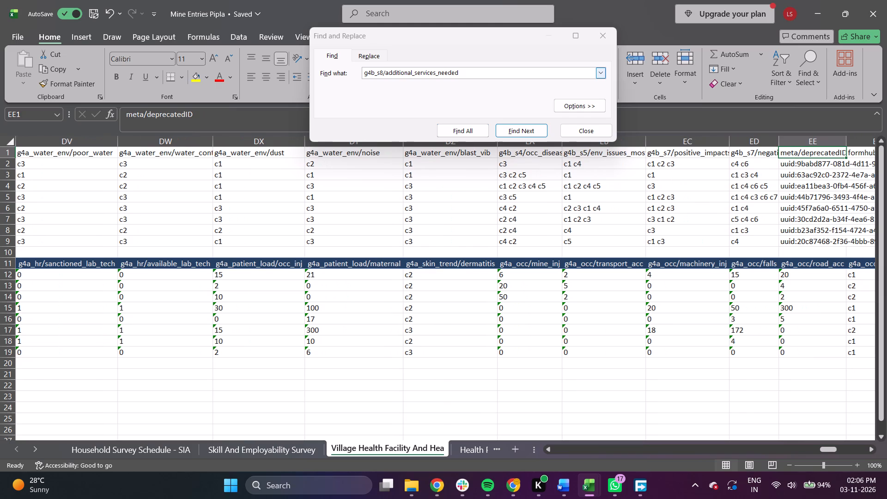
key(Right)
key(Right)
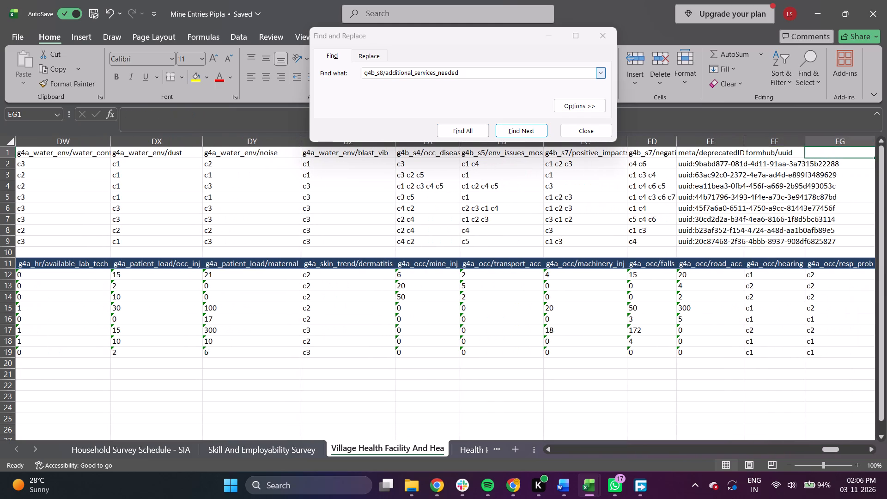
key(Right)
key(Right)
key(Right)
key(Right)
key(Right)
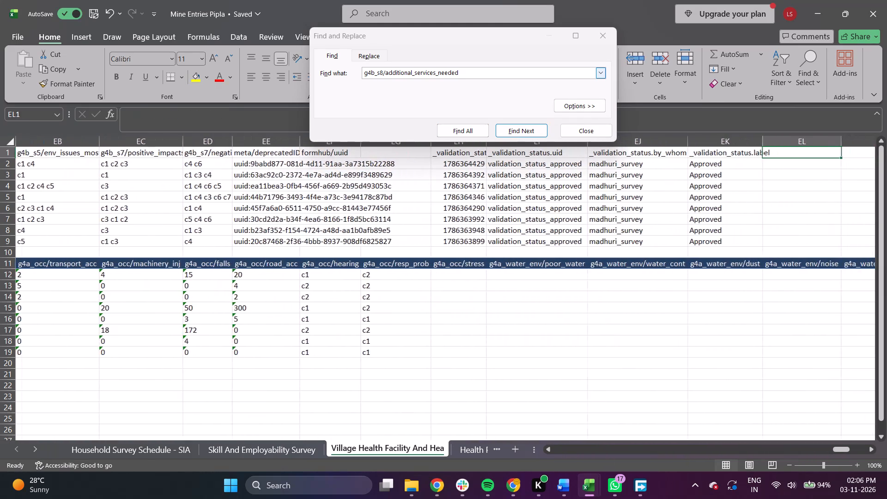
key(Right)
Select the aligned row 1 headers from g4a_water_env/traffic in BN1 through _geolocation in DM1, checking each against row 11.
key(Left)
key(Left)
key(Left)
key(Left)
key(Left)
key(Left)
key(Left)
key(Left)
key(Left)
key(Left)
key(Left)
key(Left)
key(Left)
key(Left)
key(Left)
key(Left)
key(Left)
key(Left)
key(Left)
key(Left)
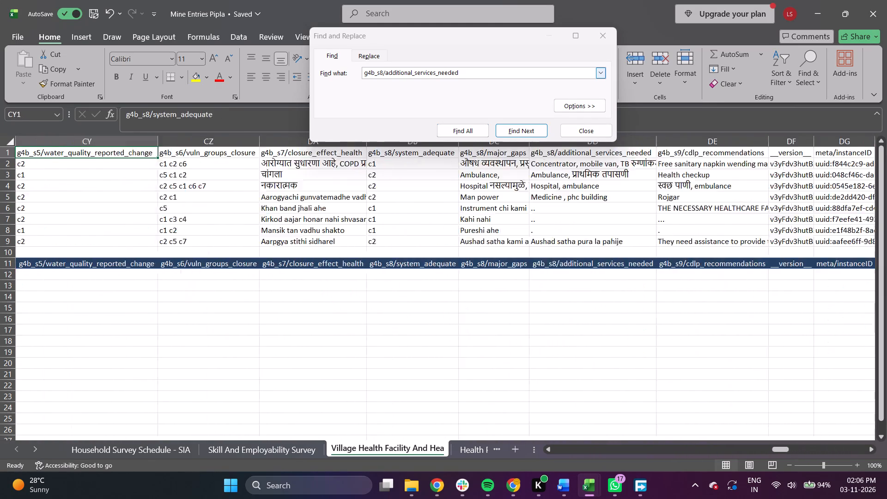
key(Right)
key(Right)
key(Right)
key(Right)
key(Right)
key(Right)
key(Right)
key(Right)
key(Right)
key(Right)
key(Right)
key(Right)
key(Right)
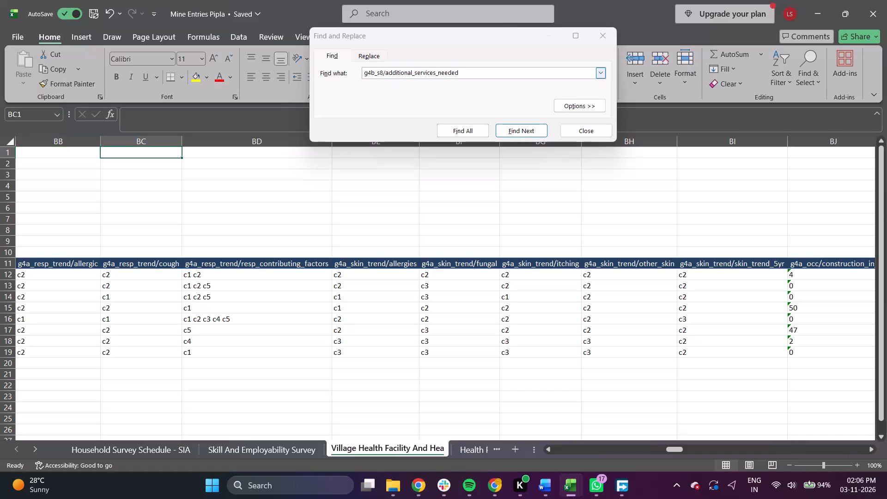
key(Right)
key(Right)
key(Right)
key(Right)
key(Left)
key(Left)
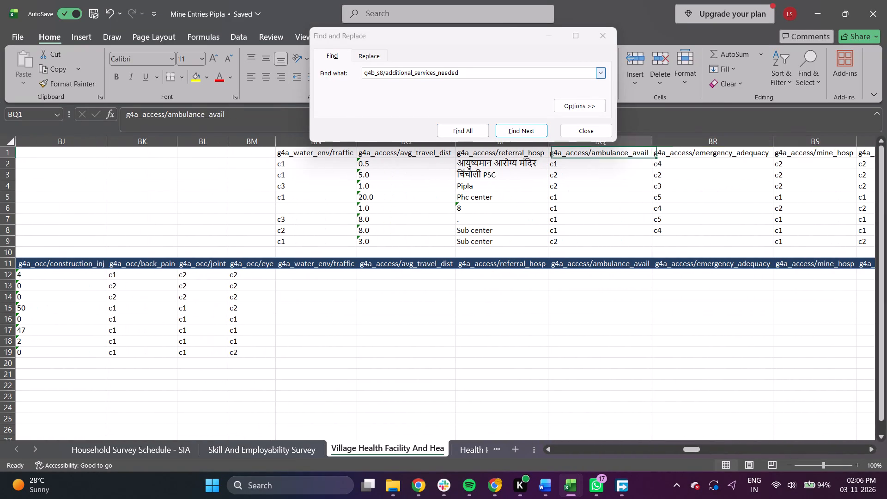
key(Left)
key(Left)
key(Left)
key(shift+Right)
key(shift+Right)
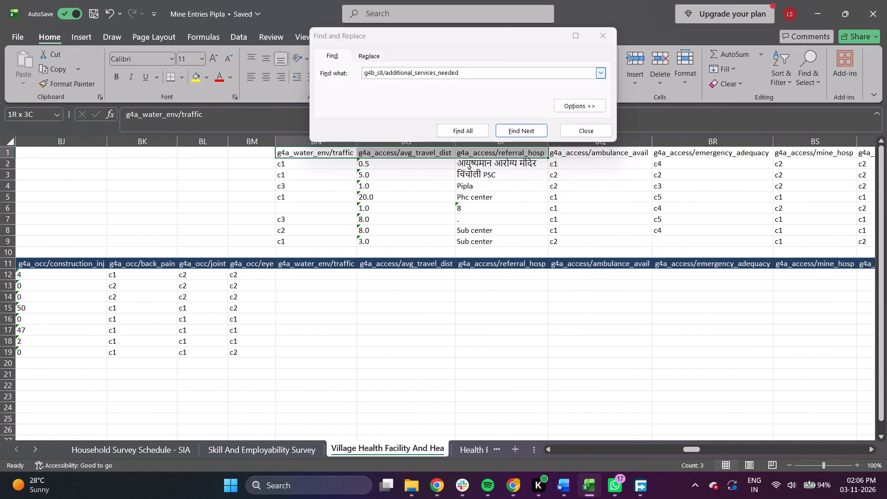
key(shift+Right)
key(shift+Right)
key(shift+Right)
key(shift+Right)
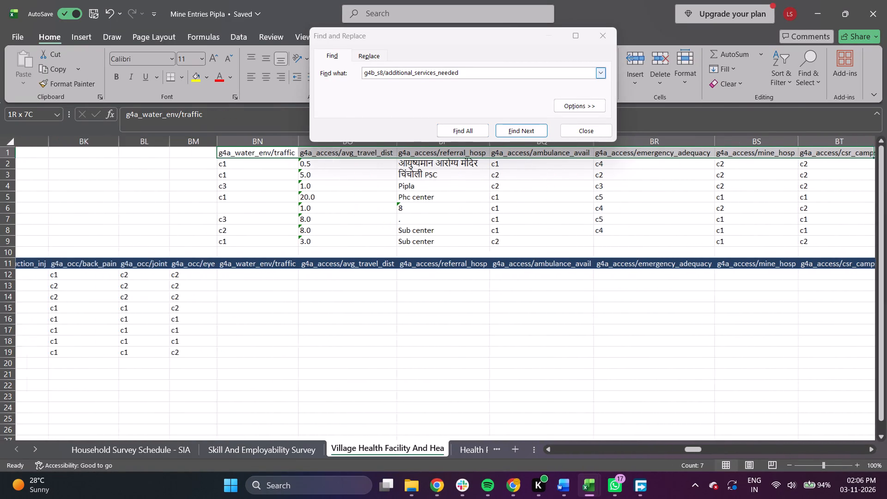
key(shift+Right)
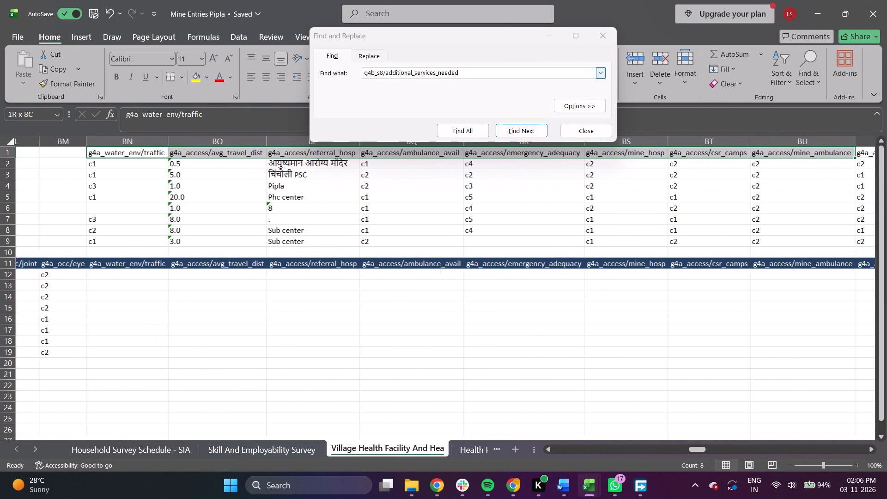
key(shift+Right)
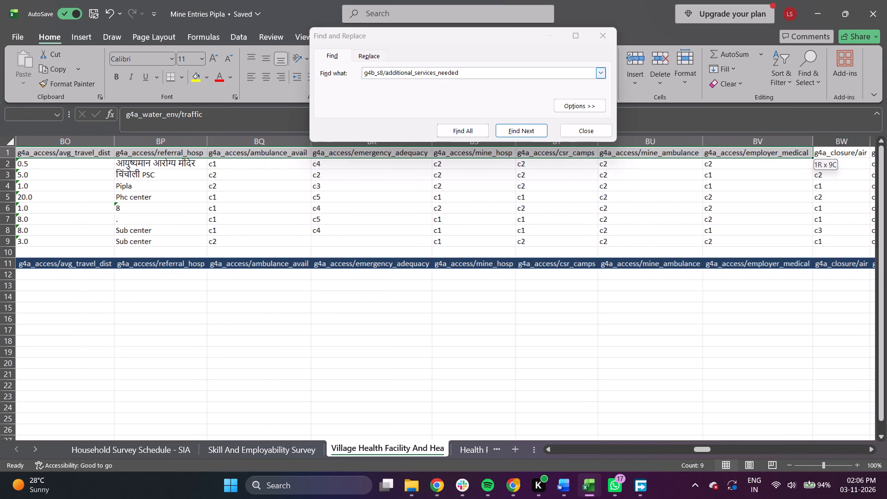
key(shift+Right)
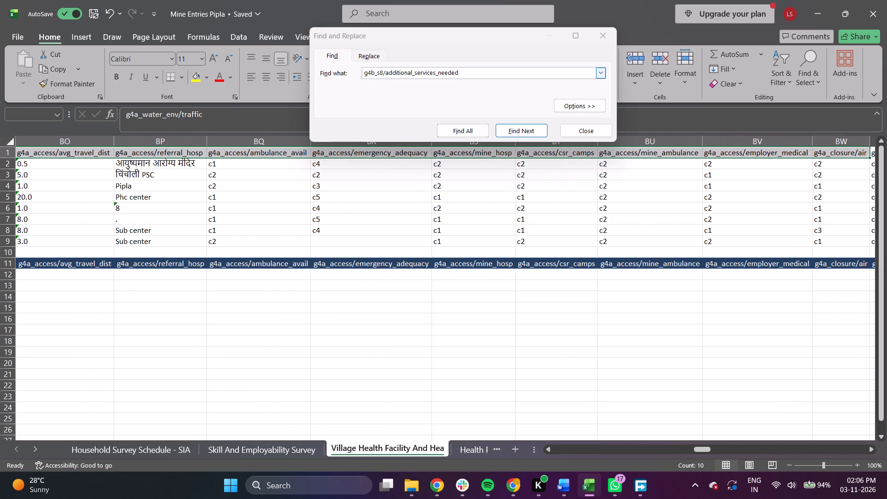
key(shift+Right)
key(shift+Right)
key(shift+Right)
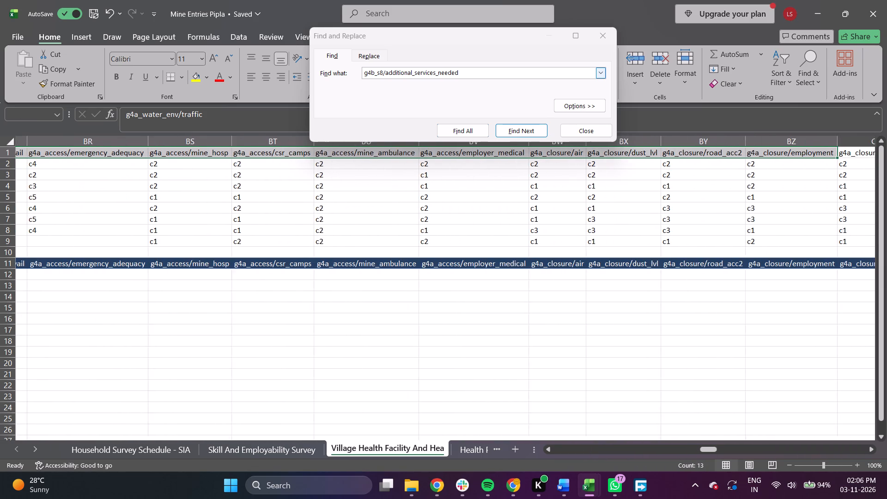
key(shift+Right)
key(shift+Right)
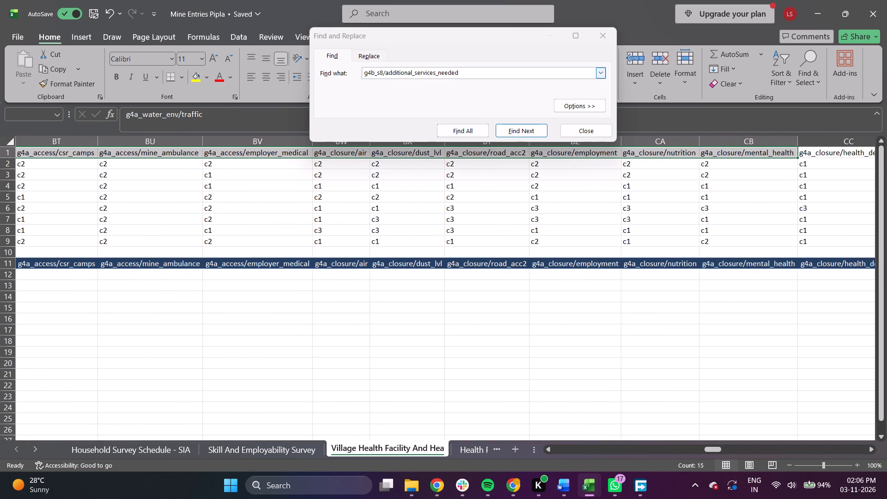
key(shift+Right)
key(shift+Right)
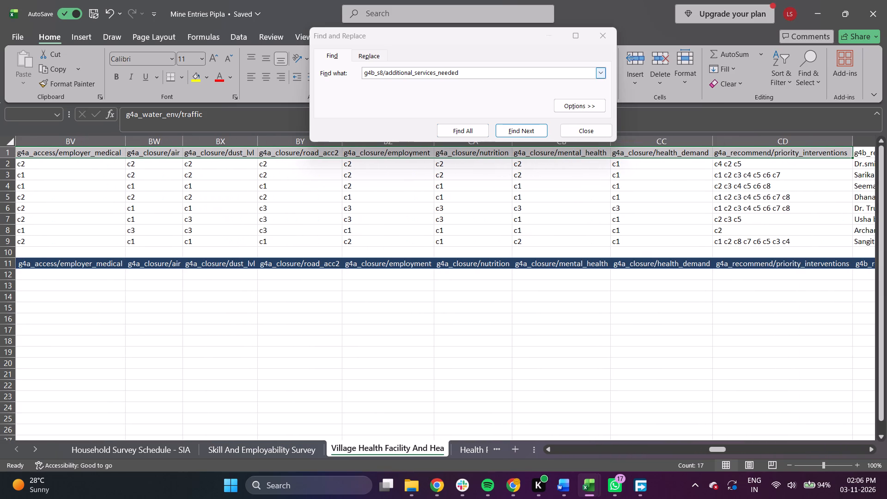
key(shift+Right)
key(shift+Right)
key(shift+Right)
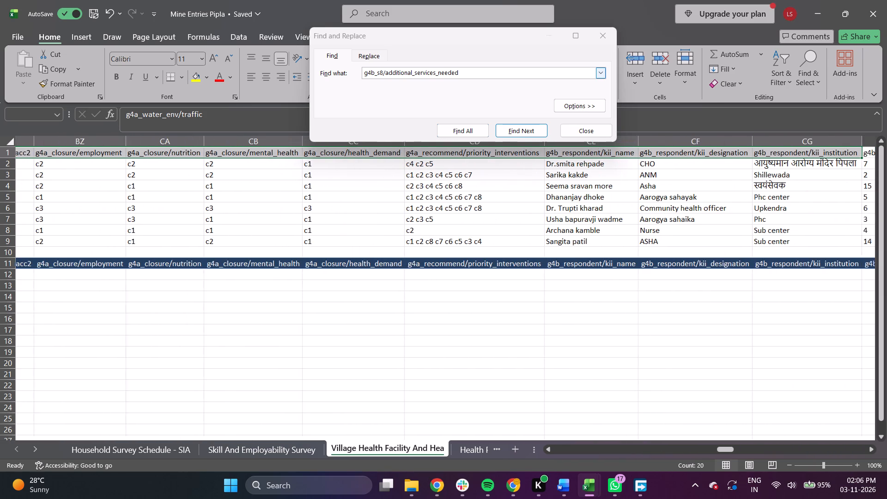
key(shift+Right)
key(shift+Right)
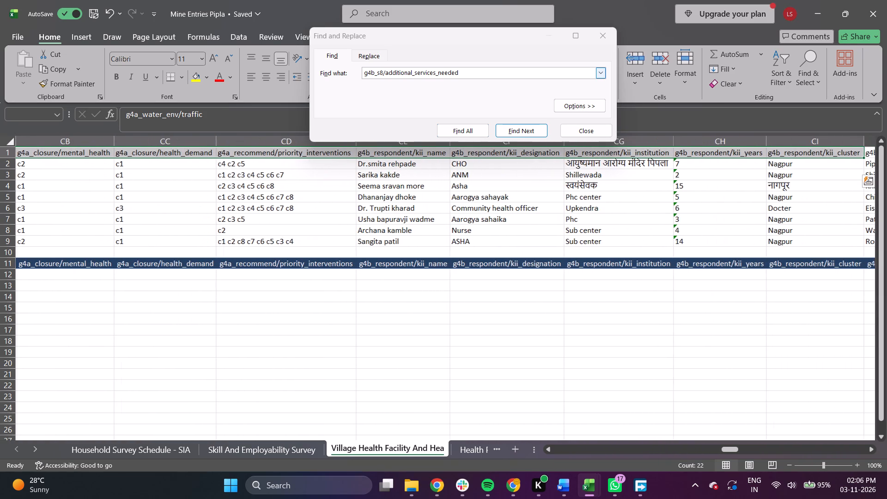
key(shift+Right)
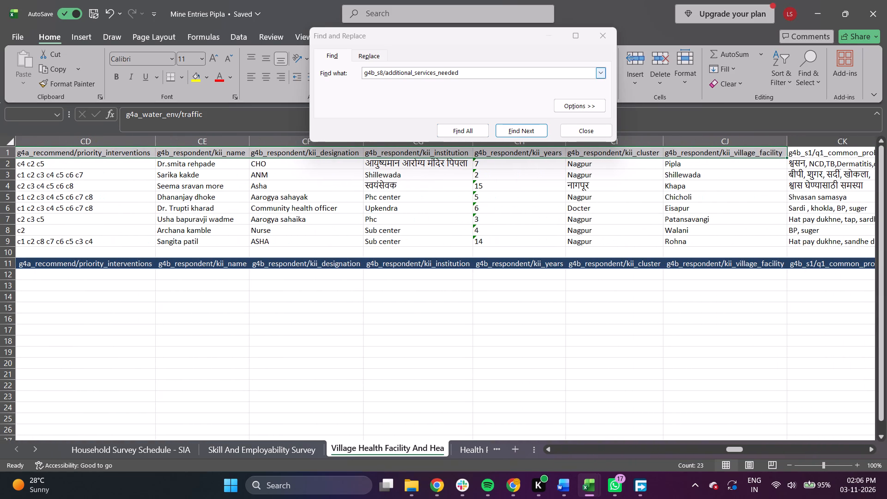
key(shift+Right)
key(shift+Right)
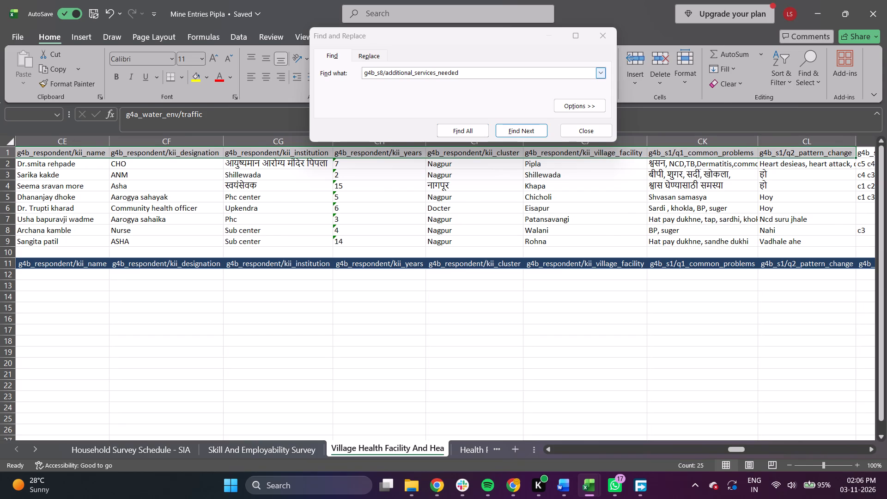
key(shift+Right)
key(shift+Right)
key(shift+Right)
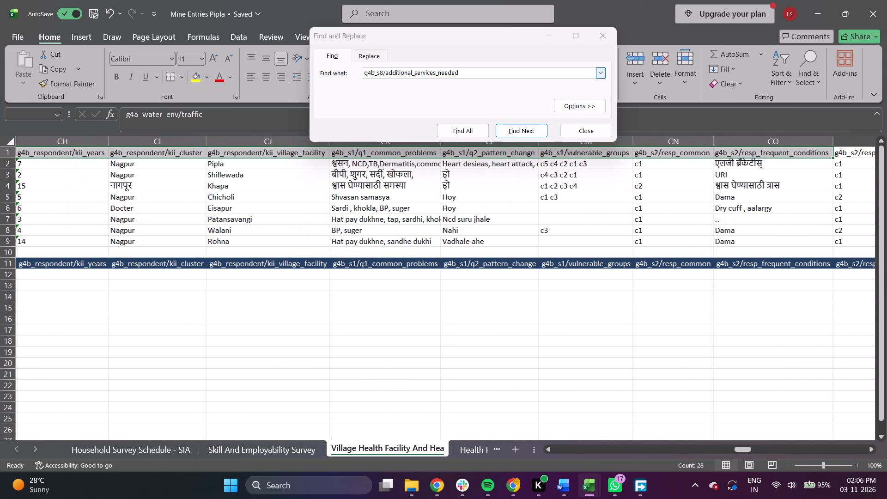
key(shift+Right)
key(shift+Right)
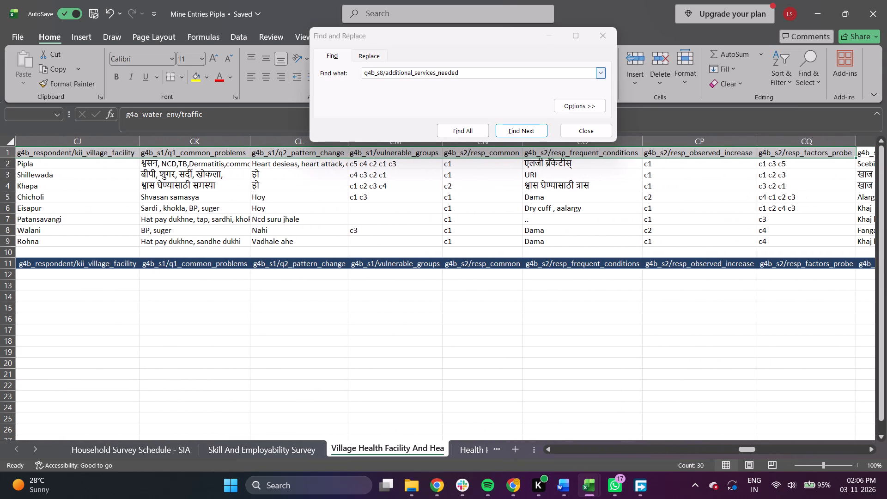
key(shift+Right)
key(shift+Right)
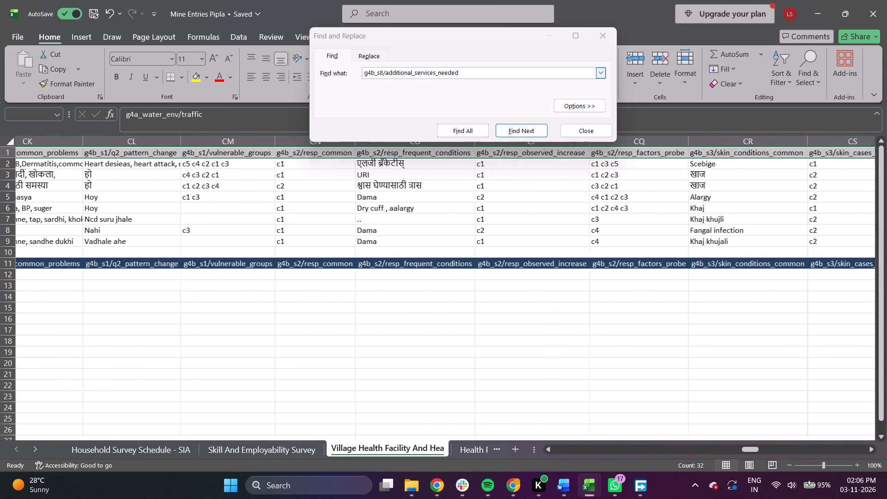
key(shift+Right)
key(shift+Right)
key(shift+Right)
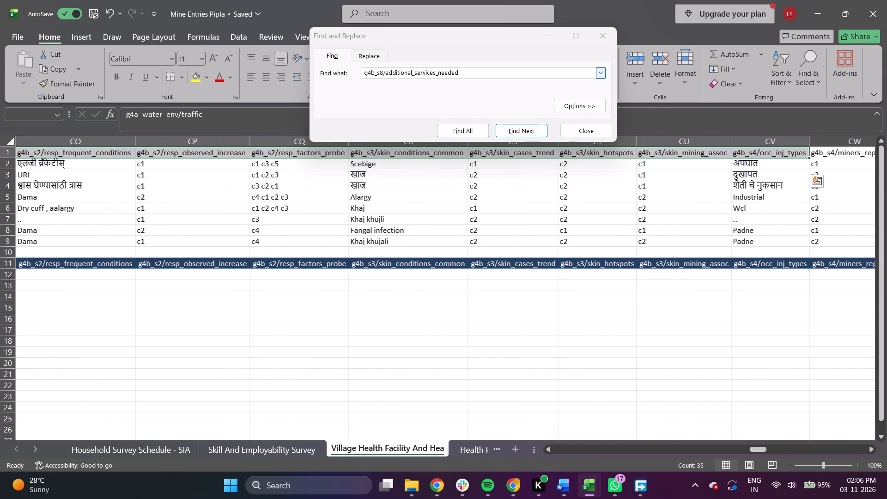
key(shift+Right)
key(shift+Right)
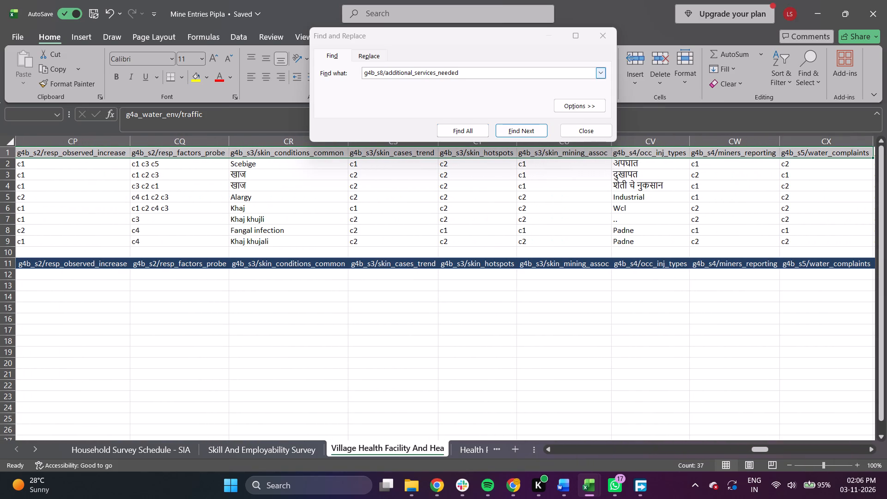
key(shift+Right)
key(shift+Right)
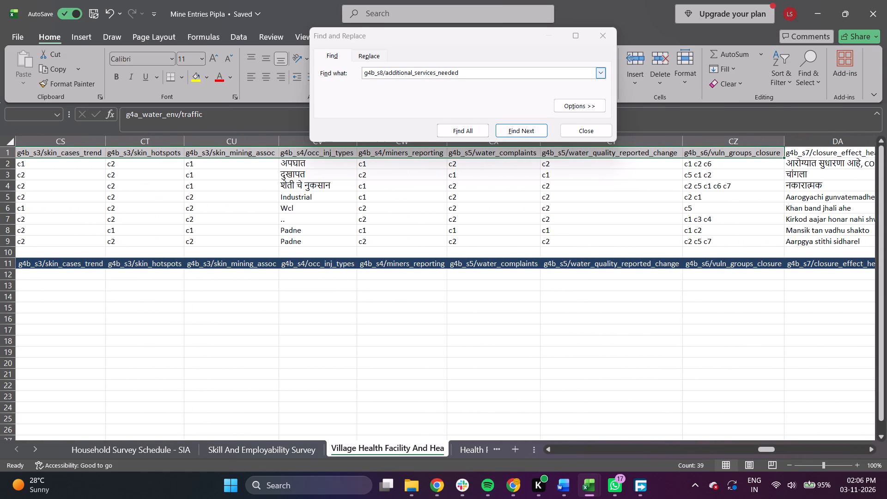
key(shift+Right)
key(shift+Right)
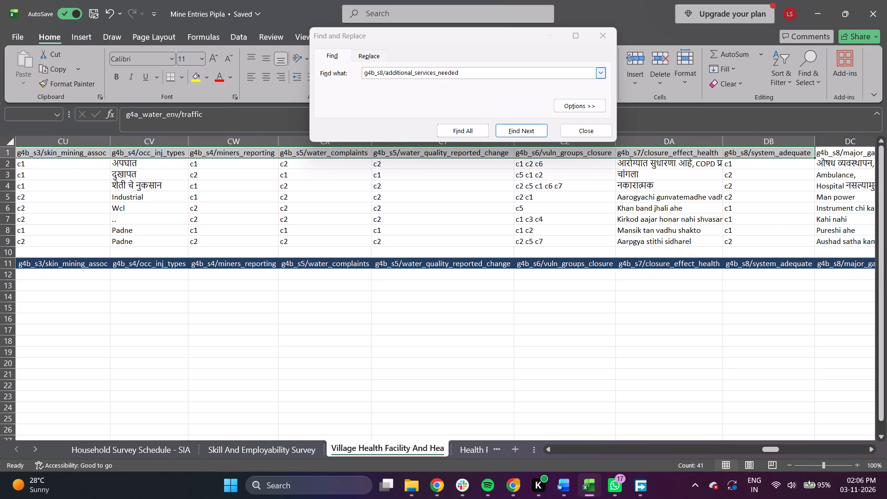
key(shift+Right)
key(shift+Right)
key(shift+Right)
key(shift+Right)
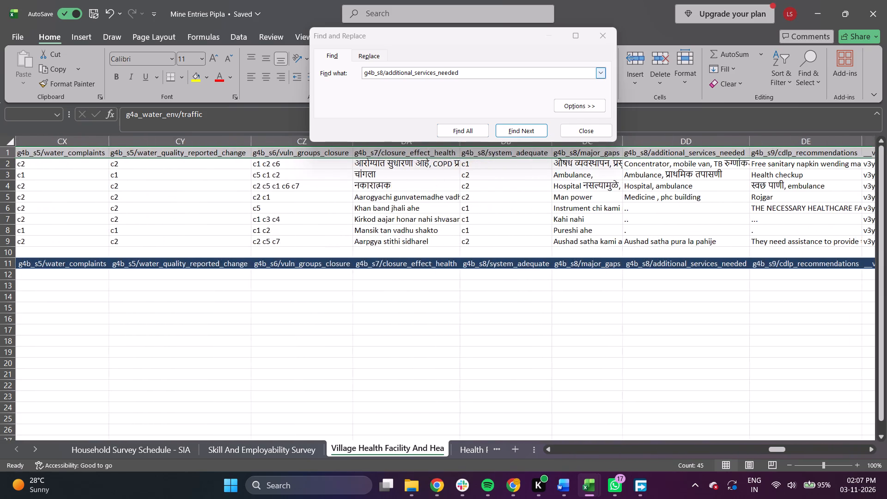
key(shift+Right)
key(shift+Right)
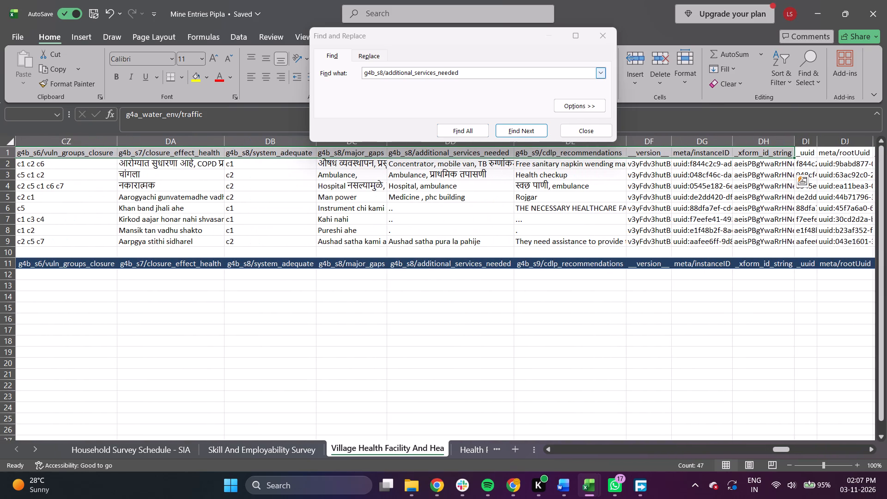
key(shift+Right)
key(shift+Right)
key(shift+Right)
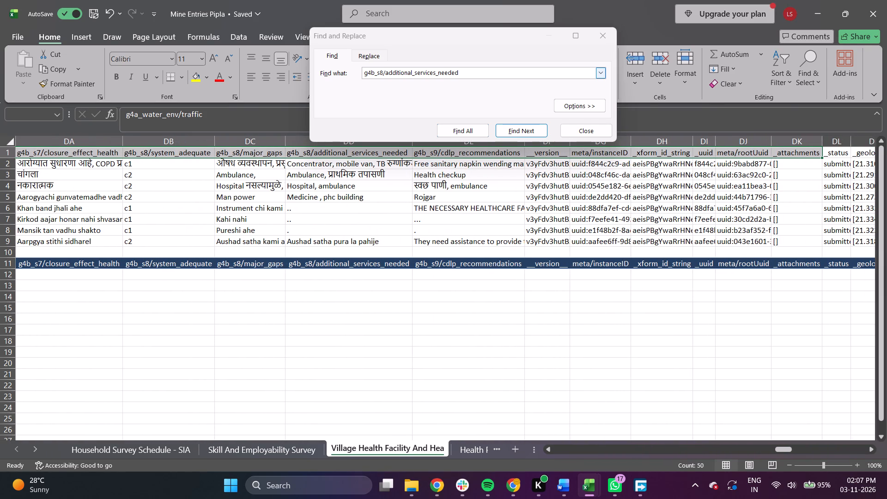
key(shift+Right)
key(shift+Right)
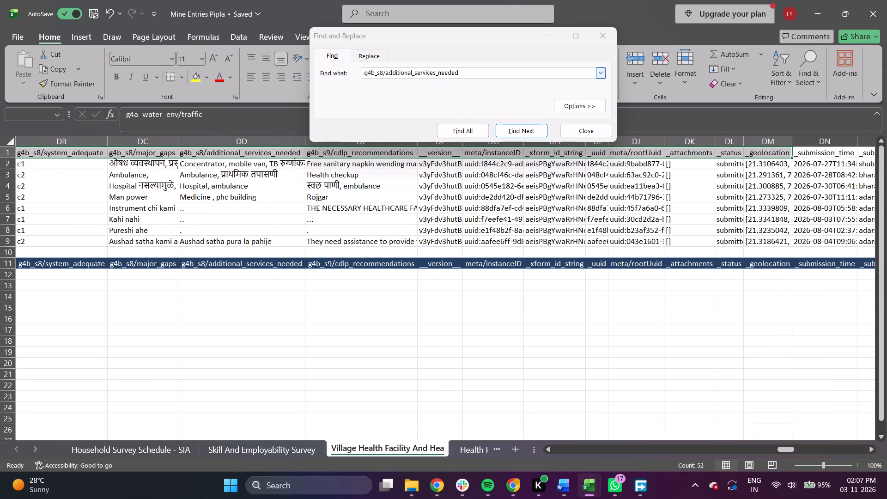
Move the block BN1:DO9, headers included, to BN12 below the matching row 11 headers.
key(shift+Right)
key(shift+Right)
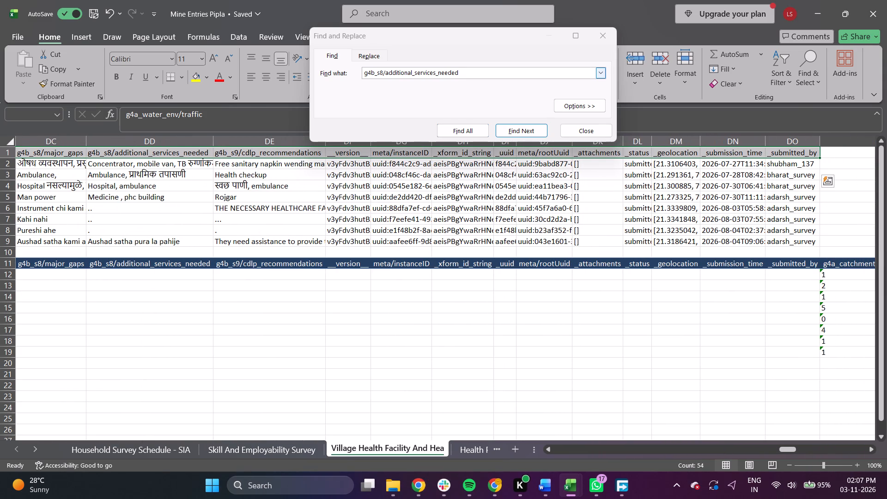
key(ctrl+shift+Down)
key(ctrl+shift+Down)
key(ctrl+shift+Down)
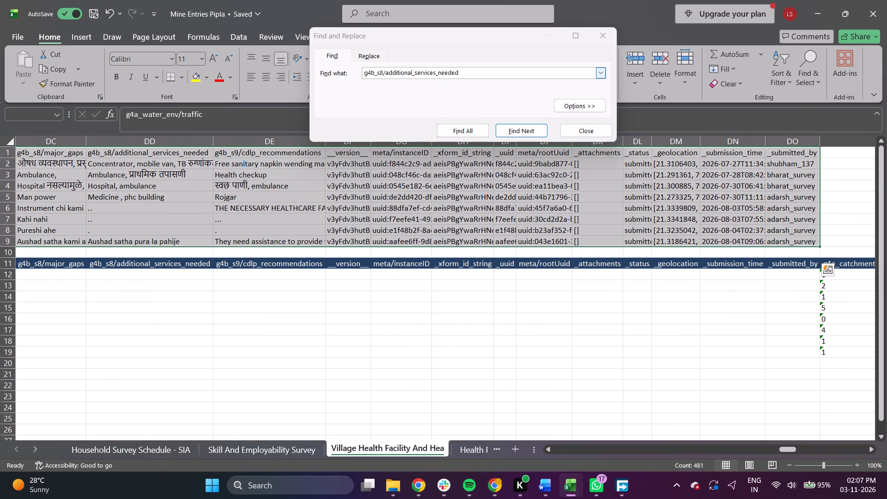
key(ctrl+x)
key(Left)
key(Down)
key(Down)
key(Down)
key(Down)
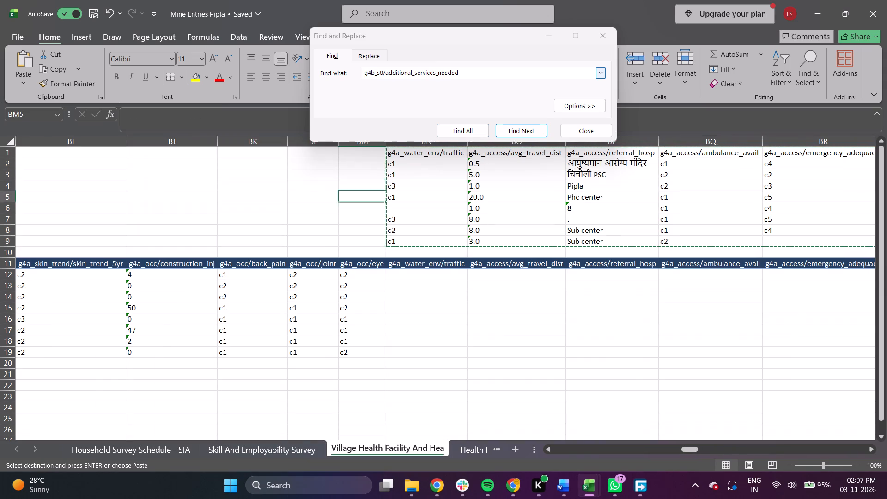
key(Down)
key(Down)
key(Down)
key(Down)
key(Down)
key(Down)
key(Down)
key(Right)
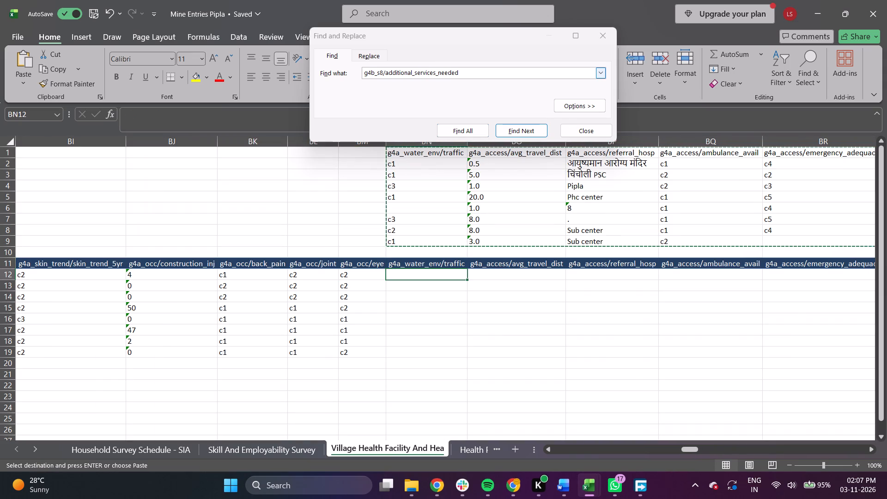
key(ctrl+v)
Compare the pasted row 12 headers with the row 11 headers from g4a_water_env/traffic through the _geolocation column.
key(Right)
key(Right)
key(Right)
key(Right)
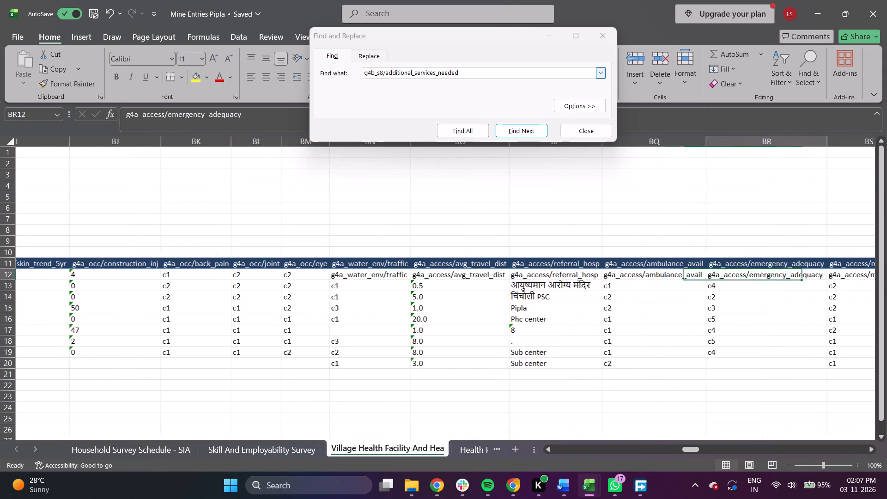
key(Right)
key(Right)
key(Right)
key(Right)
key(Right)
key(Right)
key(Right)
key(Right)
key(Right)
key(Right)
key(Right)
key(Right)
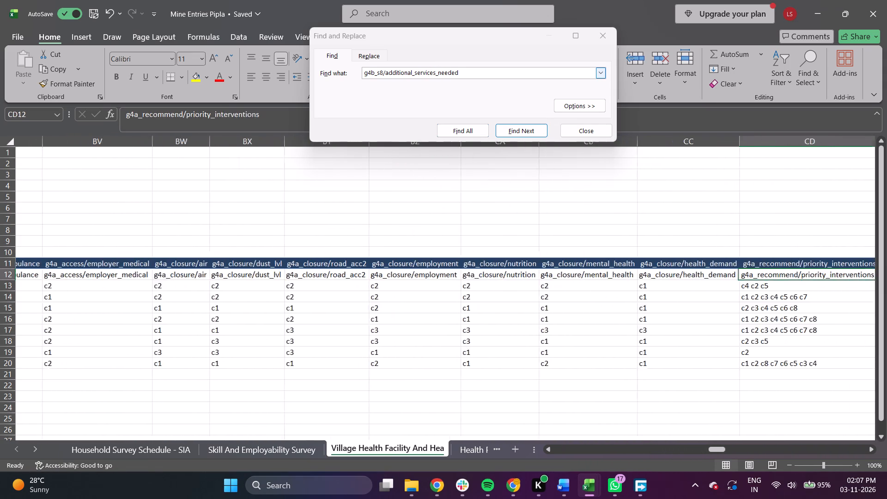
key(Right)
key(Right)
key(Right)
key(Right)
key(Right)
key(Right)
key(Right)
key(Right)
key(Right)
key(Right)
key(Right)
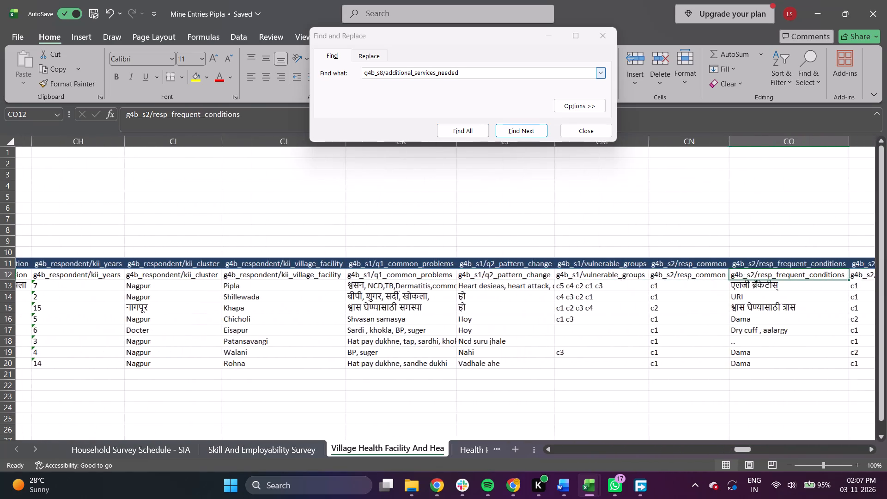
key(Right)
key(Right)
key(Right)
key(Right)
key(Right)
key(Right)
key(Right)
key(Right)
key(Right)
key(Right)
key(Right)
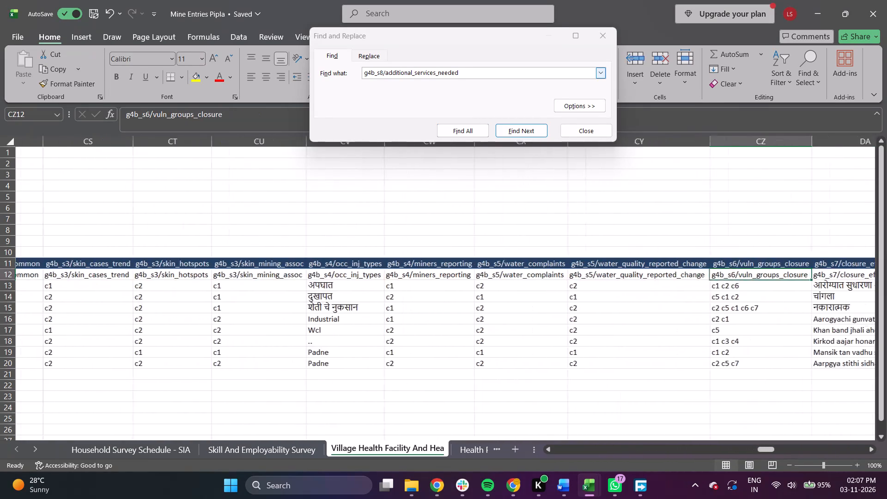
key(Right)
key(Right)
key(Right)
key(Right)
key(Right)
key(Right)
key(Right)
key(Right)
key(Right)
key(Right)
key(Right)
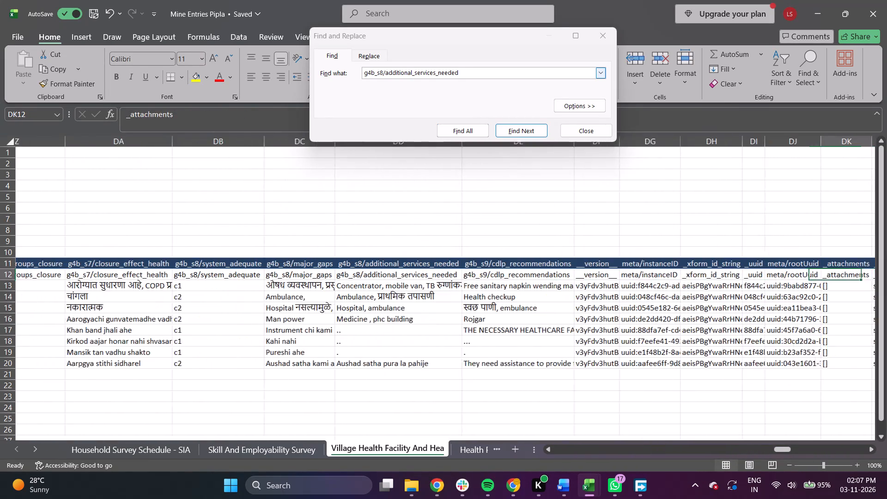
key(Right)
key(Right)
key(Left)
key(Left)
key(Left)
key(Left)
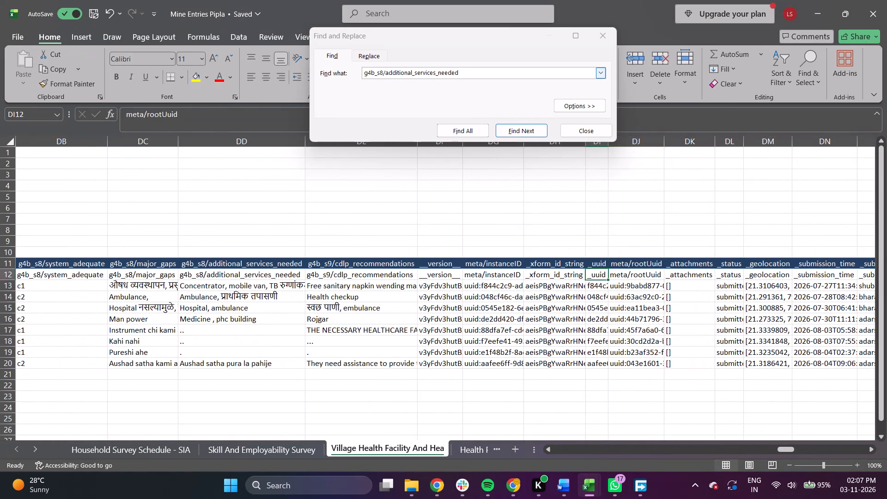
key(Left)
key(Left)
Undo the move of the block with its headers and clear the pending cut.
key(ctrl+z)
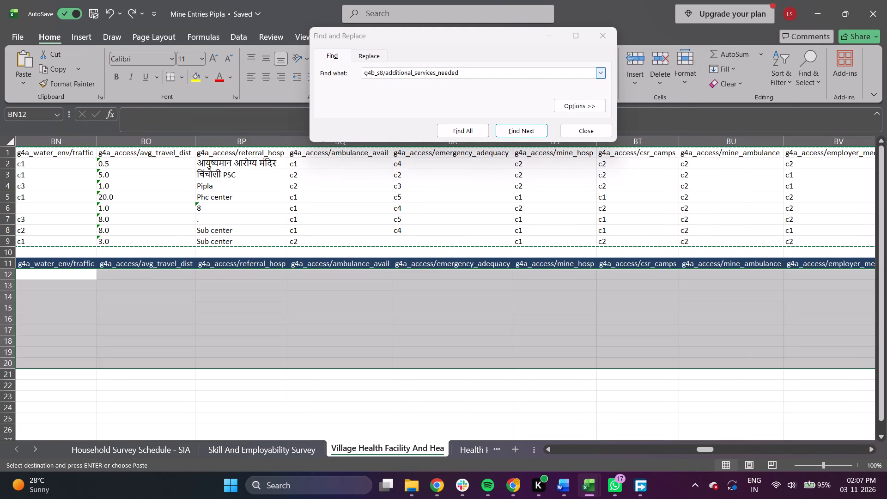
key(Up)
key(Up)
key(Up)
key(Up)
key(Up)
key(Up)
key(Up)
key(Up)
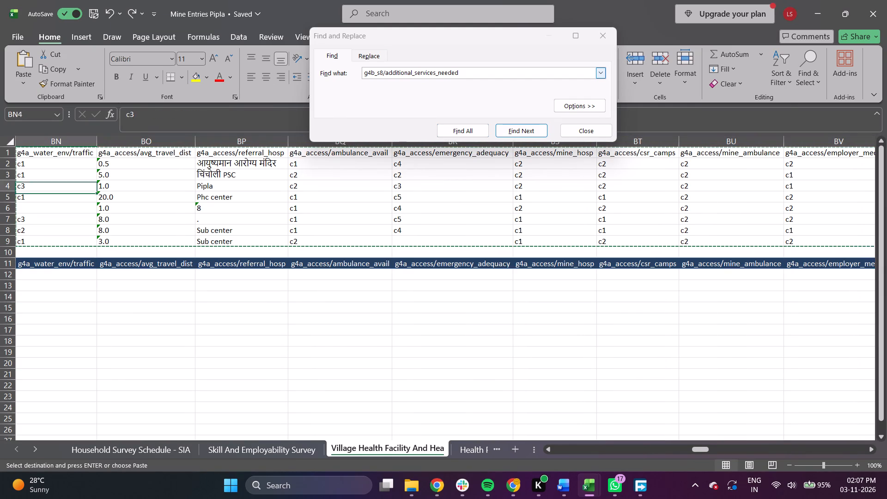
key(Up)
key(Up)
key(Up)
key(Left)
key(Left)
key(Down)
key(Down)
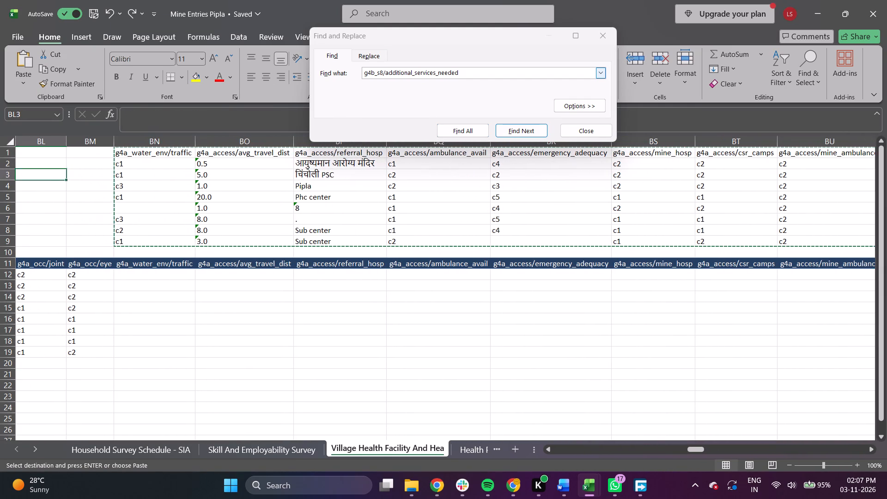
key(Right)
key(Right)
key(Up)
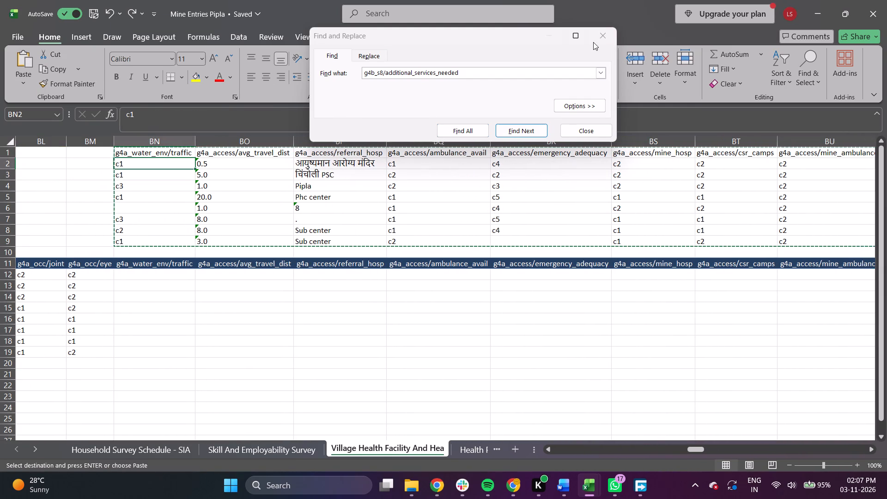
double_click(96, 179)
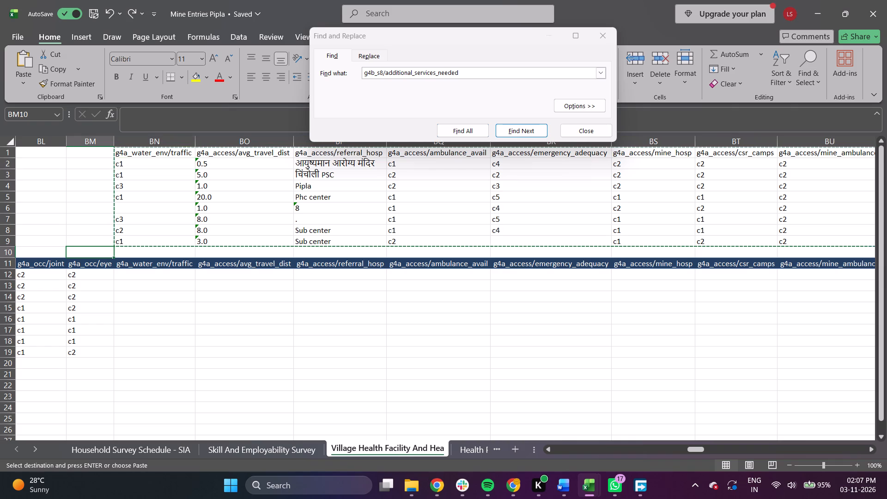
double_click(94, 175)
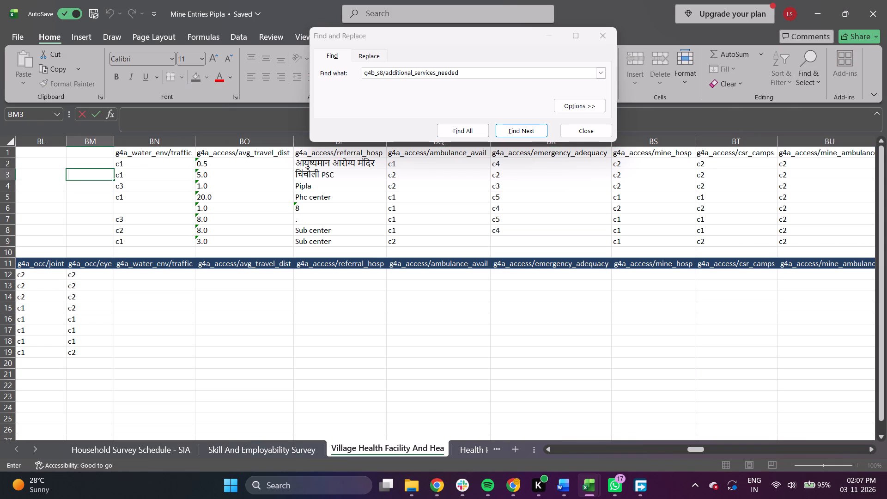
Move the data block BN2:DO9, without its headers, to BN12 below the matching row 11 headers, checking the header alignment while selecting.
click(132, 164)
key(ctrl+shift+Down)
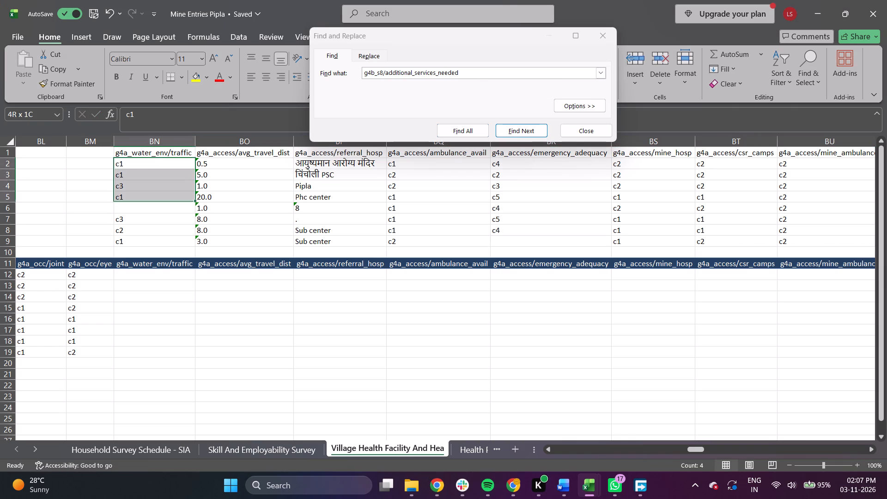
key(ctrl+shift+Down)
key(ctrl+shift+Down)
key(ctrl+shift+Right)
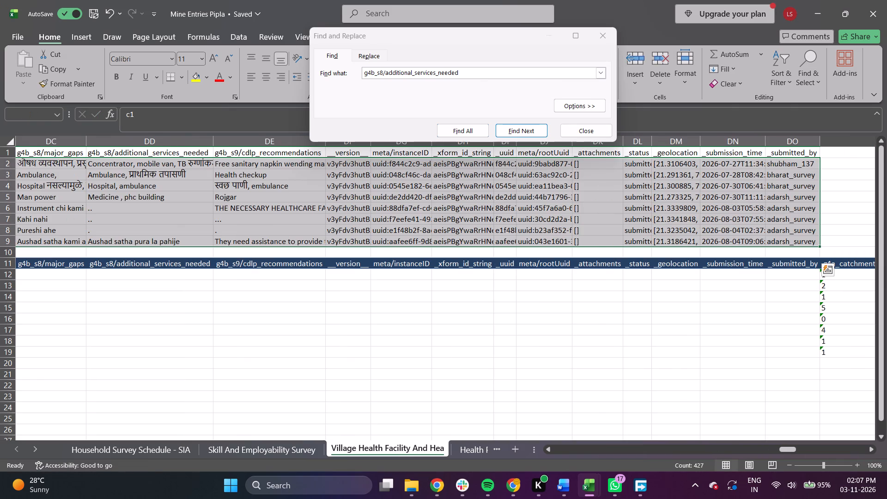
key(ctrl+shift+Left)
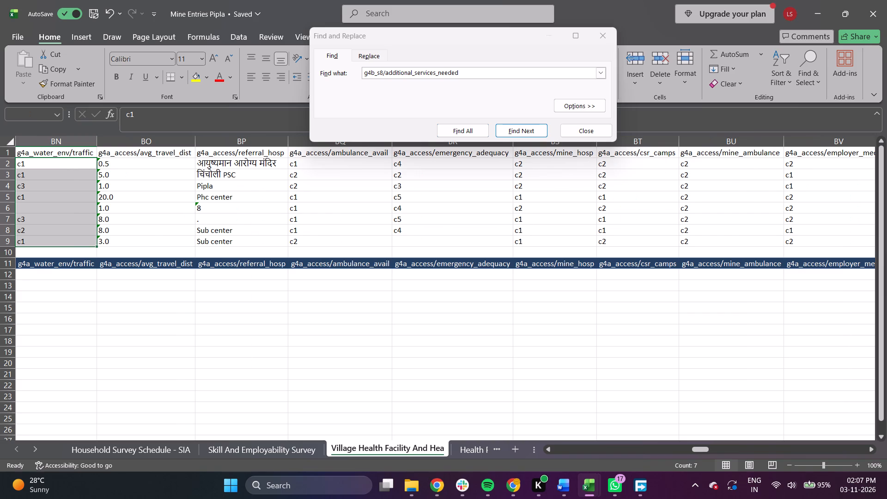
key(shift+Right)
key(shift+Right)
key(shift+Right)
key(shift+Right)
key(shift+Right)
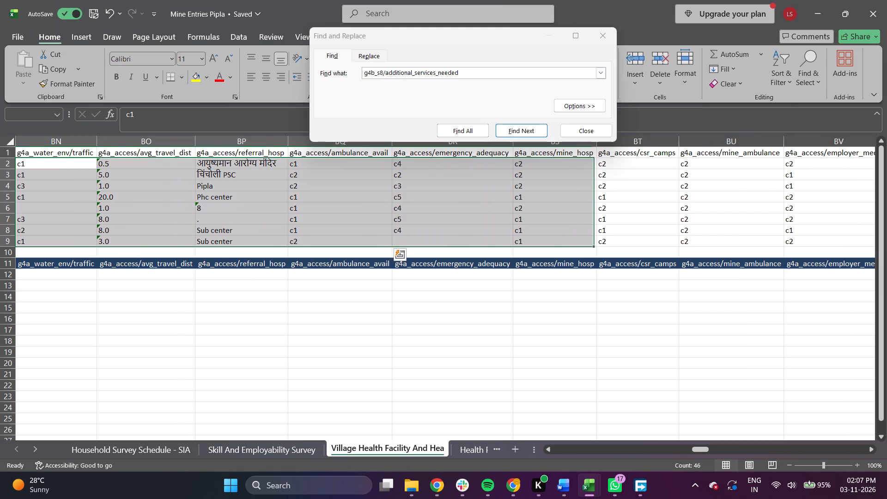
key(shift+Right)
key(shift+Right)
key(shift+Right)
key(shift+Right)
key(shift+Right)
key(shift+Right)
key(shift+Right)
key(shift+Right)
key(shift+Right)
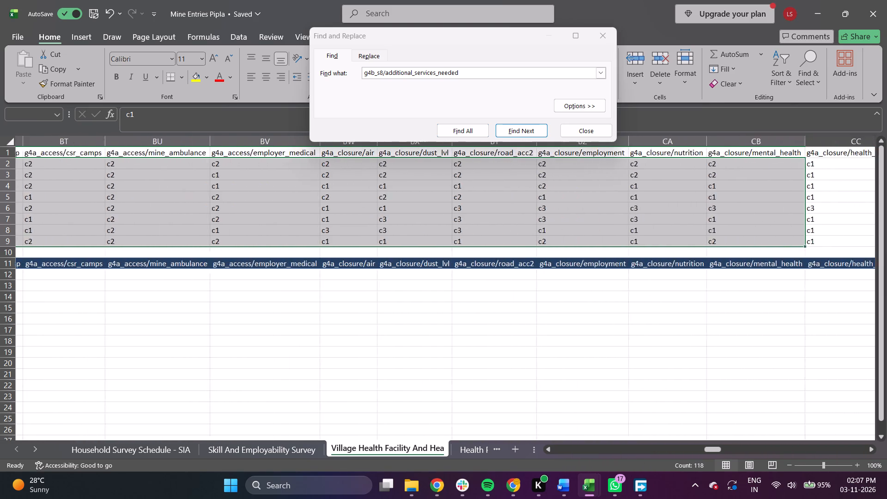
key(shift+Right)
key(shift+Right)
key(shift+Right)
key(shift+Right)
key(shift+Right)
key(shift+Right)
key(shift+Right)
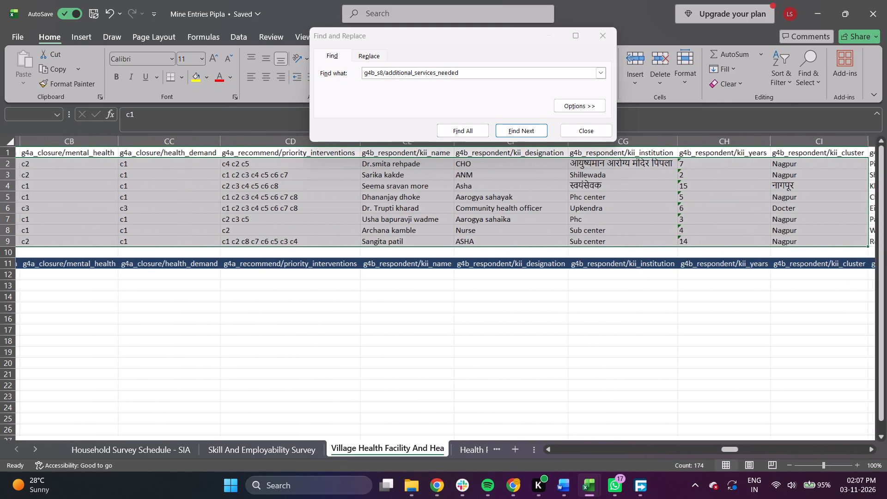
key(shift+Right)
key(shift+Right)
key(shift+Right)
key(shift+Right)
key(shift+Right)
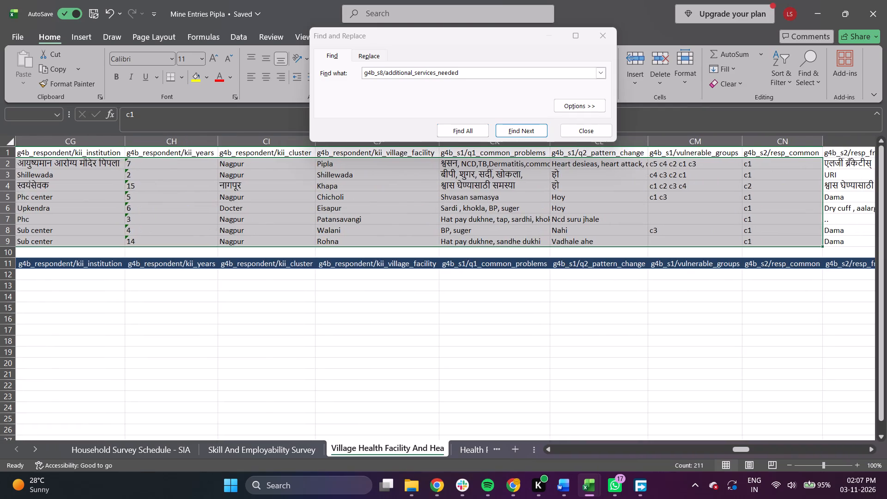
key(shift+Right)
key(shift+Right)
key(shift+Right)
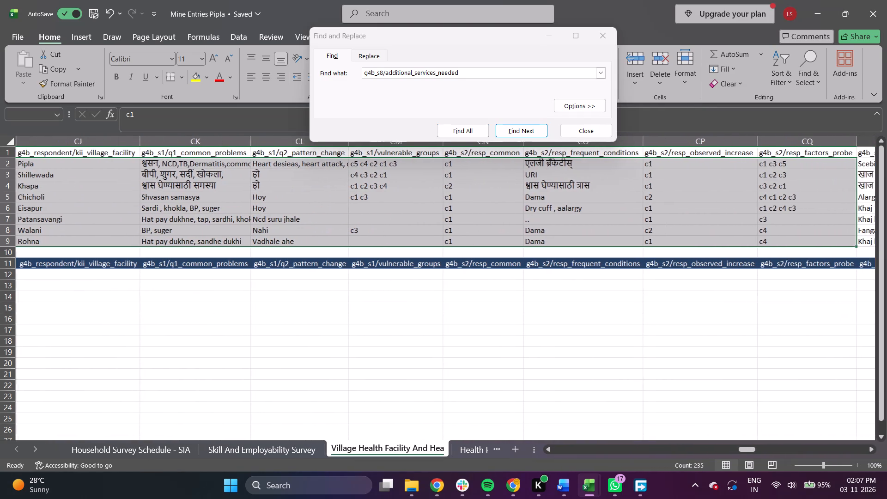
key(shift+Right)
key(shift+Right)
key(shift+Right)
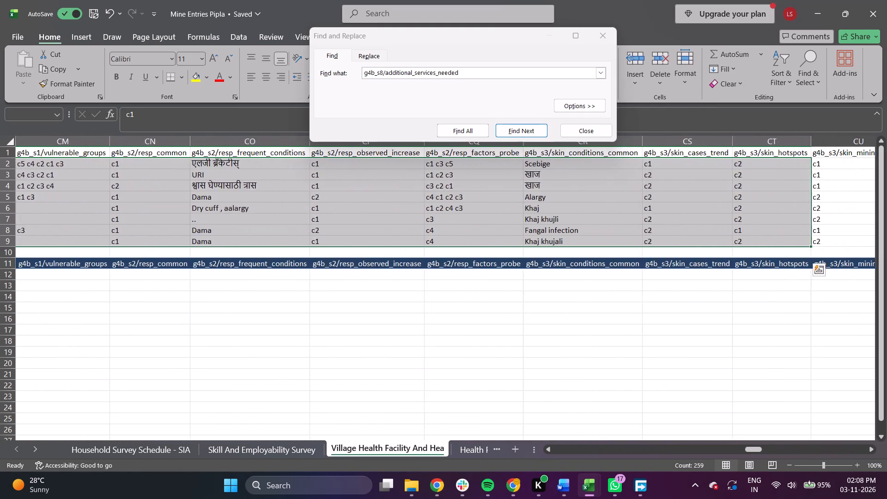
key(shift+Right)
key(shift+Right)
key(shift+Right)
key(shift+Right)
key(shift+Right)
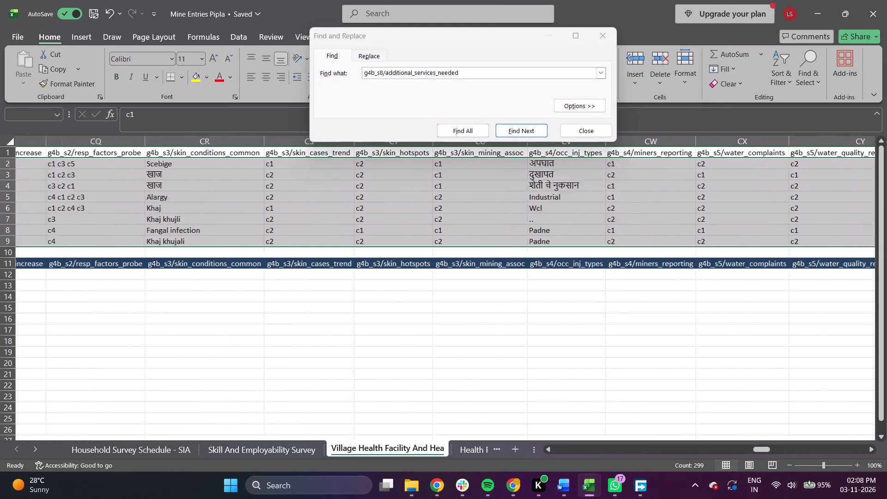
key(shift+Right)
key(shift+Right)
key(shift+Right)
key(shift+Right)
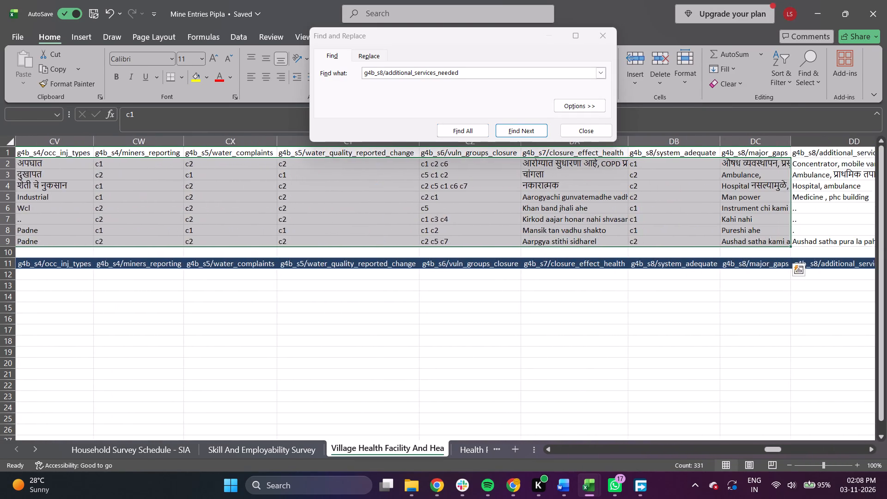
key(shift+Right)
key(shift+Right)
key(shift+Right)
key(shift+Right)
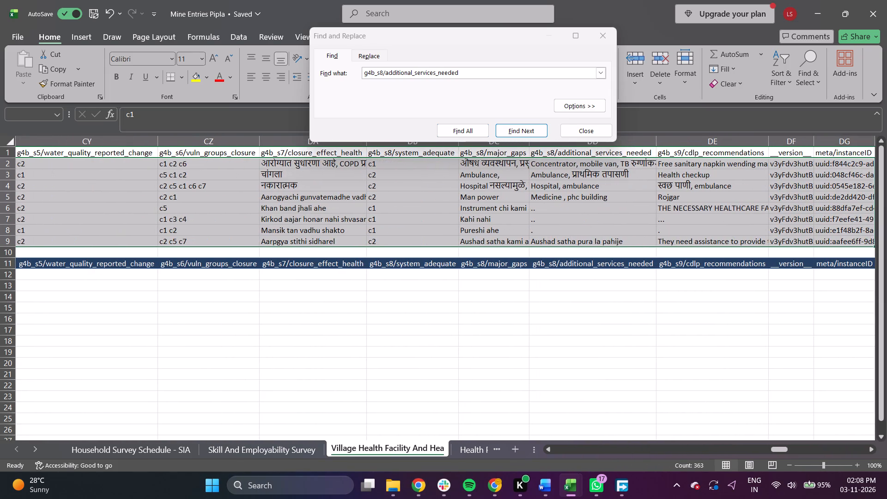
key(shift+Right)
key(shift+Right)
key(shift+Right)
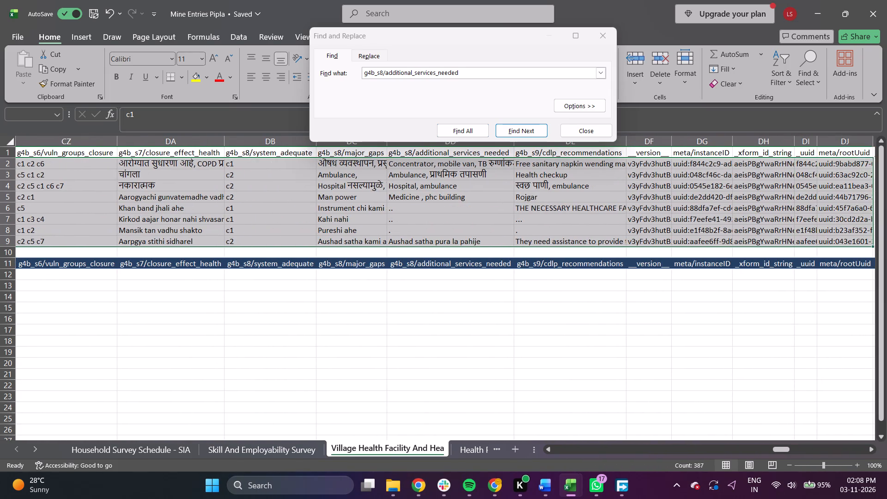
key(shift+Right)
key(shift+Right)
key(shift+Right)
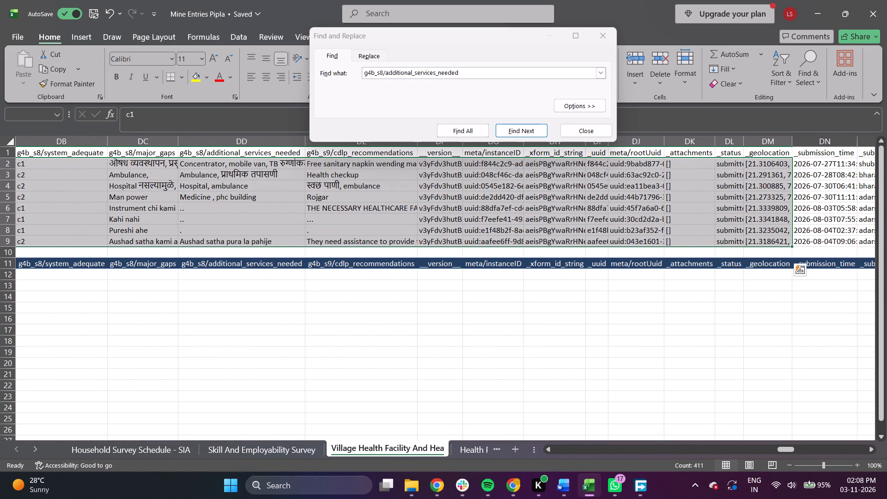
key(shift+Right)
key(shift+Right)
key(shift+Right)
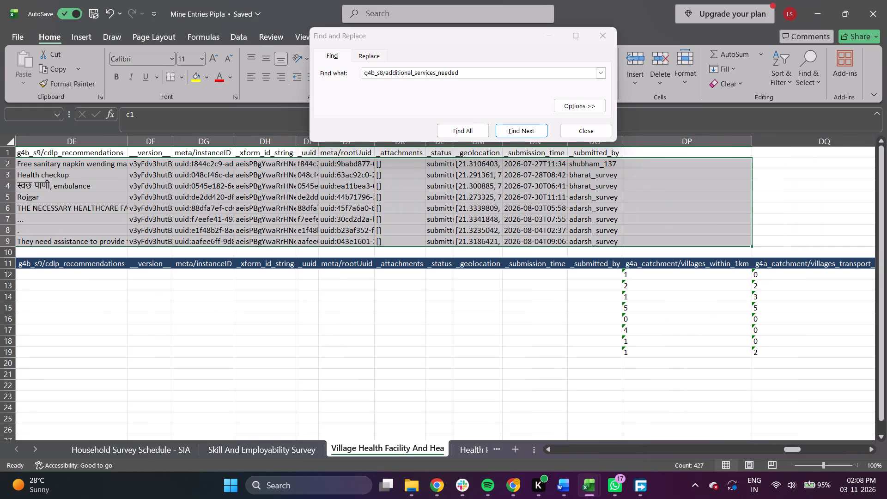
key(shift+Left)
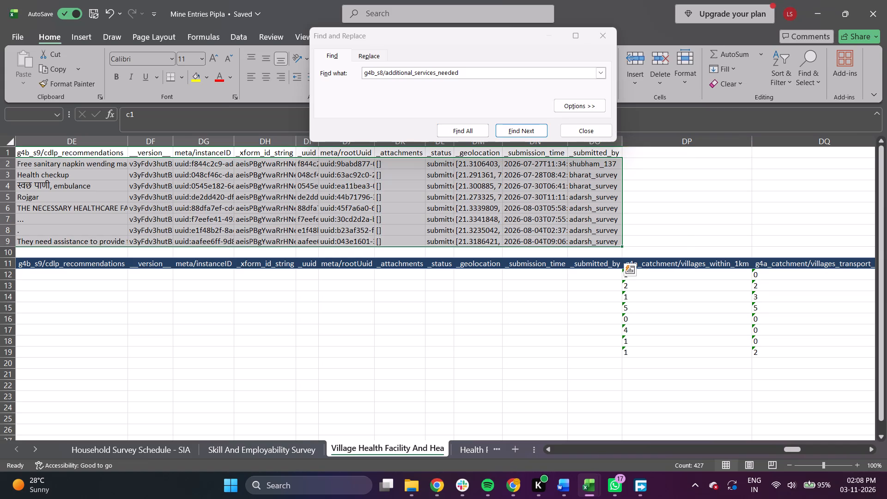
scroll(169, 335, right, 6)
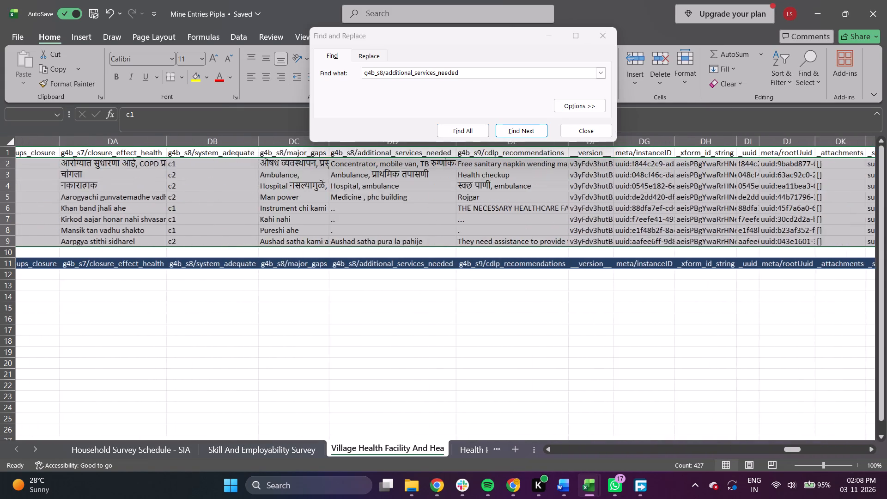
scroll(169, 335, right, 2)
scroll(169, 335, left, 2)
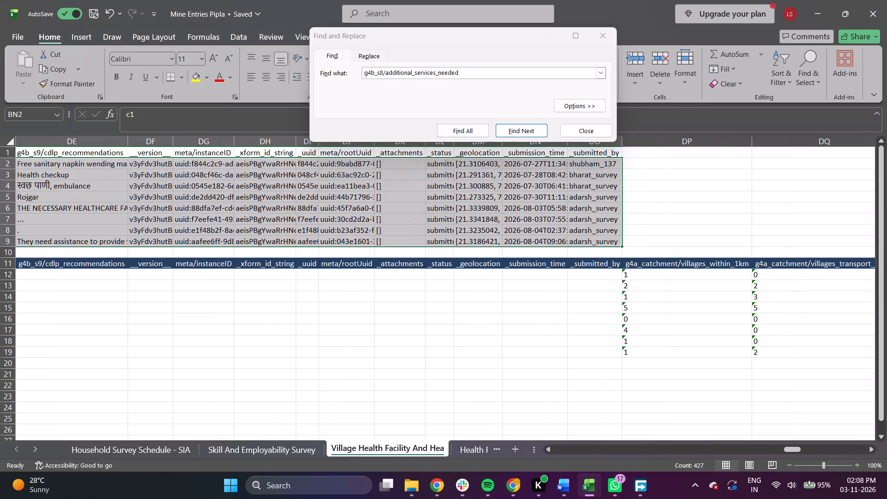
key(ctrl+x)
click(397, 276)
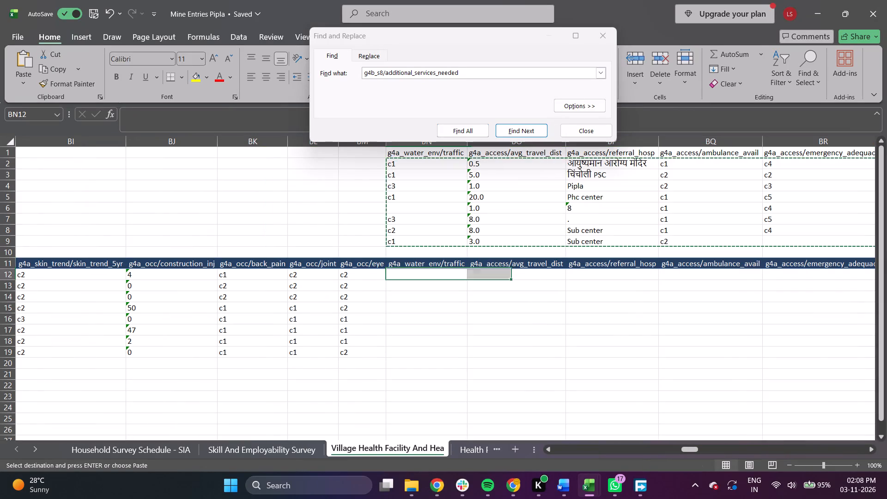
key(ctrl+v)
Check the moved data along row 11 from g4a_water_env/traffic through g4a_catchment/villages_transport_route against the row 1 headers.
key(Up)
key(Right)
key(Right)
key(Right)
key(Right)
key(Right)
key(Right)
key(Right)
key(Right)
key(Right)
key(Right)
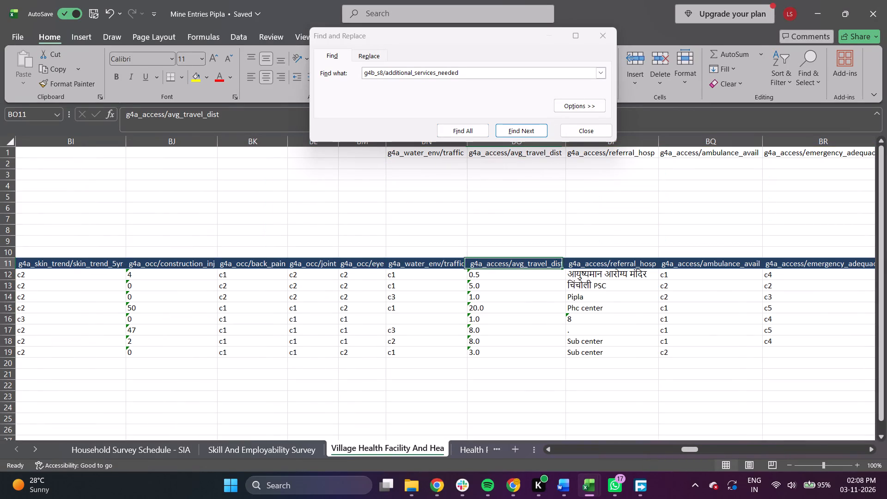
key(Right)
key(Right)
key(Right)
key(Right)
key(Right)
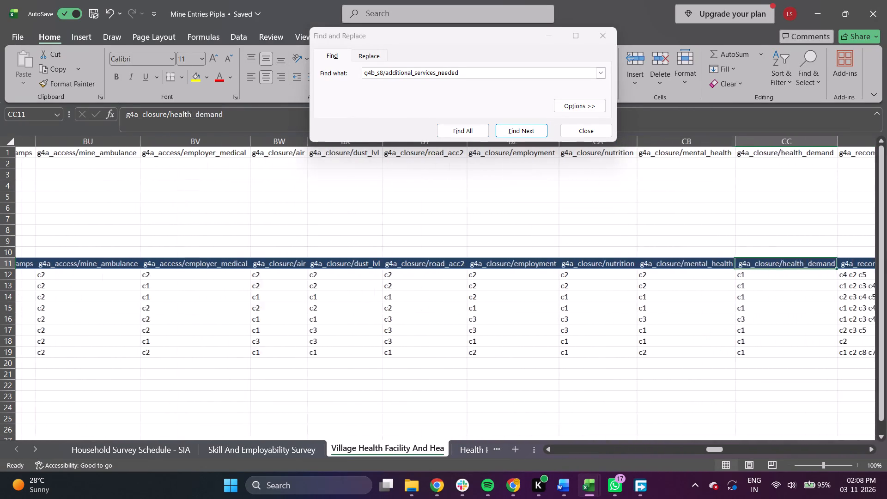
key(Right)
key(Right)
key(Right)
key(Right)
key(Right)
key(Right)
key(Right)
key(Right)
key(Right)
key(Right)
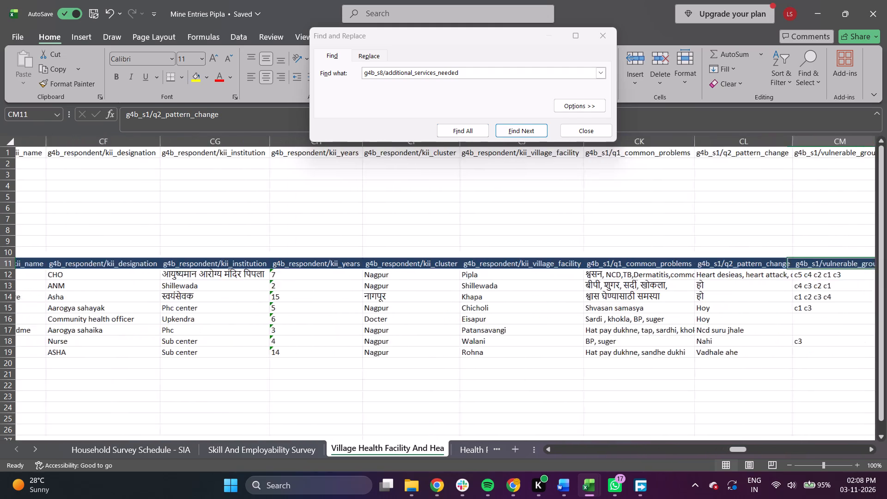
key(Right)
key(Right)
key(Right)
key(Right)
key(Right)
key(Right)
key(Right)
key(Right)
key(Right)
key(Right)
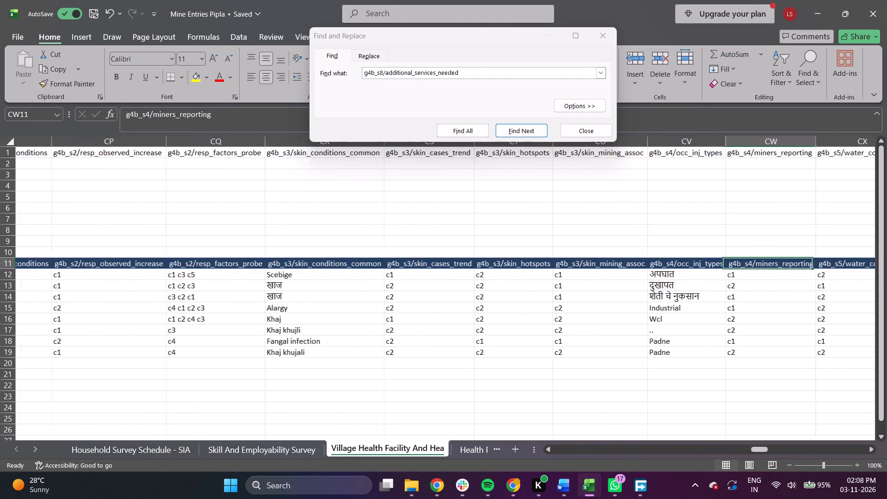
key(Right)
key(Right)
key(Right)
key(Right)
key(Right)
key(Right)
key(Right)
key(Right)
key(Right)
key(Right)
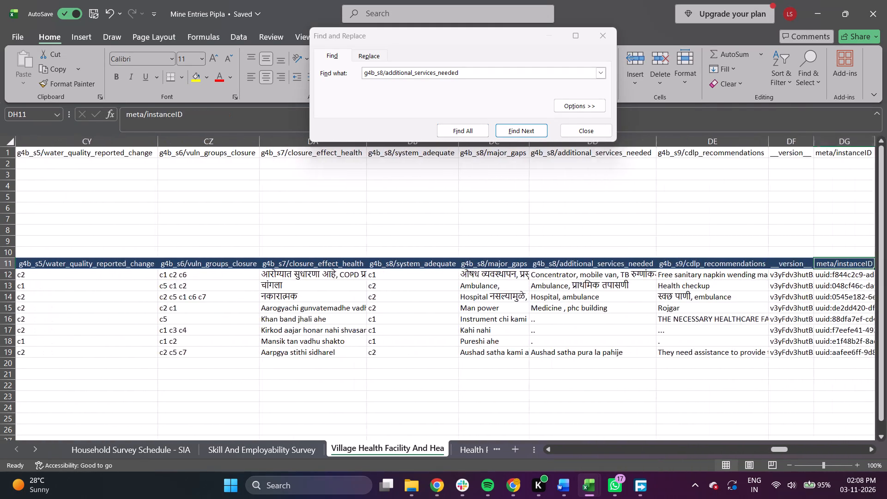
key(Right)
key(Right)
key(Right)
key(Right)
key(Right)
key(Right)
key(Right)
key(Right)
key(Right)
key(Right)
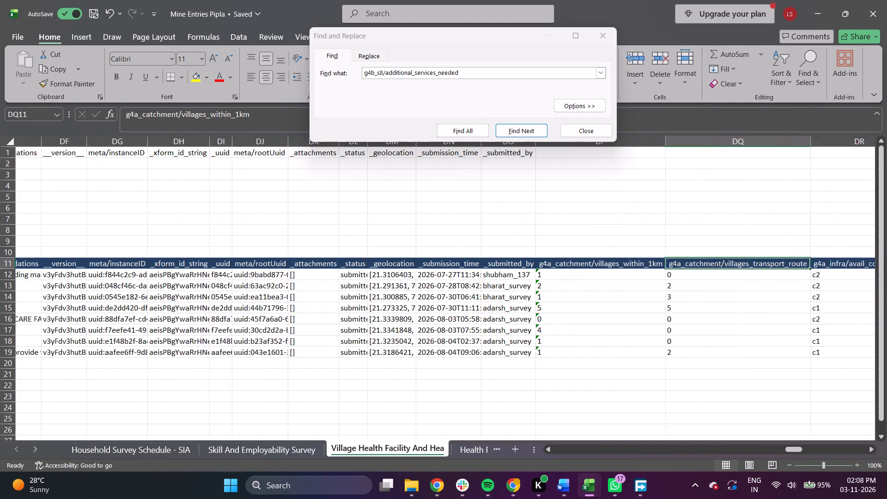
Clear the leftover row 1 headers from _submitted_by in DO1 back to g4a_water_env/traffic in BN1.
key(Up)
key(Up)
key(Up)
key(Up)
key(Up)
key(Up)
key(Up)
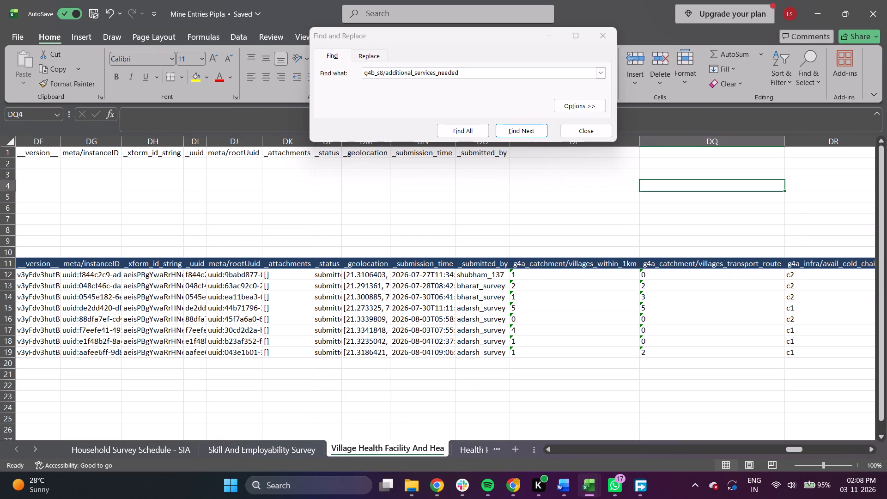
key(Up)
key(Up)
key(Left)
key(Left)
key(Up)
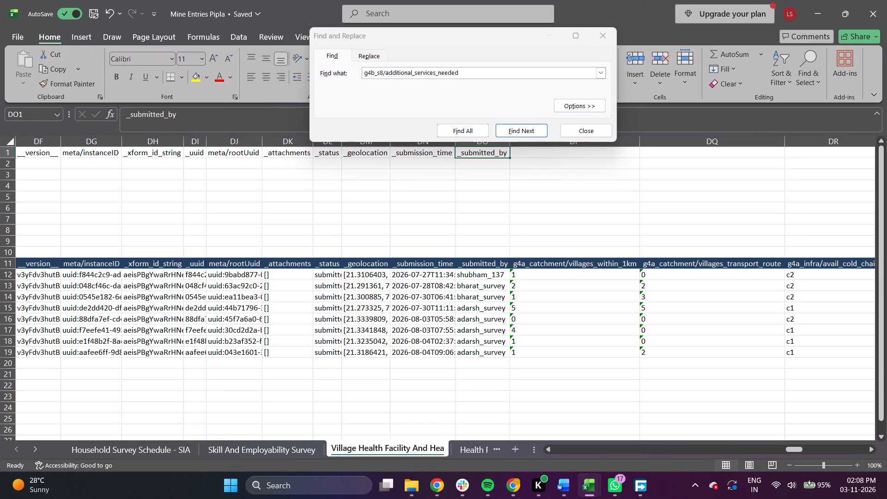
key(ctrl+shift+Left)
key(Delete)
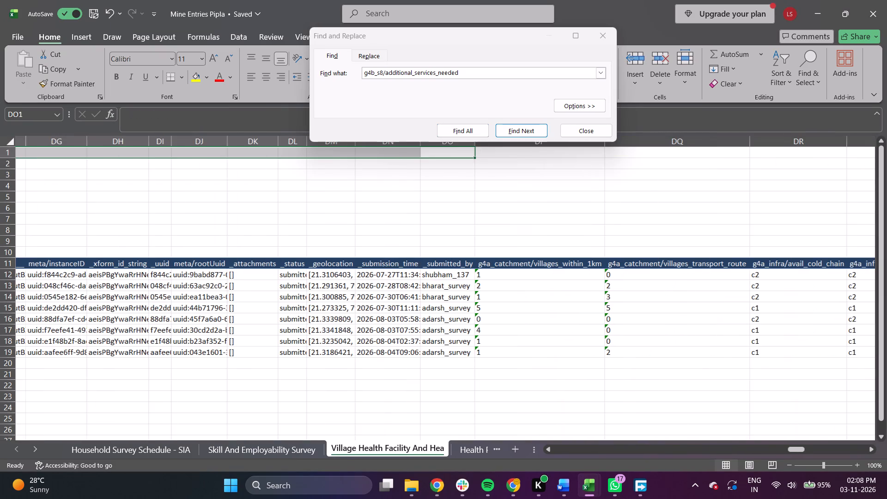
Compare the remaining row 1 headers from g4a_occ/stress through _validation_status.by_whom with the row 11 headers to find their matching columns.
key(Left)
key(ctrl+Left)
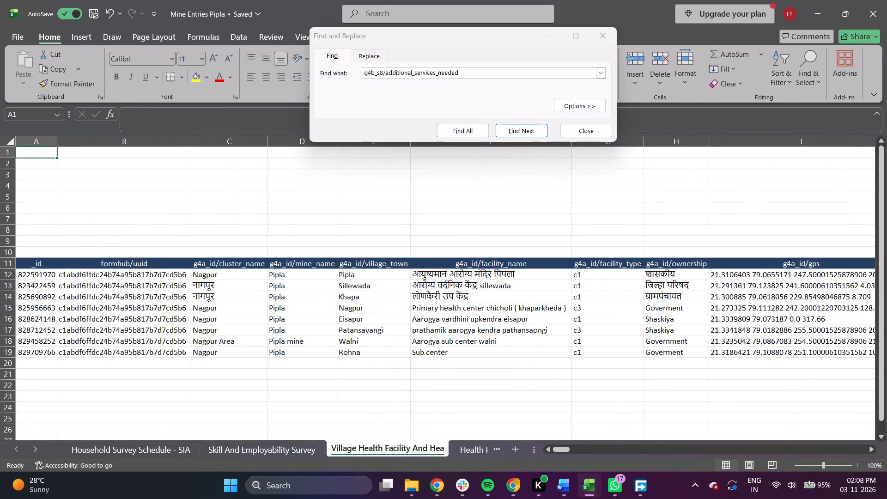
key(ctrl+Right)
key(Right)
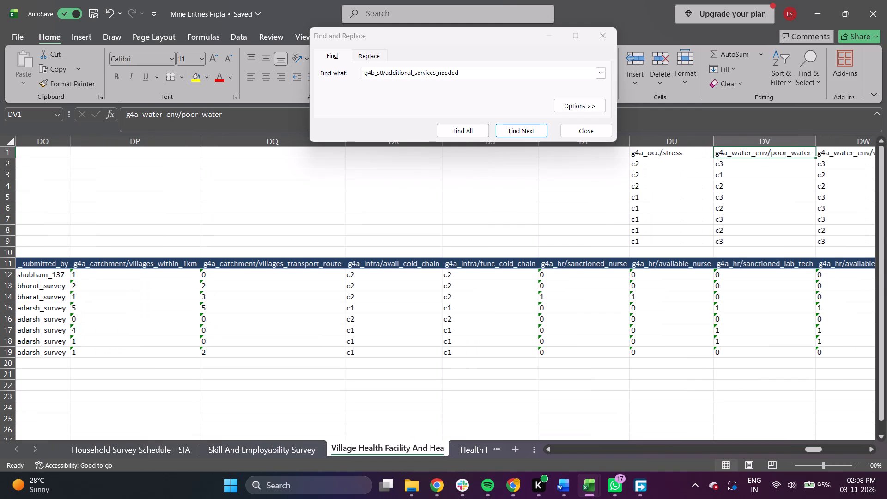
key(Down)
key(Right)
key(Right)
key(Right)
key(Right)
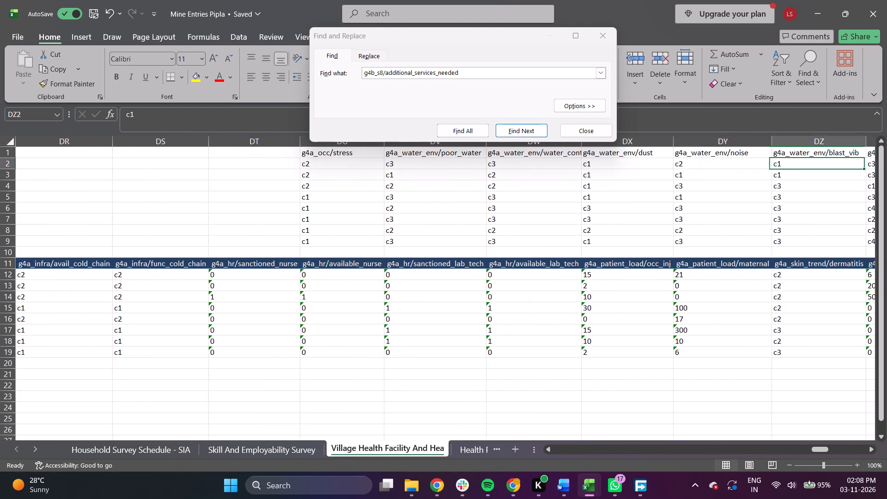
key(Right)
key(Right)
key(Right)
key(Right)
key(Right)
key(Right)
key(Right)
key(Right)
key(Right)
key(Right)
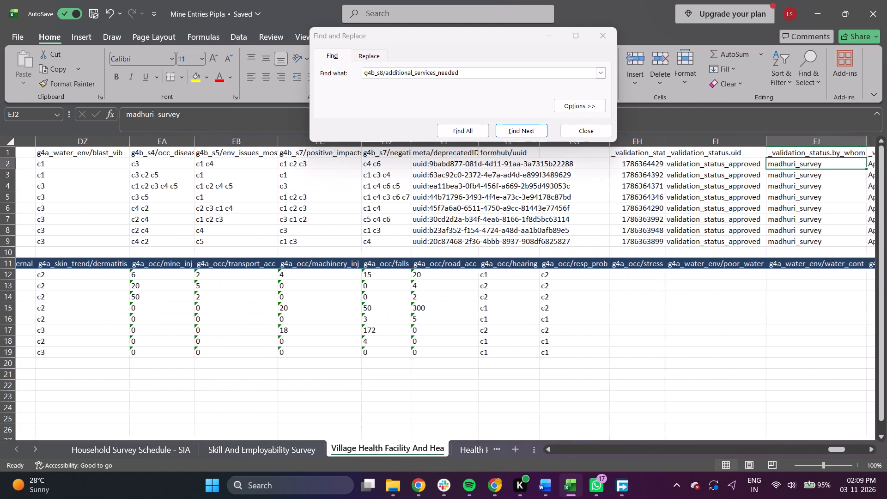
Move the g4a_occ/stress data DU2:DU9, without its header, to EH12 below the matching row 11 header.
key(Down)
key(Down)
key(Down)
key(Left)
key(Left)
key(Left)
key(Left)
key(Left)
key(Left)
key(Left)
key(Left)
key(Left)
key(Left)
key(Left)
key(Left)
key(Left)
key(Left)
key(Left)
key(Left)
key(Left)
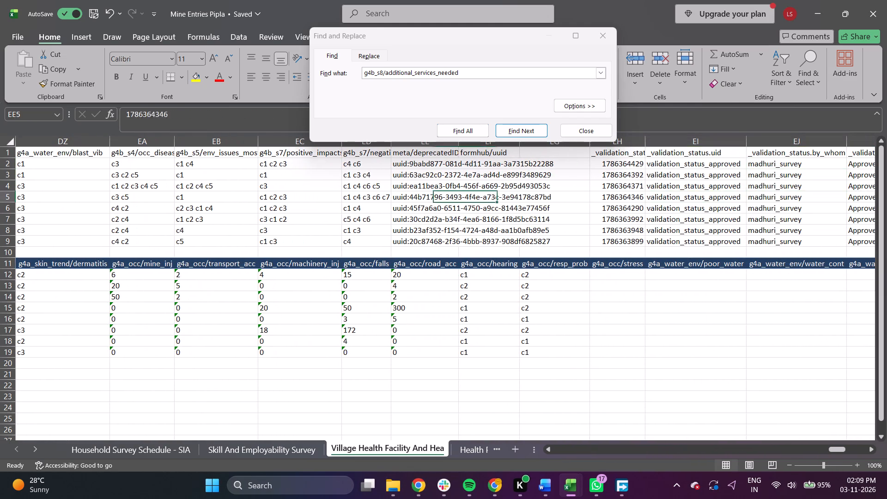
key(Up)
key(Up)
key(Up)
key(Right)
key(Right)
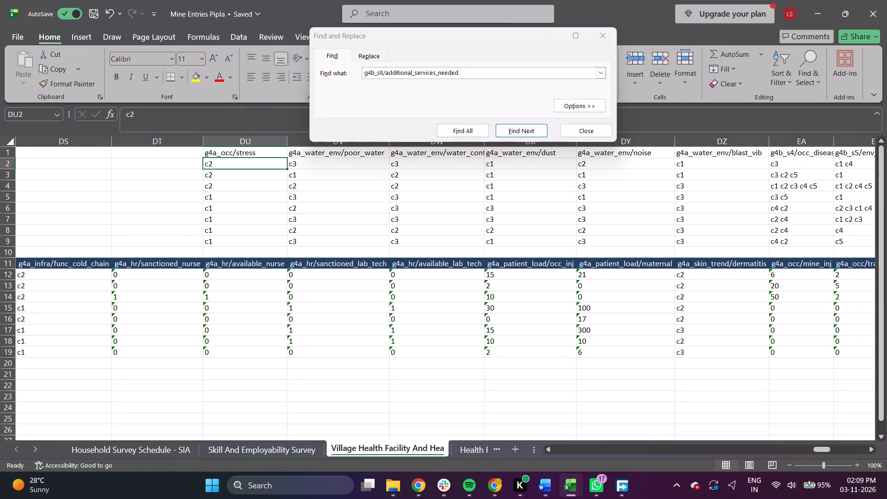
key(Up)
key(Down)
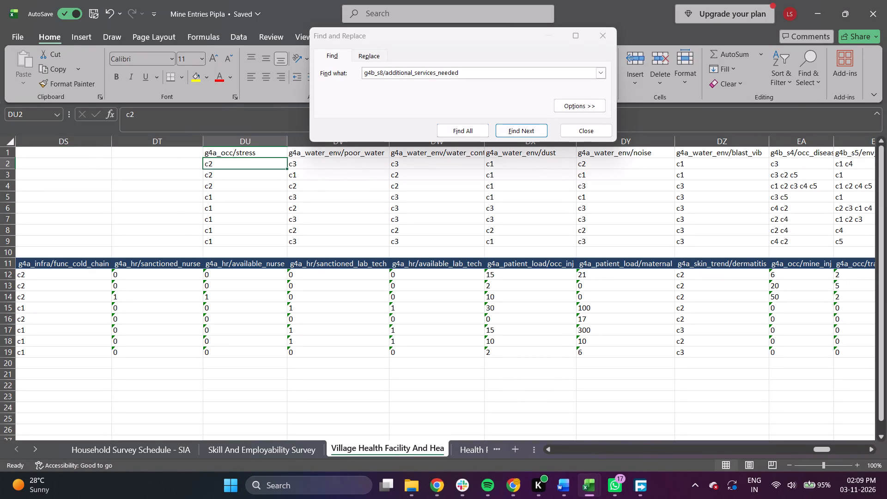
key(ctrl+shift+Down)
key(ctrl+x)
key(Down)
key(Down)
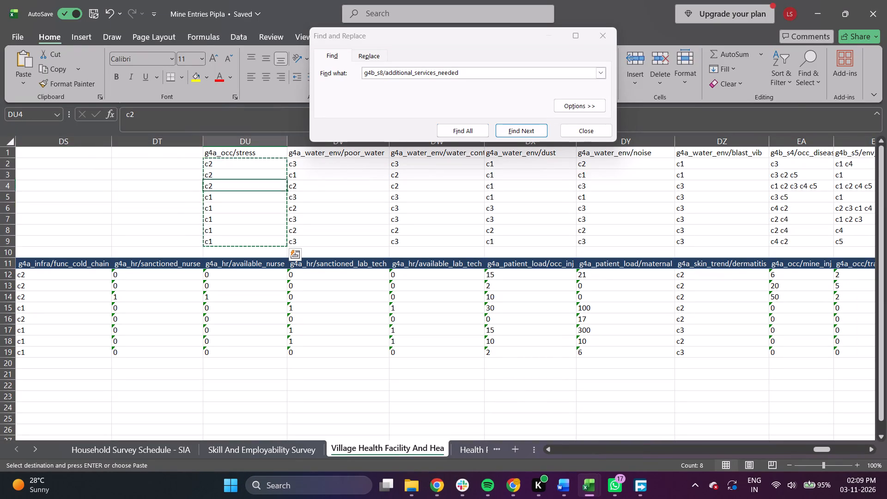
key(Down)
key(Down)
key(Down)
key(Down)
key(Down)
key(Down)
key(Down)
key(Down)
key(Down)
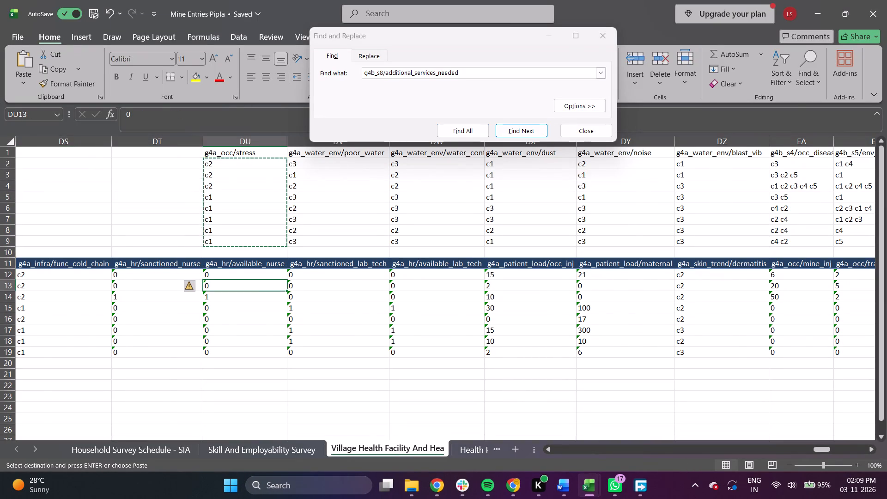
key(ctrl+Right)
key(Right)
key(Right)
key(Left)
key(Up)
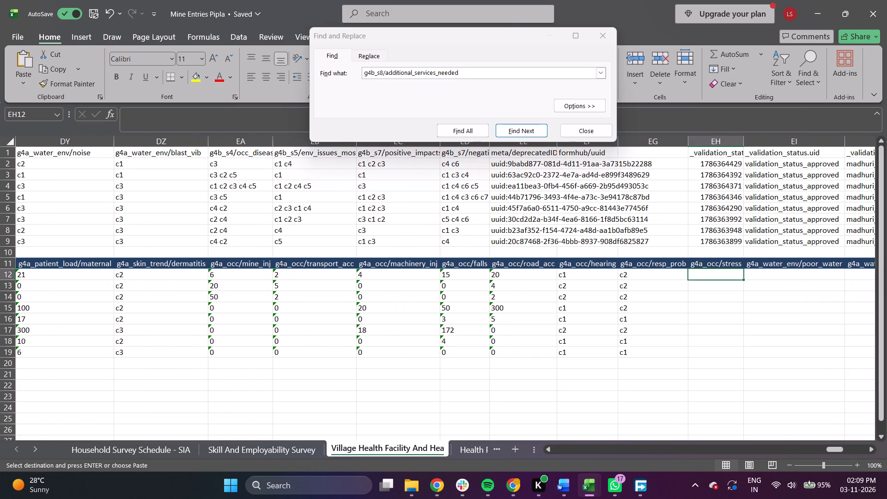
key(ctrl+v)
Move the g4a_water_env/poor_water data DV2:DV9, without its header, to EI12 below the matching row 11 header.
key(Up)
key(Up)
key(Up)
key(Up)
key(Up)
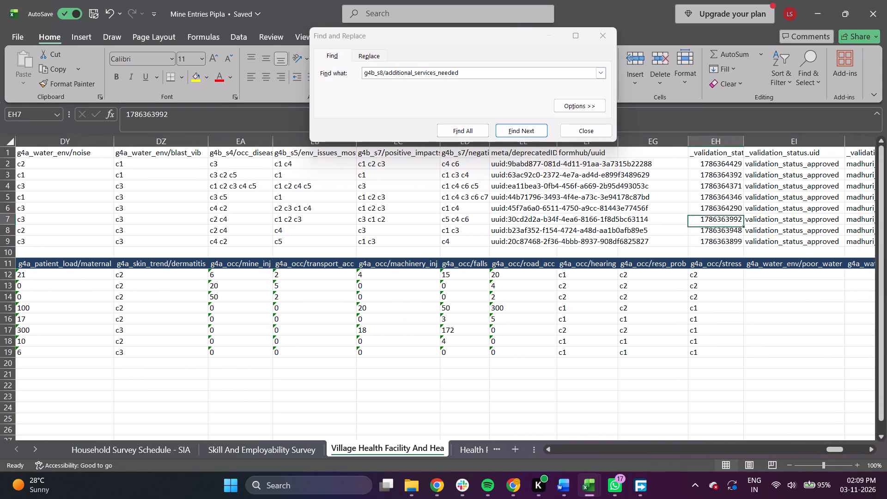
key(Up)
key(Left)
key(Left)
key(Left)
key(Left)
key(Left)
key(Left)
key(Left)
key(Left)
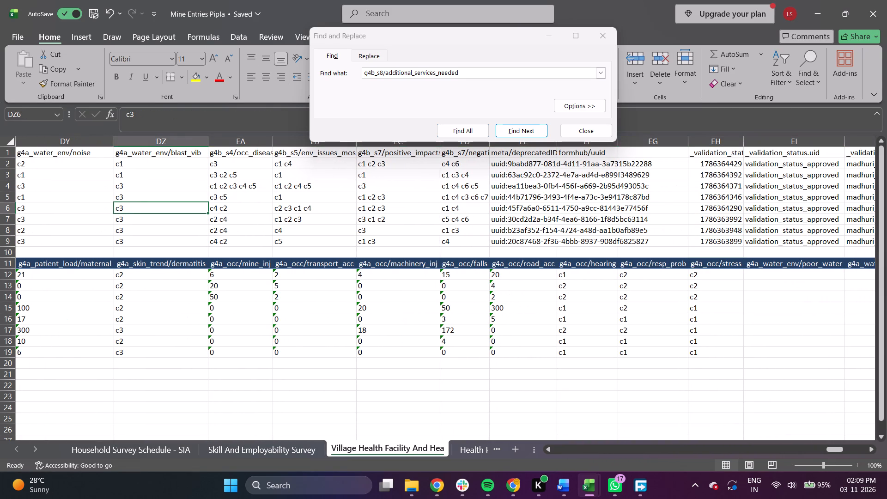
key(Left)
key(Left)
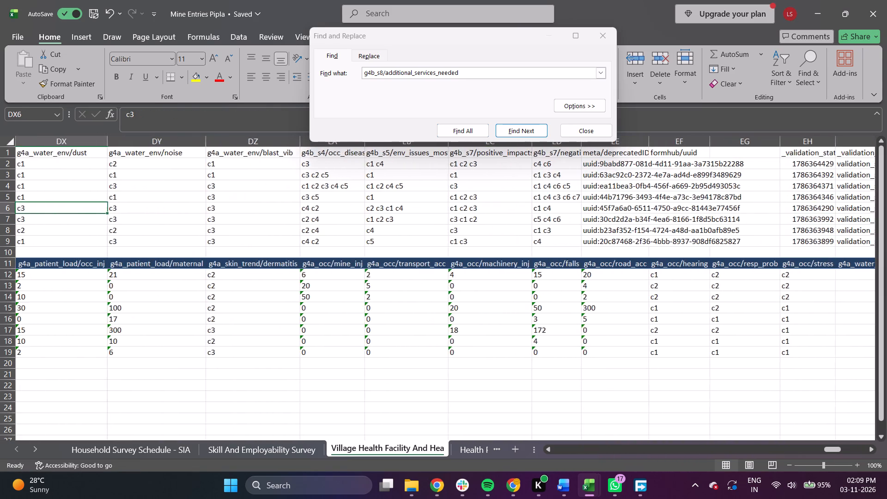
key(Left)
key(Left)
key(Left)
key(Left)
key(Up)
key(Up)
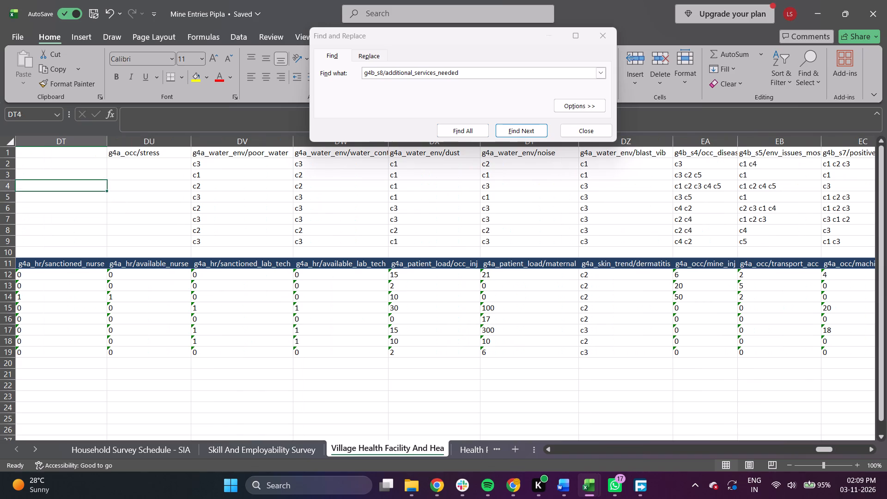
key(Up)
key(Up)
key(Up)
key(Right)
key(Right)
key(Down)
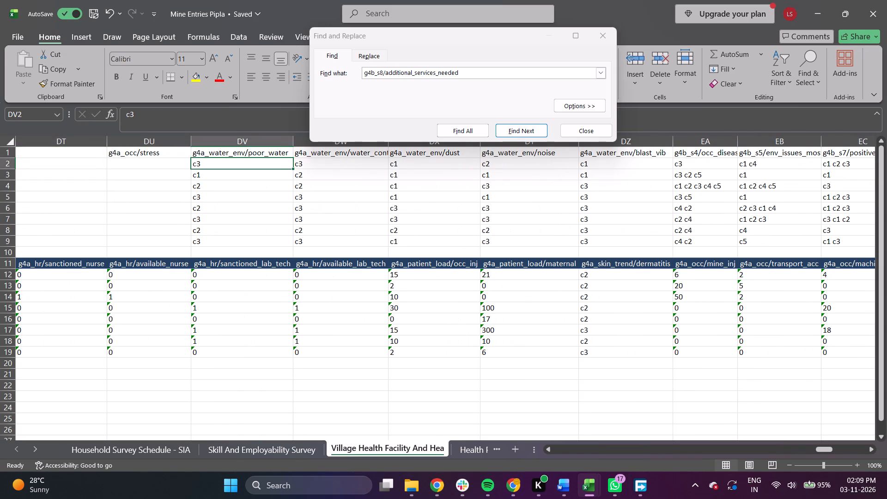
key(ctrl+shift+Down)
key(ctrl+x)
key(Down)
key(Down)
key(Down)
key(Down)
key(Down)
key(Down)
key(Down)
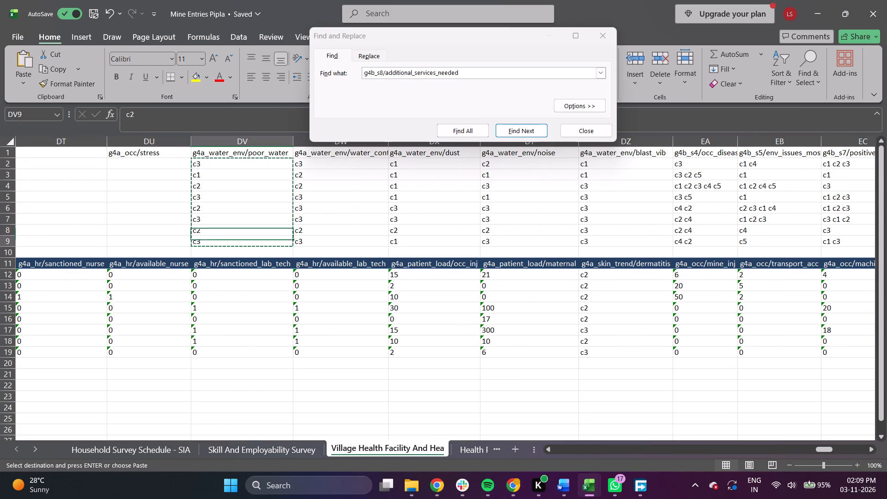
key(Down)
key(Down)
key(Down)
key(ctrl+Right)
key(Right)
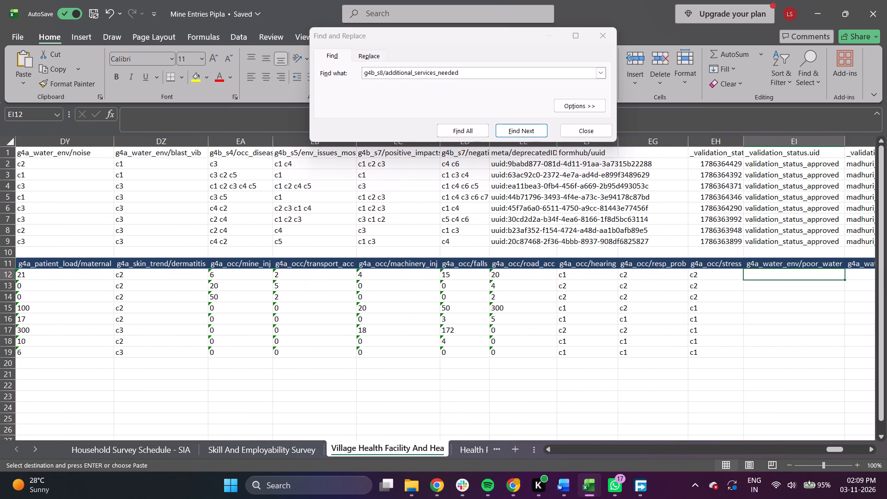
key(ctrl+v)
Clear the leftover row 1 headers g4a_occ/stress and g4a_water_env/poor_water in DU1:DV1.
key(Up)
key(Up)
key(Up)
key(Left)
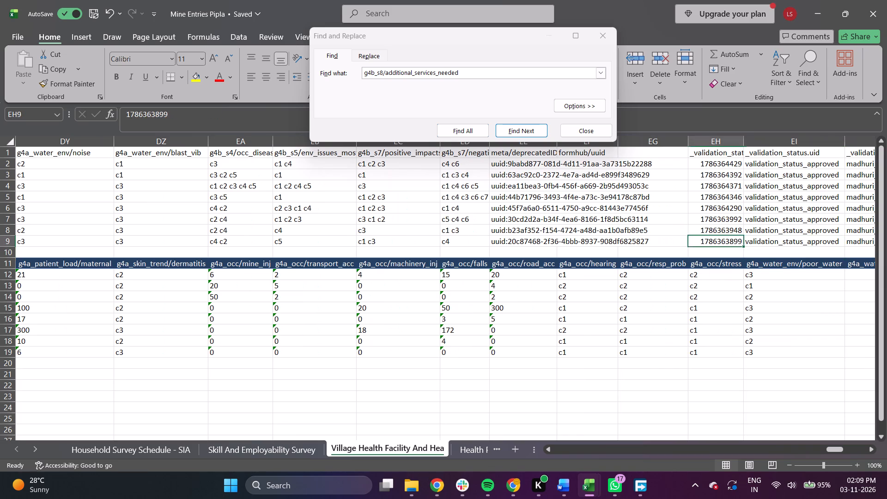
key(Left)
key(Left)
key(Left)
key(Left)
key(Left)
key(Left)
key(ctrl+Left)
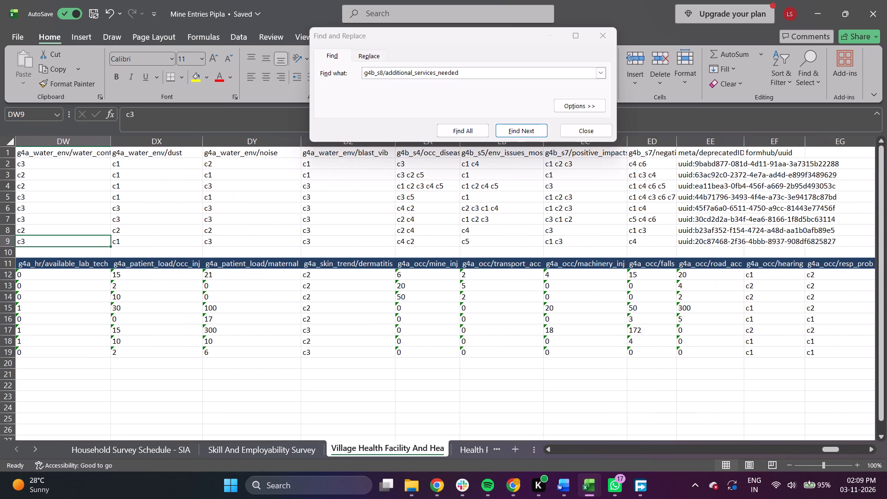
key(ctrl+Left)
key(Right)
key(ctrl+Right)
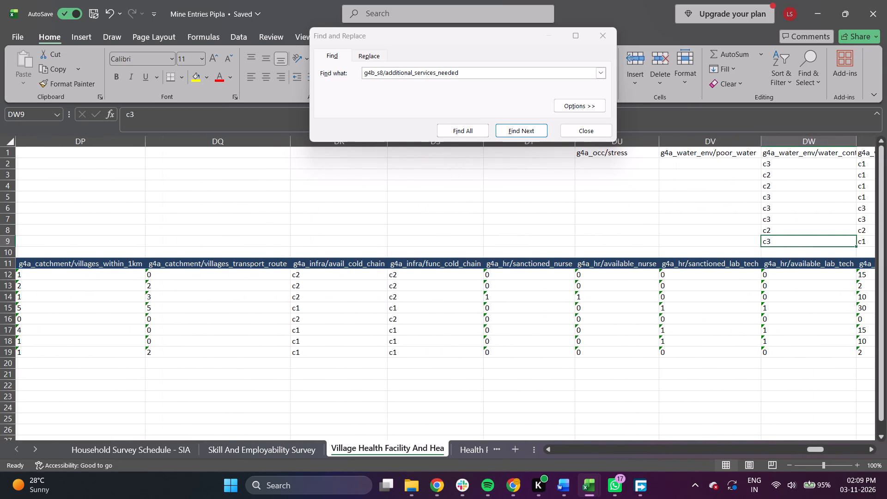
key(Up)
key(Up)
key(Up)
key(Up)
key(Up)
key(Up)
key(Up)
key(Left)
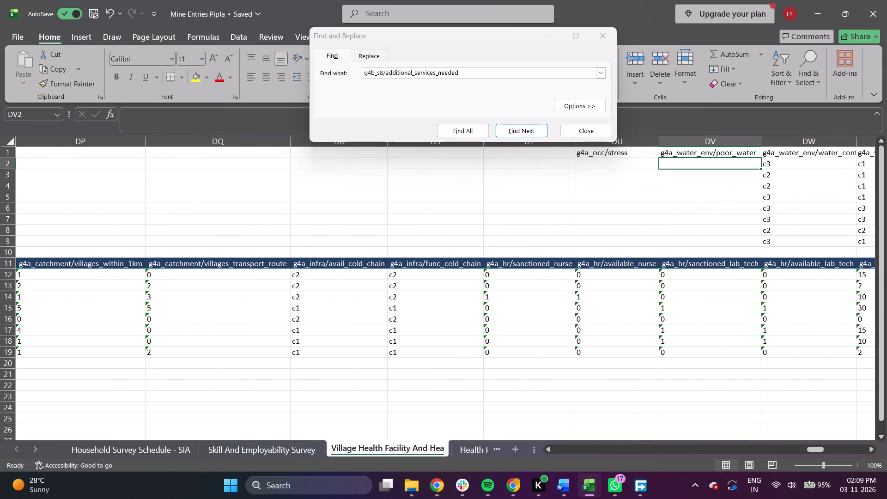
key(Left)
key(Up)
key(shift+Right)
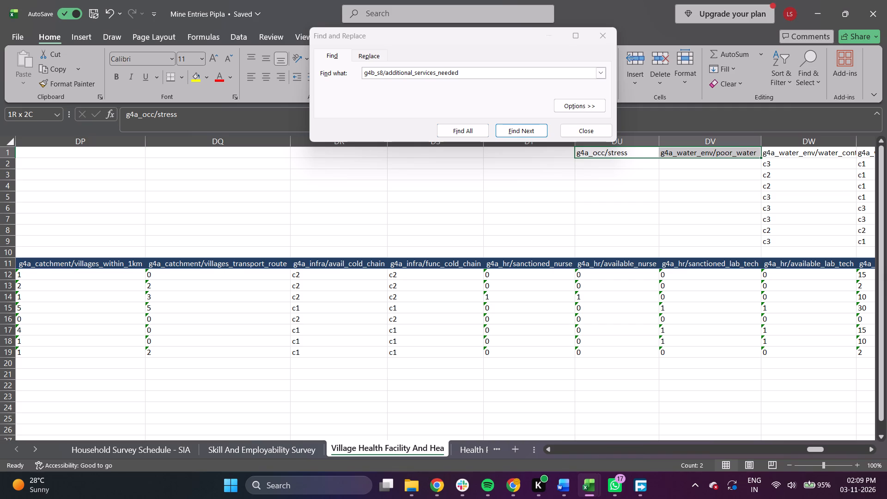
key(Delete)
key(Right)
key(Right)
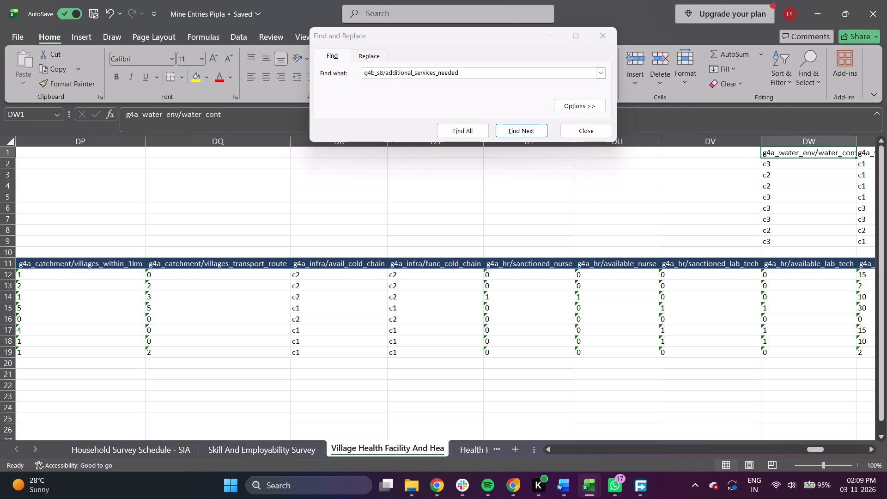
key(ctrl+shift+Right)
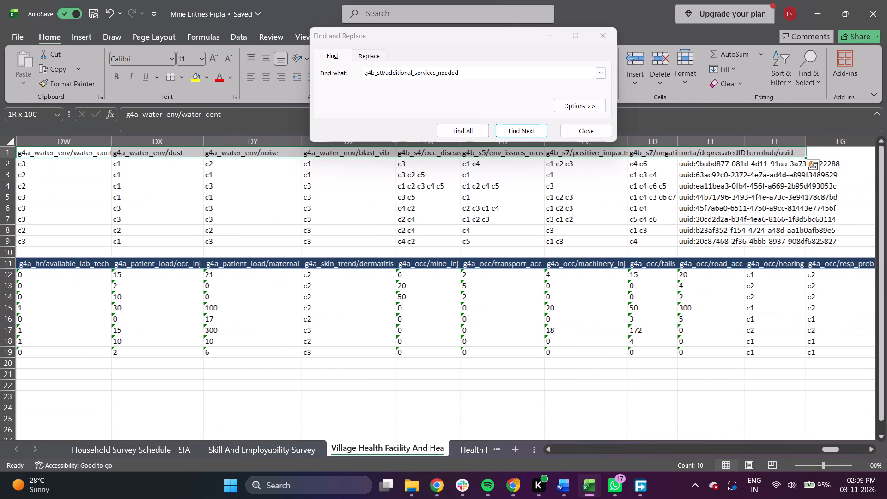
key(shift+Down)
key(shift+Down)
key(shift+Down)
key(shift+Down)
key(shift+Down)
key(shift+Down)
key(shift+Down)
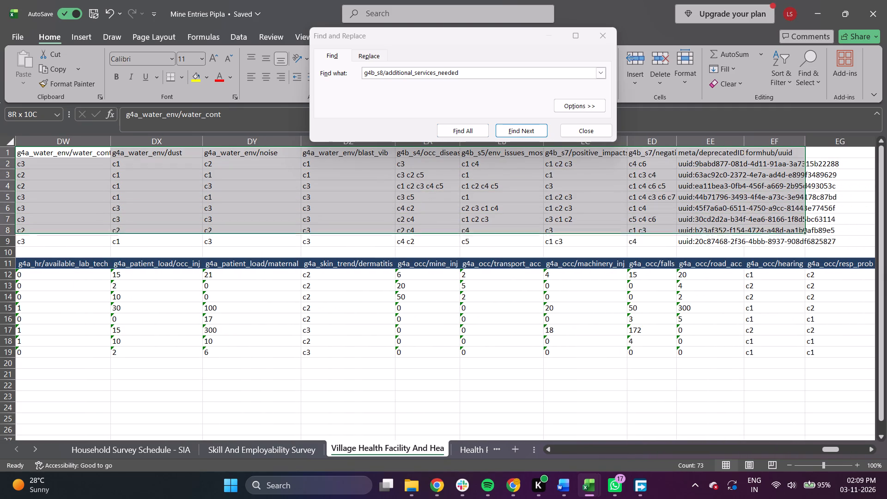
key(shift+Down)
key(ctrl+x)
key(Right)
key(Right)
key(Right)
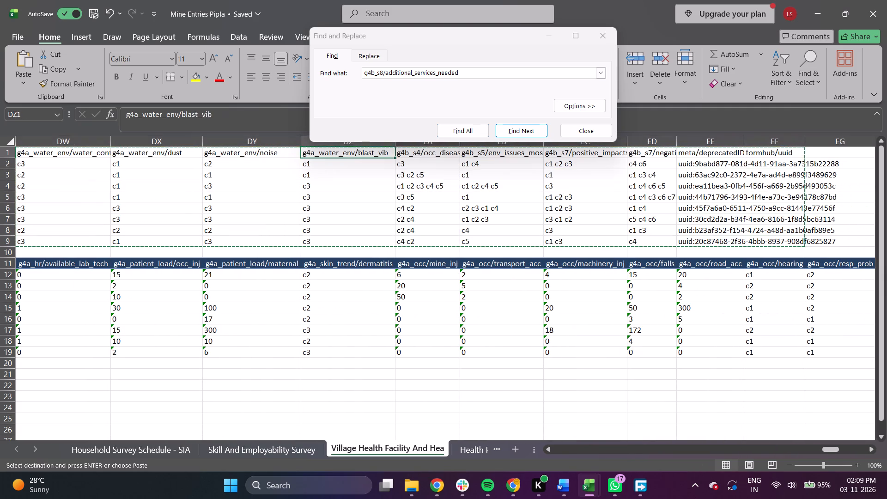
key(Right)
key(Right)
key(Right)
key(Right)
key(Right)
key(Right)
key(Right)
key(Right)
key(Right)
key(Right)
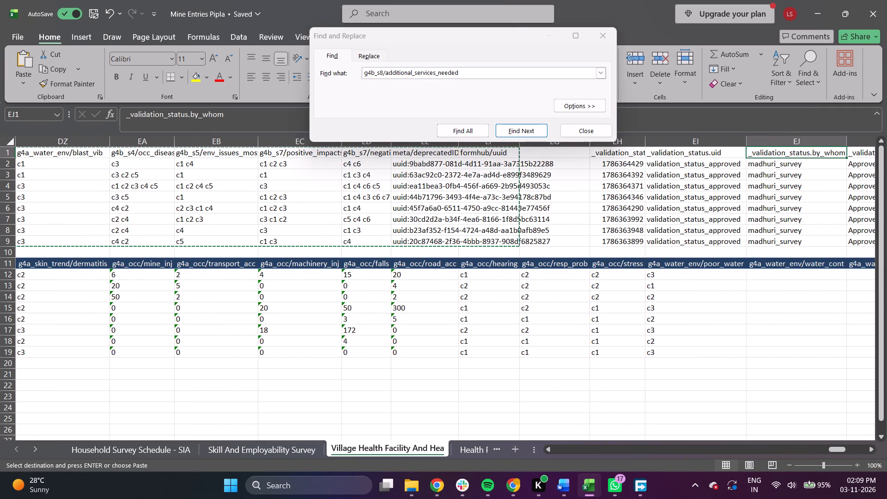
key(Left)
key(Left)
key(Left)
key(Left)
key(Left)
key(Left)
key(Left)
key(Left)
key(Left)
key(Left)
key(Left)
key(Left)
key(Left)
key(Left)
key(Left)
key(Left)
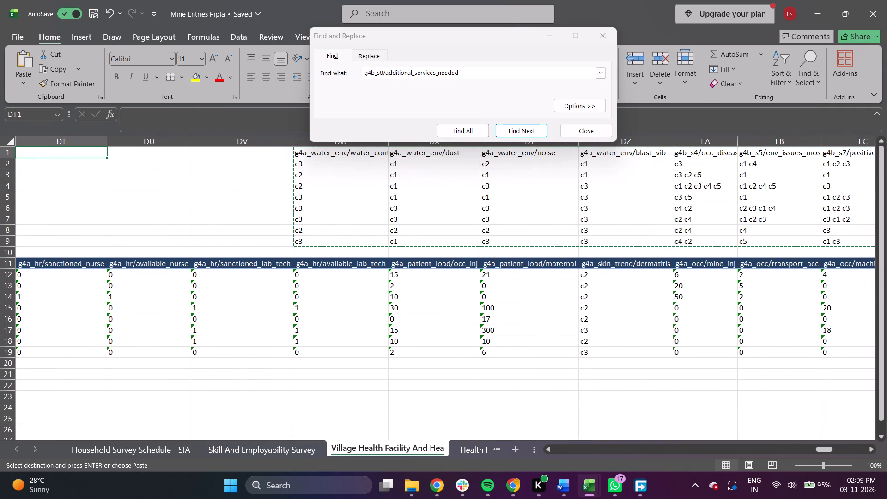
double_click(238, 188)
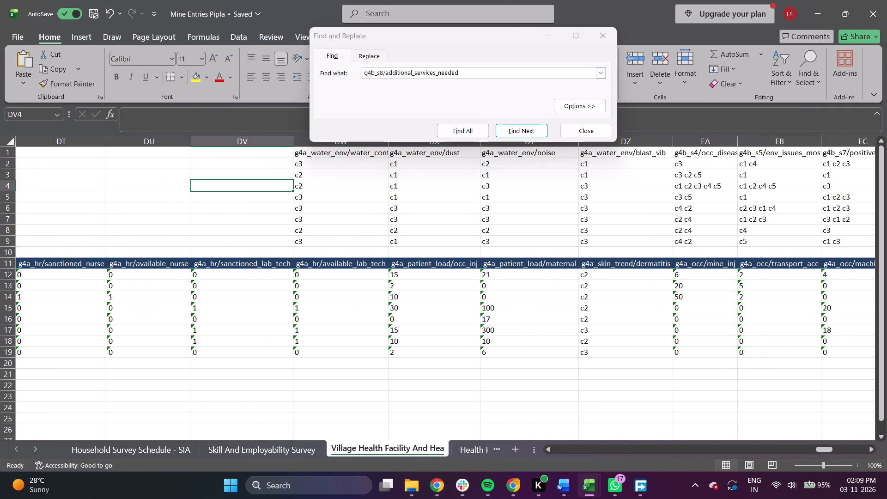
Move the whole remaining block DW1:EK9, headers included, to EJ1 so g4a_water_env/water_cont sits above its matching row 11 header.
key(Right)
key(Up)
key(Up)
key(Up)
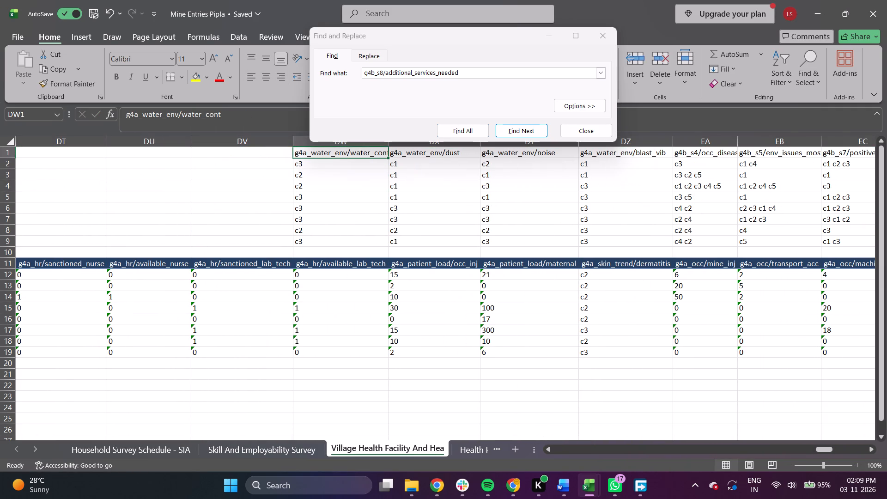
key(ctrl+shift+Right)
key(ctrl+shift+Right)
key(ctrl+shift+Right)
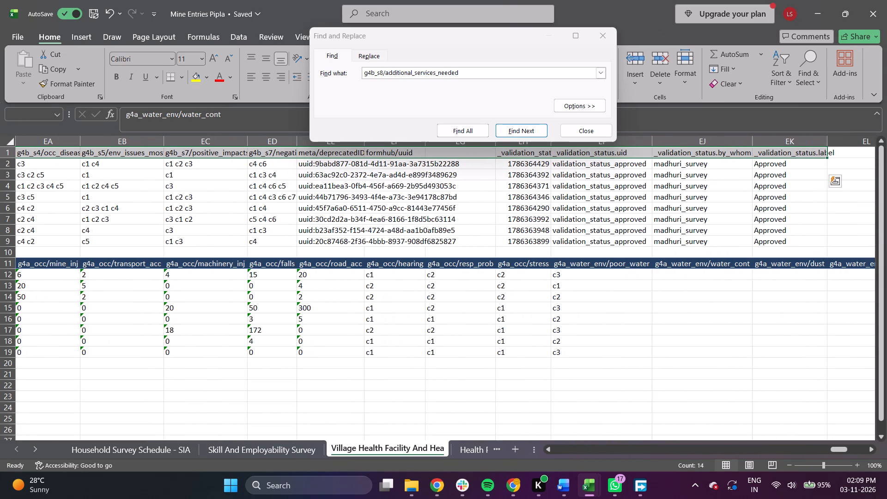
key(ctrl+shift+Down)
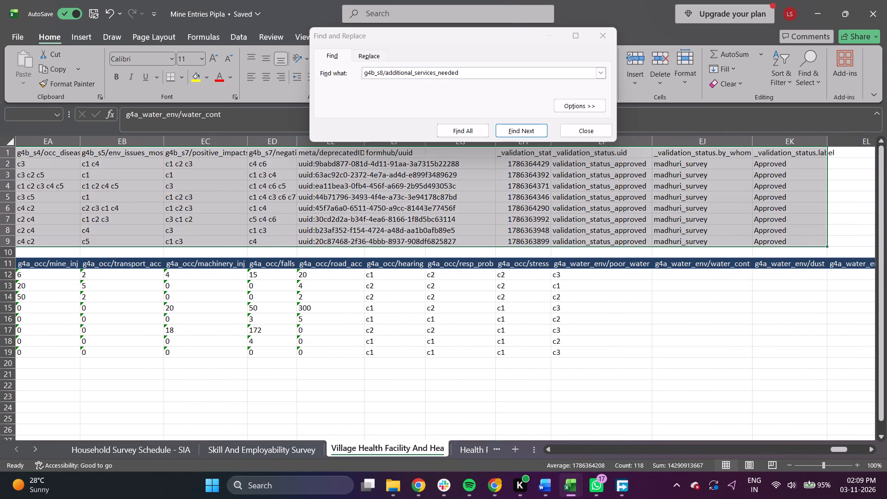
key(ctrl+x)
key(Right)
key(Right)
key(Right)
key(Right)
key(Right)
key(Right)
key(Right)
key(Right)
key(Right)
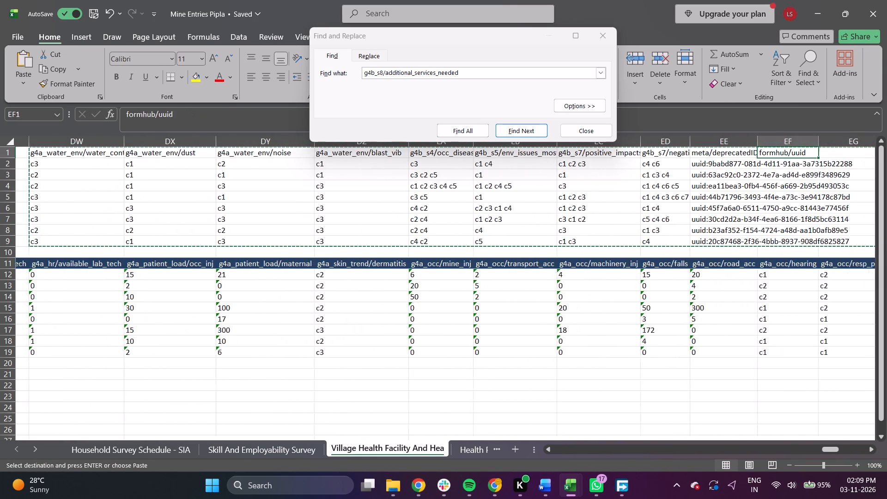
key(Right)
key(Right)
key(Right)
key(Right)
key(Right)
key(Right)
key(Right)
key(Right)
key(Right)
key(Right)
key(Right)
key(Right)
key(Right)
key(Right)
key(Right)
key(Right)
key(Right)
key(Right)
key(Right)
key(Left)
key(Left)
key(Left)
key(Left)
key(Left)
key(Left)
key(Left)
key(Left)
key(Left)
key(Left)
key(Left)
key(Left)
key(Left)
key(Left)
key(Left)
key(Left)
key(Left)
key(Left)
key(Left)
key(Left)
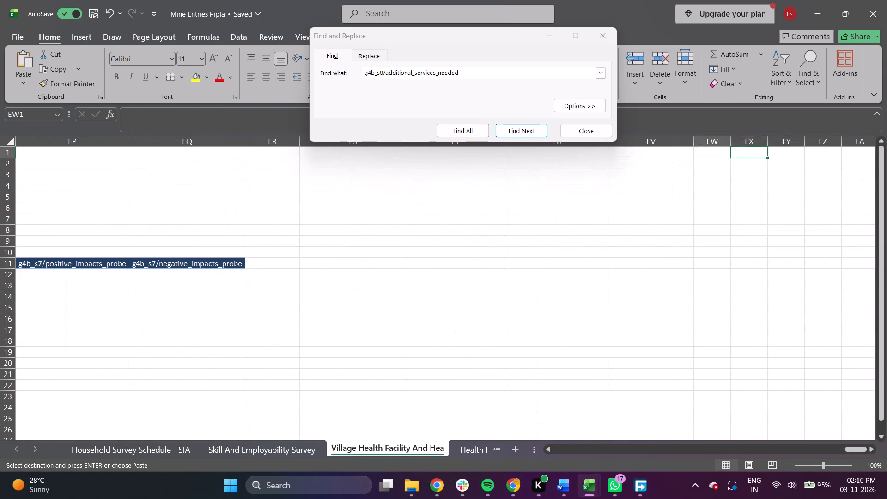
key(Right)
key(Right)
key(Right)
key(Right)
key(Right)
key(Right)
key(Right)
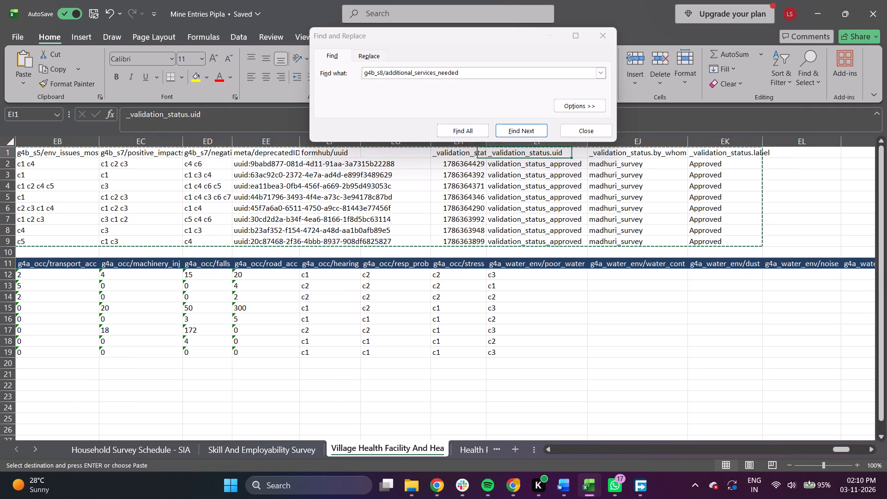
key(Right)
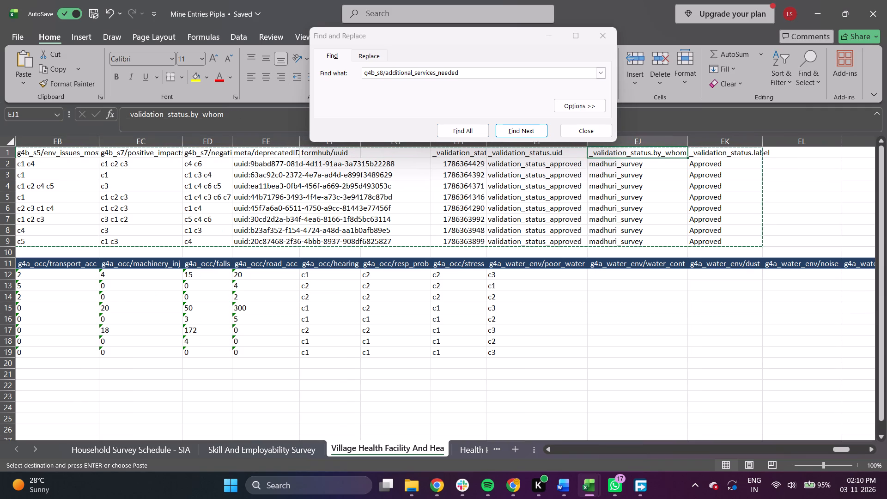
key(ctrl+v)
Compare the row 1 headers from g4a_water_env/water_cont through g4b_s7/negative_impacts_probe with the row 11 headers in the same columns.
key(Down)
key(Down)
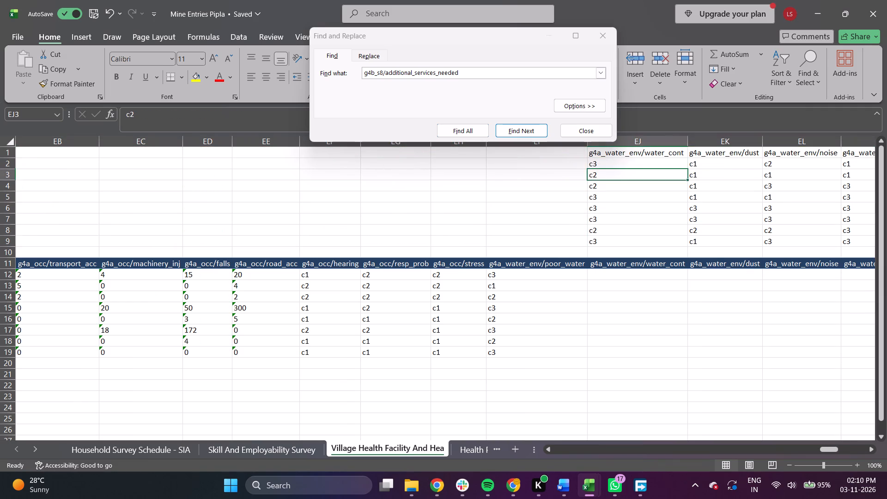
key(Down)
key(Right)
key(Right)
key(Right)
key(Right)
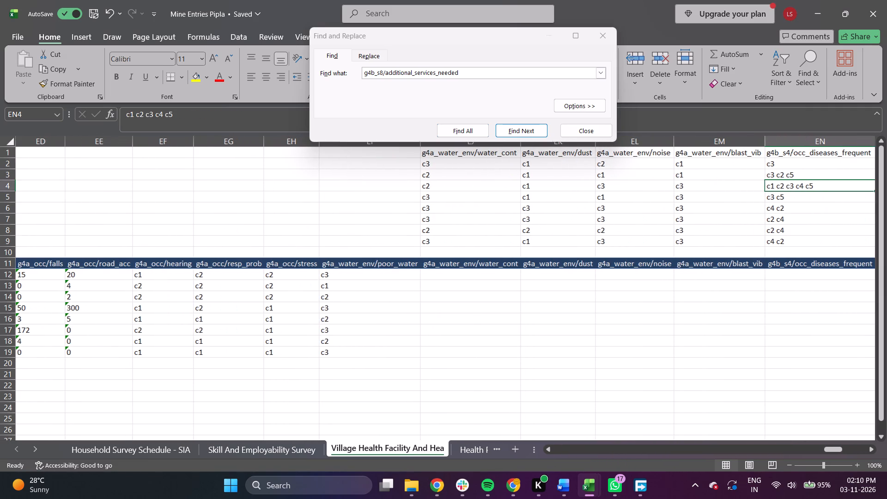
key(Left)
key(Right)
key(Right)
key(Left)
key(Right)
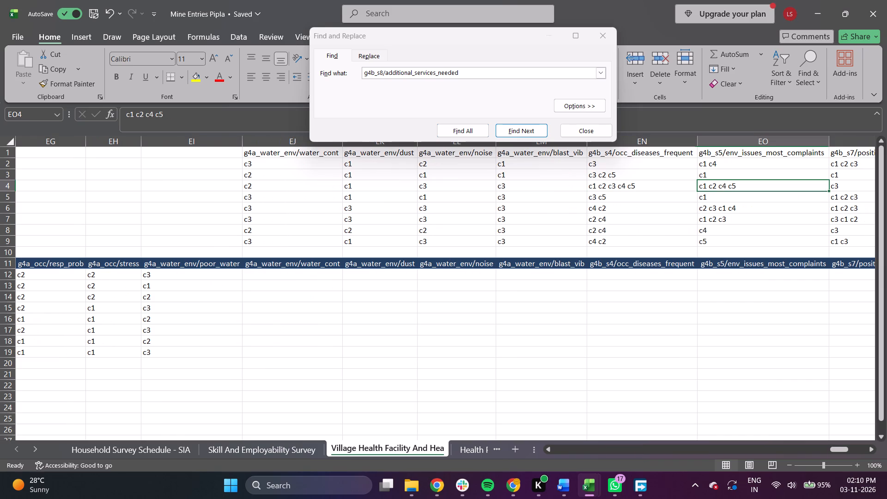
key(Right)
key(Right)
key(Left)
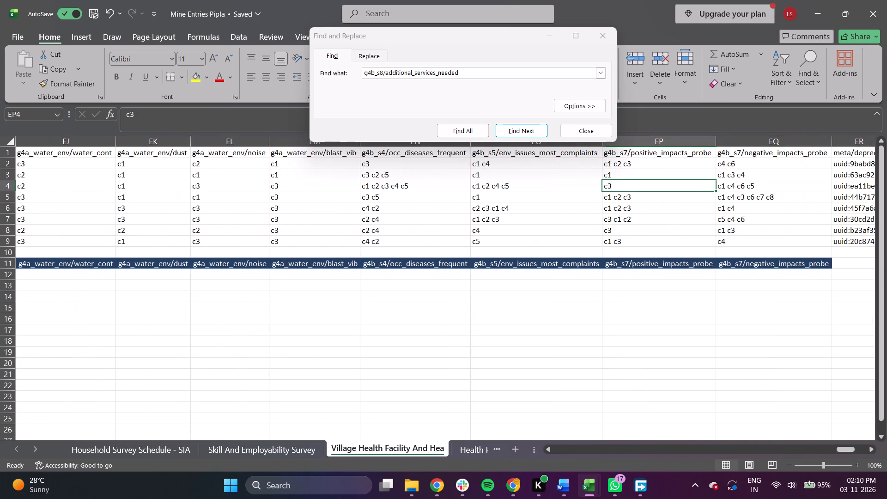
key(Right)
key(Up)
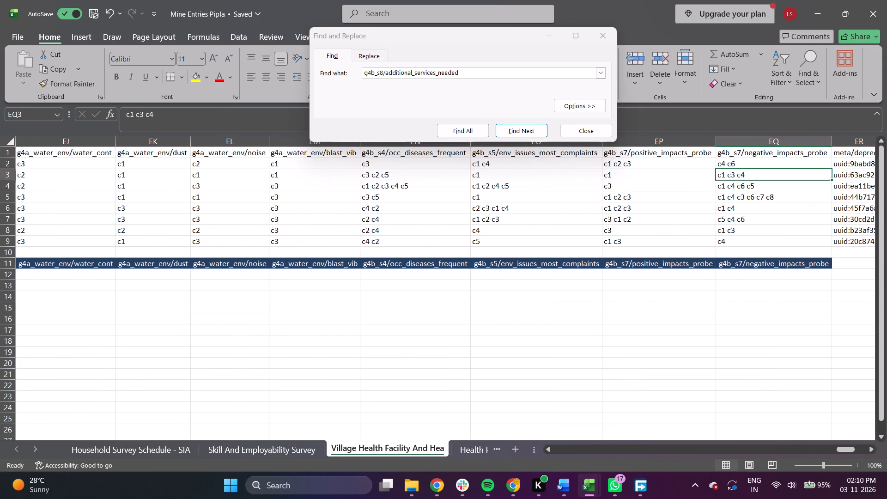
Move the data block EJ2:EQ9, without its headers, to EJ12 below the matching row 11 headers.
key(Left)
key(Left)
key(Left)
key(Left)
key(Left)
key(Left)
key(Left)
key(Left)
key(Left)
key(Left)
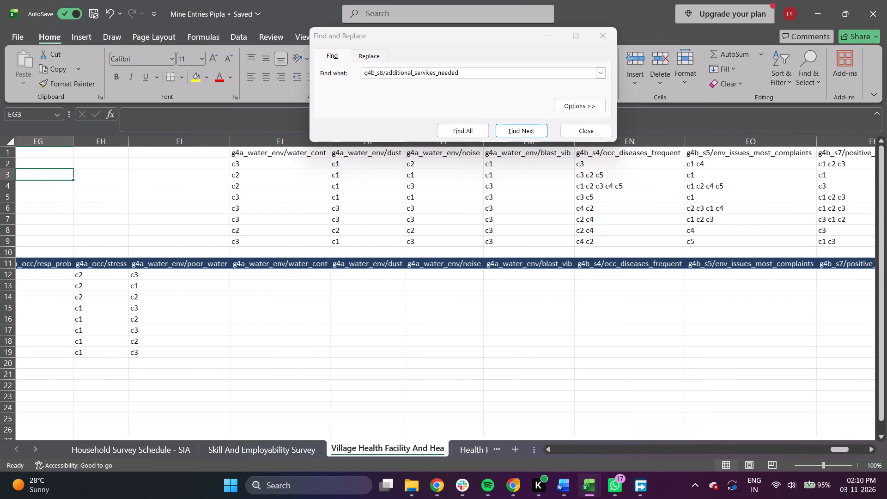
key(Up)
key(Right)
key(Right)
key(Right)
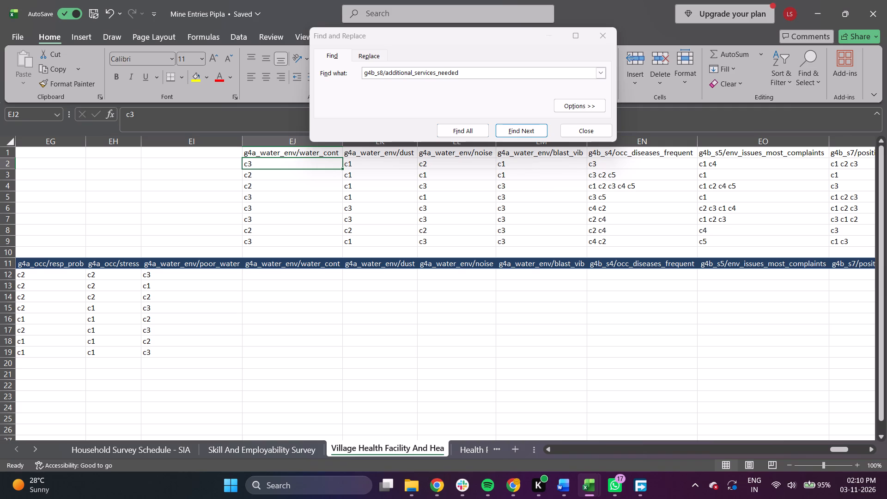
key(shift+Right)
key(shift+Right)
key(shift+Right)
key(shift+Right)
key(shift+Right)
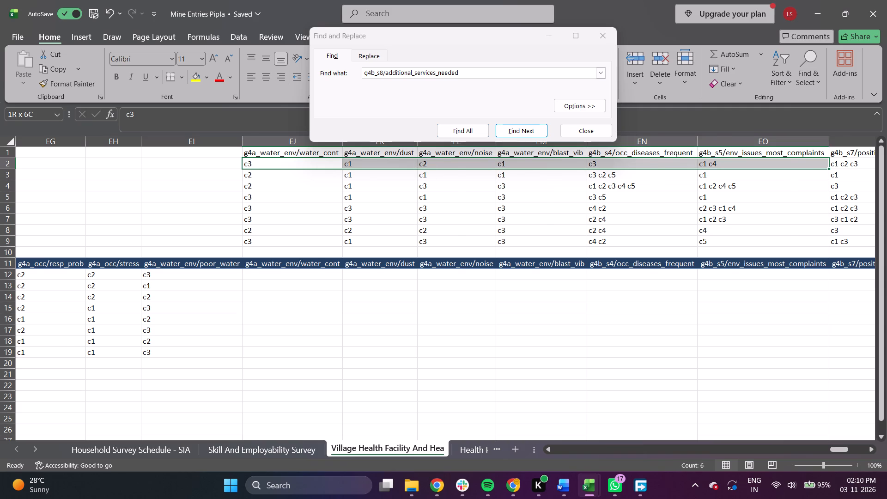
key(shift+Right)
key(shift+Right)
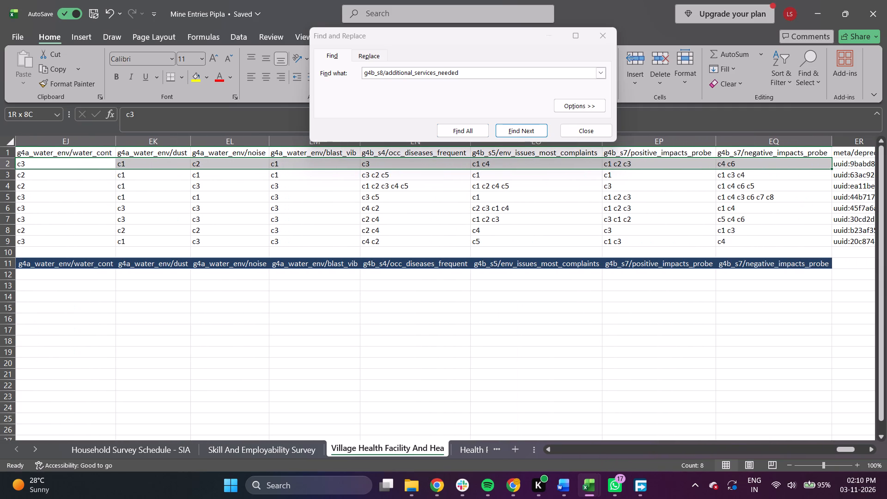
key(shift+Down)
key(shift+Down)
key(shift+Down)
key(shift+Down)
key(shift+Down)
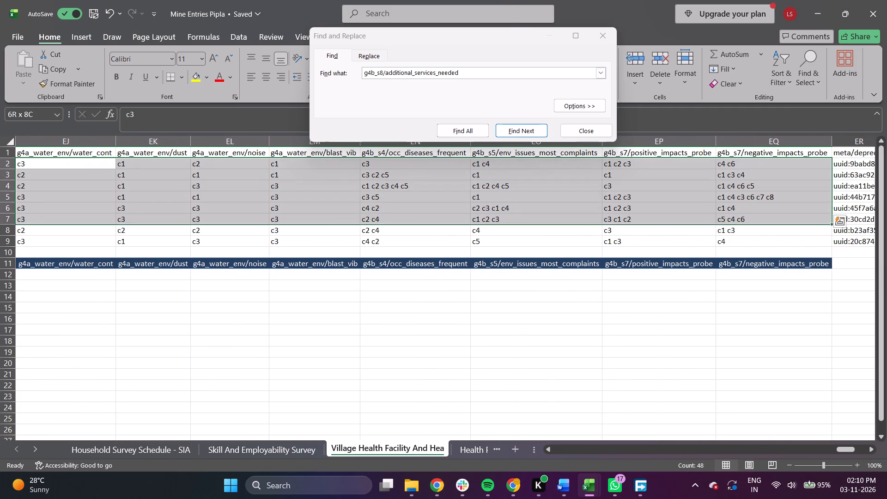
key(shift+Down)
key(shift+Down)
key(ctrl+x)
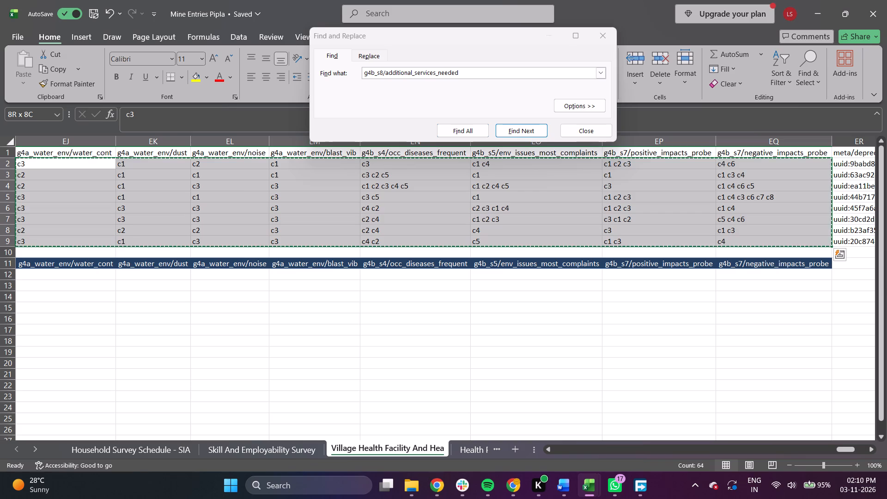
key(Left)
key(Down)
key(Down)
key(Down)
key(Down)
key(Down)
key(Down)
key(Down)
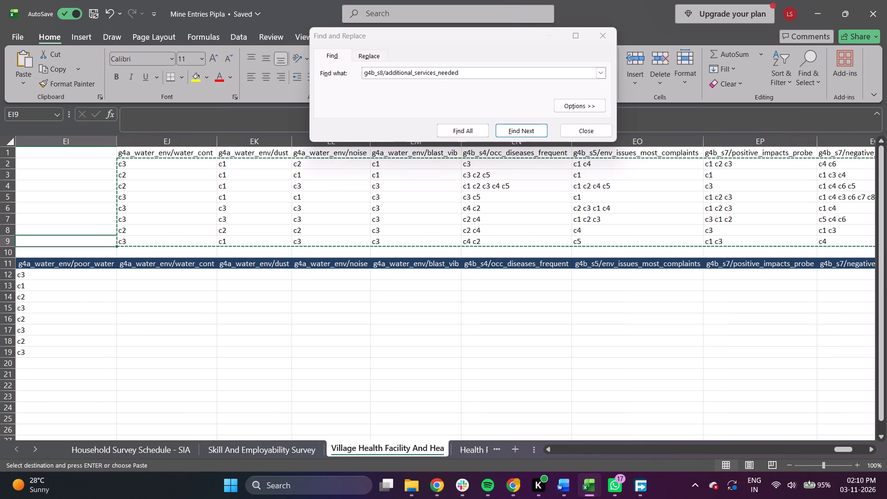
key(Down)
key(Down)
key(Down)
key(Right)
key(ctrl+v)
Clear the leftover row 1 headers from g4a_water_env/water_cont through g4b_s7/negative_impacts_probe in EJ1:EQ1.
key(Right)
key(Right)
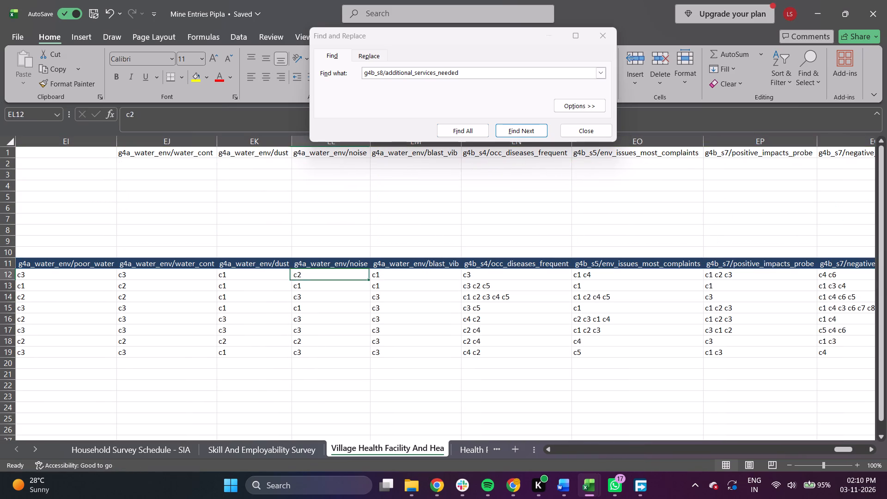
key(Right)
key(Right)
key(Right)
key(Up)
key(Up)
key(Up)
key(Up)
key(Up)
key(Up)
key(Up)
key(Up)
key(Up)
key(Up)
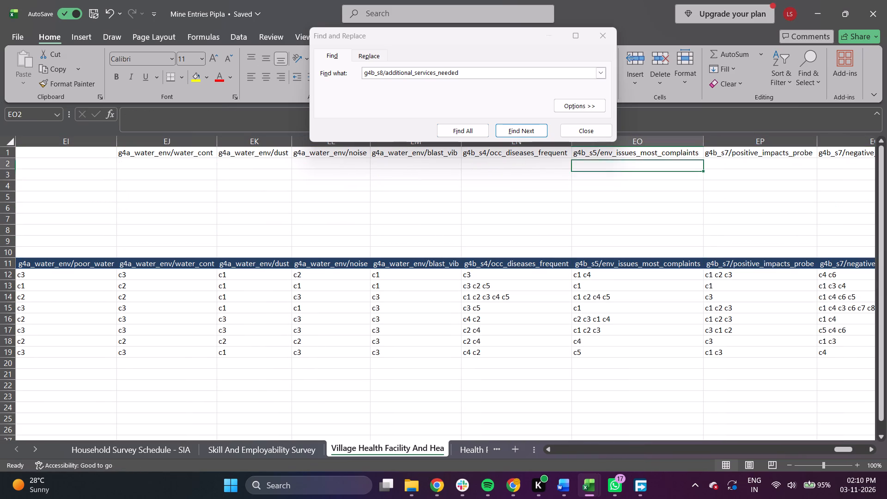
key(Left)
key(Left)
key(Left)
key(Left)
key(Left)
key(Left)
key(Up)
key(Right)
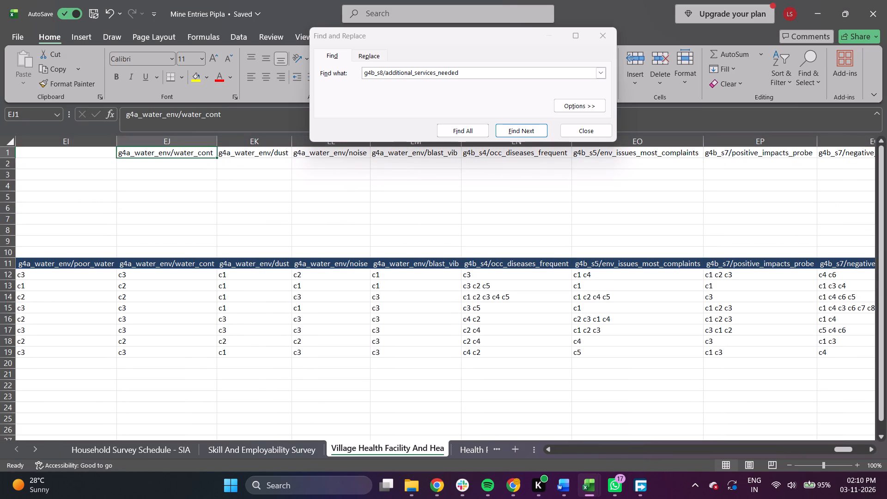
key(shift+Right)
key(shift+Right)
key(shift+Right)
key(shift+Right)
key(shift+Right)
key(shift+Right)
key(shift+Right)
key(shift+Right)
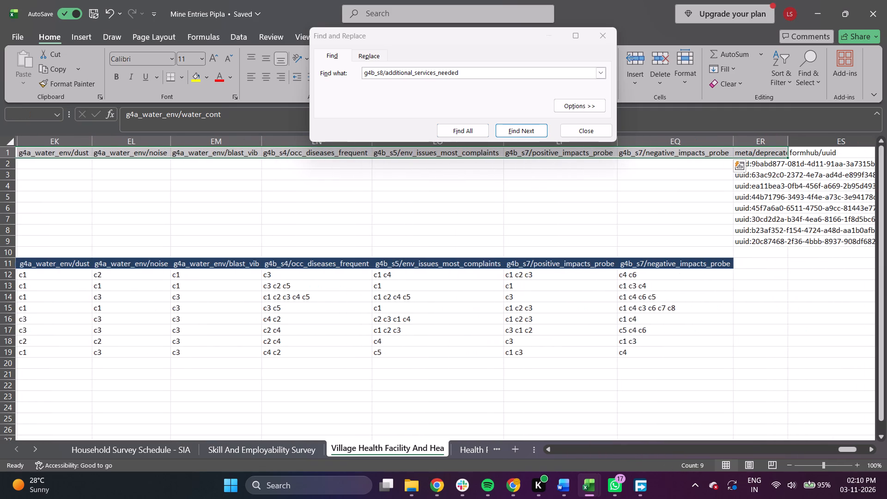
key(shift+Left)
key(Delete)
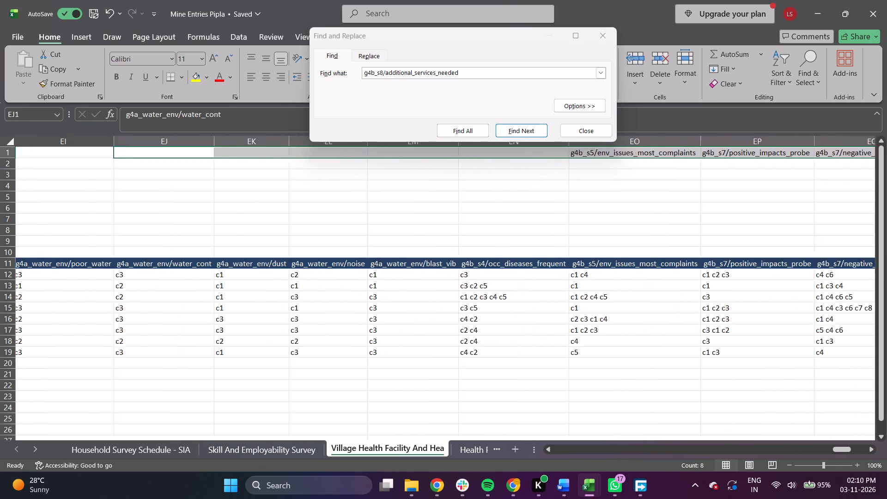
Examine the remaining row 1 metadata columns beyond g4b_s7/negative_impacts_probe, from meta/deprecatedID to the _validation_status fields.
key(Right)
key(Right)
key(Right)
key(Right)
key(Right)
key(Right)
key(Right)
key(Right)
key(Right)
key(Right)
key(Right)
key(Right)
key(Right)
key(Right)
key(Right)
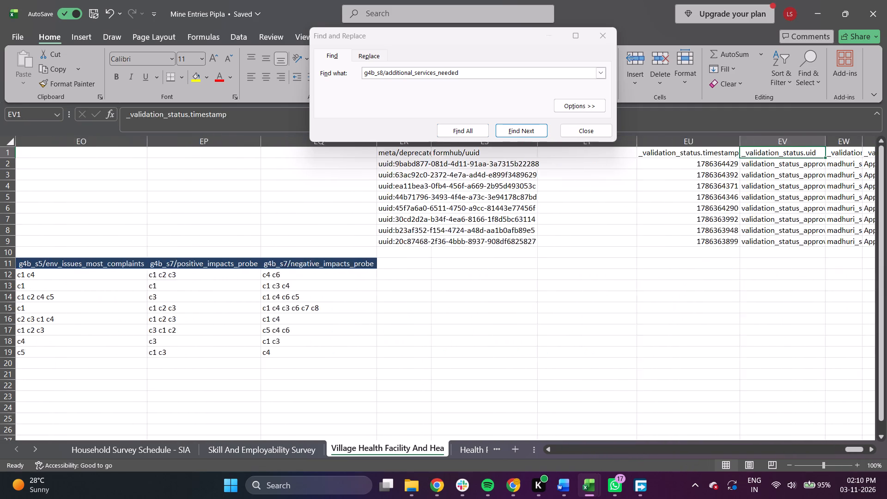
key(Left)
key(Left)
key(Left)
key(Right)
Look back across the realigned table under the row 11 headers, ending at the _id column.
key(Left)
key(Left)
key(Left)
key(Left)
key(Left)
key(Left)
key(Left)
key(Left)
key(Left)
key(Left)
key(Left)
key(Left)
key(Left)
key(Left)
key(Left)
key(Left)
key(Left)
key(Left)
key(Left)
key(Left)
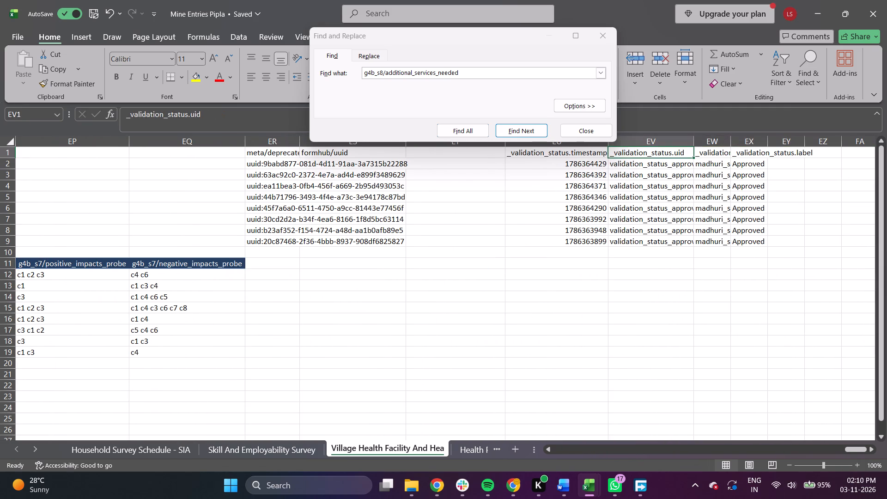
key(Down)
key(Down)
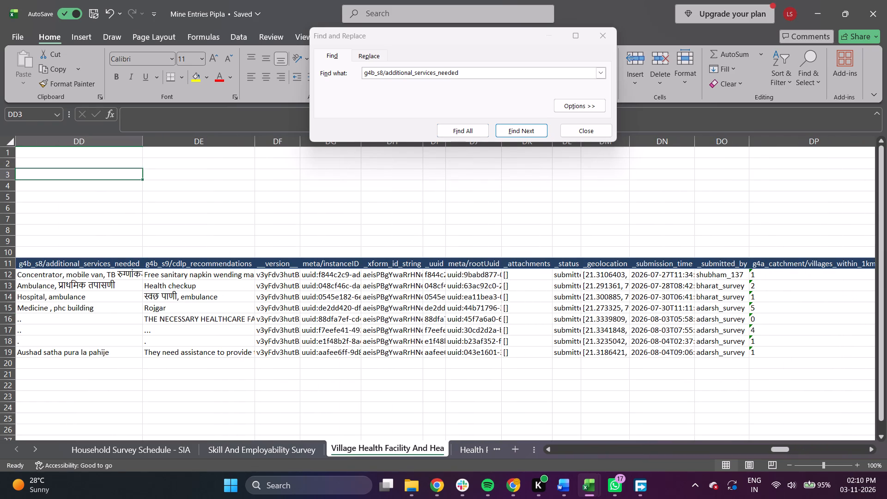
key(Down)
key(Down)
key(Down)
key(Down)
key(Down)
key(Down)
key(Down)
key(Down)
key(Left)
key(Left)
key(Left)
key(Left)
key(Left)
key(Left)
key(Left)
key(Left)
key(Left)
key(Left)
key(Left)
key(Left)
key(Left)
key(Left)
key(Left)
key(Left)
key(Left)
key(Left)
key(Left)
key(Left)
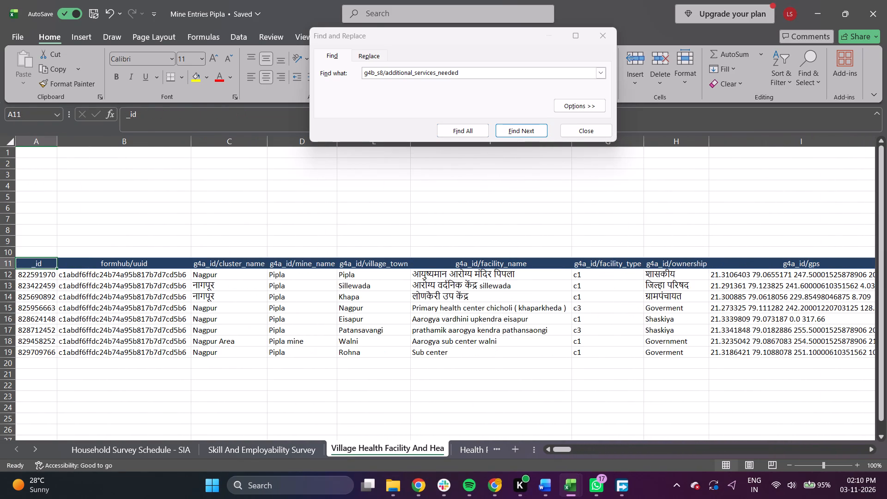
Centre-align the contents of all cells on the Village Health Facility sheet horizontally.
click(8, 140)
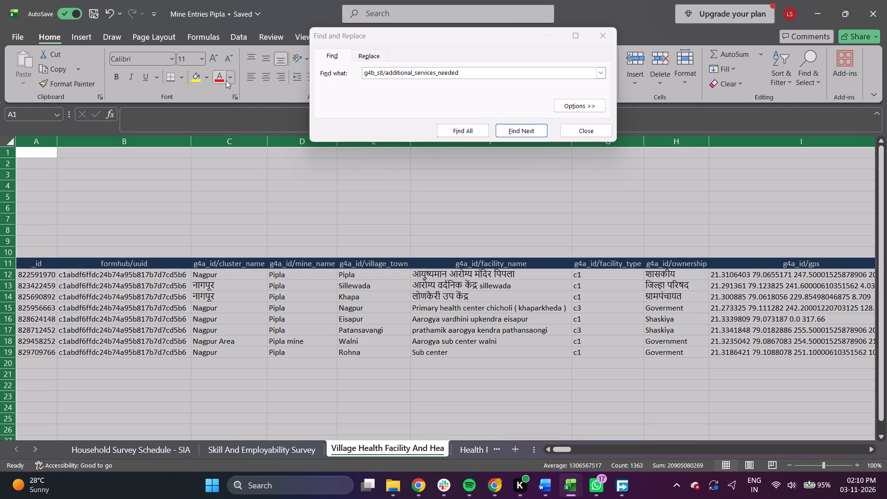
click(263, 76)
click(108, 297)
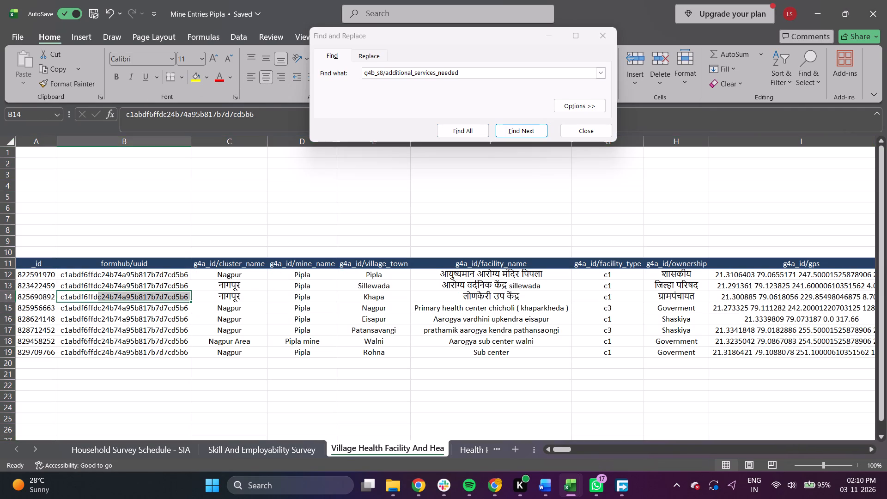
Review the centre-aligned facility columns under the row 11 headers, from g4a_id/cluster_name through the g4a_closure and recommendation fields.
key(Right)
key(Right)
key(Right)
key(Right)
key(Right)
key(Right)
key(Right)
key(Right)
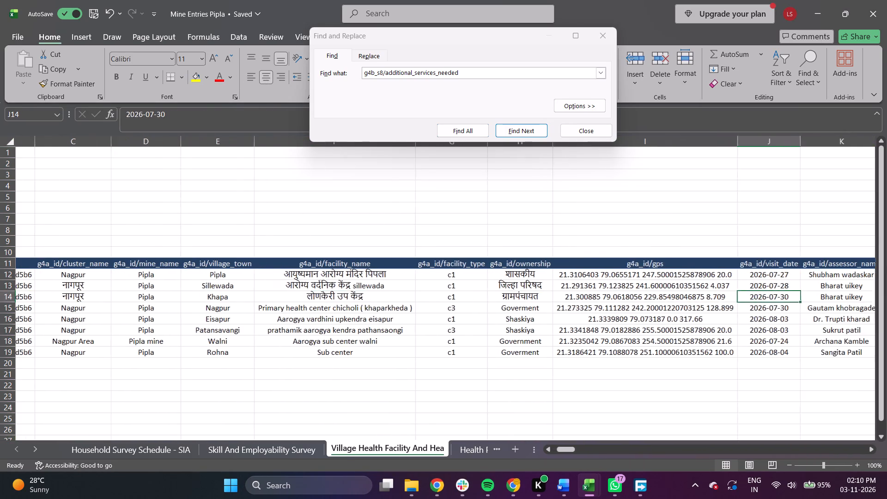
key(Right)
key(Right)
key(Right)
key(Right)
key(Right)
key(Right)
key(Right)
key(Right)
key(Right)
key(Right)
key(Right)
key(Right)
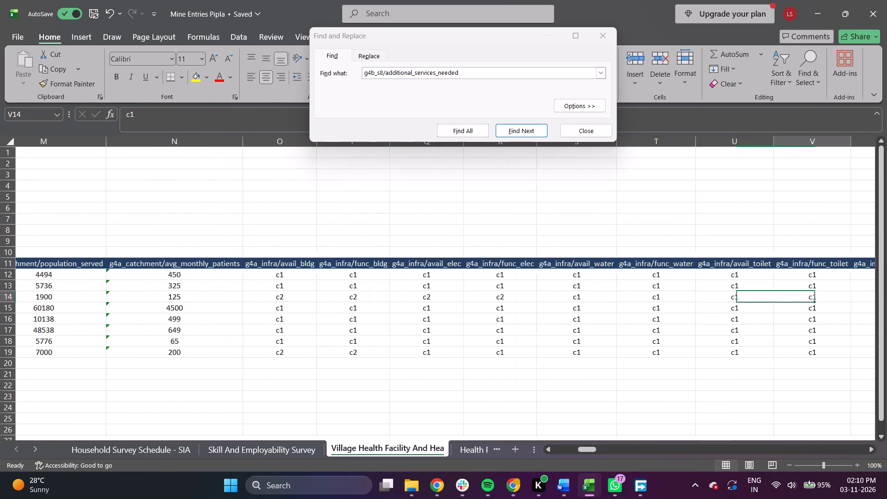
key(Right)
key(Right)
key(Right)
key(Right)
key(Right)
key(Right)
key(Right)
key(Right)
key(Right)
key(Right)
key(Right)
key(Right)
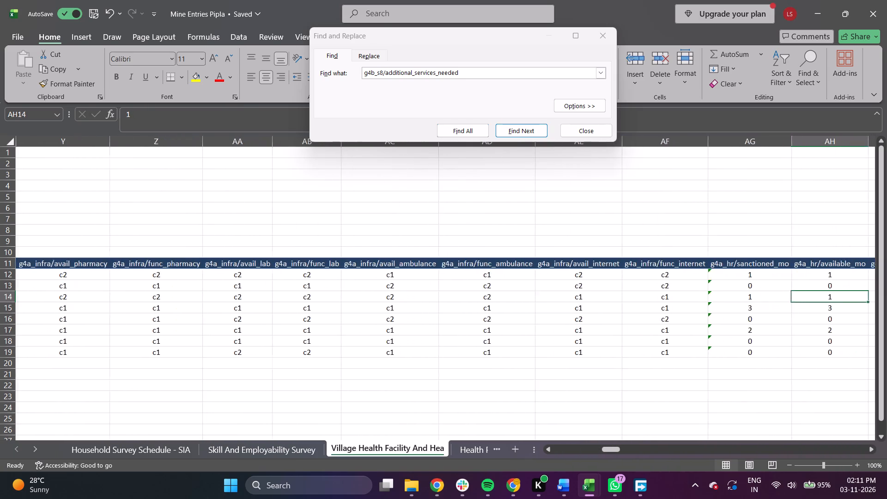
key(Right)
key(Right)
key(Right)
key(Right)
key(Right)
key(Right)
key(Right)
key(Right)
key(Right)
key(Right)
key(Right)
key(Right)
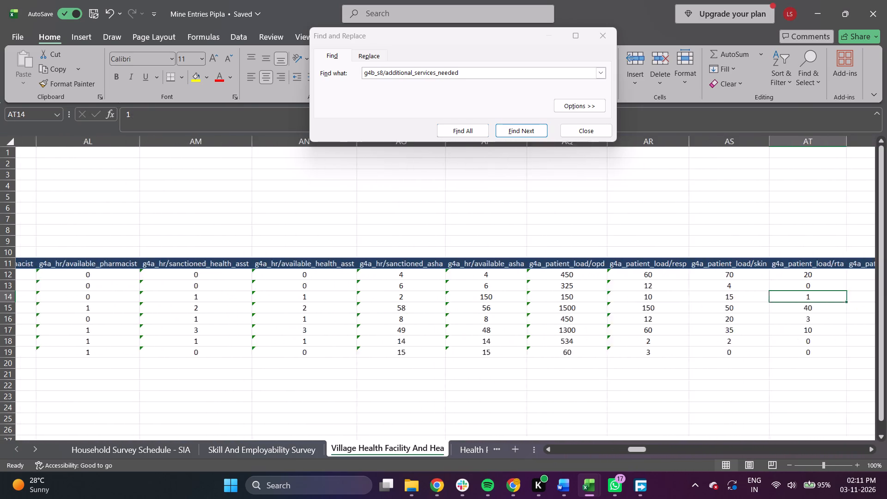
key(Right)
key(Right)
key(Right)
key(Right)
key(Right)
key(Right)
key(Right)
key(Right)
key(Right)
key(Right)
key(Right)
key(Right)
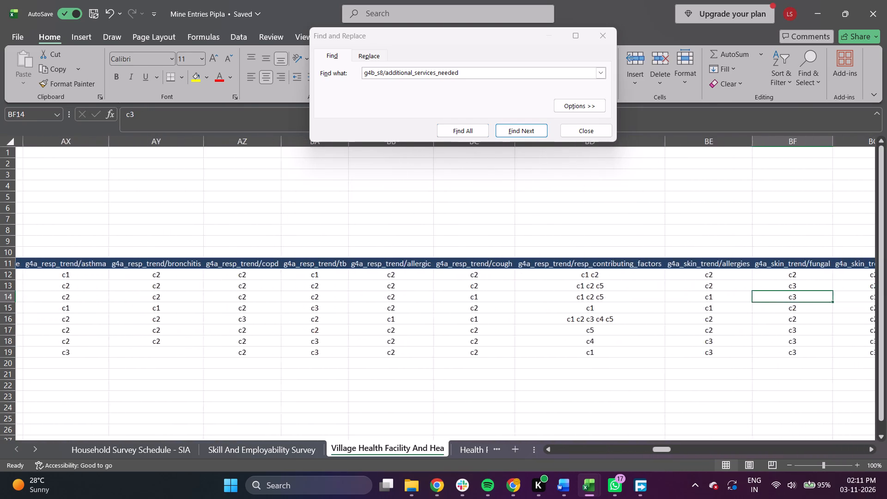
key(Right)
key(Right)
key(Right)
key(Right)
key(Right)
key(Right)
key(Right)
key(Right)
key(Right)
key(Right)
key(Right)
key(Right)
key(Right)
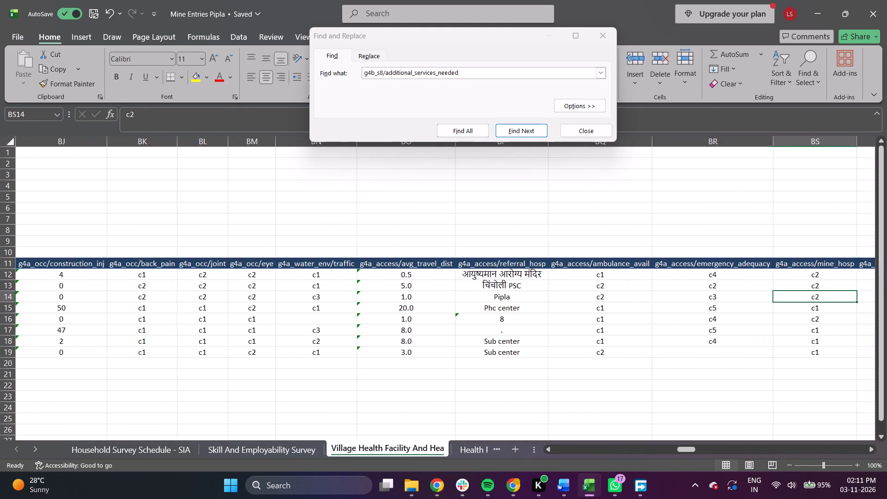
key(Right)
key(Right)
key(Right)
key(Right)
key(Right)
key(Right)
key(Right)
key(Right)
key(Right)
key(Right)
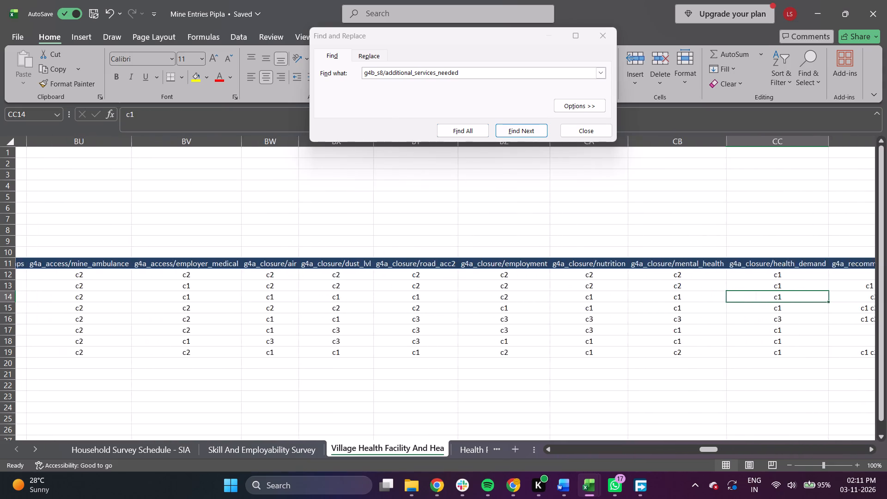
key(Right)
Review the centre-aligned g4b respondent and interview columns, continuing through the metadata fields to _submitted_by.
key(Right)
key(Right)
key(Right)
key(Right)
key(Right)
key(Right)
key(Right)
key(Right)
key(Right)
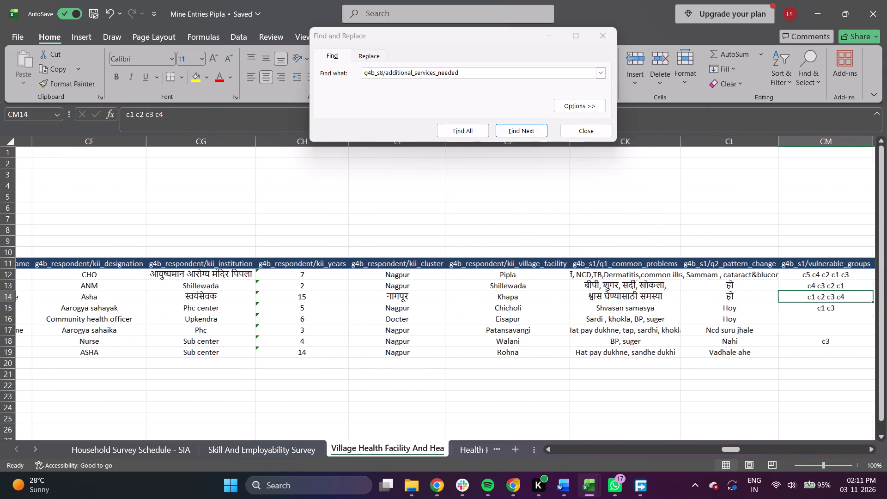
key(Right)
key(Right)
key(Right)
key(Right)
key(Right)
key(Right)
key(Right)
key(Right)
key(Right)
key(Right)
key(Right)
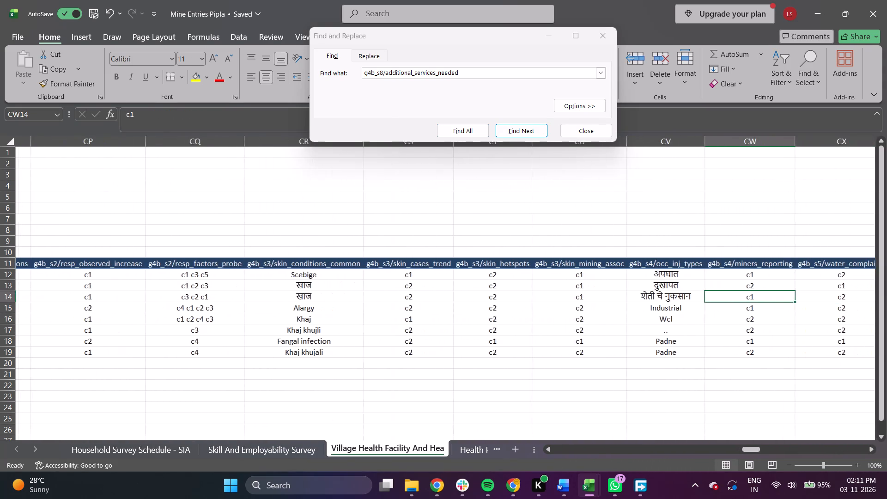
key(Right)
key(Right)
key(Right)
key(Right)
key(Right)
key(Right)
key(Right)
key(Right)
key(Right)
key(Right)
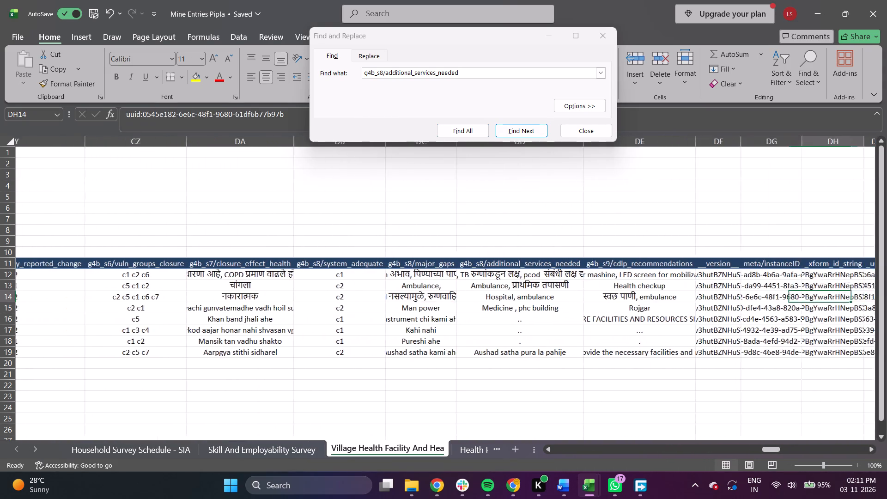
key(Right)
key(Right)
key(Right)
key(Right)
key(Right)
key(Right)
key(Right)
Review the centre-aligned columns from g4a_catchment/villages_within_1km through g4b_s7/negative_impacts_probe.
key(Right)
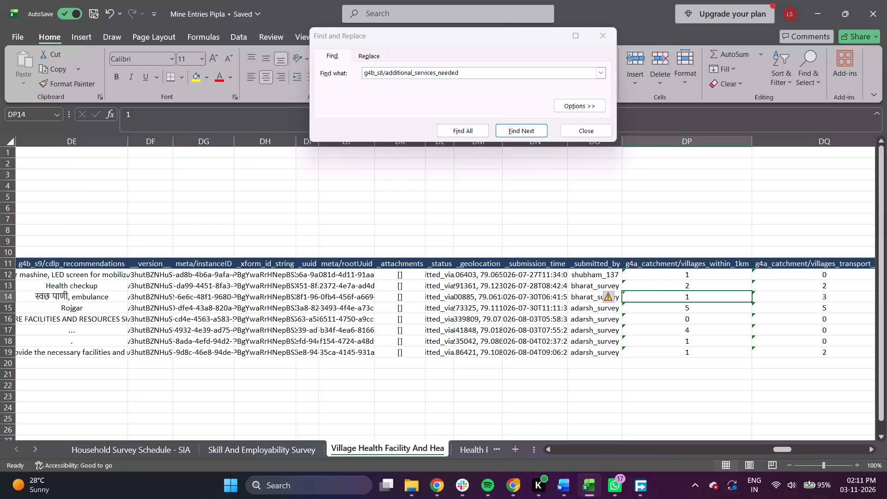
key(Right)
key(Right)
key(Right)
key(Right)
key(Right)
key(Right)
key(Right)
key(Right)
key(Right)
key(Right)
key(Right)
key(Right)
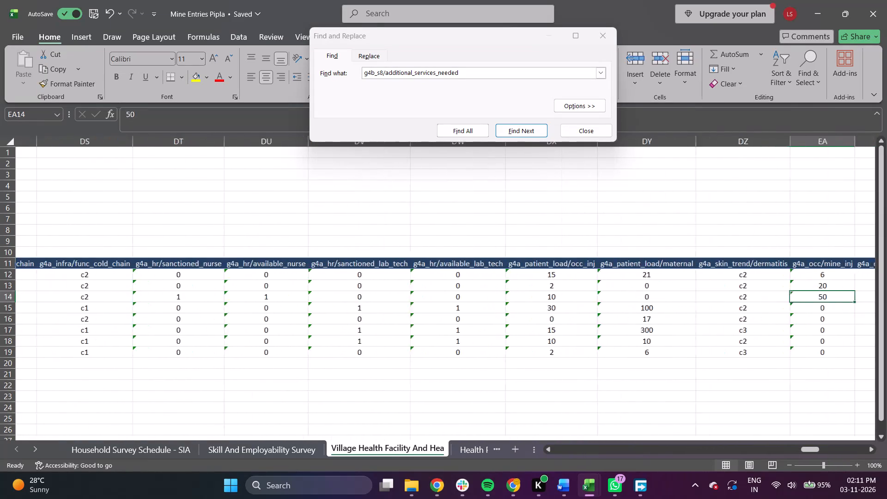
key(Right)
key(Right)
key(Right)
key(Right)
key(Right)
key(Right)
key(Right)
key(Right)
key(Right)
key(Right)
key(Right)
key(Right)
key(Right)
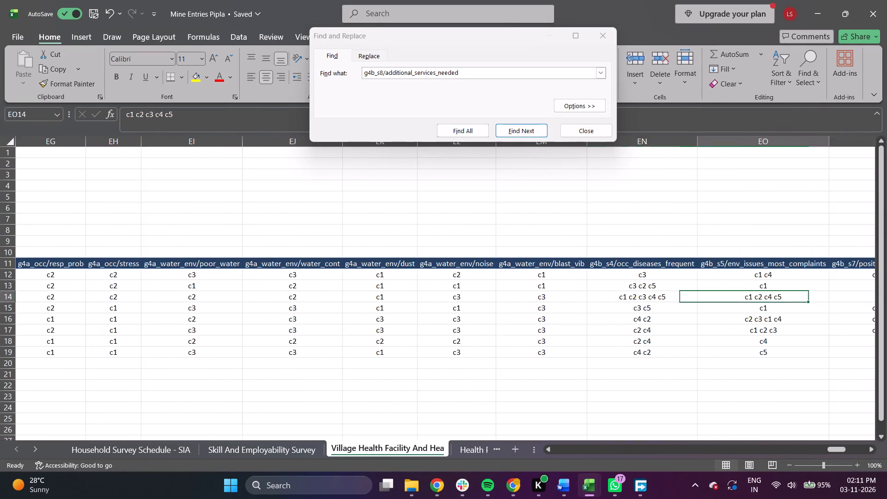
key(Right)
key(Right)
Clear the leftover meta/deprecatedID, formhub/uuid and _validation_status headers and data in ER1:EY9, beyond the realigned table.
key(Right)
key(Right)
key(Right)
key(Up)
key(Up)
key(Up)
key(Up)
key(Up)
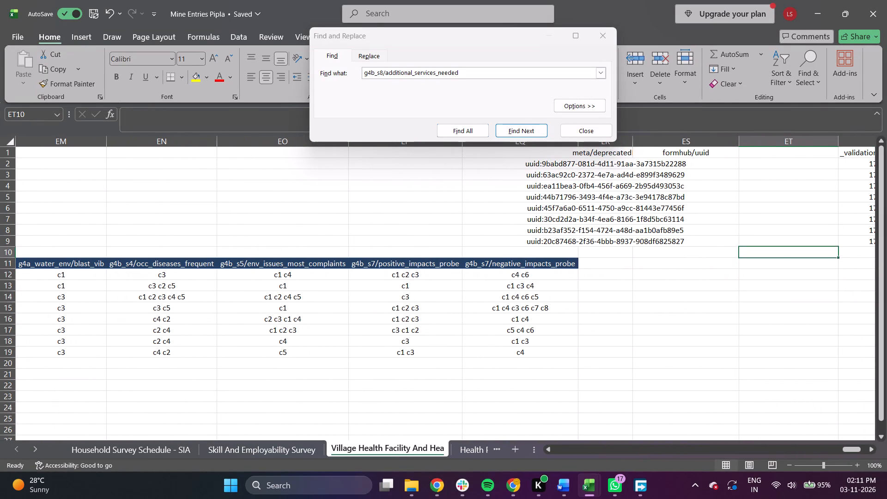
key(Up)
key(Left)
key(Left)
key(Left)
key(Up)
key(Up)
key(Up)
key(Up)
key(Up)
key(Up)
key(Up)
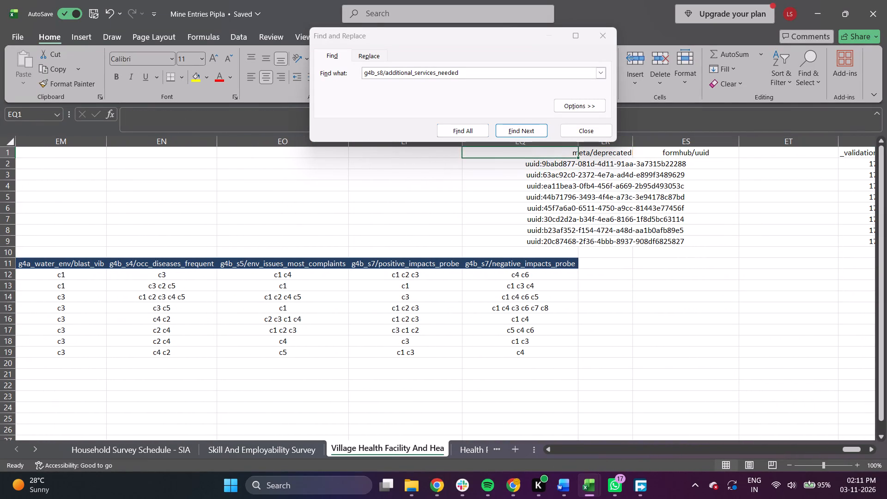
key(Right)
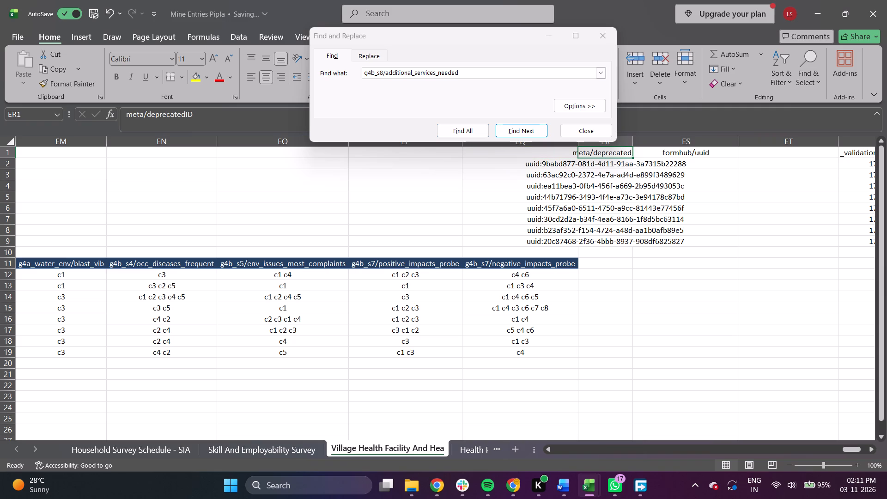
key(shift+Right)
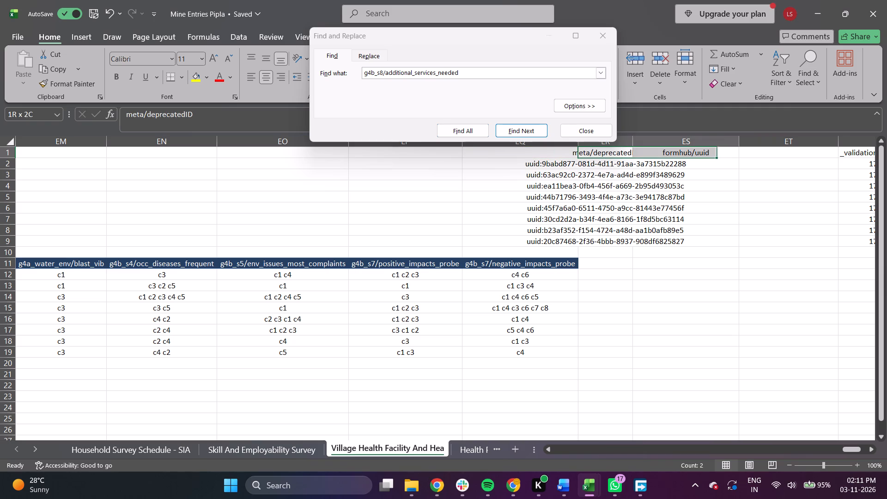
key(shift+Right)
key(shift+Right)
key(shift+Right)
key(shift+Right)
key(shift+Right)
key(shift+Right)
key(shift+Down)
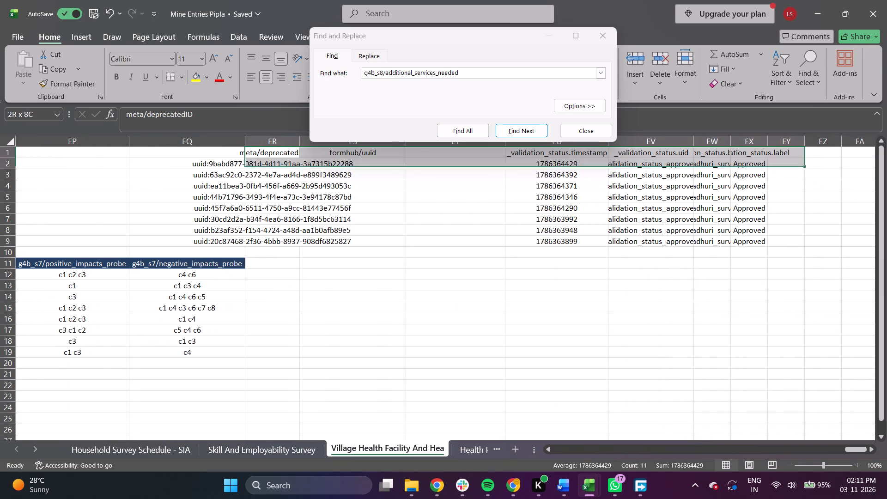
key(shift+Down)
key(shift+Down)
key(shift+Down)
key(shift+Down)
key(shift+Down)
key(shift+Down)
key(shift+Down)
key(shift+Down)
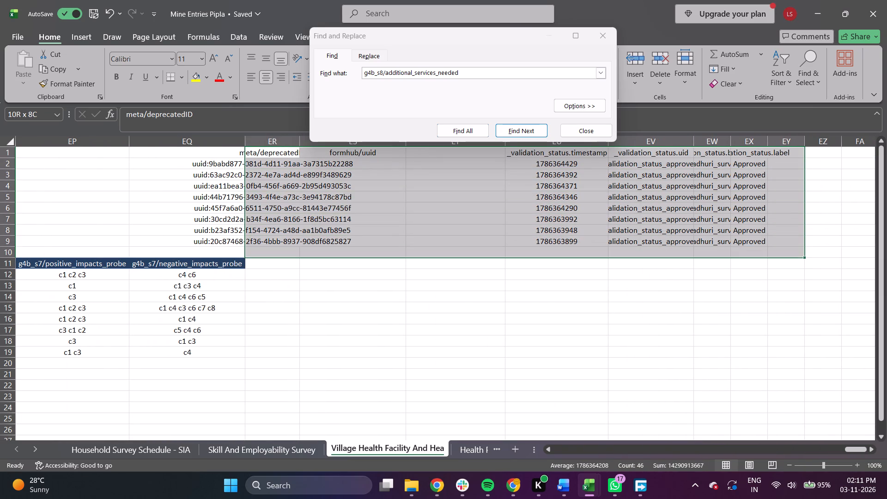
key(shift+Up)
key(Delete)
Move the entire realigned table, from the row 11 headers through row 19, to start at cell A1.
key(Up)
key(Up)
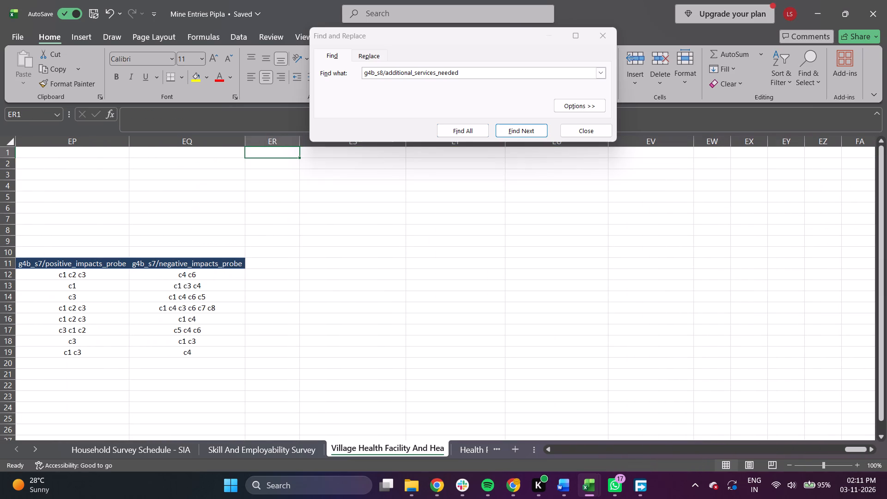
key(Left)
key(Left)
key(Left)
key(Left)
key(Left)
key(Left)
key(Left)
key(Left)
key(Left)
key(Left)
key(Left)
key(Left)
key(Left)
key(Left)
key(Left)
key(Left)
key(Left)
key(Left)
key(Left)
key(Left)
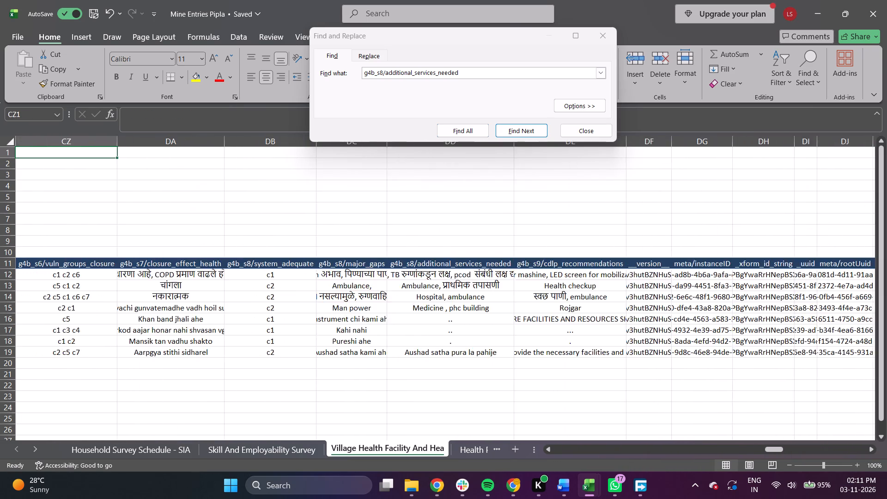
key(Down)
key(Down)
key(Down)
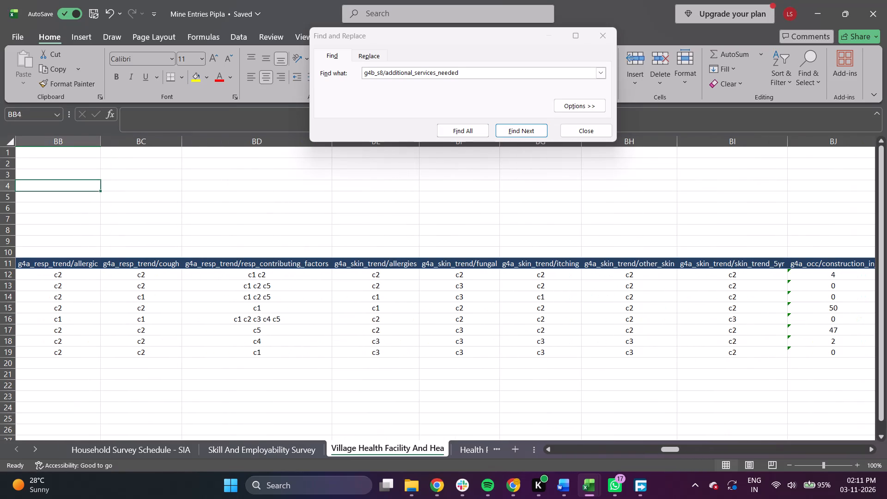
key(Down)
key(Down)
key(Down)
key(Down)
key(Down)
key(Down)
key(Down)
key(ctrl+Left)
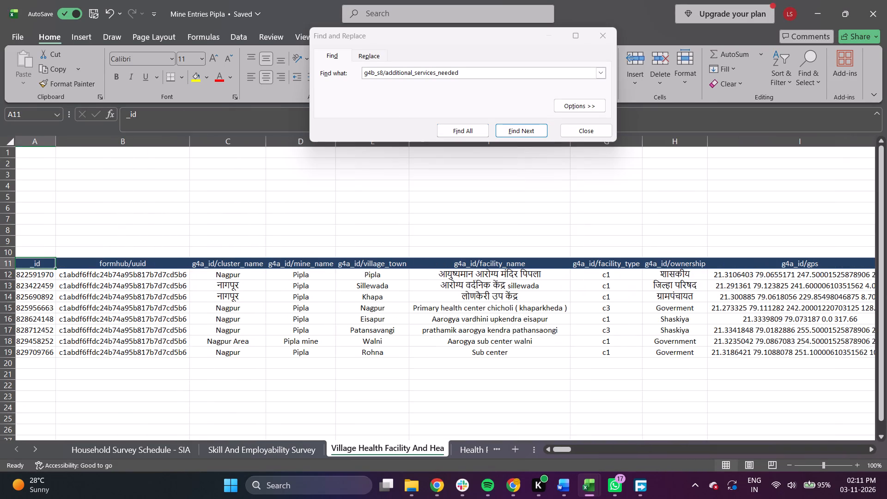
key(Down)
key(ctrl+a)
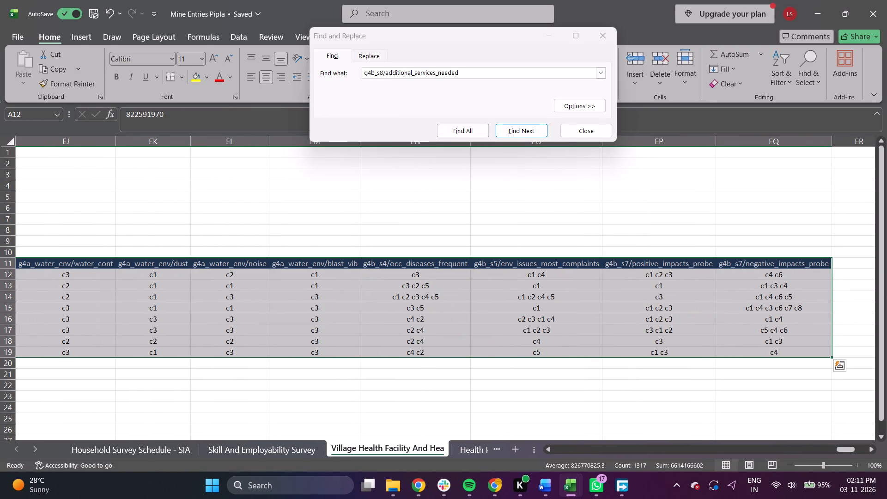
key(ctrl+x)
key(Up)
key(Up)
key(Up)
key(Up)
key(Up)
key(Up)
key(Up)
key(Up)
key(Up)
key(Up)
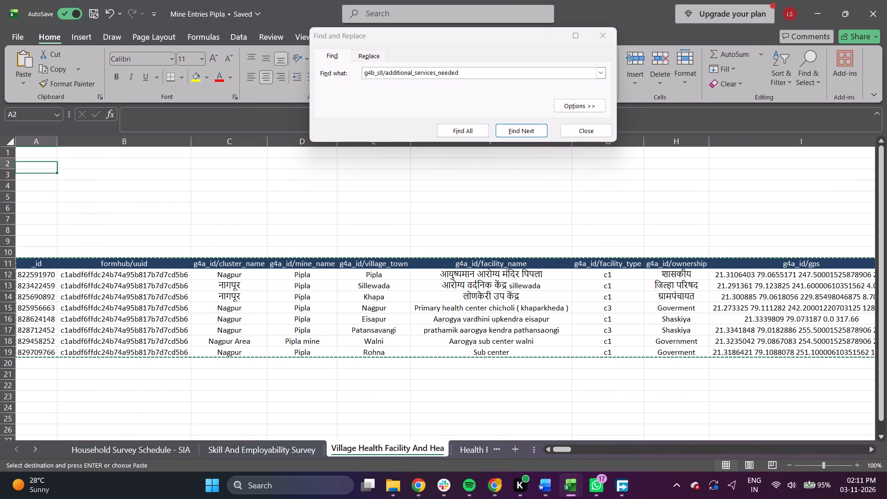
key(Up)
key(ctrl+v)
Check the moved table at both ends, from _id to g4b_s7/negative_impacts_probe.
key(Right)
key(Right)
key(Right)
key(Right)
key(Right)
key(Right)
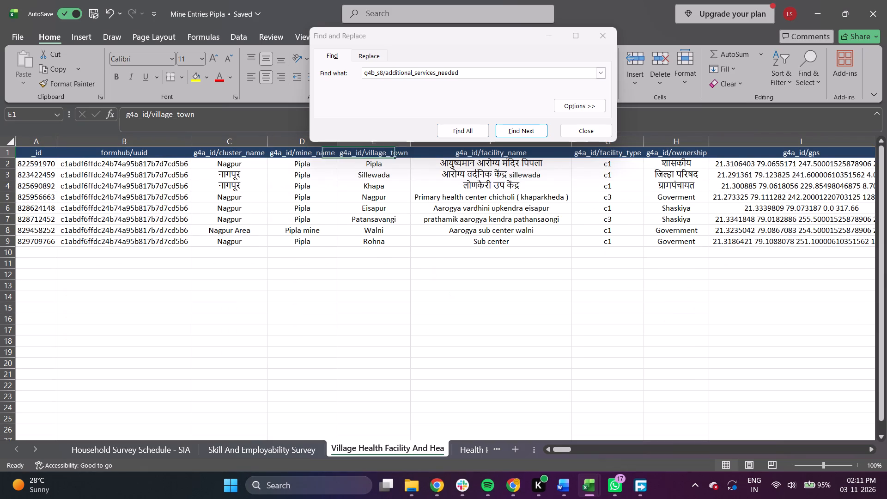
key(ctrl+Right)
key(Down)
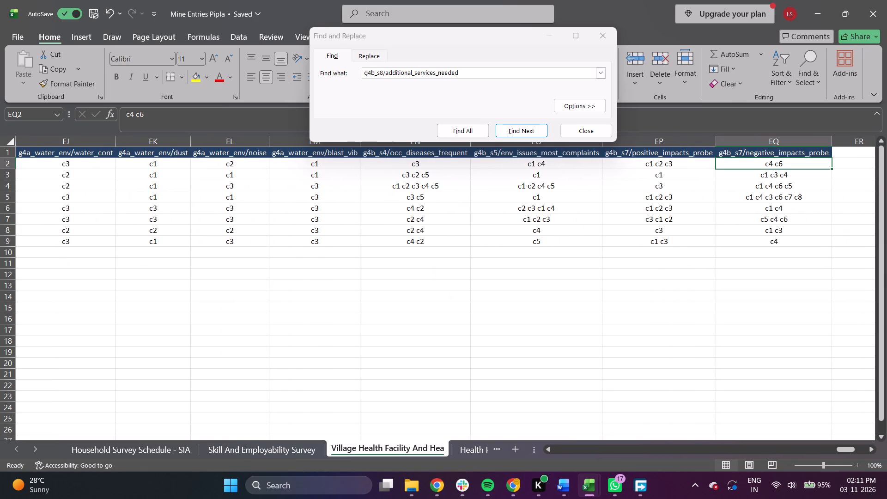
key(ctrl+Left)
key(Up)
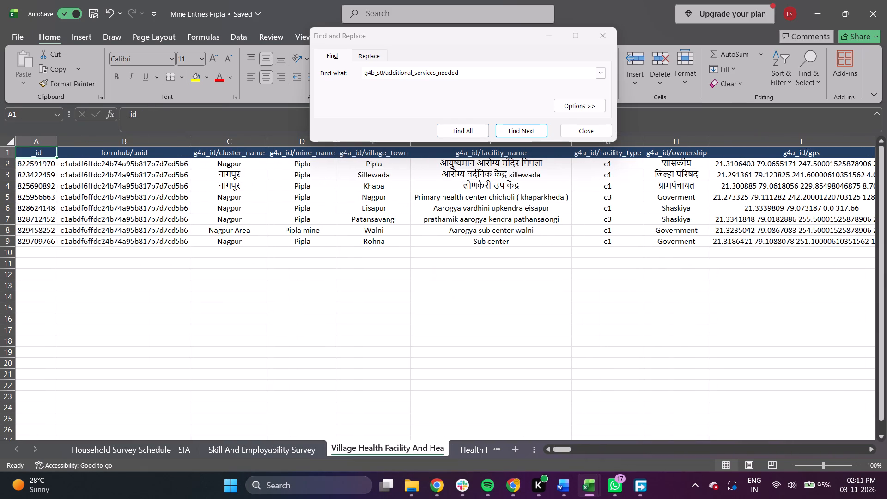
Copy the Pipla data rows A2:EQ9 without headers into the Nagpur Cluster workbook's Village Health Facility sheet, starting at A11.
key(Down)
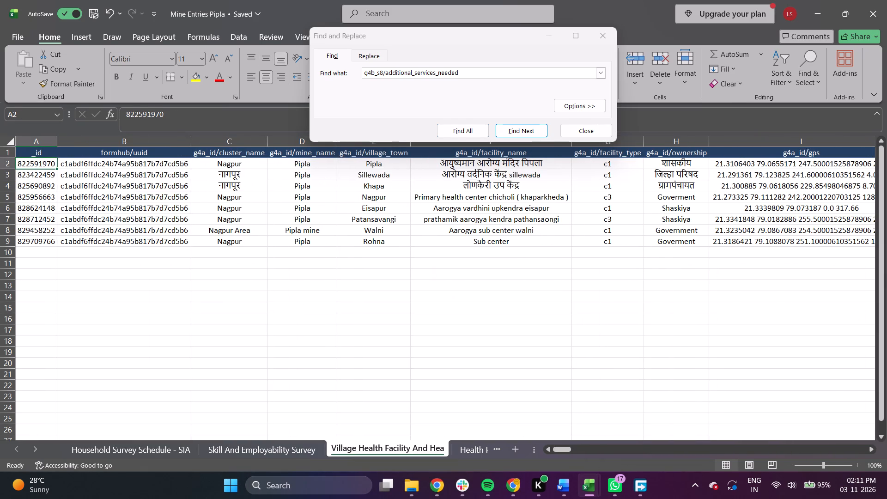
key(ctrl+shift+Down)
key(ctrl+shift+Right)
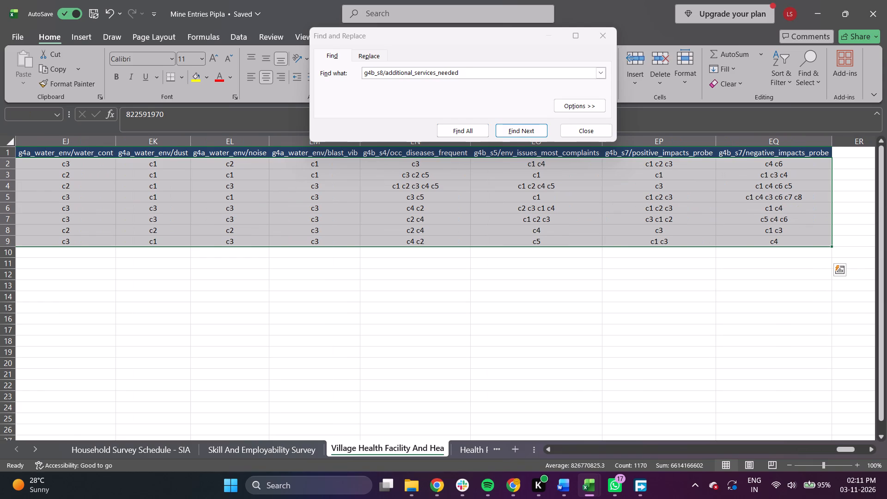
key(ctrl+x)
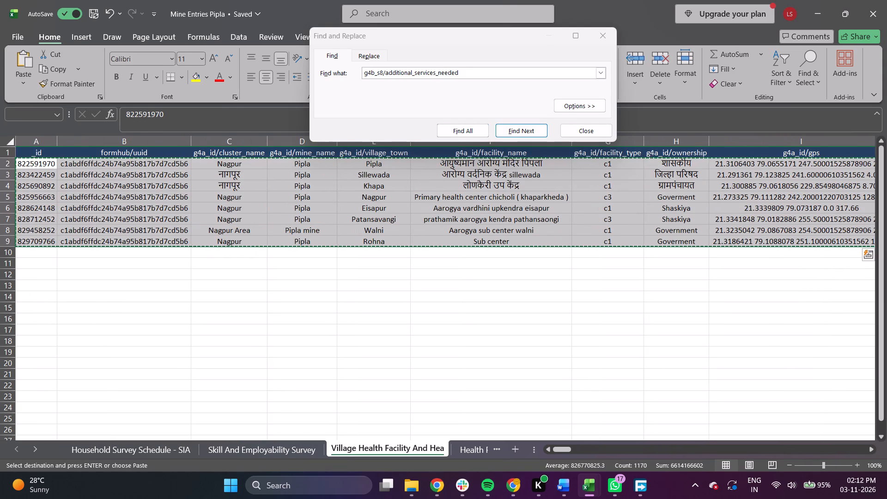
key(ctrl+c)
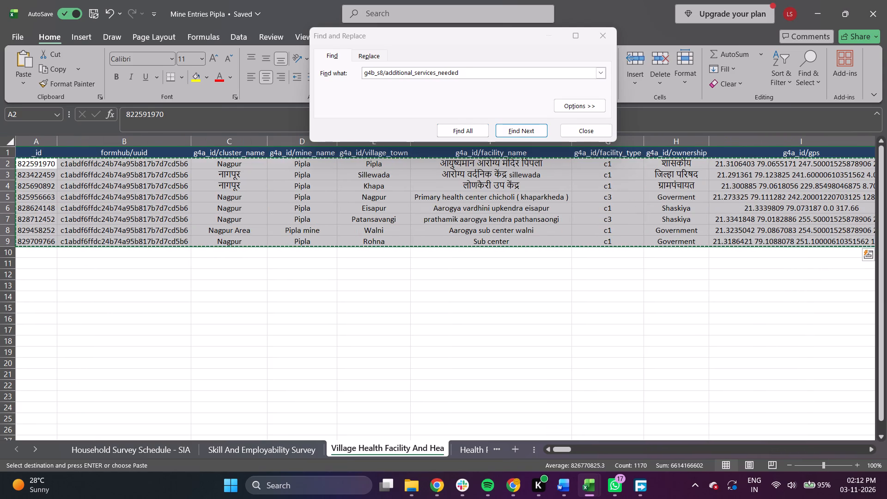
click(38, 165)
key(ctrl+shift+Down)
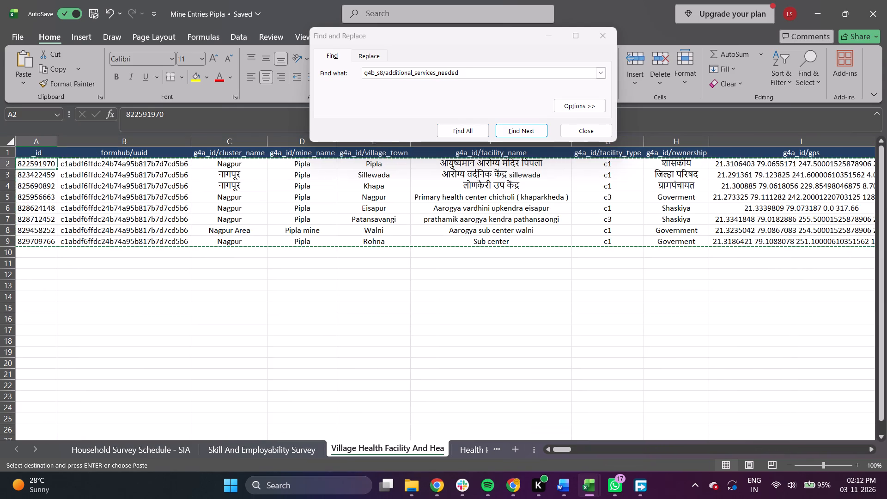
key(ctrl+shift+Right)
key(ctrl+c)
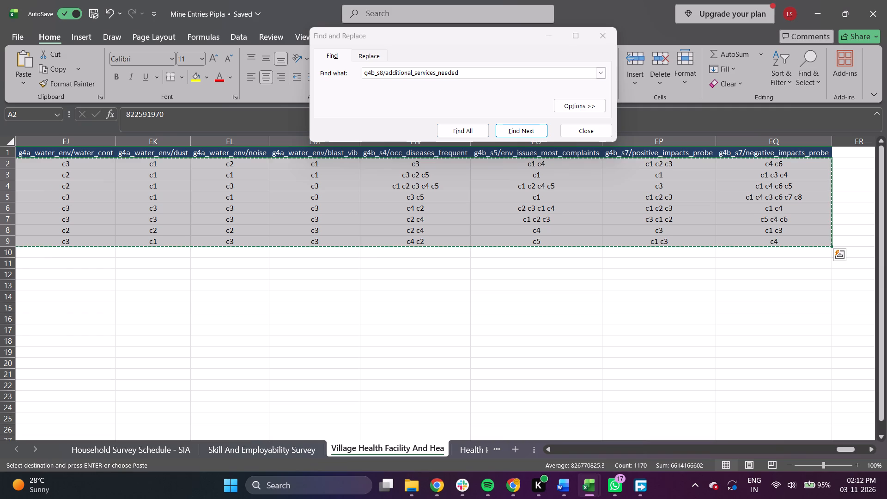
key(alt+Tab)
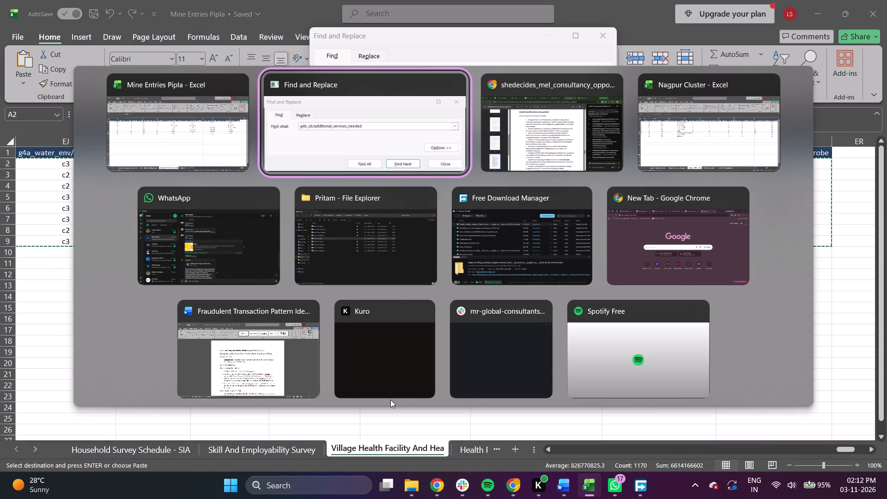
key(alt+Right)
key(alt+Right)
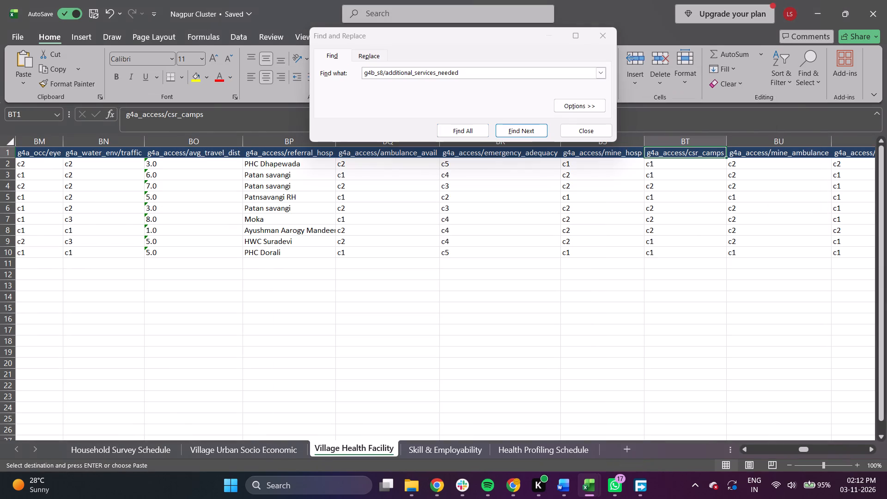
click(300, 303)
click(276, 270)
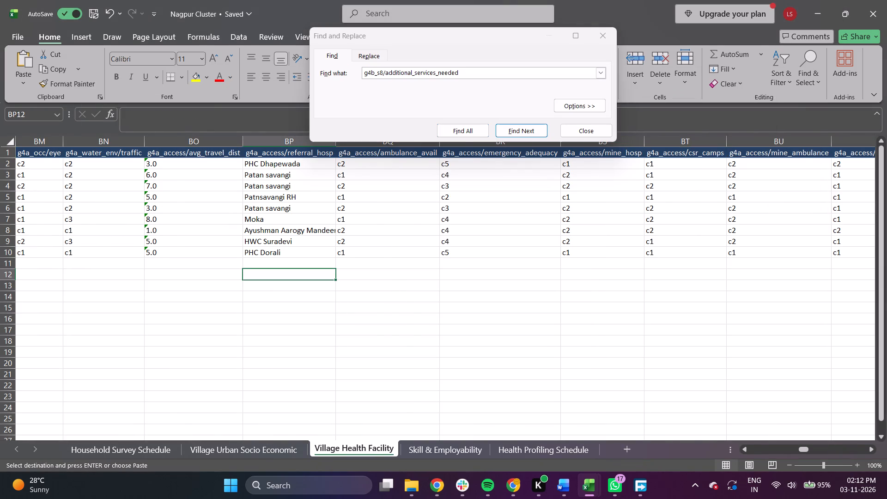
key(ctrl+Left)
key(Up)
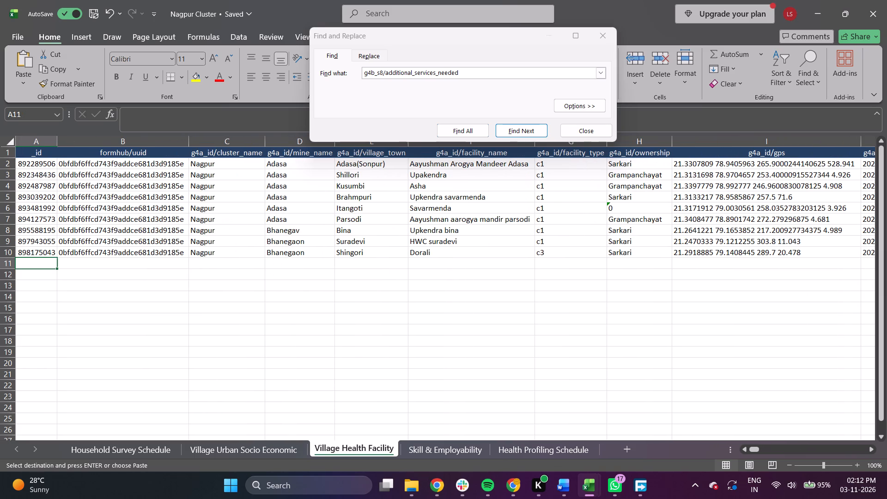
key(ctrl+v)
Review the pasted Pipla rows against the row 1 headers, from formhub/uuid through the g4a_catchment and g4a_infra columns.
key(Right)
key(Right)
key(Right)
key(Right)
key(Right)
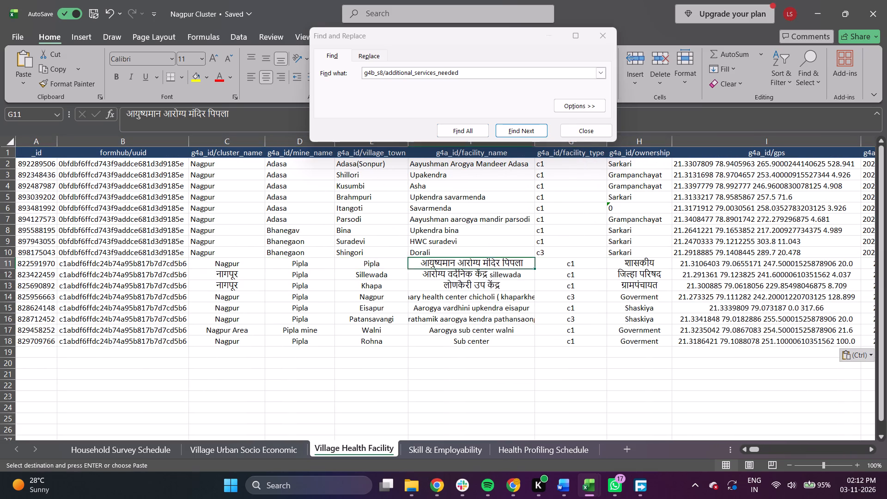
key(Right)
key(Right)
key(Right)
key(Right)
key(Right)
key(Right)
key(Right)
key(Right)
key(Right)
key(Right)
key(Right)
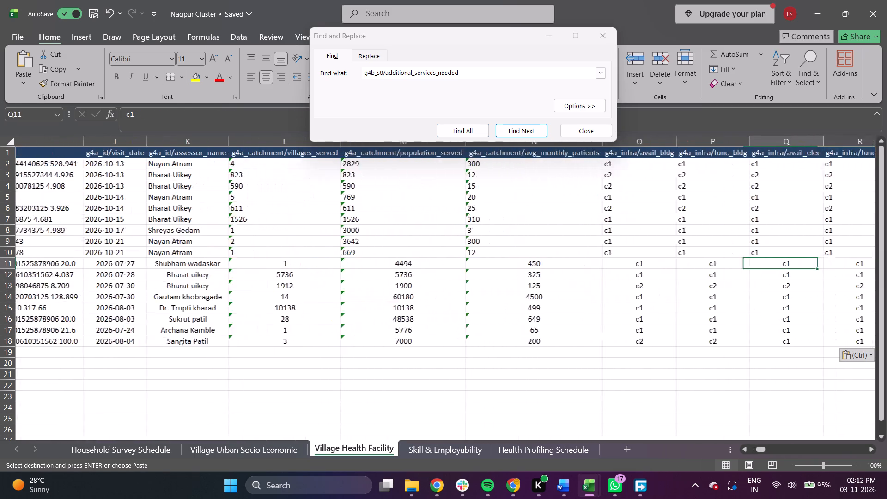
key(Right)
key(Right)
key(Right)
key(Right)
key(Right)
key(Right)
key(Right)
key(Right)
key(Right)
key(Right)
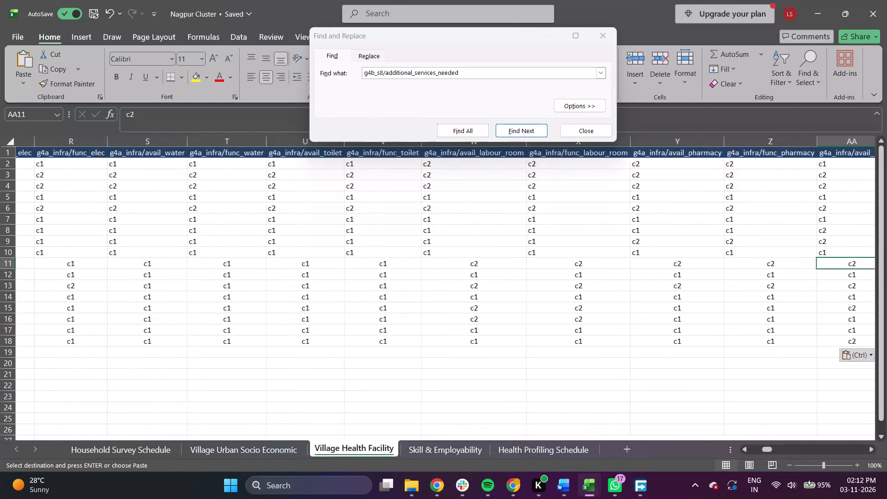
key(Right)
key(Right)
key(Right)
key(Right)
key(Right)
Check the pasted rows' last columns up to g4b_s7/negative_impacts_probe, and their first identification columns.
key(ctrl+Right)
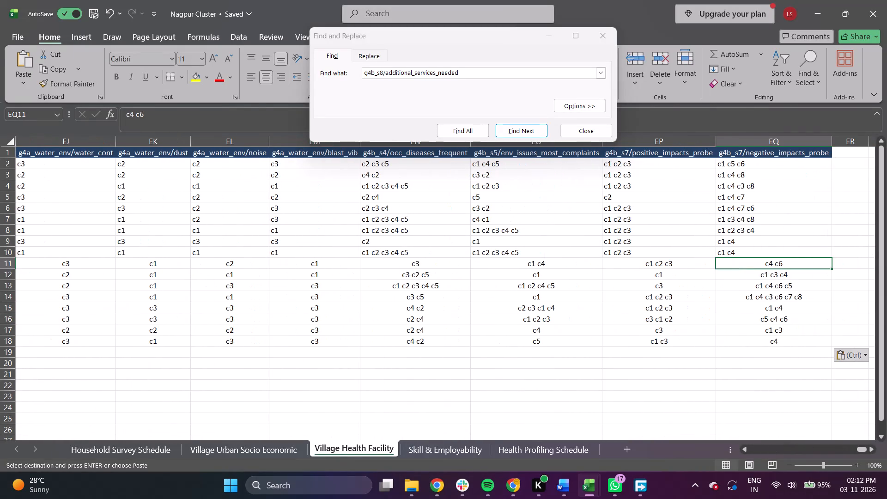
key(Right)
key(Right)
key(Left)
key(Left)
key(Left)
key(Left)
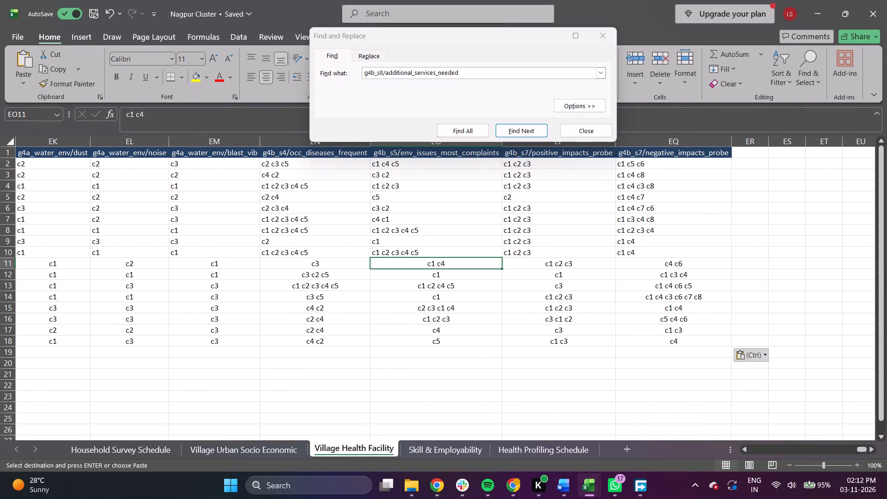
key(ctrl+Left)
key(ctrl+Left)
key(Down)
key(Down)
key(Down)
key(Down)
key(Down)
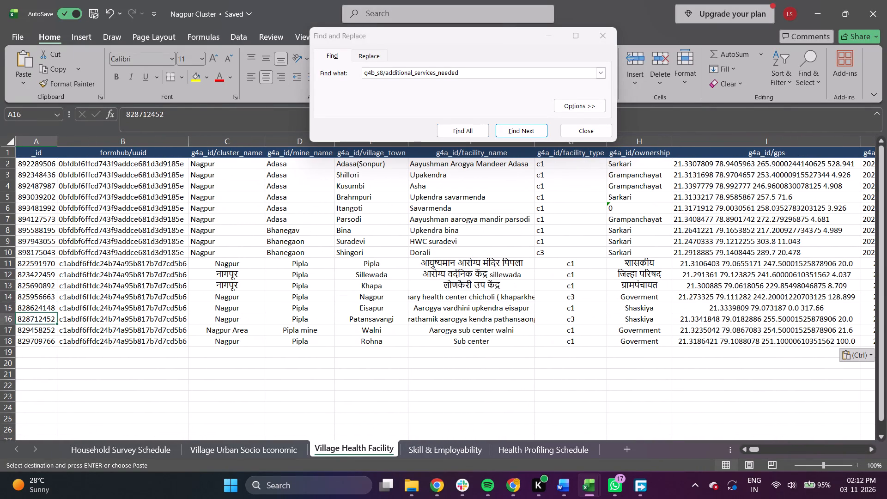
Look over the existing and pasted records in the first columns of the Village Health Facility sheet, up to the cluster name column.
key(Down)
key(Down)
key(Down)
key(Down)
key(Up)
key(Up)
key(Up)
key(Up)
key(Up)
key(Up)
key(Up)
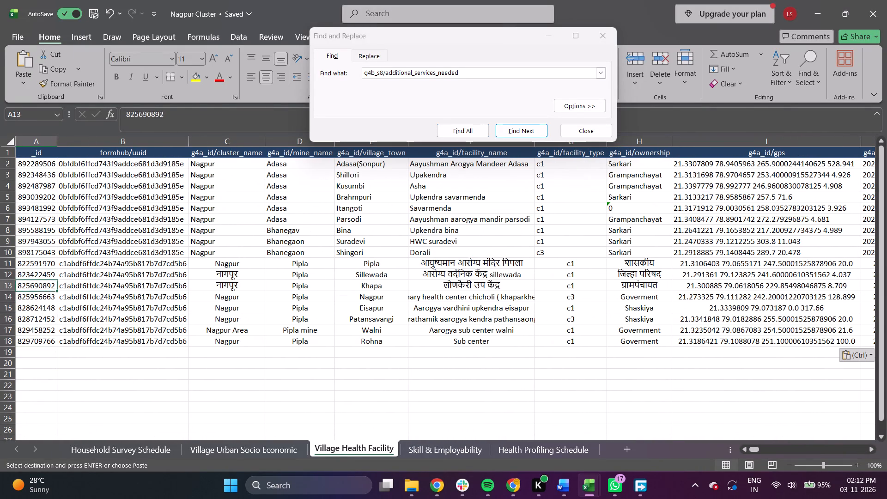
key(Up)
key(Up)
key(Up)
key(Up)
key(Up)
key(Up)
key(Up)
key(Up)
key(Up)
key(Up)
key(Up)
key(Down)
key(Down)
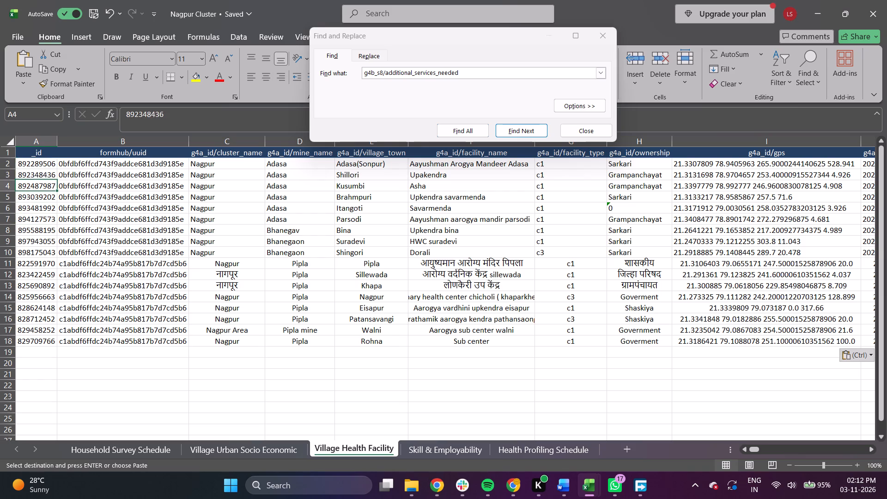
key(Down)
key(Right)
key(Right)
key(Up)
key(Up)
key(Up)
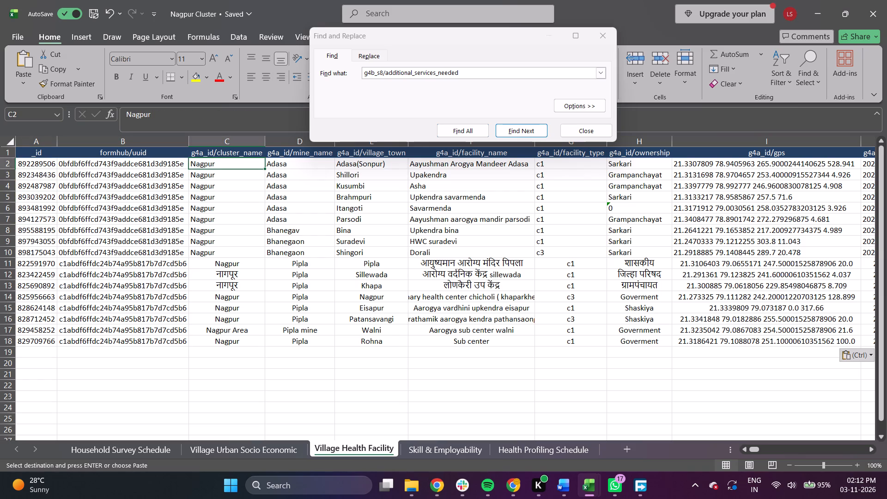
Centre-align all cells of the Village Health Facility sheet horizontally and close the Find and Replace dialog.
click(8, 141)
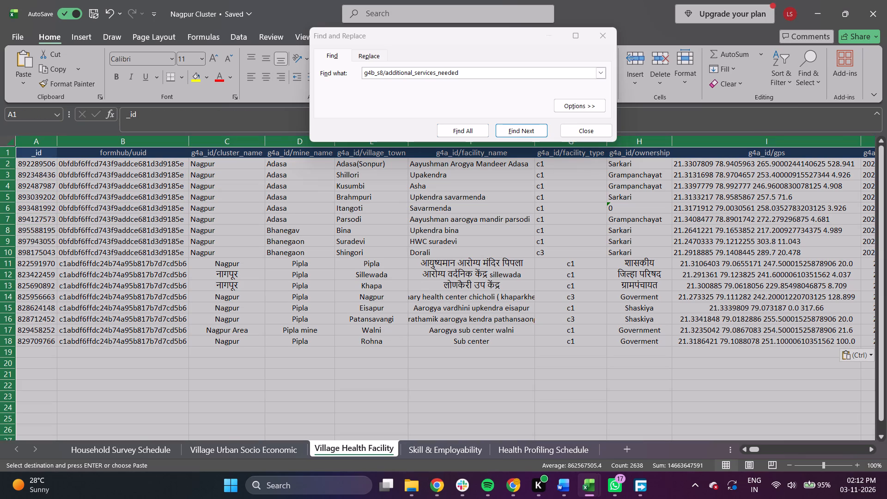
click(267, 78)
click(267, 78)
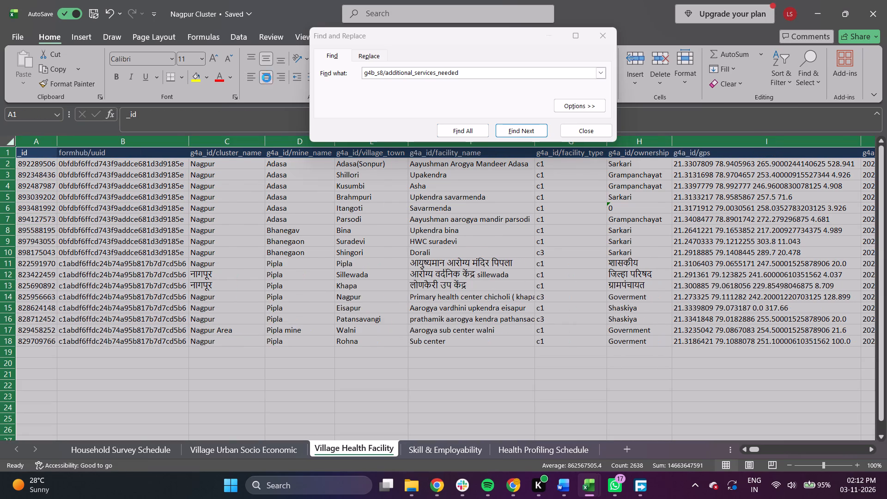
click(232, 224)
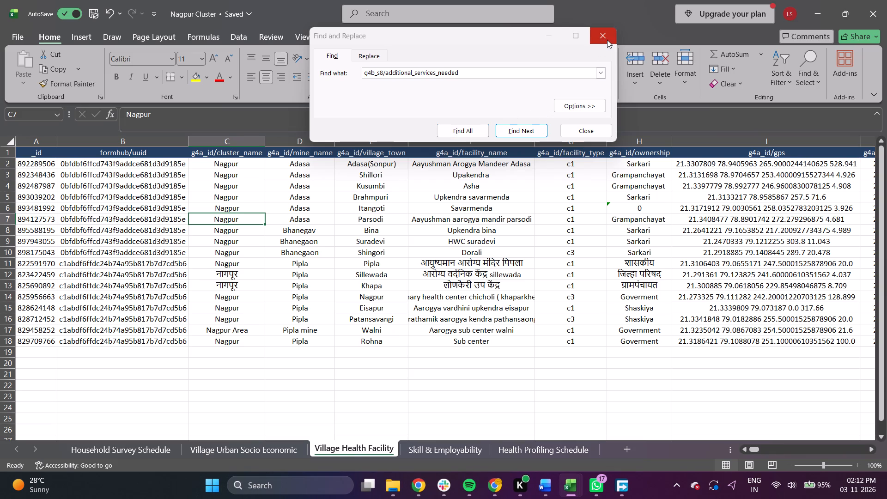
click(607, 40)
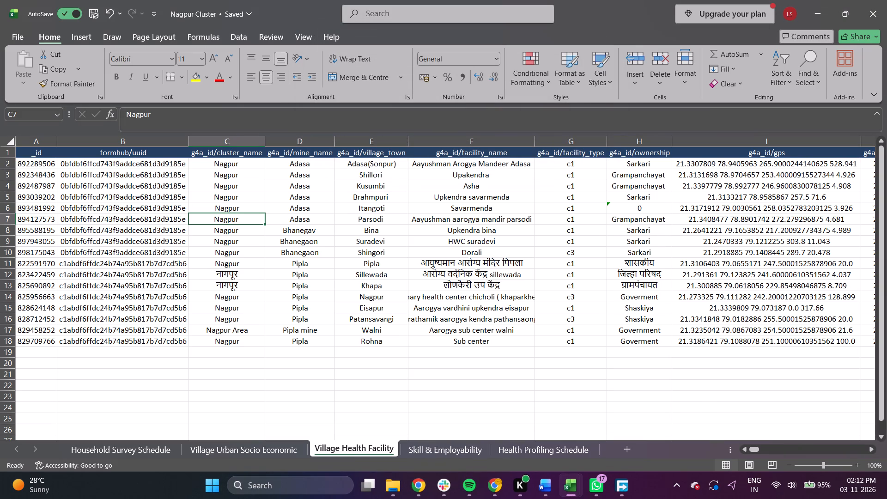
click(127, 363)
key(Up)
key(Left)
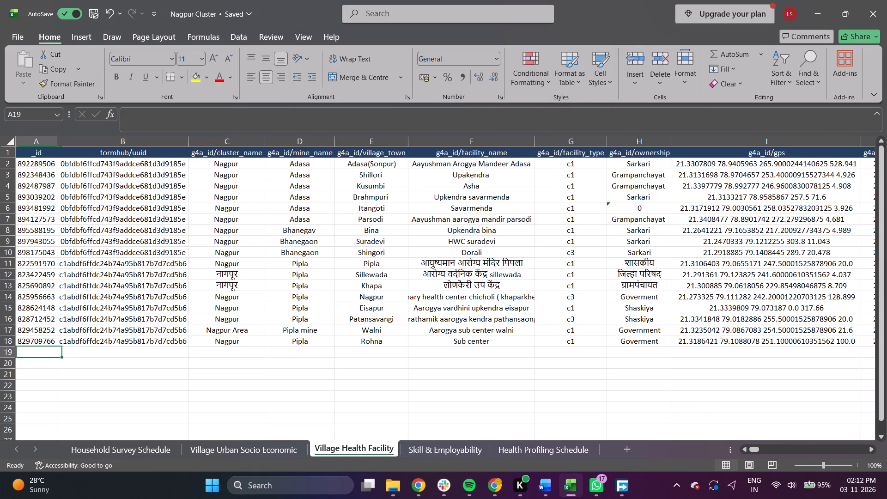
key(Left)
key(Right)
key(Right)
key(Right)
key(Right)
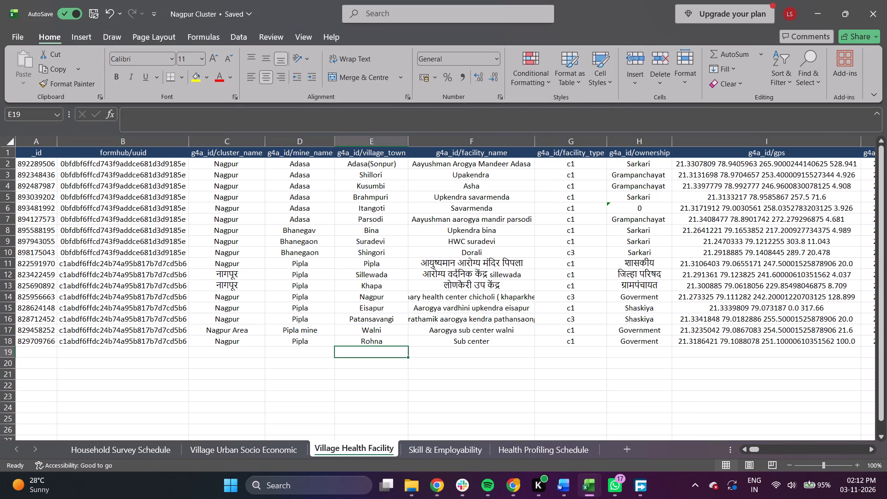
AutoFit the column widths of the whole Village Health Facility data table.
click(259, 210)
key(ctrl+a)
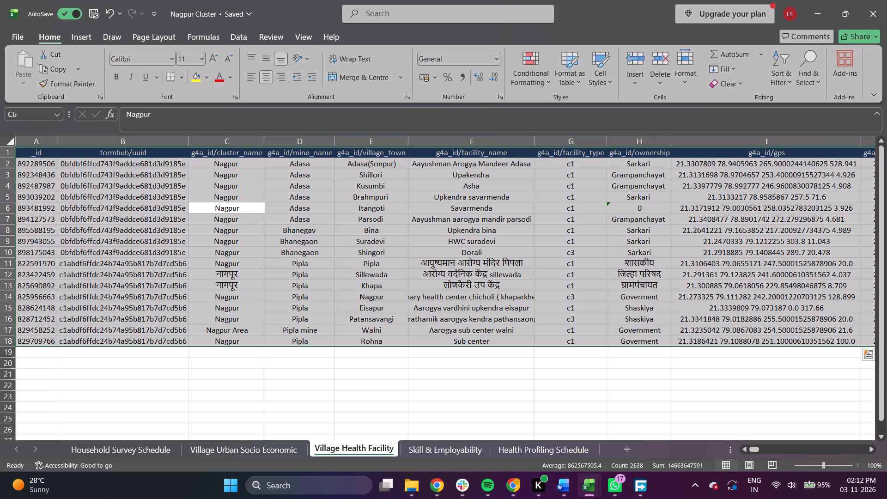
text(hoi)
Review the resized columns along row 16, from the facility name through the g4a_infra columns and back to _id.
click(412, 314)
key(Right)
key(Right)
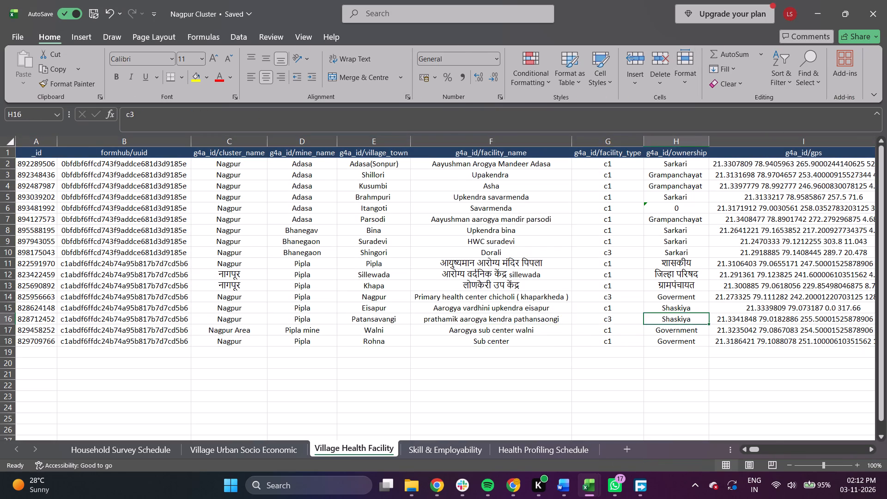
key(Right)
key(Right)
key(Right)
key(Right)
key(Right)
key(Right)
key(Right)
key(Right)
key(Right)
key(Right)
key(Left)
key(Left)
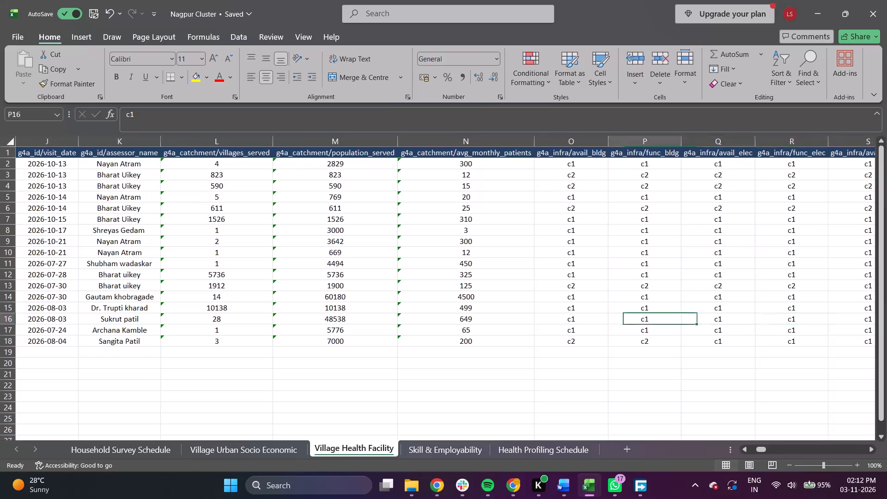
key(Left)
key(Left)
key(Left)
key(Left)
key(Left)
key(Left)
key(Left)
key(Left)
key(Left)
key(Left)
key(Left)
key(Left)
key(Left)
key(Left)
key(Left)
key(Left)
key(Left)
key(Left)
key(Left)
key(Left)
key(Left)
key(Left)
key(Left)
key(Left)
key(Left)
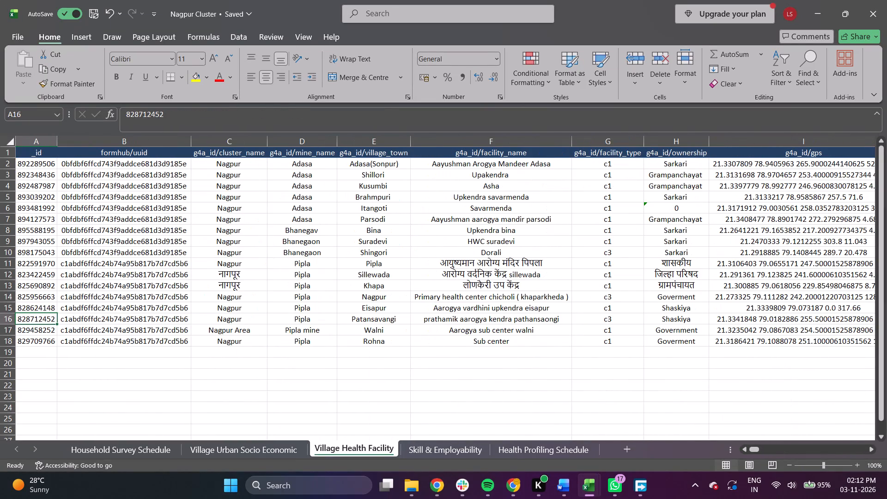
Check the source Village Health Facility table in the Mine Entries Pipla workbook, clear its selection and return to Nagpur Cluster.
key(alt+Tab)
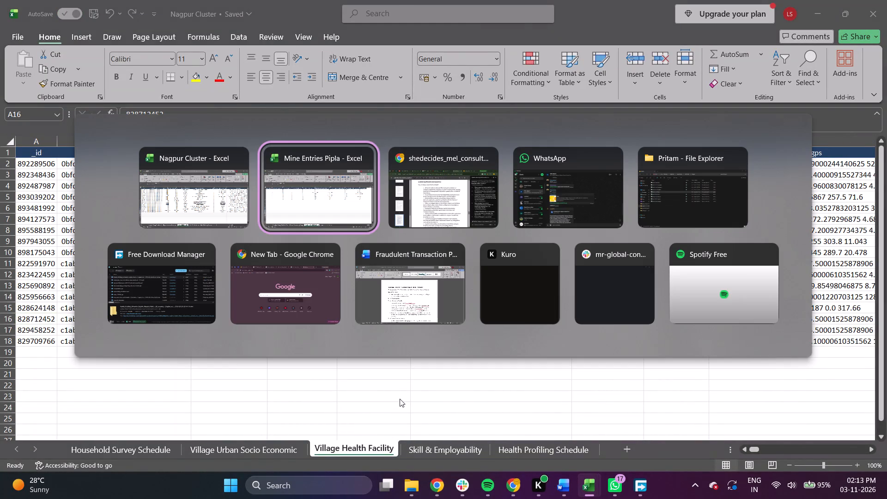
scroll(303, 332, right, 17)
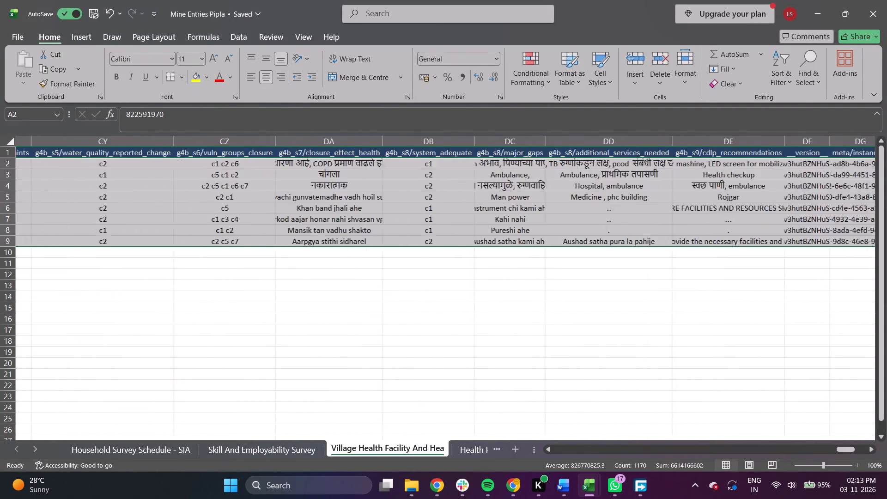
scroll(303, 332, right, 9)
scroll(303, 332, right, 12)
scroll(303, 332, right, 12)
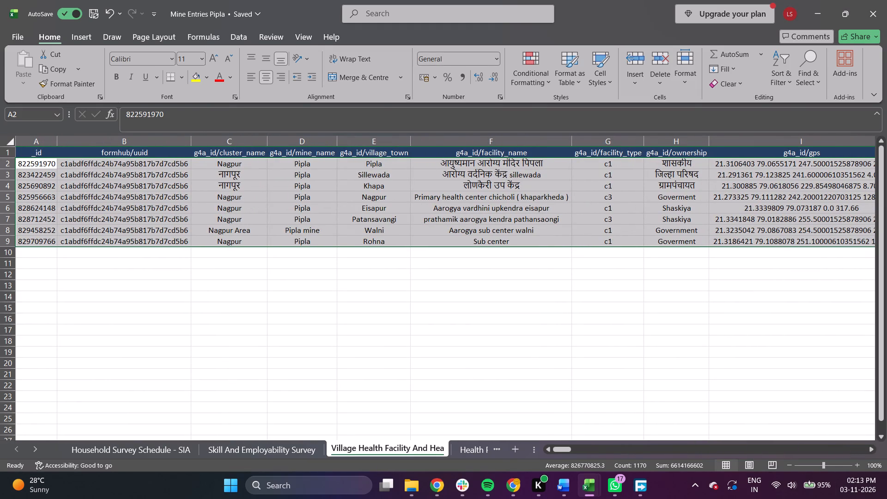
click(73, 268)
key(alt+Tab)
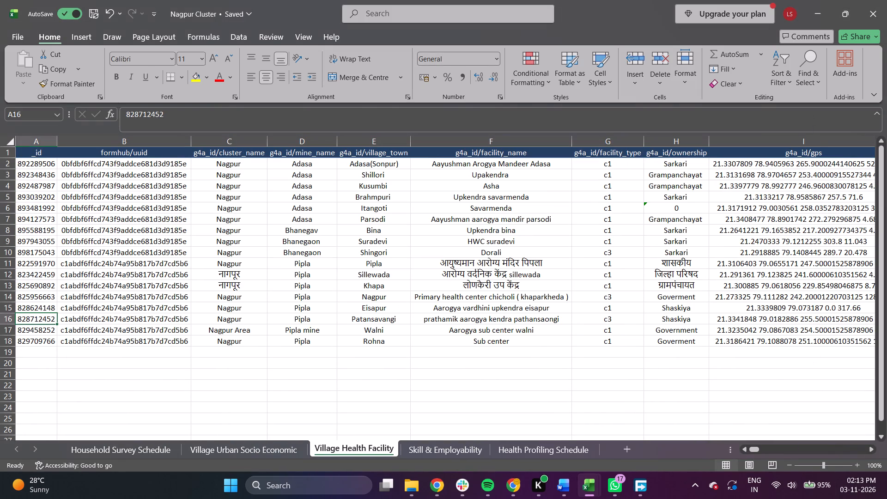
Compare the Pipla workbook's Skill And Employability Survey rows with those in the Nagpur Cluster workbook's Skill & Employability sheet.
key(alt+Tab)
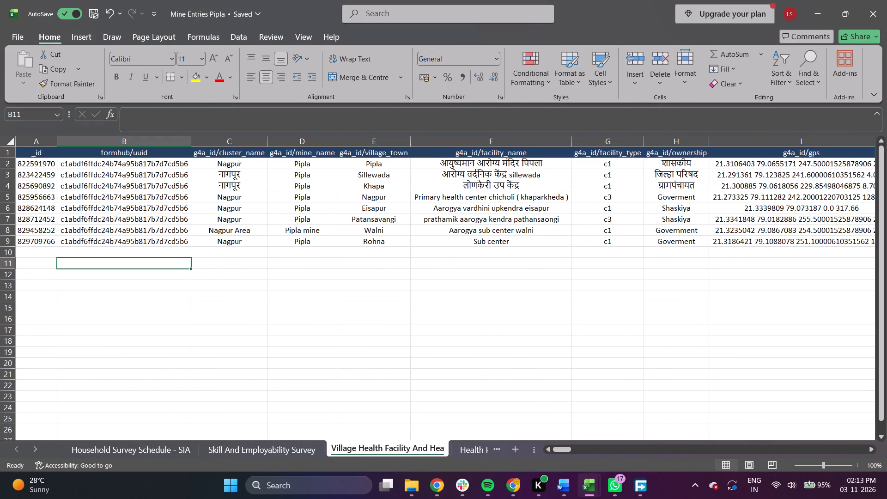
click(256, 446)
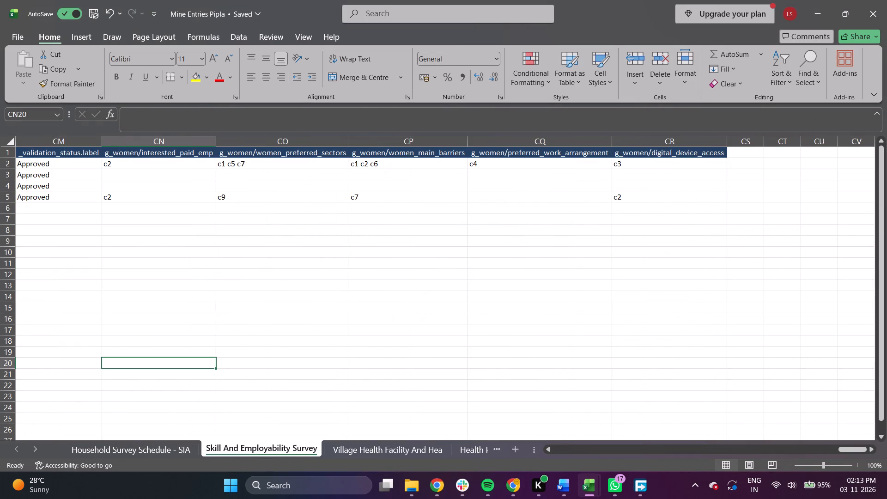
key(ctrl+Left)
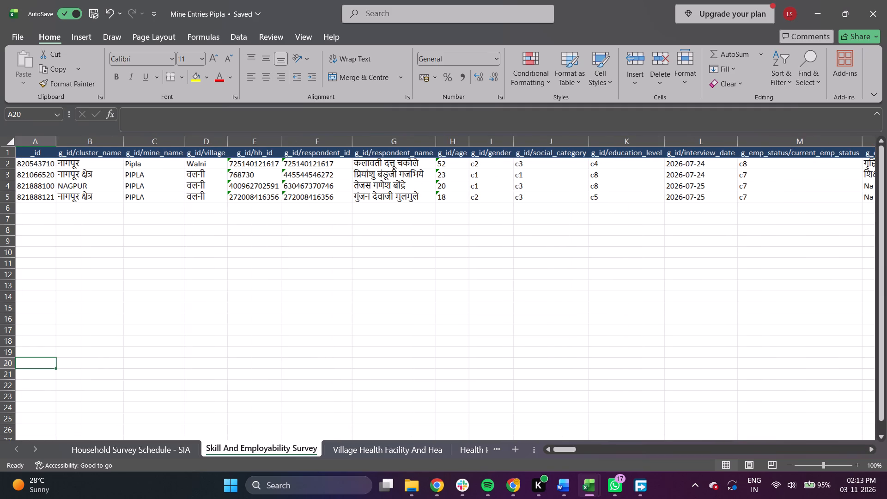
key(Up)
key(Up)
key(Up)
key(alt+Tab)
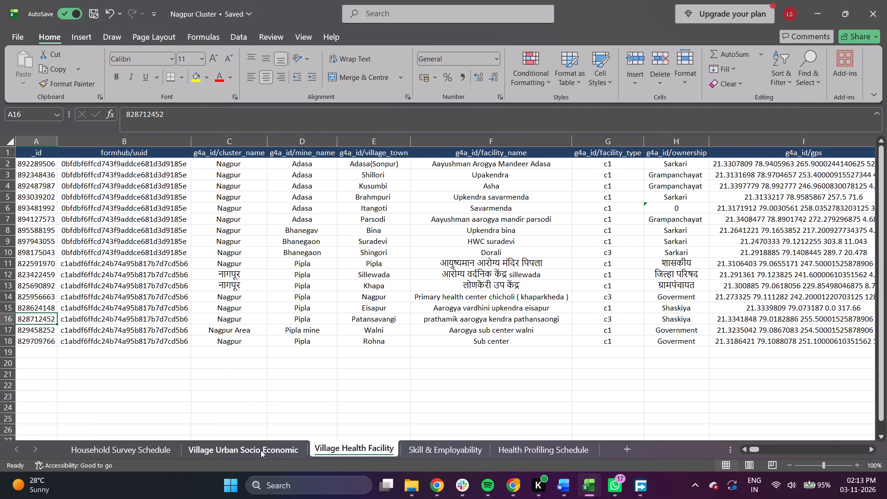
key(alt+Tab)
key(alt+Tab)
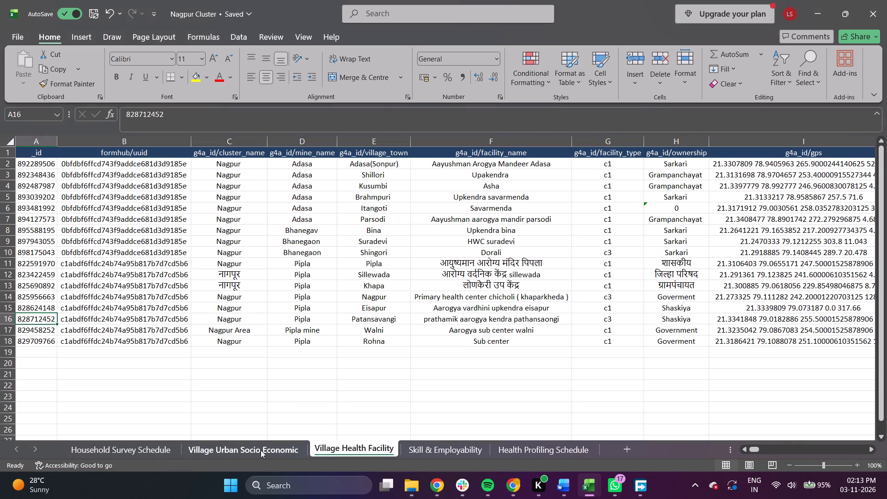
key(alt+Tab)
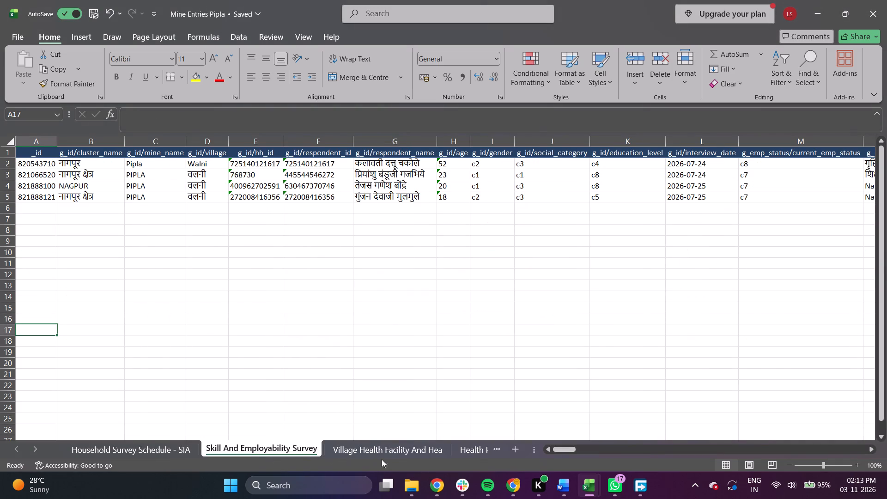
key(alt+Tab)
key(alt+Tab)
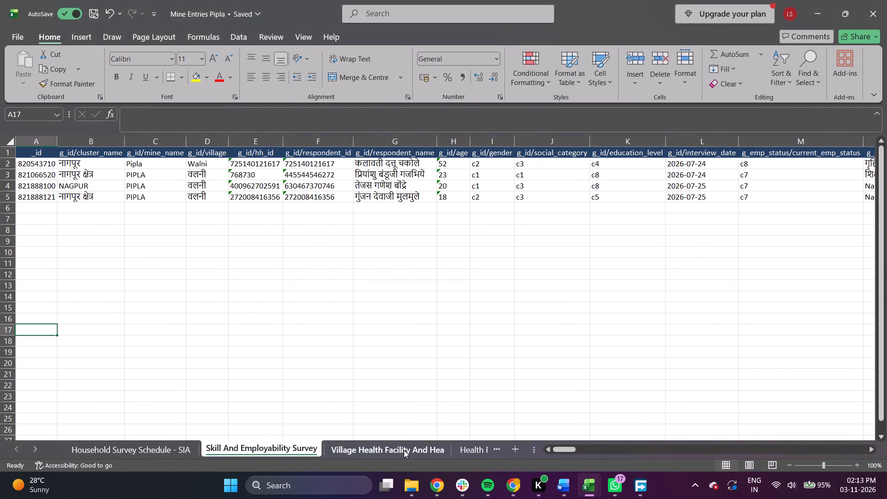
key(alt+Tab)
click(432, 445)
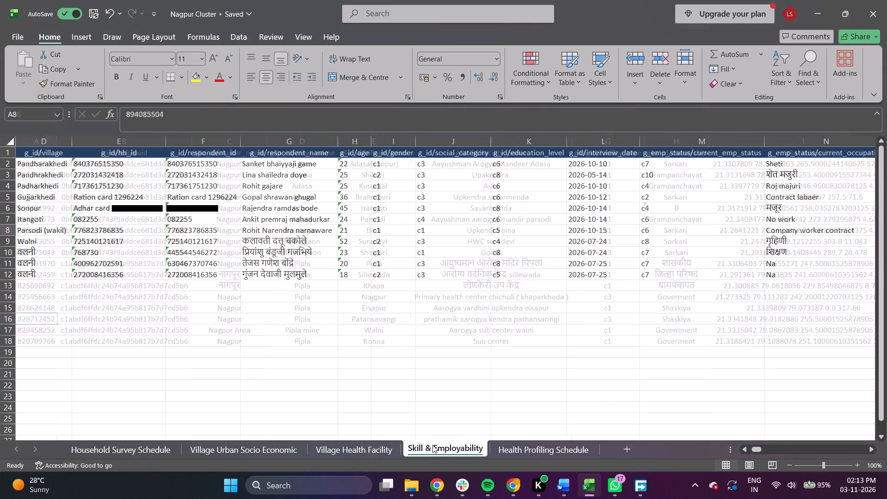
scroll(198, 257, right, 4)
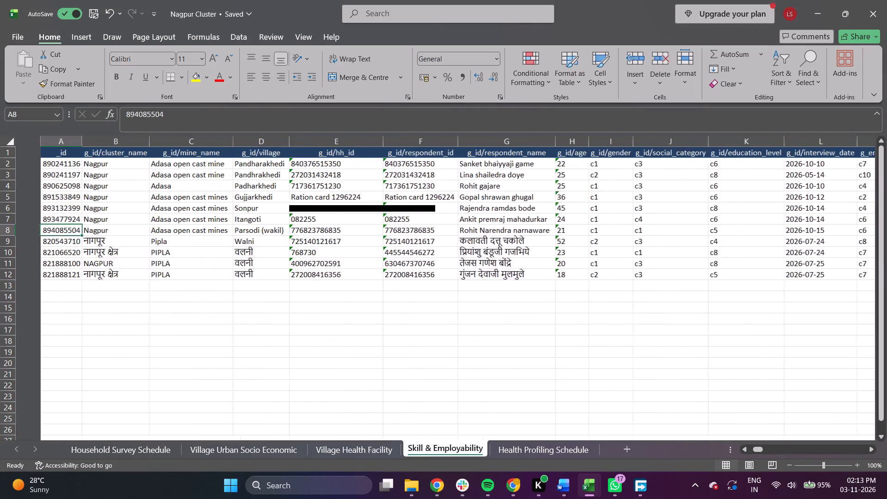
key(alt+Tab)
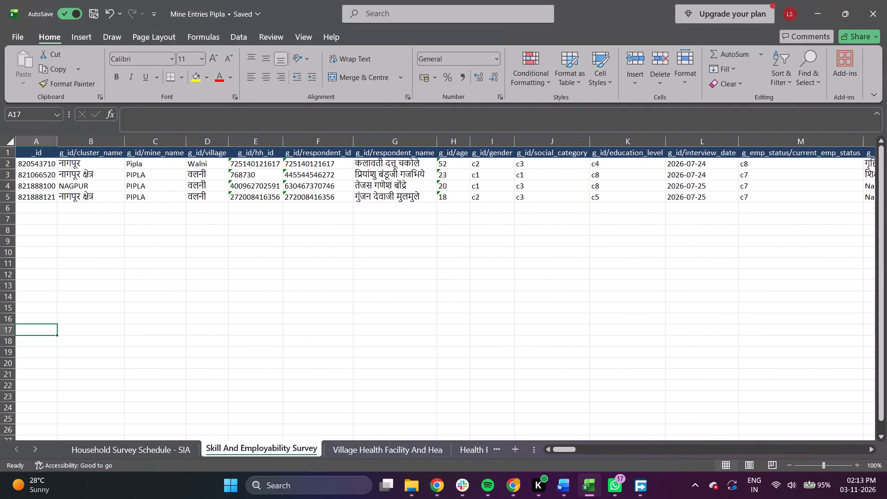
key(alt+Tab)
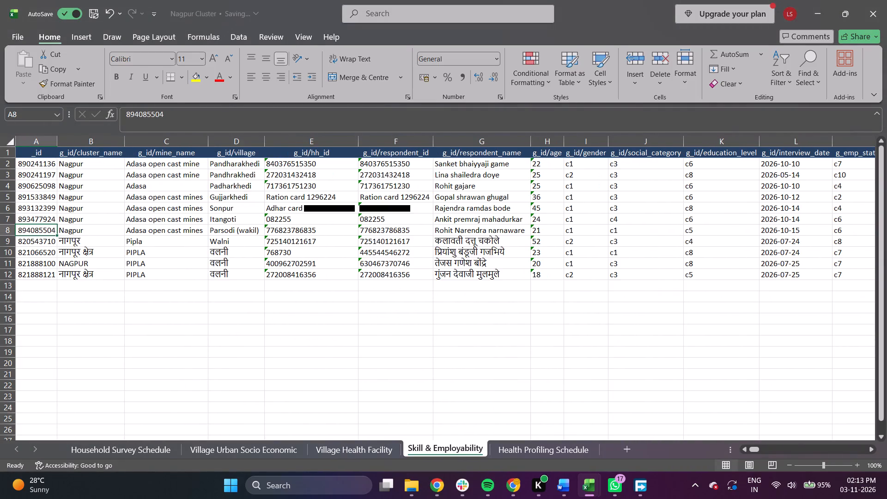
key(alt+Tab)
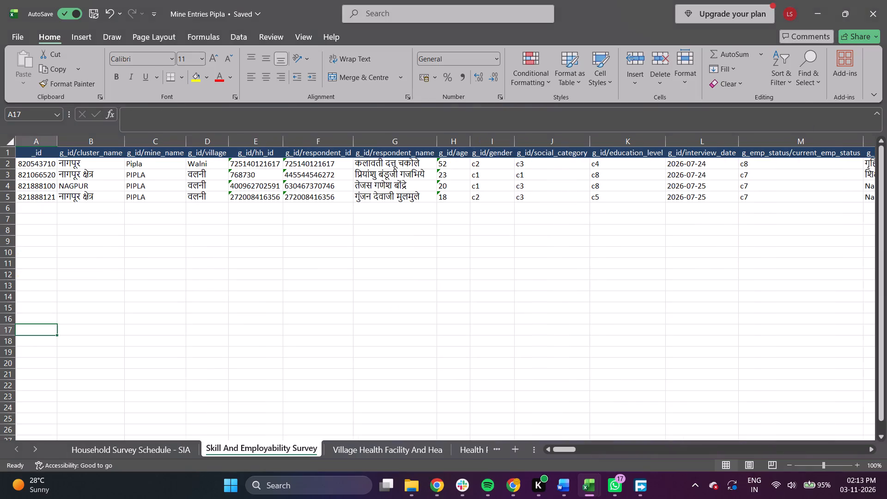
key(alt+Tab)
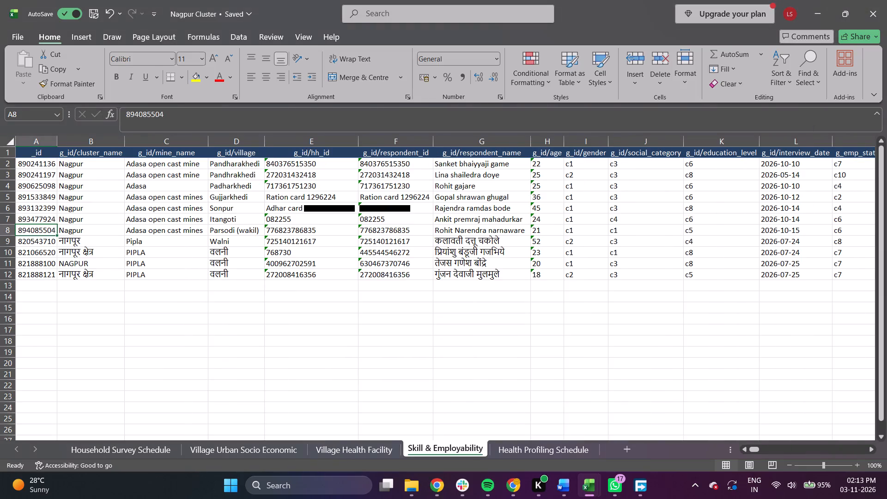
key(alt+Tab)
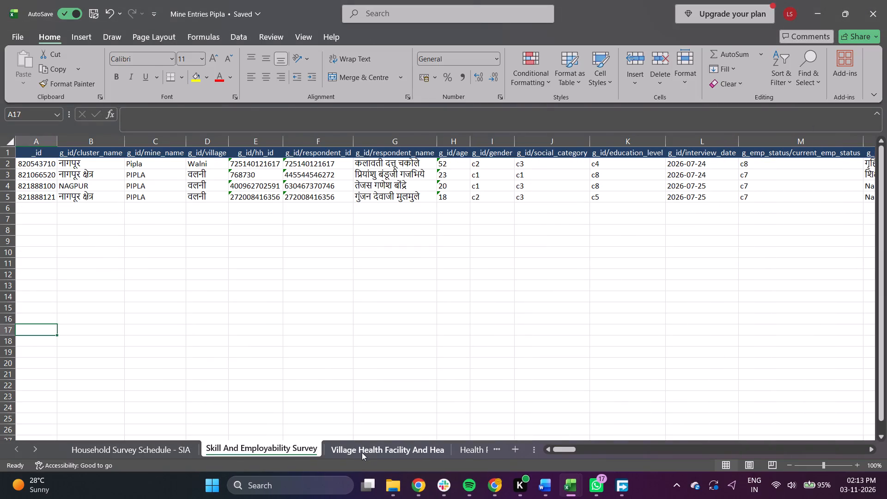
key(alt+Tab)
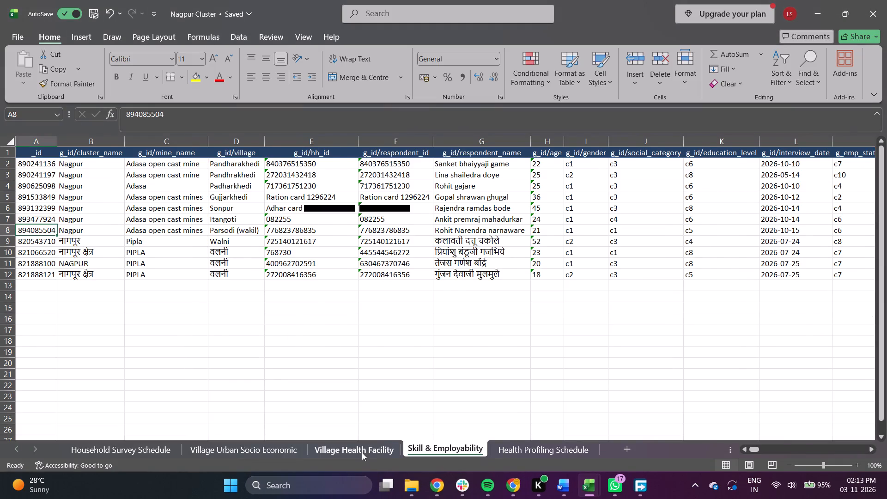
Open the Health Profiling Schedule sheet in the Mine Entries Pipla workbook.
click(362, 452)
key(alt+Tab)
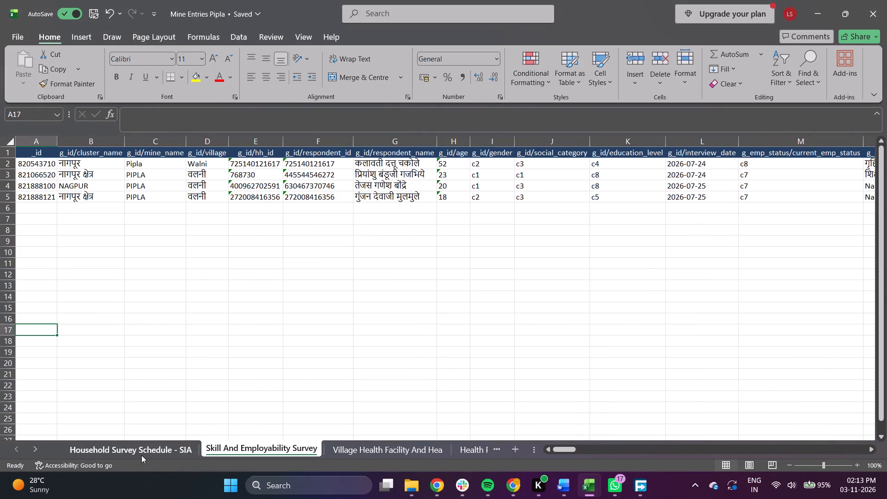
click(35, 449)
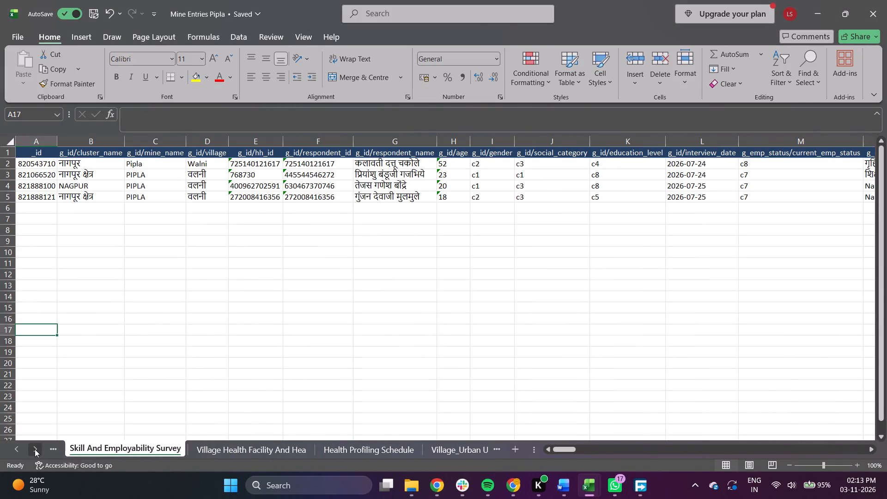
click(35, 449)
click(222, 452)
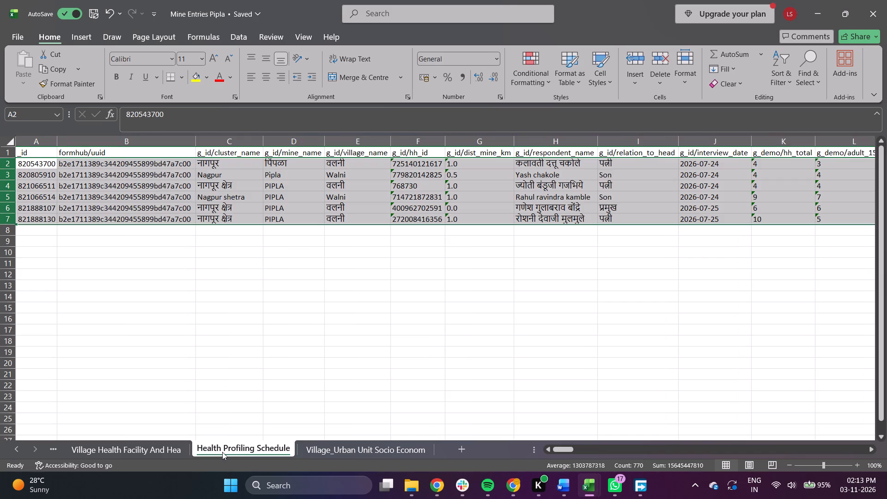
Examine the Nagpur Cluster workbook's Health Profiling Schedule sheet along row 7, from the mine name past the last filled column.
scroll(273, 350, right, 7)
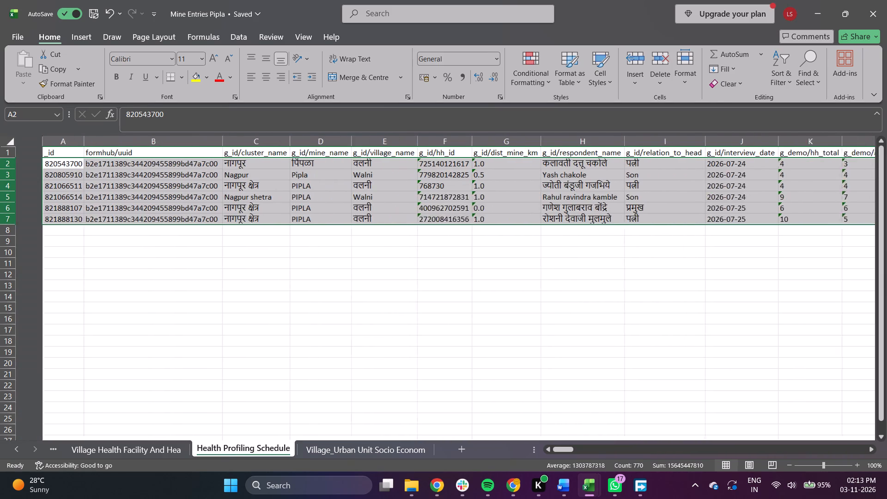
key(alt+Tab)
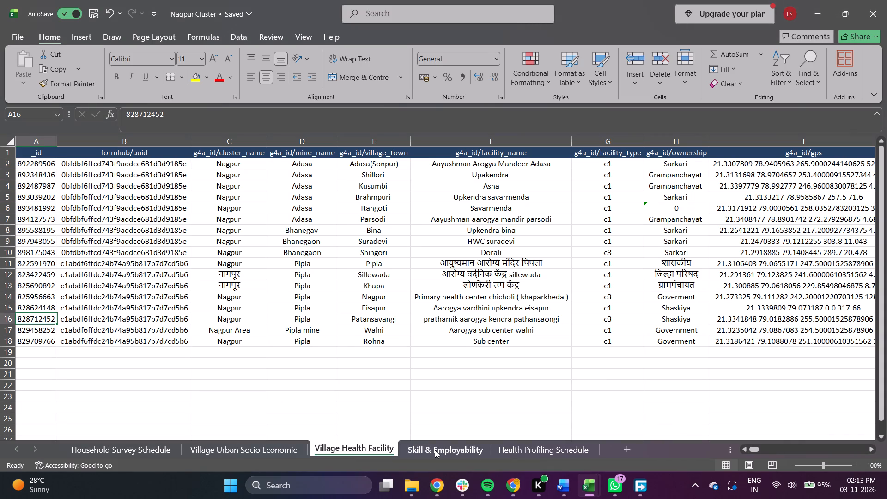
click(518, 453)
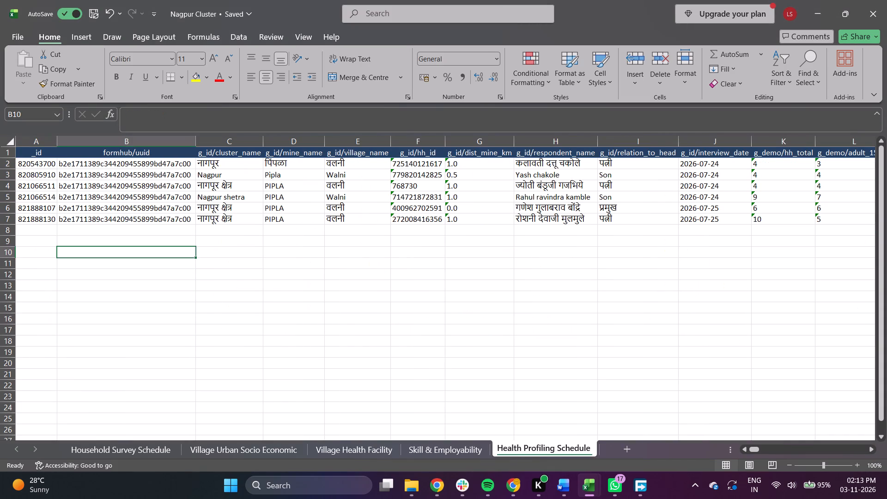
click(302, 215)
key(Right)
key(Right)
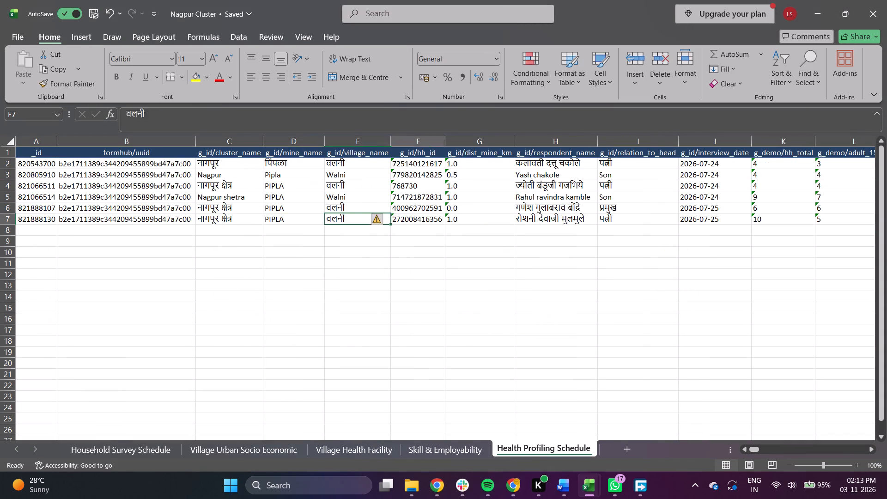
key(Right)
key(Right)
key(Right)
key(Right)
key(Right)
key(Right)
key(Right)
key(Right)
key(Right)
key(Right)
key(Right)
key(Right)
key(Right)
key(Right)
key(Right)
key(Right)
key(Right)
key(Right)
key(Right)
key(Right)
key(Right)
key(Right)
key(Right)
key(Right)
key(Right)
key(Right)
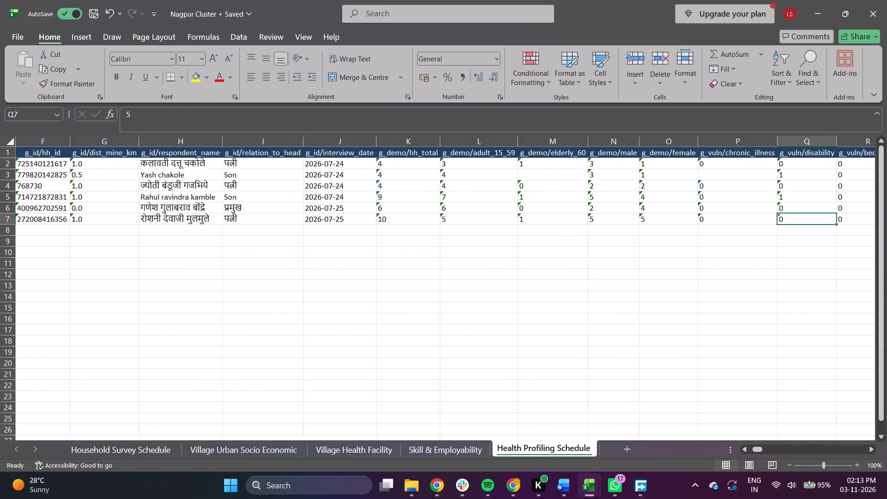
key(Right)
key(ctrl+Right)
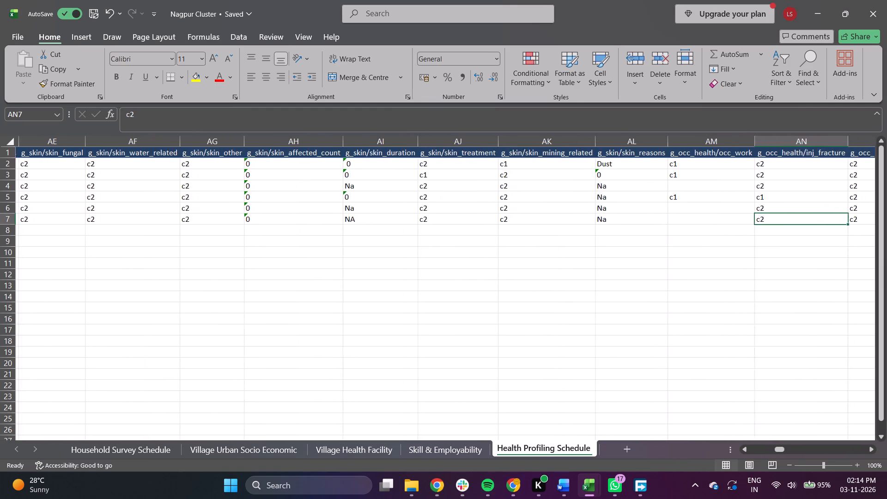
key(ctrl+Right)
key(ctrl+Right)
key(ctrl+Right)
key(ctrl+Right)
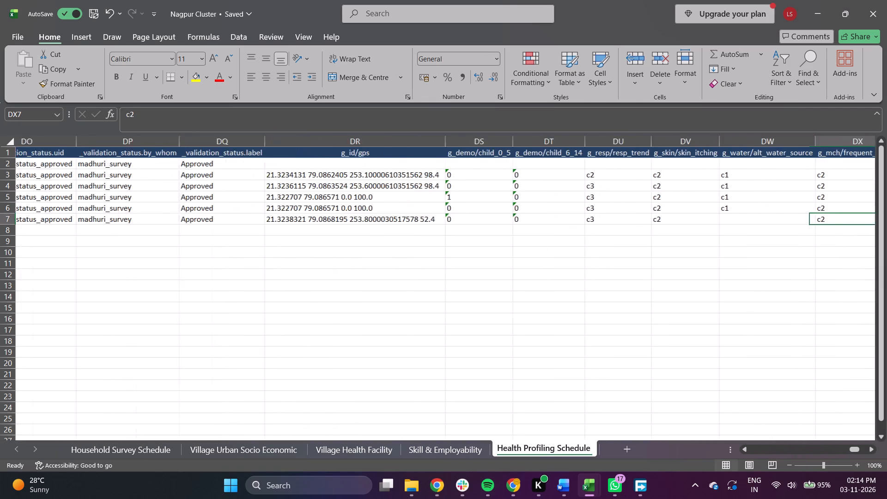
key(ctrl+Right)
key(ctrl+Right)
key(ctrl+Right)
key(ctrl+Right)
Review row 7 of the Health Profiling Schedule sheet backwards from its last filled column to _id.
key(ctrl+Left)
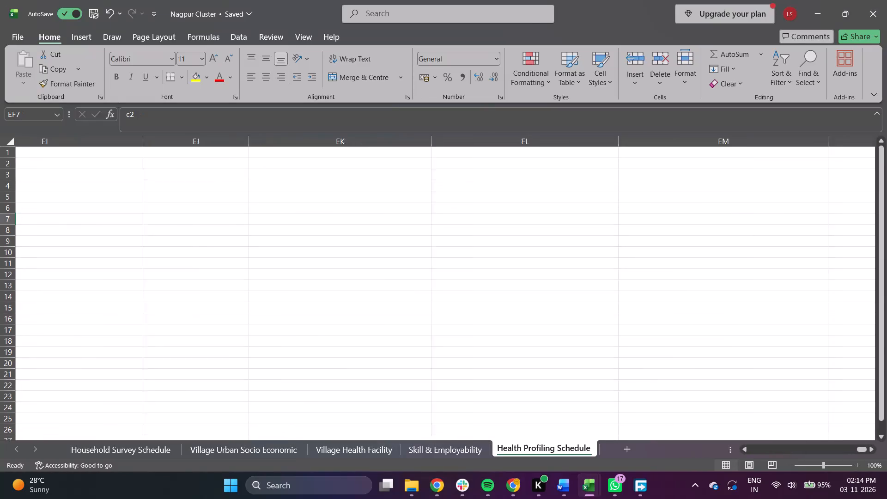
key(ctrl+Left)
key(ctrl+Left)
key(ctrl+Left)
key(ctrl+Left)
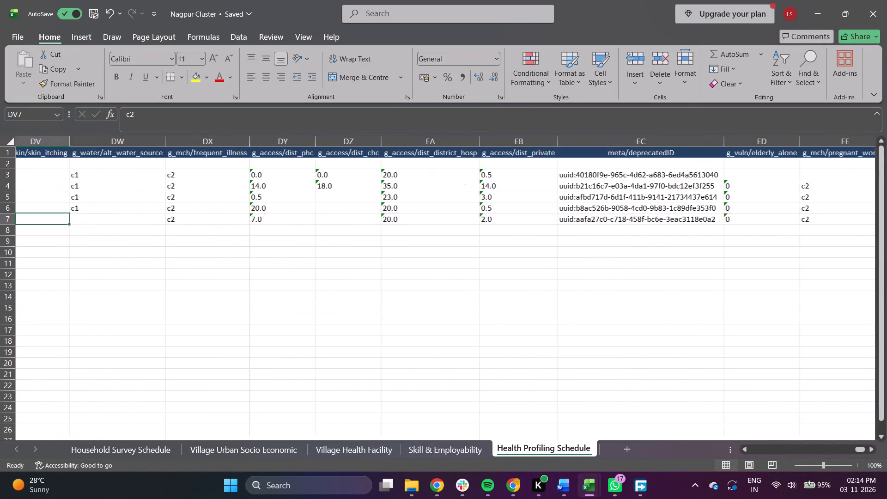
key(ctrl+Left)
key(ctrl+Left)
key(ctrl+Left)
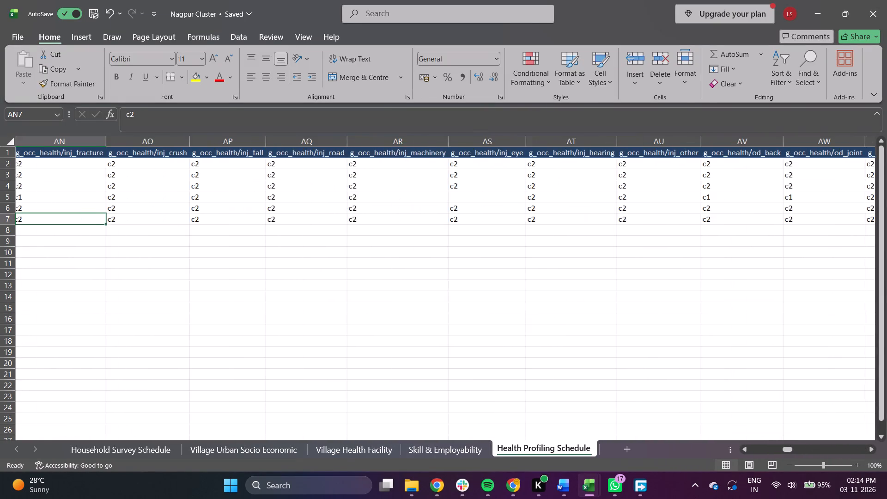
key(ctrl+Left)
key(ctrl+Left)
key(ctrl+Left)
key(ctrl+Left)
key(ctrl+Left)
key(ctrl+Left)
key(ctrl+Left)
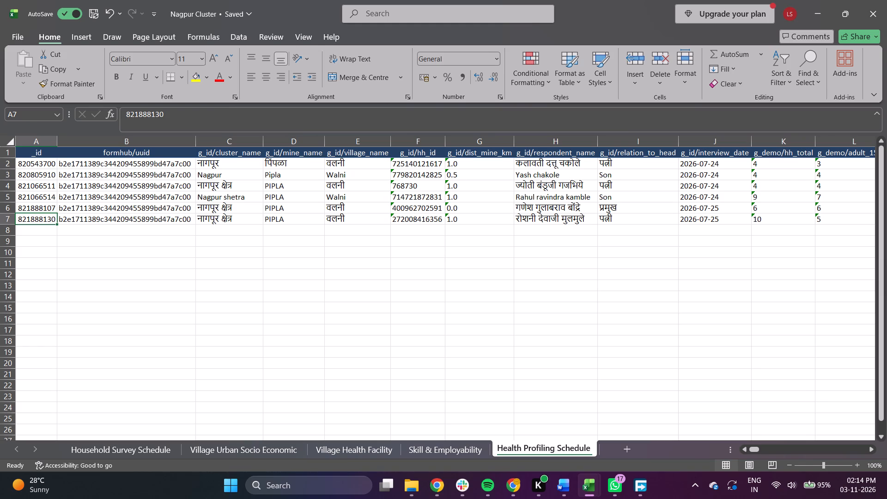
Compare the Health Profiling Schedule table in Mine Entries Pipla with the Nagpur Cluster copy and clear the source selection.
key(alt+Tab)
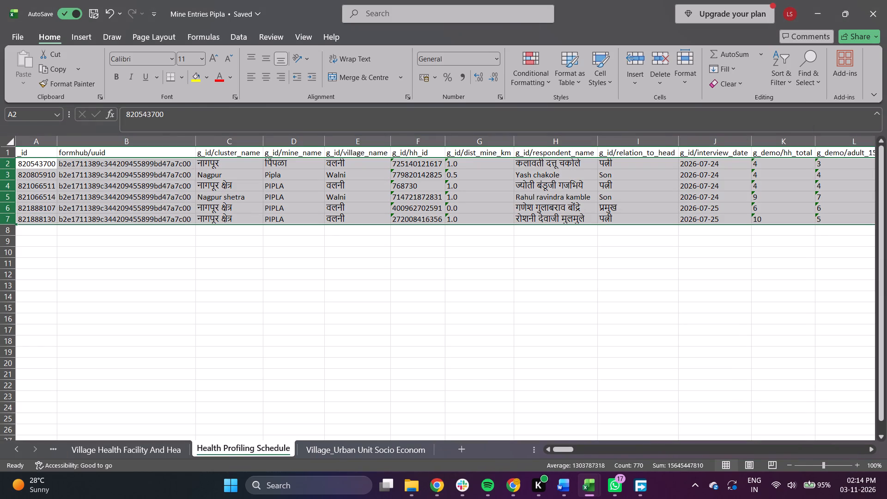
key(alt+Tab)
key(alt+Tab)
scroll(291, 286, right, 2)
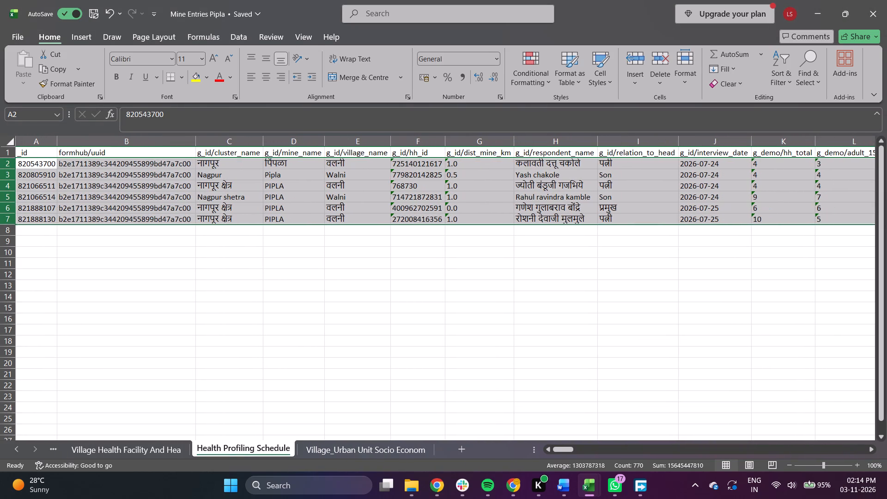
click(197, 232)
key(Left)
key(Left)
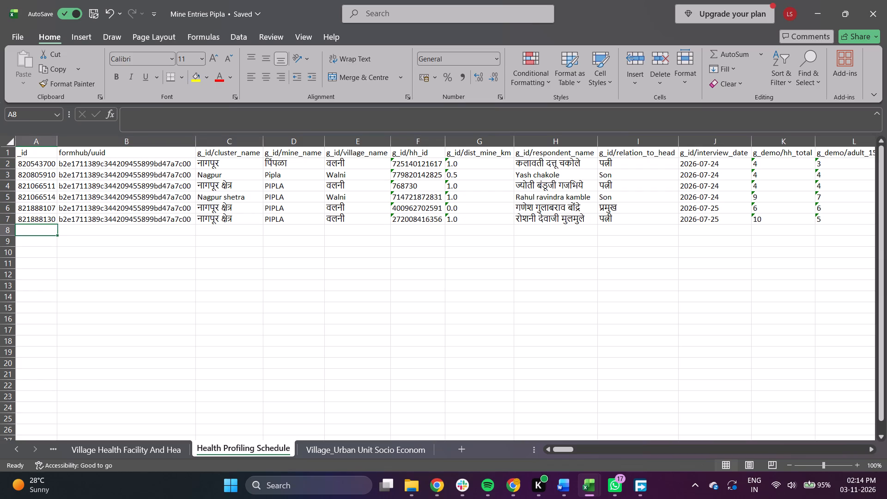
key(Left)
key(alt+Tab)
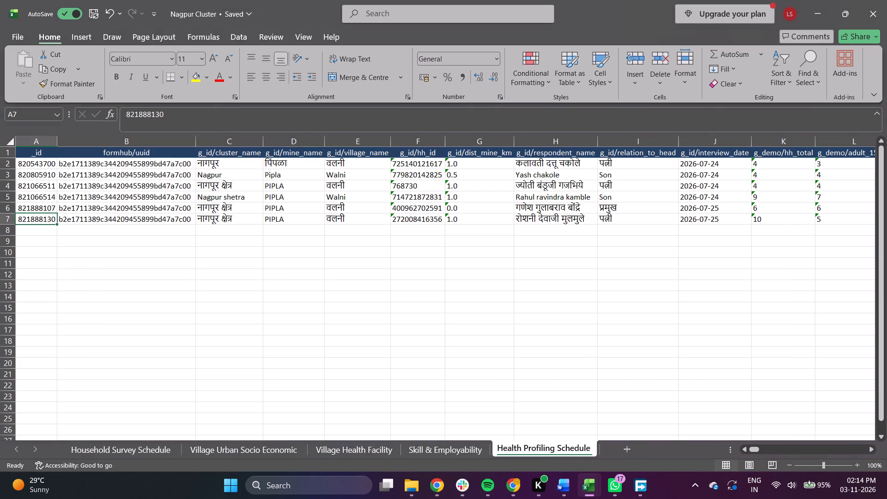
key(alt+Tab)
key(alt+Tab)
Compare the Pipla workbook's Village_Urban Unit Socio Econom table with Nagpur Cluster's Village Urban Socio Economic sheet.
key(alt+Tab)
click(379, 450)
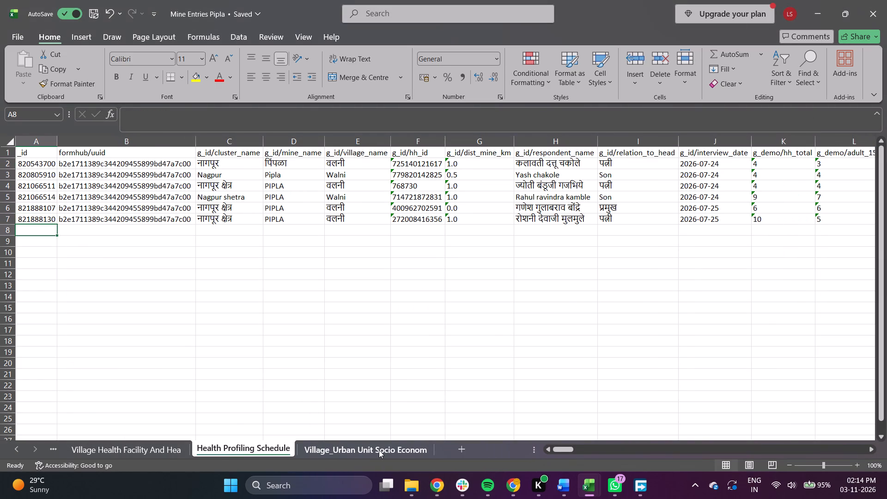
click(122, 200)
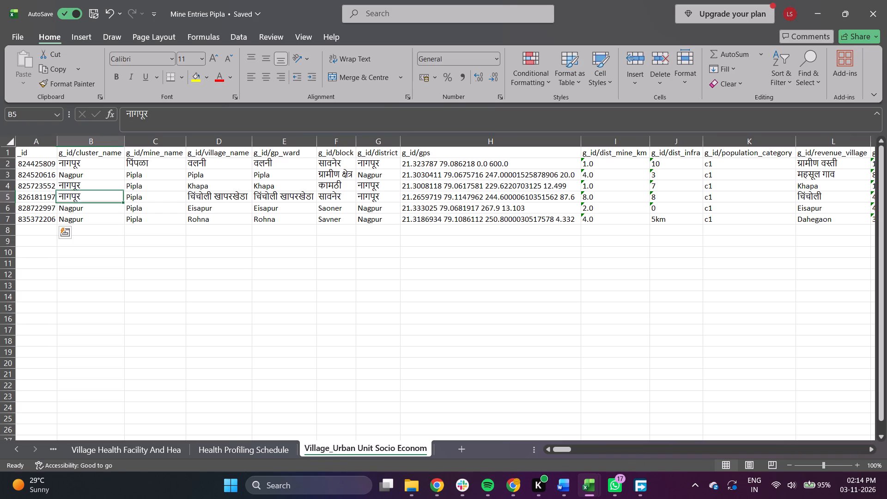
key(Up)
key(Up)
key(alt+Tab)
key(alt+Tab)
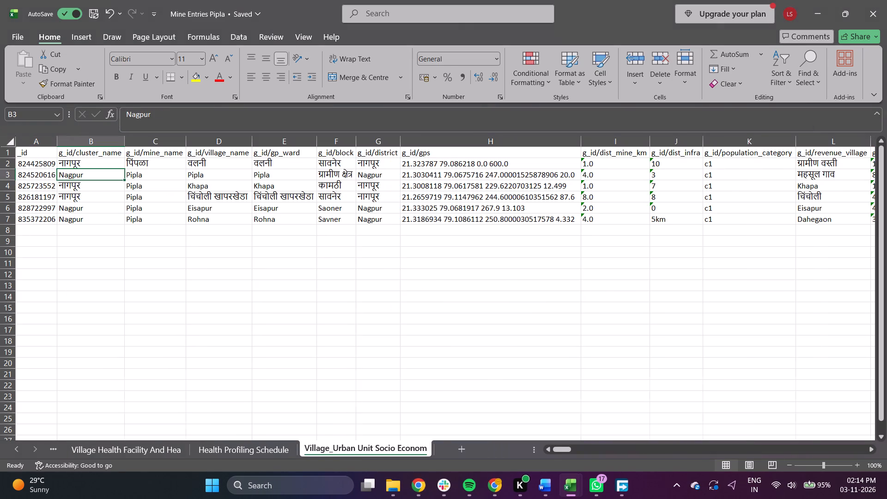
key(alt+Tab)
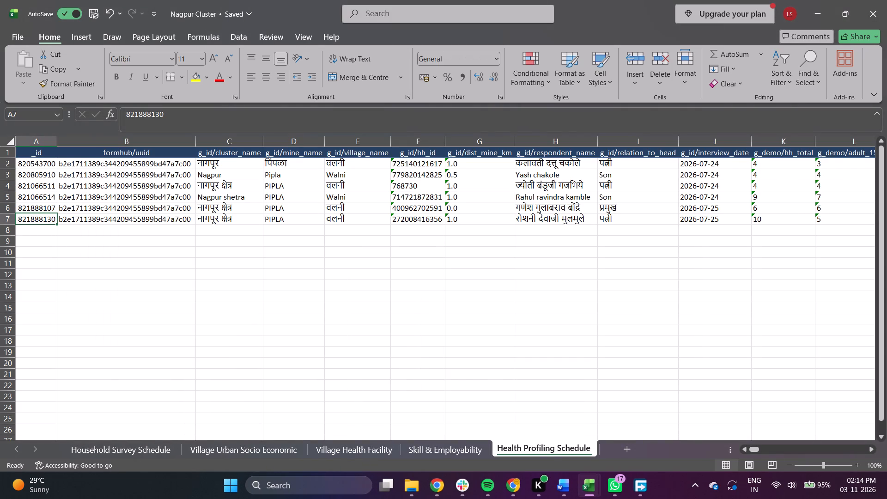
key(alt+Tab)
key(alt+Tab)
click(217, 446)
key(alt+Tab)
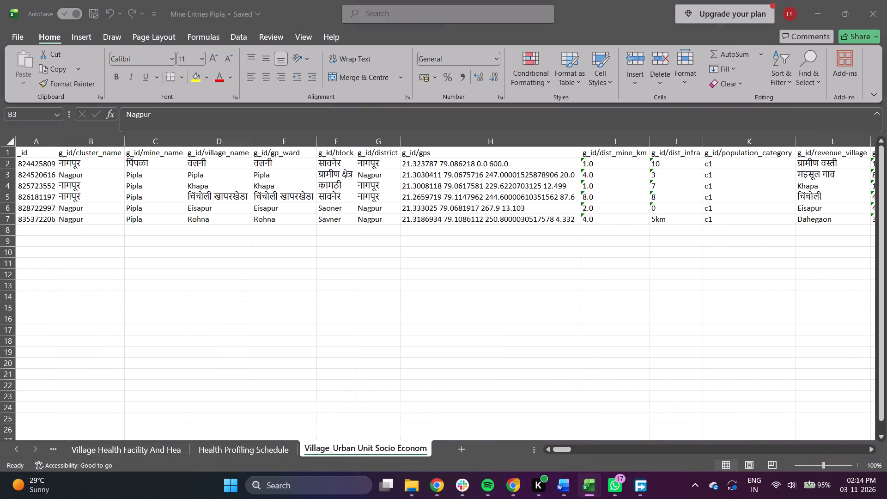
click(65, 163)
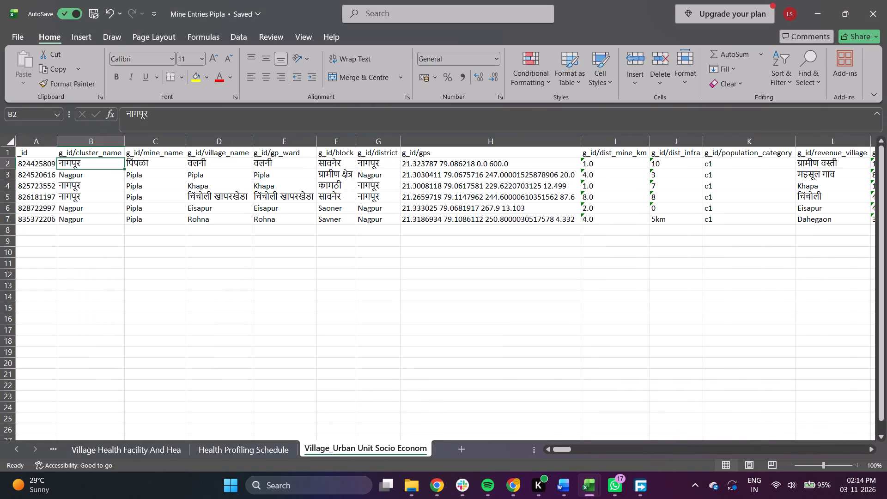
key(Left)
key(alt+Tab)
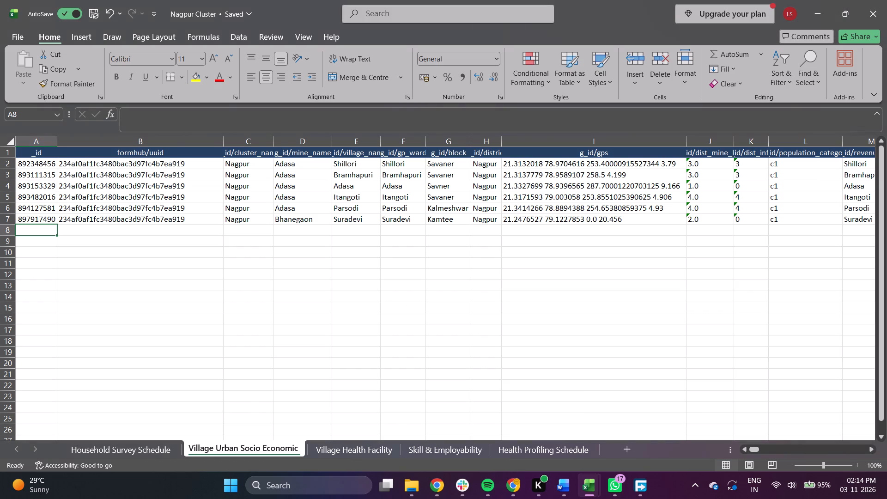
Copy the full header row of Nagpur Cluster's Village Urban Socio Economic sheet into row 9 of Pipla's Village_Urban Unit Socio Econom sheet.
key(Up)
key(Up)
key(Up)
key(Up)
key(Up)
key(Up)
key(Up)
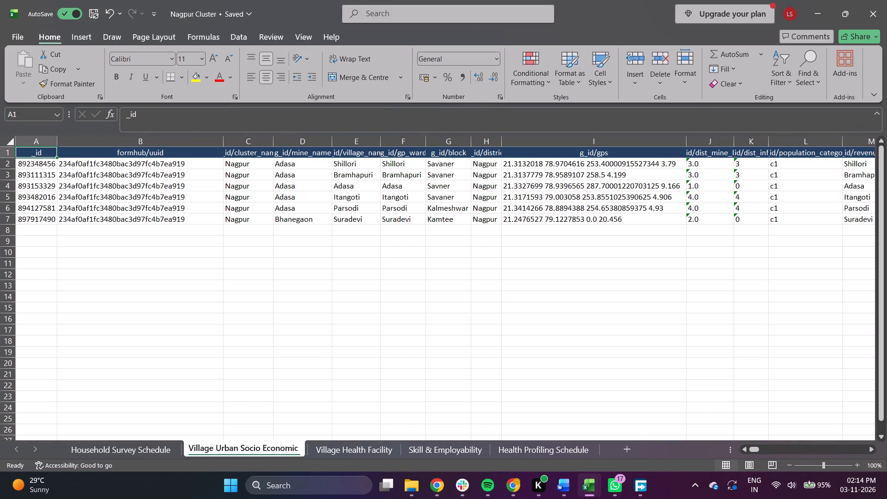
key(ctrl+shift+Right)
key(ctrl+c)
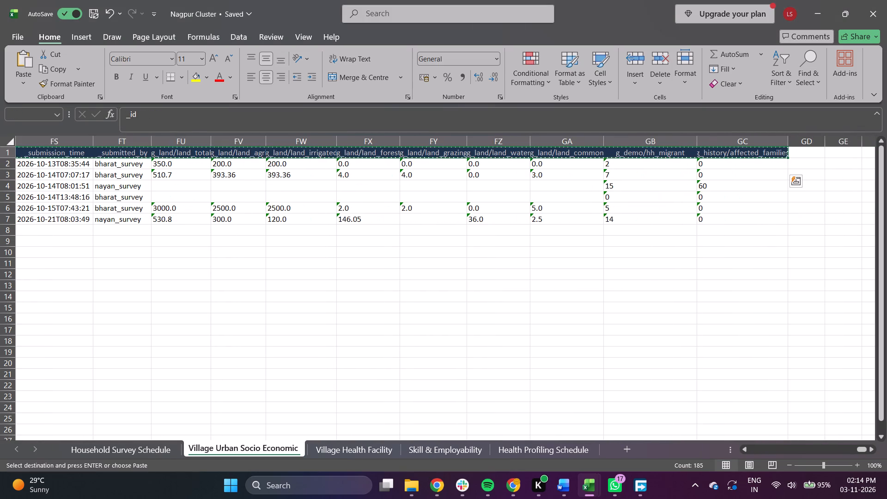
key(alt+Tab)
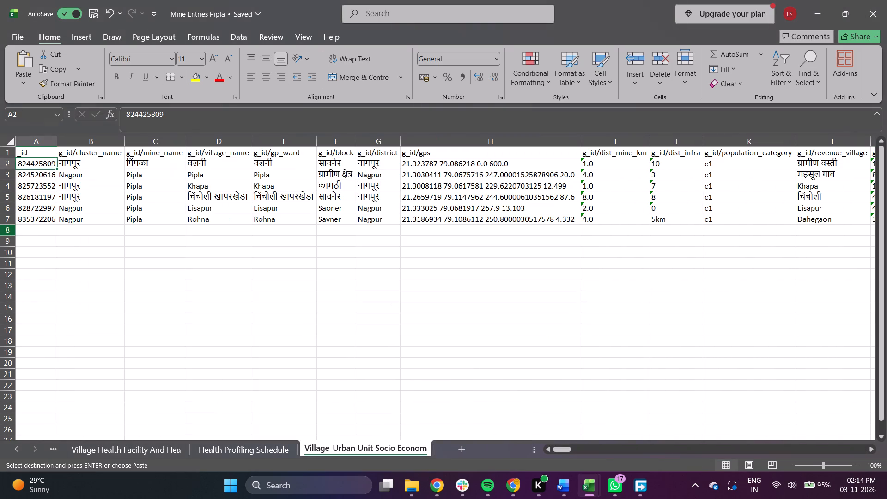
click(34, 237)
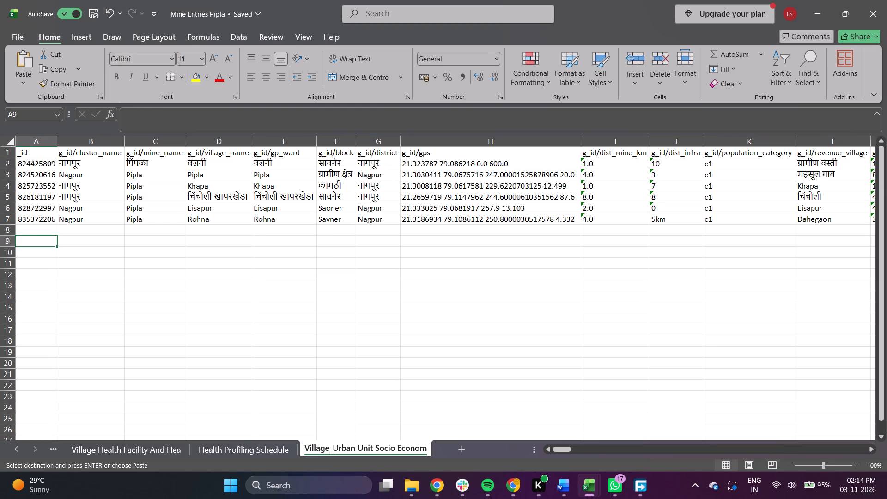
key(ctrl+v)
Move the data block in rows 1–7, from g_id/cluster_name through the last column, one column over so it starts at C1.
key(Up)
key(Up)
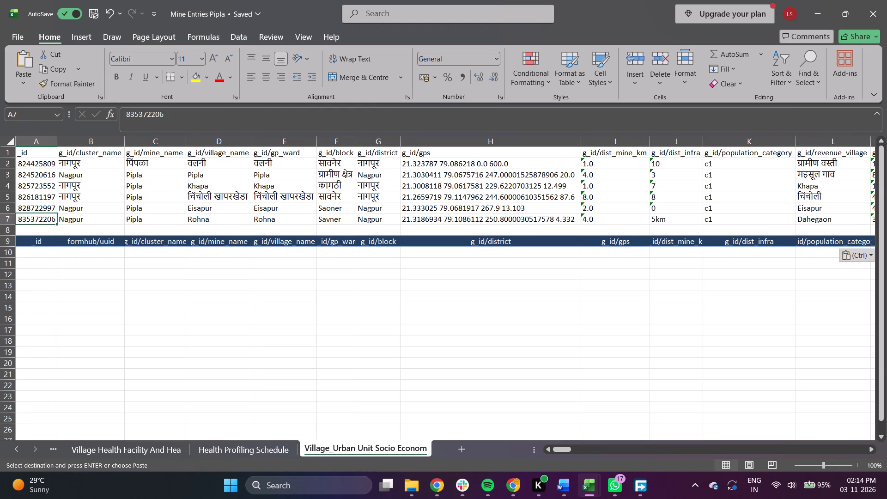
key(Right)
key(Down)
key(Down)
key(Left)
key(Left)
key(Up)
key(Up)
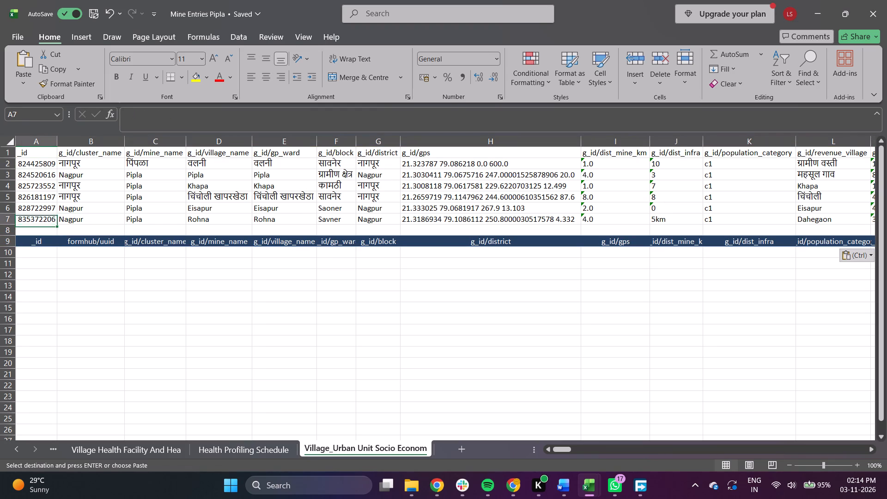
key(Up)
key(Up)
key(Up)
key(Up)
key(Up)
key(Up)
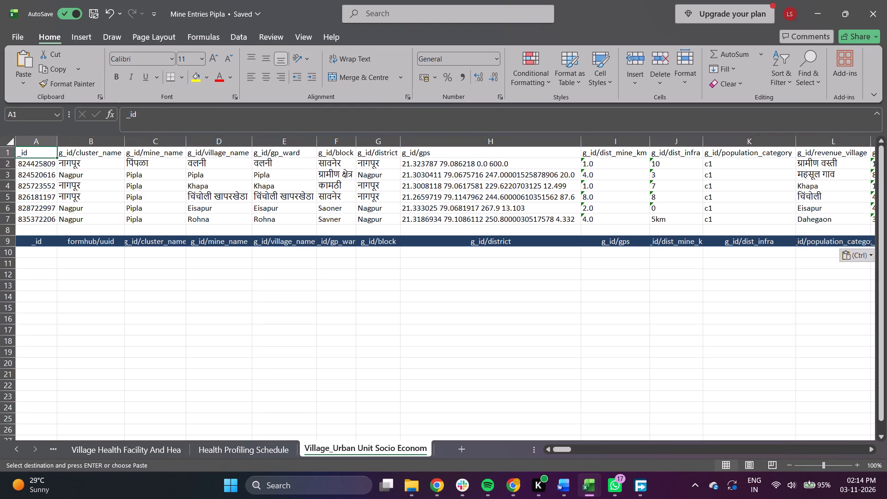
key(Right)
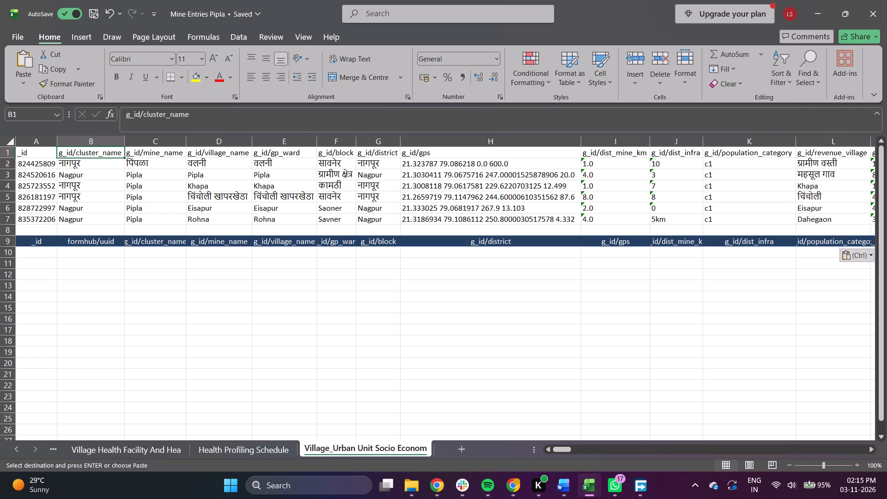
key(ctrl+shift+Right)
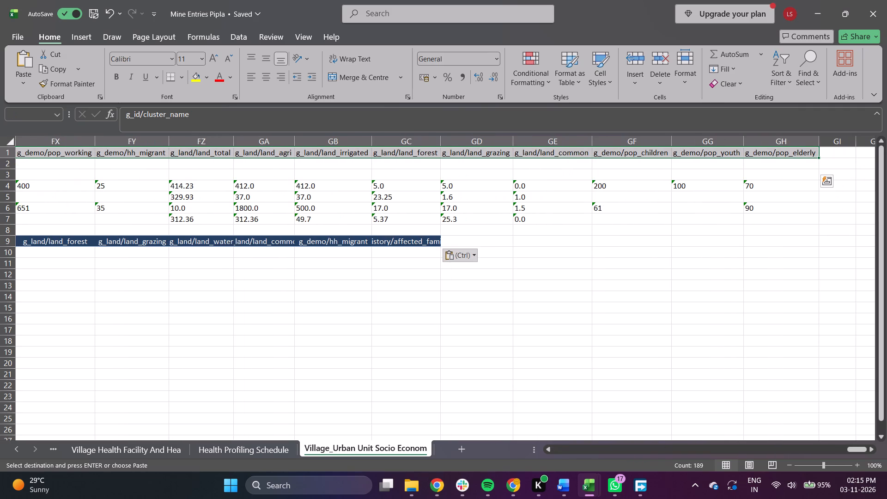
key(shift+Down)
key(shift+Down)
key(shift+Down)
key(shift+Down)
key(shift+Down)
key(shift+Down)
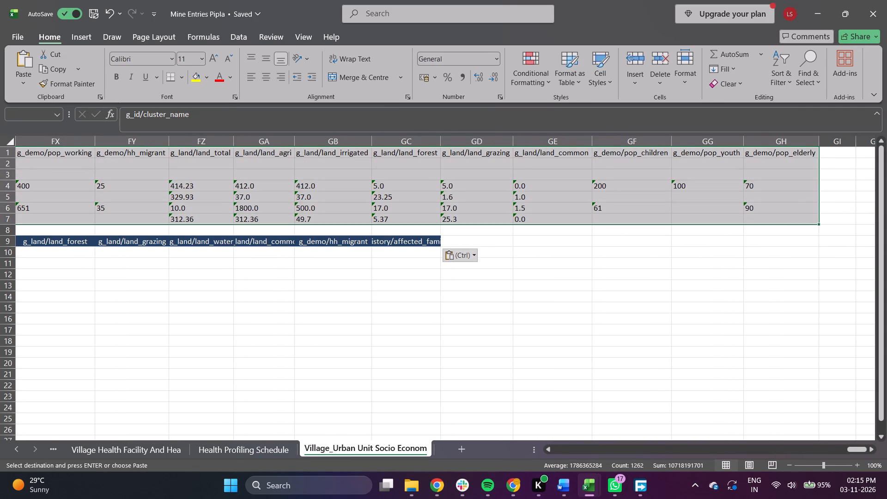
key(ctrl+x)
key(Right)
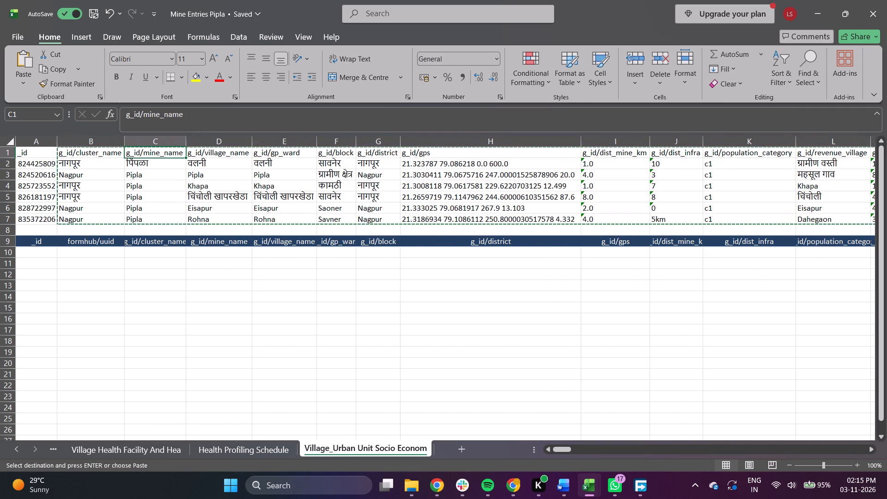
key(ctrl+v)
Find the formhub/uuid column among the row 1 headers and move its header and six entries to B1, matching row 9.
key(Right)
key(Right)
key(Right)
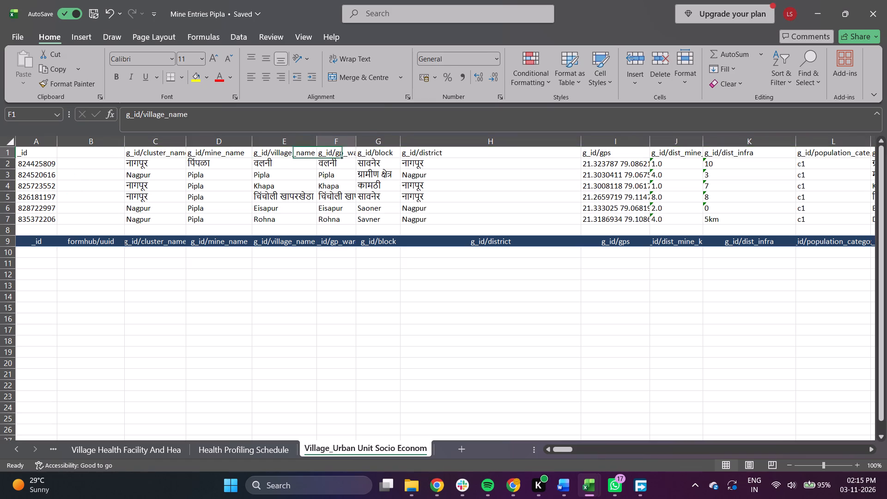
key(Right)
key(Right)
key(ctrl+Right)
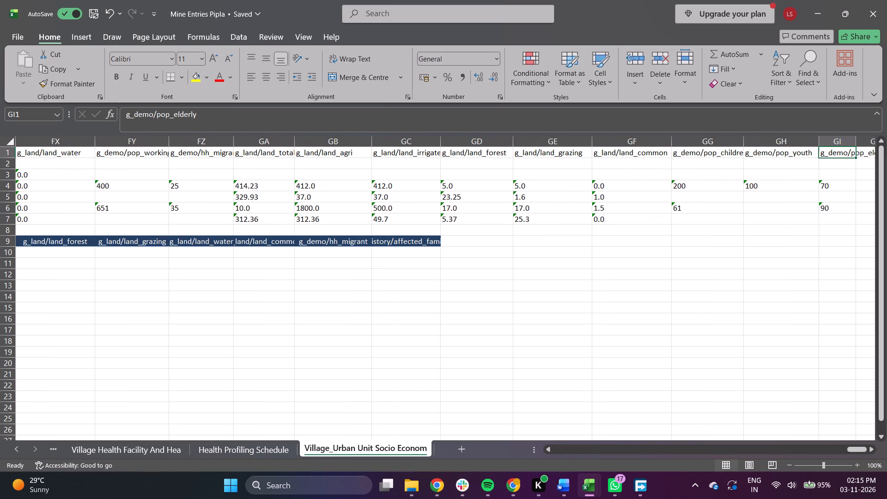
key(ctrl+Right)
key(ctrl+Left)
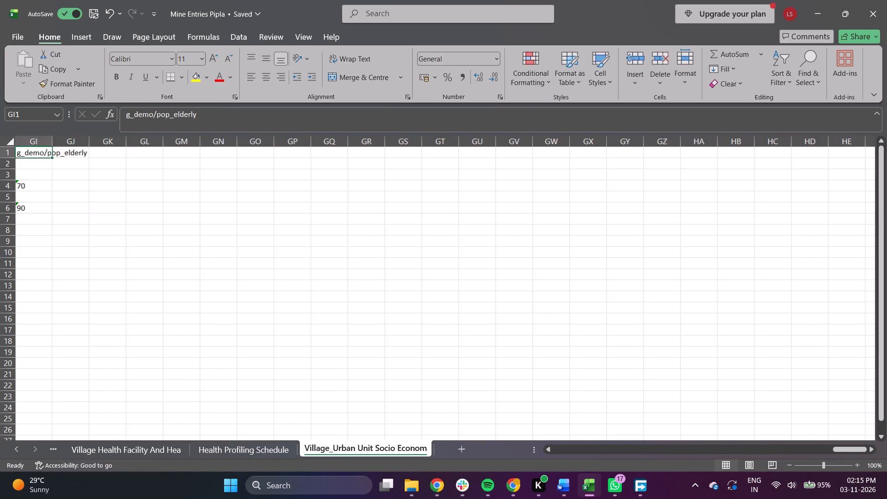
key(Left)
key(Left)
key(Left)
key(Left)
key(Left)
key(Left)
key(Left)
key(Left)
key(Left)
key(Left)
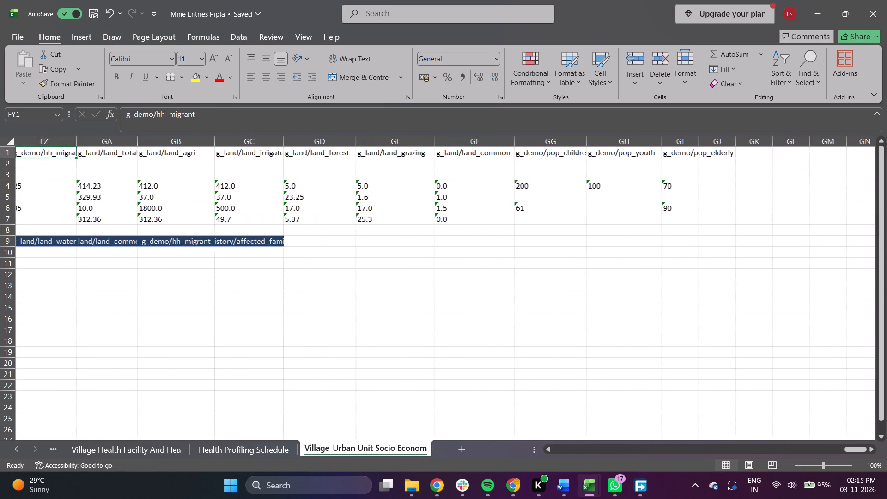
key(Left)
key(Left)
key(Left)
key(Left)
key(Left)
key(Left)
key(Left)
key(Left)
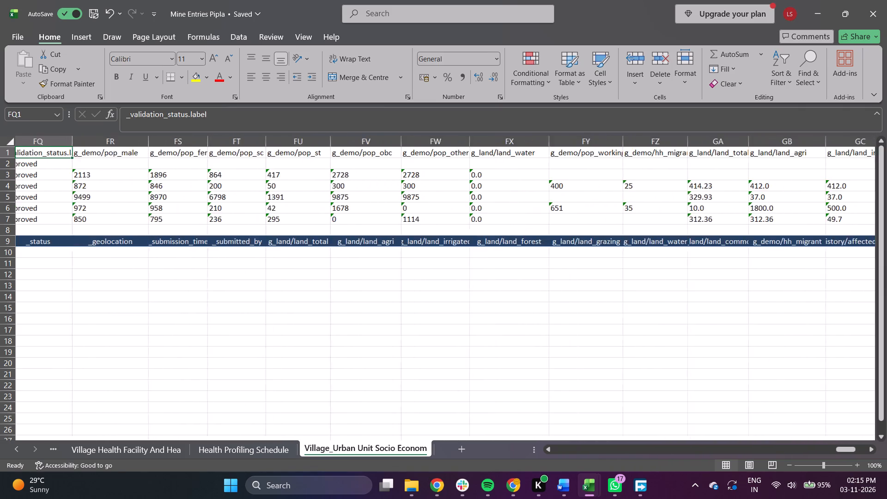
key(Left)
key(Left)
key(Left)
key(Left)
key(Left)
key(Left)
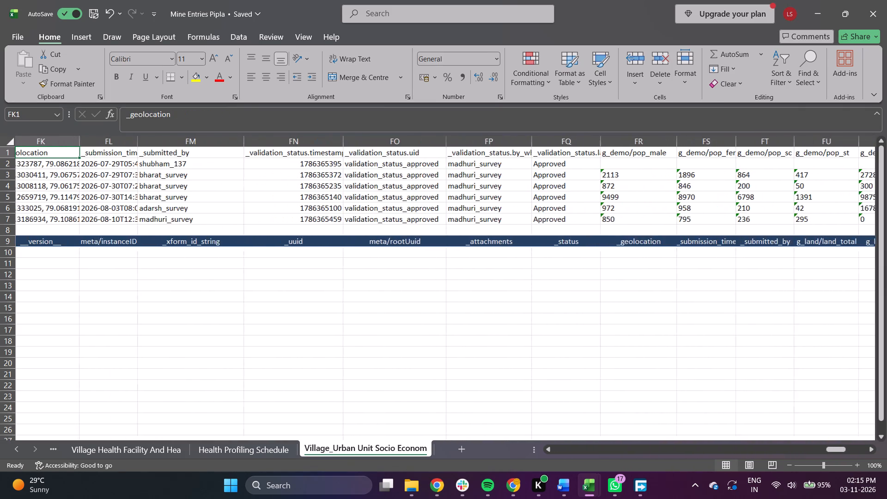
key(Left)
key(Left)
key(Left)
key(Left)
key(Left)
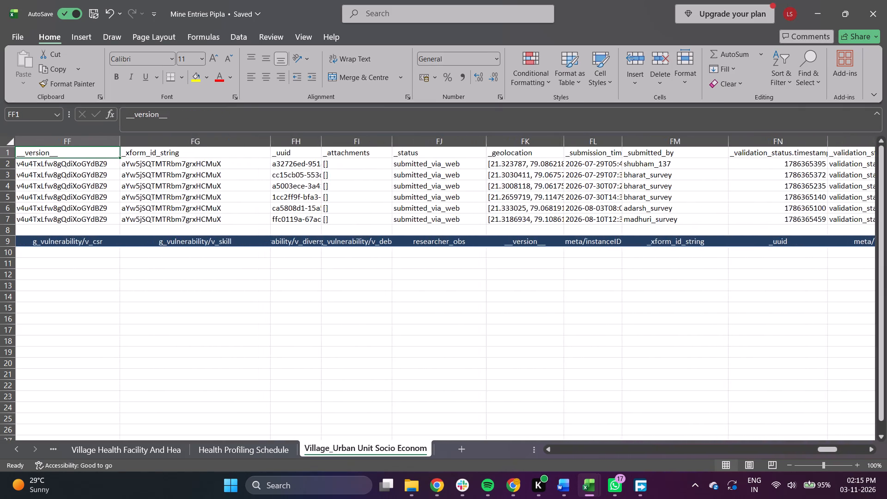
key(Left)
key(Left)
key(Right)
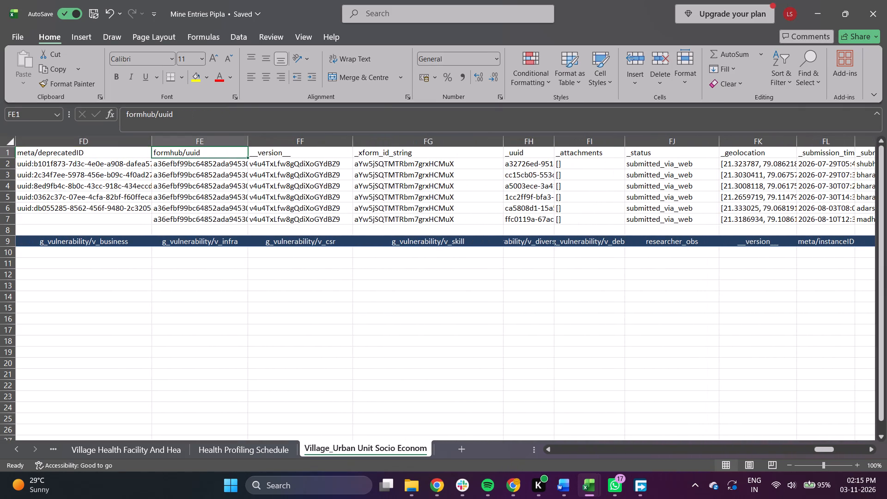
key(ctrl+shift+Down)
key(ctrl+x)
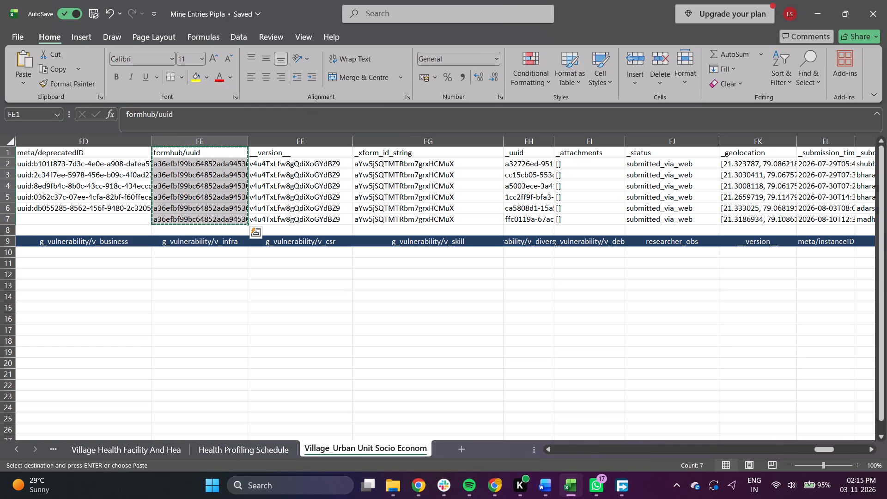
key(Left)
key(ctrl+Left)
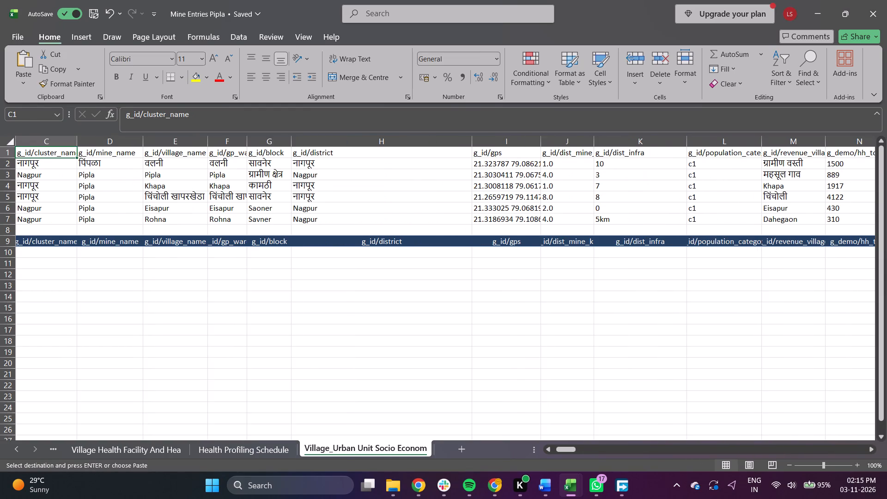
key(ctrl+Left)
key(ctrl+Left)
key(Right)
key(ctrl+v)
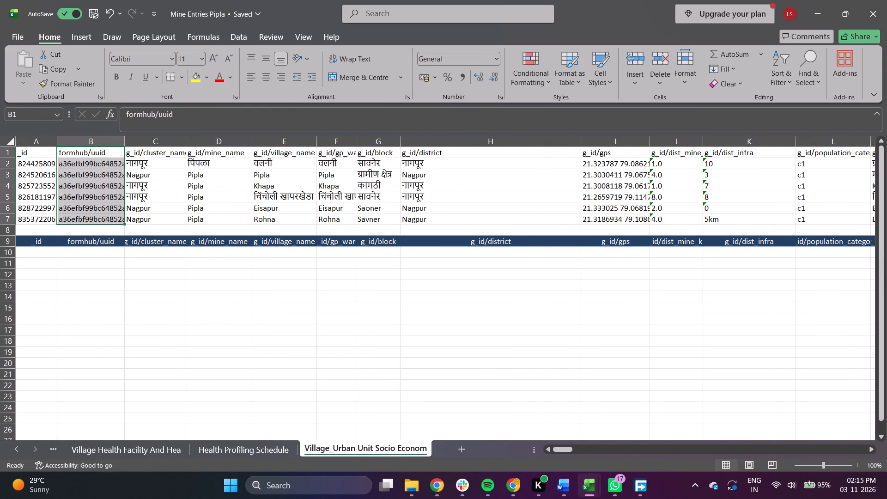
Check row 1 headers against row 9 and move the block from g_history/year_established through g_demo/pop_elderly, rows 1–7, to start at U1.
key(Right)
key(Right)
key(Right)
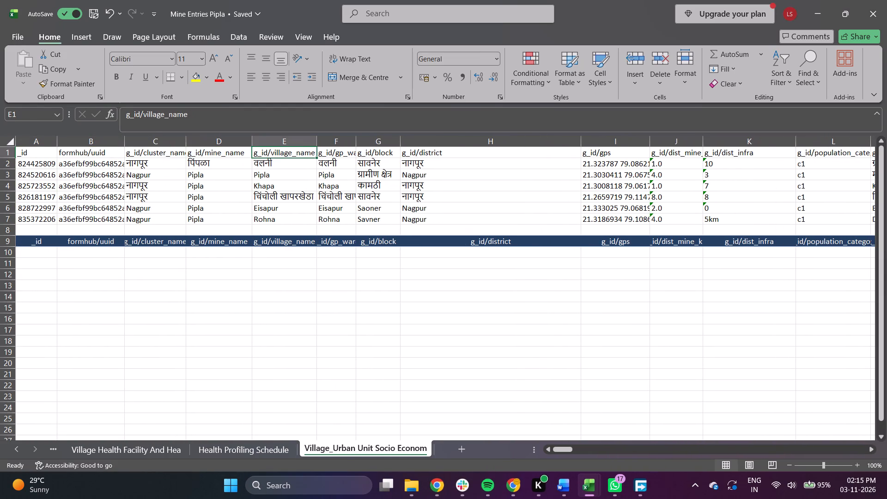
key(Right)
key(Right)
key(Right)
key(Right)
key(Right)
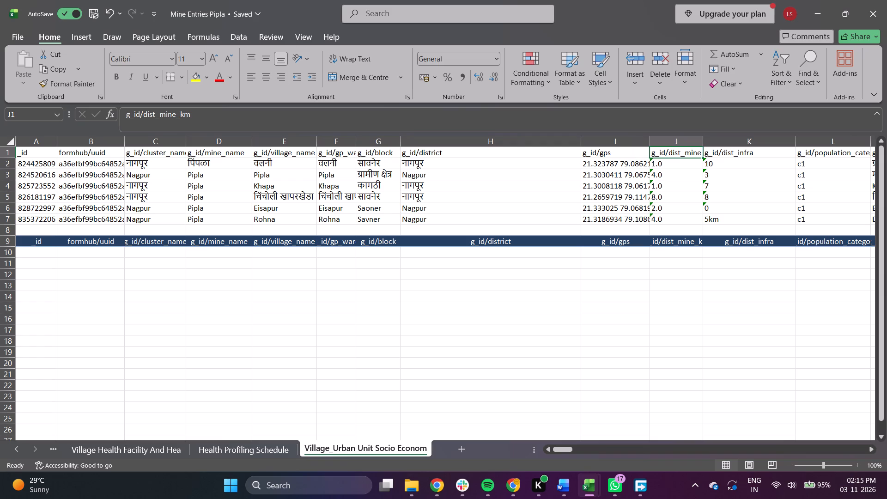
key(Right)
key(Right)
key(Right)
key(Left)
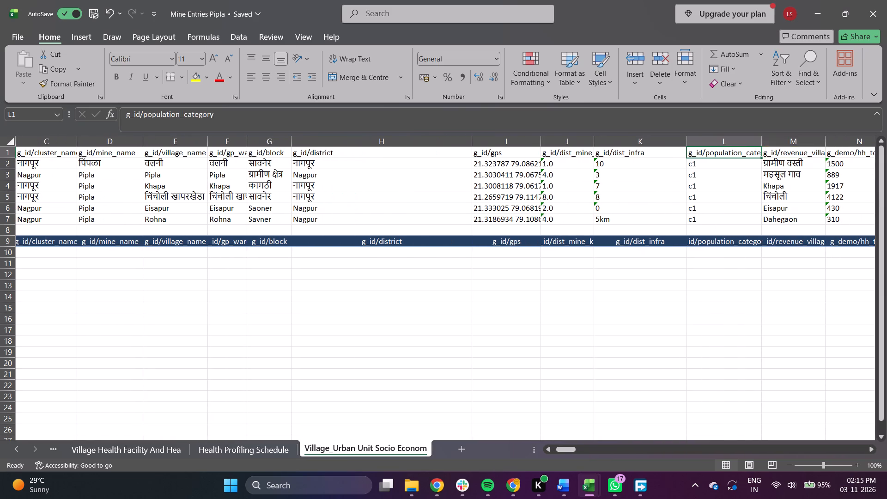
key(Right)
key(Right)
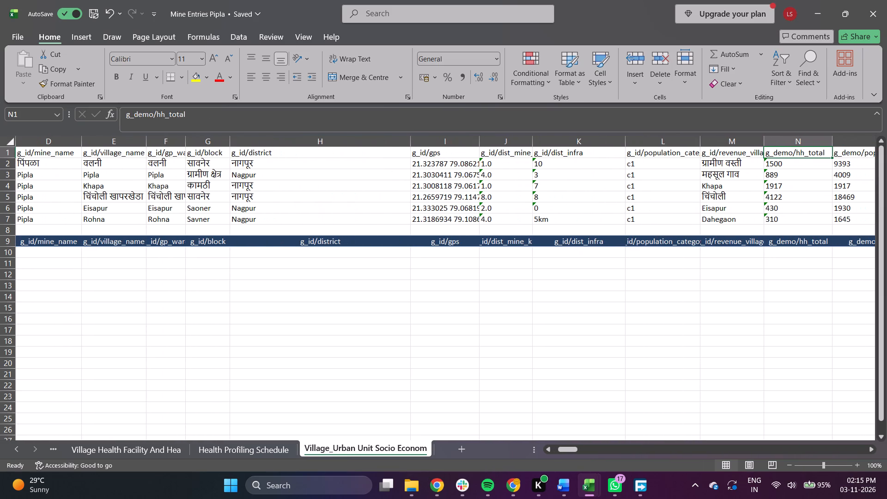
key(Right)
key(Right)
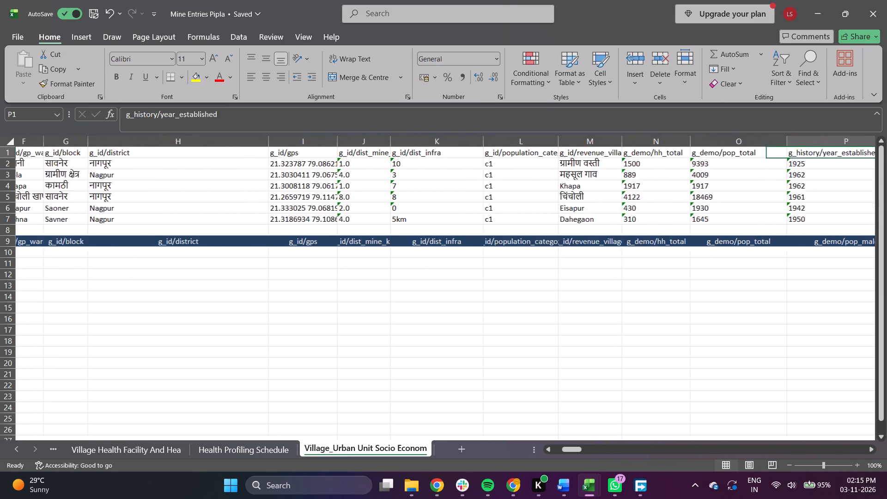
key(Left)
key(Right)
key(Right)
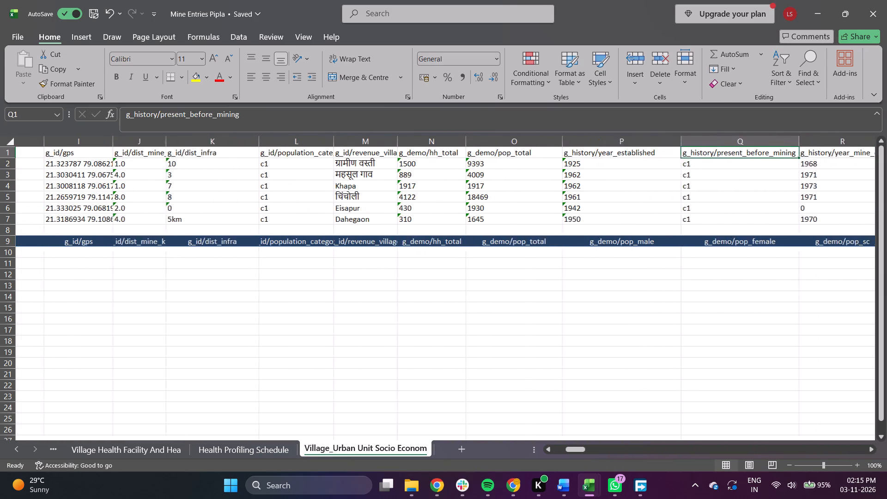
key(Left)
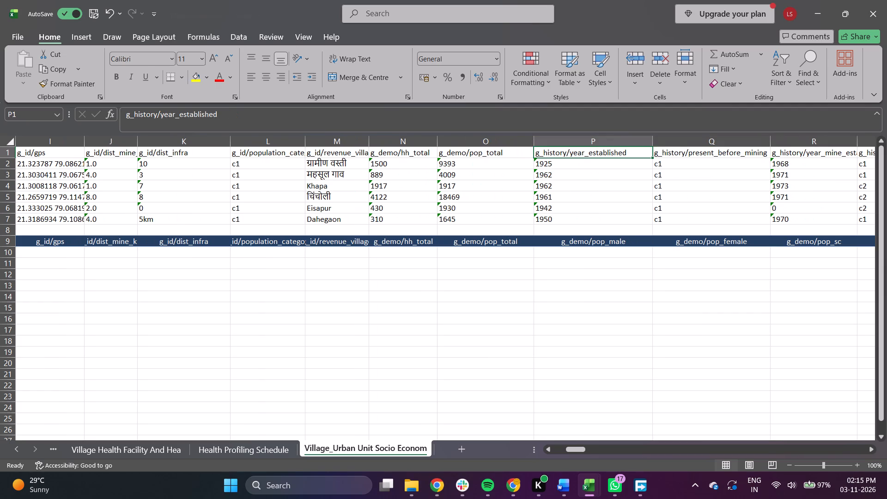
key(ctrl+shift+Down)
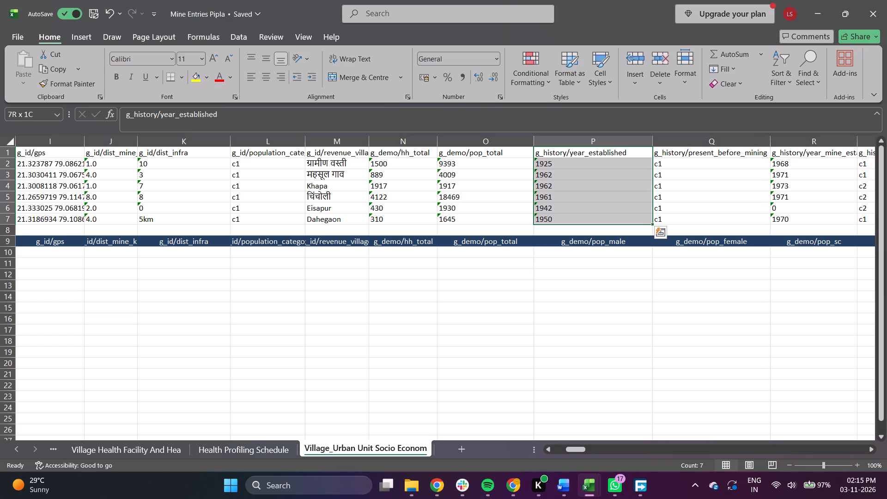
key(ctrl+shift+Right)
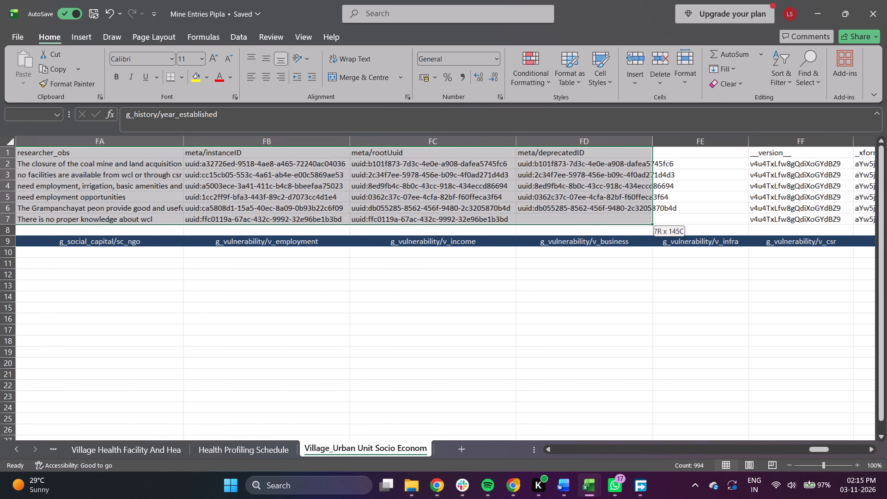
key(ctrl+shift+Right)
key(ctrl+shift+Right)
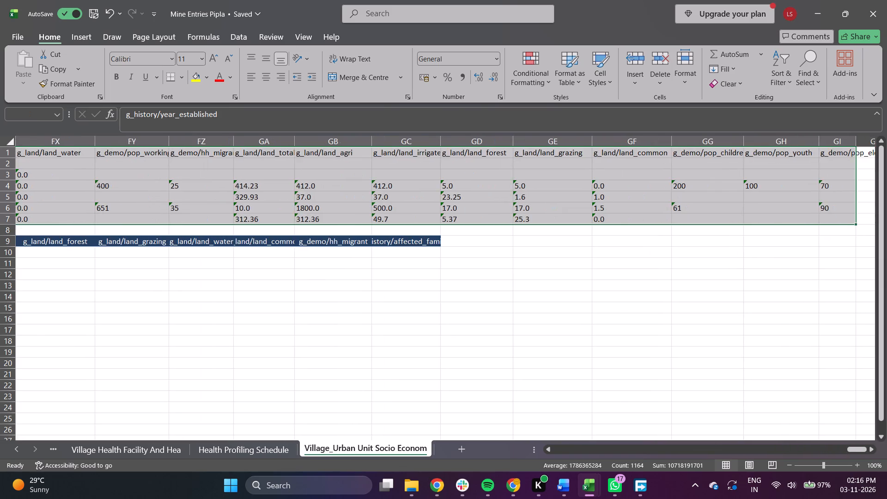
key(ctrl+shift+Right)
key(ctrl+shift+Left)
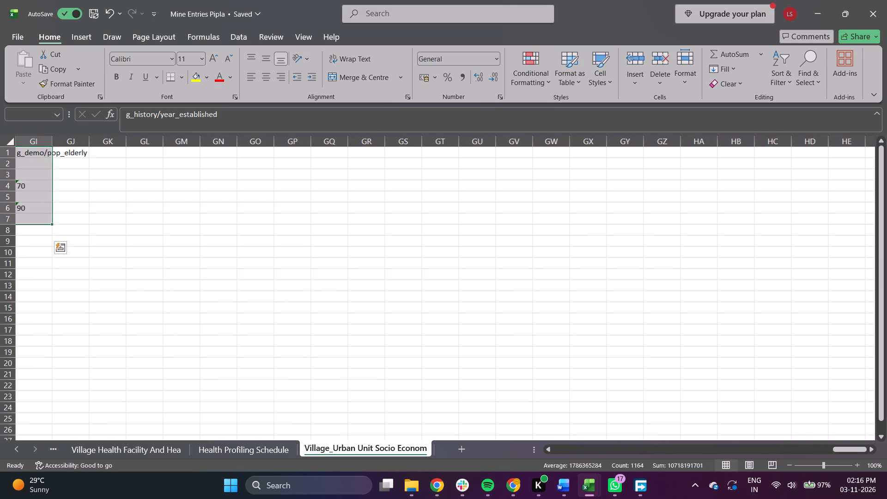
key(ctrl+x)
key(Right)
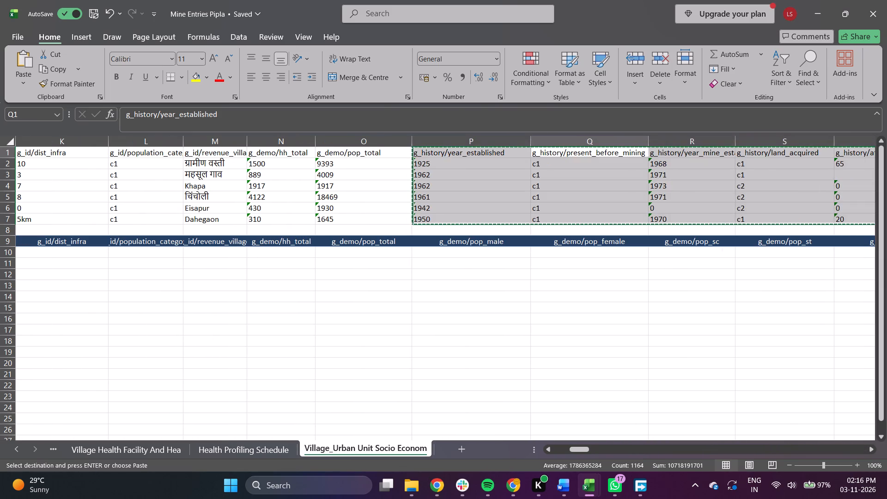
key(Right)
key(Right)
key(Right)
key(Right)
key(ctrl+v)
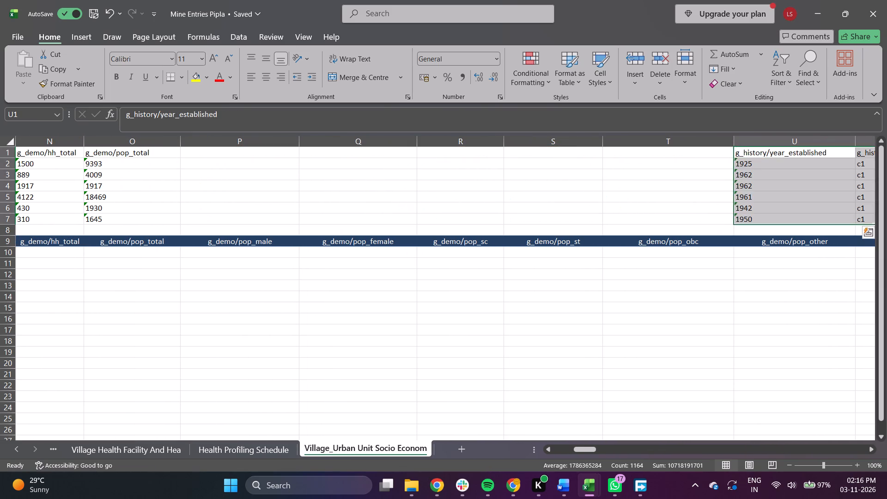
Compare the row 9 headers from g_demo/pop_male onward with row 1 to see where the g_history columns belong.
key(Left)
key(Left)
key(Left)
key(Left)
key(Left)
key(Right)
key(Right)
key(Right)
key(Right)
key(Right)
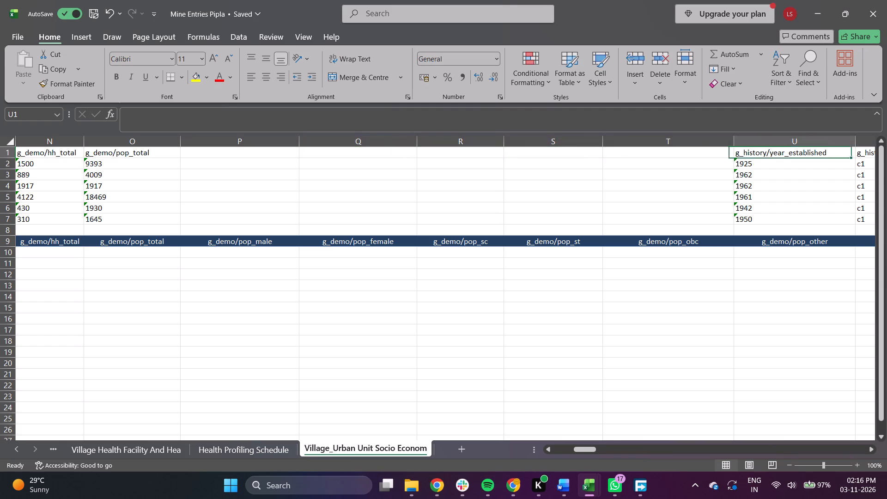
key(Right)
key(Right)
key(Left)
key(Left)
key(Left)
key(Left)
key(Left)
key(Left)
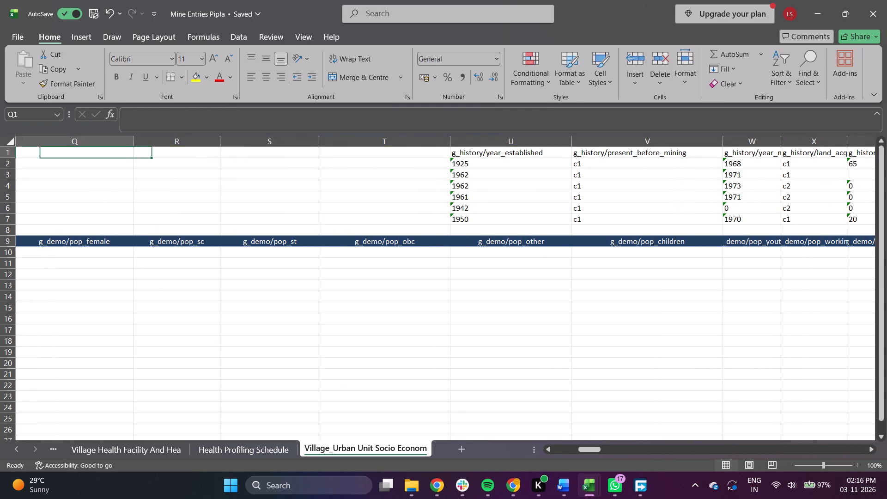
key(Left)
key(Left)
key(Left)
key(Right)
key(Right)
key(Right)
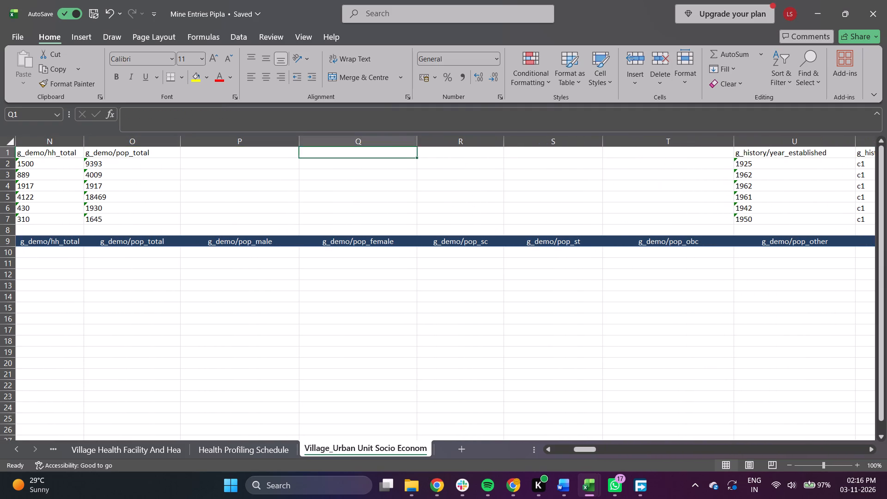
key(Right)
key(Right)
key(Right)
key(Right)
key(Right)
key(Right)
key(Right)
key(Right)
key(Left)
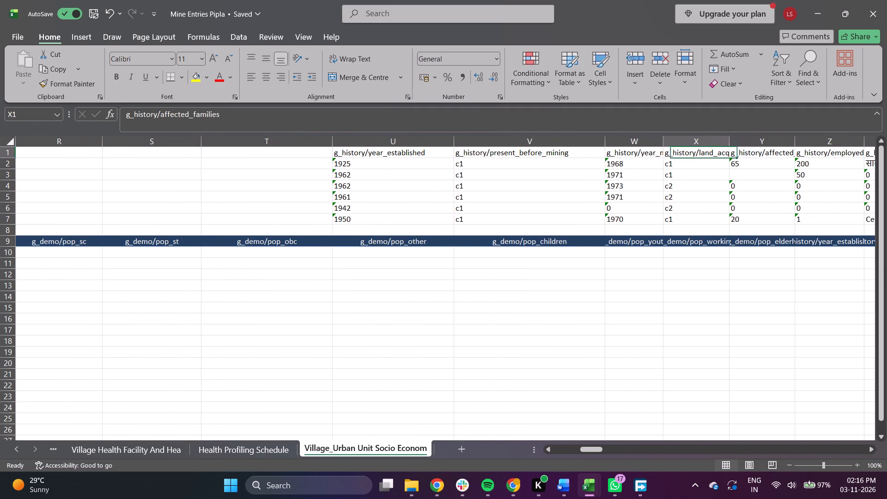
Move the block in rows 1–7, from g_history/year_established through g_demo/pop_elderly, to start at Z1, above row 9's g_history/year_established.
key(Left)
key(Left)
key(Right)
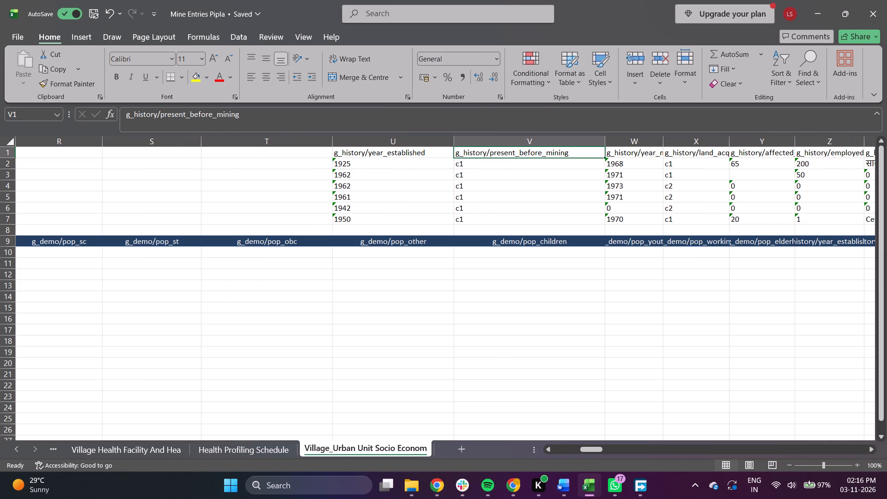
key(Left)
key(Left)
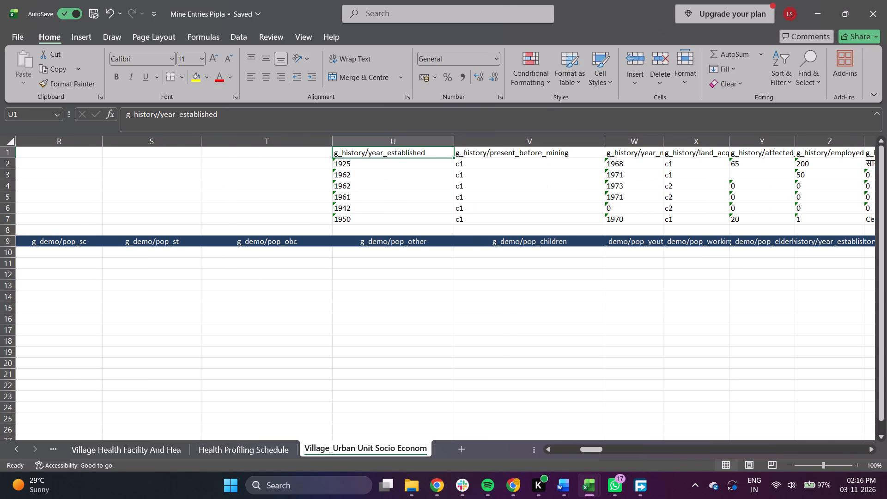
key(ctrl+shift+Right)
key(ctrl+shift+Right)
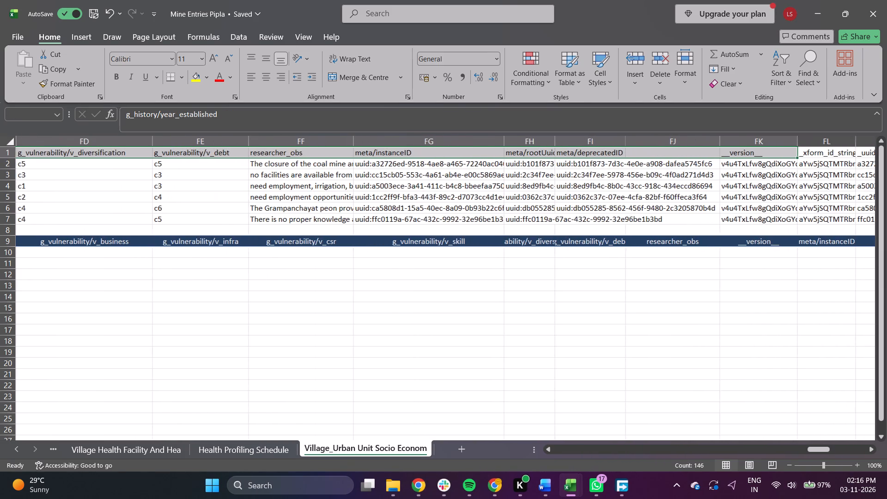
key(ctrl+shift+Right)
key(ctrl+shift+Down)
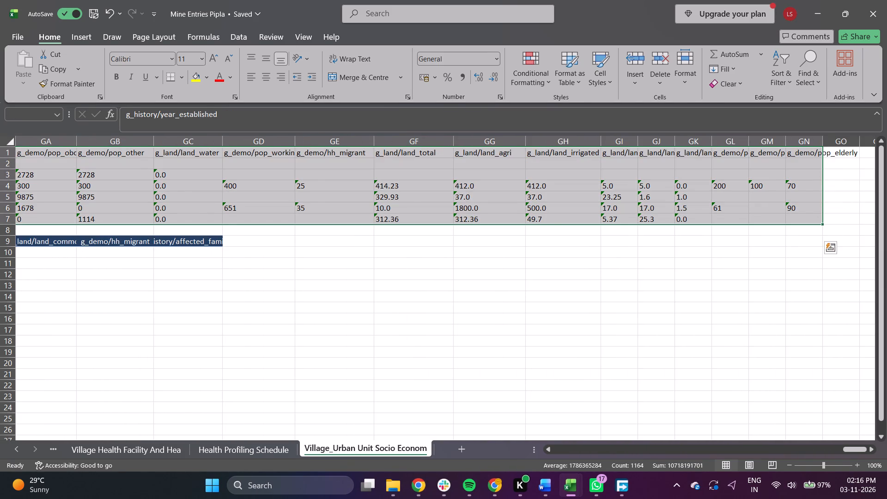
key(ctrl+x)
key(Right)
key(Right)
key(Right)
key(Right)
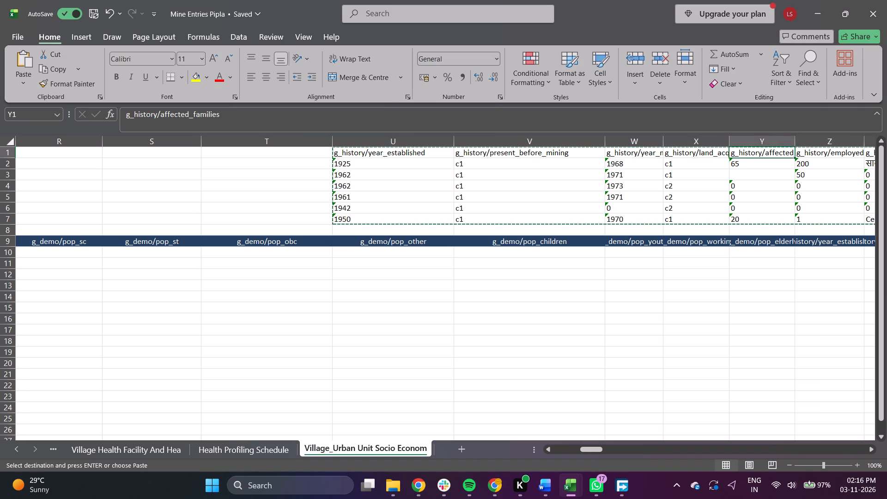
key(Right)
key(Right)
key(Left)
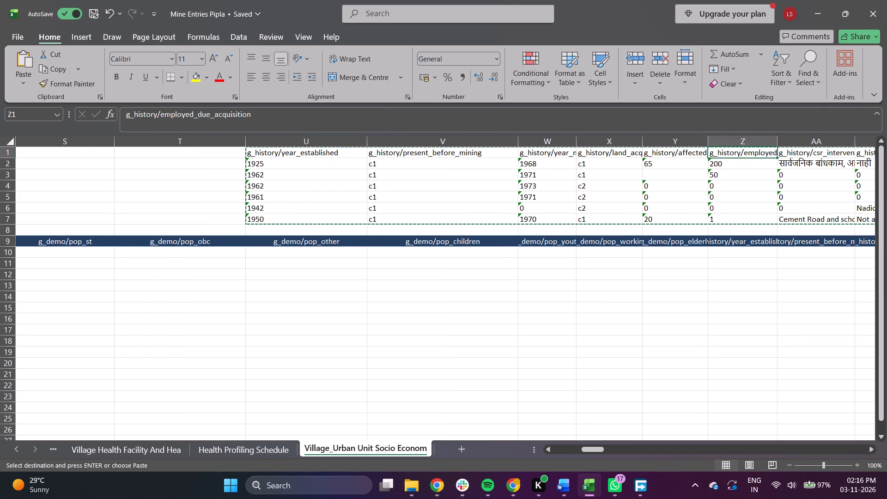
key(ctrl+v)
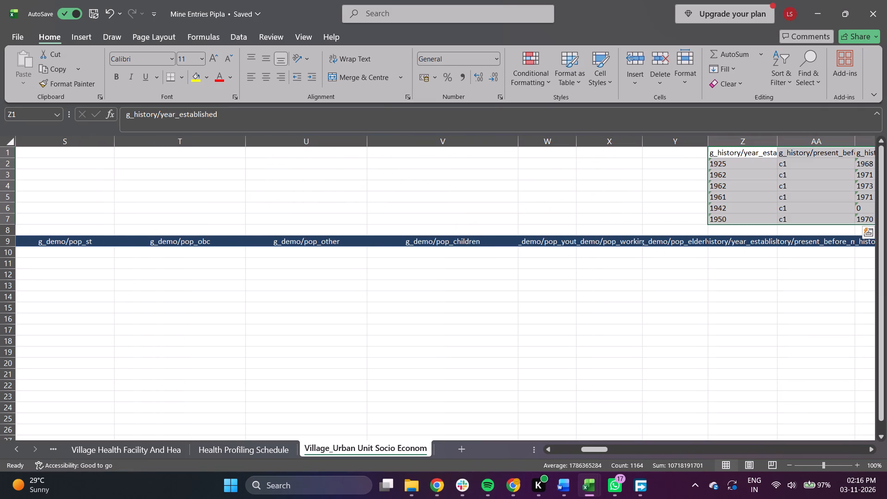
Review the row 9 headers from g_demo/pop_male to g_demo/pop_elderly above the empty columns P to Y to identify which data is needed.
key(Left)
key(Left)
key(Left)
key(Left)
key(Left)
key(Left)
key(Left)
key(Left)
key(Left)
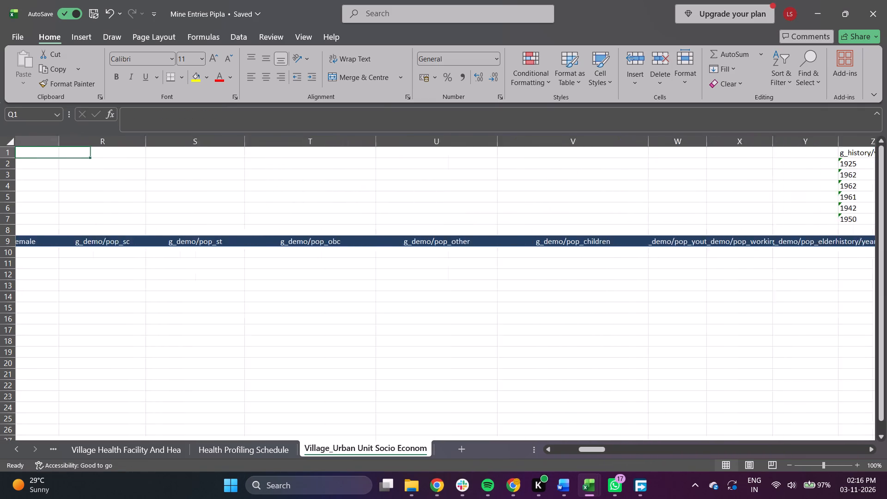
key(Left)
key(Left)
key(Right)
key(Right)
key(Right)
key(Right)
key(Right)
key(Right)
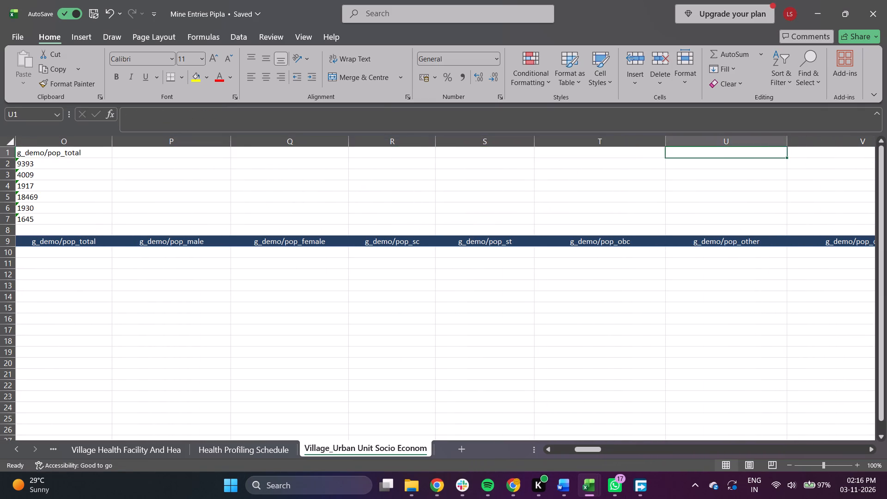
key(Right)
key(Right)
key(Right)
key(Left)
key(Left)
key(Left)
key(Left)
key(Left)
key(Left)
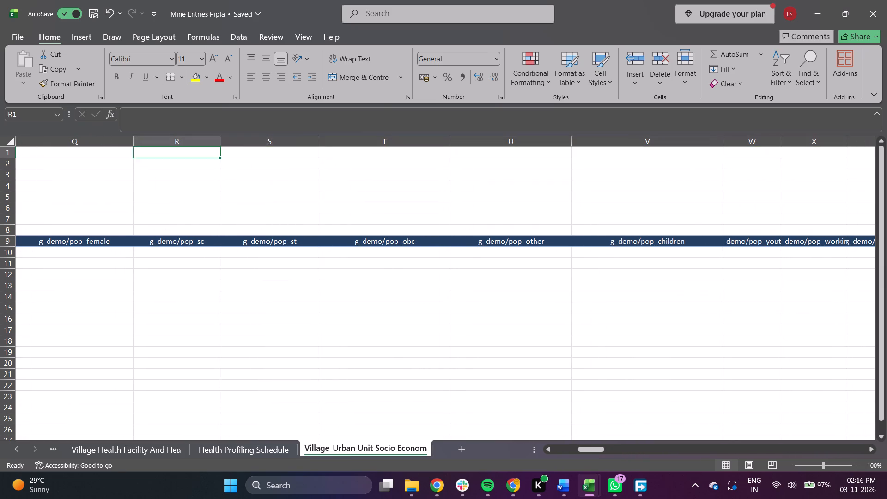
key(Left)
key(Left)
key(Left)
key(Left)
key(Left)
key(Right)
key(Right)
key(Right)
key(Right)
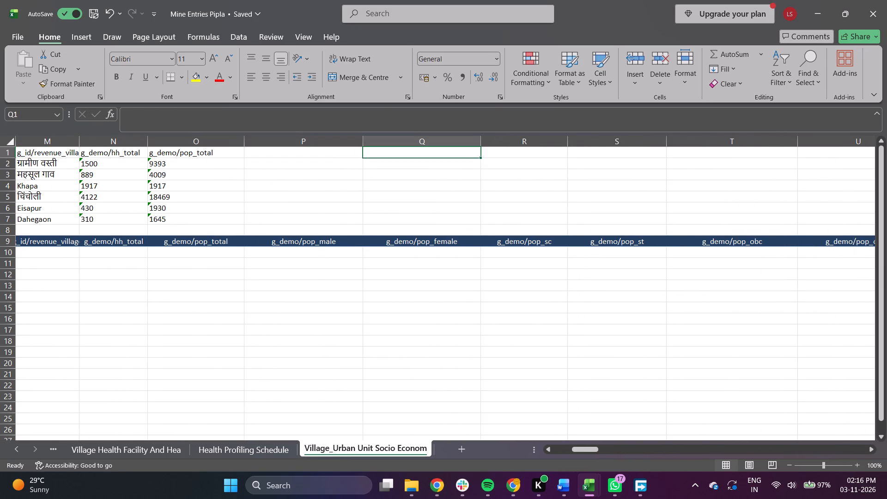
key(Right)
key(Right)
key(Right)
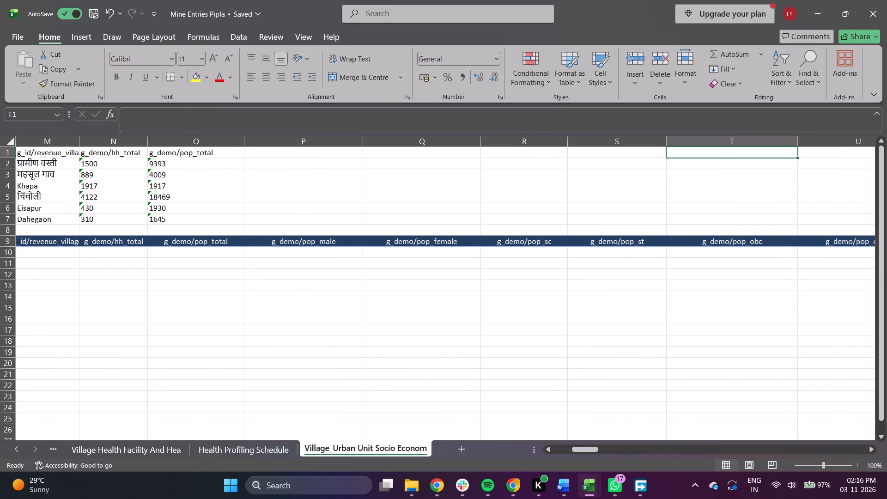
key(Right)
key(Right)
key(Right)
key(Right)
key(Right)
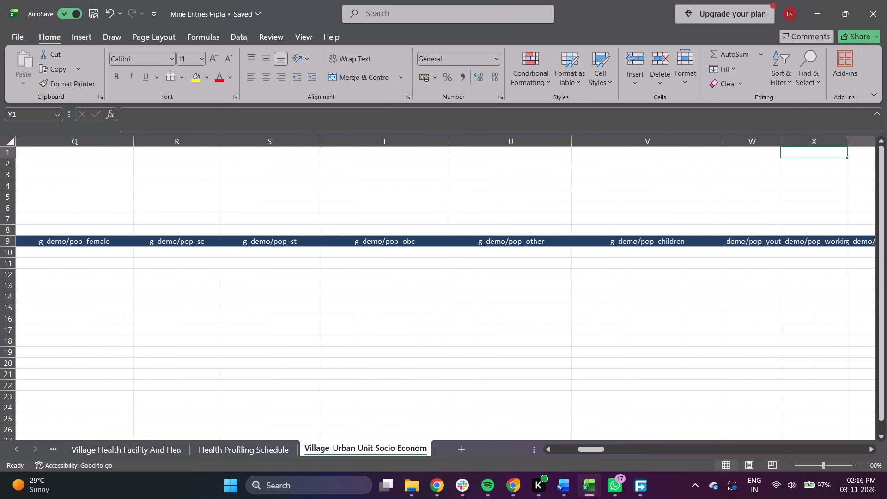
key(Right)
key(Right)
key(Left)
key(Left)
Compare the g_history and g_land headers in row 1 with the row 9 headers, from column Z through AK.
key(Right)
key(Right)
key(Right)
key(Right)
key(Right)
key(Right)
key(Right)
key(Right)
key(Right)
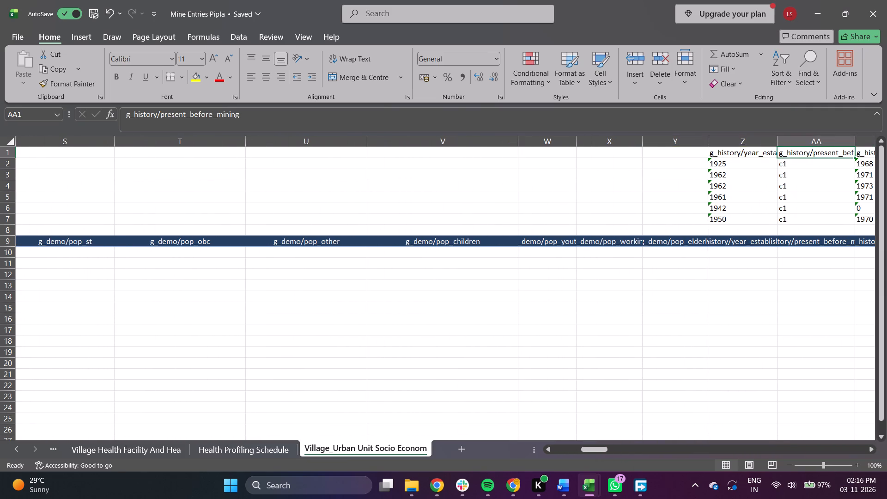
key(Left)
key(Left)
key(Right)
key(Right)
key(Right)
key(Right)
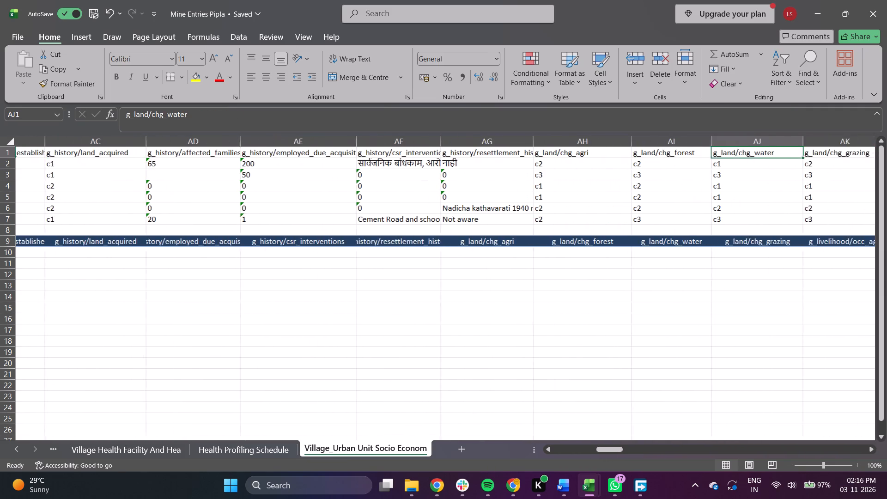
key(Right)
Compare the g_livelihood and g_dependency headers in row 1 with row 9, from column AL through BW.
key(Right)
key(Right)
key(Right)
key(Right)
key(Right)
key(Right)
key(Right)
key(Right)
key(Right)
key(Right)
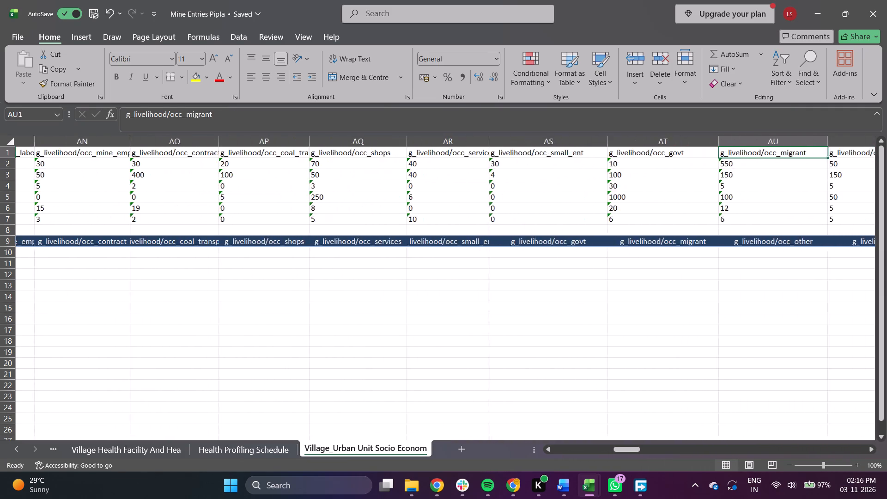
key(Right)
key(Right)
key(Right)
key(Right)
key(Right)
key(Right)
key(Right)
key(Right)
key(Right)
key(Right)
key(Right)
key(Right)
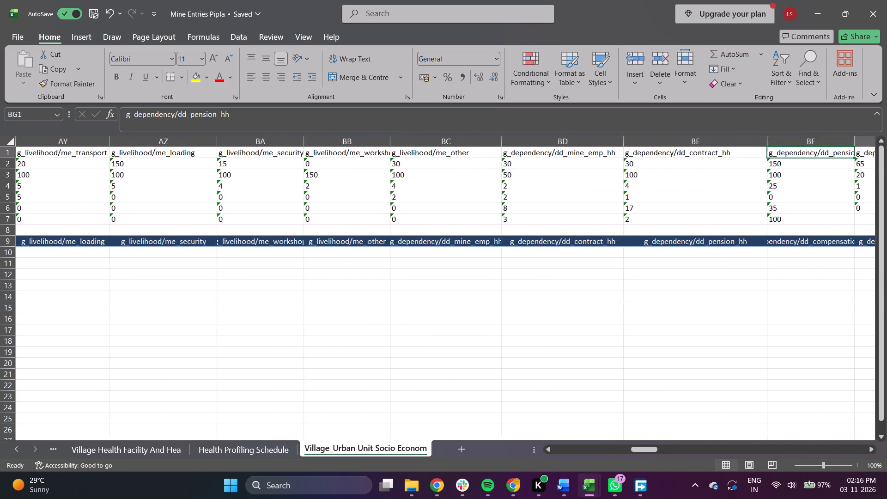
key(Right)
key(Right)
key(Right)
key(Right)
key(Right)
key(Right)
key(Right)
key(Right)
key(Right)
key(Right)
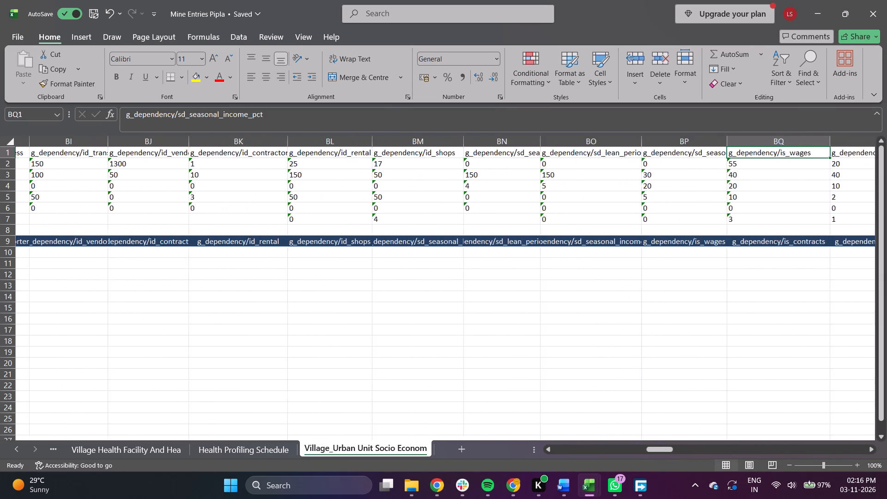
key(Right)
key(Right)
key(Right)
key(Right)
key(Right)
key(Right)
Compare the g_enterprise and g_infra headers in row 1 with row 9, from column BX through DH.
key(Right)
key(Right)
key(Right)
key(Right)
key(Right)
key(Right)
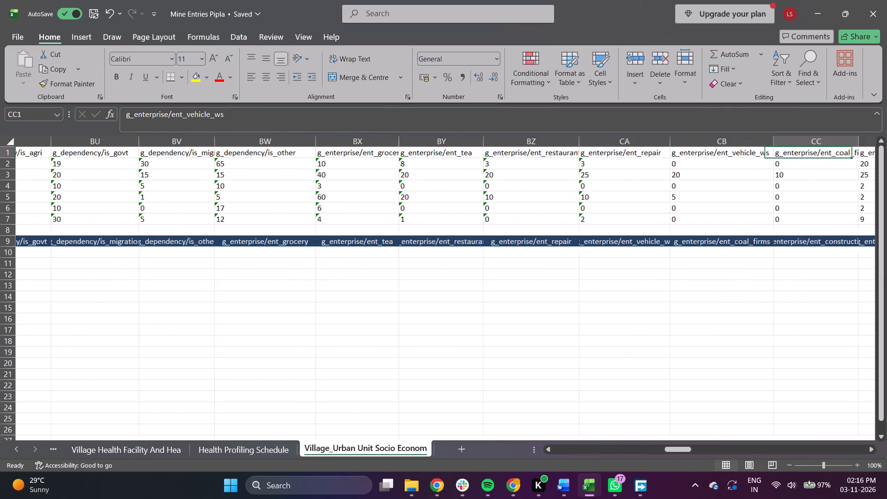
key(Right)
key(Right)
key(Right)
key(Right)
key(Right)
key(Right)
key(Right)
key(Right)
key(Right)
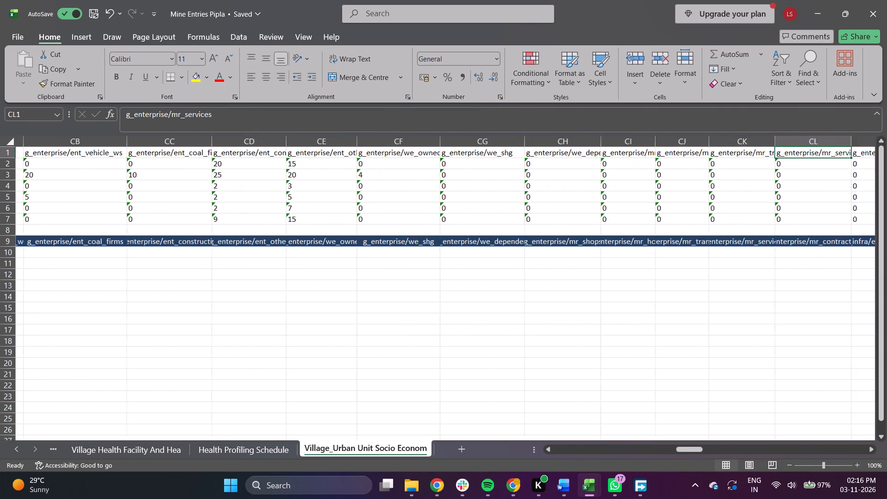
key(Right)
key(Right)
key(Right)
key(Right)
key(Right)
key(Right)
key(Right)
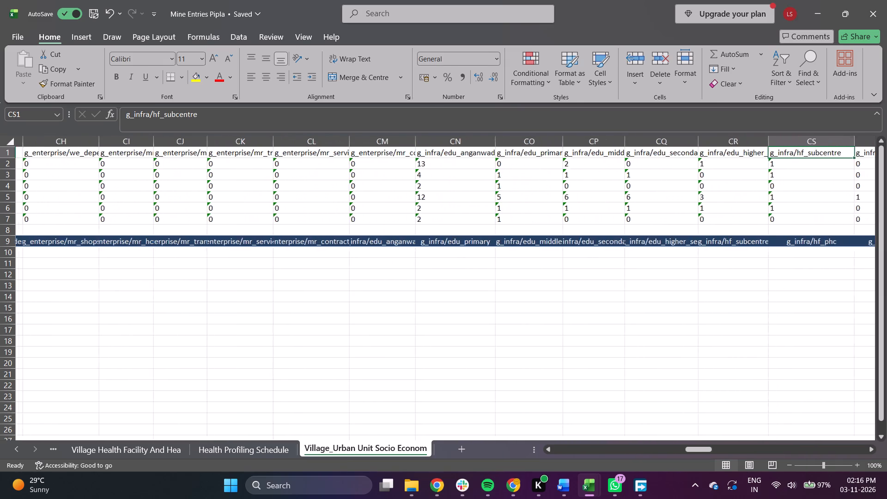
key(Right)
key(Right)
key(Right)
key(Right)
key(Right)
key(Right)
key(Right)
key(Right)
key(Right)
key(Right)
key(Right)
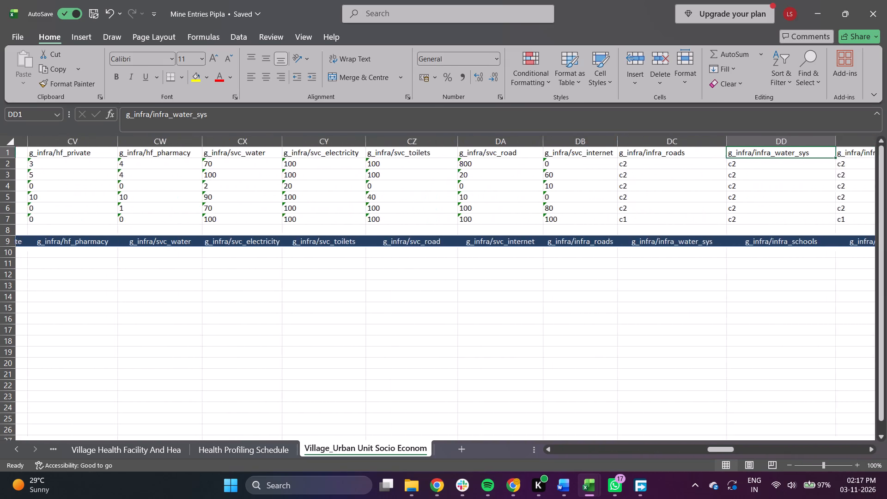
key(Right)
key(Right)
key(Right)
key(Right)
Compare the g_health_env, g_govt, g_migration and g_youth headers in row 1 with row 9, from column DI through EM.
key(Right)
key(Right)
key(Right)
key(Right)
key(Right)
key(Right)
key(Right)
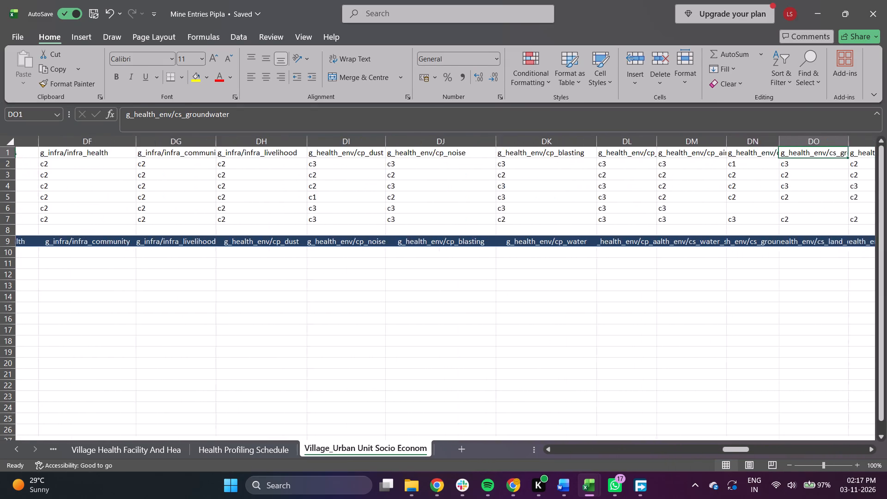
key(Right)
key(Right)
key(Right)
key(Right)
key(Right)
key(Right)
key(Right)
key(Right)
key(Right)
key(Right)
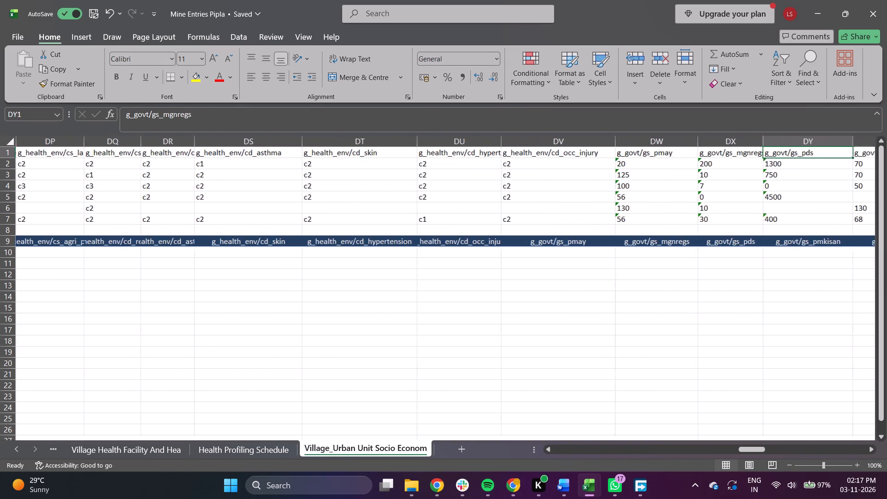
key(Right)
key(Right)
key(Right)
key(Right)
key(Right)
key(Right)
key(Right)
key(Right)
key(Right)
key(Right)
key(Right)
key(Right)
key(Right)
key(Right)
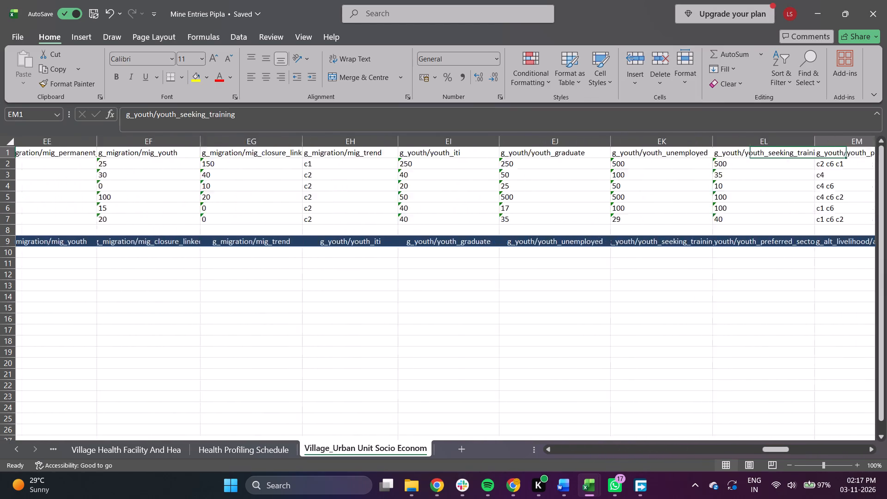
Compare the g_alt_livelihood, g_social_capital and g_vulnerability headers in row 1 with row 9, from column EN through FG.
key(Right)
key(Right)
key(Right)
key(Right)
key(Right)
key(Right)
key(Right)
key(Right)
key(Right)
key(Right)
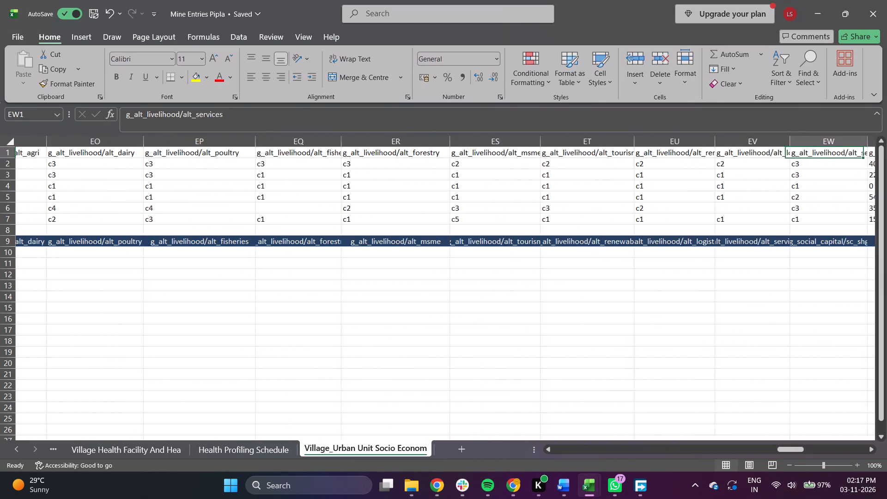
key(Right)
key(Right)
key(Right)
key(Right)
key(Right)
key(Right)
key(Right)
key(Right)
key(Right)
key(Right)
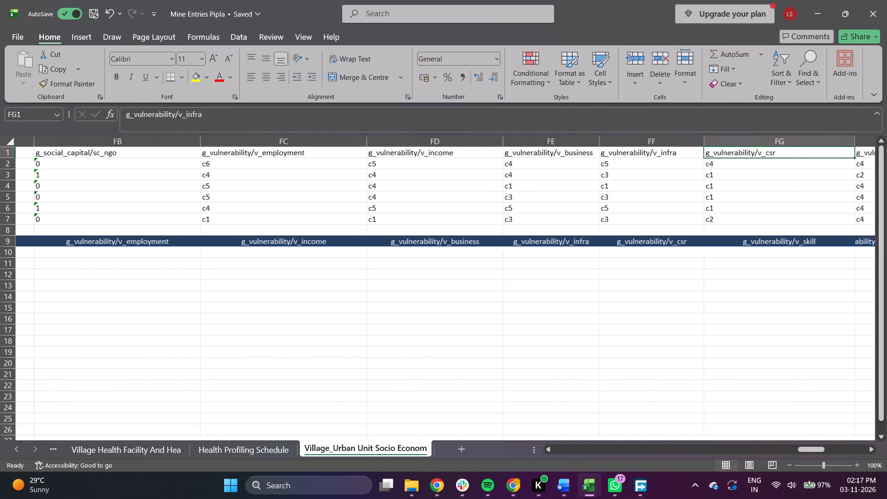
Compare the remaining g_vulnerability, researcher_obs, meta and submission headers in row 1 with row 9, from column FH through GA.
key(Right)
key(Right)
key(Right)
key(Right)
key(Right)
key(Right)
key(Right)
key(Right)
key(Right)
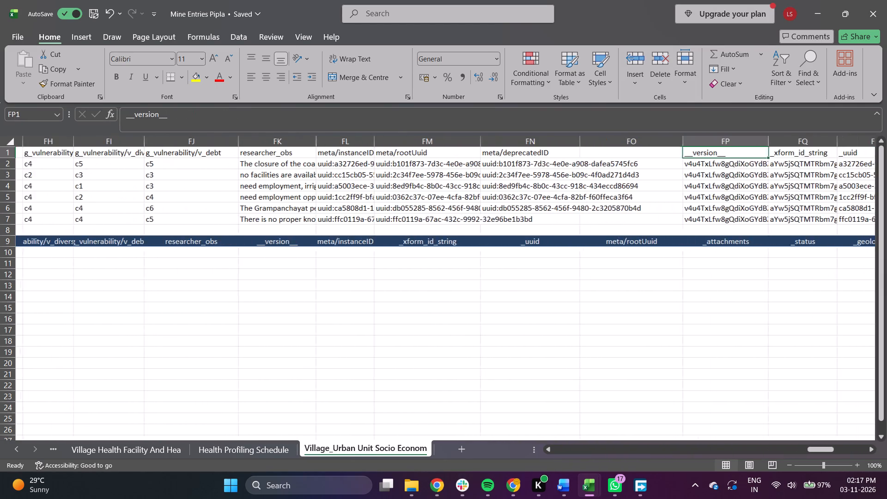
key(Right)
key(Right)
key(Right)
key(Right)
key(Right)
key(Right)
key(Right)
key(Right)
key(Right)
key(Right)
key(Right)
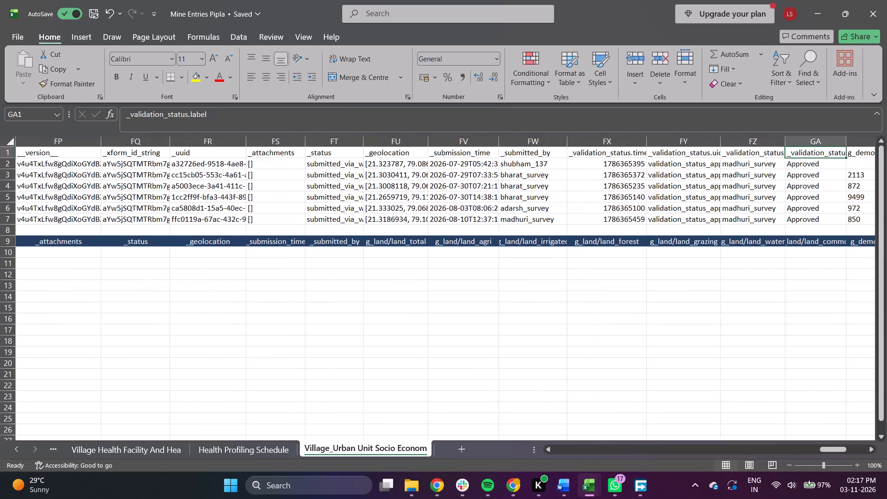
Move the g_demo/pop_male through g_demo/pop_other columns with their data, GB1:GG7, to the empty columns starting at P1.
key(Right)
key(Right)
key(Left)
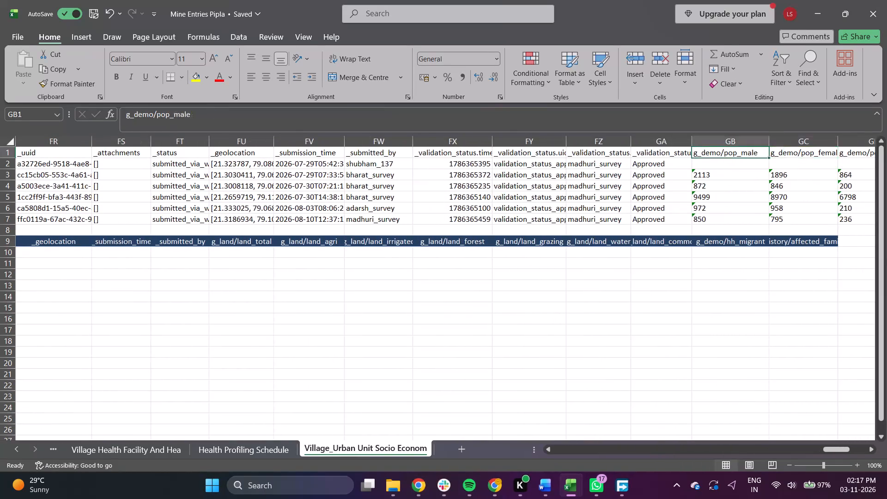
key(Left)
key(Right)
key(shift+Right)
key(shift+Right)
key(shift+Right)
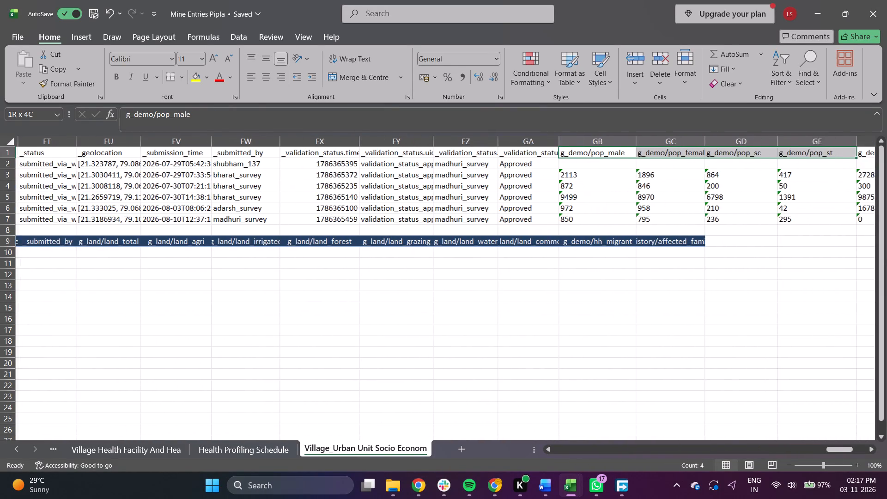
key(shift+Right)
key(shift+Right)
key(shift+Right)
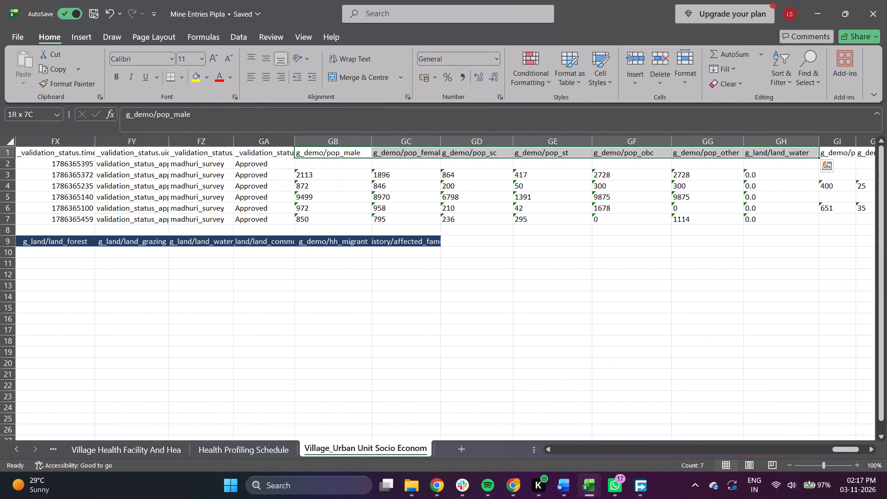
key(shift+Left)
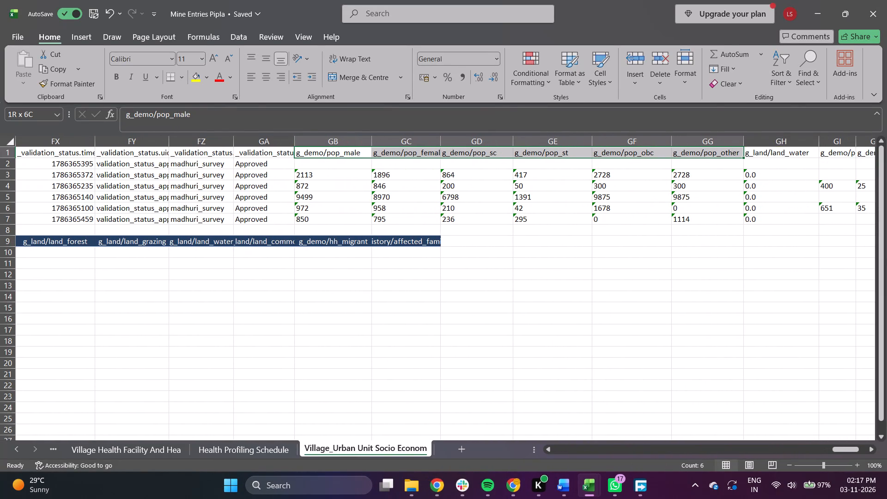
key(ctrl+shift+Down)
key(ctrl+shift+Down)
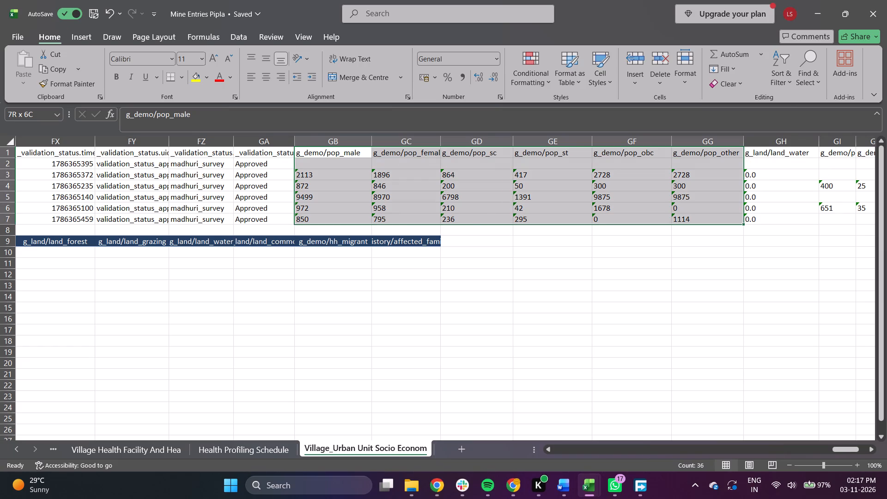
key(ctrl+x)
key(Left)
key(ctrl+Left)
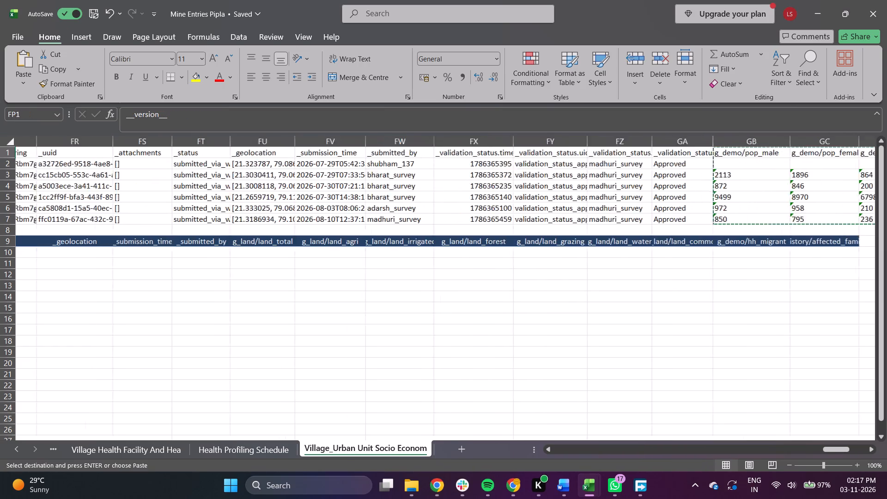
key(ctrl+Left)
key(ctrl+Left)
key(ctrl+Left)
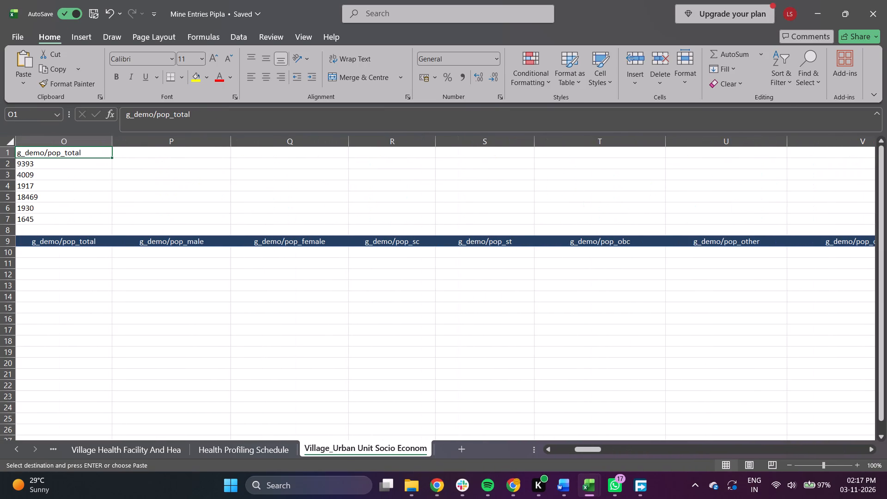
key(Right)
key(ctrl+v)
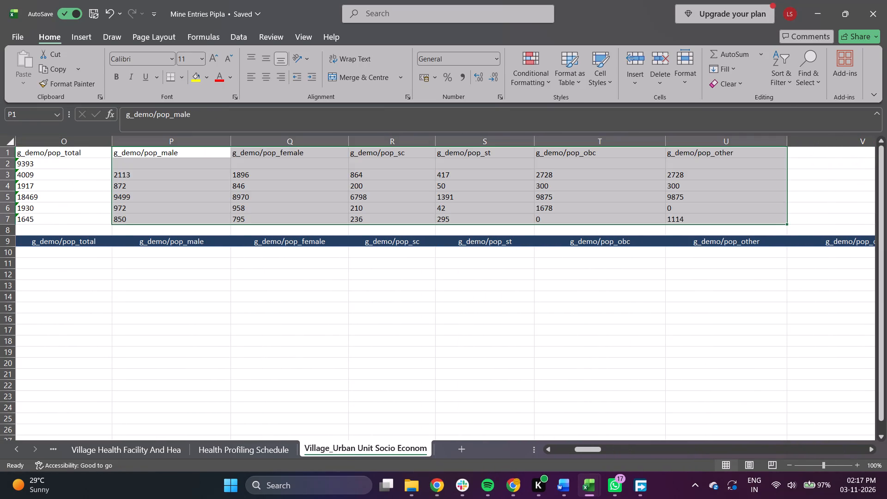
Check the moved g_demo columns and the following columns through AA against the row 9 headers.
key(Right)
key(Right)
key(Right)
key(Right)
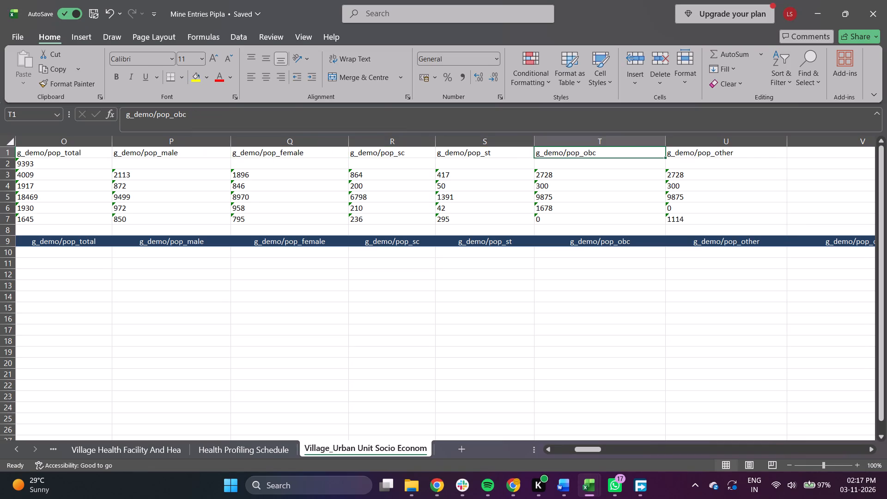
key(Right)
key(Right)
key(Right)
key(Right)
key(Right)
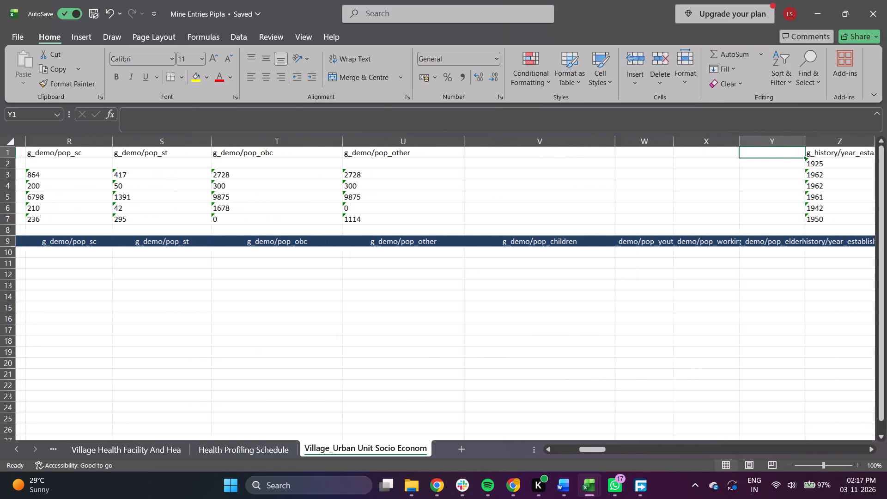
key(Down)
key(Up)
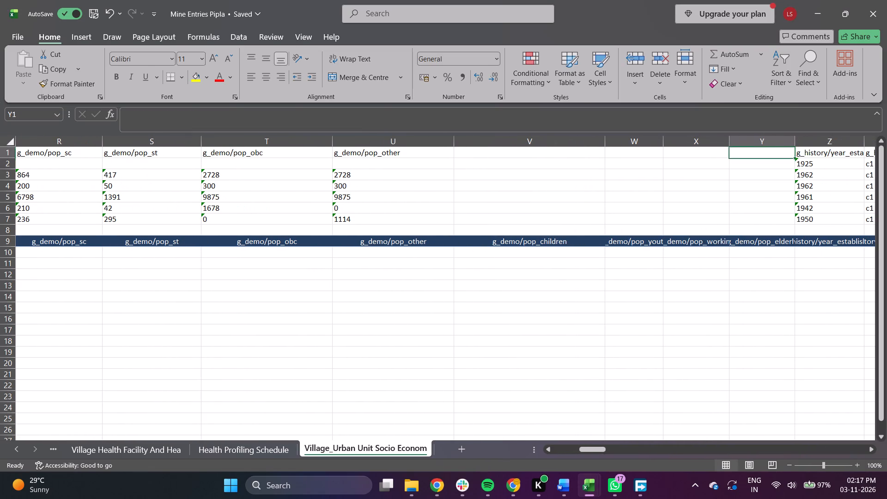
key(Right)
key(Right)
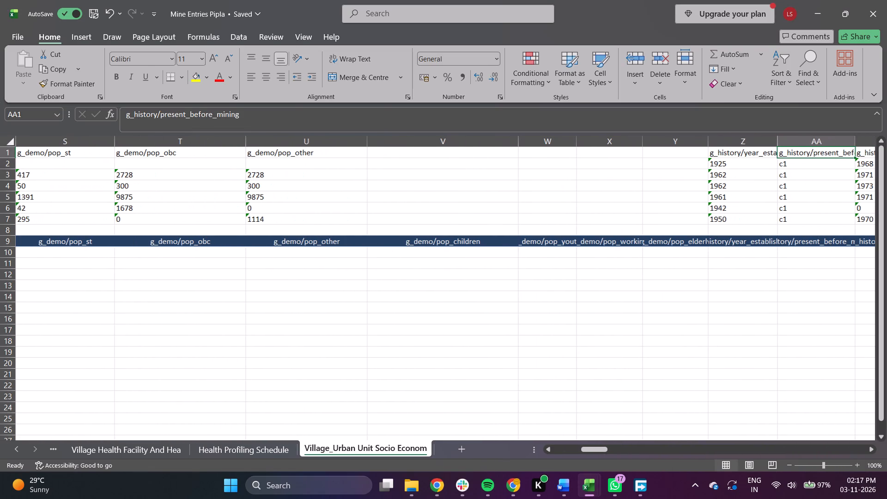
key(Left)
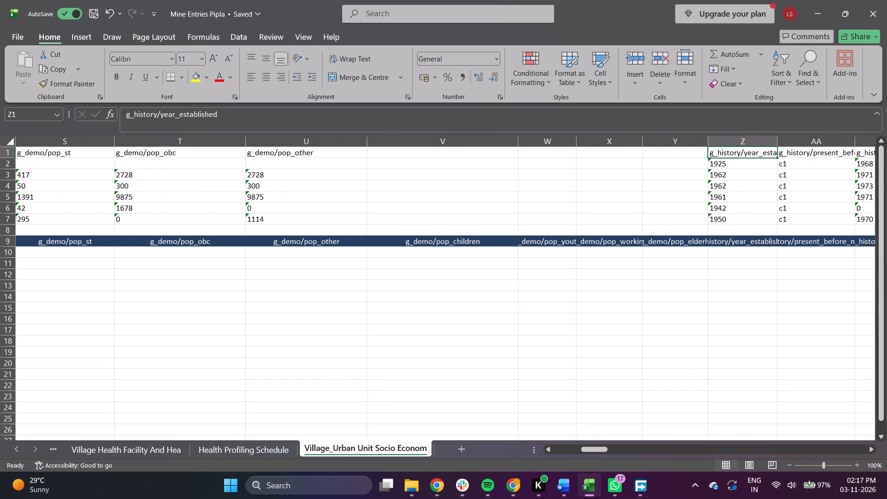
key(Down)
key(Down)
key(Down)
key(Down)
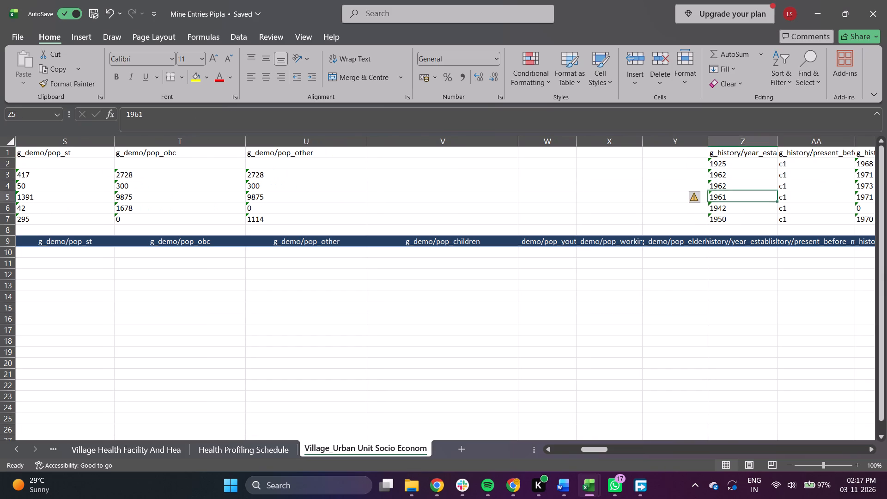
key(Down)
key(Down)
key(Down)
key(Down)
key(Up)
key(Up)
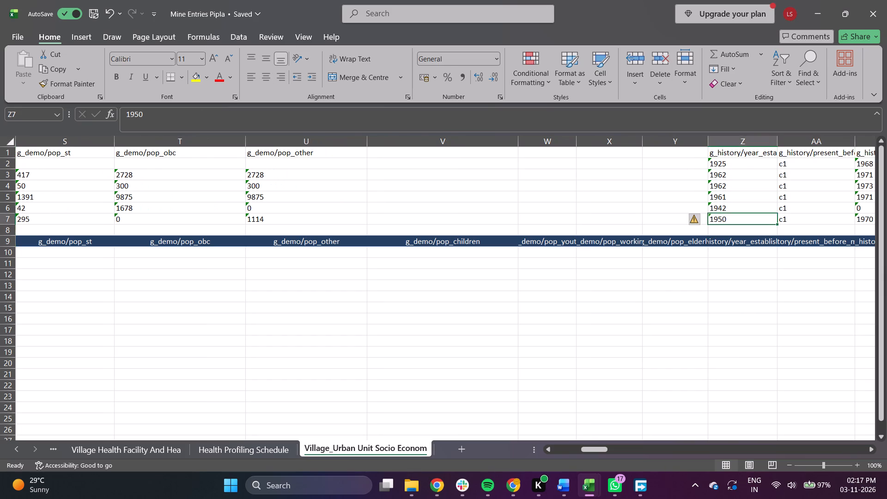
AutoFit the width of all columns on the Village_Urban Unit Socio Econom sheet.
key(ctrl+a)
key(ctrl+a)
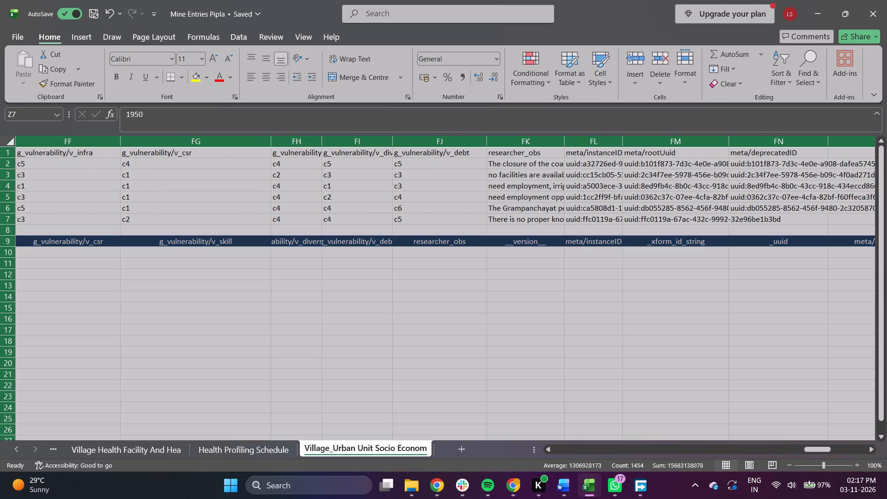
text(hoi)
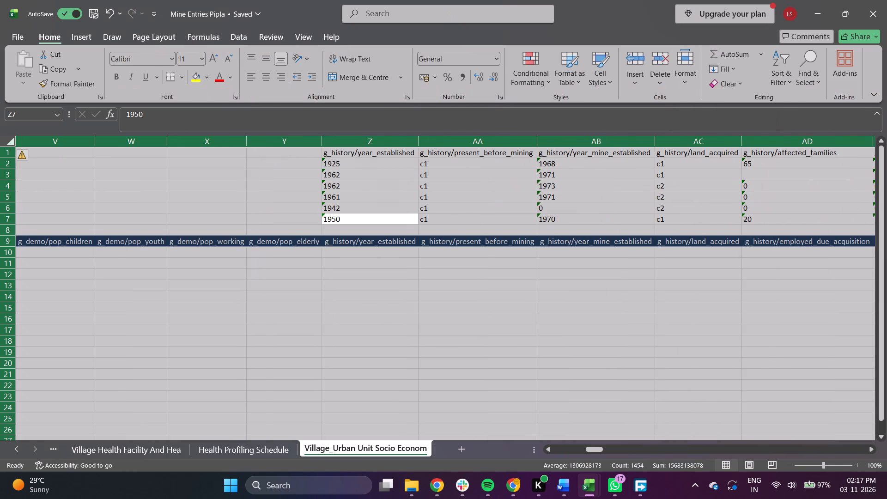
Compare the g_id and first g_demo headers in row 1 with row 9, from column A through N.
key(Up)
key(Up)
key(Up)
key(Up)
key(Up)
key(Up)
key(Left)
key(Left)
key(Left)
key(Left)
key(Left)
key(Left)
key(Left)
key(Left)
key(Left)
key(Left)
key(Left)
key(Left)
key(Left)
key(Left)
key(Left)
key(Left)
key(Left)
key(Left)
key(Left)
key(Left)
key(Left)
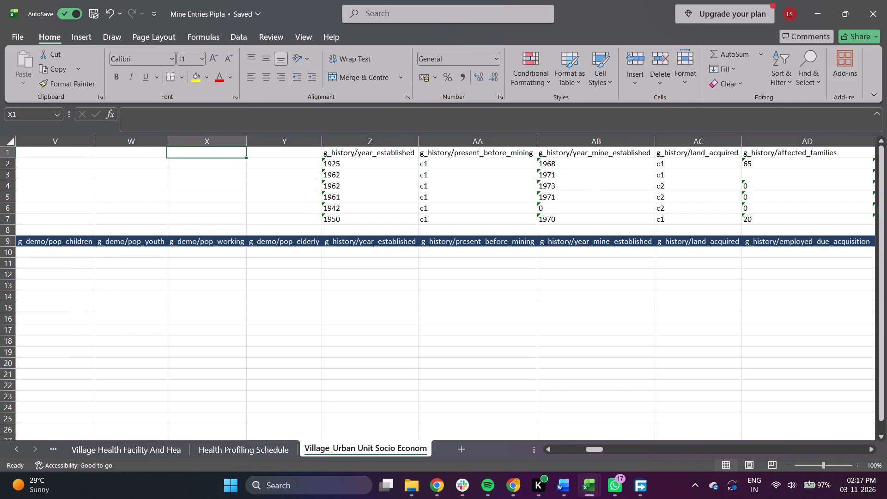
key(Right)
key(Right)
key(Right)
key(Right)
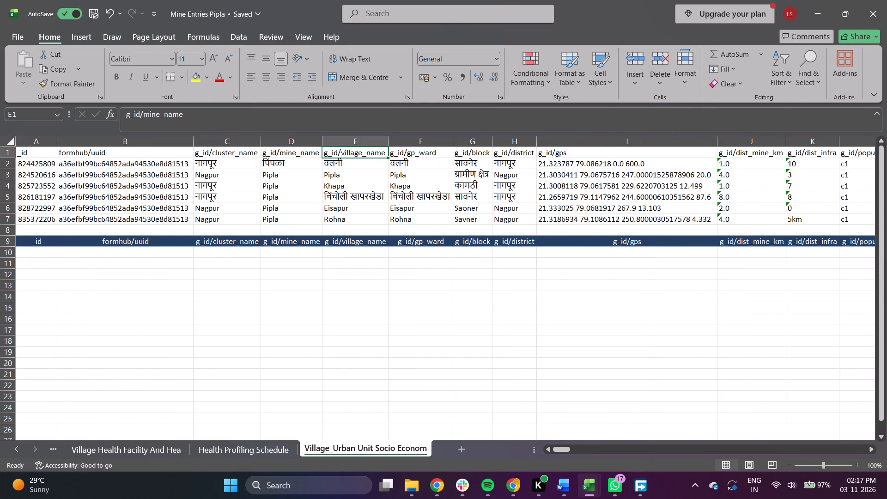
key(Right)
key(Right)
key(Right)
key(Right)
key(Right)
key(Right)
key(Right)
key(Right)
key(Right)
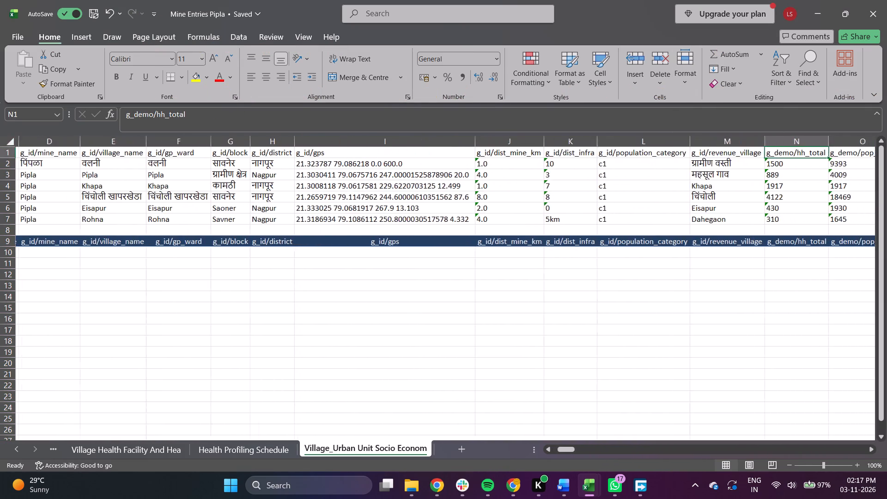
Compare the g_demo population and g_history headers in row 1 with row 9, from column O through AB.
key(Right)
key(Right)
key(Right)
key(Right)
key(Right)
key(Right)
key(Right)
key(Right)
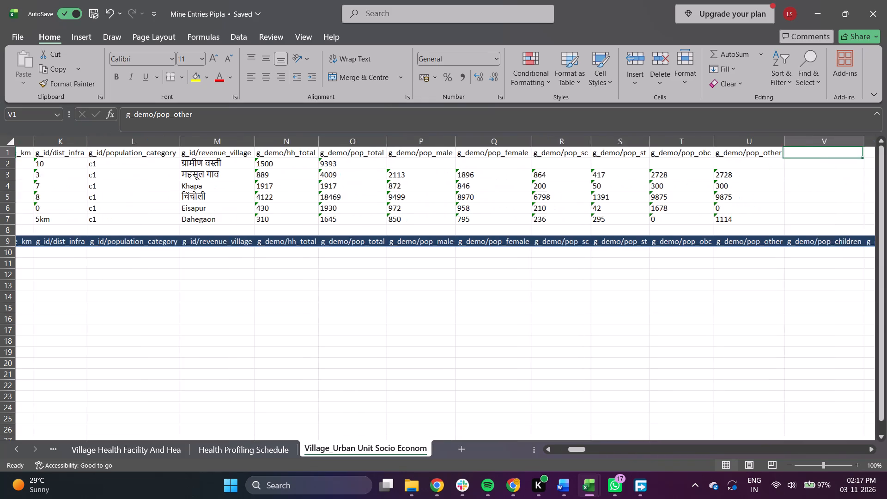
key(Right)
key(Right)
key(Right)
key(Right)
key(Right)
key(Right)
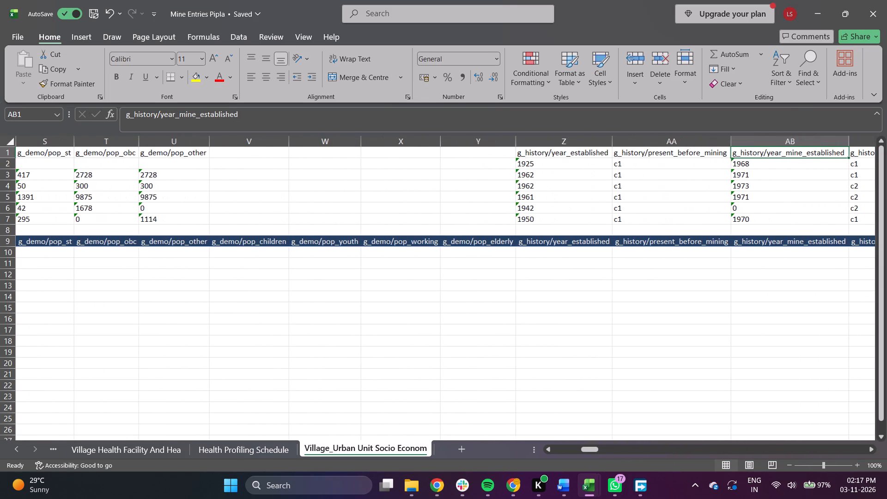
key(Left)
key(Left)
key(Right)
key(Right)
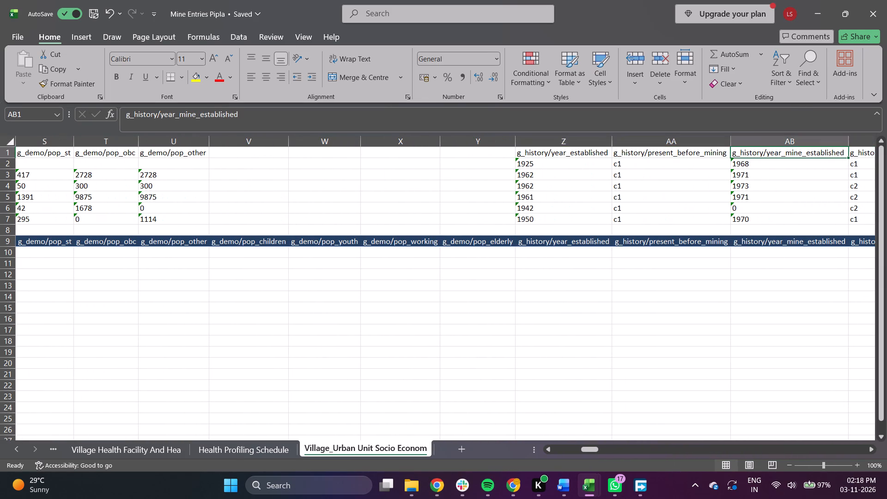
Compare the remaining g_history headers and the g_land headers in row 1 with row 9, from column AC through AK.
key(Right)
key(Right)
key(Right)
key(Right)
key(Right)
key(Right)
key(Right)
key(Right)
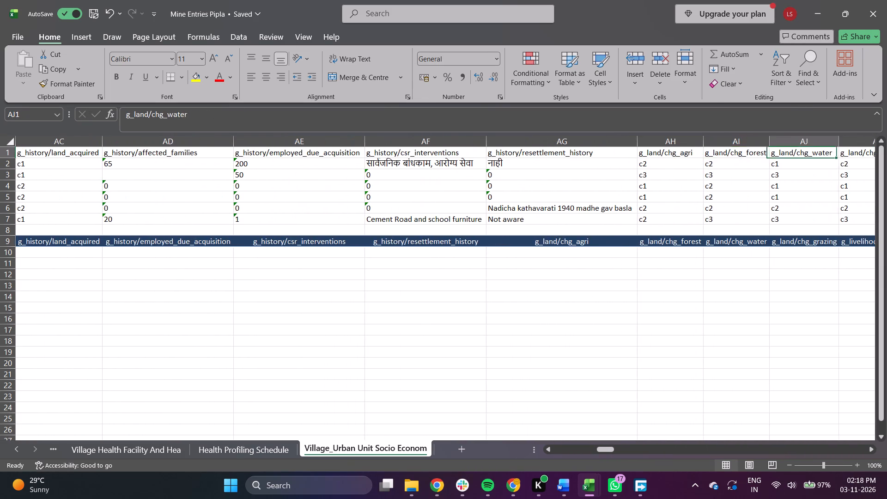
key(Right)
Compare the g_livelihood headers in columns AL through AO and the meta headers up to column FN with row 9.
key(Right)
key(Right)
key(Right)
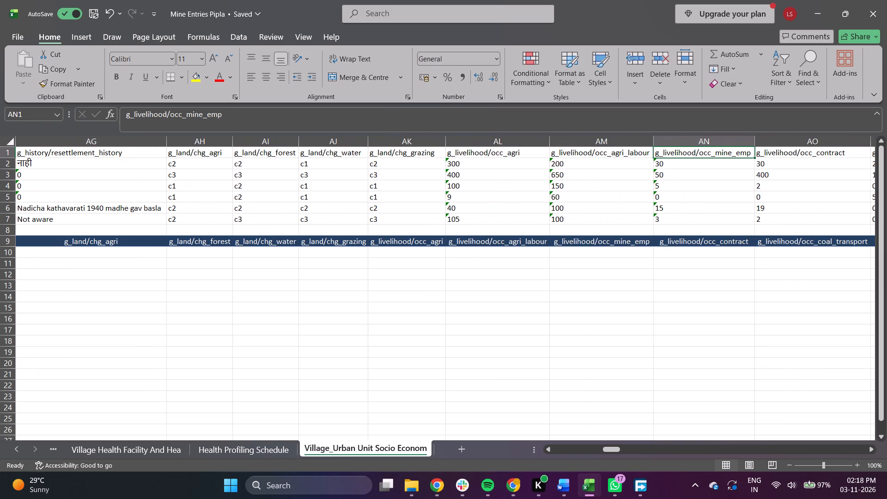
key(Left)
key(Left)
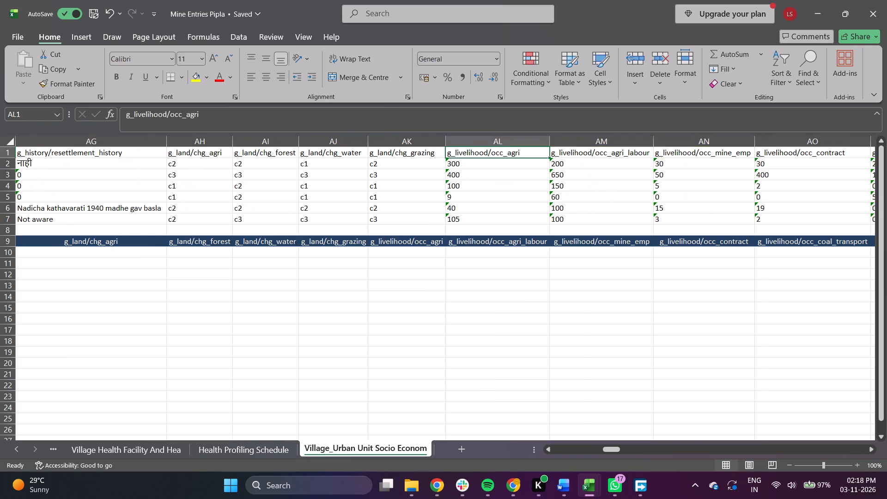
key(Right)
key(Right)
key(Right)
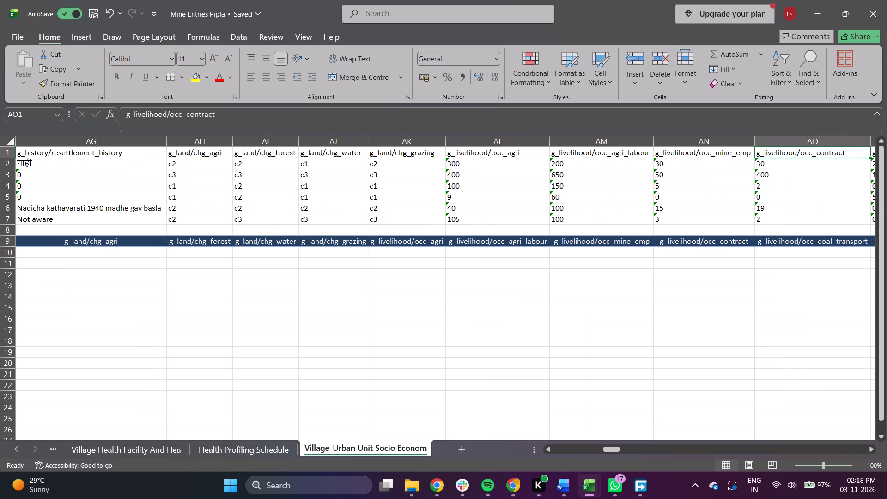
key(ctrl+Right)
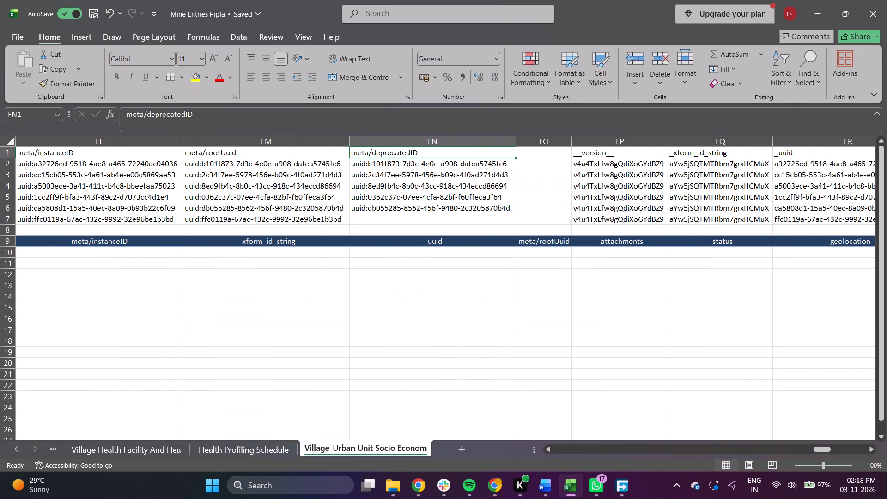
Switch to the Chrome window showing the shedecides_mel_consultancy_opportunity PDF.
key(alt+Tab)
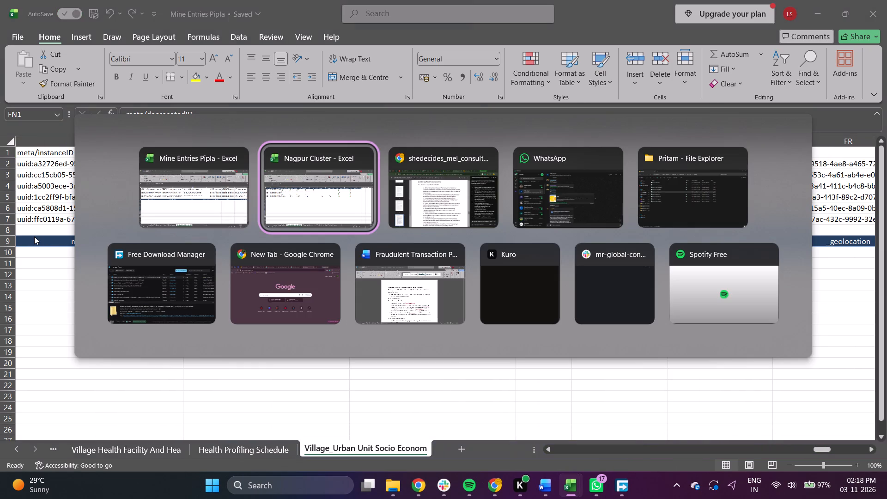
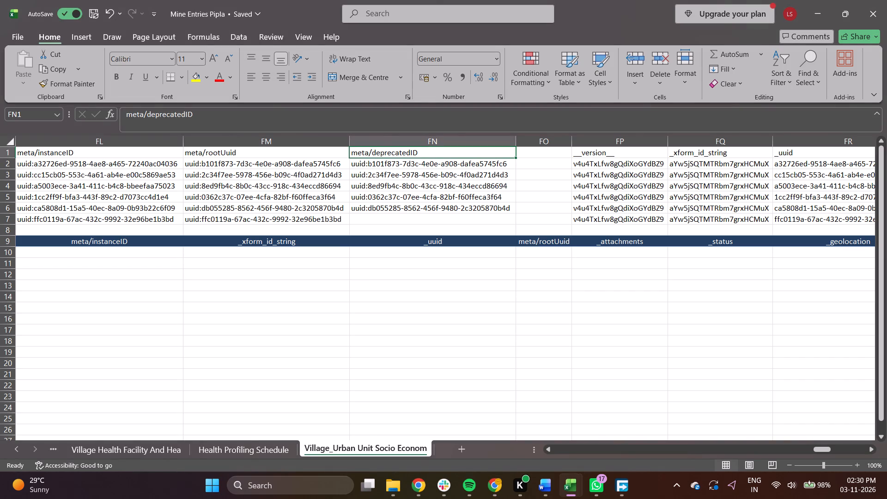
scroll(366, 192, left, 6)
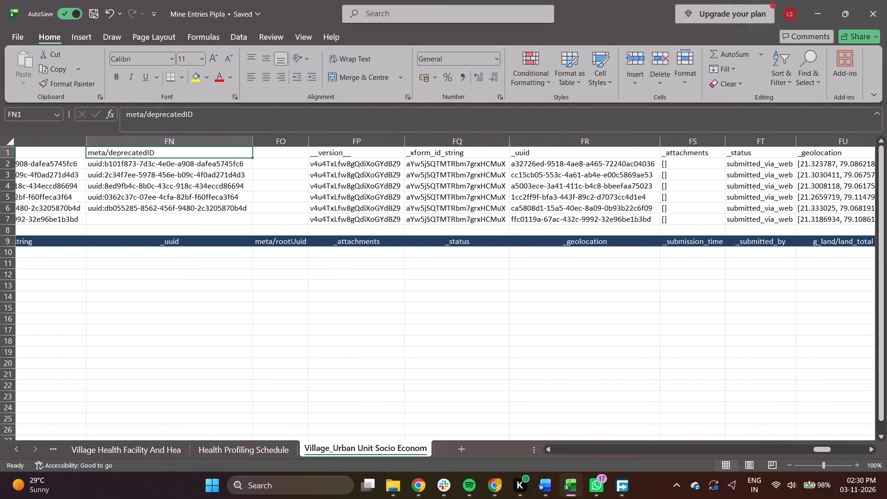
scroll(366, 192, left, 3)
scroll(366, 192, right, 12)
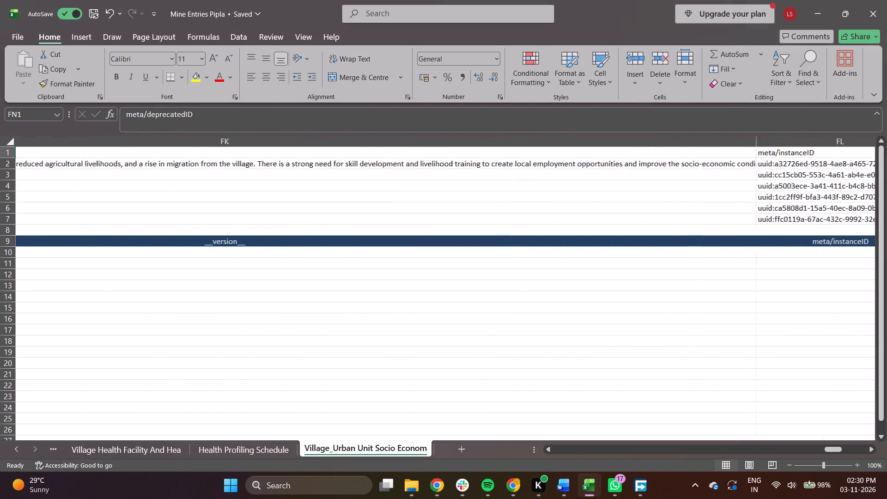
scroll(366, 192, right, 2)
scroll(366, 192, left, 3)
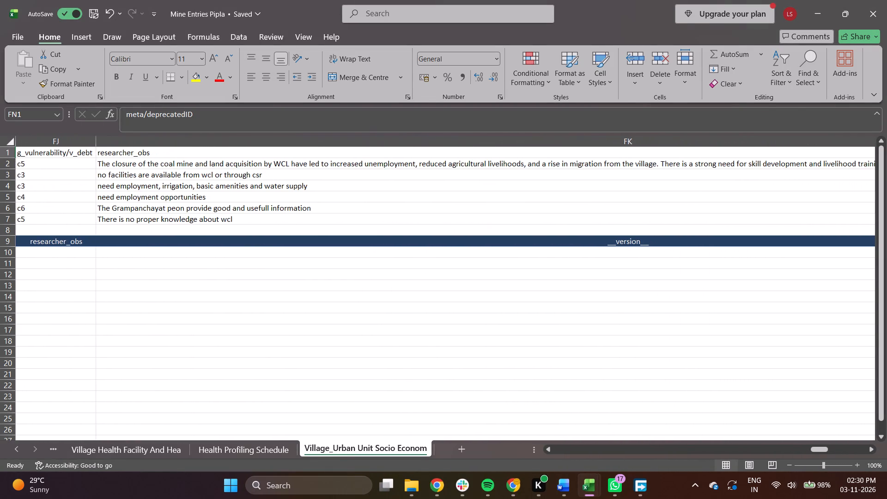
scroll(285, 173, right, 8)
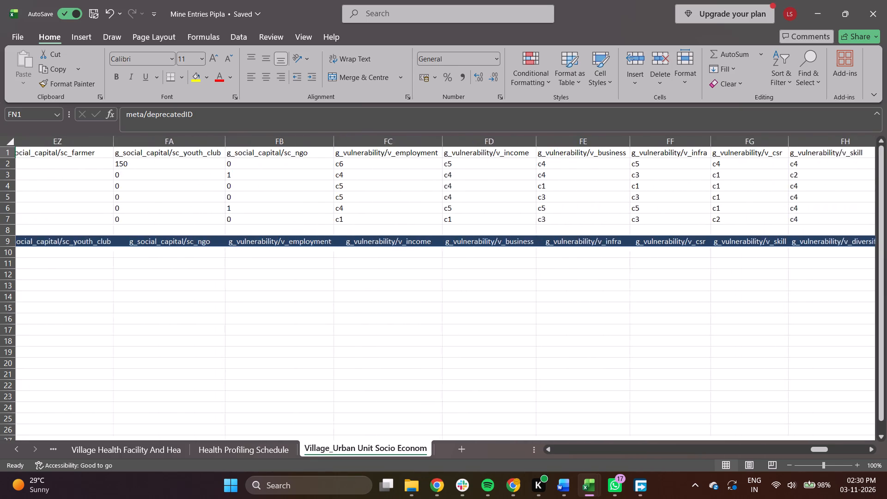
click(285, 173)
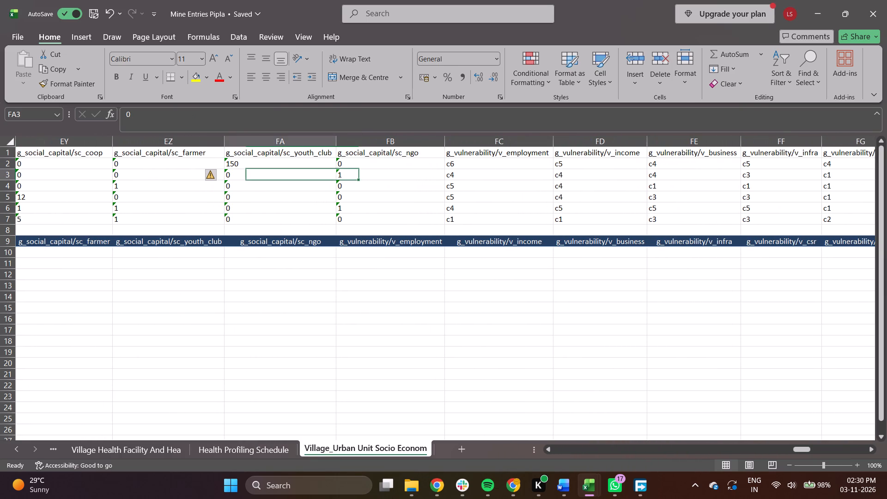
key(Left)
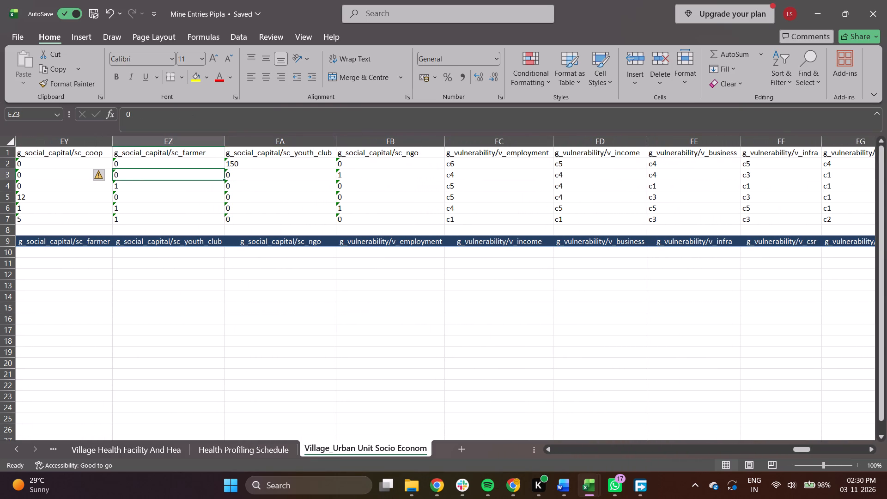
key(ctrl+Left)
key(ctrl+Left)
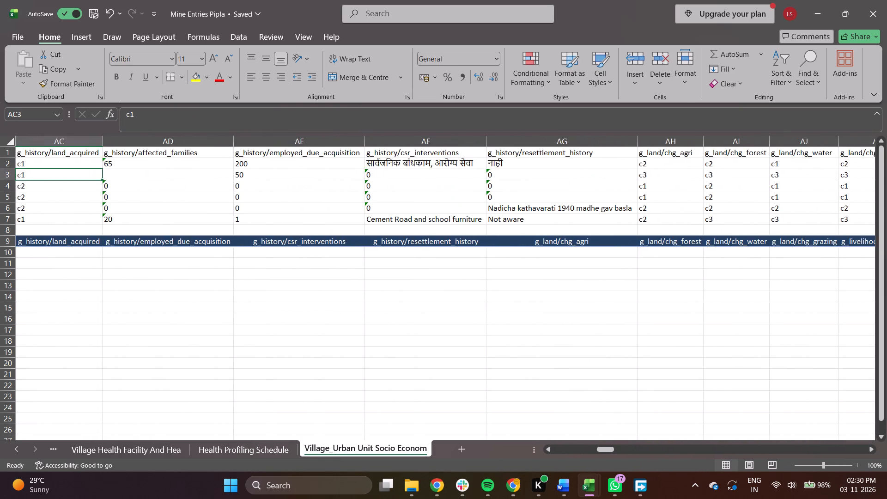
key(ctrl+Left)
key(ctrl+Left)
key(ctrl+Left)
key(ctrl+Left)
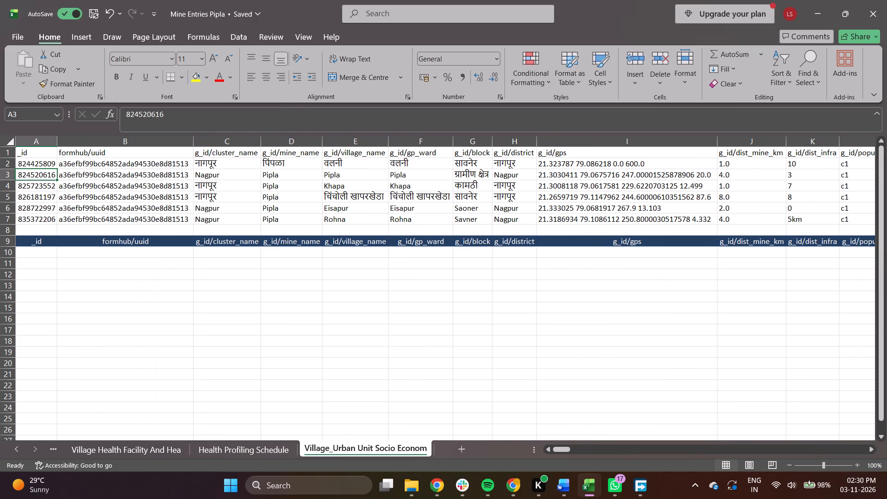
Compare the row 1 headers with the row 9 reference headers from g_id/village_name through g_history/land_acquired.
key(Right)
key(Right)
key(Right)
key(Right)
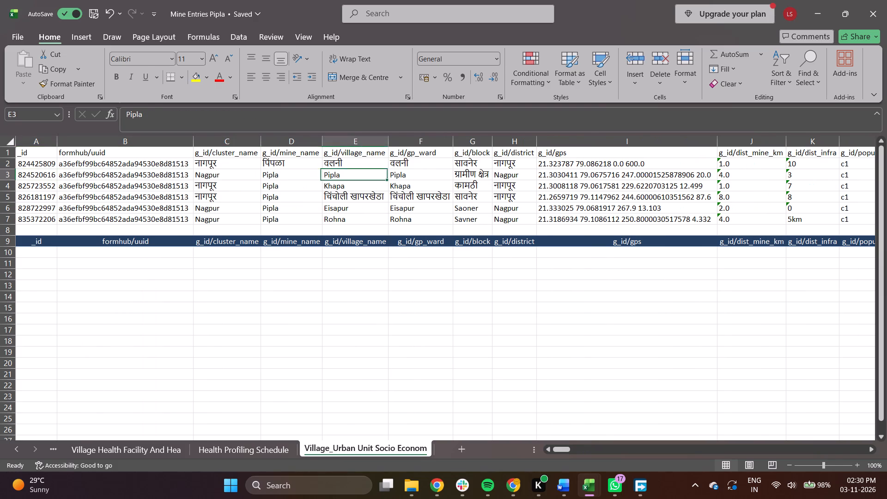
key(Right)
key(Right)
key(Right)
key(Right)
key(Right)
key(Right)
key(Right)
key(Right)
key(Right)
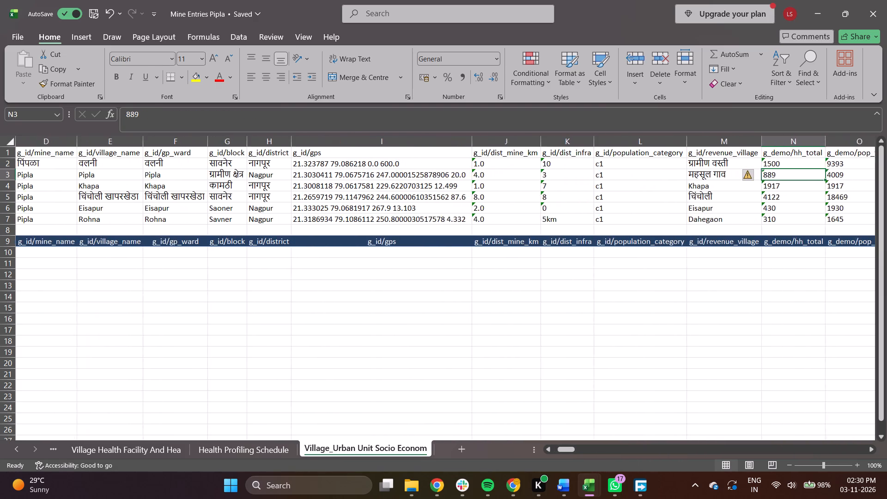
key(Right)
key(Right)
key(Right)
key(Right)
key(Right)
key(Right)
key(Right)
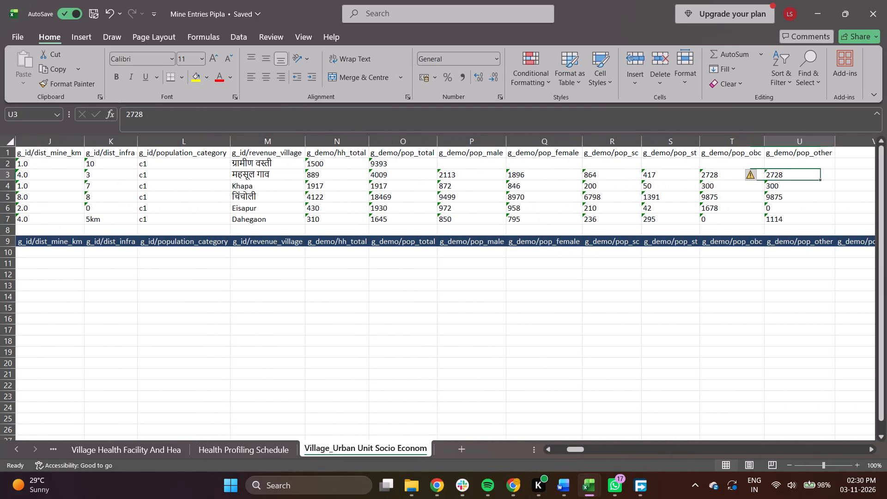
key(Right)
key(Right)
key(Right)
key(Right)
key(Right)
key(Right)
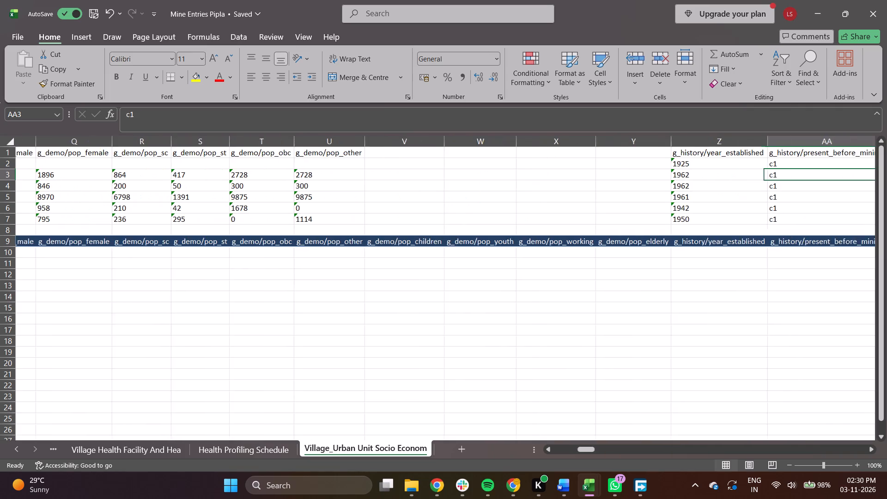
key(Right)
key(Right)
Examine the g_history columns from year_established to resettlement_history against the row 9 reference headers for mismatches.
key(Down)
key(Down)
key(Down)
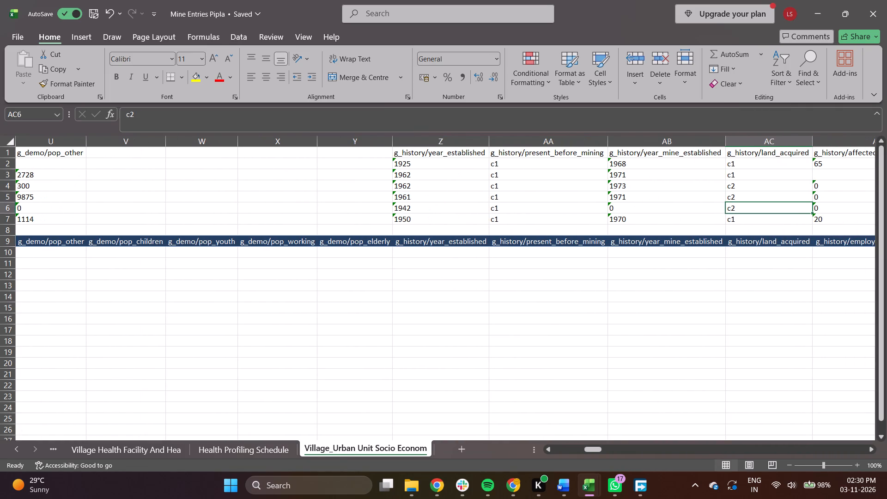
key(Up)
key(Up)
key(Up)
key(Up)
key(Left)
key(Left)
key(Right)
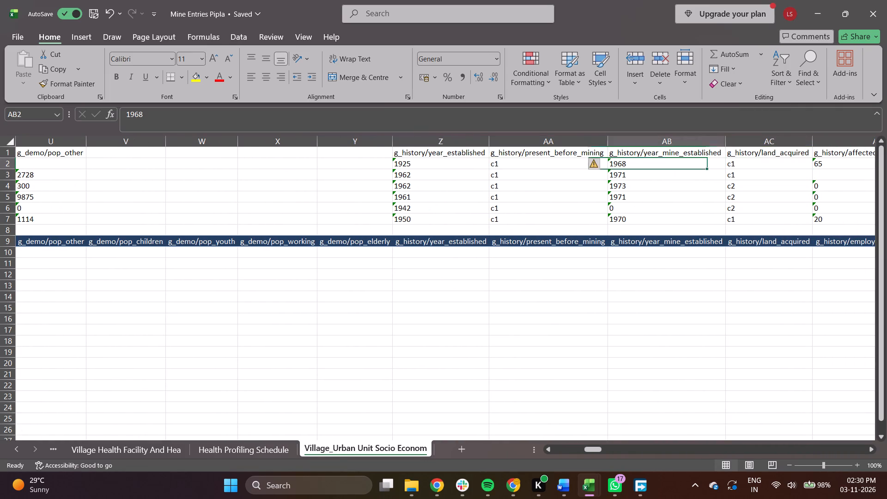
key(Right)
key(Left)
key(Left)
key(Left)
key(Right)
key(Right)
key(Right)
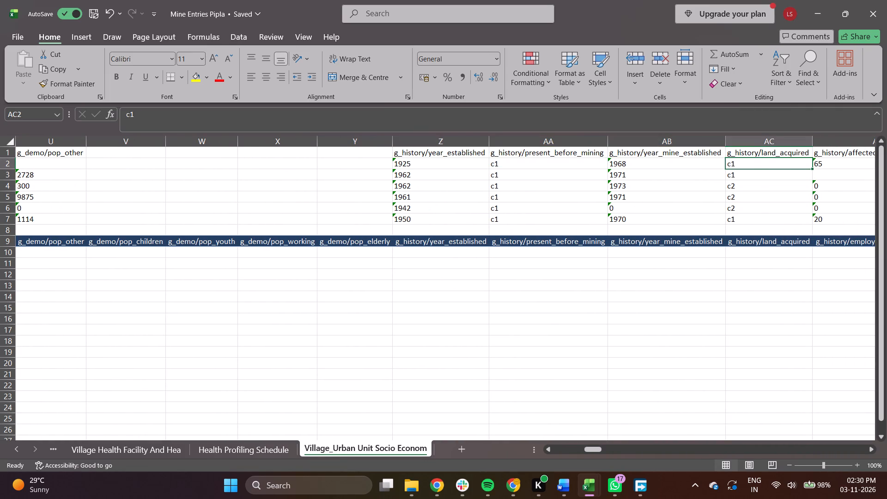
key(Right)
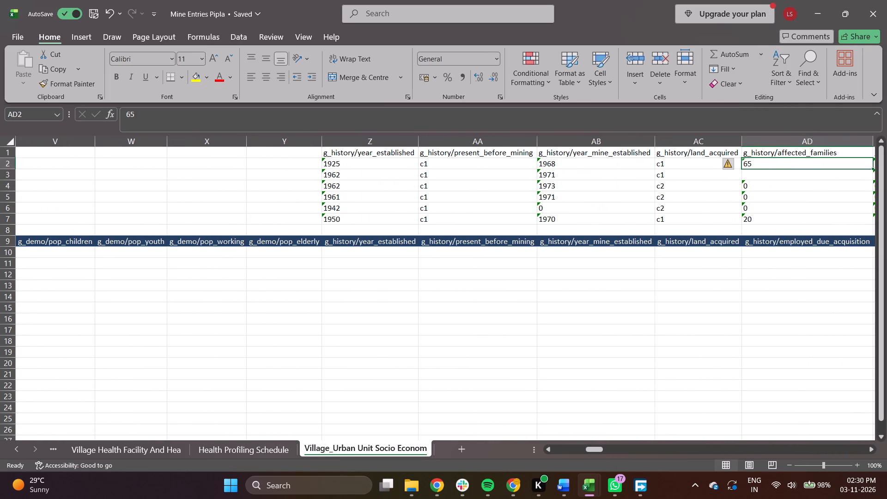
key(Left)
key(Right)
key(Right)
key(Left)
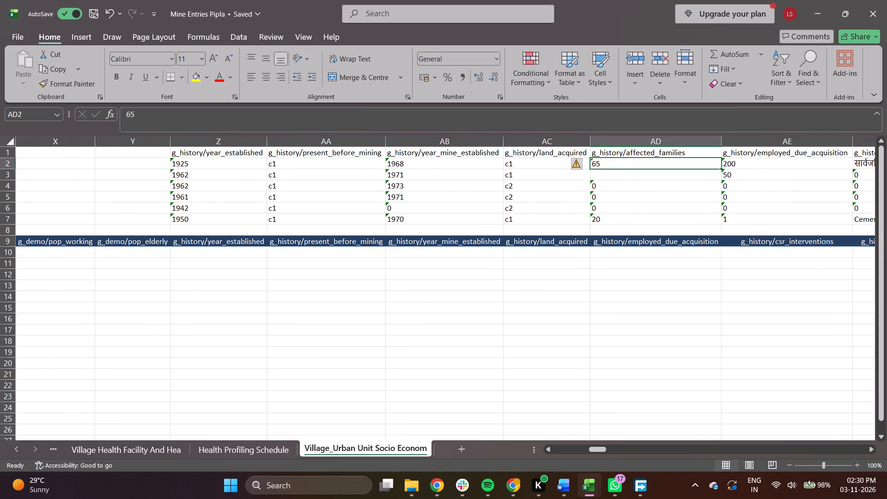
key(Right)
key(Right)
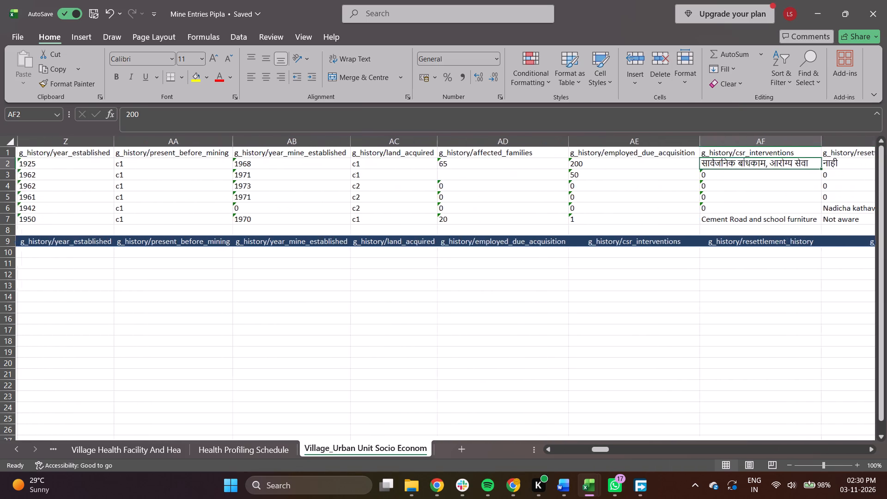
key(Right)
key(Left)
key(Left)
key(Left)
key(Left)
key(Left)
key(Left)
key(Left)
key(Left)
key(Down)
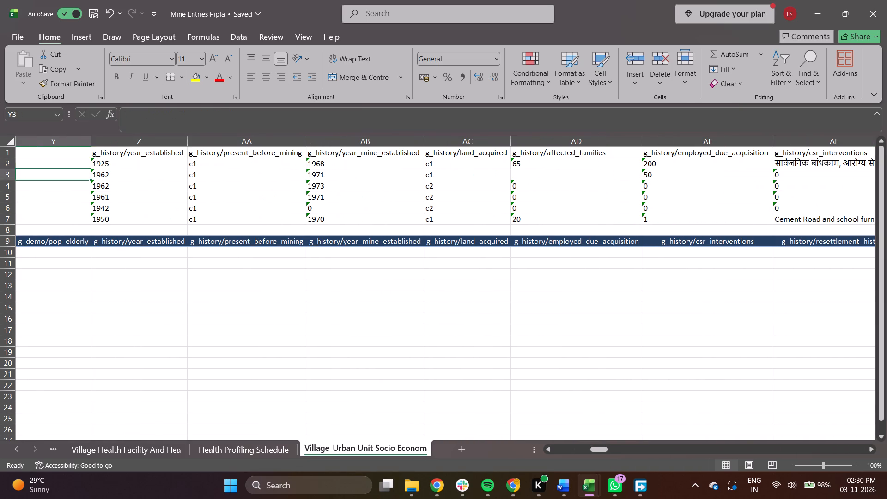
Copy the g_demo/pop_children header text from cell V9 and search the sheet for it.
key(Down)
key(Down)
key(Down)
key(Down)
key(Down)
key(Left)
key(Left)
key(Left)
key(Left)
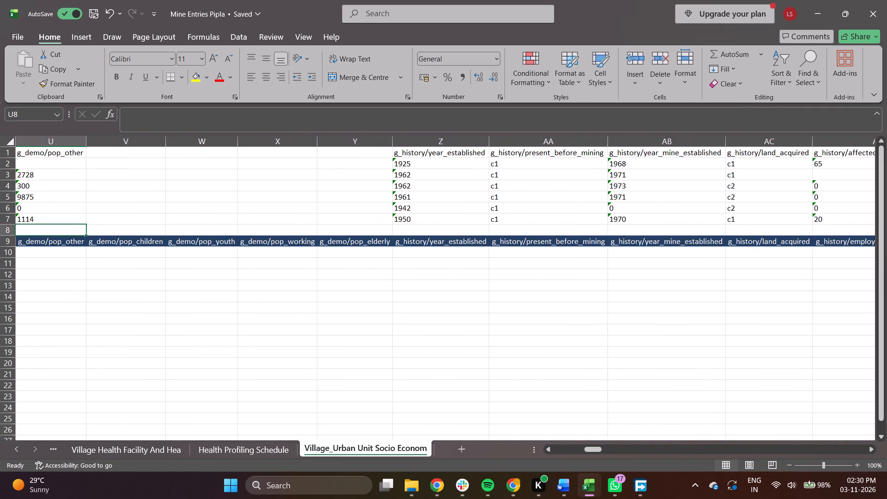
key(Left)
key(Left)
key(Right)
key(Right)
key(Right)
key(Down)
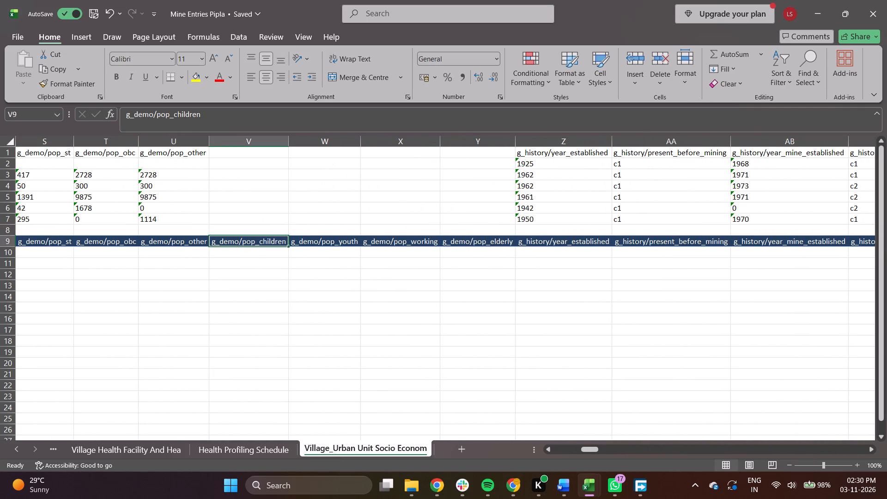
click(248, 116)
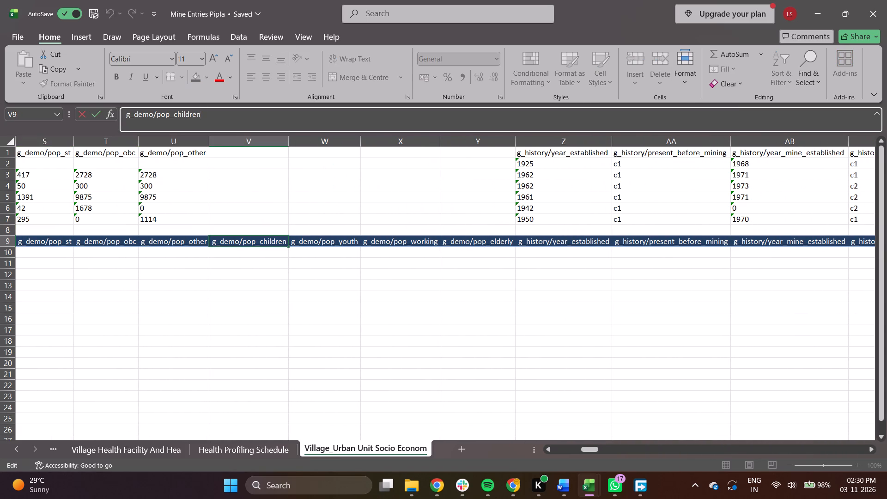
key(ctrl+a)
key(ctrl+c)
key(ctrl+f)
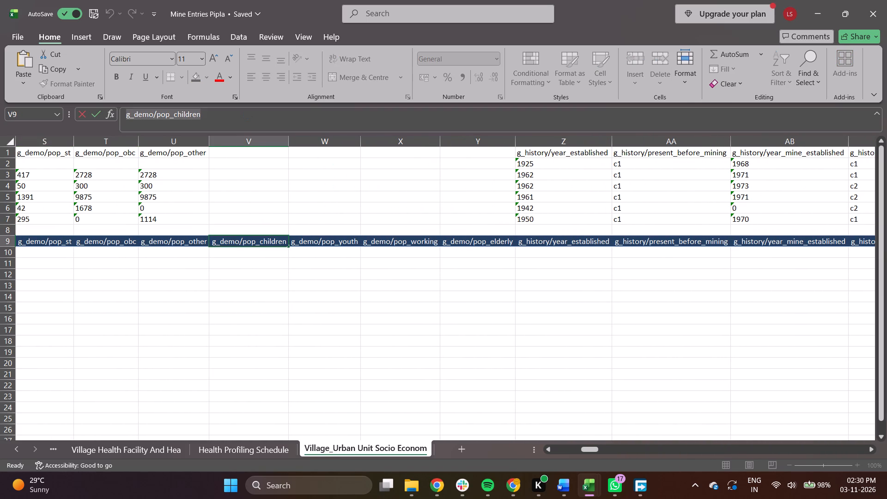
key(ctrl+v)
key(Return)
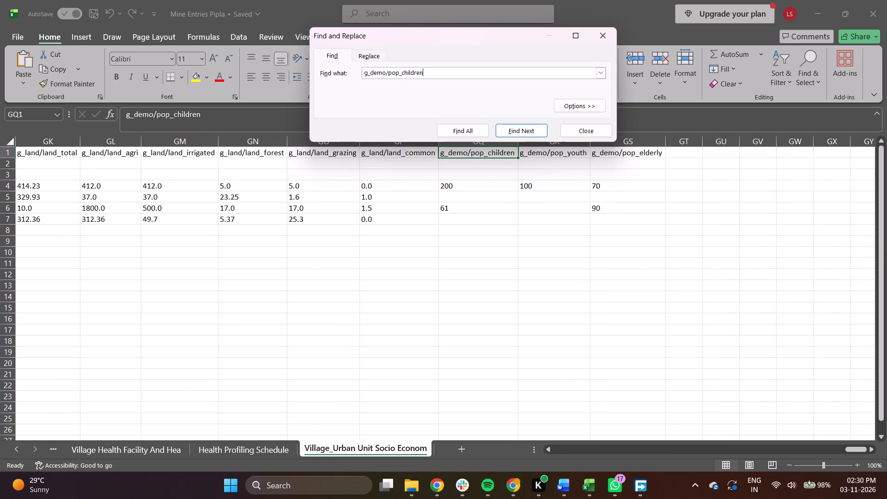
Move the g_demo/pop_children, pop_youth and pop_elderly block, rows 1 to 6 of columns GQ to GS, to cell V1.
key(shift+Right)
key(shift+Right)
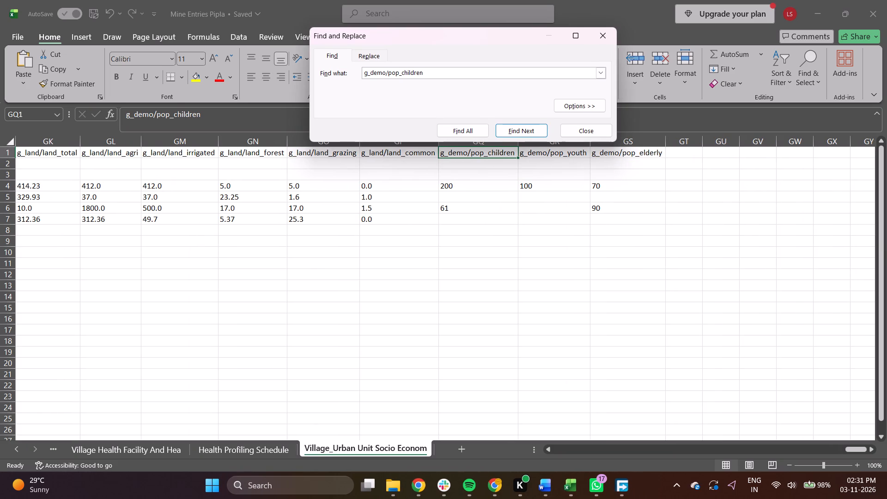
click(457, 156)
key(shift+Right)
key(shift+Right)
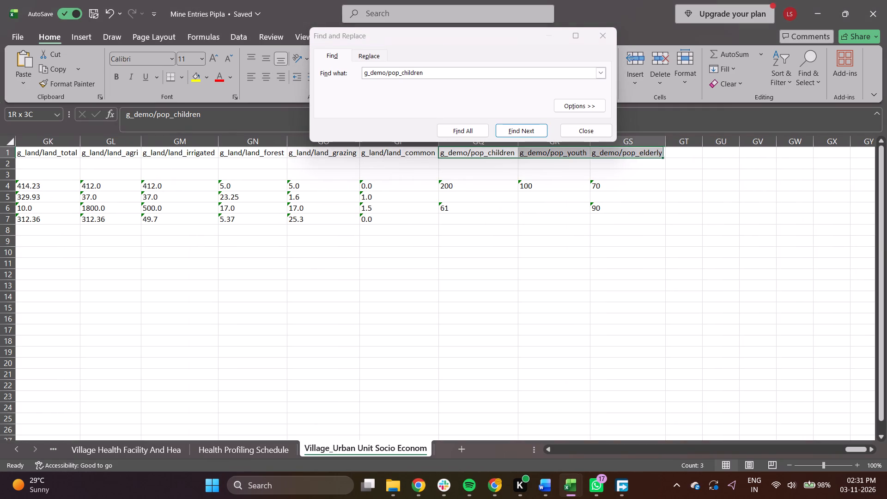
key(shift+Down)
key(shift+Down)
key(shift+Down)
key(shift+Down)
key(shift+Down)
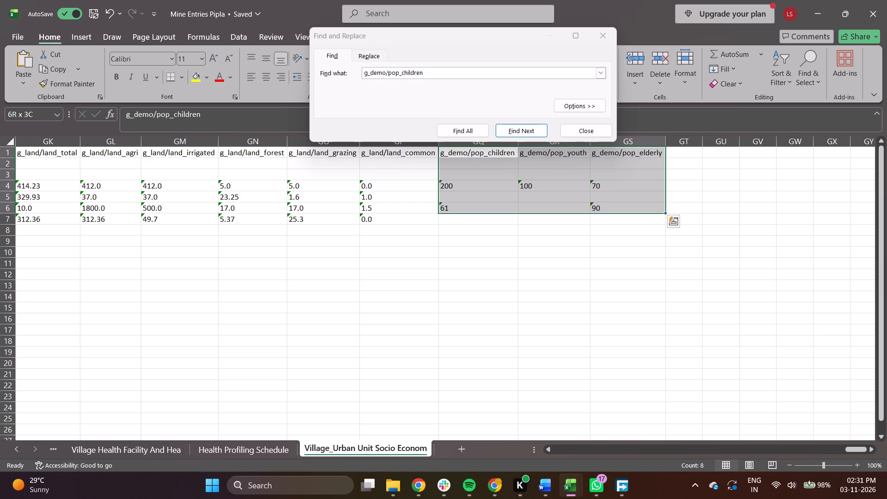
key(ctrl+x)
key(ctrl+Left)
key(ctrl+Left)
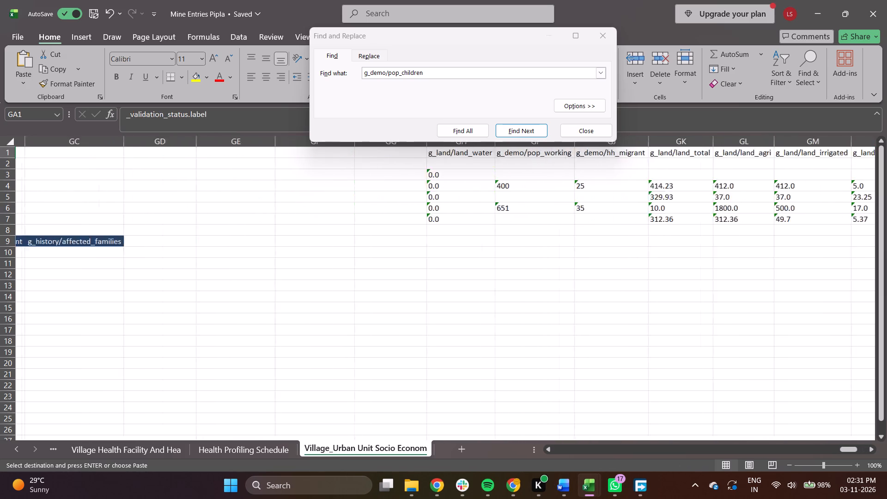
key(ctrl+Left)
key(ctrl+Left)
key(ctrl+Left)
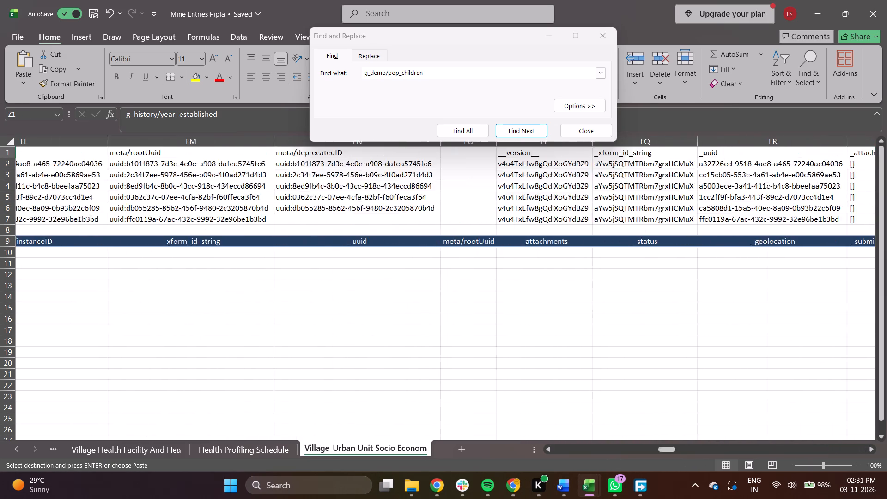
key(Left)
key(Left)
key(Left)
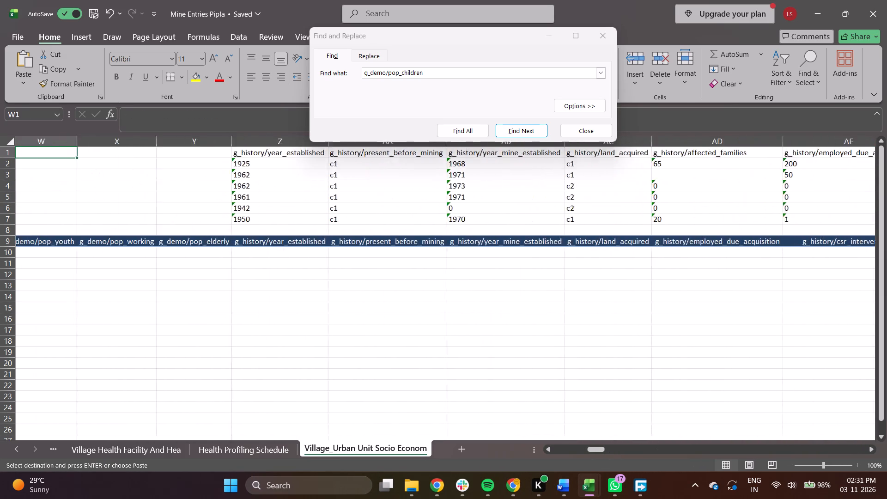
key(Left)
key(Left)
key(Left)
key(Left)
key(Right)
key(Right)
key(Right)
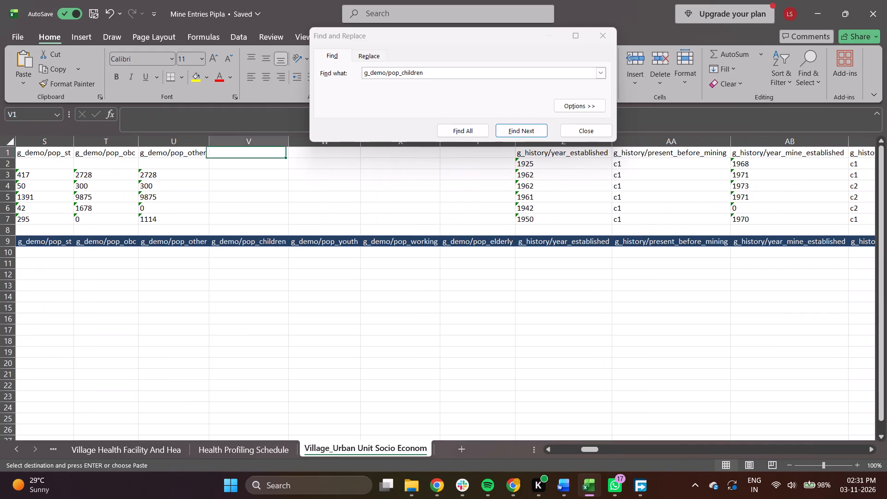
key(ctrl+v)
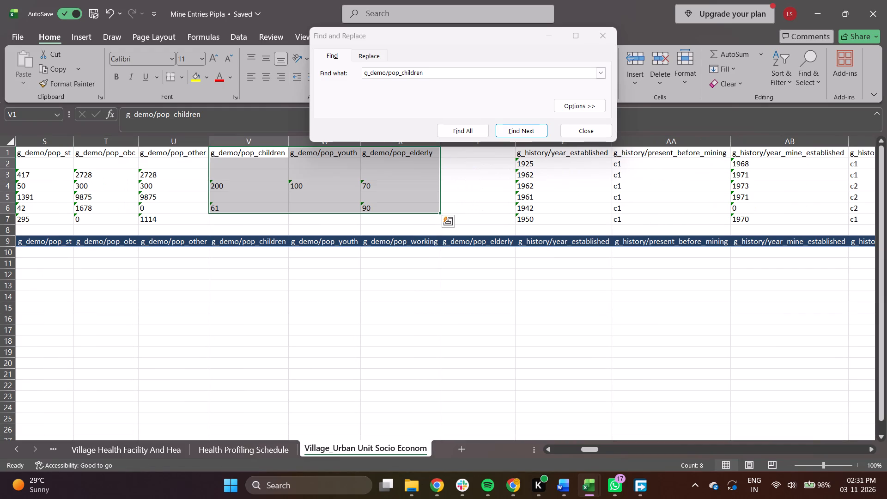
Move the g_demo/pop_elderly column, rows 1 to 6 of column X, one column over to cell Y1.
key(Up)
key(Right)
key(Right)
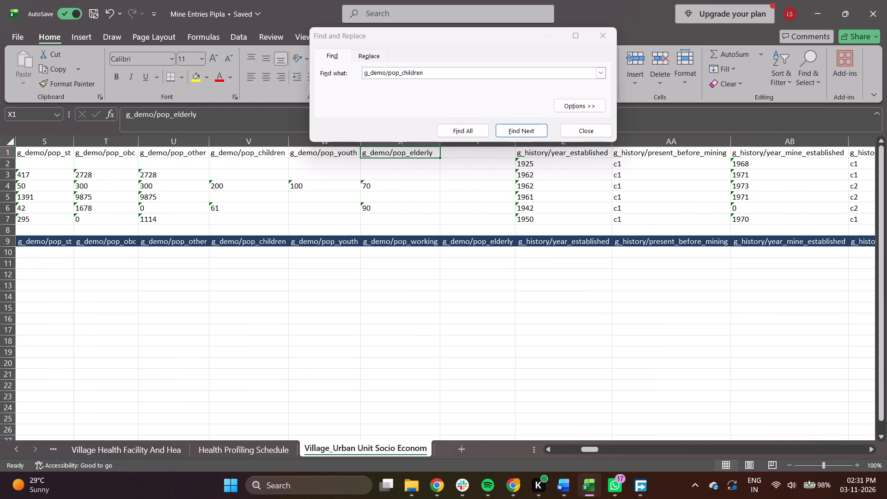
key(ctrl+shift+Down)
key(ctrl+shift+Down)
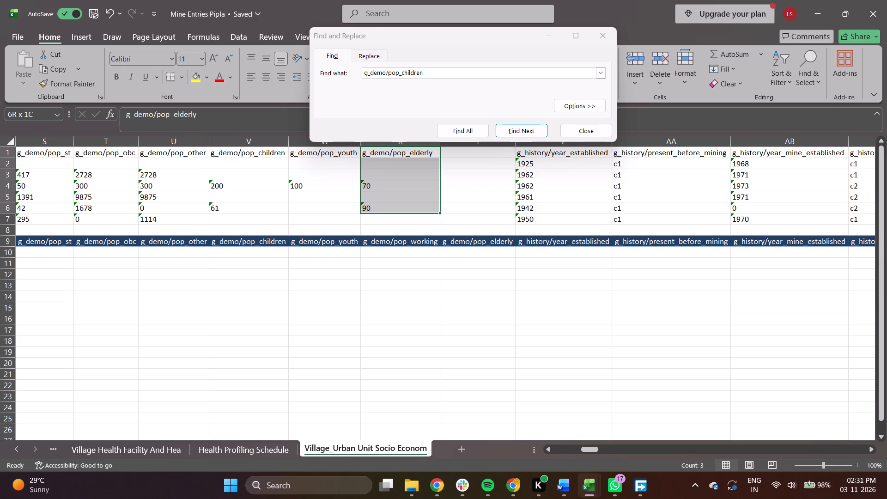
key(ctrl+x)
key(Right)
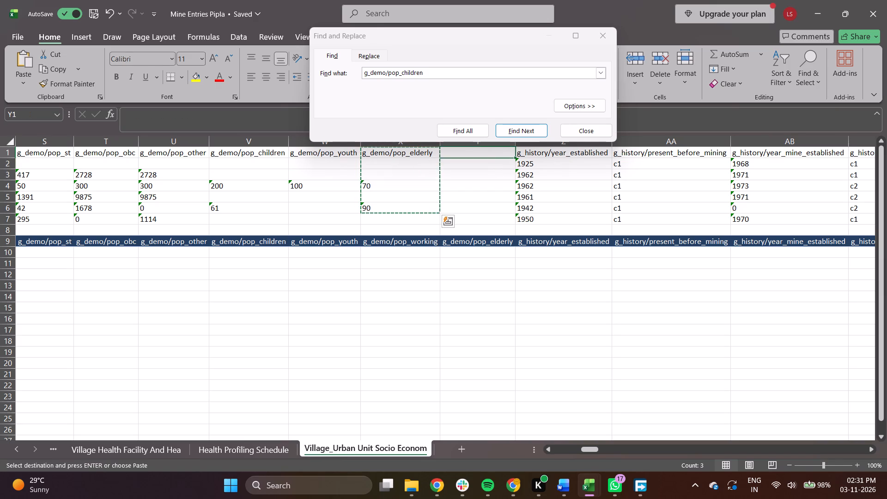
key(ctrl+v)
key(Left)
key(Left)
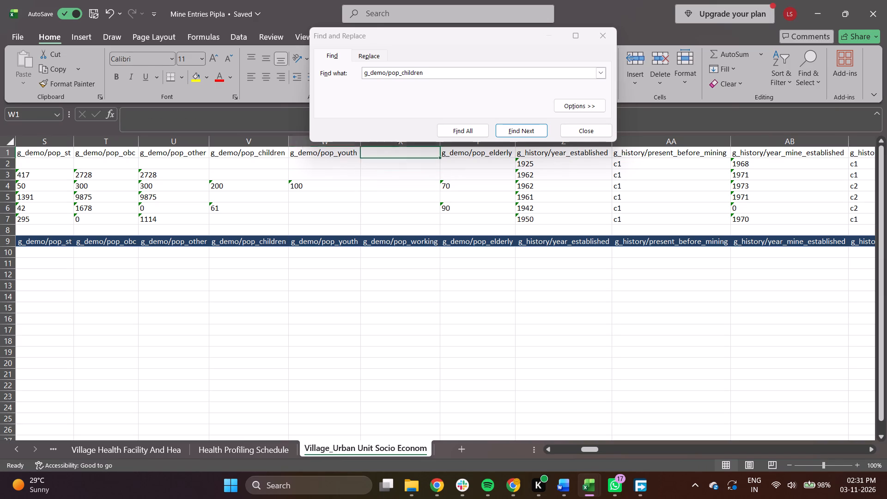
key(Left)
key(Right)
key(Right)
key(Right)
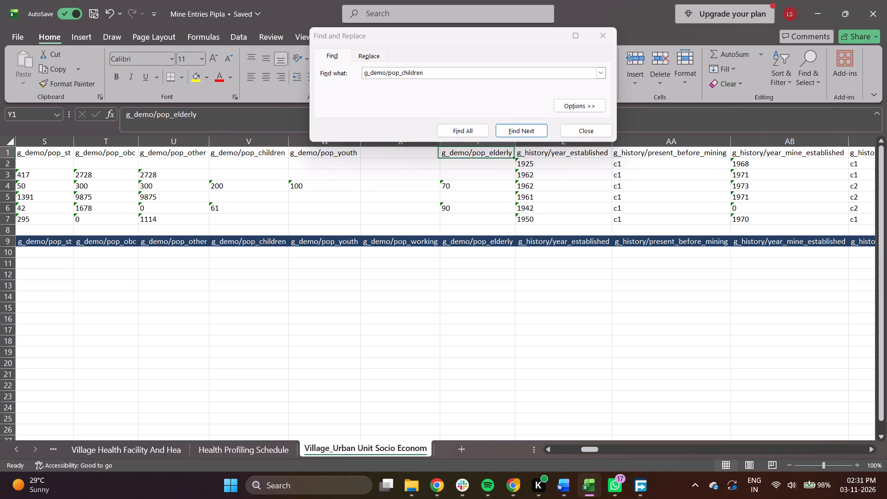
Copy the g_demo/pop_working header text from cell X9 and search the sheet for it.
key(Left)
key(Down)
key(Down)
key(Down)
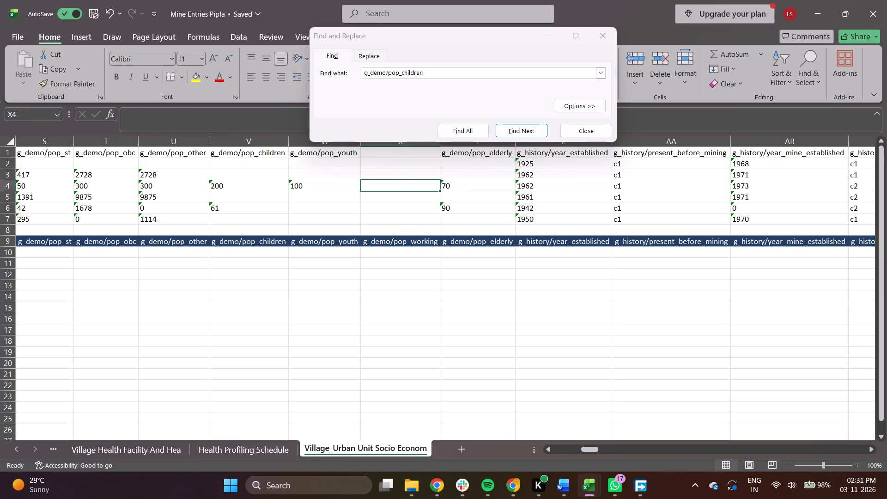
key(Down)
key(Down)
key(Down)
key(Down)
key(Down)
click(249, 118)
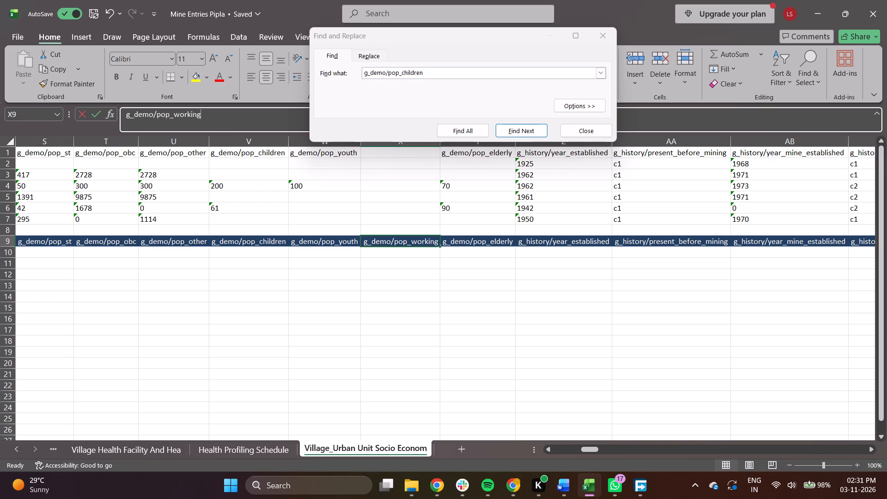
key(ctrl+a)
key(ctrl+c)
key(ctrl+c)
key(ctrl+c)
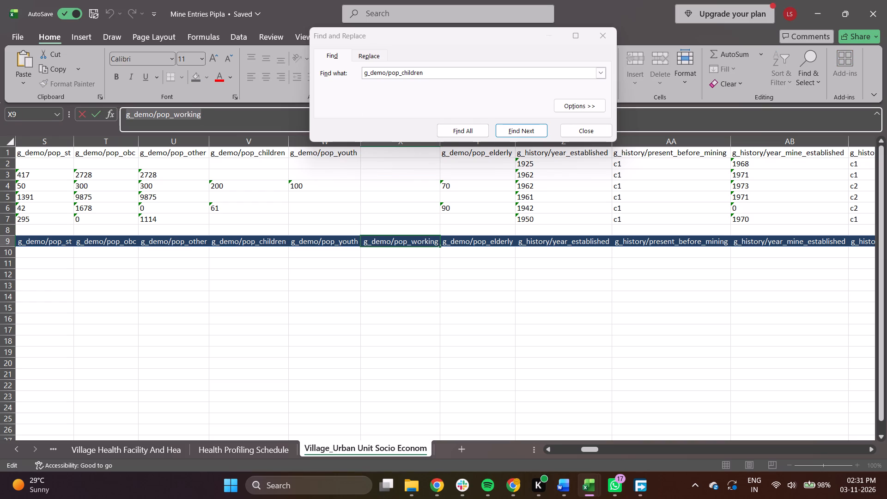
click(427, 72)
key(ctrl+a)
key(ctrl+v)
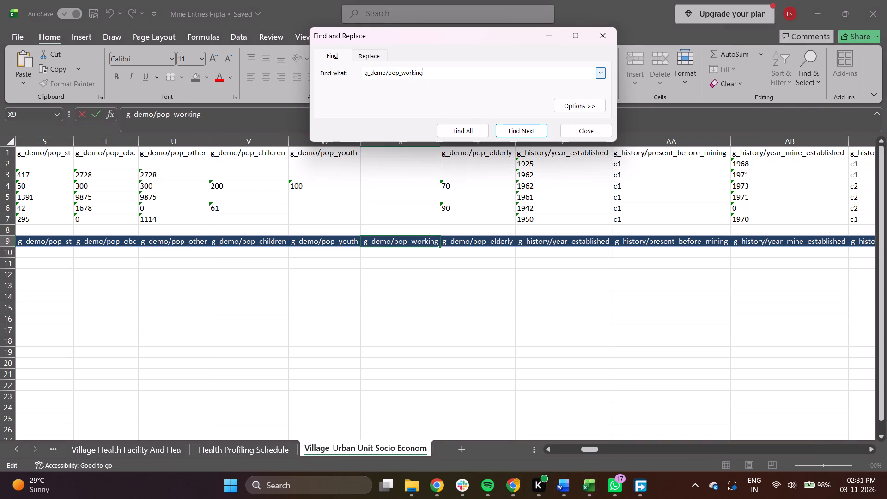
key(Return)
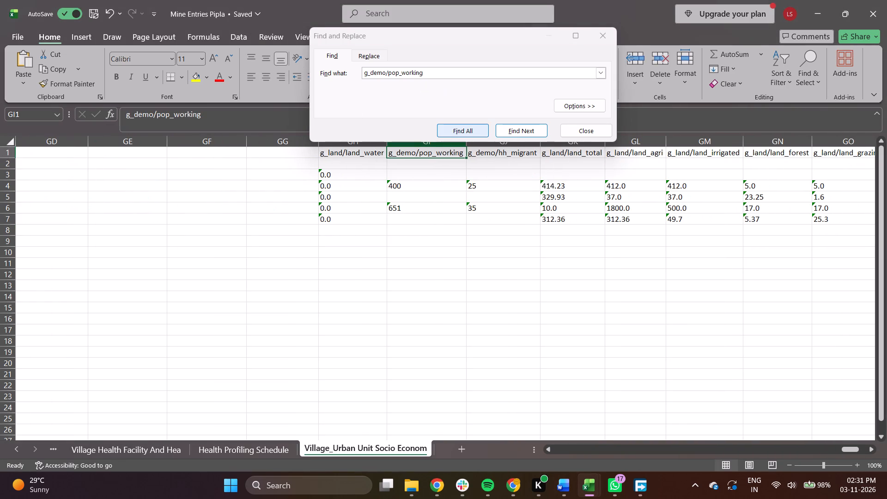
Move the g_demo/pop_working column, rows 1 to 6 of column GI, into the empty column at cell X1.
click(423, 155)
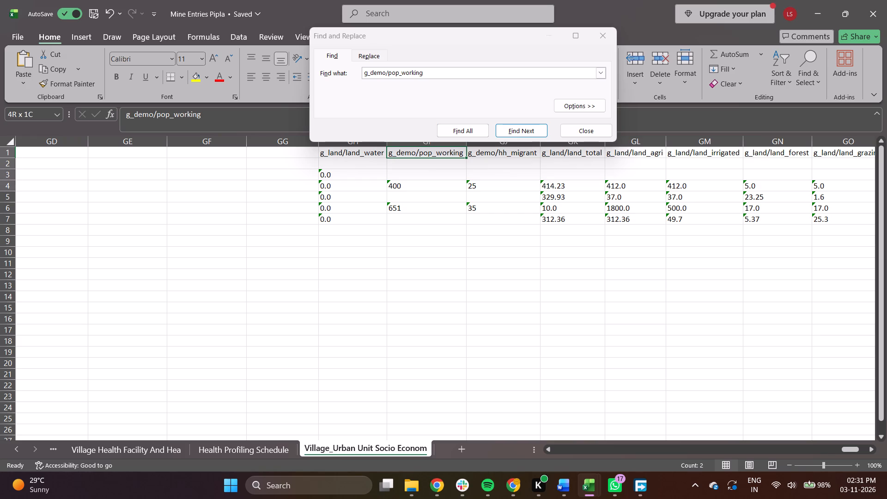
key(ctrl+shift+Down)
key(ctrl+shift+Down)
key(ctrl+x)
key(Left)
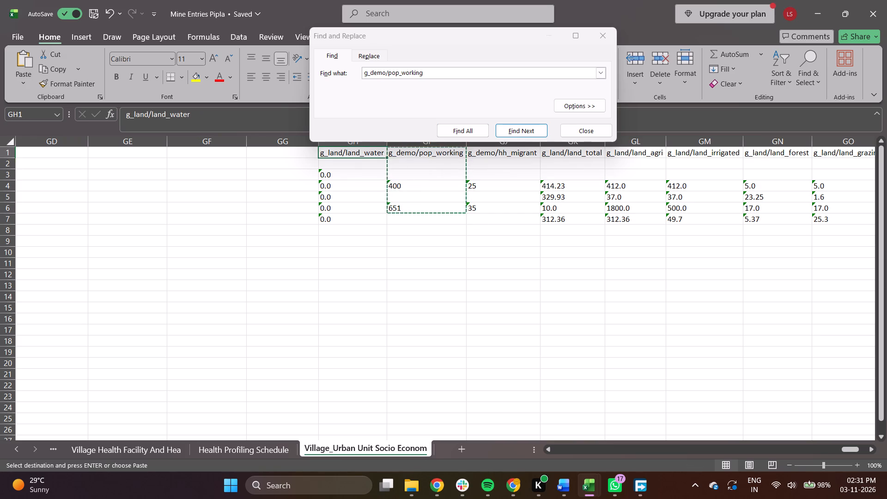
key(ctrl+Left)
key(ctrl+Left)
key(ctrl+Left)
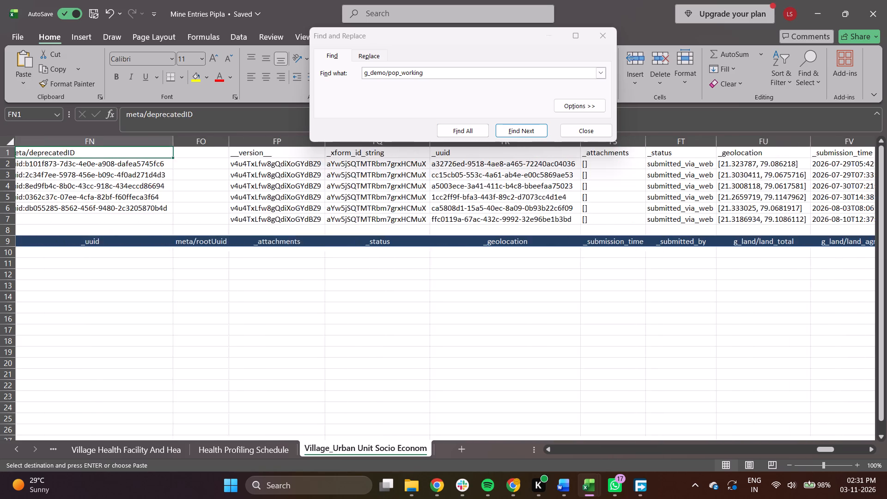
key(ctrl+Left)
key(ctrl+Left)
key(ctrl+Left)
key(Right)
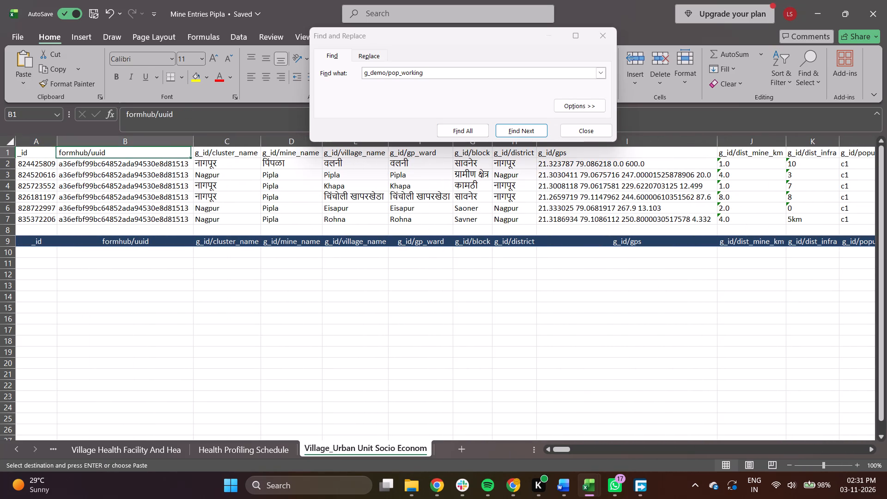
key(Right)
key(Right)
key(Right)
key(Right)
key(Right)
key(Right)
key(Right)
key(Right)
key(Right)
key(Right)
key(Right)
key(Right)
key(Right)
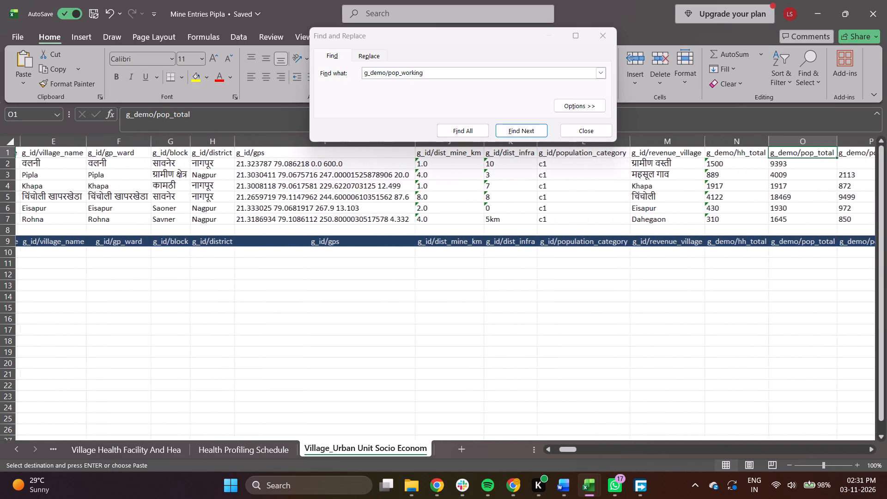
key(Right)
key(Right)
key(Right)
key(Right)
key(Right)
key(Right)
key(Right)
key(Right)
key(Right)
key(Right)
key(Right)
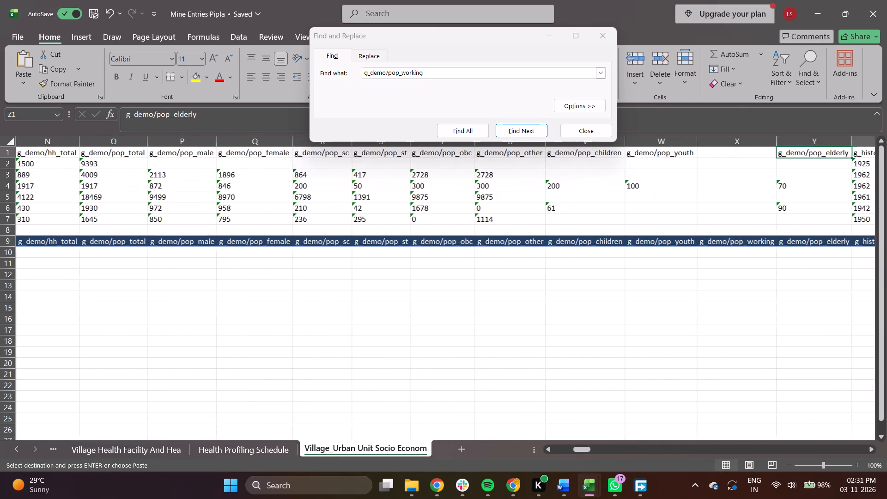
key(Left)
key(Left)
key(Left)
key(Right)
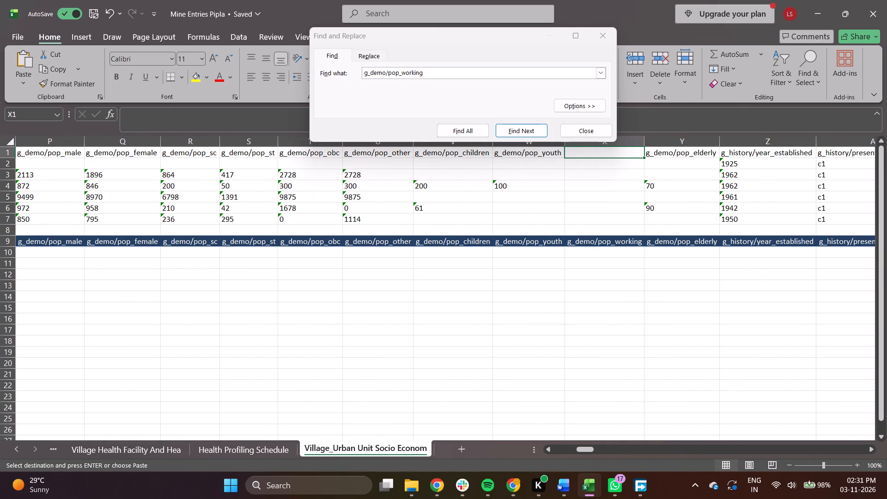
key(ctrl+v)
Move the block from g_history/affected_families to _validation_status.label, rows 1 to 7 of columns AD to GA, to cell AR1.
key(Right)
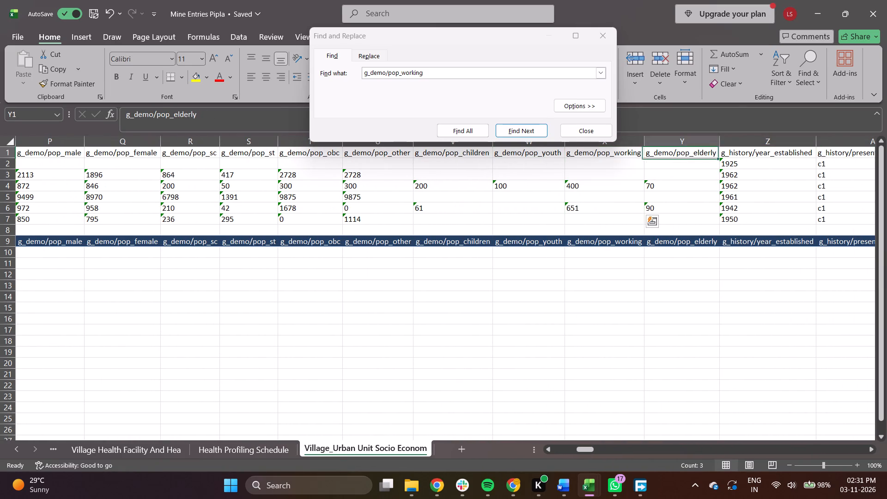
key(Right)
key(Right)
key(Right)
key(Right)
key(Right)
key(Right)
key(Left)
key(Left)
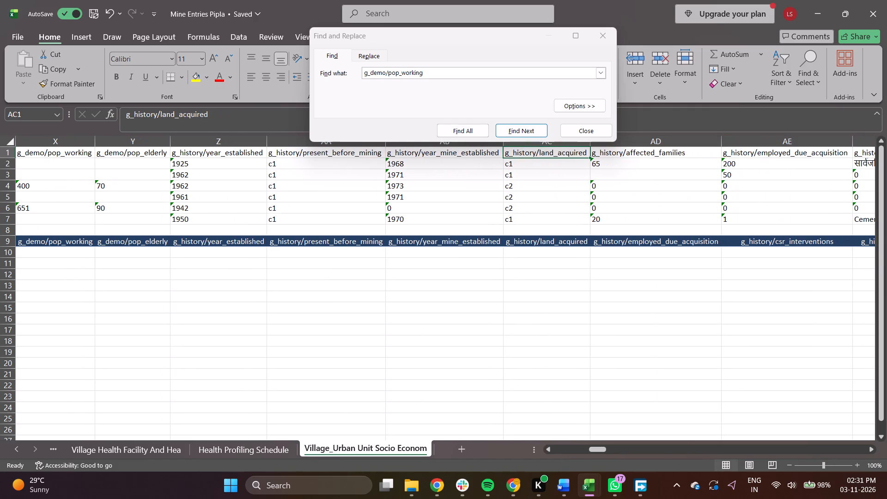
key(Right)
key(Right)
key(Left)
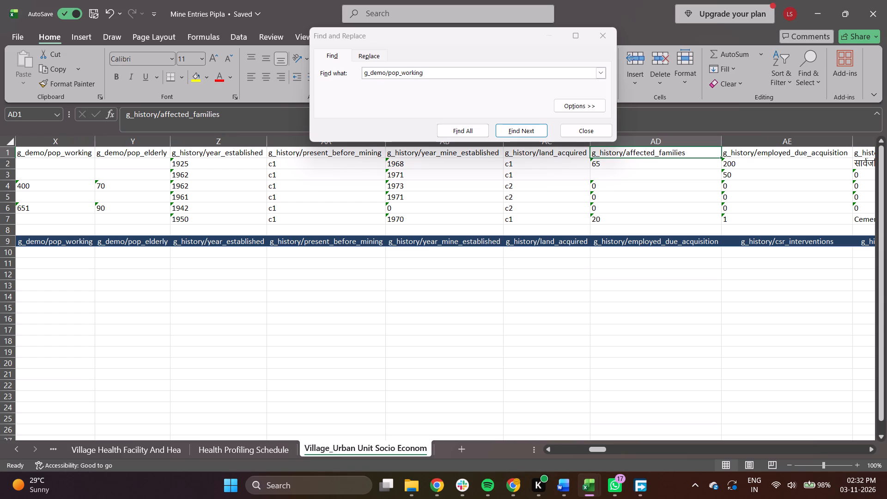
key(ctrl+shift+Down)
key(ctrl+shift+Down)
key(ctrl+shift+Down)
key(ctrl+shift+Right)
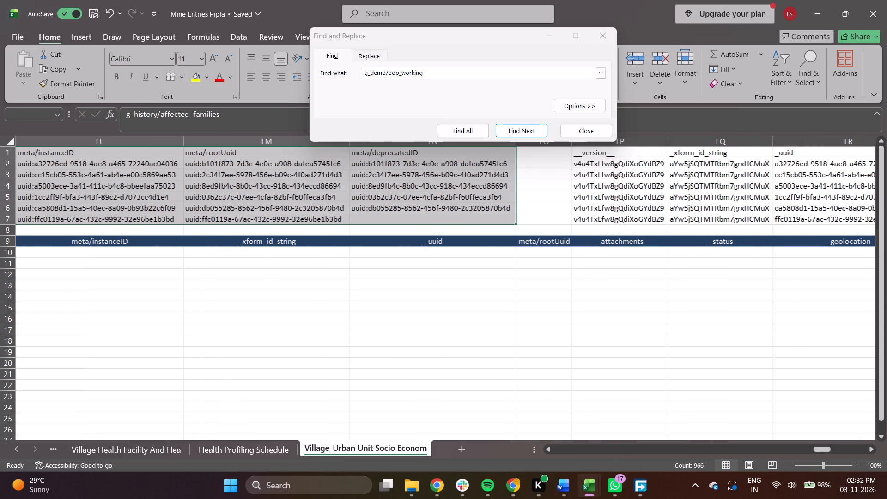
key(ctrl+shift+Right)
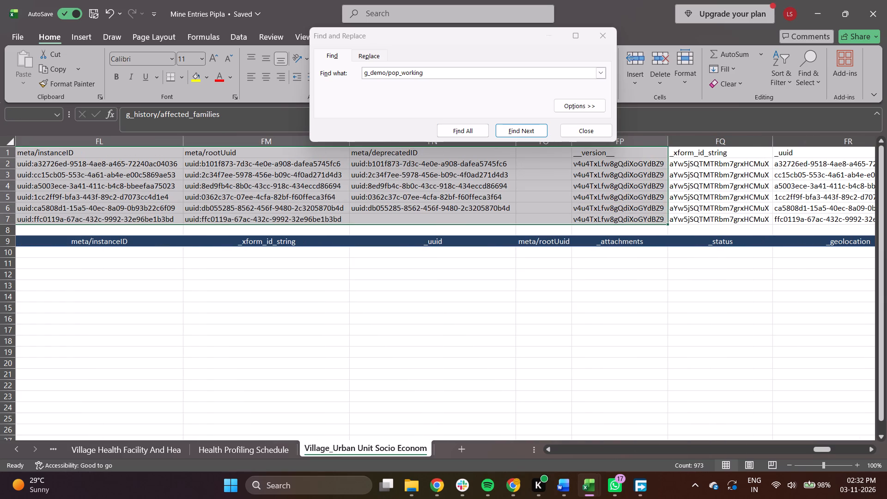
key(ctrl+shift+Right)
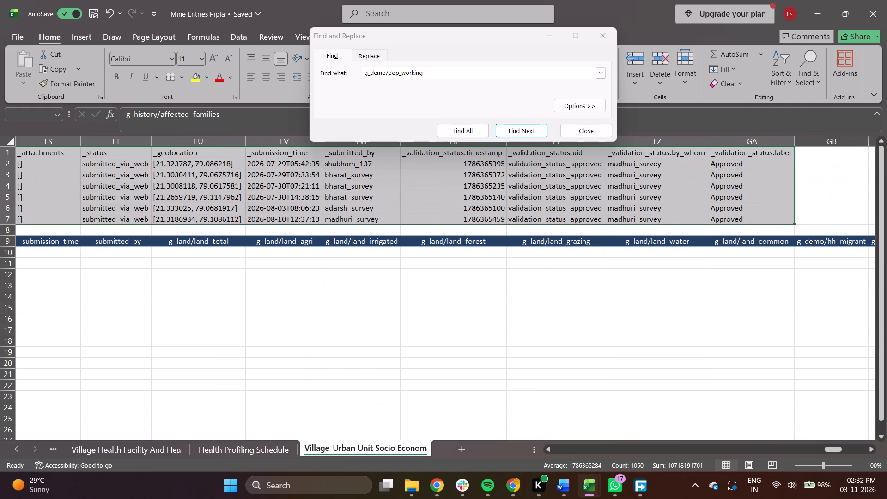
key(ctrl+x)
key(Right)
key(Right)
key(Right)
key(Right)
key(Right)
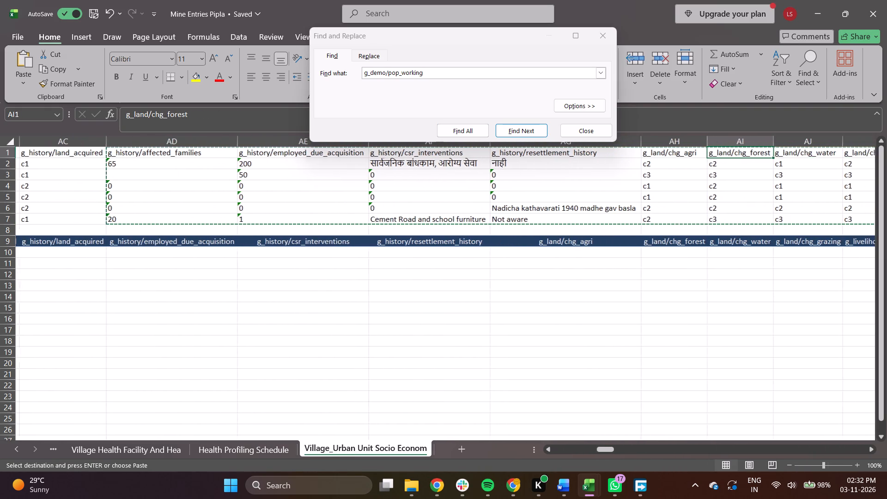
key(Right)
key(Right)
key(Right)
key(Right)
key(Right)
key(Right)
key(Right)
key(Right)
key(Right)
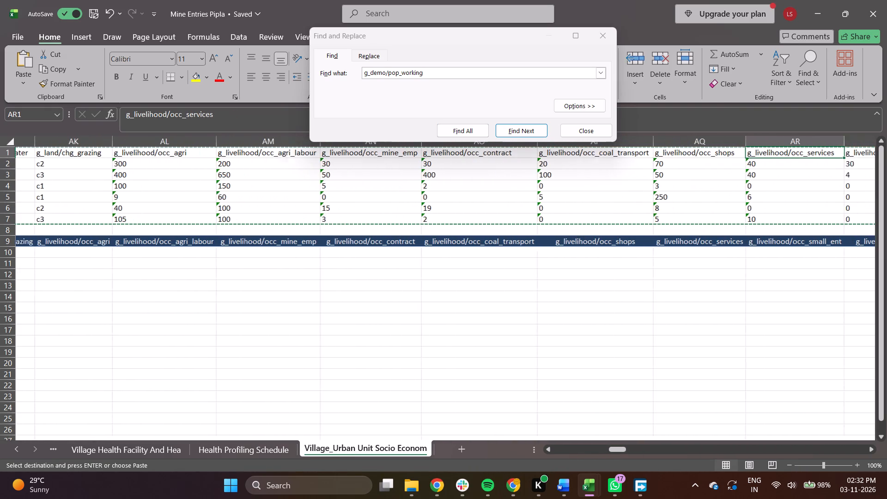
key(ctrl+v)
Copy the g_history/employed_due_acquisition header text from cell AD9 and search the sheet for it.
key(Left)
key(Left)
key(Left)
key(Left)
key(Left)
key(Left)
key(Left)
key(Left)
key(Left)
key(Left)
key(Left)
key(Left)
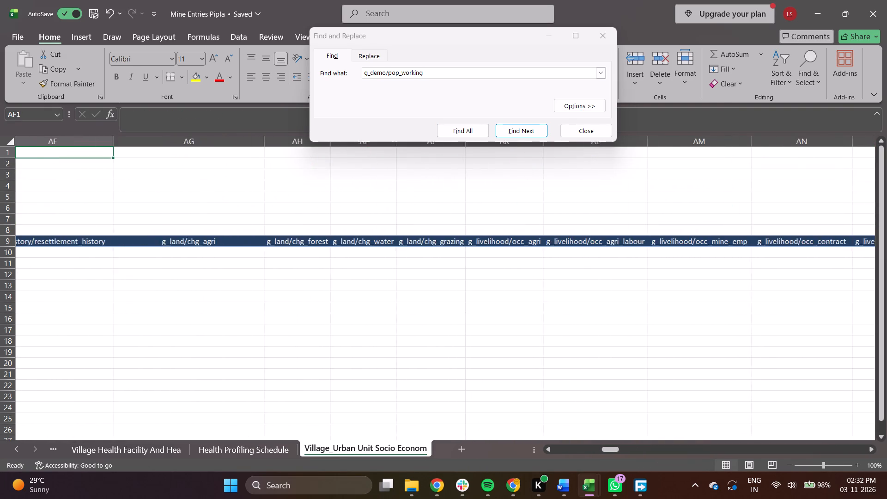
key(Left)
key(Left)
key(Left)
key(Left)
key(Left)
key(Right)
key(Right)
key(Right)
key(Down)
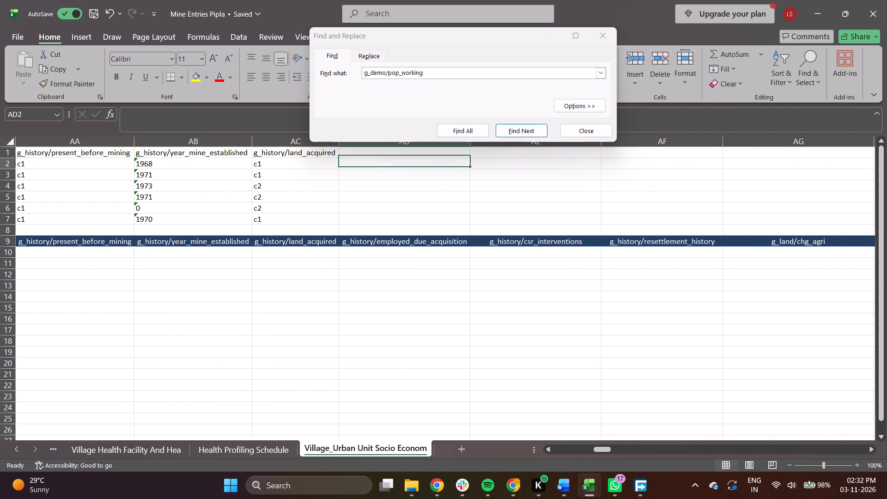
key(Down)
key(Down)
key(Down)
key(Down)
key(Down)
key(Down)
key(Down)
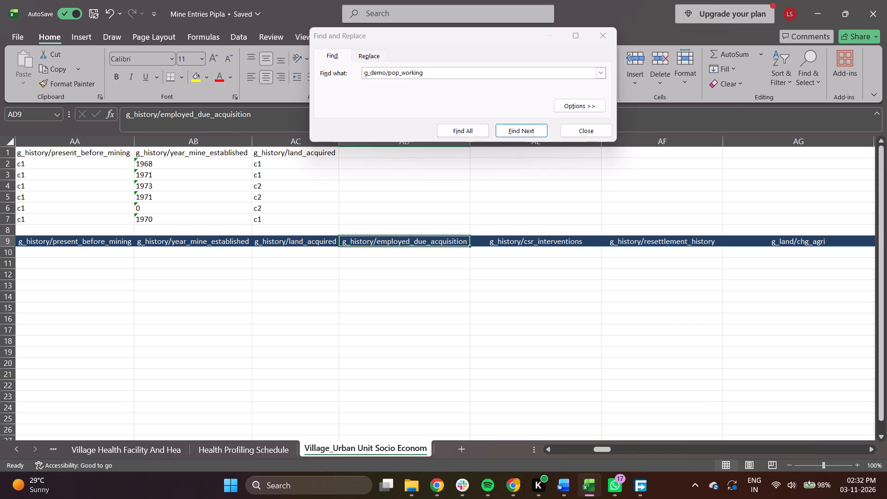
click(284, 124)
key(ctrl+a)
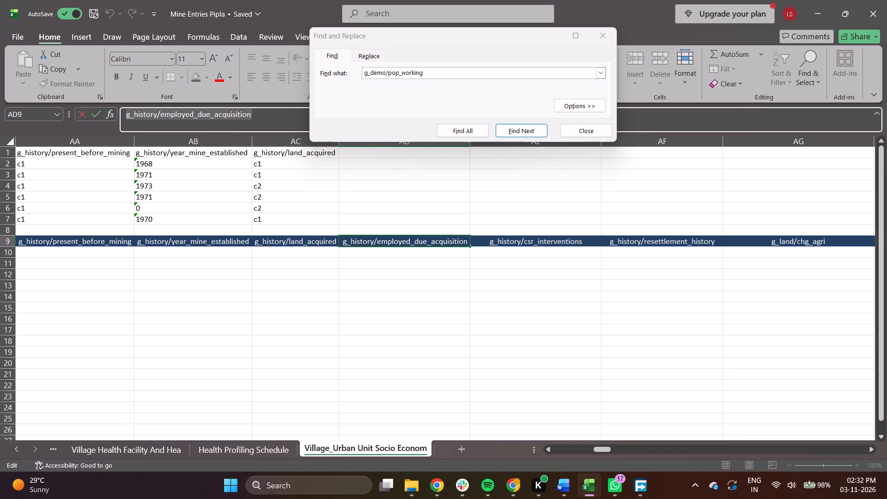
key(ctrl+c)
click(453, 70)
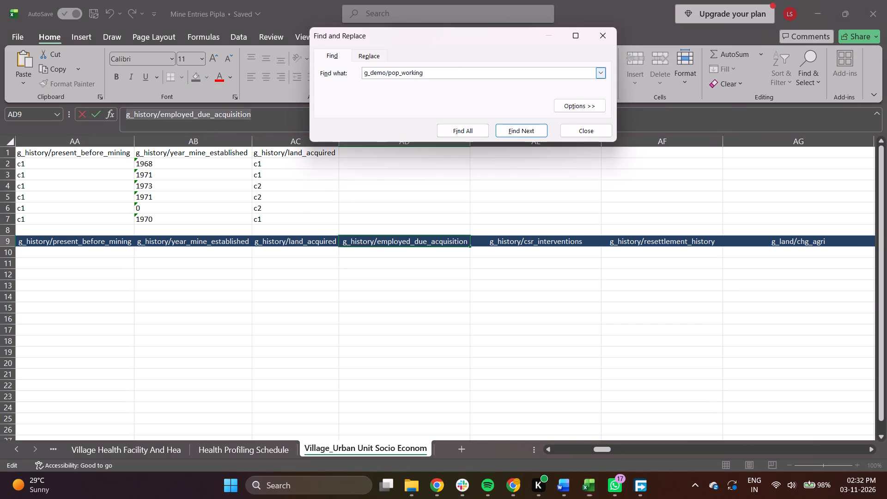
key(ctrl+a)
key(ctrl+v)
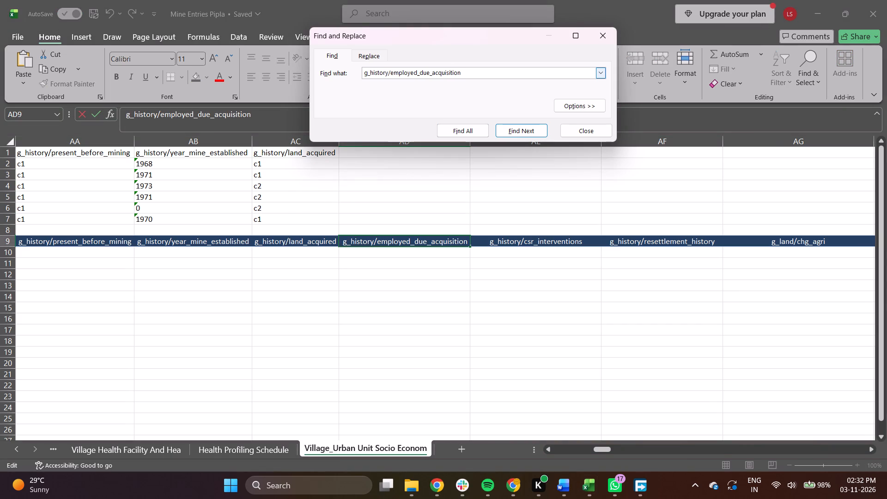
key(Return)
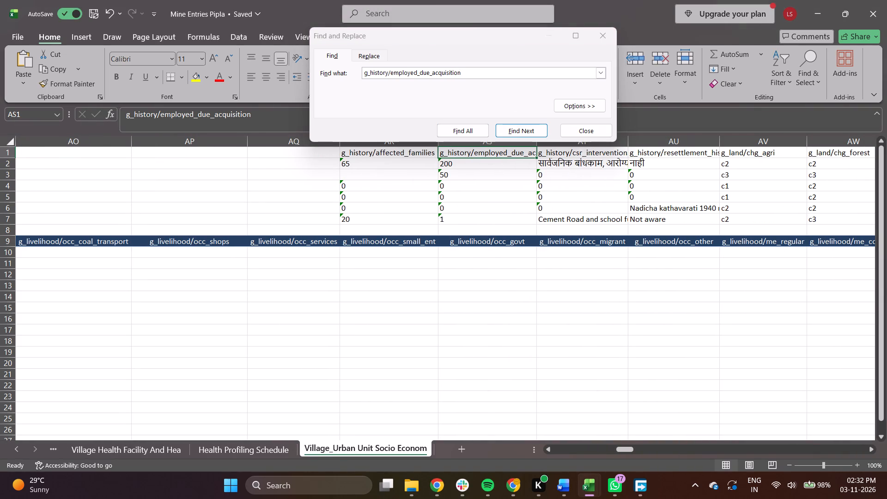
Move the four columns from g_history/employed_due_acquisition to g_land/chg_agri, rows 1 to 7 of AS to AV, to cell AD1.
key(Down)
key(Up)
key(shift+Right)
key(shift+Right)
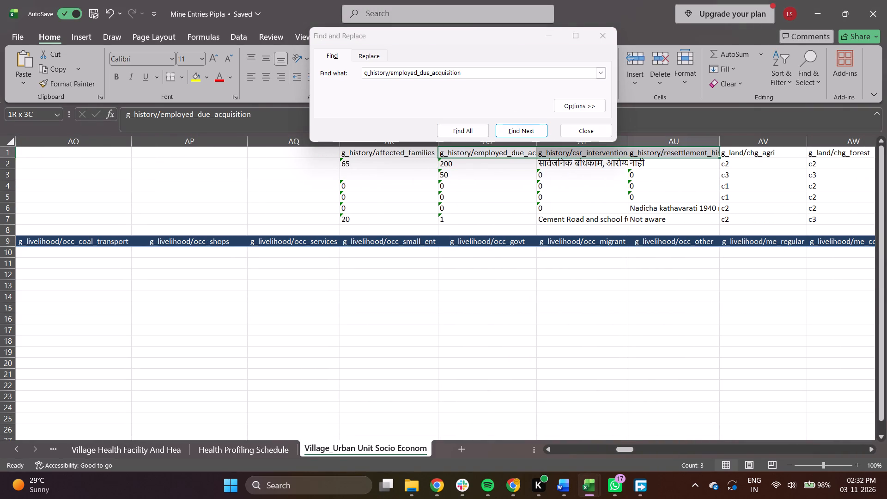
key(shift+Right)
key(ctrl+shift+Down)
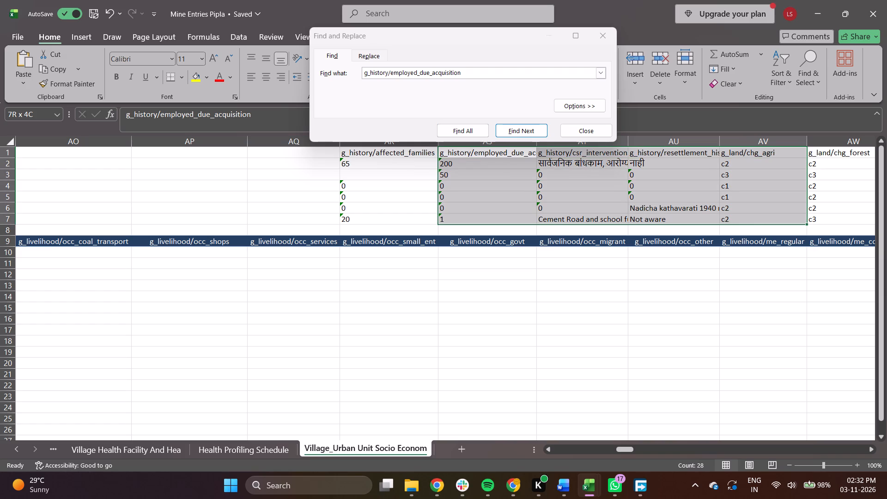
key(ctrl+x)
key(Left)
key(ctrl+Left)
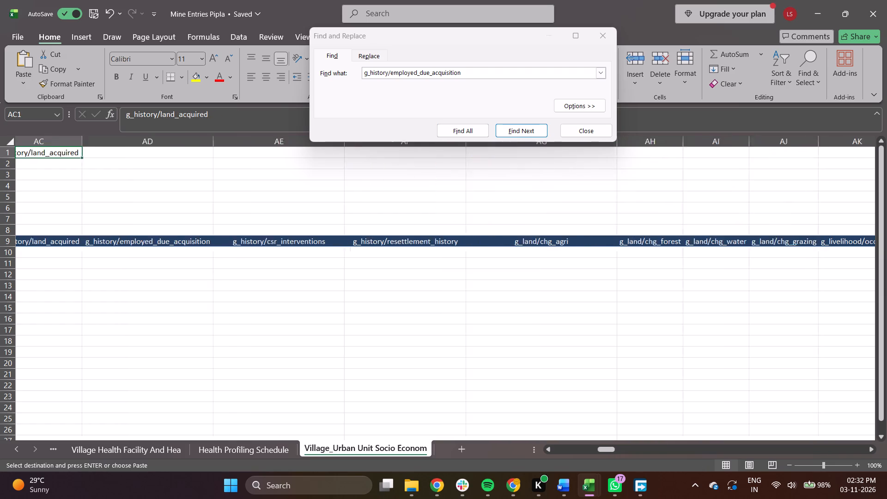
key(Left)
key(Right)
key(Right)
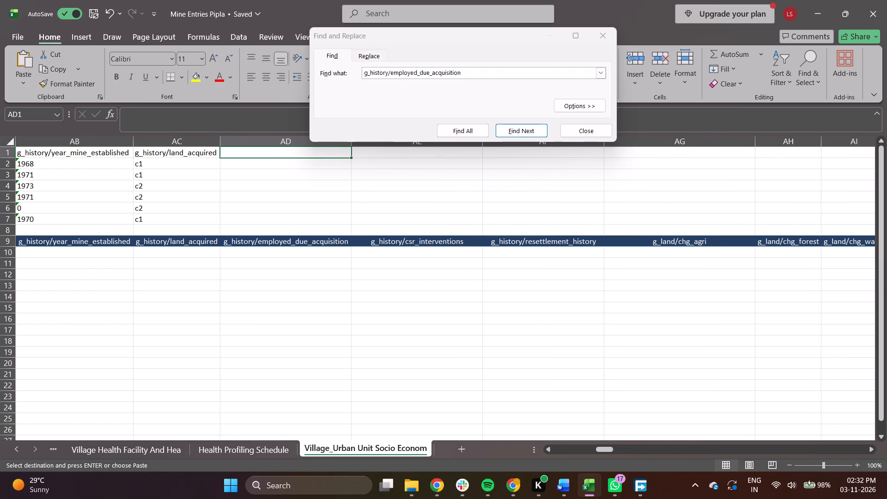
key(ctrl+v)
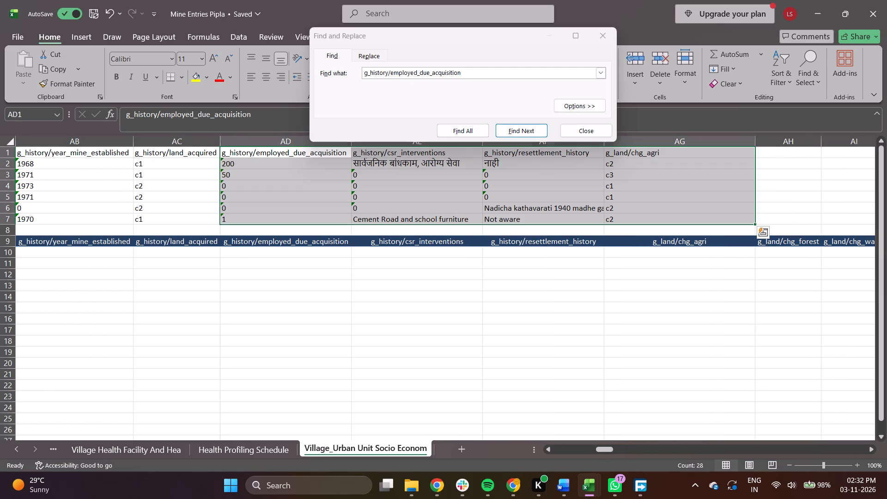
Move the g_land/chg_forest, g_land/chg_water and g_land/chg_grazing columns, rows 1 to 7 of AW to AY, to cell AH1.
key(Right)
key(Right)
key(Right)
key(Right)
key(Right)
key(Right)
key(Right)
key(Right)
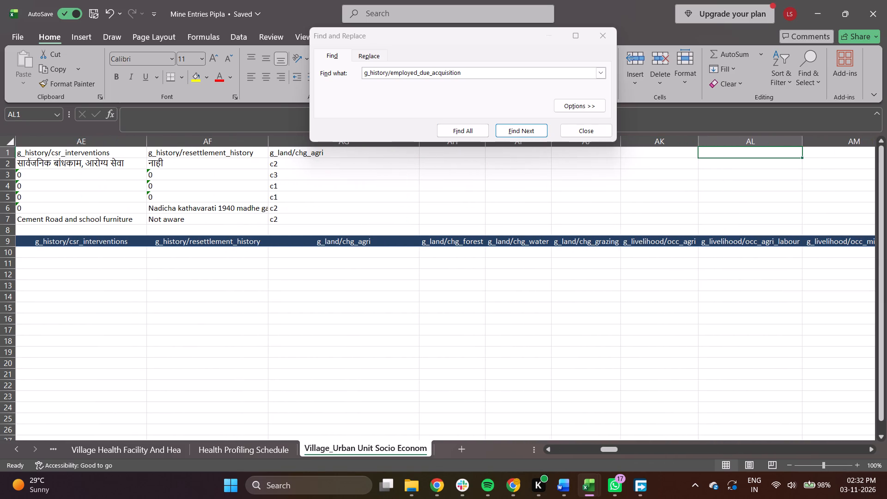
key(ctrl+Right)
key(ctrl+Right)
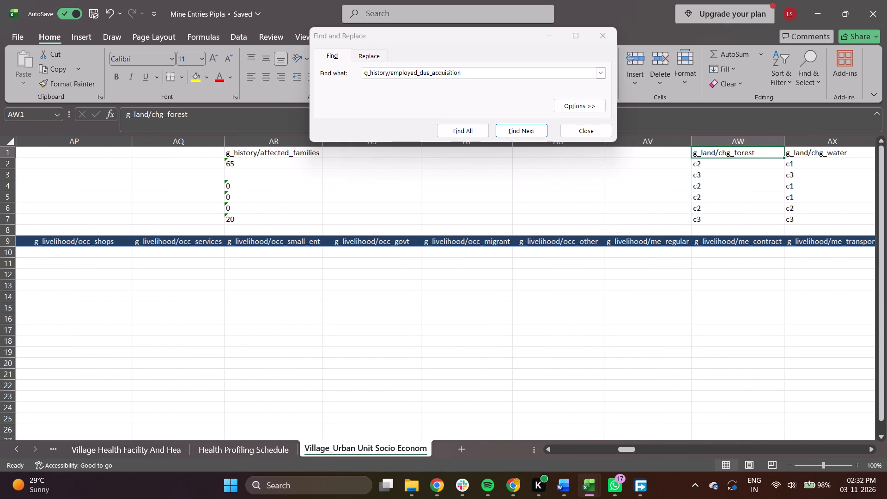
key(shift+Right)
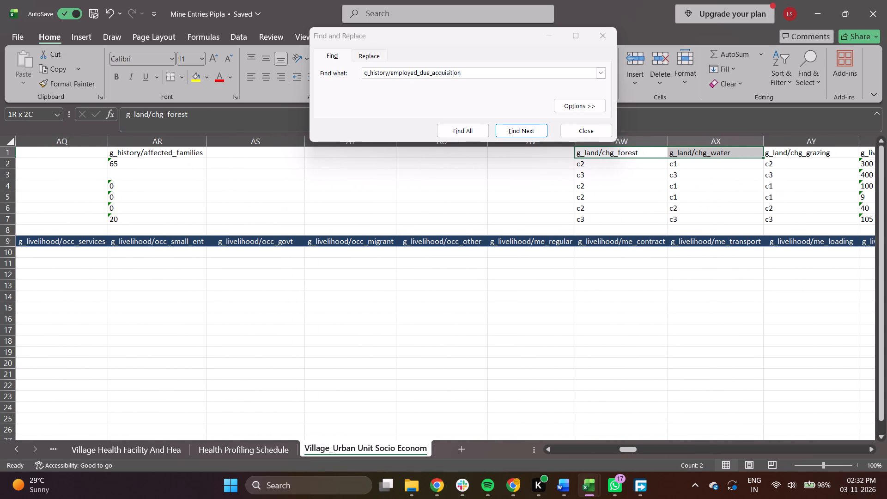
key(shift+Right)
key(shift+Right)
key(shift+Right)
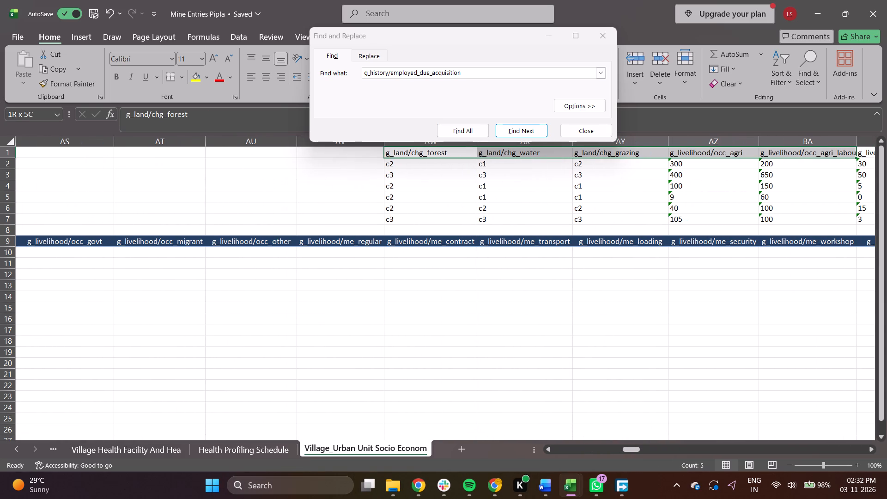
key(shift+Down)
key(shift+Up)
key(shift+Left)
key(shift+Left)
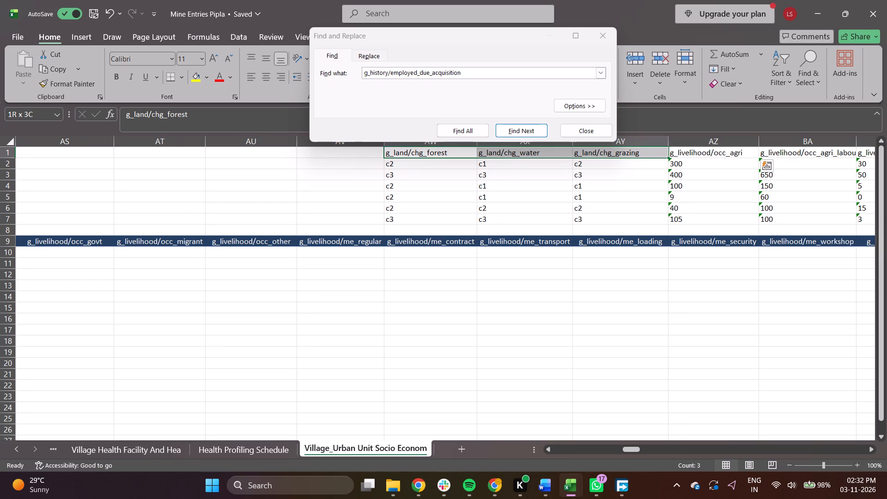
key(ctrl+shift+Down)
key(ctrl+x)
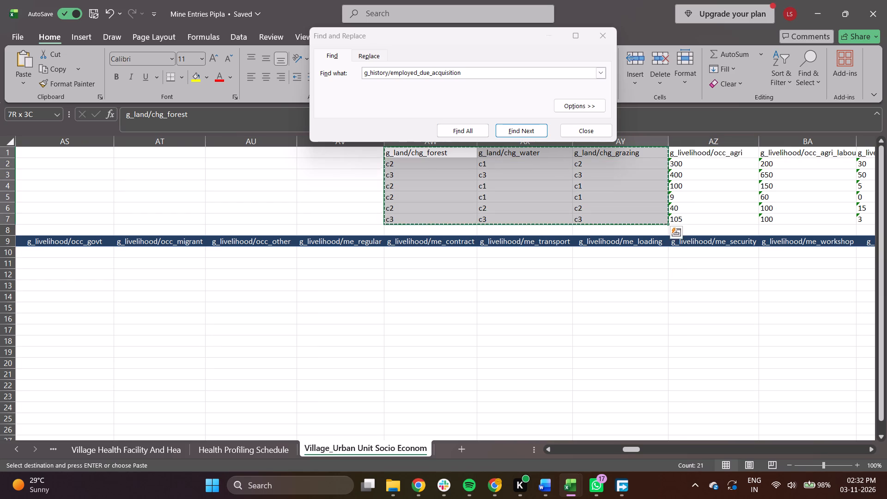
key(Left)
key(ctrl+Left)
key(ctrl+Left)
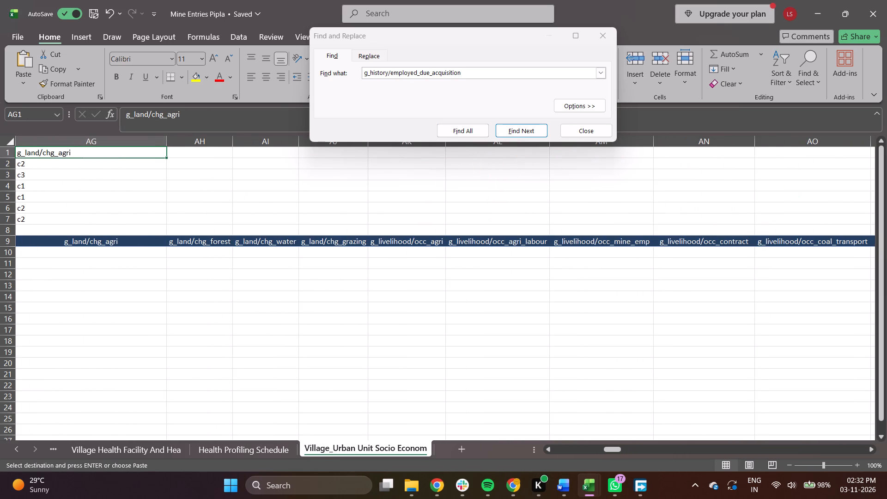
key(Right)
key(ctrl+v)
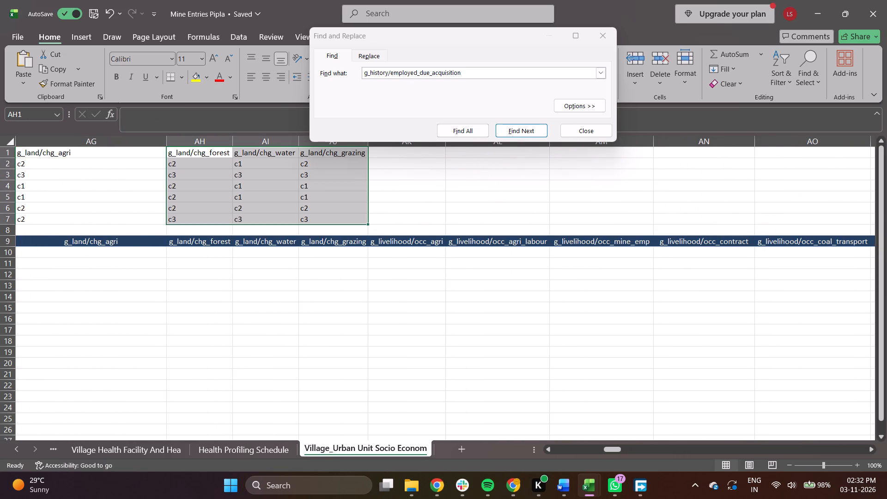
Examine the order of the g_livelihood data headers in row 1, from g_livelihood/occ_agri in column AZ to g_livelihood/occ_govt.
key(Right)
key(Right)
key(Right)
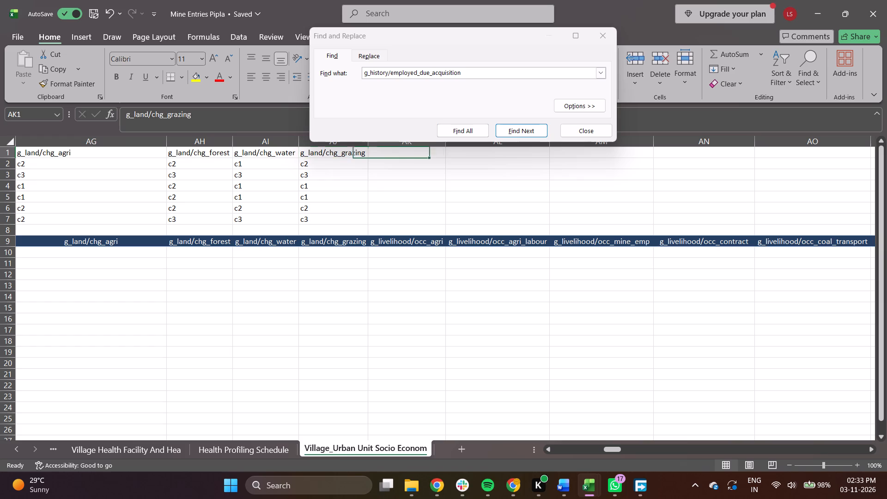
key(Right)
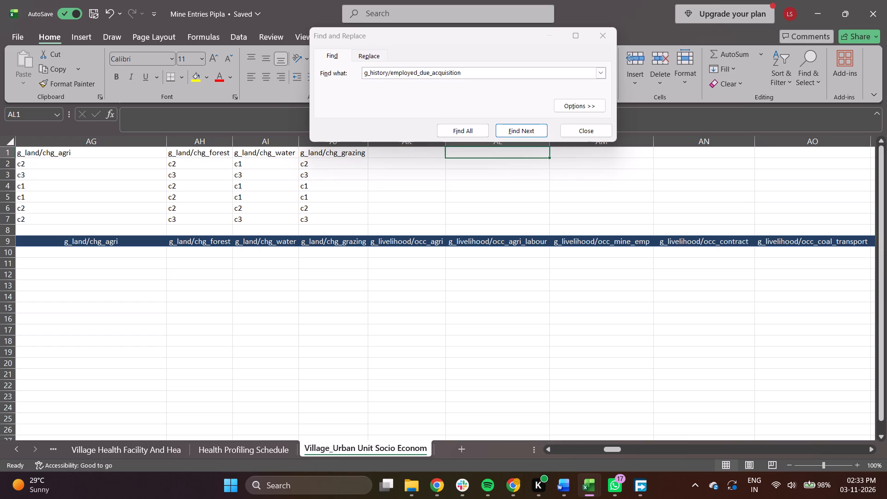
key(Right)
key(Right)
key(Right)
key(Right)
key(Right)
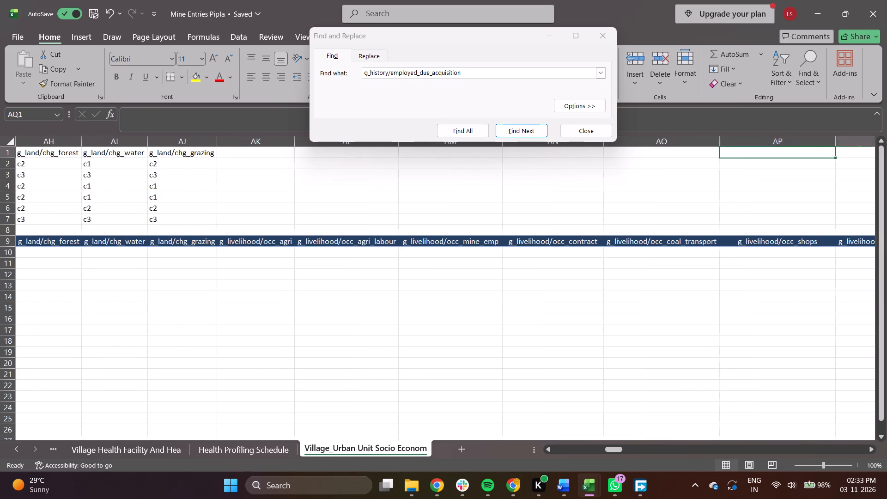
key(Right)
key(Right)
key(Right)
key(Right)
key(Right)
key(Right)
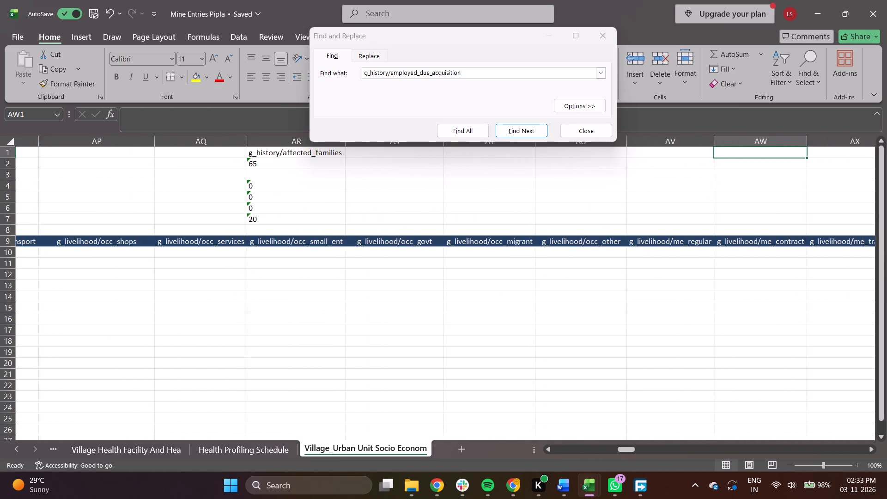
key(Right)
key(Right)
key(Right)
key(Right)
key(Right)
key(Right)
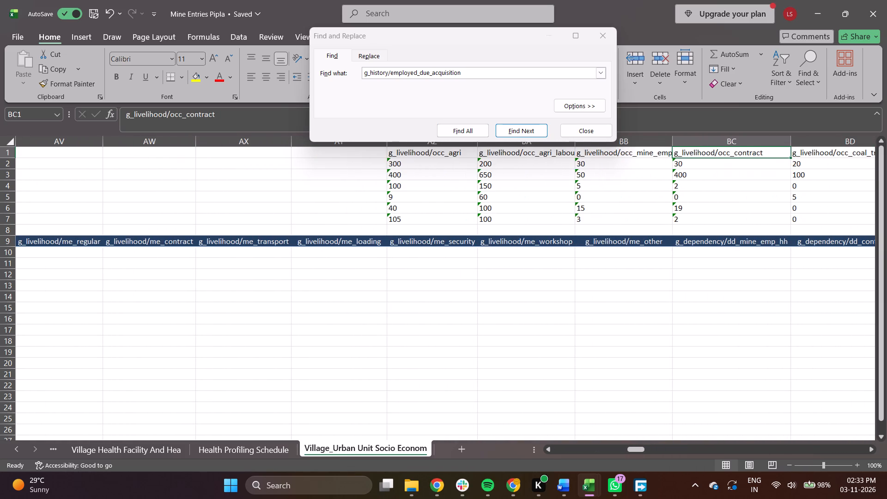
key(Right)
key(Right)
key(Right)
key(Right)
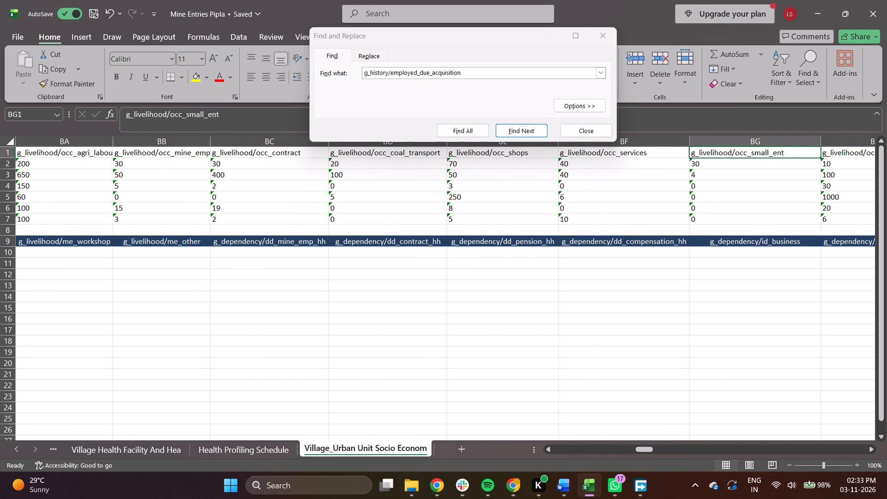
key(Right)
key(Left)
key(Left)
key(Left)
key(Left)
key(Left)
key(Left)
key(Left)
key(Left)
key(Left)
key(Left)
key(Right)
key(Right)
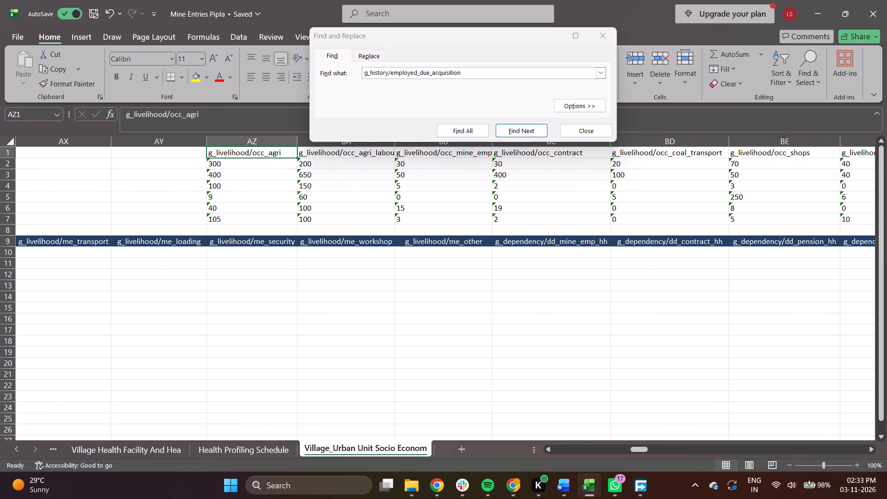
key(Right)
key(Right)
key(Right)
key(Right)
key(Right)
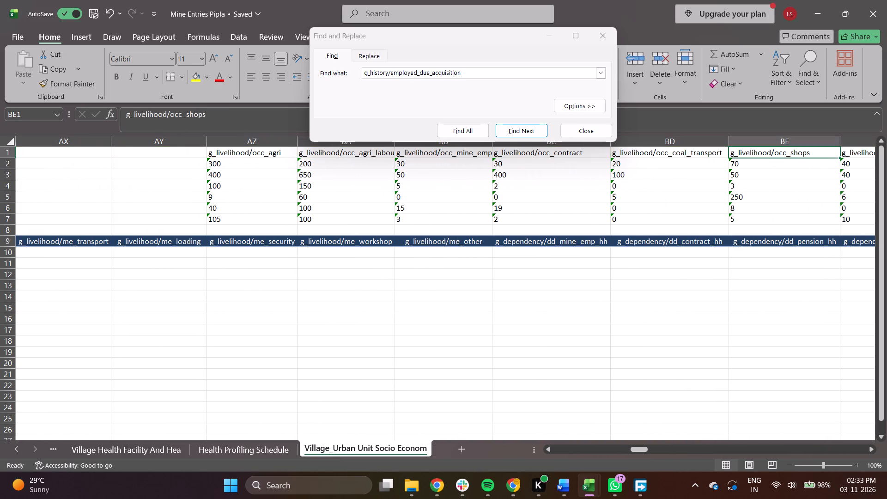
key(Right)
key(Right)
key(Right)
key(Left)
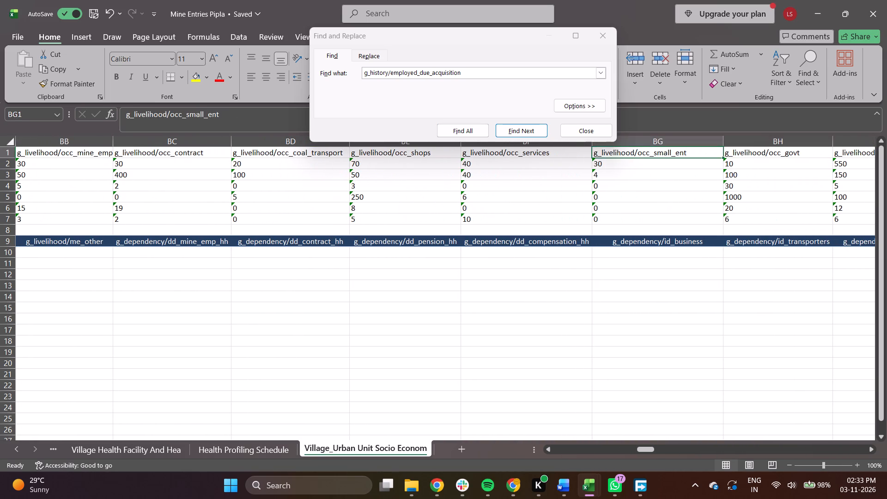
Examine the order of the g_livelihood reference headers in row 9, from g_livelihood/occ_agri in column AK to g_livelihood/me_loading in column AY.
key(Left)
key(Left)
key(Left)
key(Left)
key(Left)
key(Left)
key(Left)
key(Left)
key(Left)
key(Left)
key(Left)
key(Left)
key(Left)
key(Left)
key(Left)
key(Left)
key(Left)
key(Left)
key(Left)
key(Left)
key(Left)
key(Left)
key(Left)
key(Left)
key(Left)
key(Left)
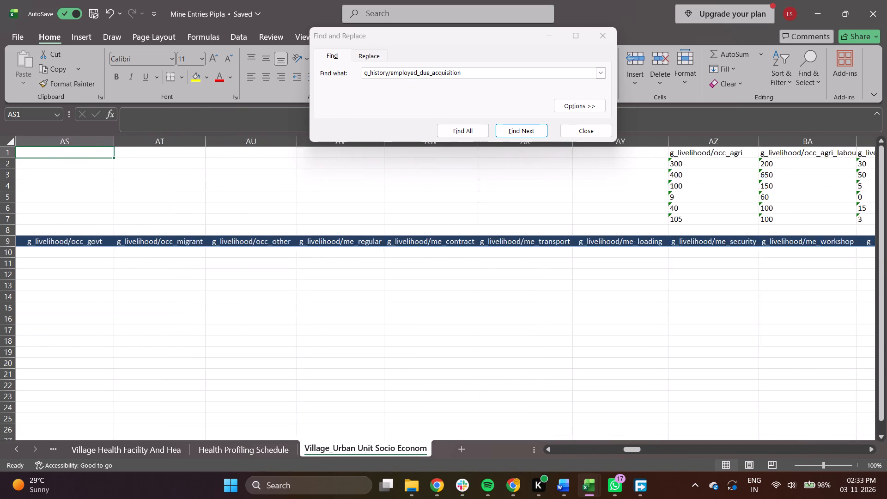
key(Down)
key(Down)
key(Down)
key(Down)
key(Down)
key(Down)
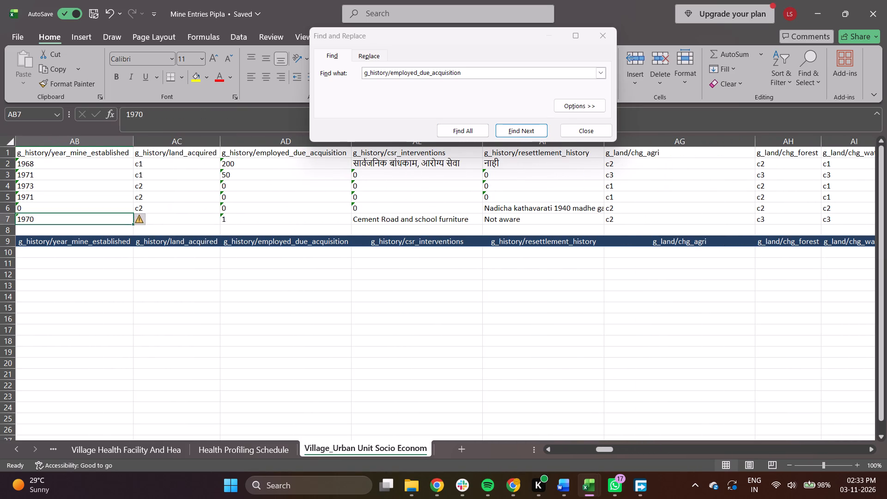
key(Down)
key(Down)
key(Right)
key(Right)
key(Right)
key(Right)
key(Right)
key(Right)
key(Right)
key(Right)
key(Right)
key(Right)
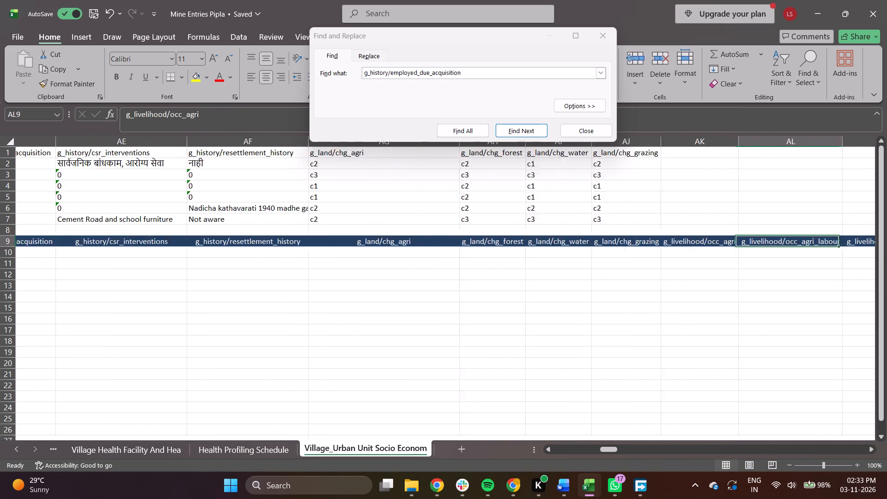
key(Right)
key(Right)
key(Left)
key(Left)
key(Left)
key(Right)
key(Right)
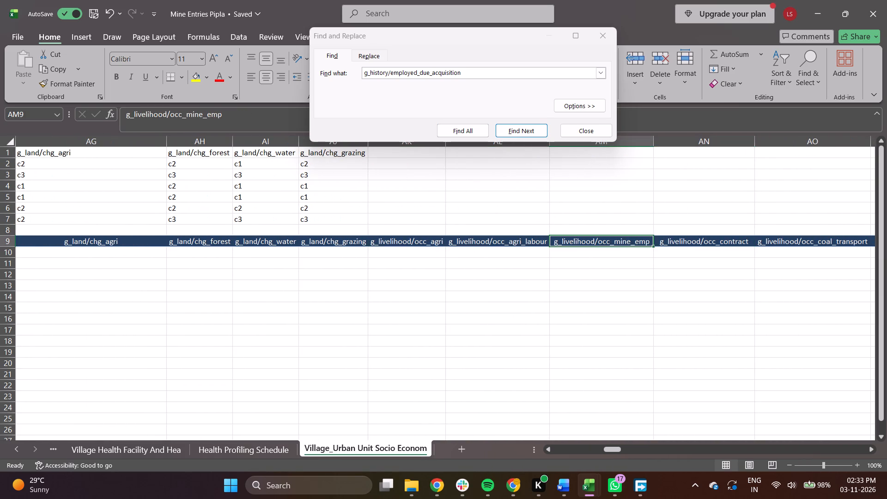
key(Right)
key(Right)
key(Right)
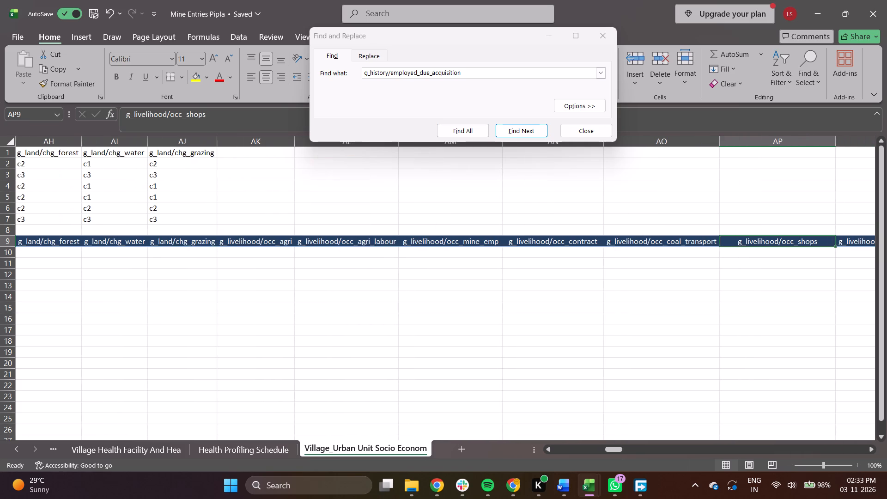
key(Right)
key(Right)
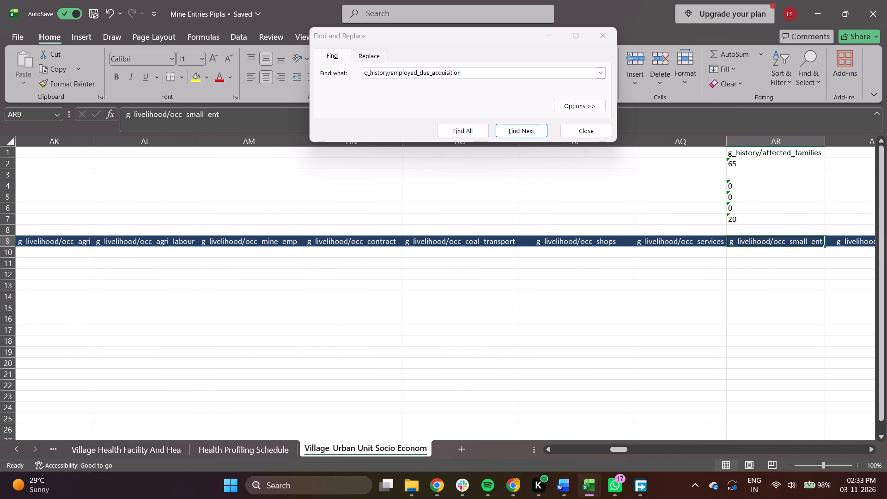
key(Right)
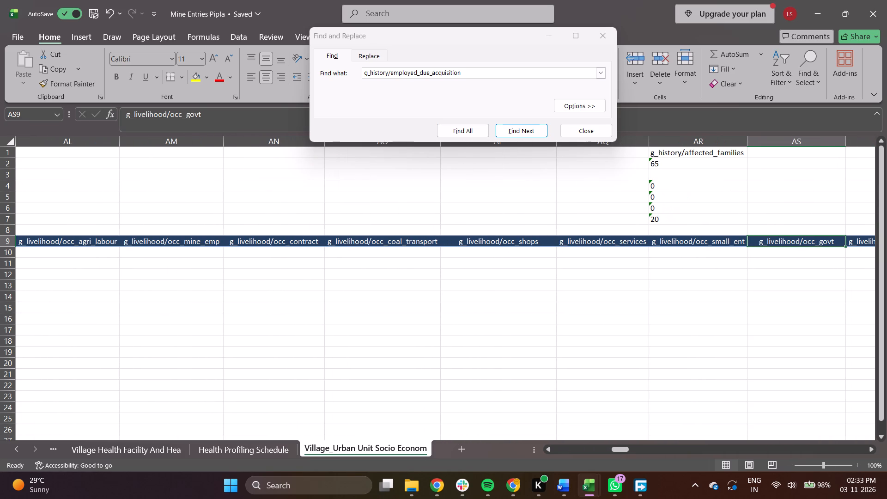
key(Right)
key(Right)
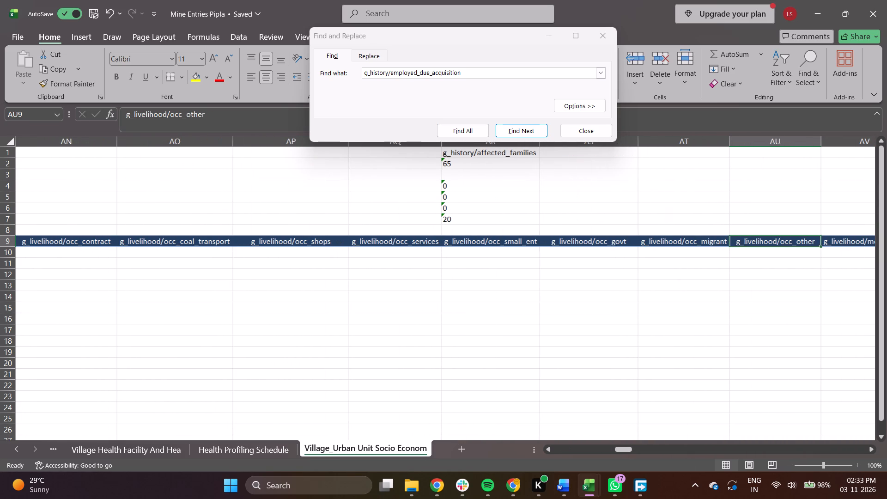
key(Right)
key(Right)
key(Right)
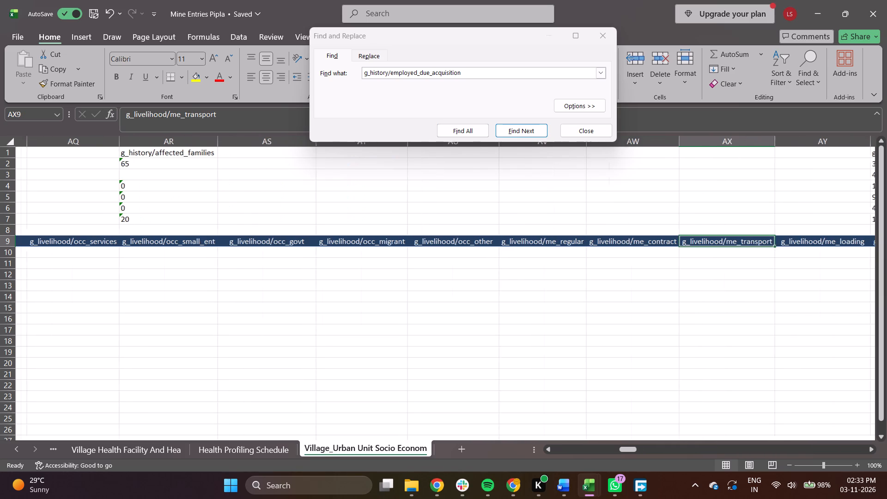
key(Right)
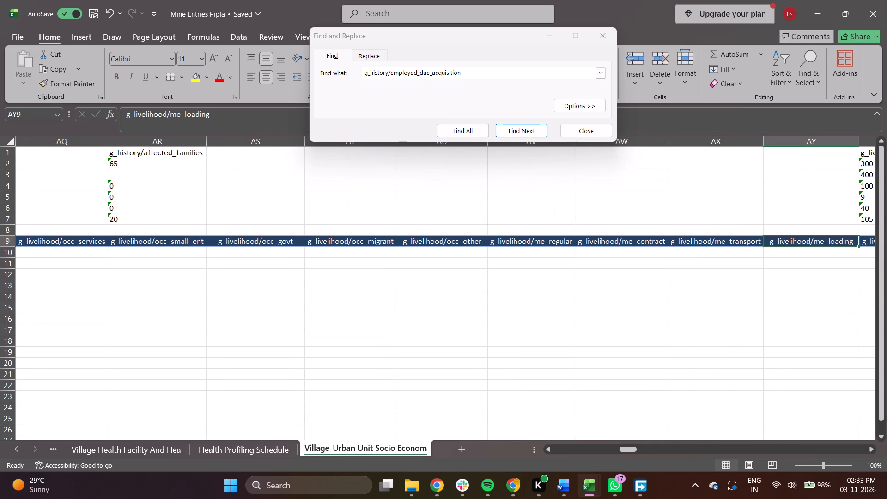
Check the row 1 g_livelihood headers from g_livelihood/occ_agri in column AZ to g_livelihood/occ_coal_transport in column BD against the reference order.
key(Up)
key(Up)
key(Up)
key(Up)
key(Up)
key(Up)
key(Up)
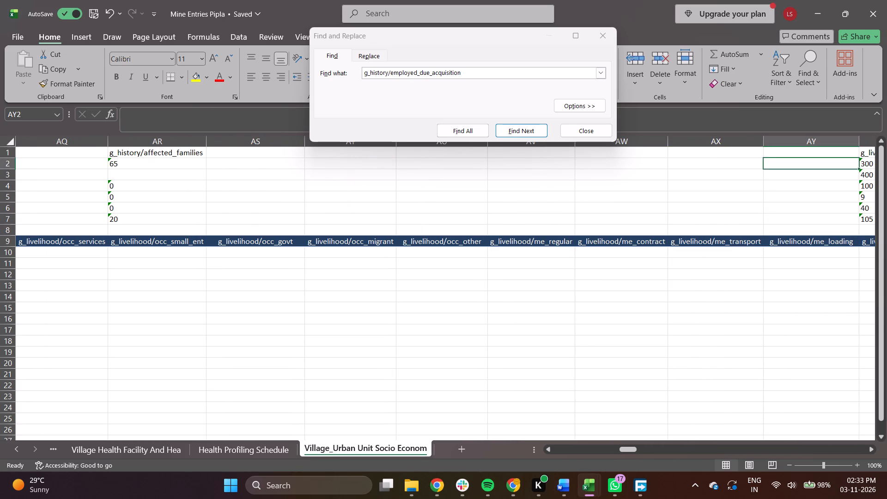
key(Up)
key(Right)
key(Right)
key(Right)
key(Right)
key(Right)
key(Left)
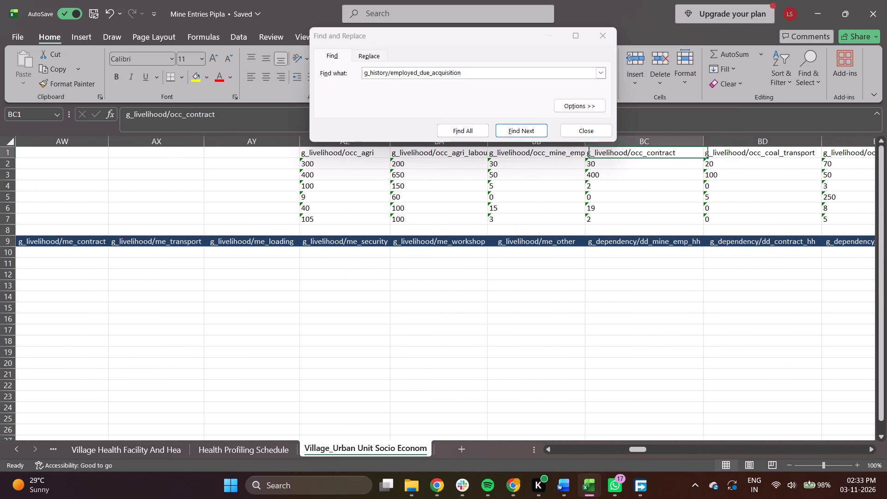
key(Left)
key(Right)
key(Left)
key(Left)
key(Left)
key(Right)
key(Right)
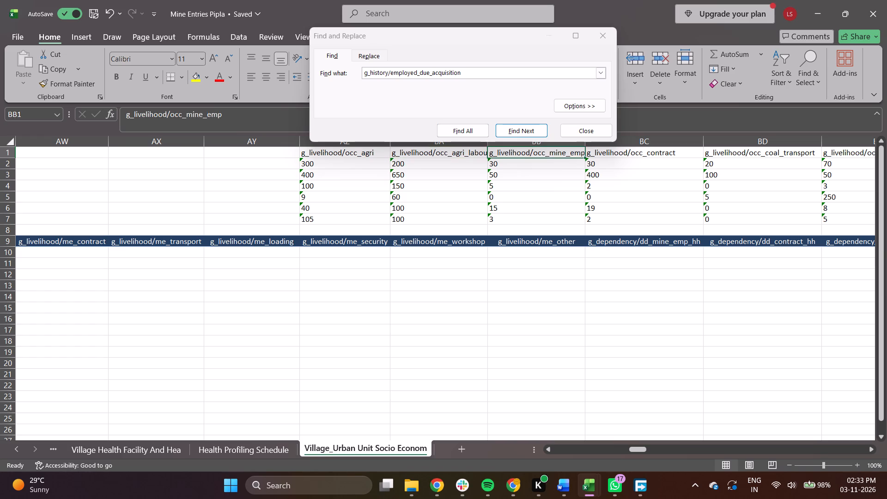
key(Left)
key(Left)
key(Right)
Move the g_history/affected_families column, rows 1 to 7 of AR, below the reference headers to cell AJ11.
key(Left)
key(Left)
key(Left)
key(Left)
key(Left)
key(Left)
key(Left)
key(Left)
key(Left)
key(Left)
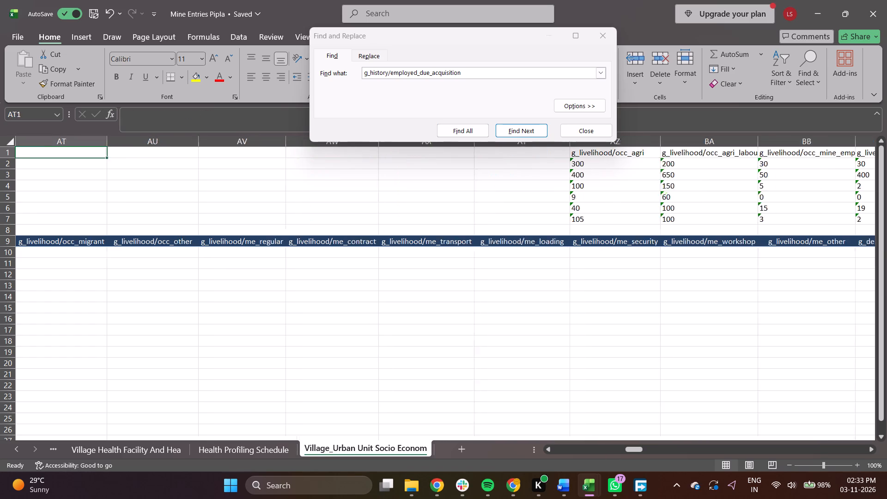
key(Right)
key(ctrl+shift+Down)
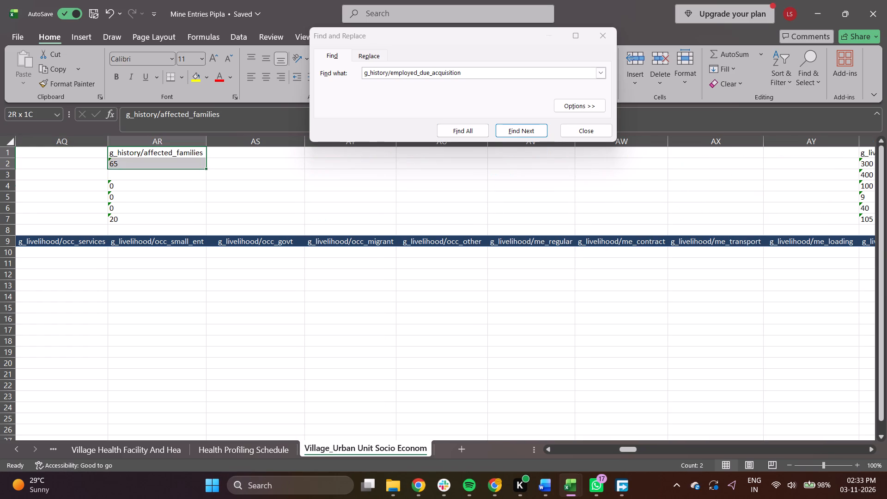
key(ctrl+shift+Down)
key(ctrl+shift+Down)
key(ctrl+shift+Down)
key(ctrl+shift+Up)
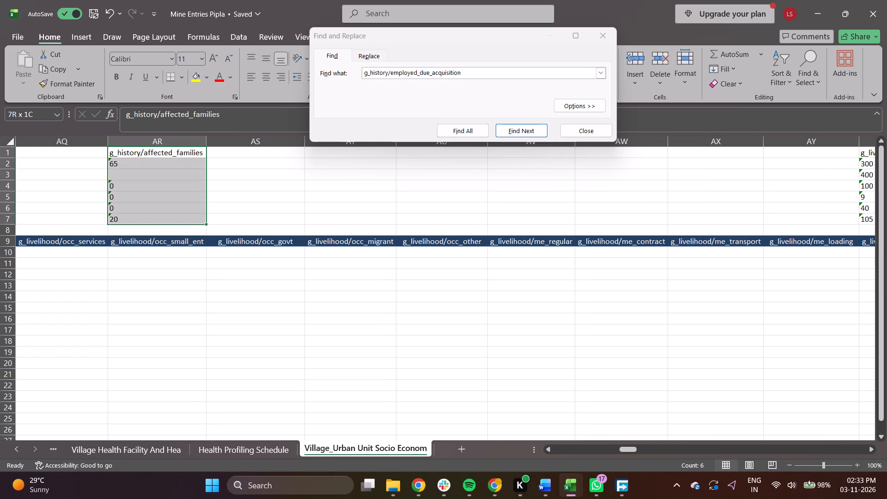
key(ctrl+x)
key(Right)
key(Right)
key(Right)
key(Right)
key(Right)
key(Right)
key(Right)
key(Right)
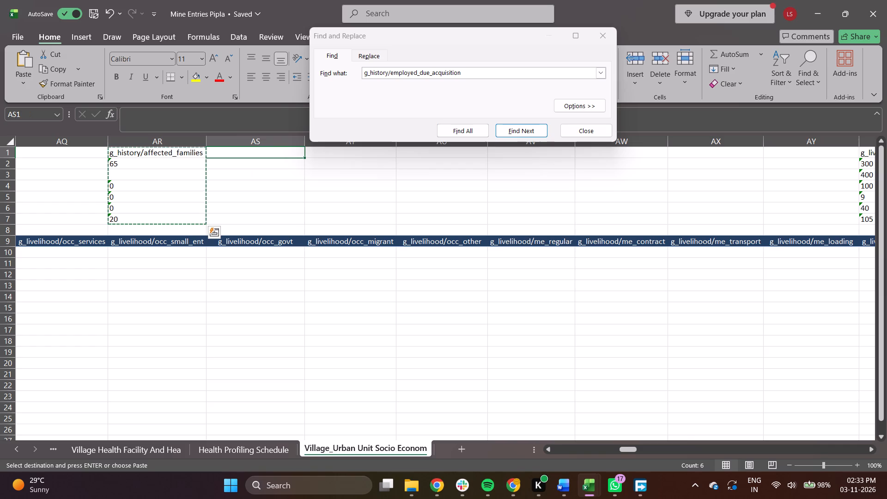
key(Right)
key(Right)
key(Right)
key(Right)
key(Right)
key(Right)
key(Right)
key(Right)
key(Right)
key(Right)
key(Right)
key(Right)
key(Right)
key(Right)
key(Right)
key(Right)
key(Right)
key(Right)
key(Right)
key(Right)
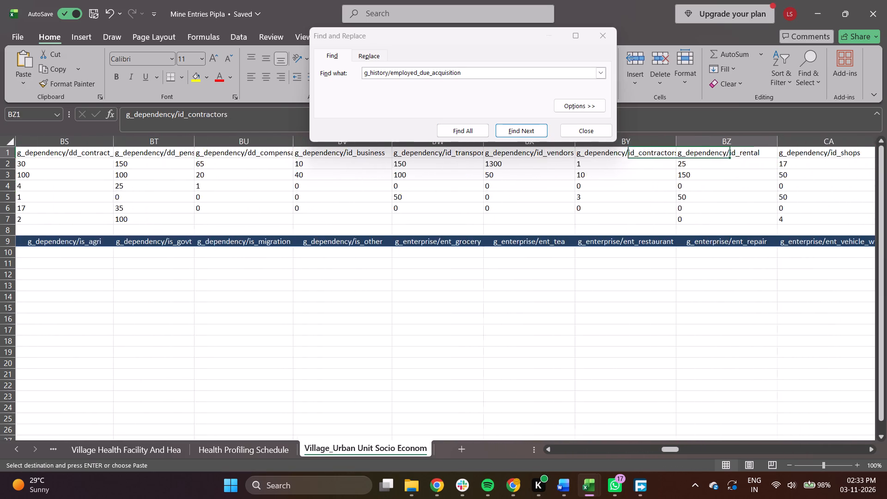
key(Right)
key(Down)
key(Down)
key(Down)
key(Down)
key(Down)
key(Down)
key(Down)
key(Down)
key(Down)
key(Down)
key(Down)
key(Down)
key(Down)
key(Down)
key(Down)
key(Left)
key(Left)
key(Left)
key(Left)
key(Left)
key(Left)
key(Left)
key(Left)
key(Left)
key(Left)
key(Left)
key(Left)
key(Left)
key(Left)
key(Left)
key(Left)
key(Left)
key(Left)
key(Left)
key(Left)
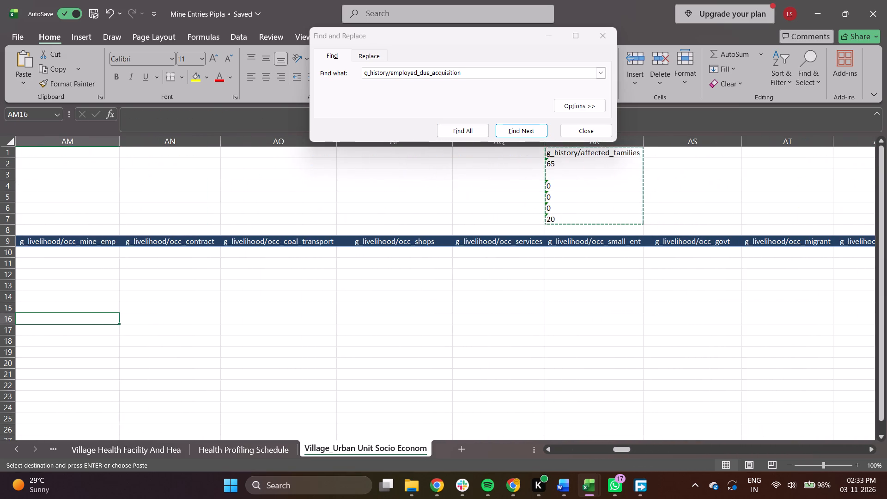
key(Left)
key(Left)
key(Left)
key(Left)
key(Left)
key(Left)
key(Down)
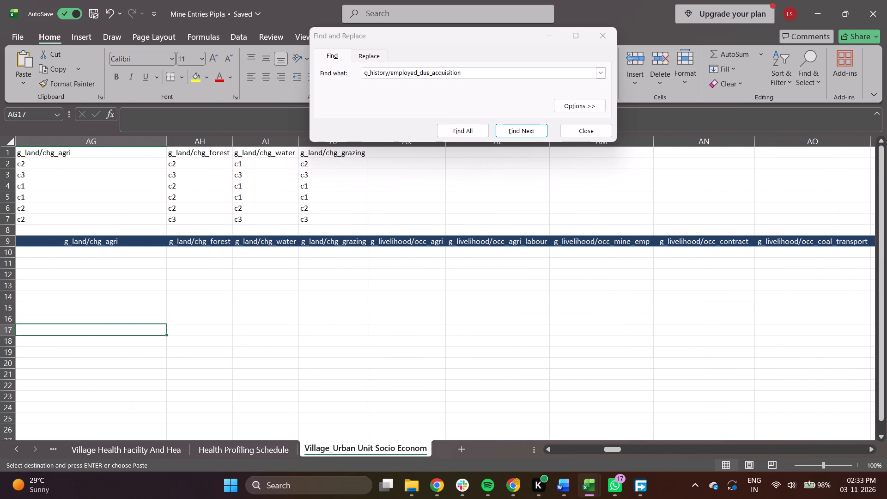
key(Down)
key(Down)
key(Down)
key(Up)
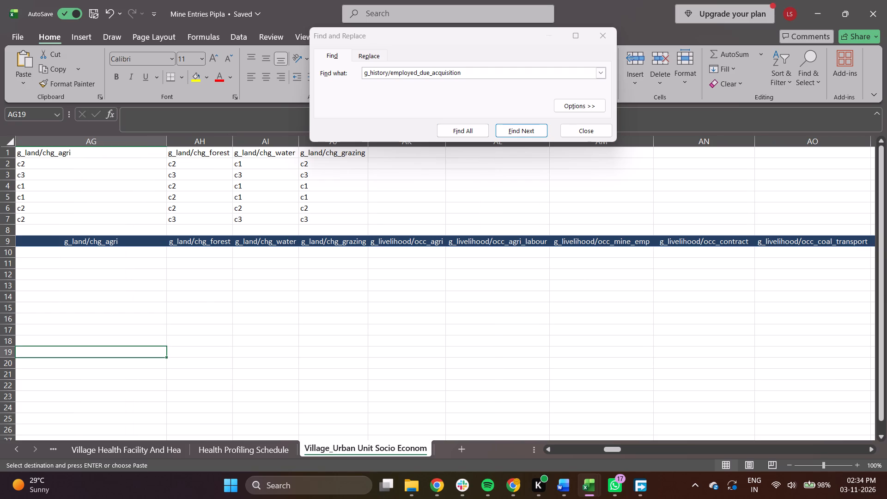
key(Down)
key(Down)
key(Down)
key(Down)
key(Right)
key(Right)
key(Up)
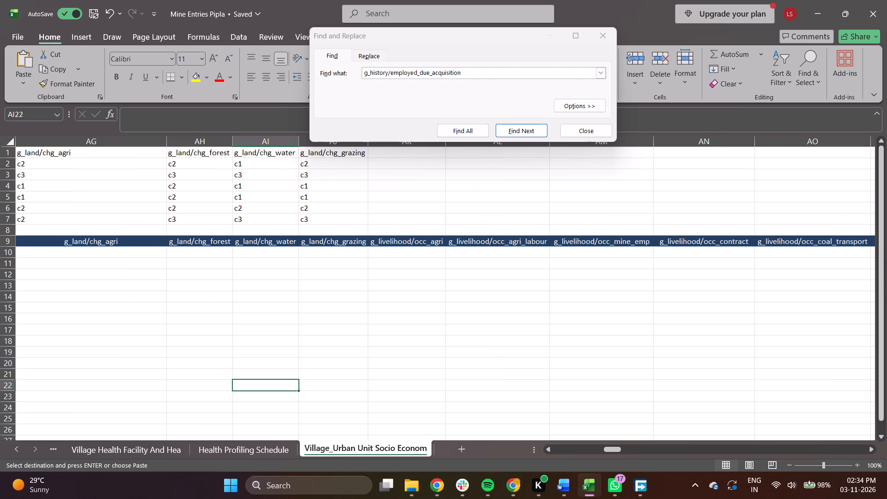
key(Up)
key(Up)
key(Up)
key(Up)
key(Up)
key(Up)
key(Up)
key(Up)
key(Up)
key(Right)
key(Up)
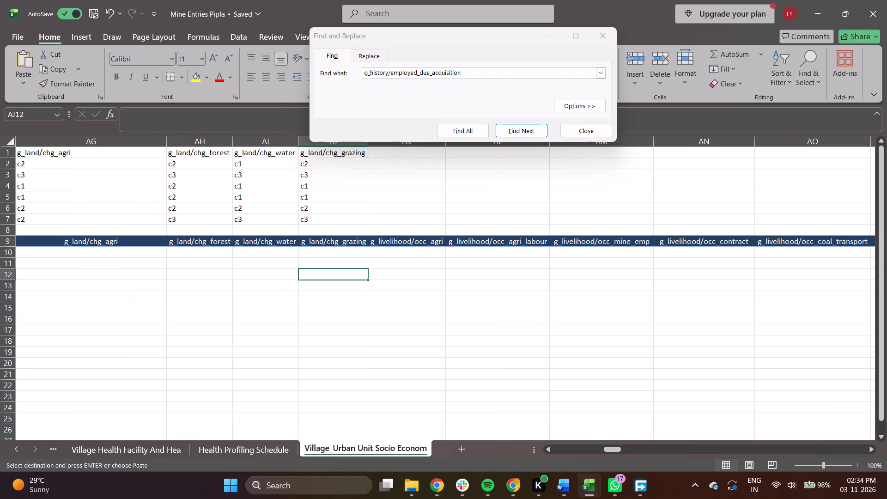
key(Up)
key(ctrl+v)
Move the entire remaining data block, rows 1 to 7 starting at g_livelihood/occ_agri in AZ1, five columns over to BE1.
key(Right)
key(Right)
key(Up)
key(Up)
key(Up)
key(Up)
key(Up)
key(Up)
key(Up)
key(Up)
key(Up)
key(Up)
key(Up)
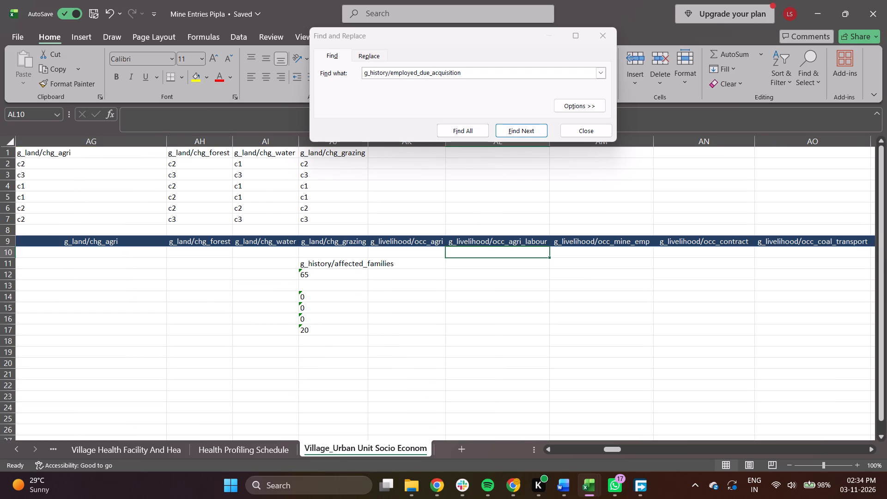
key(Right)
key(Down)
key(Down)
key(Down)
key(Down)
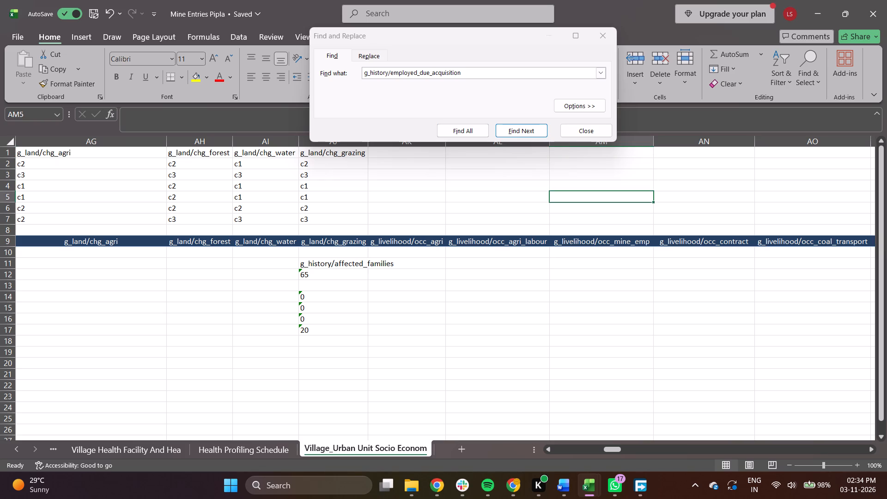
key(Down)
key(Right)
key(Right)
key(Right)
key(Right)
key(Right)
key(Right)
key(Right)
key(Right)
key(Right)
key(Right)
key(Right)
key(Right)
key(Right)
key(Right)
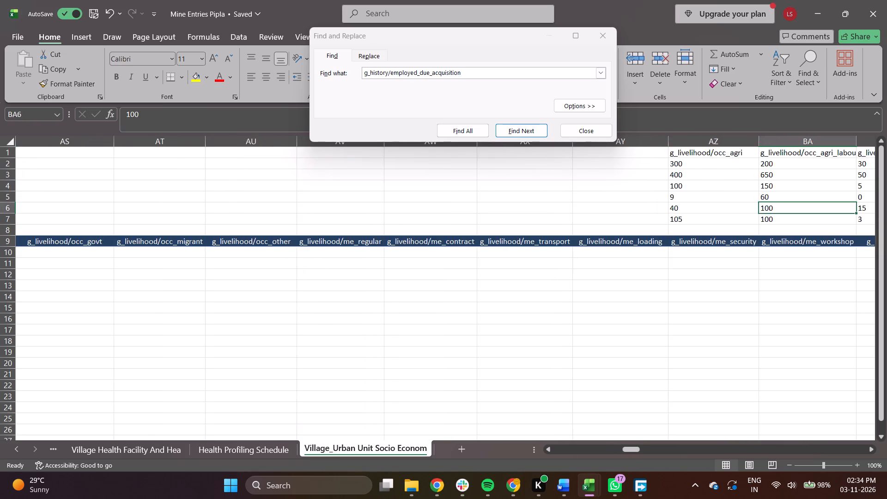
key(Right)
key(Up)
key(Up)
key(Up)
key(Up)
key(Up)
key(Left)
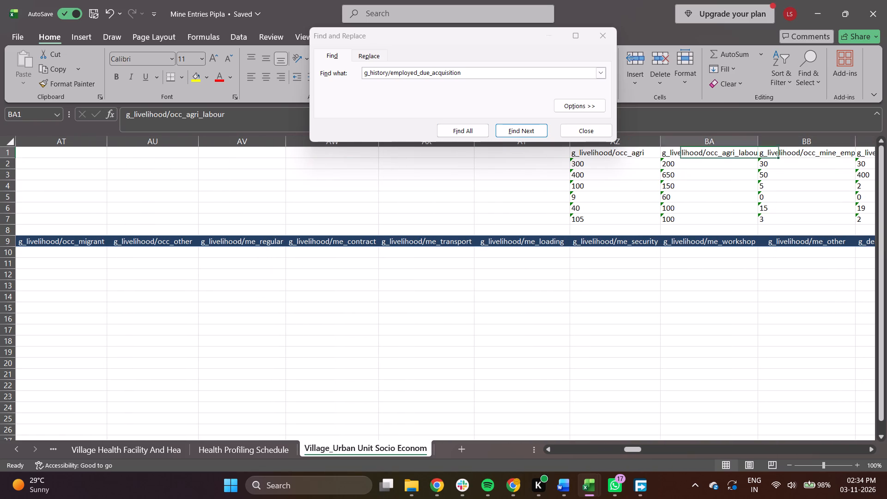
key(Left)
key(ctrl+shift+Down)
key(ctrl+shift+Right)
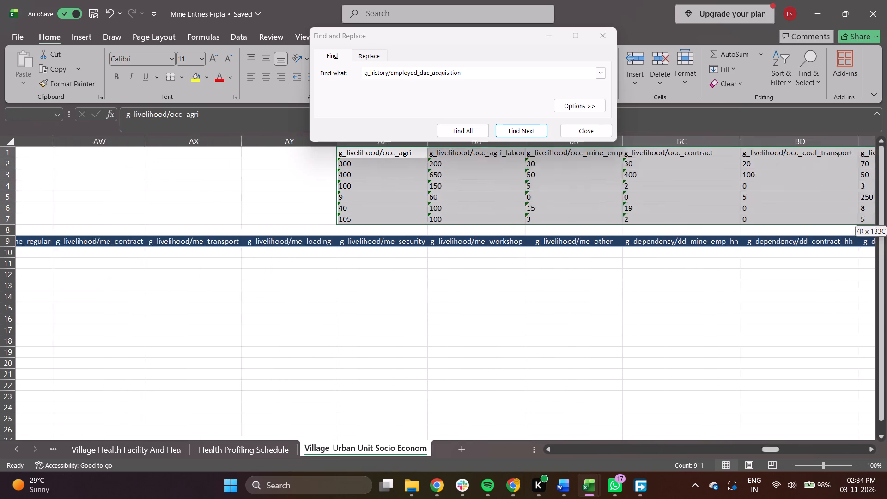
key(ctrl+x)
key(Right)
key(Right)
key(Right)
key(Right)
key(Right)
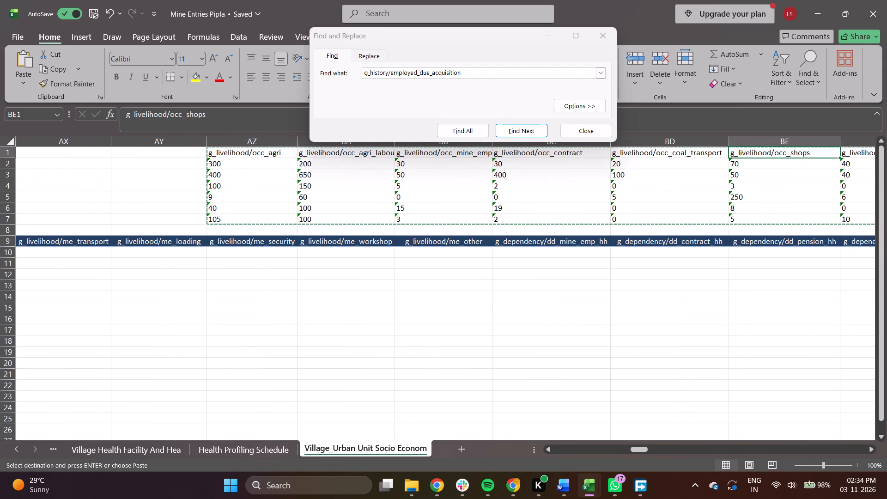
key(ctrl+v)
key(Down)
key(Up)
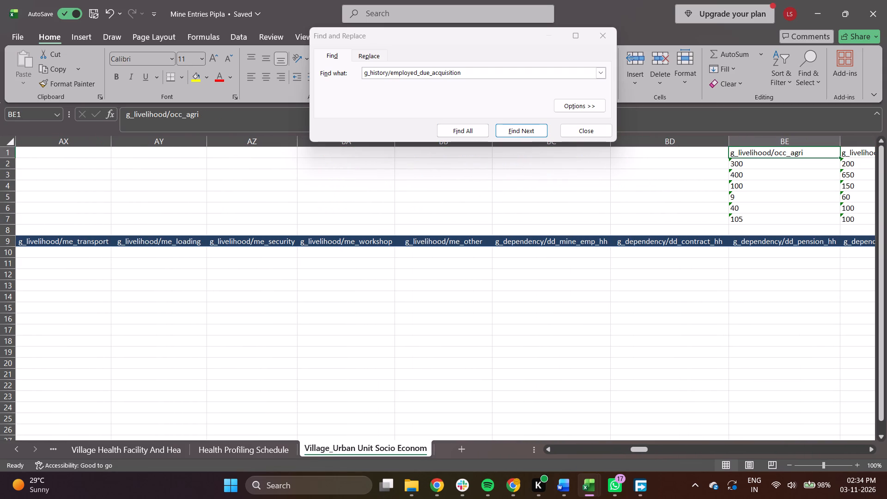
Move the g_livelihood columns, rows 1 to 7 from g_livelihood/occ_agri in BE to g_livelihood/me_other in BV, to cell AK1.
key(ctrl+shift+Down)
key(shift+Right)
key(shift+Right)
key(shift+Right)
key(shift+Right)
key(shift+Right)
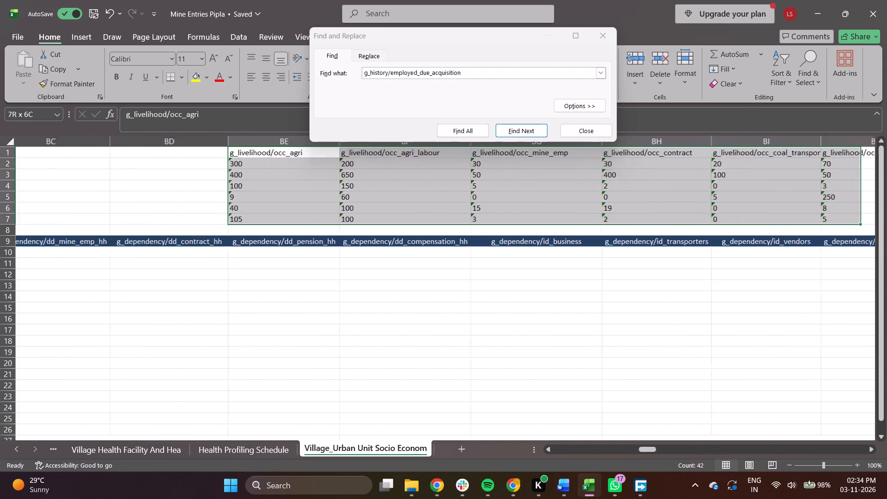
key(shift+Right)
key(shift+Right)
key(shift+Right)
key(shift+Right)
key(shift+Right)
key(shift+Right)
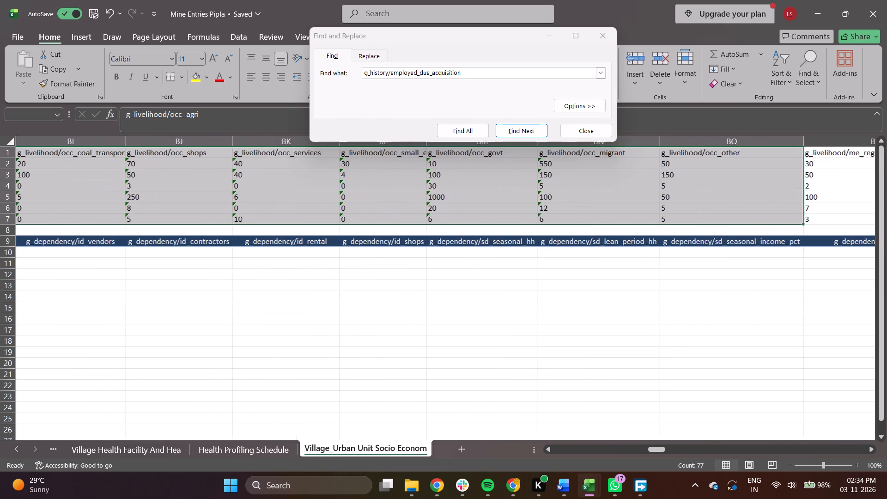
key(shift+Right)
key(shift+Right)
key(shift+Right)
key(shift+Right)
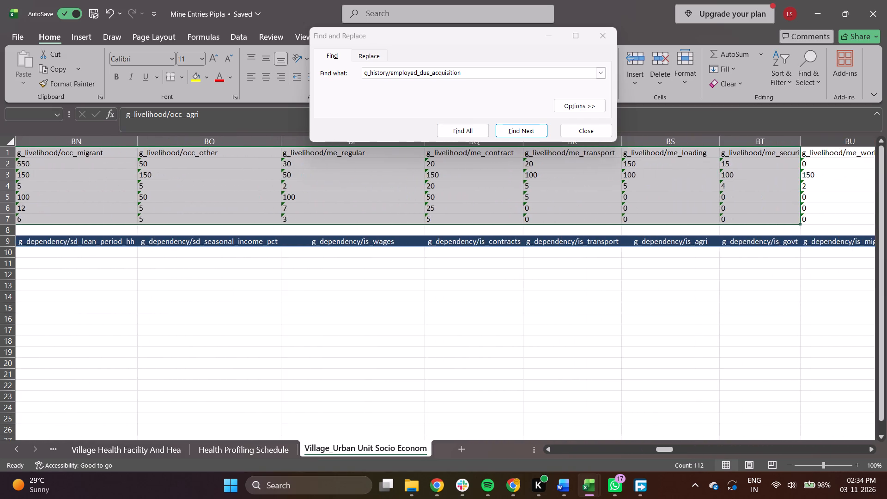
key(shift+Right)
key(shift+Right)
key(shift+Right)
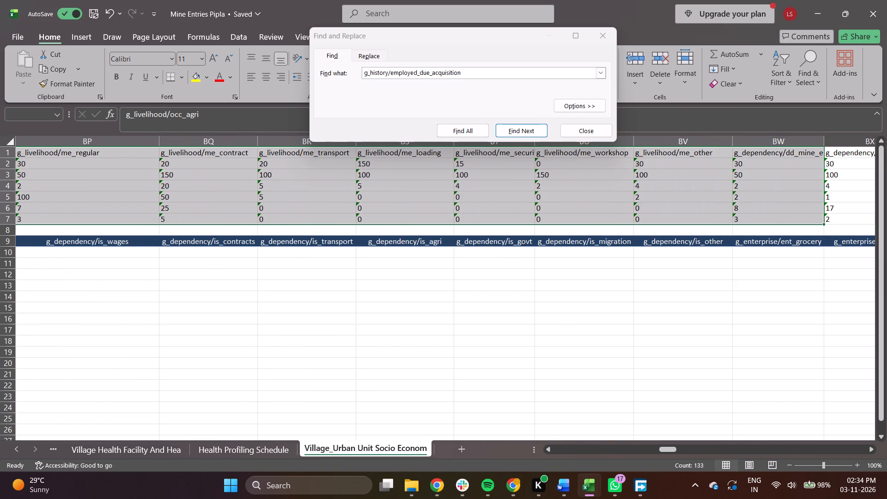
key(shift+Left)
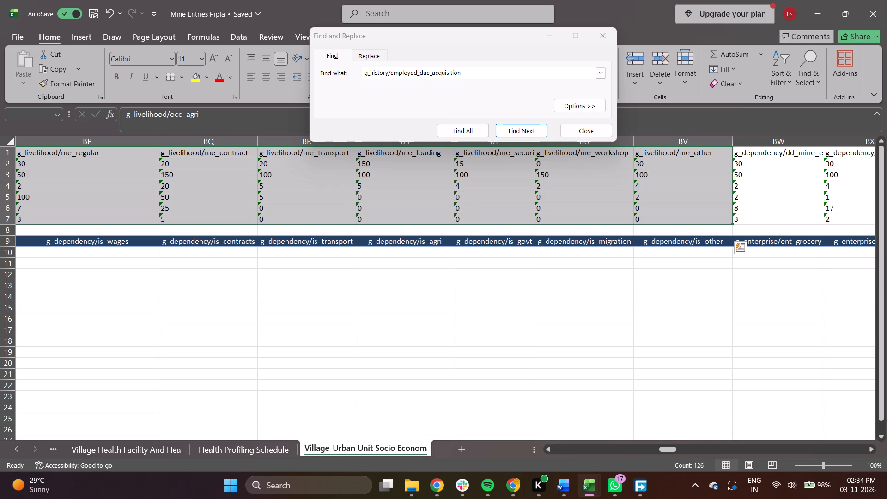
key(ctrl+x)
key(Left)
key(Left)
key(Left)
key(Left)
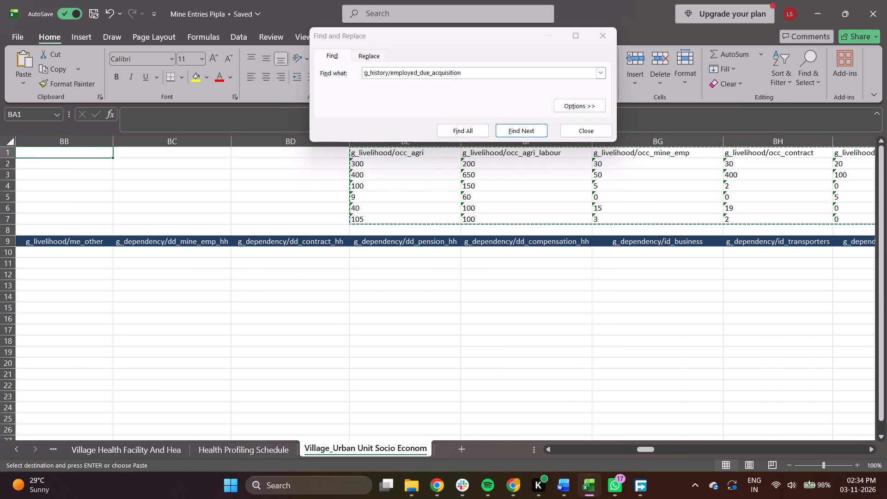
key(Left)
key(Left)
key(Left)
key(Left)
key(Left)
key(Left)
key(Left)
key(Left)
key(Left)
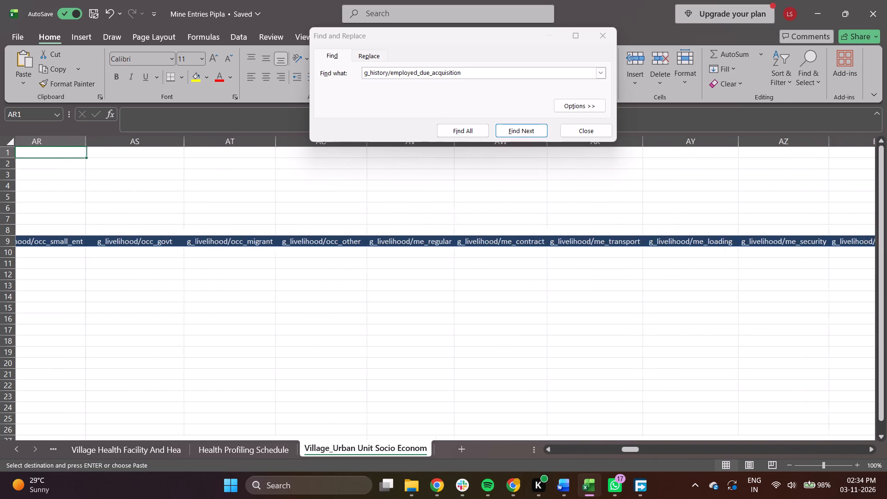
key(Left)
key(Left)
key(Left)
key(Left)
key(Left)
key(Left)
key(Left)
key(Left)
key(Left)
key(Left)
key(Right)
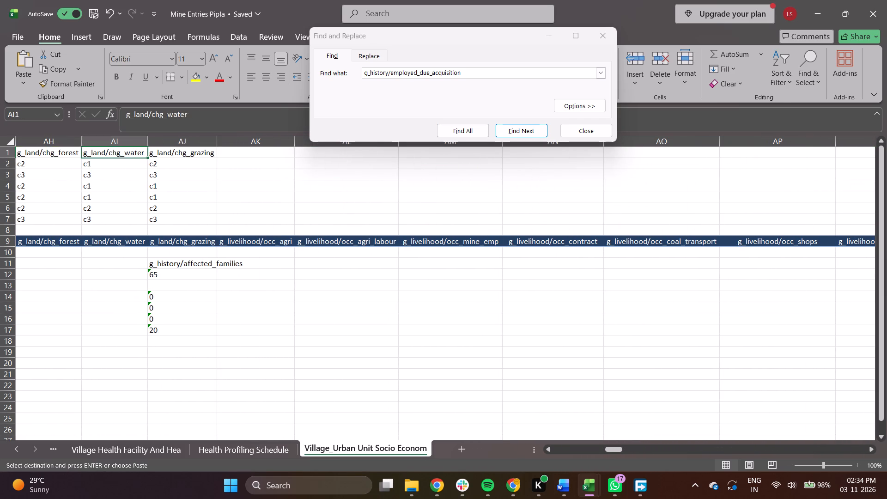
key(Right)
key(Right)
key(ctrl+v)
Check the row 1 g_livelihood headers against the row 9 reference headers from column AL to g_livelihood/me_other in column BB.
key(Right)
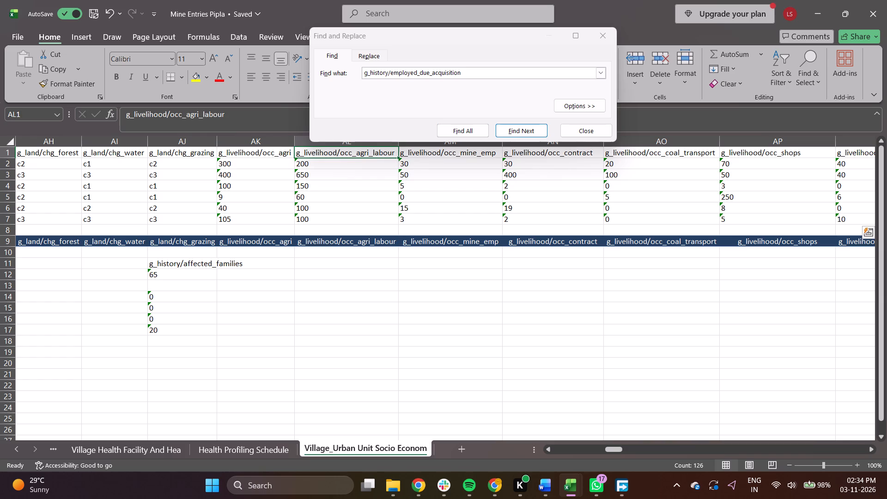
key(Right)
key(Right)
key(Right)
key(Right)
key(Right)
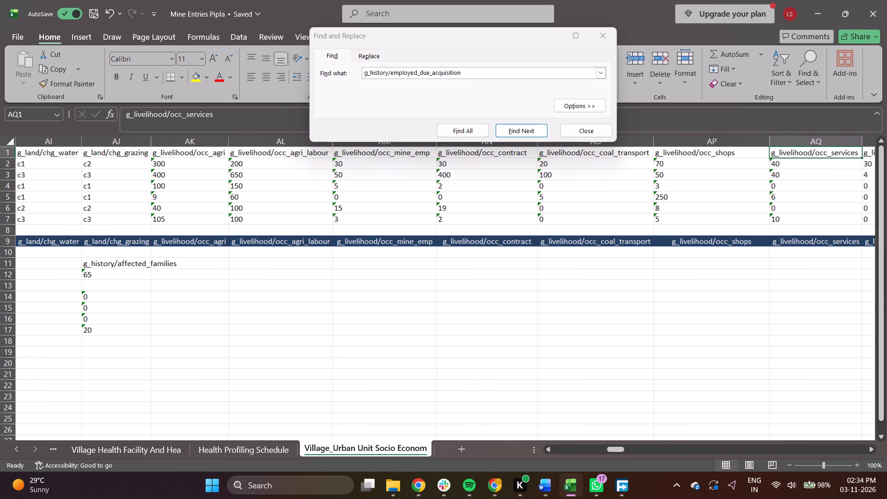
key(Right)
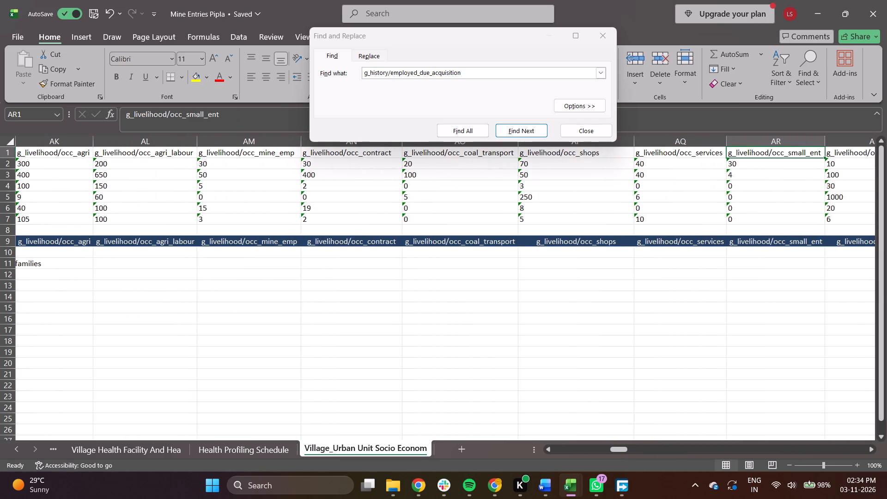
key(Right)
key(Right)
key(Right)
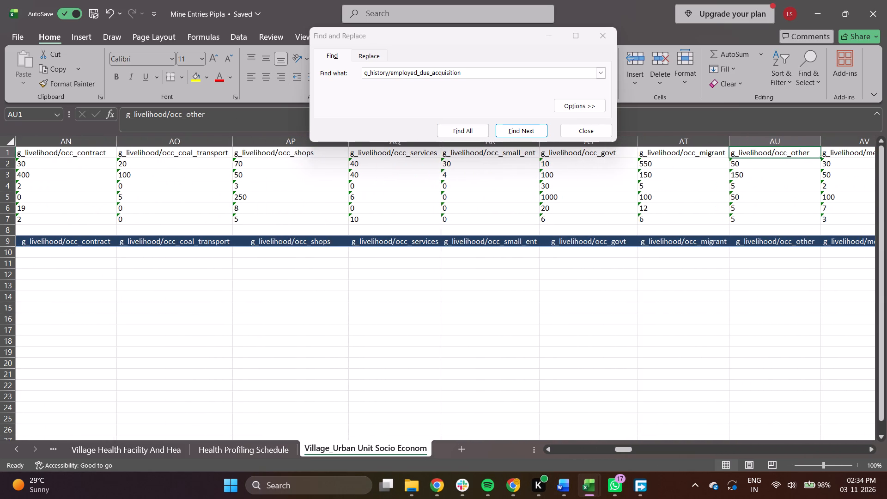
key(Right)
key(Right)
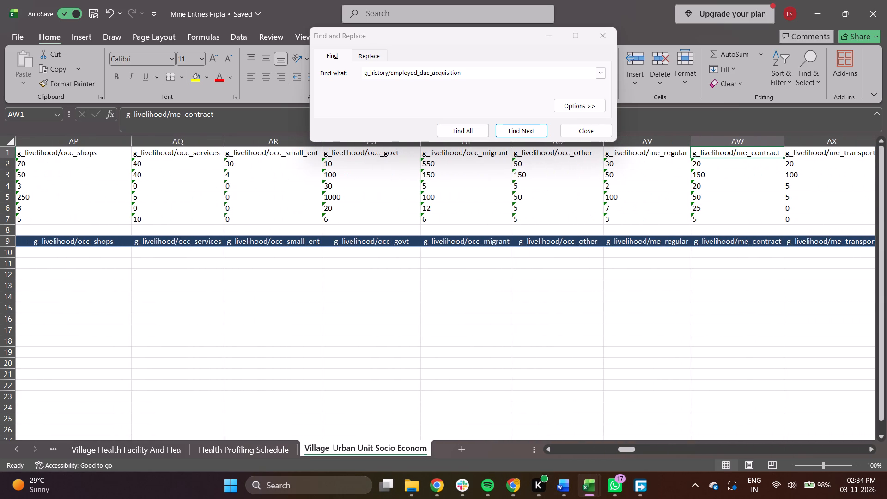
key(Right)
key(Right)
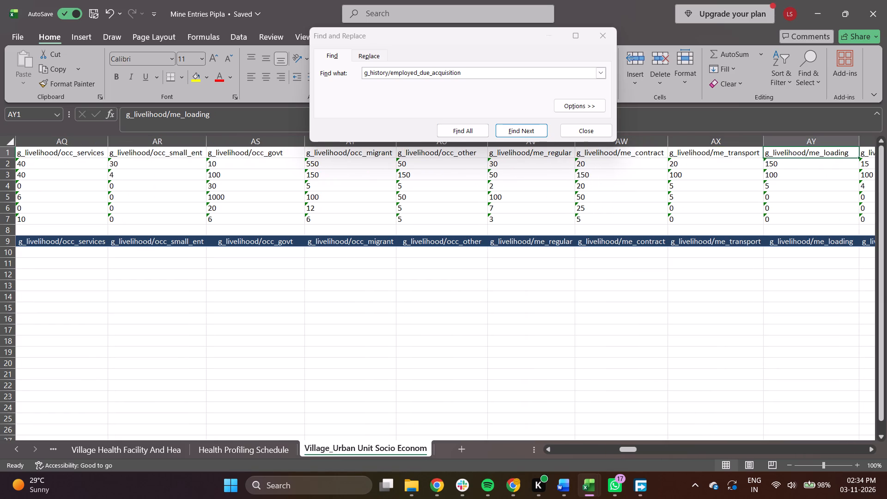
key(Right)
key(Right)
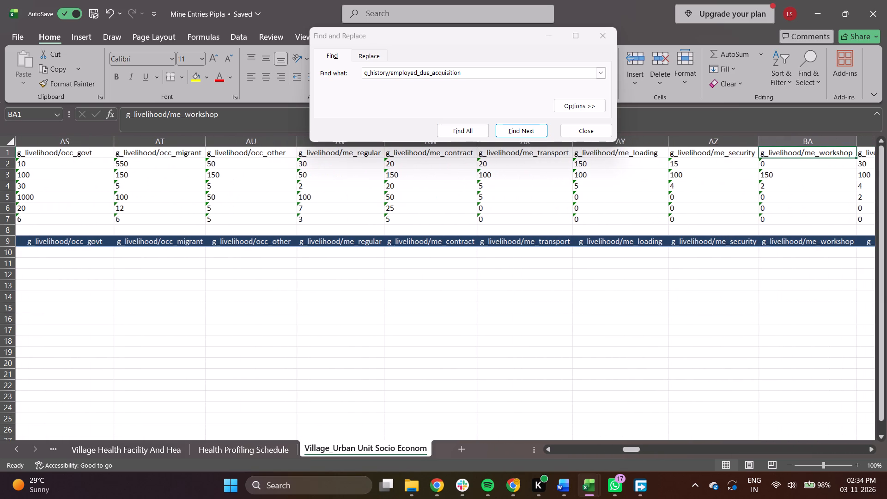
key(Right)
key(Right)
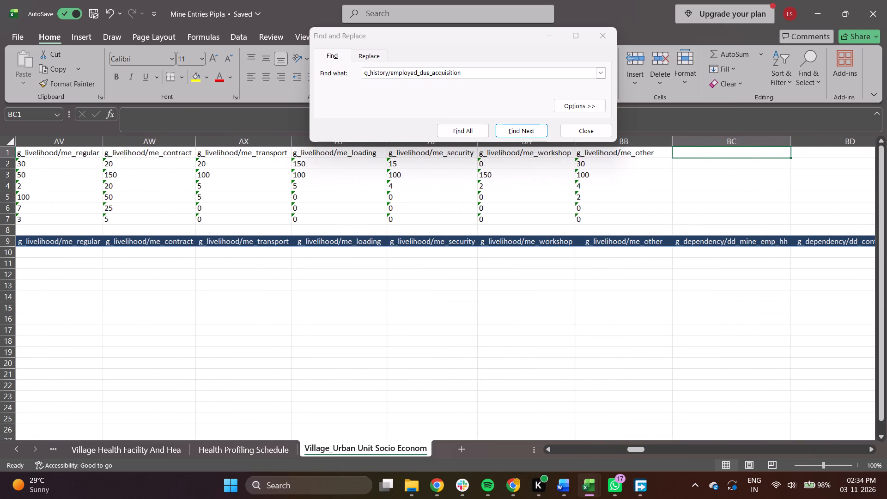
Move the g_dependency columns, rows 1 to 7 from g_dependency/dd_mine_emp_hh in BW to g_dependency/is_other in CP, to cell BC1.
key(Right)
key(Right)
key(Right)
key(Right)
key(Right)
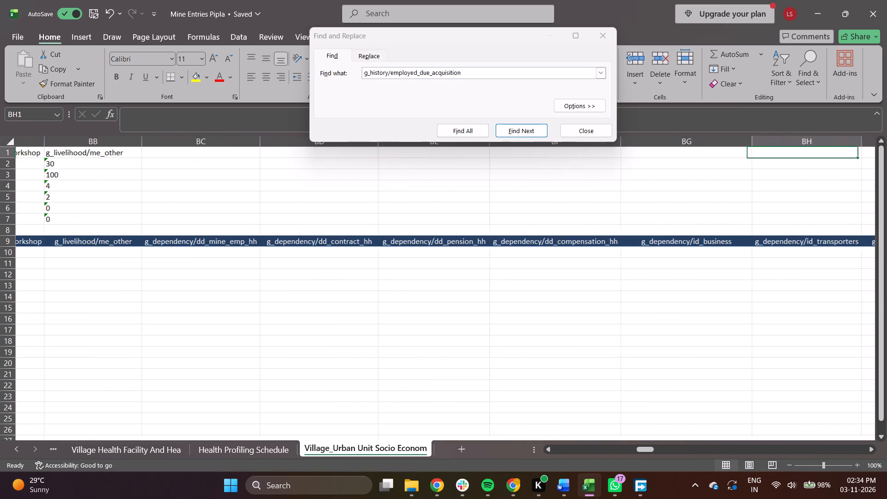
key(Right)
key(Right)
key(Right)
key(Right)
key(Right)
key(Right)
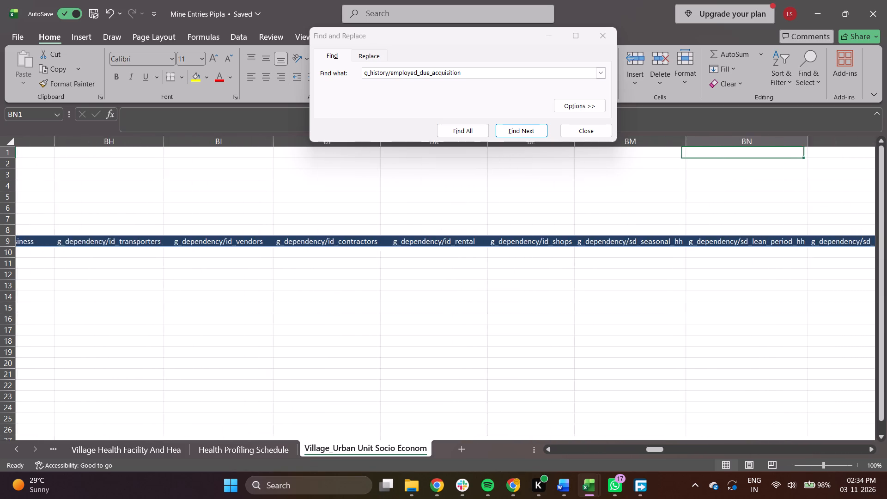
key(Right)
key(Right)
key(Right)
key(Right)
key(Right)
key(Right)
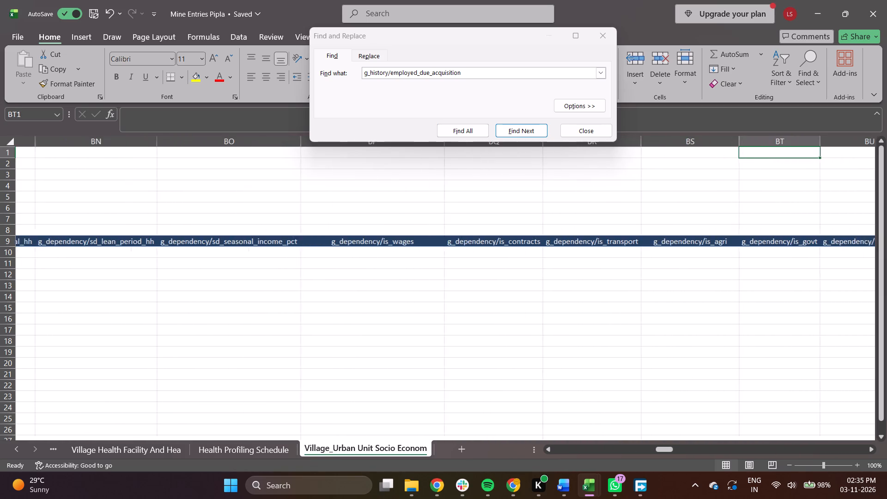
key(Right)
key(Right)
key(Right)
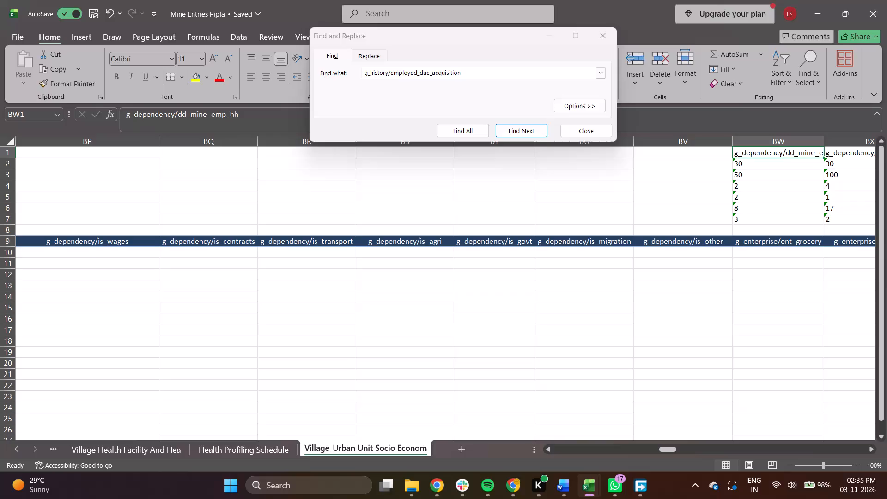
key(shift+Right)
key(shift+Right)
key(shift+Right)
key(shift+Right)
key(shift+Right)
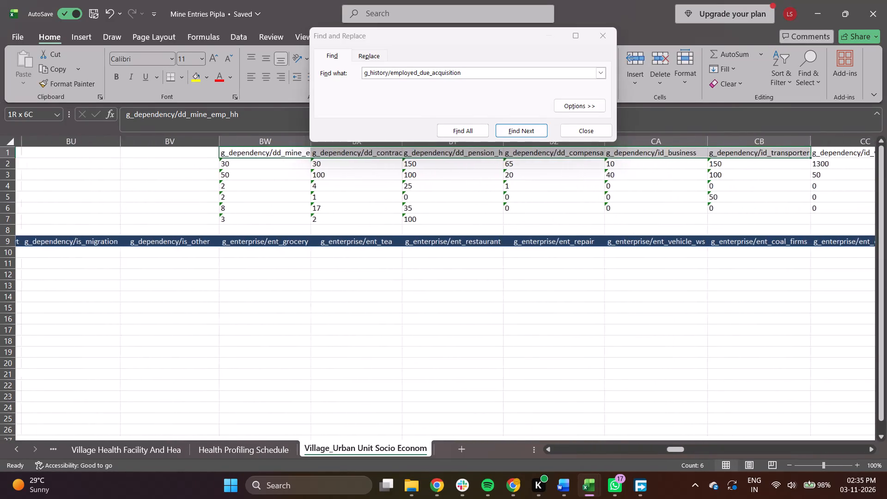
key(shift+Right)
key(shift+Right)
key(shift+Right)
key(shift+Right)
key(shift+Right)
key(shift+Right)
key(shift+Right)
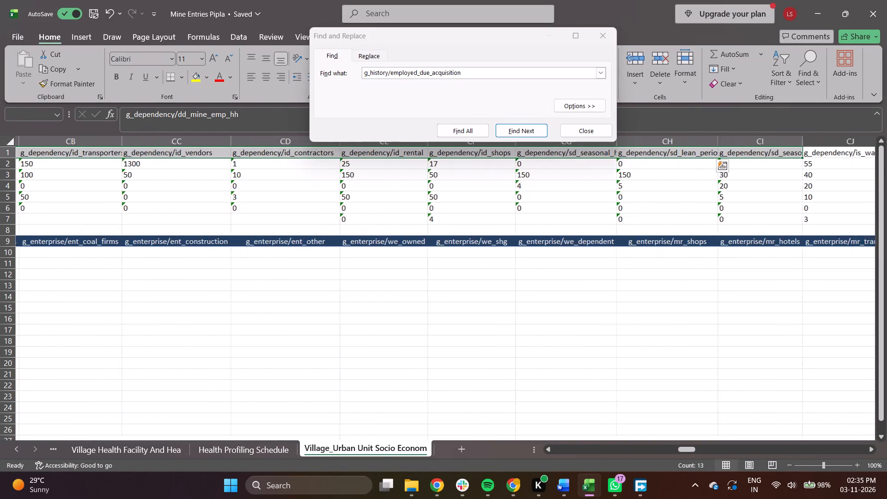
key(shift+Right)
key(shift+Right)
key(shift+Right)
key(shift+Right)
key(shift+Right)
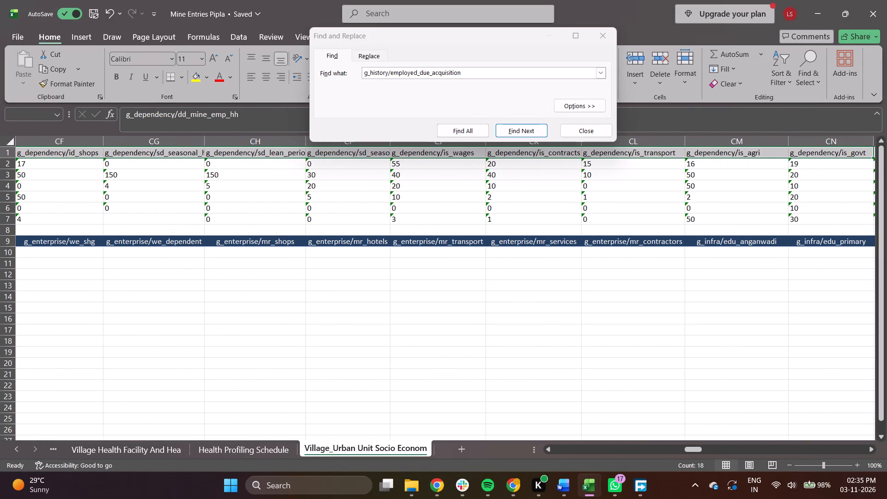
key(shift+Right)
key(shift+Right)
key(shift+Right)
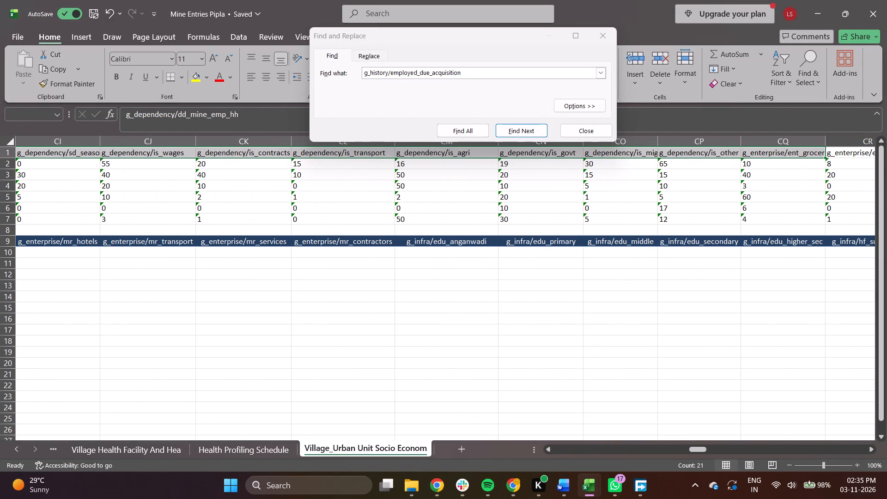
key(shift+Left)
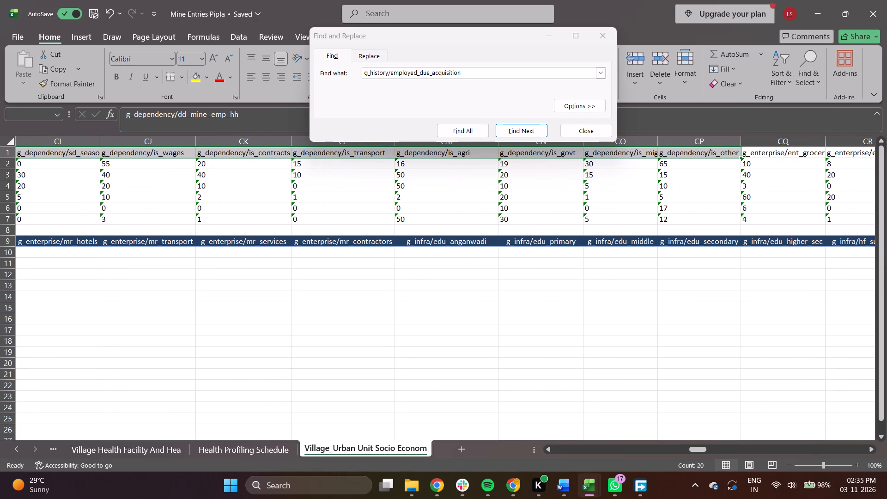
key(ctrl+shift+Down)
key(ctrl+x)
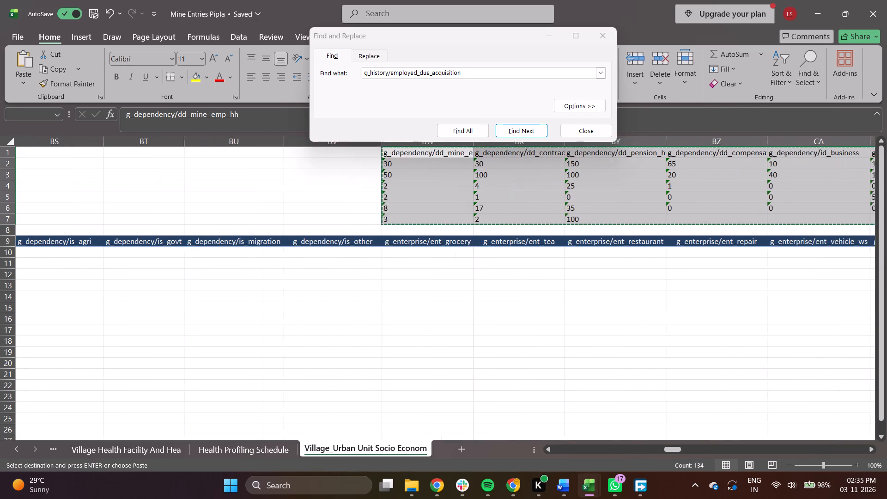
key(Left)
key(Left)
key(Left)
key(Left)
key(Left)
key(Left)
key(ctrl+Left)
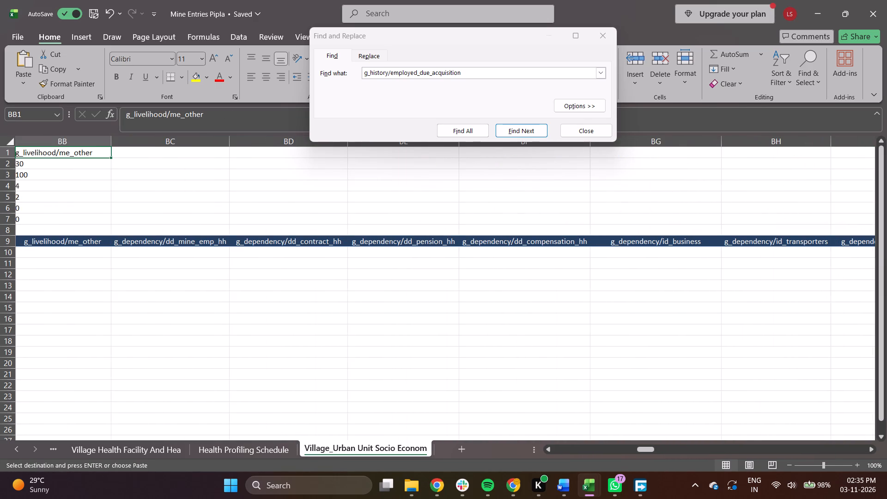
key(Right)
key(ctrl+v)
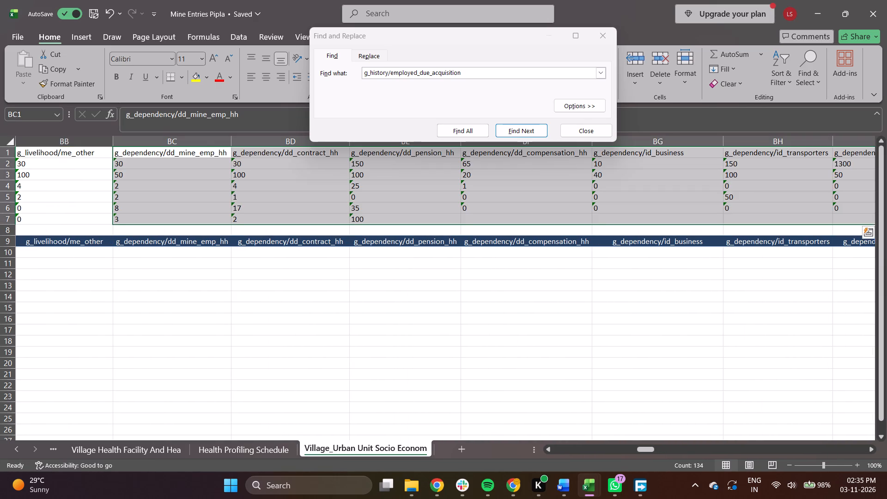
Check the row 1 g_dependency headers against the row 9 reference headers from column BD to g_dependency/is_other in column BV.
key(Right)
key(Right)
key(Right)
key(Right)
key(Right)
key(Right)
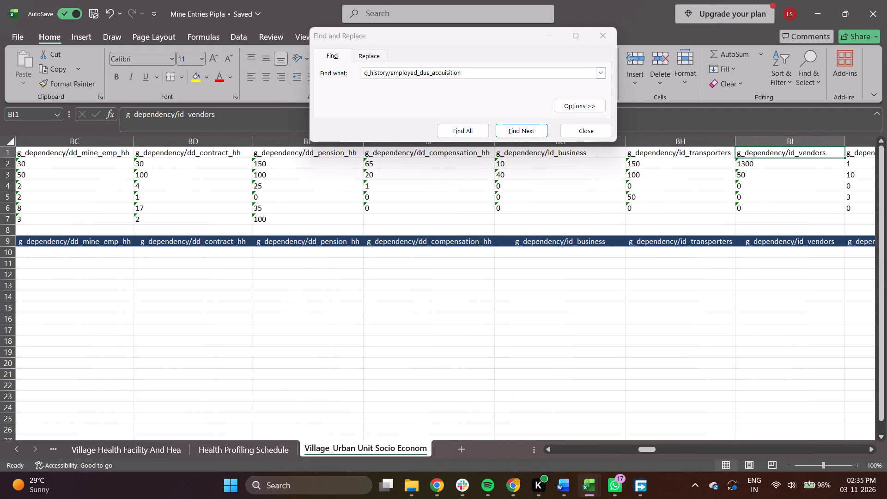
key(Right)
key(Right)
key(Right)
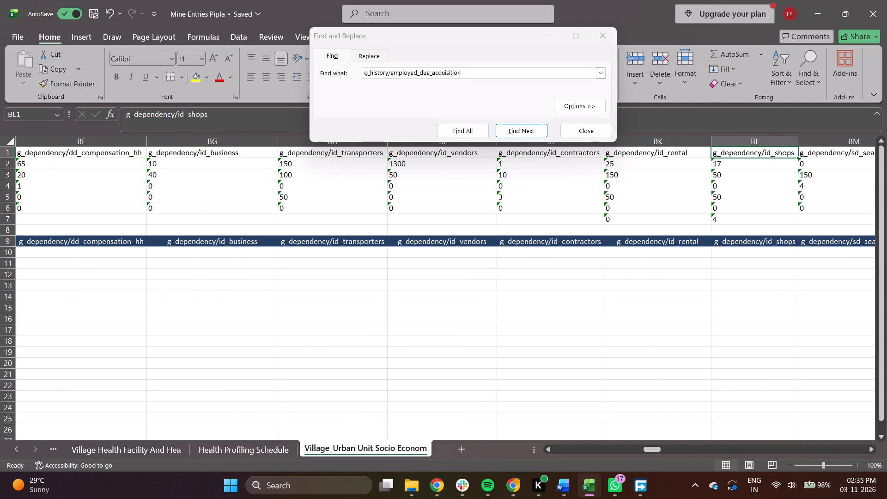
key(Right)
key(Right)
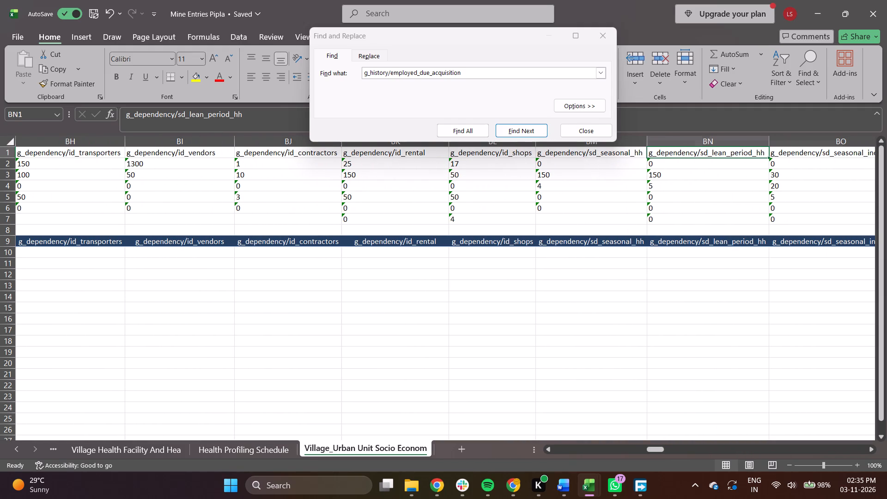
key(Right)
key(Right)
key(Right)
key(Right)
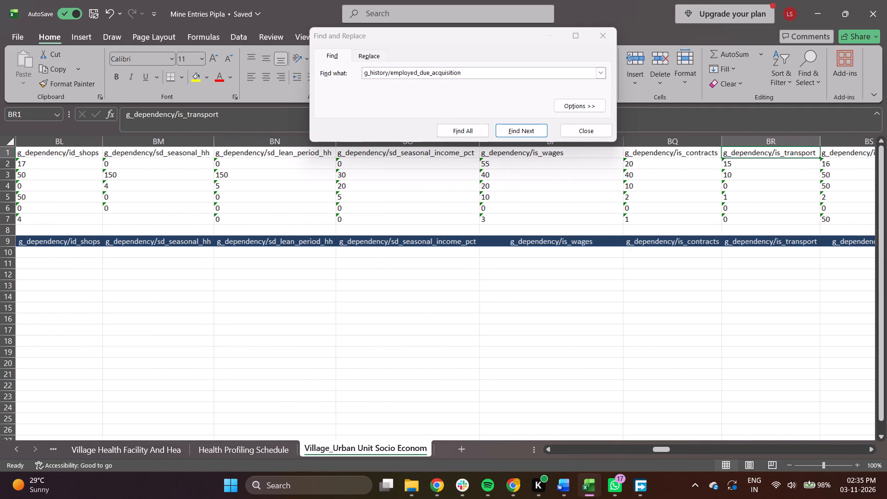
key(Right)
key(Right)
key(Right)
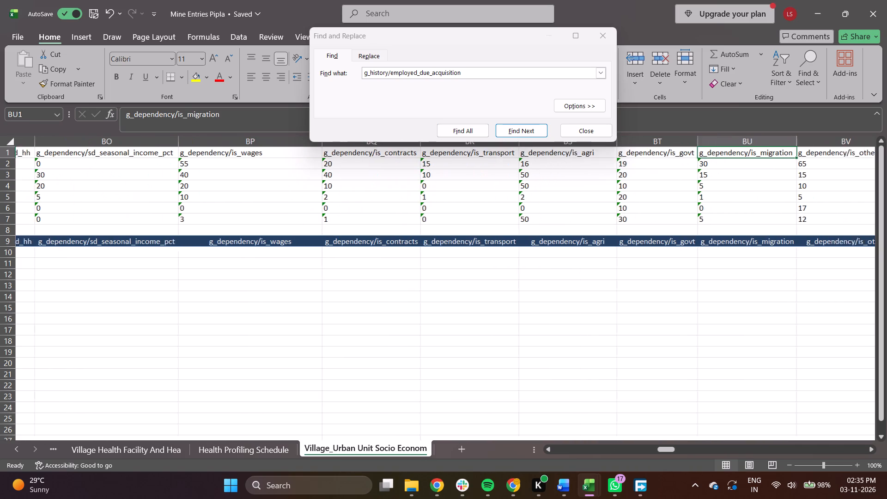
key(Right)
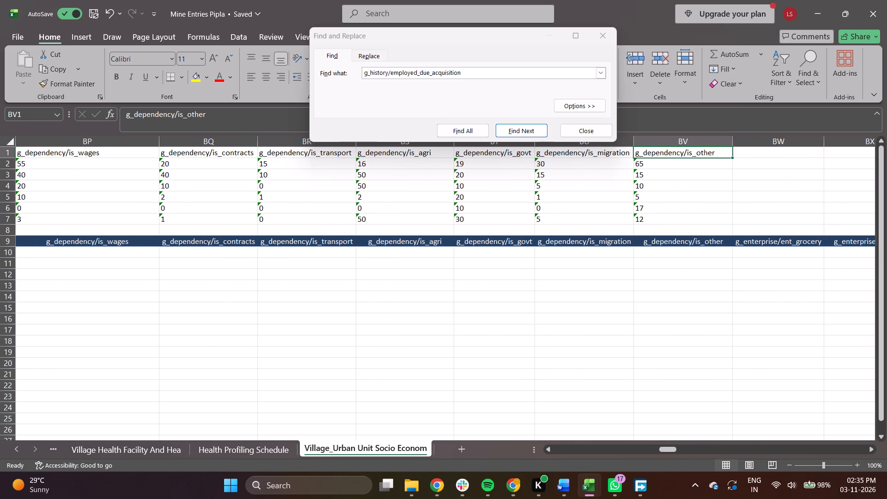
Move the g_enterprise columns, rows 1 to 7 from g_enterprise/ent_grocery in CQ to g_enterprise/mr_contractors in DF, to cell BW1.
key(Right)
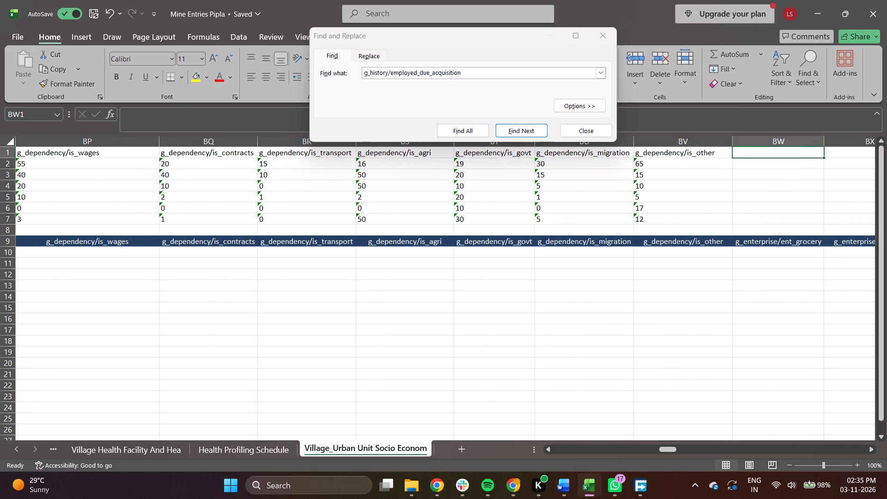
key(Right)
key(Right)
key(Right)
key(Right)
key(Right)
key(Right)
key(Right)
key(Right)
key(Right)
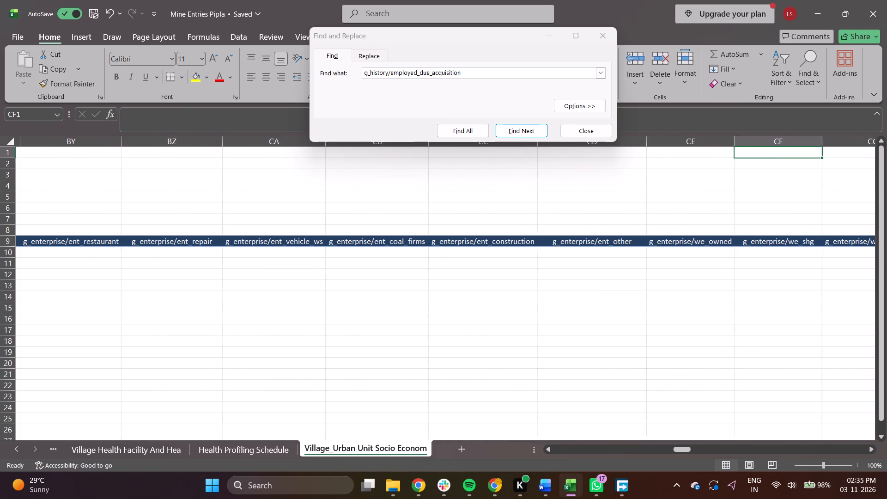
key(Right)
key(Right)
key(Right)
key(Right)
key(Right)
key(Right)
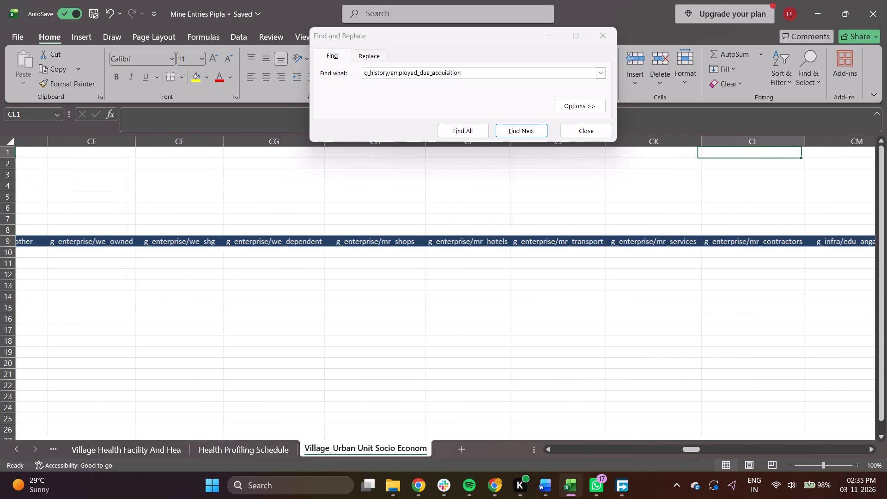
key(Right)
key(Right)
key(Right)
key(Right)
key(Left)
key(Left)
key(Left)
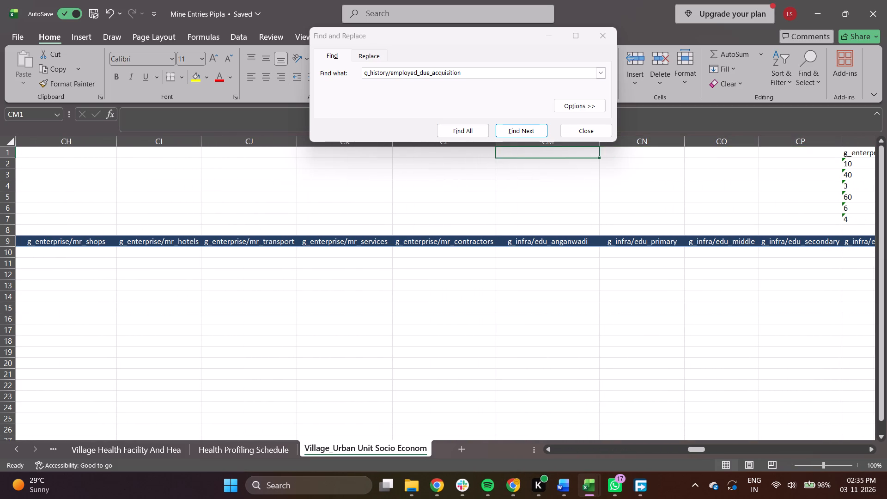
key(Right)
key(Right)
key(Right)
key(Right)
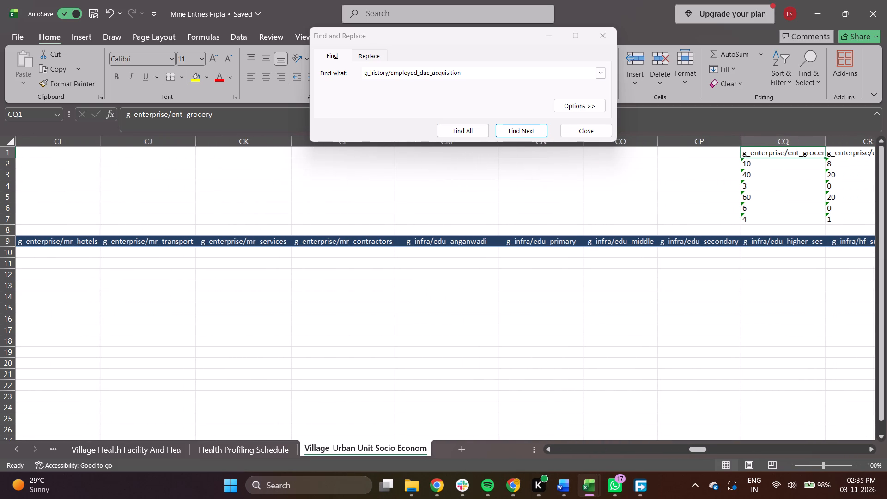
key(shift+Right)
key(shift+Right)
key(shift+Right)
key(shift+Right)
key(shift+Right)
key(shift+Right)
key(shift+Right)
key(shift+Right)
key(shift+Right)
key(shift+Right)
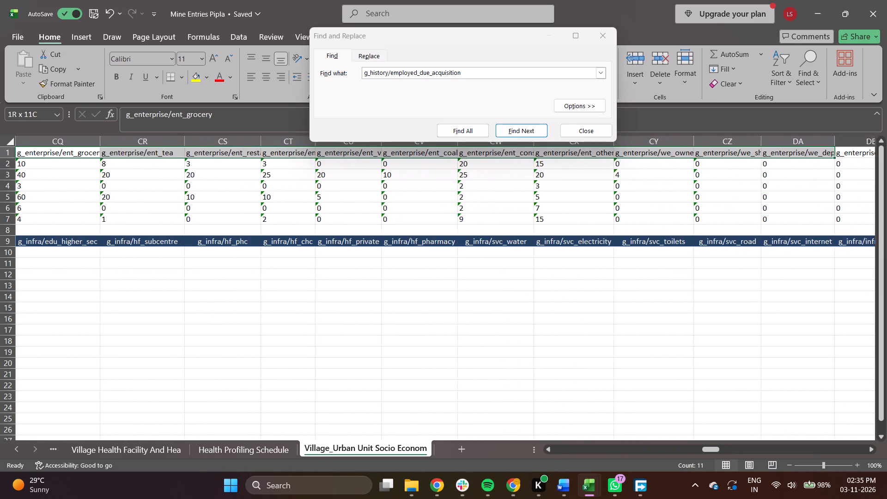
key(shift+Right)
key(shift+Right)
key(shift+Right)
key(shift+Right)
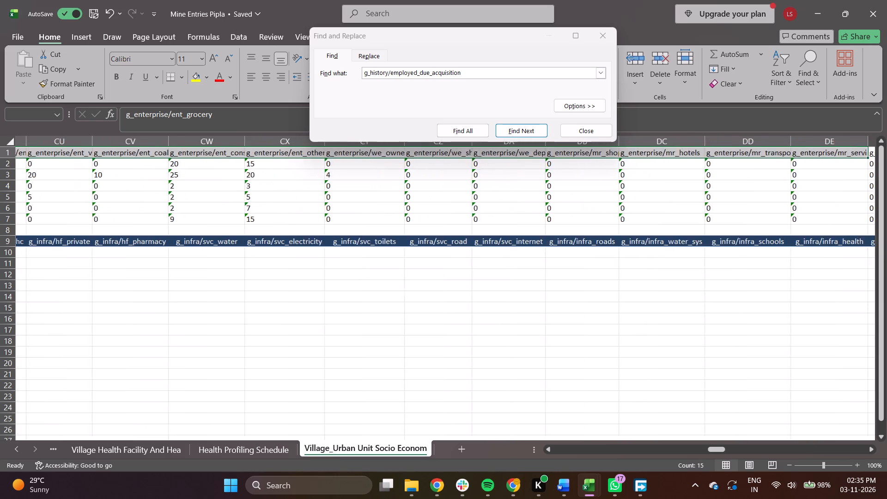
key(shift+Right)
key(shift+Right)
key(shift+Right)
key(shift+Left)
key(shift+Left)
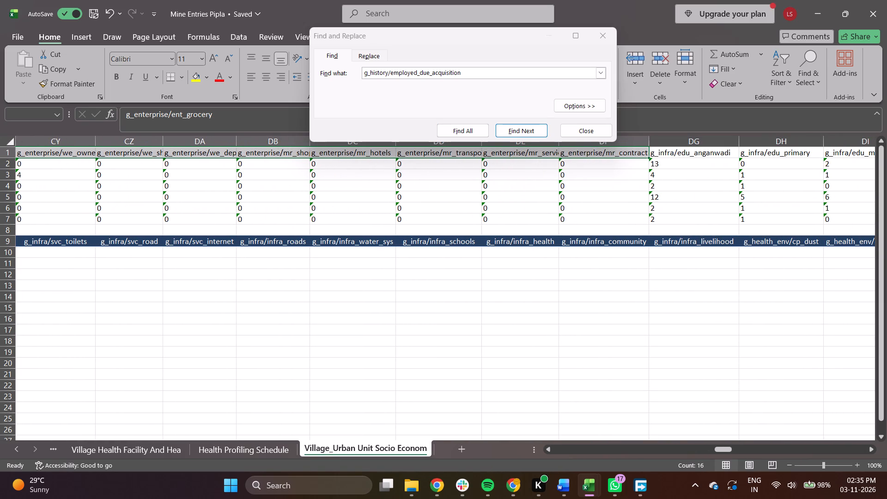
key(ctrl+shift+Down)
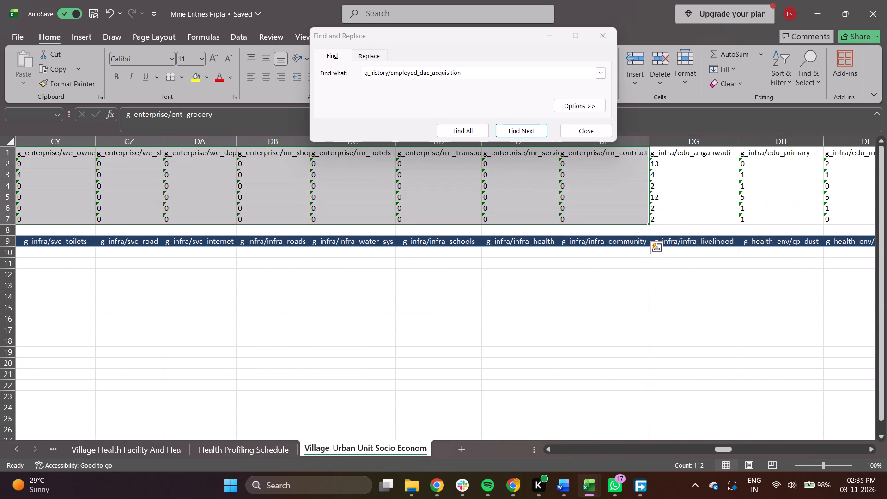
key(ctrl+x)
key(Left)
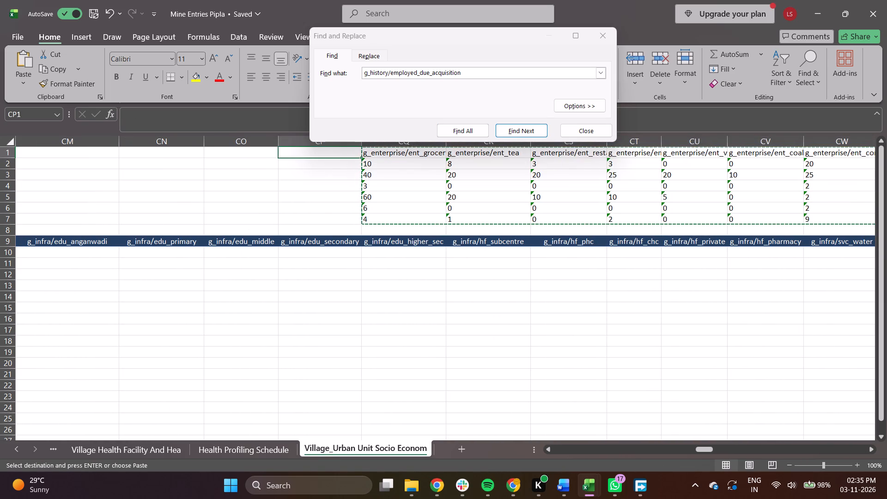
key(ctrl+Left)
key(Right)
key(ctrl+v)
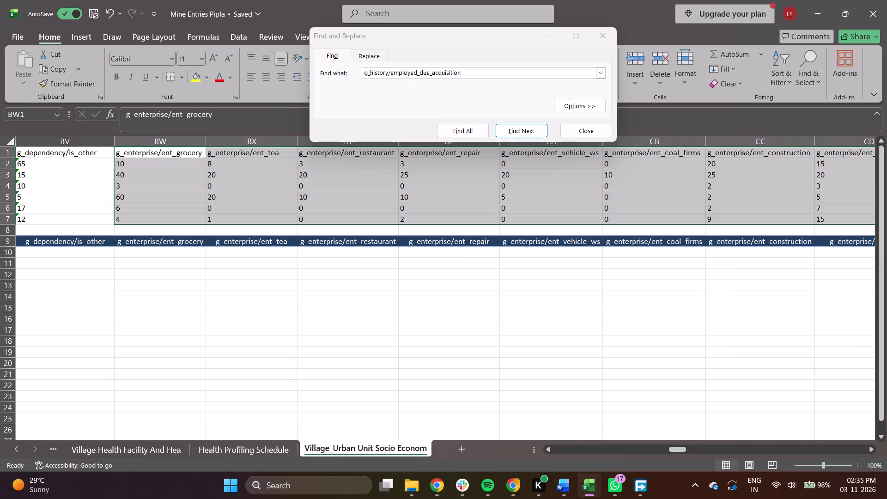
Move the g_infra columns, rows 1 to 7 from g_infra/edu_anganwadi in DG to g_infra/infra_livelihood in EA, to cell CM1.
key(Right)
key(ctrl+Right)
key(Right)
key(Right)
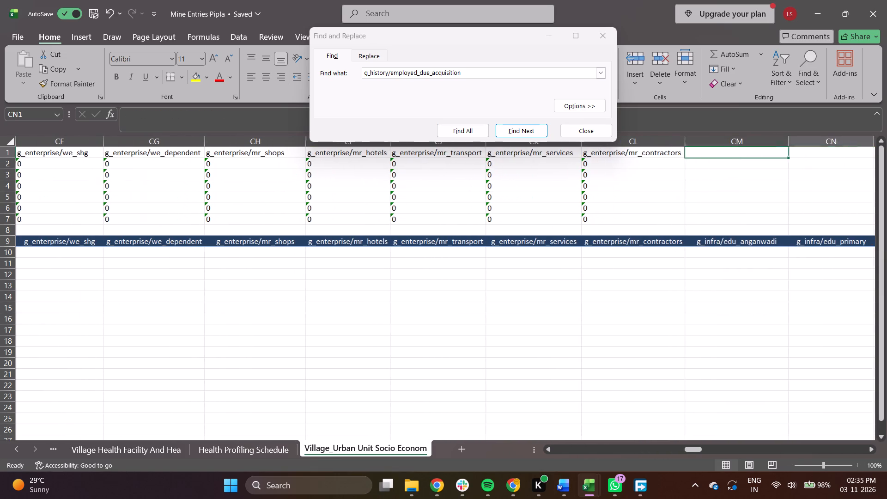
key(Right)
key(Right)
key(Right)
key(Right)
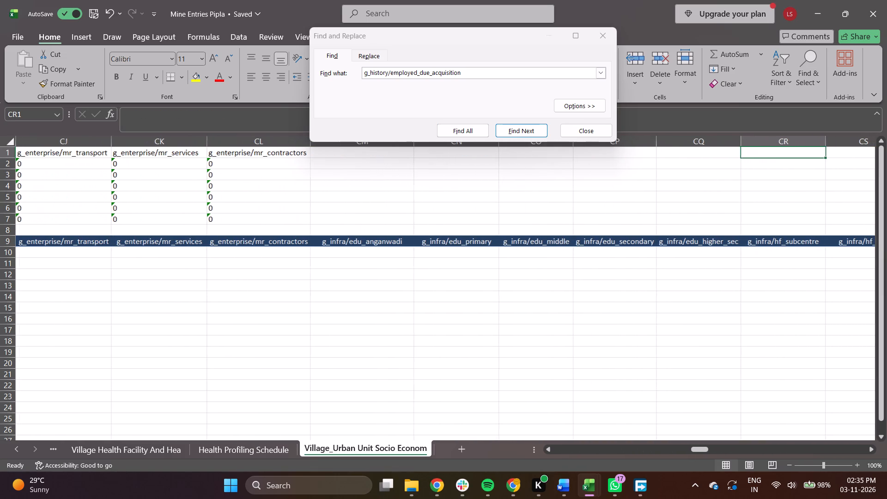
key(Right)
key(Right)
key(Right)
key(Right)
key(Right)
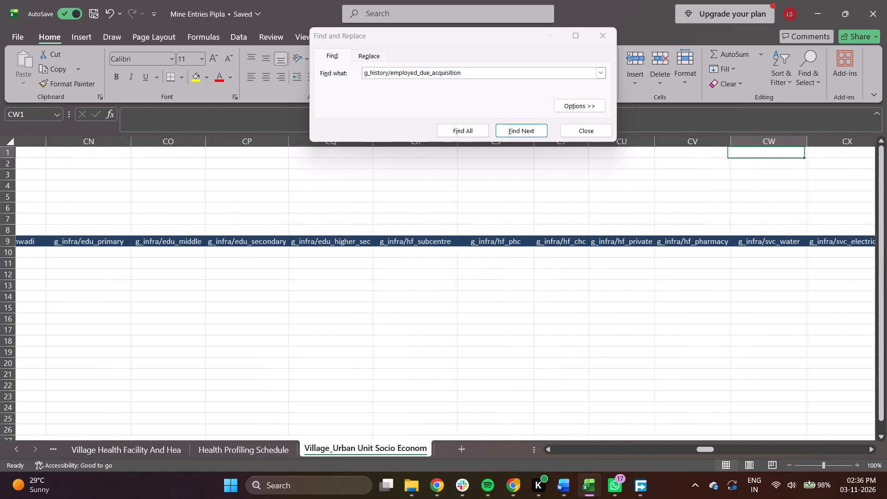
key(Right)
key(Right)
key(Right)
key(Right)
key(Right)
key(Right)
key(Right)
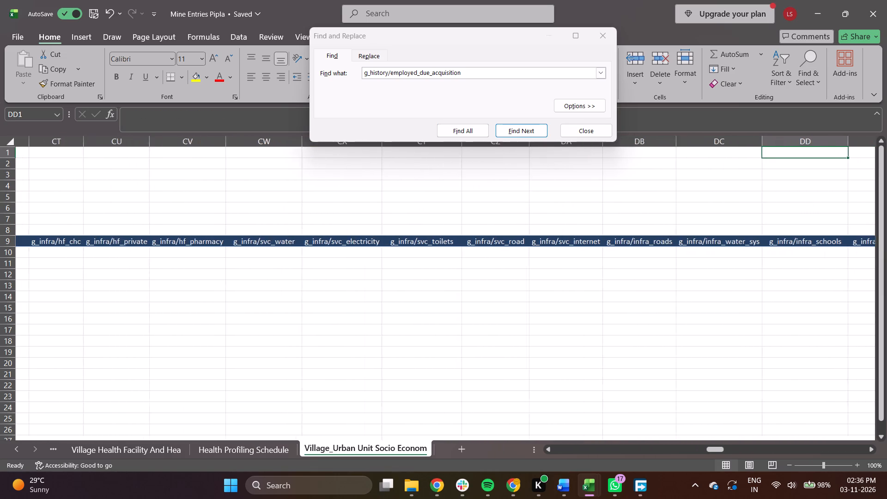
key(Right)
key(Right)
key(Right)
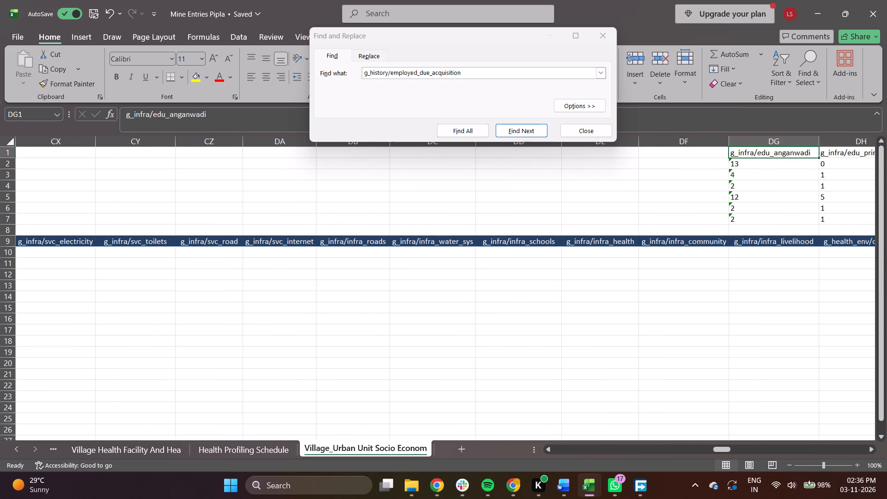
key(Right)
key(Left)
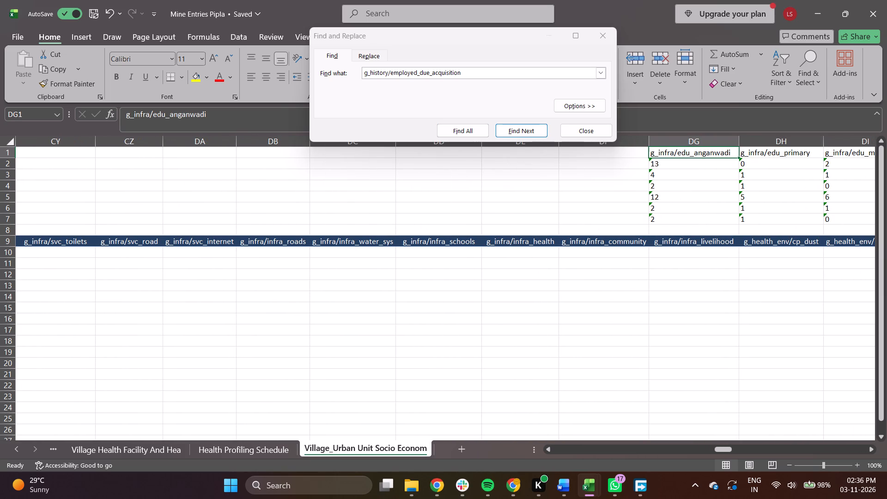
key(shift+Right)
key(shift+Right)
key(shift+Right)
key(shift+Right)
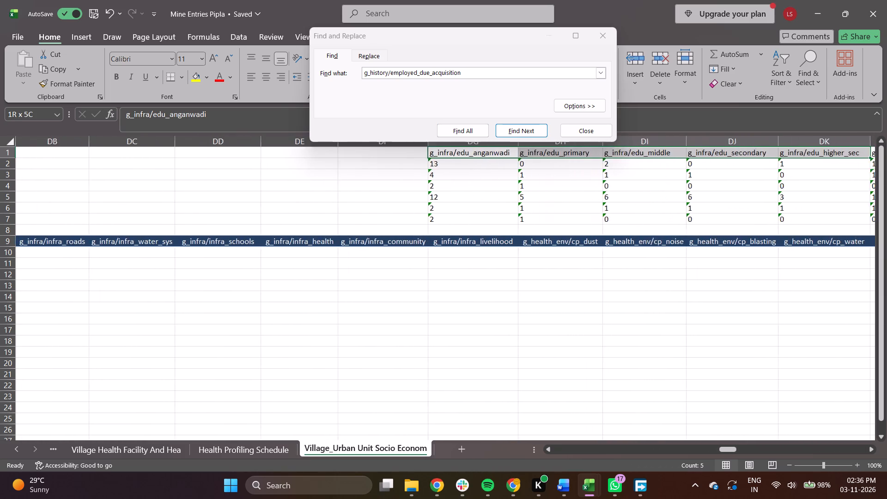
key(shift+Right)
key(shift+Right)
key(shift+Right)
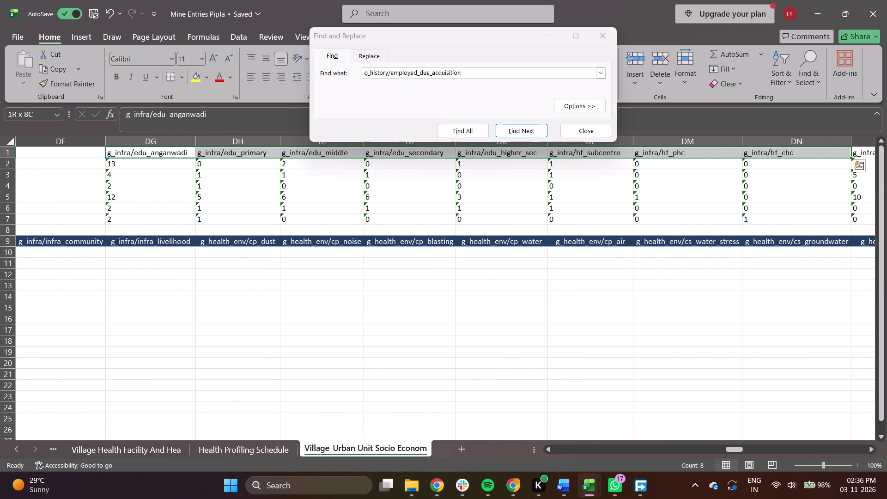
key(shift+Right)
key(shift+Right)
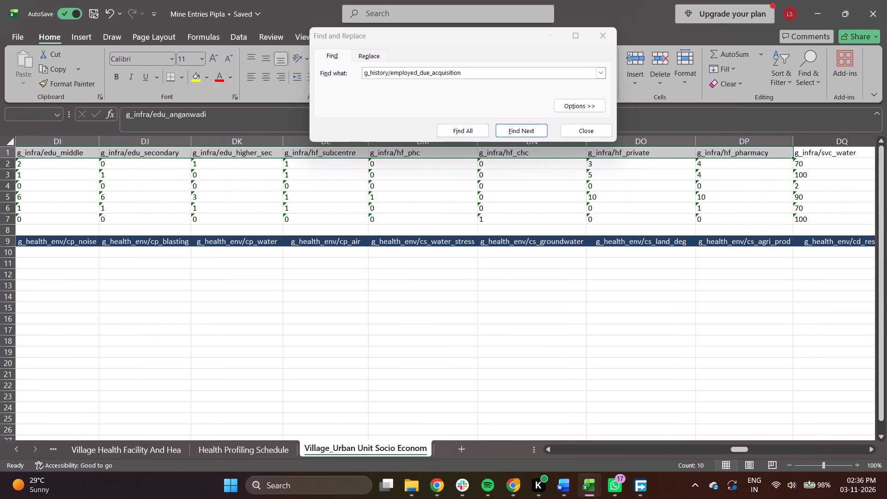
key(shift+Right)
key(shift+Right)
key(shift+Right)
key(shift+Right)
key(shift+Right)
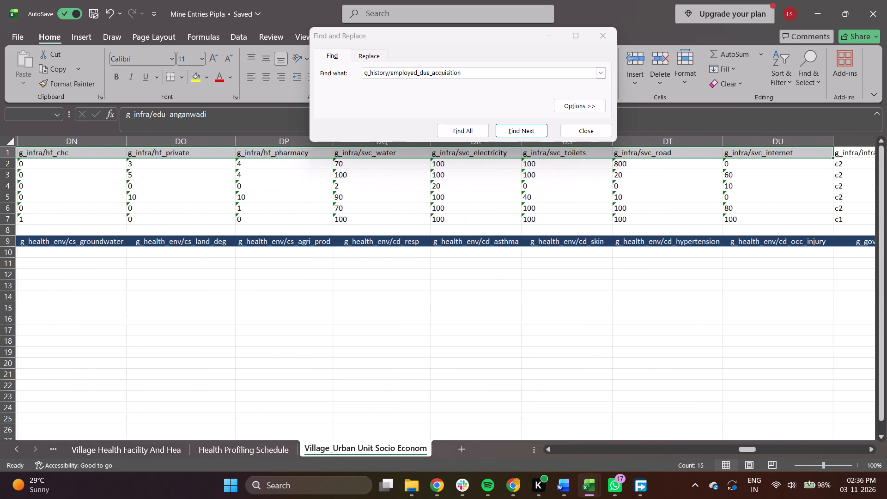
key(shift+Right)
key(shift+Right)
key(shift+Right)
key(shift+Right)
key(shift+Right)
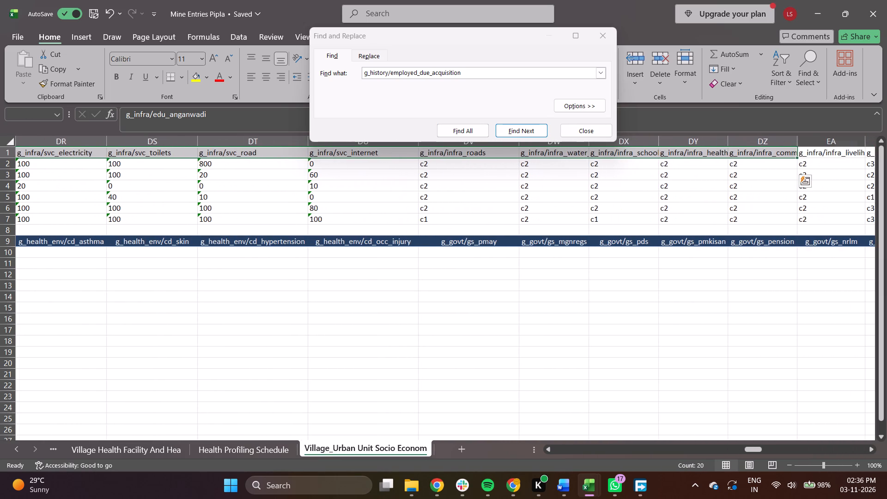
key(shift+Right)
key(shift+Right)
key(shift+Right)
key(shift+Left)
key(shift+Left)
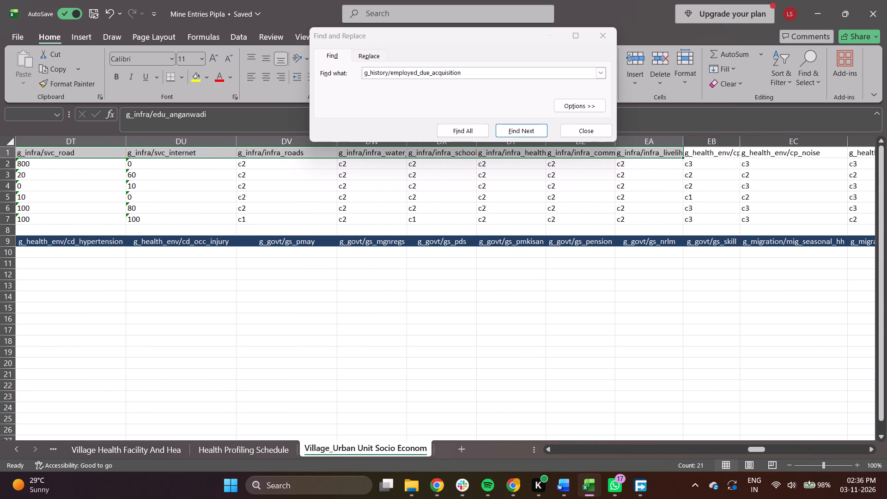
key(ctrl+shift+Down)
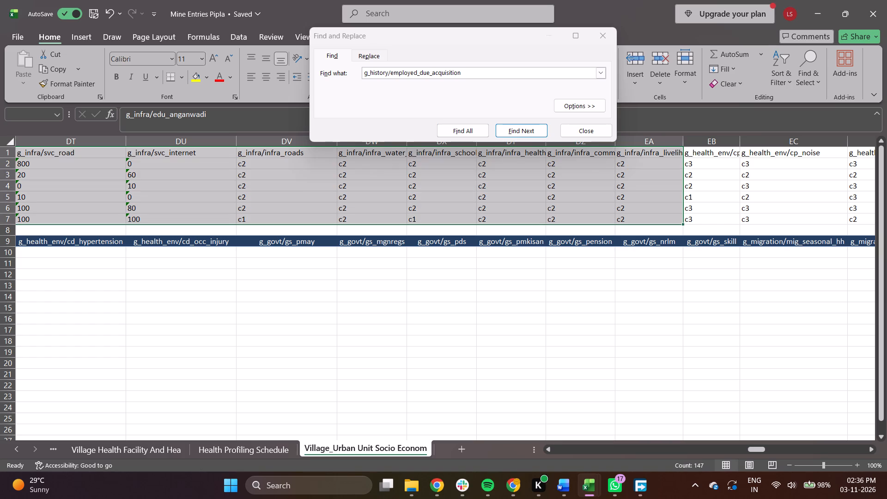
key(ctrl+x)
key(Left)
key(Left)
key(Left)
key(Left)
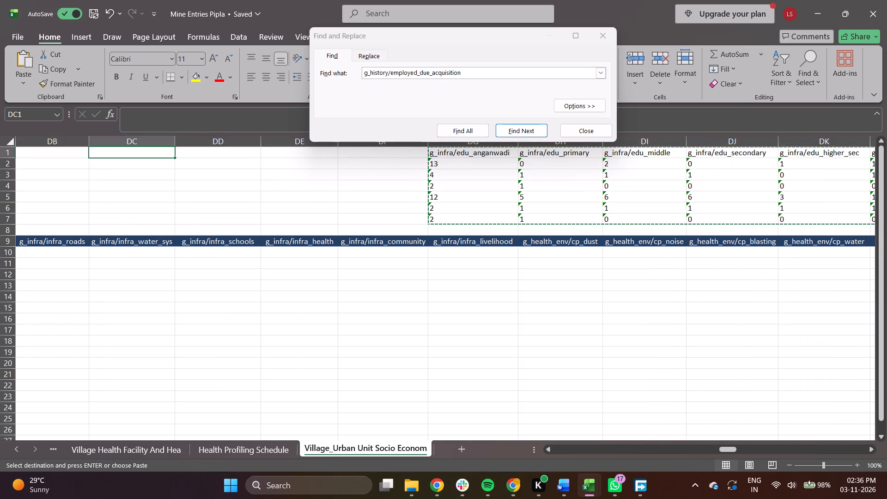
key(ctrl+Left)
key(Right)
key(ctrl+v)
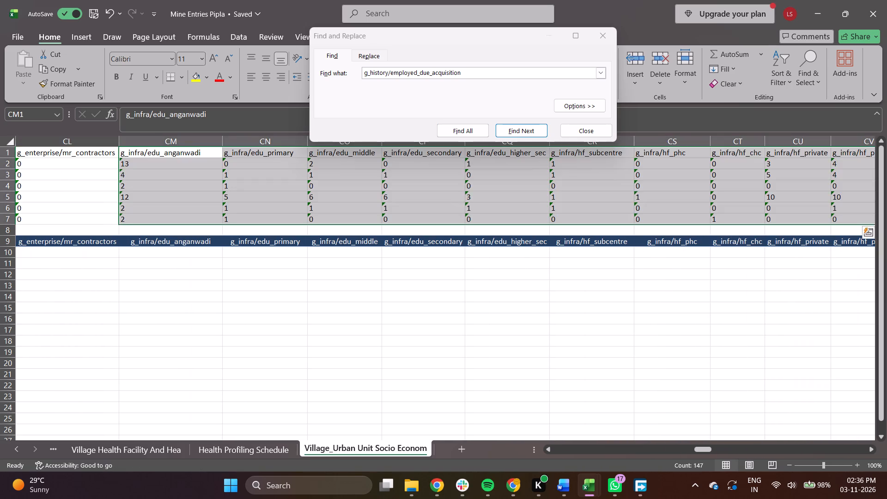
Move the g_health_env columns, rows 1 to 7 from g_health_env/cp_dust in EB to g_health_env/cd_occ_injury in EO, to cell DH1.
key(Right)
key(Right)
key(Right)
key(ctrl+Right)
key(Right)
key(Right)
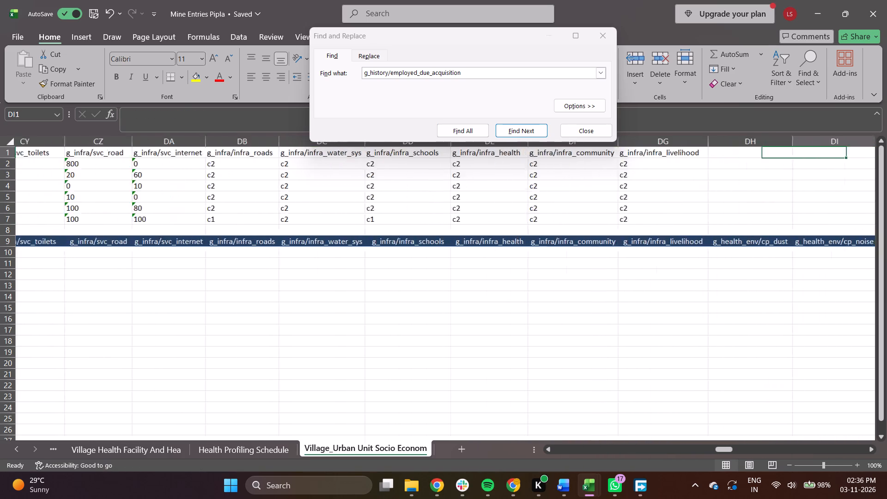
key(Right)
key(Right)
key(Right)
key(Right)
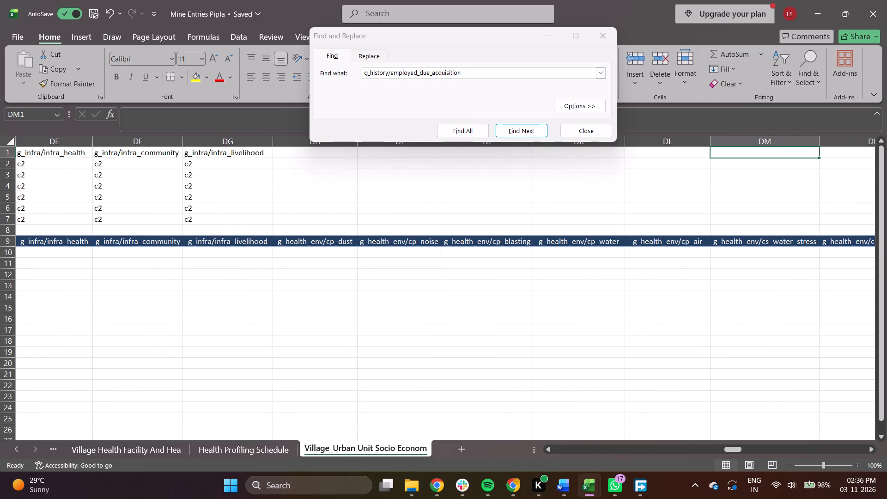
key(Right)
key(Right)
key(Right)
key(Right)
key(Right)
key(Right)
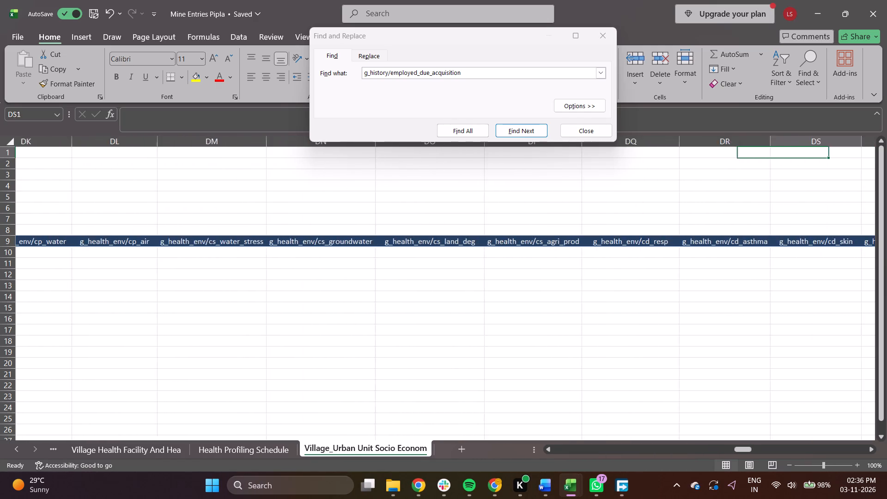
key(Right)
key(Right)
key(Right)
key(Right)
key(Right)
key(Right)
key(Right)
key(Right)
key(Right)
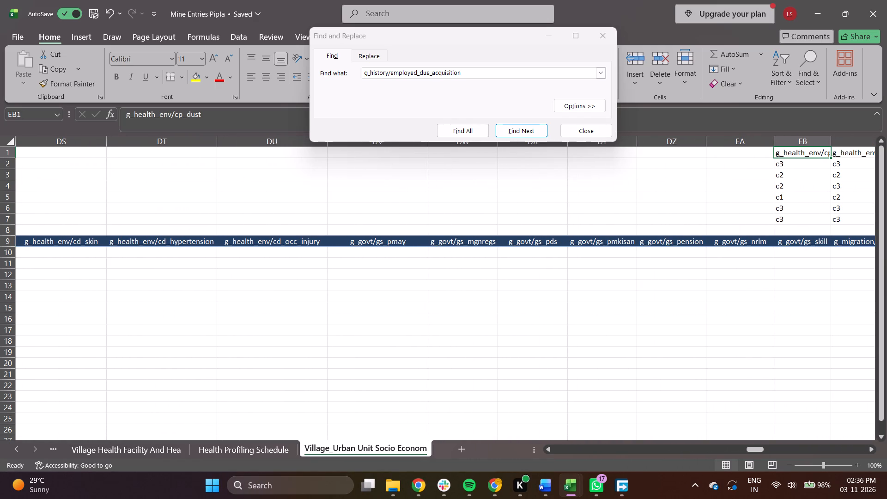
key(Left)
key(Left)
key(Right)
key(Right)
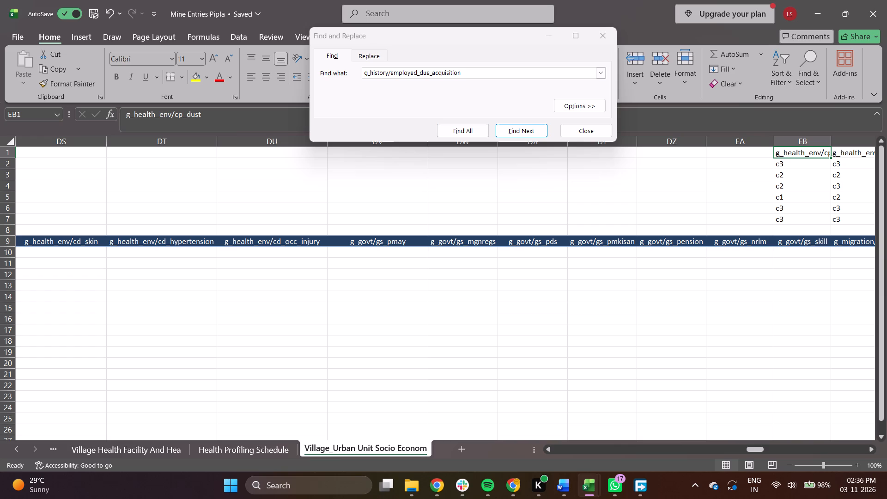
key(shift+Right)
key(shift+Right)
key(shift+Right)
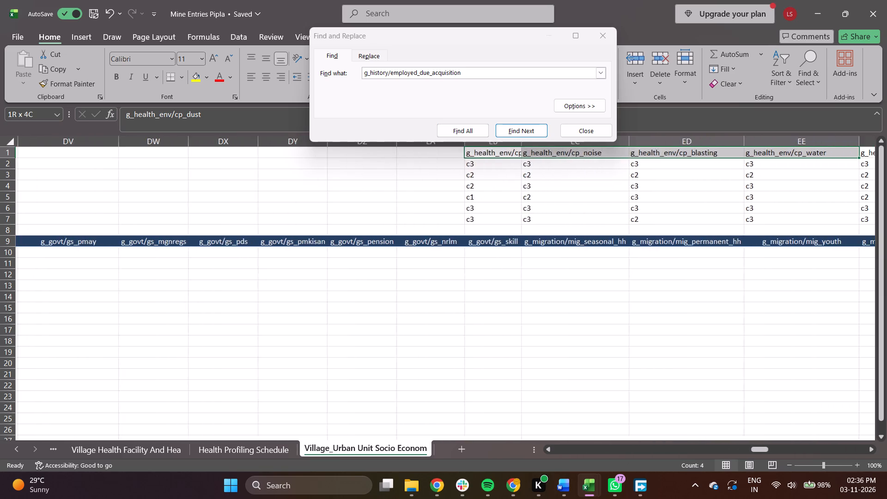
key(shift+Right)
key(shift+Right)
key(shift+Right)
key(shift+Right)
key(shift+Right)
key(shift+Right)
key(shift+Right)
key(shift+Right)
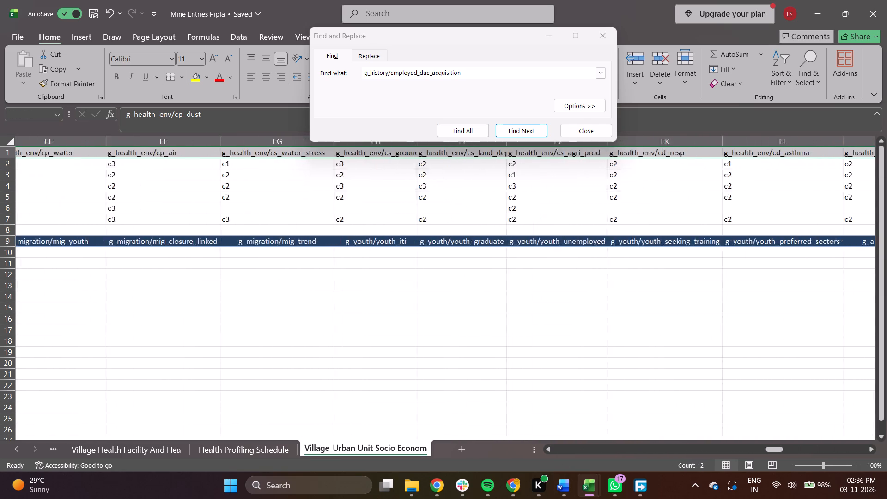
key(shift+Right)
key(shift+Right)
key(shift+Right)
key(shift+Right)
key(shift+Left)
key(shift+Left)
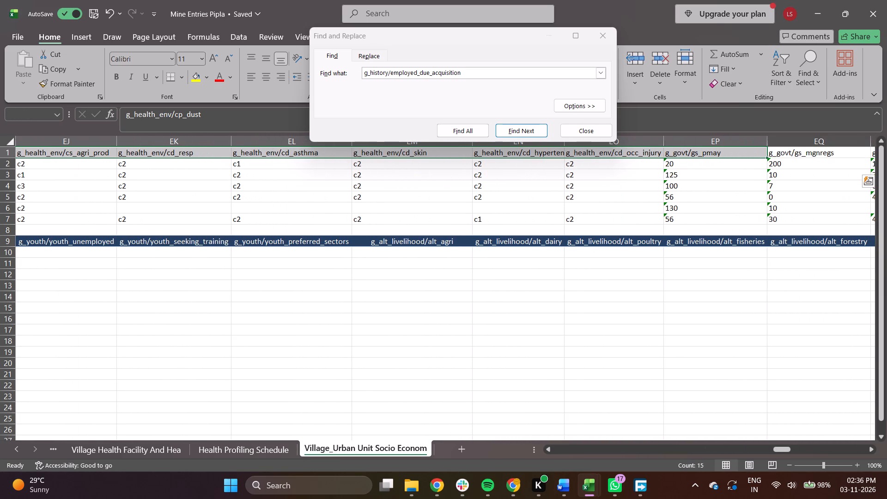
key(ctrl+shift+Down)
key(ctrl+x)
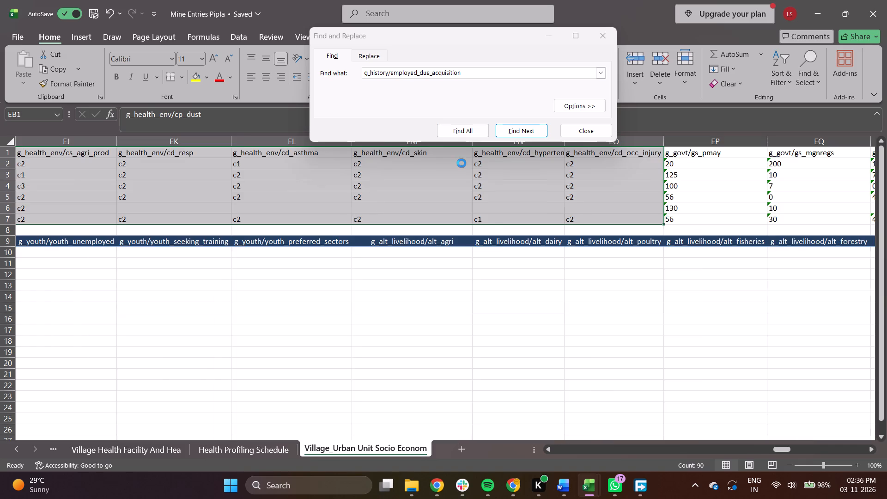
key(Left)
key(Left)
key(Left)
key(Left)
key(Left)
key(Left)
key(Left)
key(Left)
key(Left)
key(Left)
key(Left)
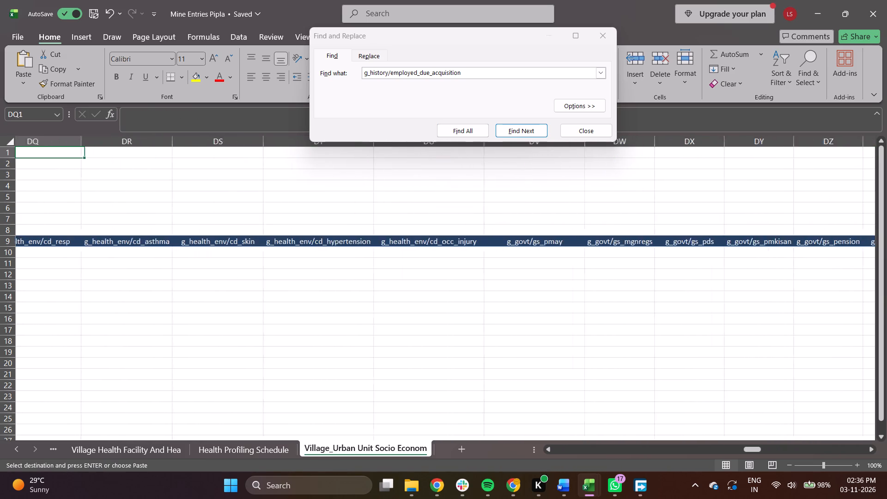
key(Left)
key(Left)
key(Left)
key(Left)
key(Left)
key(Left)
key(Left)
key(Left)
key(Left)
key(Left)
key(Left)
key(Left)
key(Right)
key(Right)
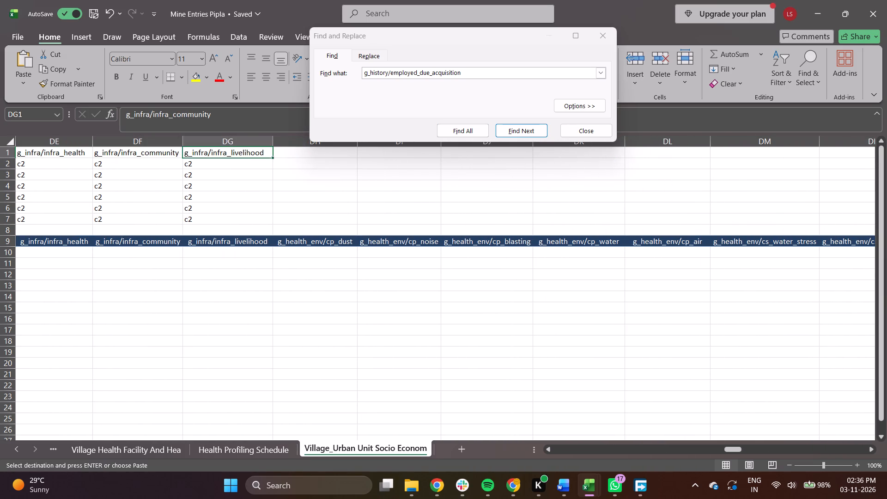
key(Right)
key(ctrl+v)
Compare the row 9 reference headers after g_health_env/cd_occ_injury in DU with the g_govt data headers starting at EP.
key(Right)
key(Right)
key(Right)
key(ctrl+Right)
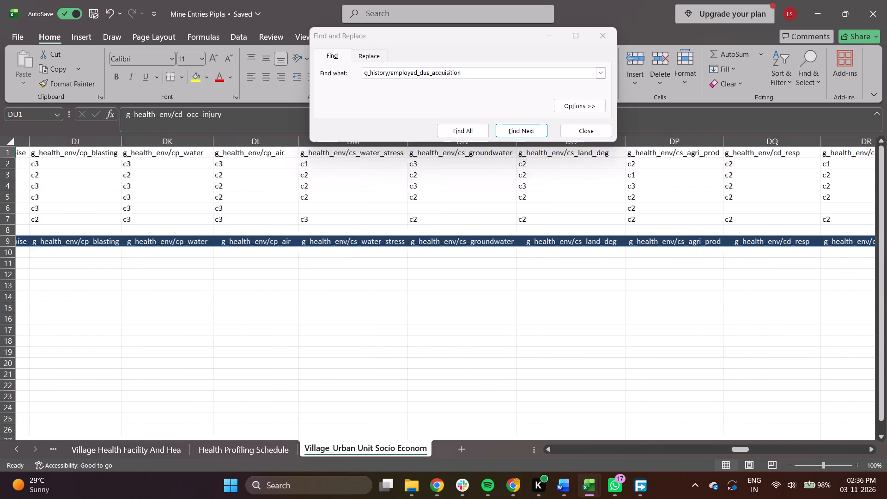
key(Right)
key(Right)
key(Right)
key(Right)
key(Right)
key(Right)
key(Right)
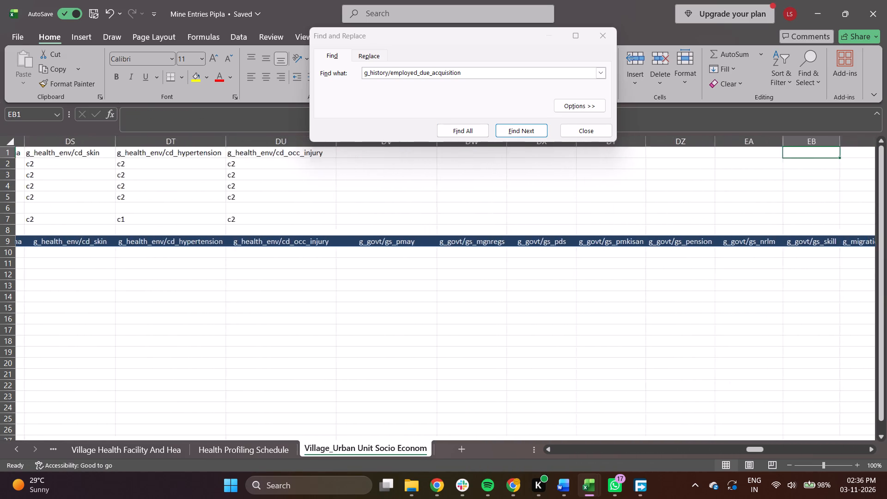
key(Right)
key(Right)
key(Right)
key(Right)
key(Right)
key(Right)
key(Right)
key(Right)
key(Right)
key(Right)
key(Right)
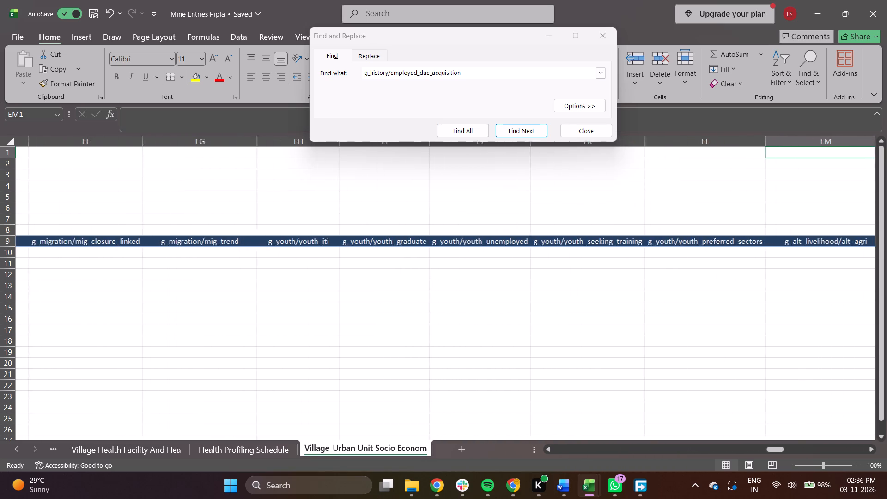
key(Right)
key(Right)
key(Right)
key(Right)
key(Left)
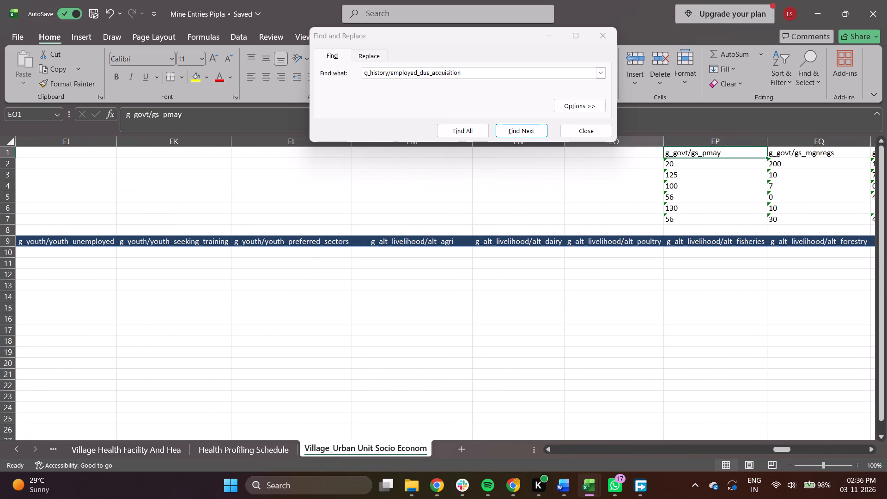
key(Left)
key(Left)
key(Left)
key(Left)
key(Left)
key(Left)
key(Left)
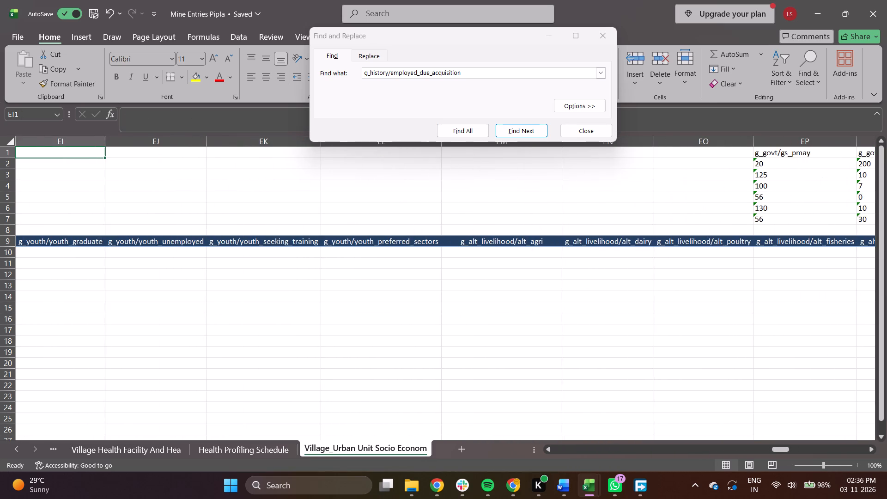
key(Left)
key(Left)
key(Left)
key(Left)
key(Left)
key(Left)
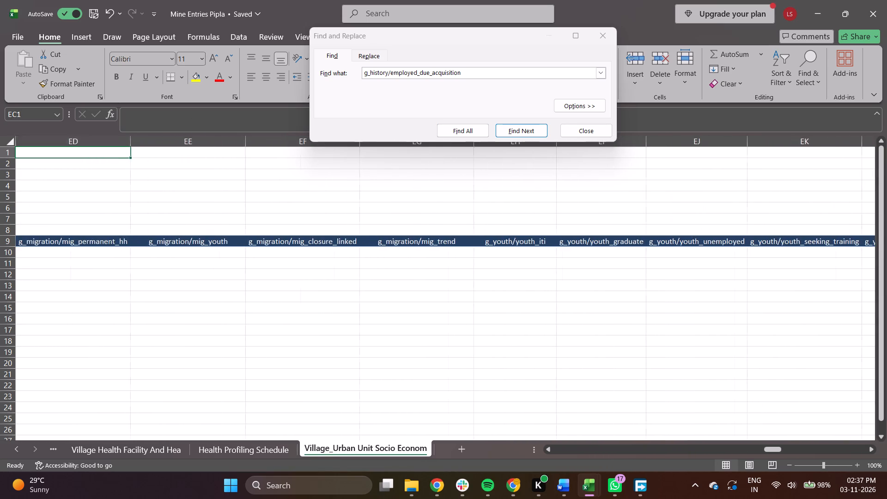
key(Left)
key(Left)
Move the g_govt columns, rows 1 to 7 from g_govt/gs_pmay in EP to g_govt/gs_skill in EV, to cell DV1.
key(Right)
key(Right)
key(Right)
key(Right)
key(Right)
key(Right)
key(Right)
key(Right)
key(Right)
key(Right)
key(Right)
key(Right)
key(Right)
key(Right)
key(Right)
key(Right)
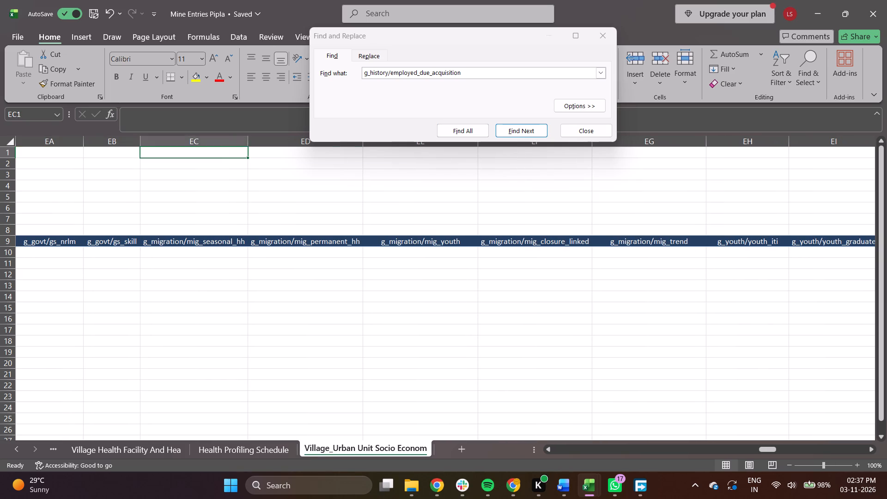
key(Right)
key(Left)
key(Left)
key(shift+Right)
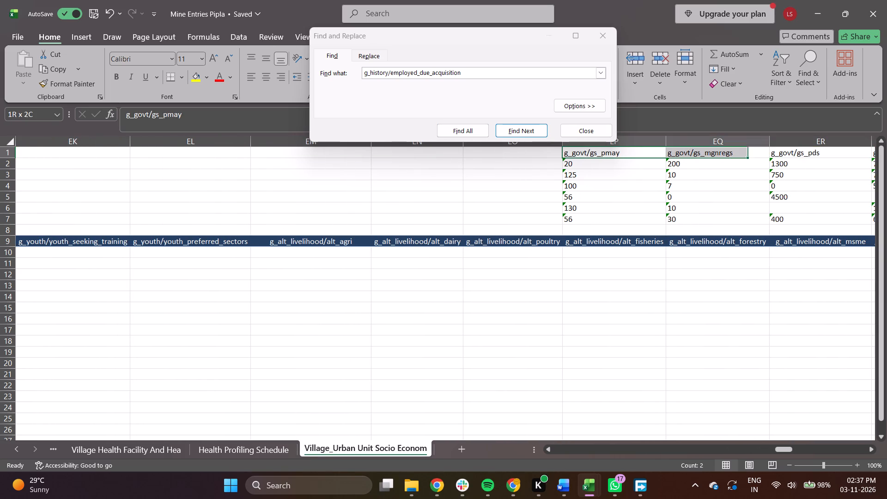
key(shift+Right)
key(shift+Right)
key(shift+Right)
key(shift+Right)
key(shift+Right)
key(shift+Right)
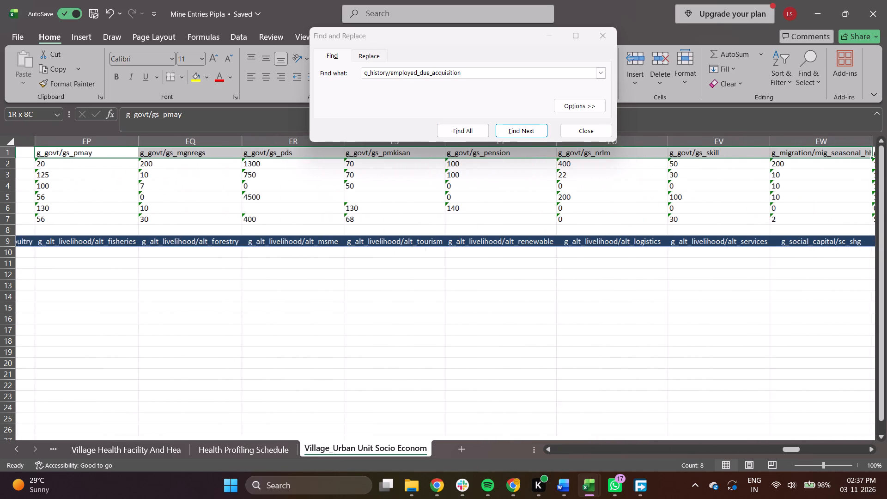
key(shift+Left)
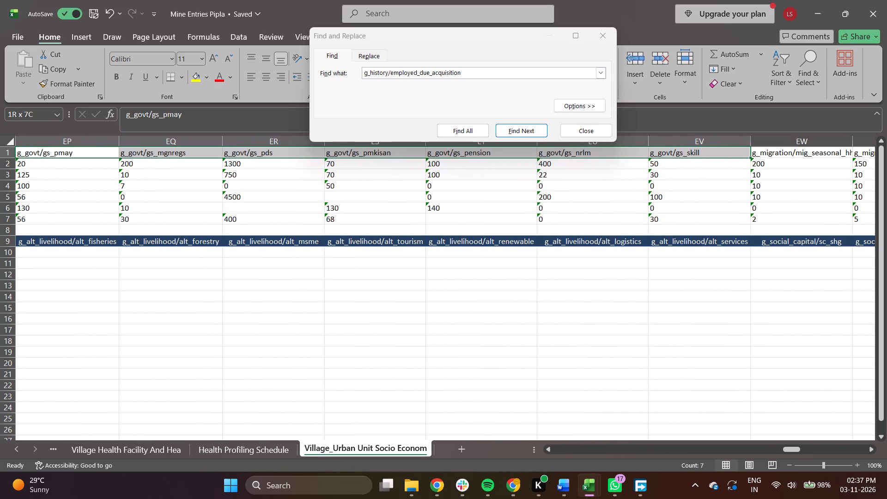
key(ctrl+shift+Down)
key(ctrl+x)
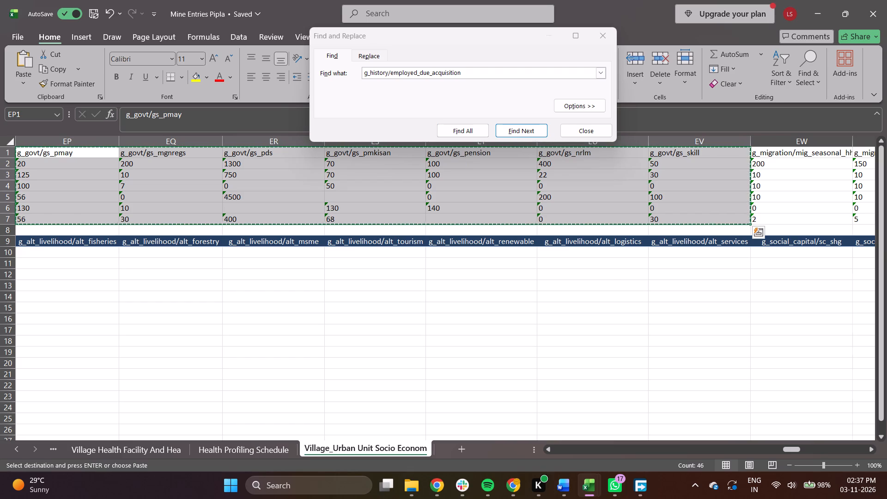
key(ctrl+Left)
key(Right)
key(ctrl+v)
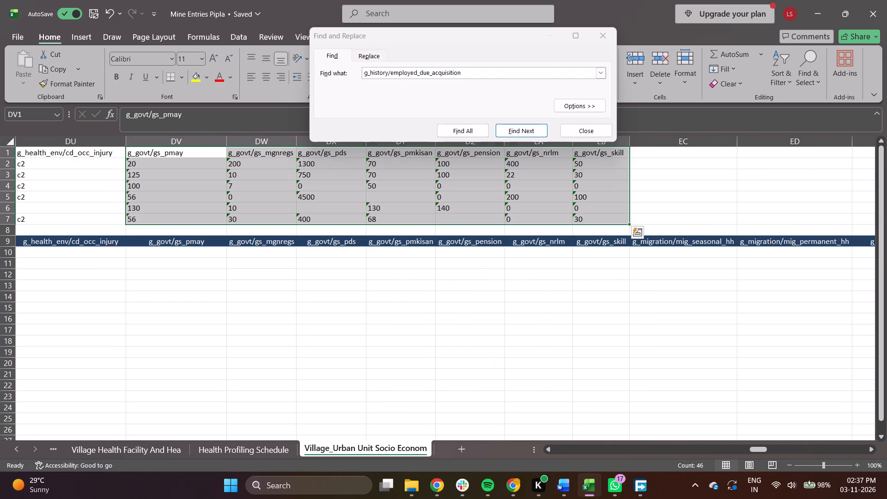
Move the g_migration columns, rows 1 to 7 from g_migration/mig_seasonal_hh in EW to g_migration/mig_trend in FA, to cell EC1.
key(Right)
key(Right)
key(Right)
key(Right)
key(Right)
key(Right)
key(Right)
key(Right)
key(Right)
key(Right)
key(Right)
key(Right)
key(Right)
key(Right)
key(Right)
key(Right)
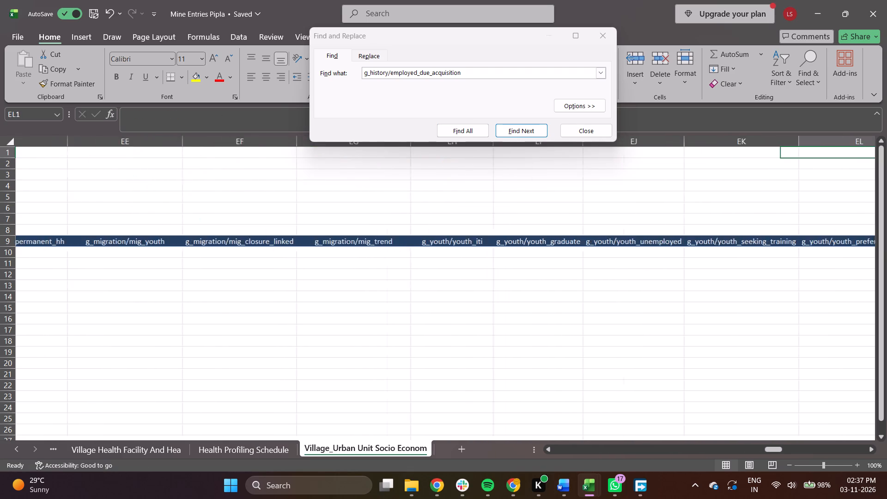
key(Right)
key(Right)
key(Right)
key(Right)
key(Right)
key(Right)
key(Right)
key(Right)
key(Right)
key(Right)
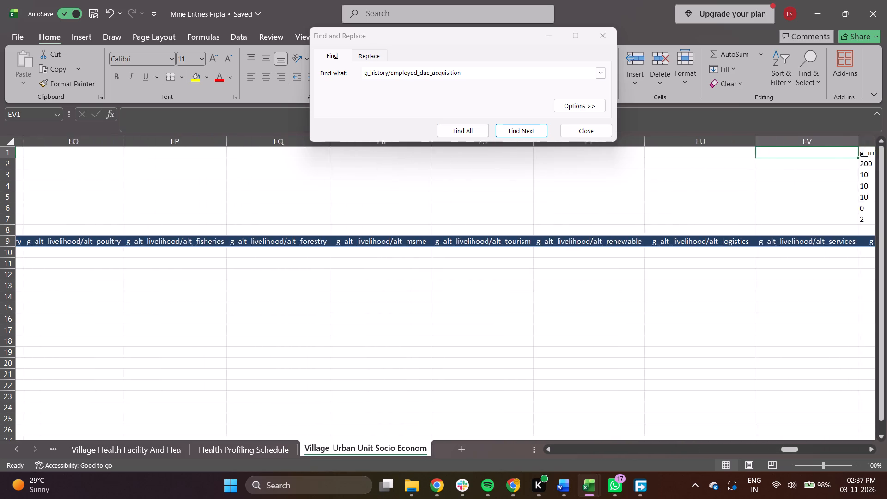
key(Right)
key(Right)
key(Left)
key(shift+Right)
key(shift+Right)
key(shift+Right)
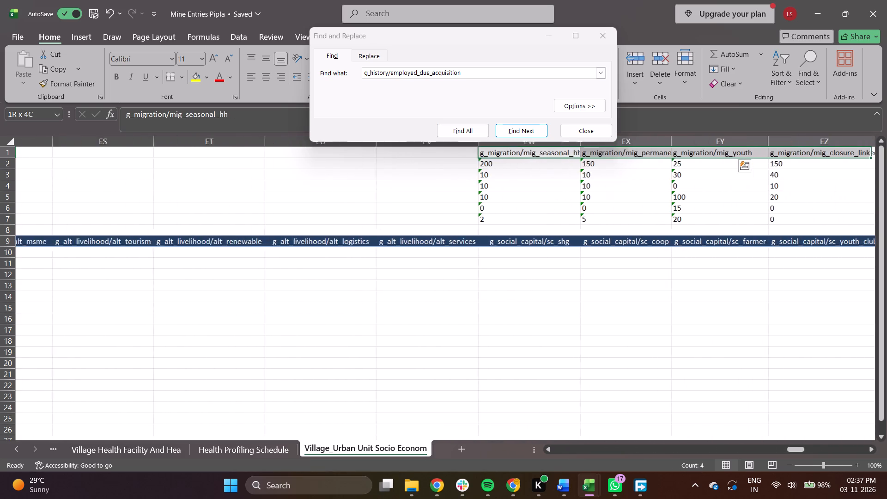
key(shift+Right)
key(shift+Right)
key(shift+Right)
key(shift+Left)
key(shift+Left)
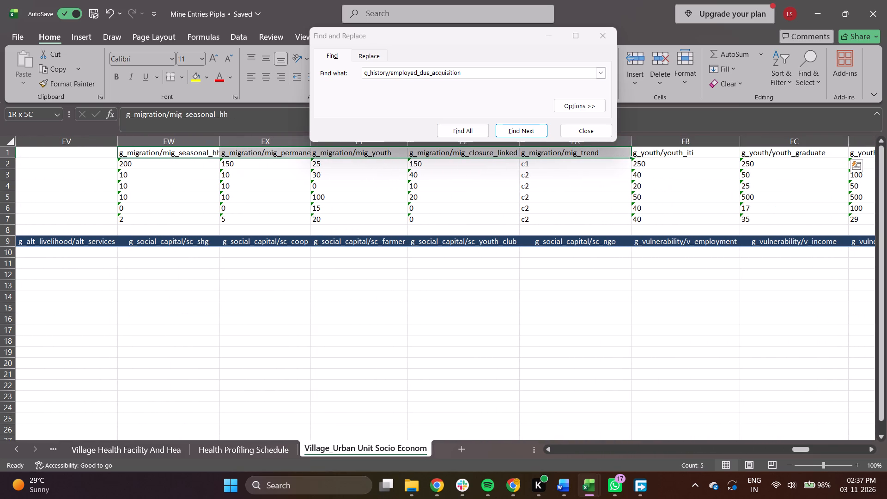
key(ctrl+shift+Down)
key(ctrl+x)
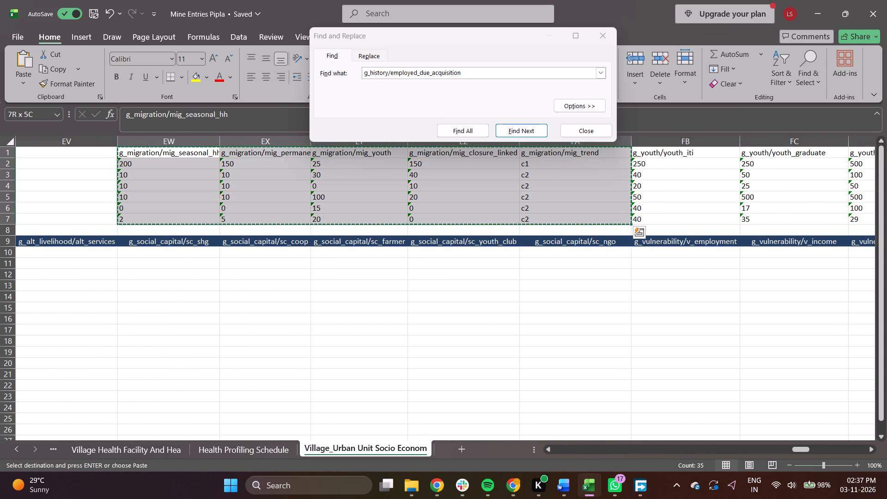
key(Left)
key(ctrl+Left)
key(Right)
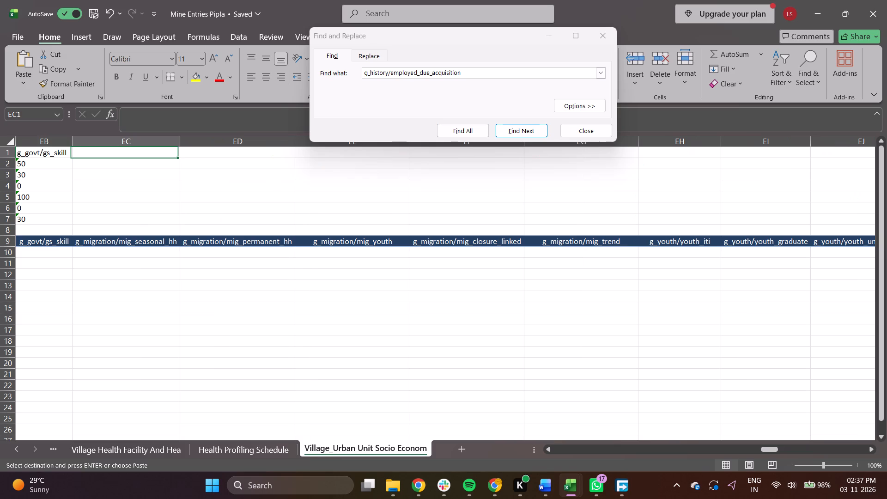
key(ctrl+v)
Move the g_youth columns, rows 1 to 7 from g_youth/youth_iti in FB to g_youth/youth_preferred_sectors in FF, to cell EH1.
key(Right)
key(Right)
key(Right)
key(Right)
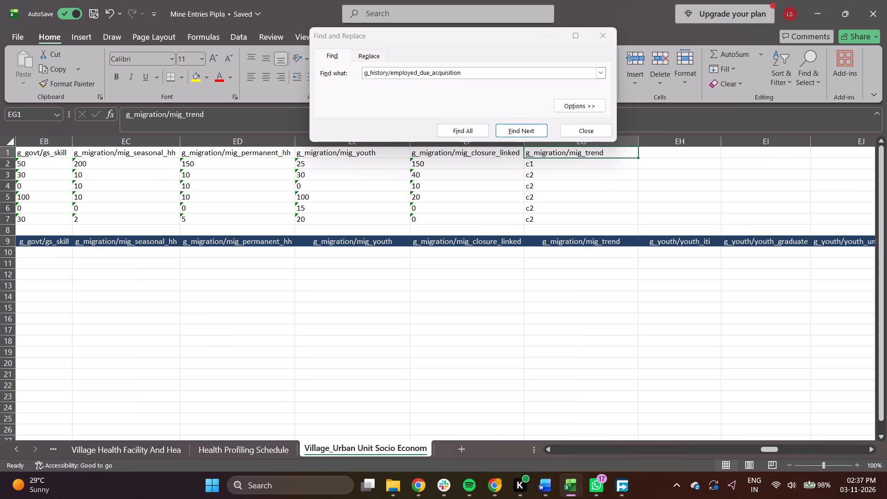
key(Right)
key(ctrl+Right)
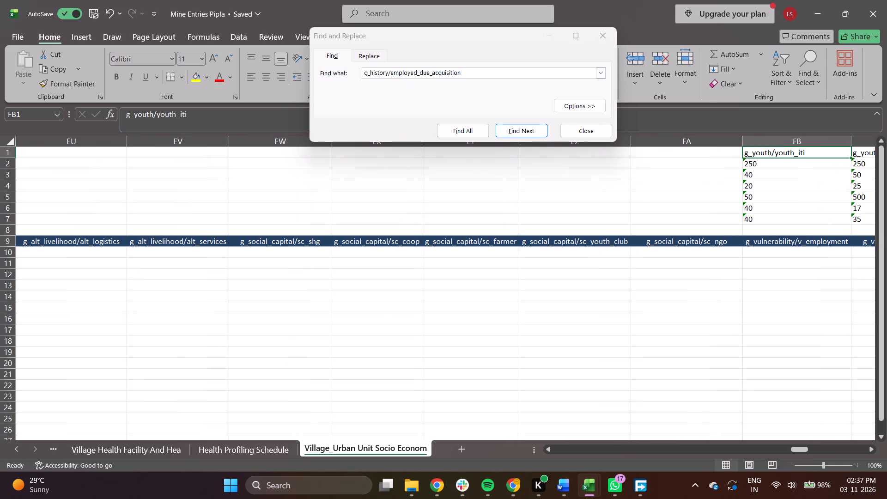
key(ctrl+Left)
key(Right)
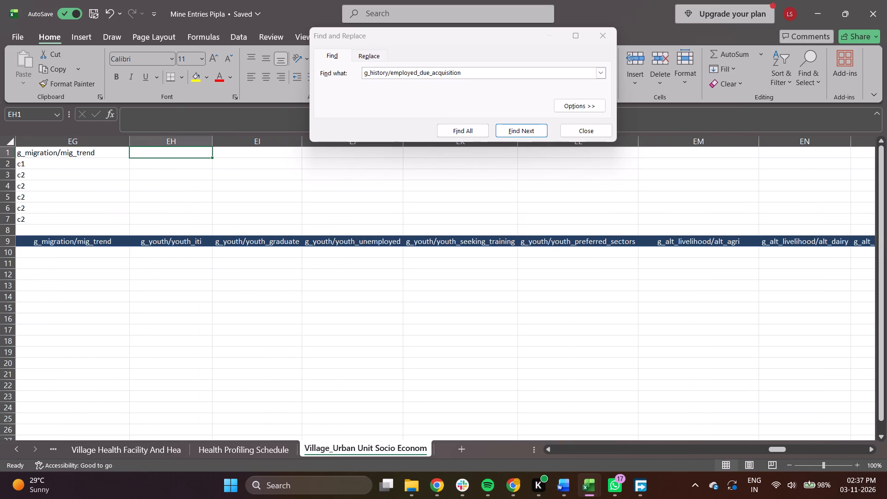
key(ctrl+Right)
key(Right)
key(Right)
key(Right)
key(Right)
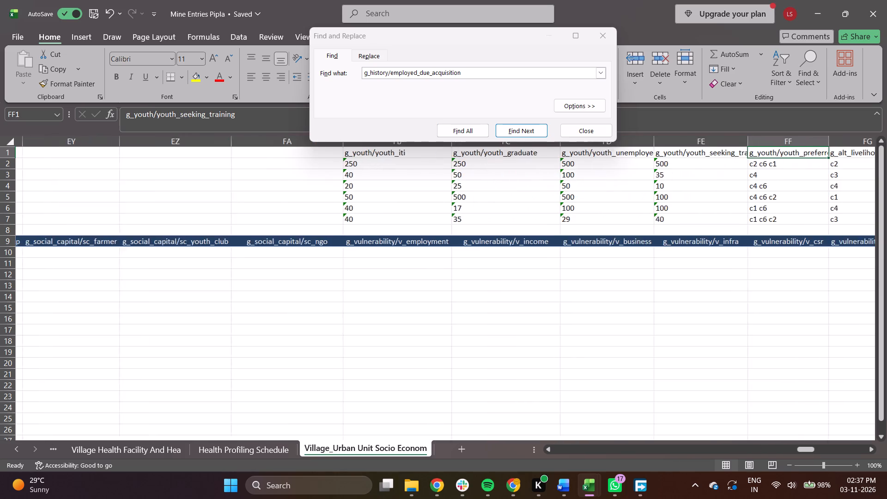
key(Right)
key(Right)
key(Left)
key(Left)
key(Left)
key(Left)
key(Left)
key(Left)
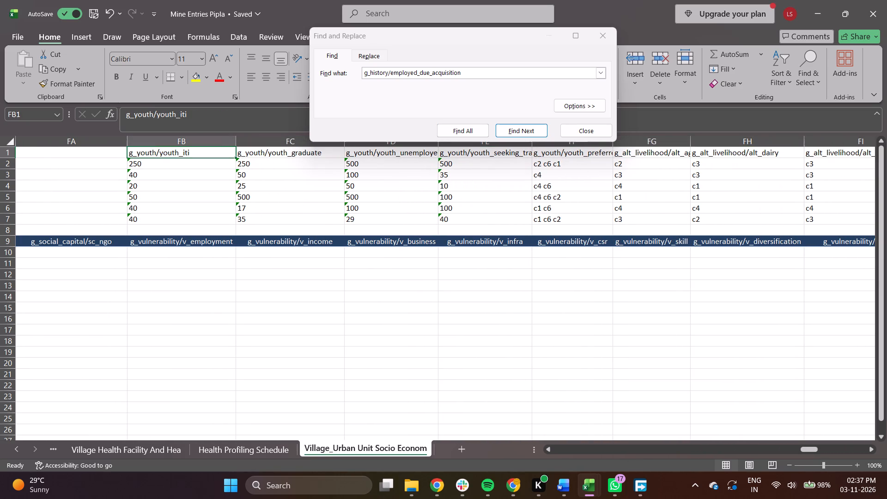
key(shift+Right)
key(shift+Right)
key(shift+Right)
key(shift+Right)
key(ctrl+shift+Down)
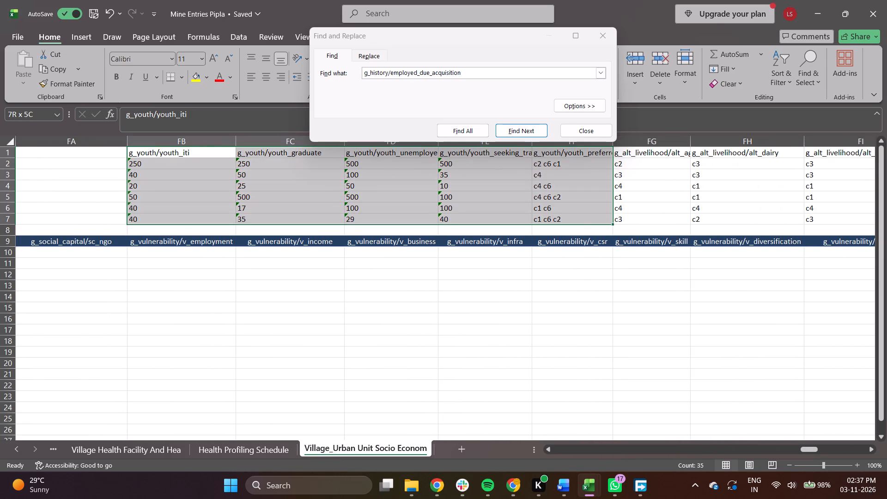
key(ctrl+x)
key(Left)
key(ctrl+Left)
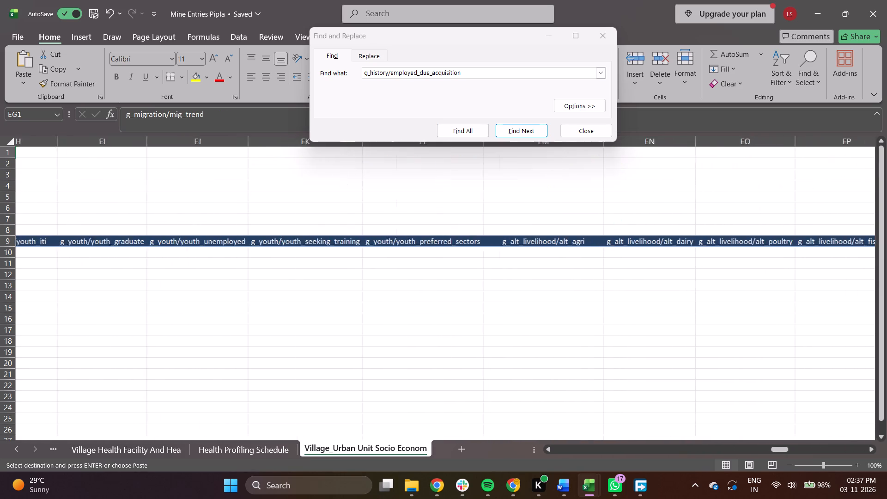
key(Right)
key(ctrl+v)
Check the moved g_youth columns against row 9, then examine the g_alt_livelihood reference headers starting at EM and the next data block.
key(Right)
key(Right)
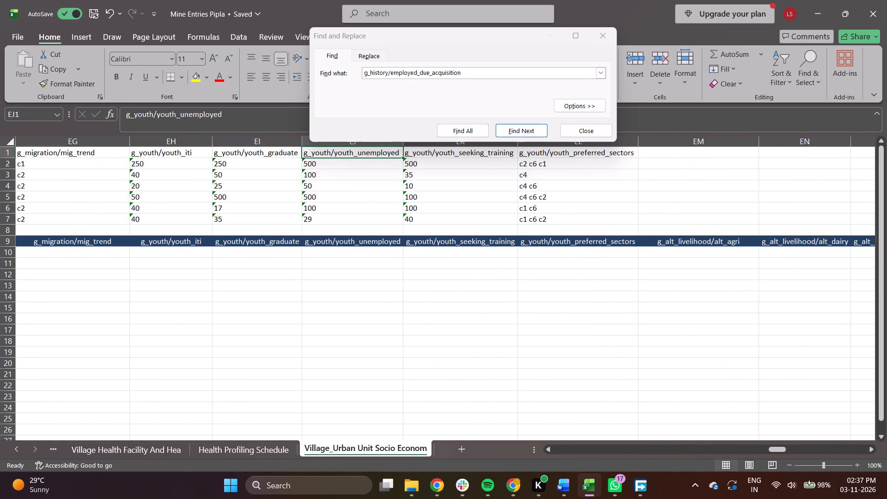
key(Right)
key(Right)
key(Right)
key(Right)
key(Right)
key(Right)
key(Right)
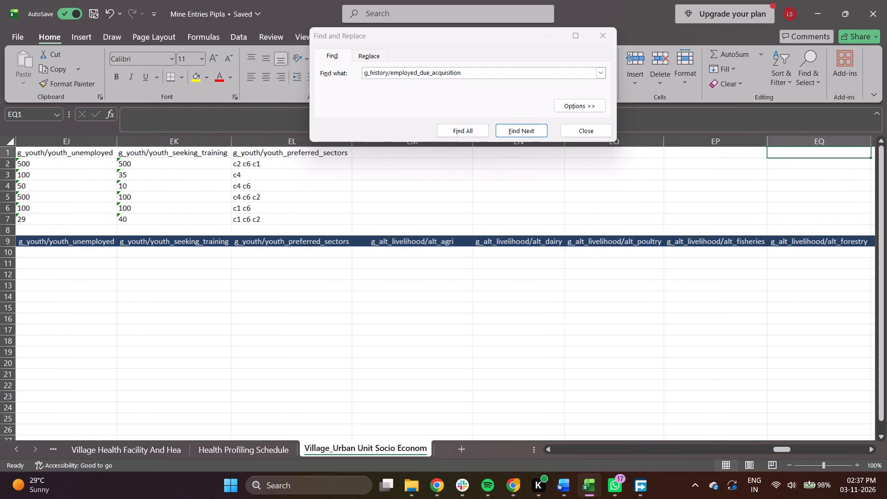
key(Right)
key(Right)
key(Right)
key(ctrl+Right)
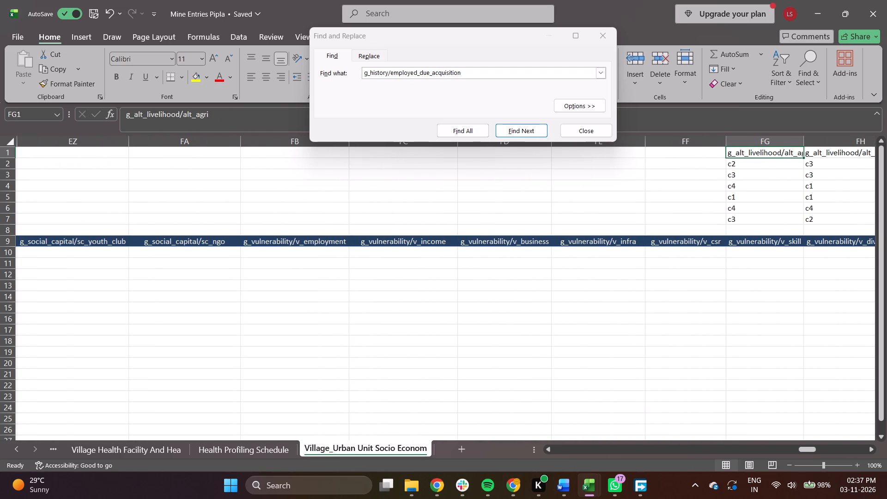
Move the g_alt_livelihood columns, rows 1 to 7 from g_alt_livelihood/alt_agri in FG to g_alt_livelihood/alt_services in FP, to cell EM1.
key(shift+Right)
key(shift+Right)
key(shift+Right)
key(shift+Right)
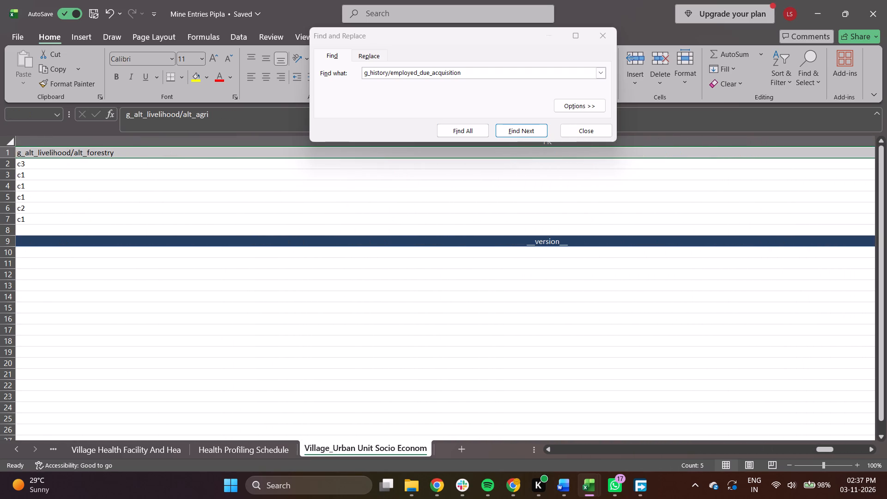
key(shift+Right)
key(shift+Right)
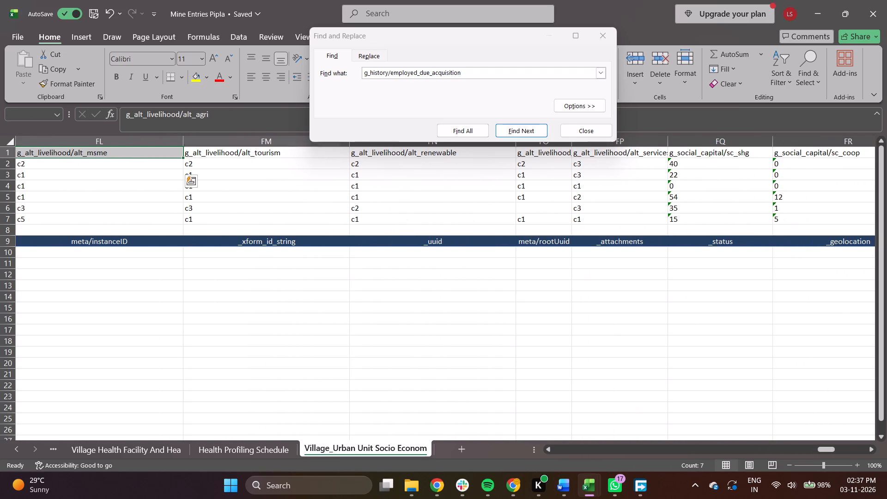
key(shift+Right)
key(shift+Right)
key(shift+Right)
key(shift+Right)
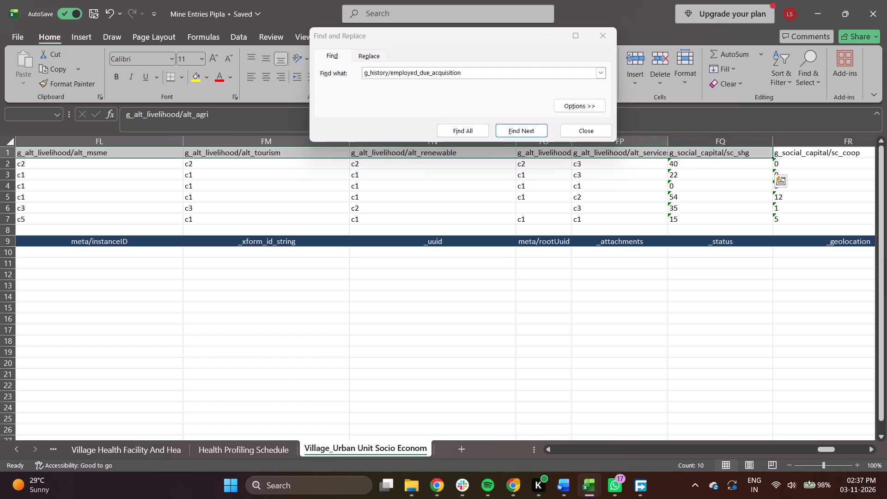
key(shift+Left)
key(ctrl+shift+Down)
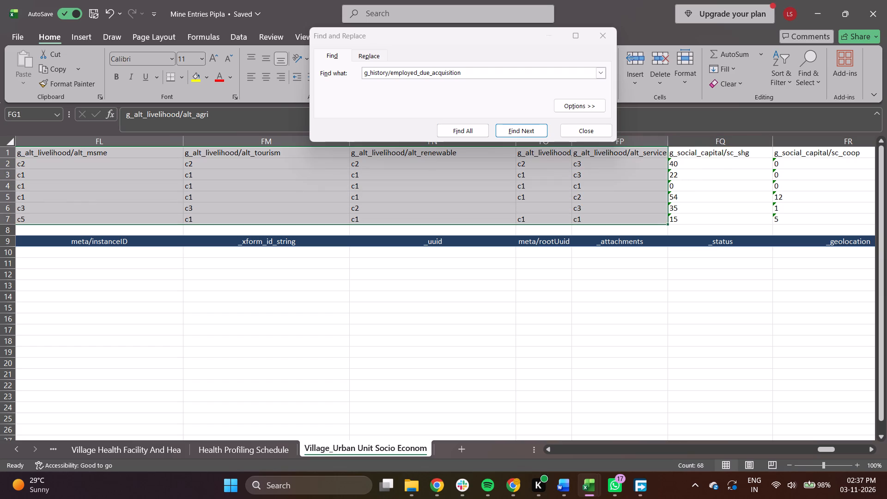
key(ctrl+x)
key(Left)
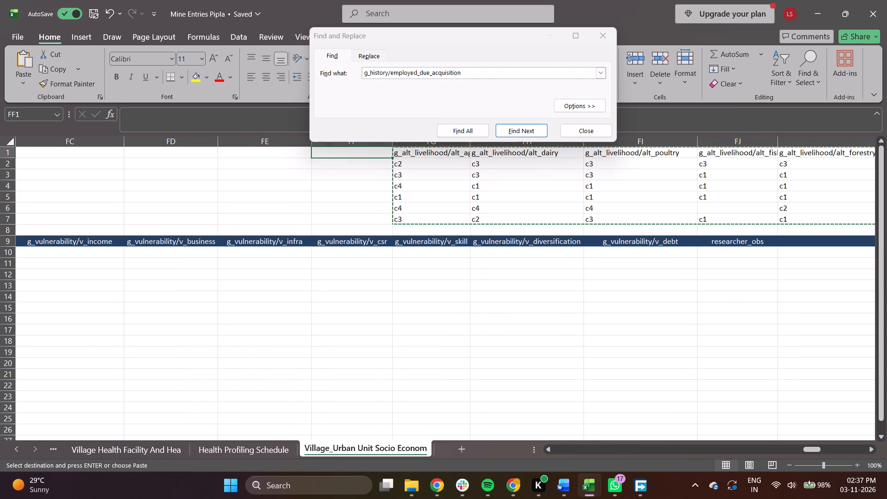
key(Left)
key(Left)
key(ctrl+Left)
key(Right)
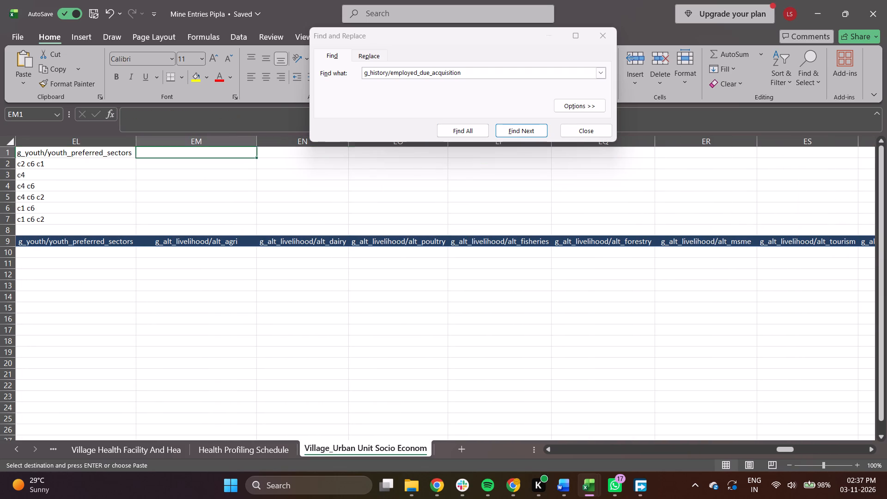
key(ctrl+v)
Check the moved g_alt_livelihood columns against the row 9 headers and examine the g_social_capital reference headers starting at EW.
key(Right)
key(Right)
key(Right)
key(Right)
key(Right)
key(Right)
key(Right)
key(Right)
key(Right)
key(Right)
key(Right)
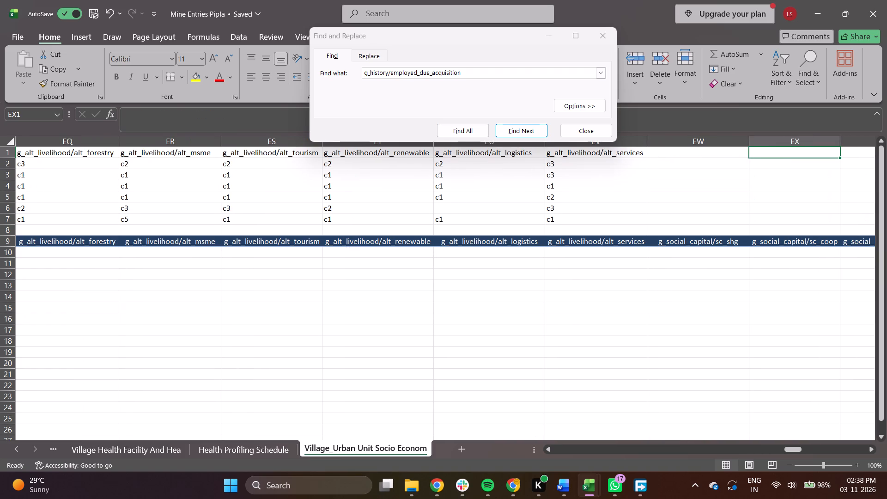
key(Left)
key(Left)
key(Right)
key(Right)
key(Right)
key(Right)
key(Right)
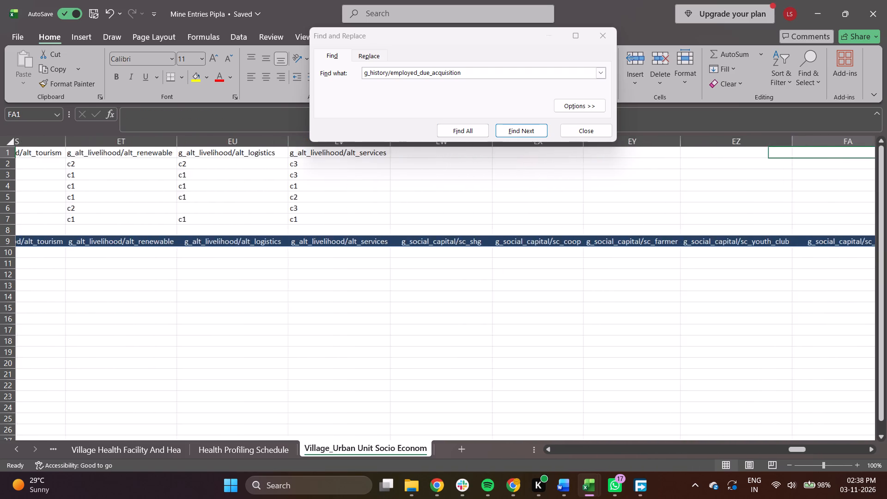
Select the g_social_capital columns, rows 1 to 7 from g_social_capital/sc_shg in FQ to g_social_capital/sc_ngo in FU.
key(Right)
key(Right)
key(Right)
key(Right)
key(Right)
key(Right)
key(Right)
key(Right)
key(Right)
key(Right)
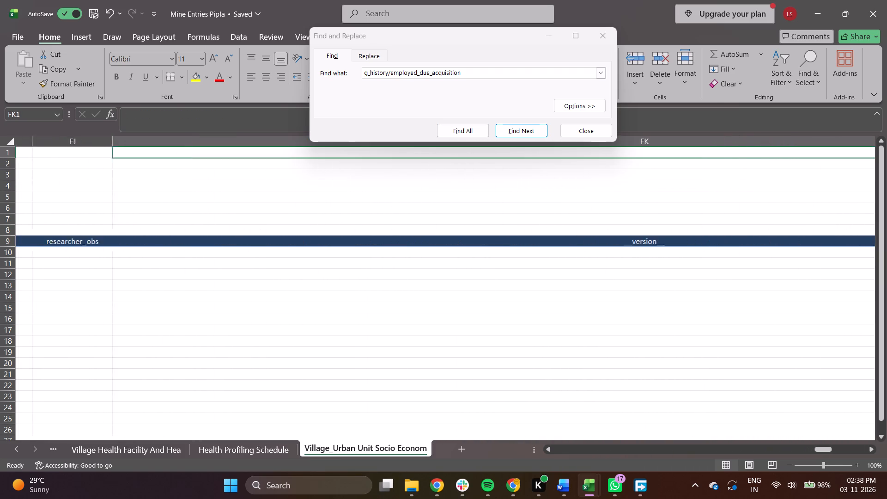
key(Right)
key(Right)
key(Right)
key(Right)
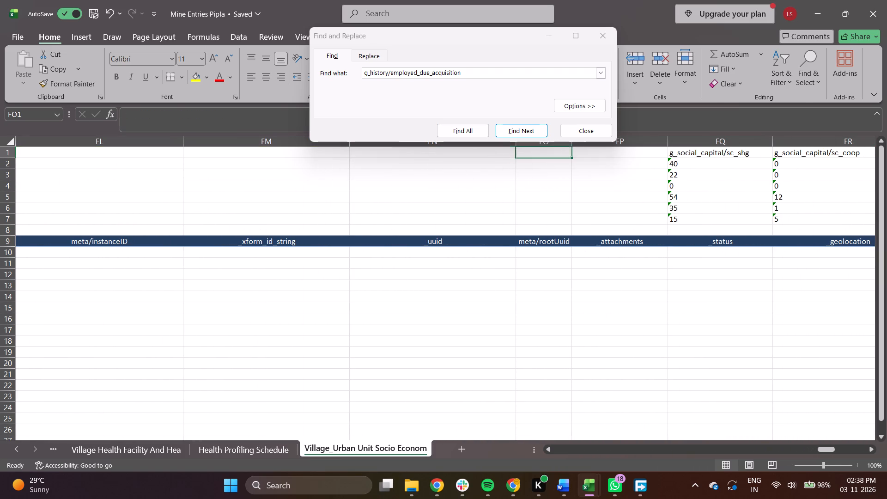
key(Right)
key(Right)
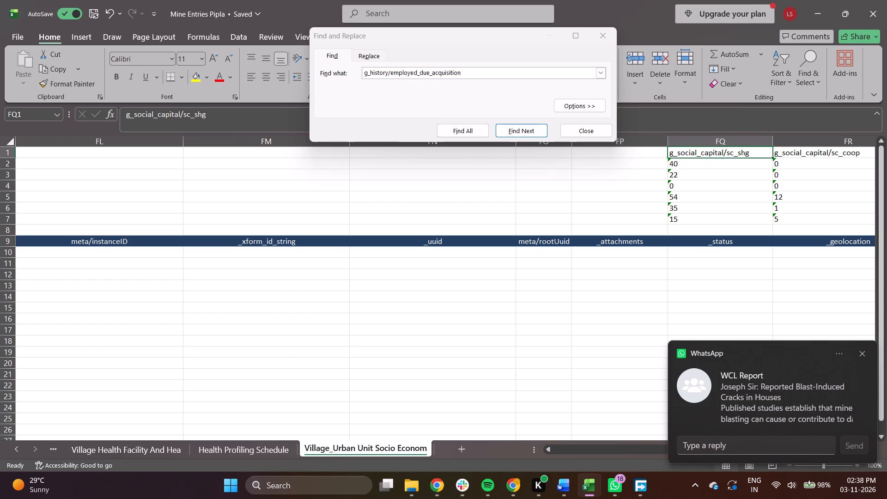
key(shift+Right)
key(shift+Right)
key(shift+Right)
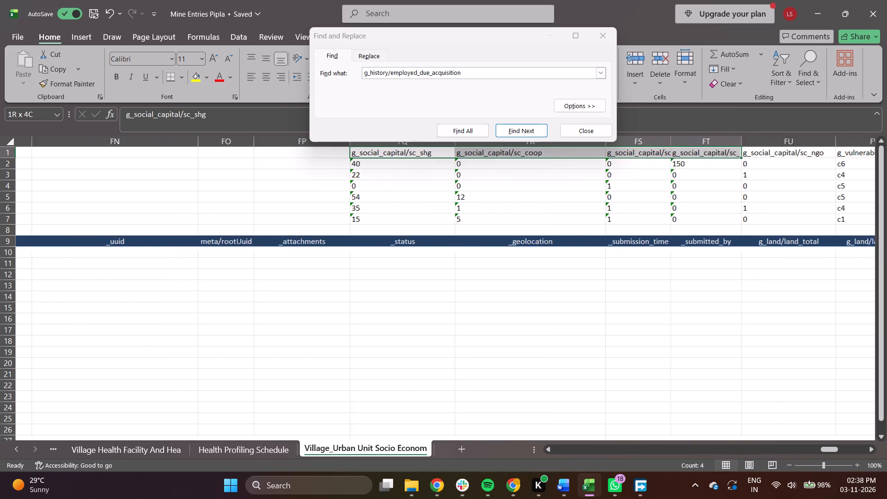
key(shift+Right)
key(shift+Right)
key(shift+Right)
key(shift+Left)
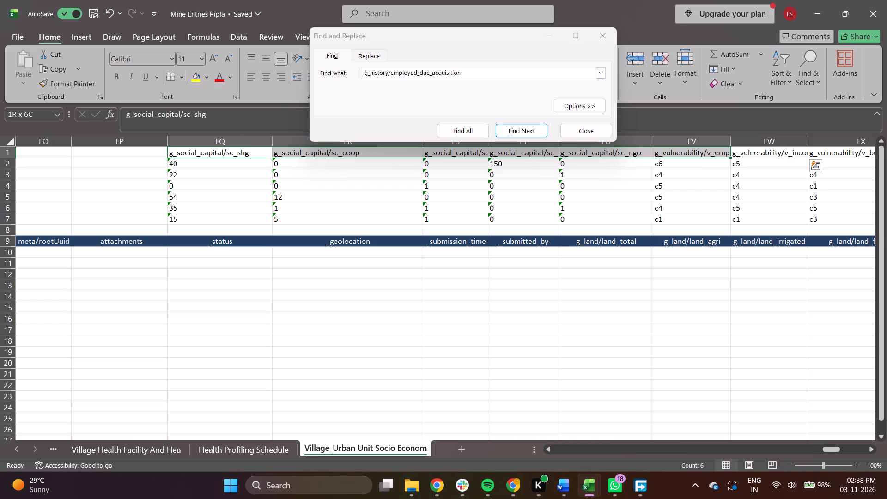
key(shift+Left)
key(ctrl+shift+Down)
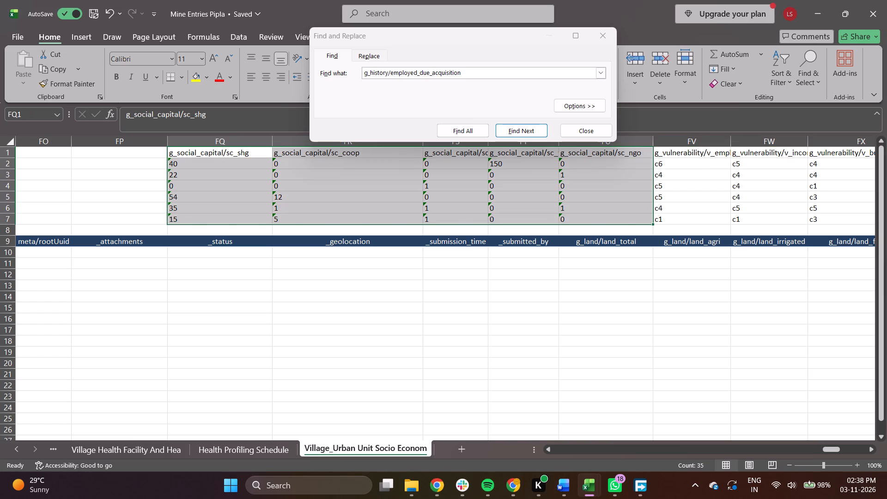
Move the g_social_capital columns, rows 1 to 7 from g_social_capital/sc_shg in FQ to g_social_capital/sc_ngo in FU, to cell EW1.
key(ctrl+x)
key(Left)
key(ctrl+Left)
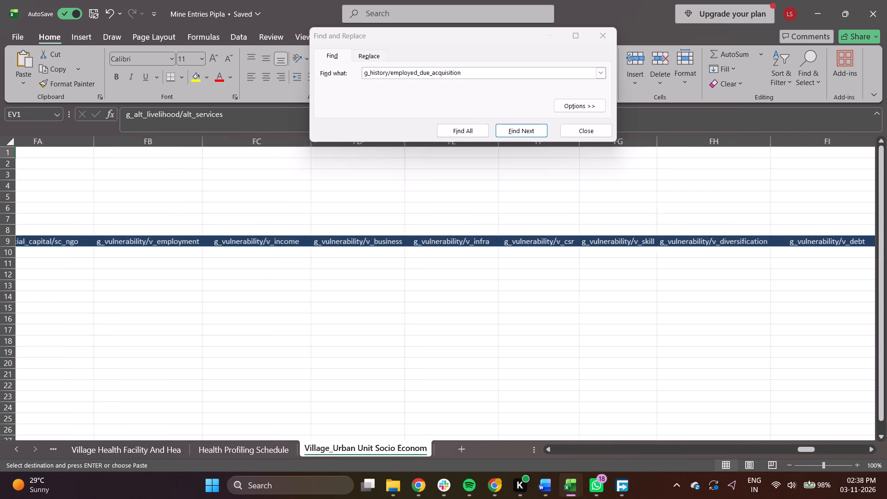
key(Right)
key(ctrl+v)
key(Right)
key(Right)
key(Right)
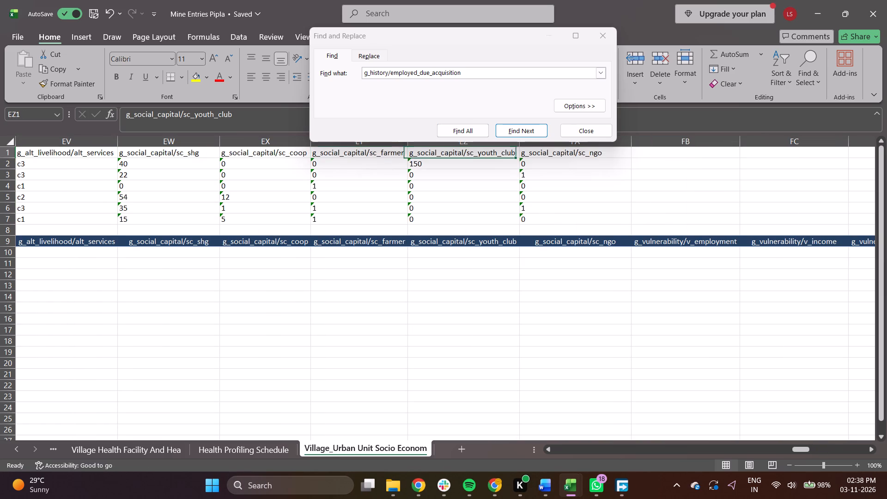
Move the g_vulnerability columns, rows 1 to 7 from g_vulnerability/v_employment in FV to g_vulnerability/v_debt in GC, to cell FB1.
key(ctrl+Right)
key(ctrl+Right)
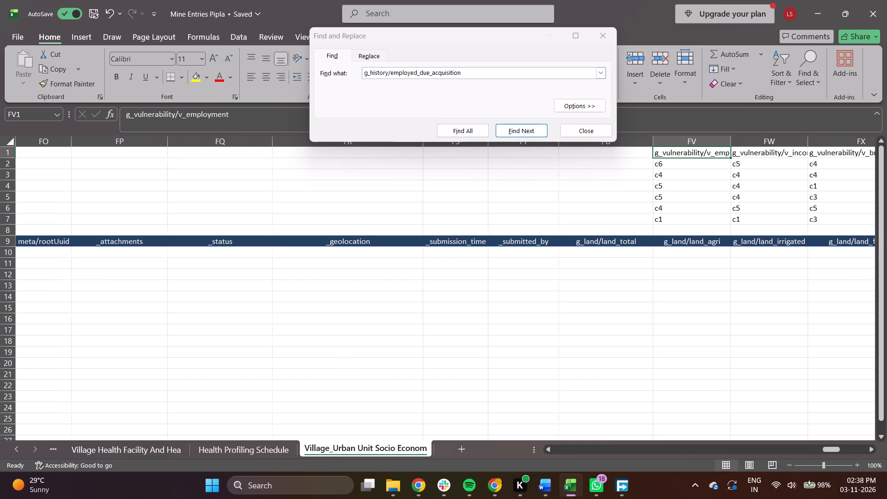
key(shift+Right)
key(shift+Right)
key(shift+Right)
key(shift+Right)
key(shift+Right)
key(shift+Right)
key(shift+Right)
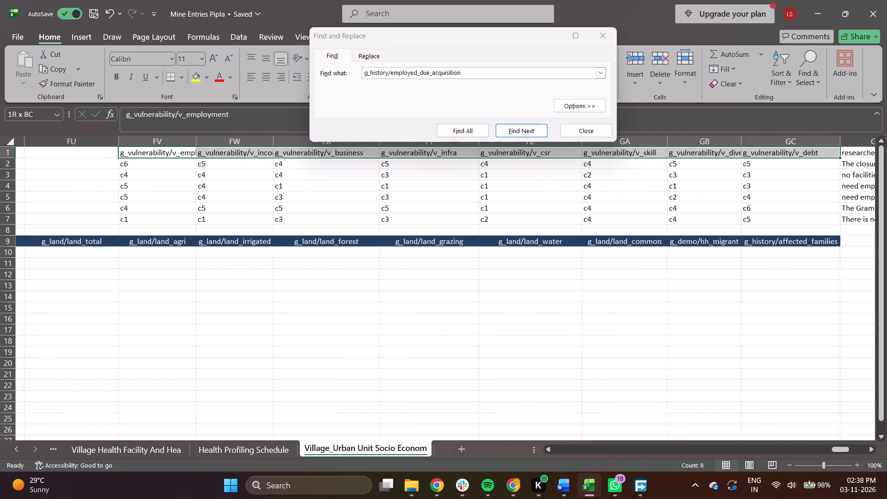
key(shift+Right)
key(shift+Left)
key(ctrl+shift+Down)
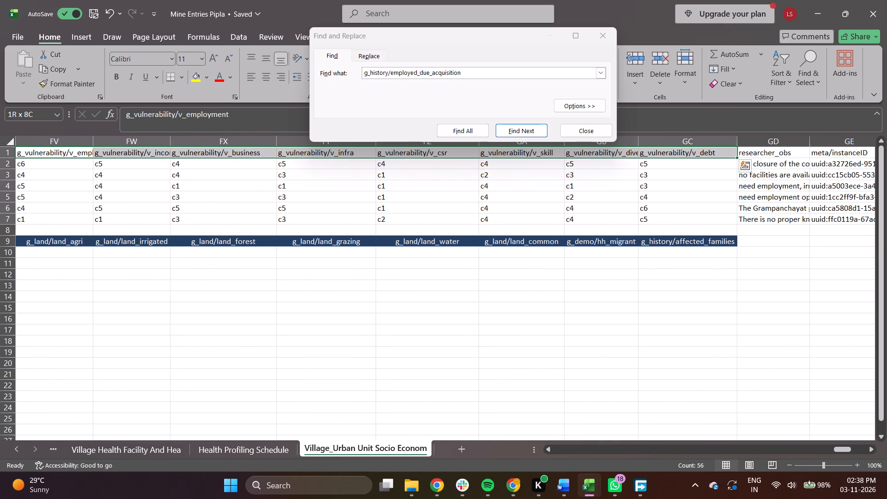
key(ctrl+x)
key(Left)
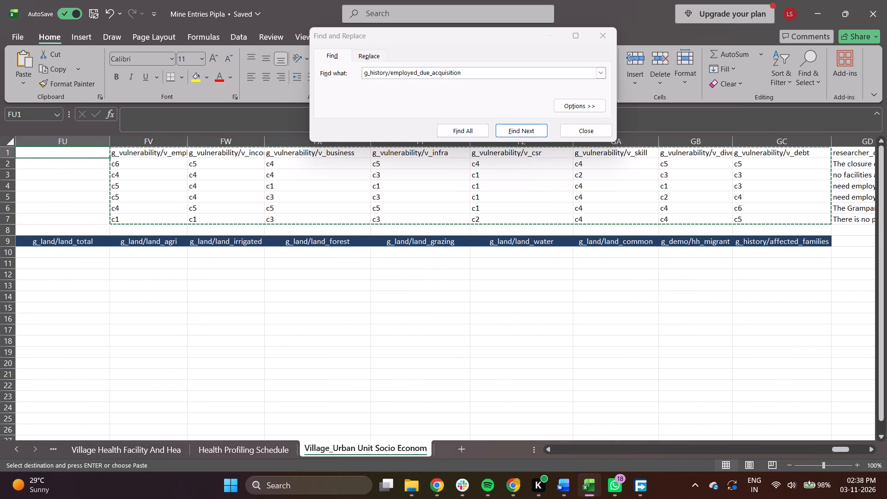
key(ctrl+Left)
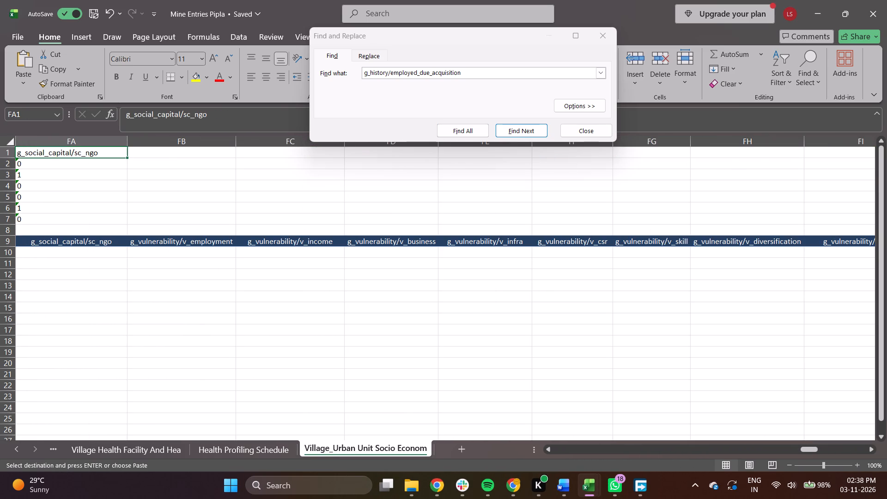
key(Left)
key(Left)
key(Left)
key(Right)
key(Right)
key(Right)
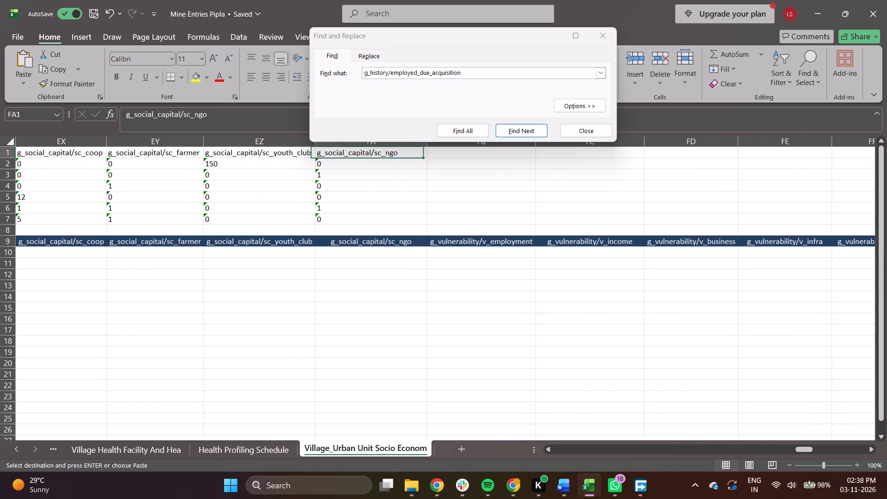
key(Right)
key(ctrl+v)
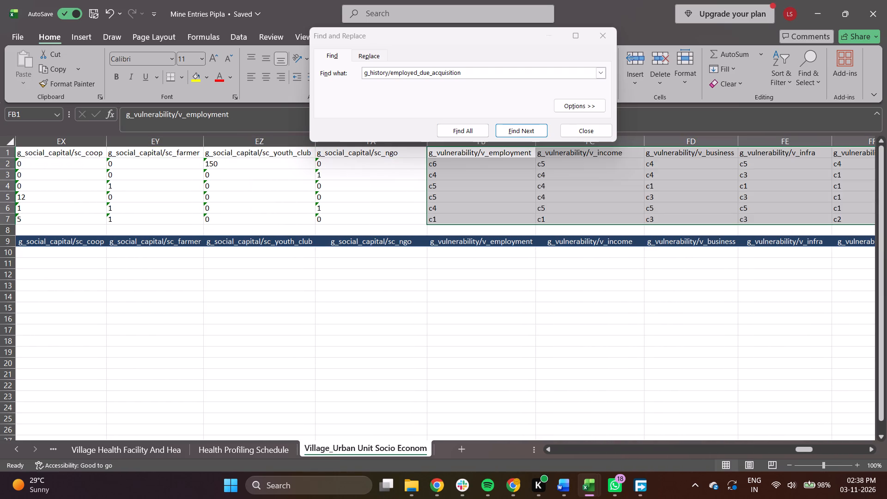
Check the moved g_vulnerability columns against the row 9 headers and examine the headers that follow, from researcher_obs in FJ.
key(Right)
key(Right)
key(Right)
key(Right)
key(Right)
key(Right)
key(Right)
key(Right)
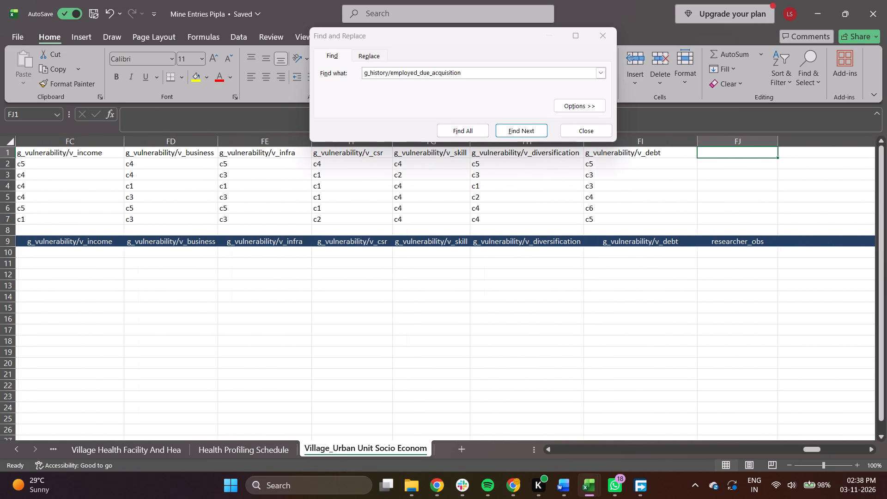
key(Left)
key(Right)
key(Right)
key(Right)
key(Left)
key(Left)
key(Left)
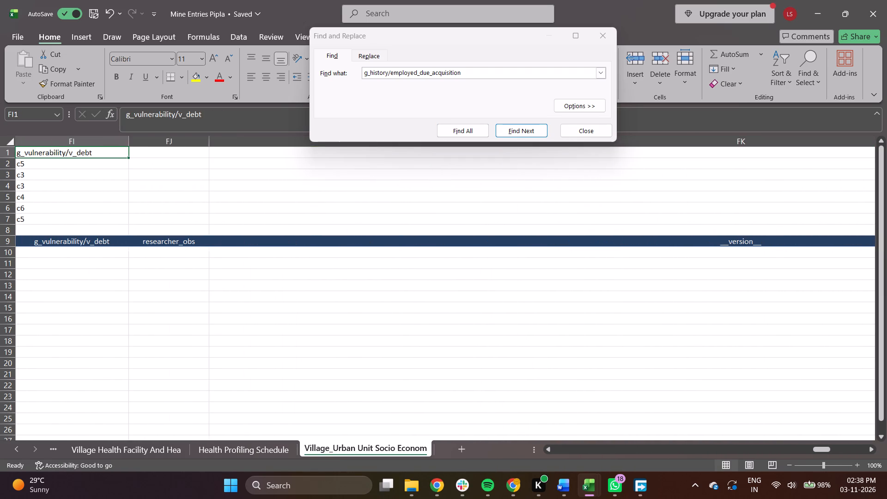
Move the researcher_obs column, rows 1 to 7 in GD, to cell FJ1 above its row 9 header.
key(Right)
key(Right)
key(Right)
key(Right)
key(Right)
key(Right)
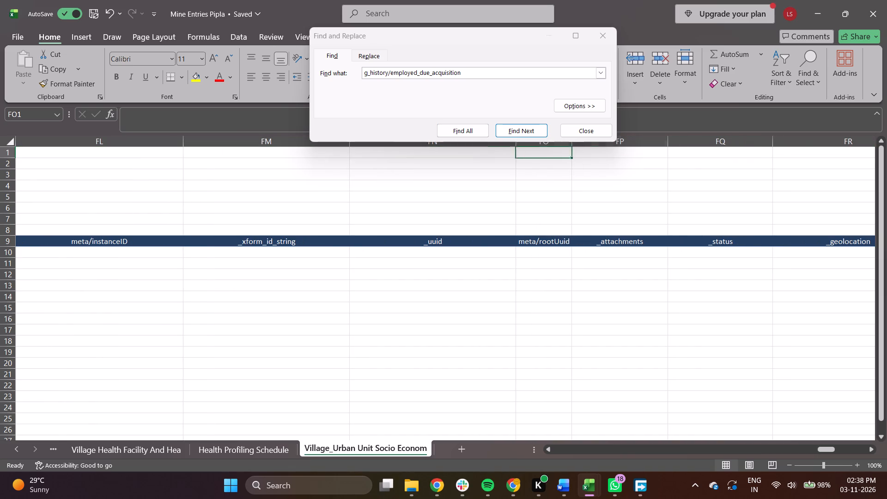
key(Right)
key(Right)
key(Right)
key(Right)
key(Right)
key(Right)
key(Right)
key(Right)
key(Right)
key(Right)
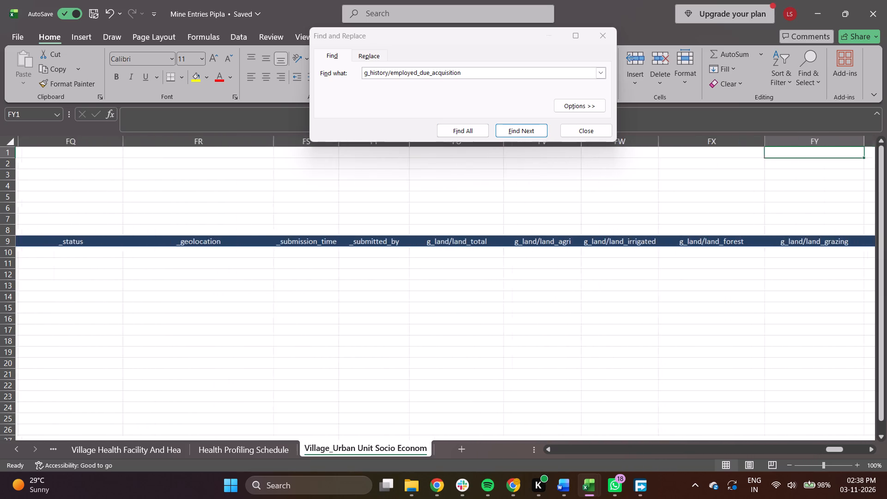
key(Right)
key(Right)
key(Right)
key(Right)
key(Right)
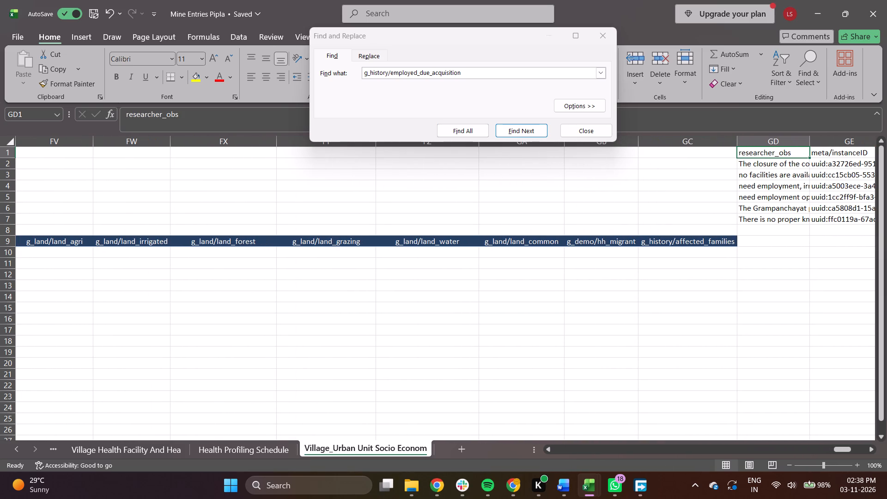
key(ctrl+shift+Down)
key(ctrl+x)
key(Left)
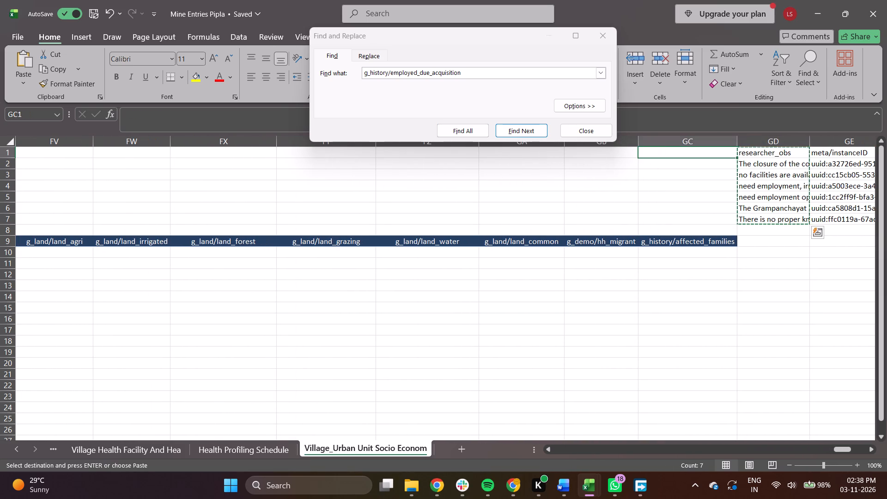
key(ctrl+Left)
key(Right)
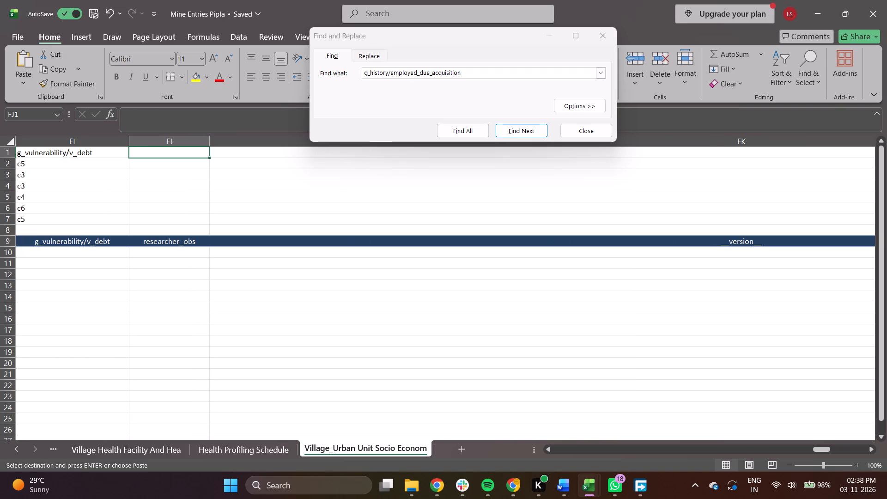
key(ctrl+v)
key(Right)
key(Left)
key(Left)
key(Left)
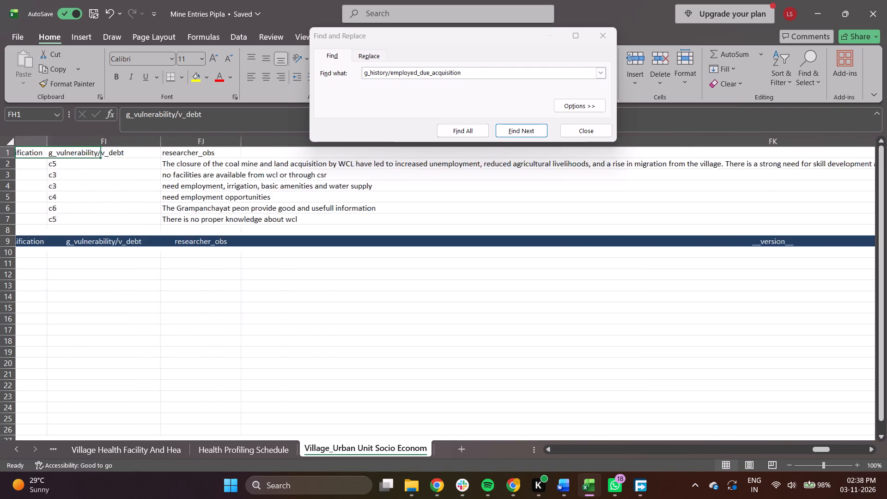
key(Right)
key(Right)
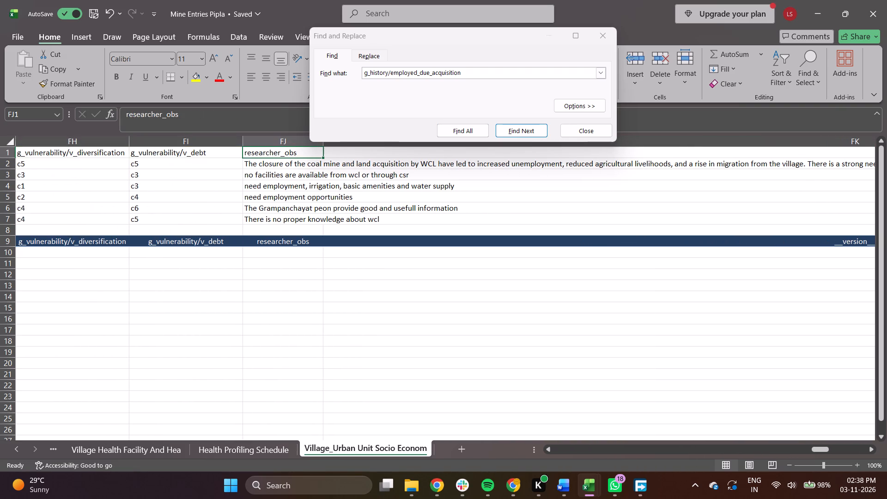
Examine the remaining row 9 reference headers from __version__ in FK to g_history/affected_families in GC.
key(Right)
key(Left)
key(Right)
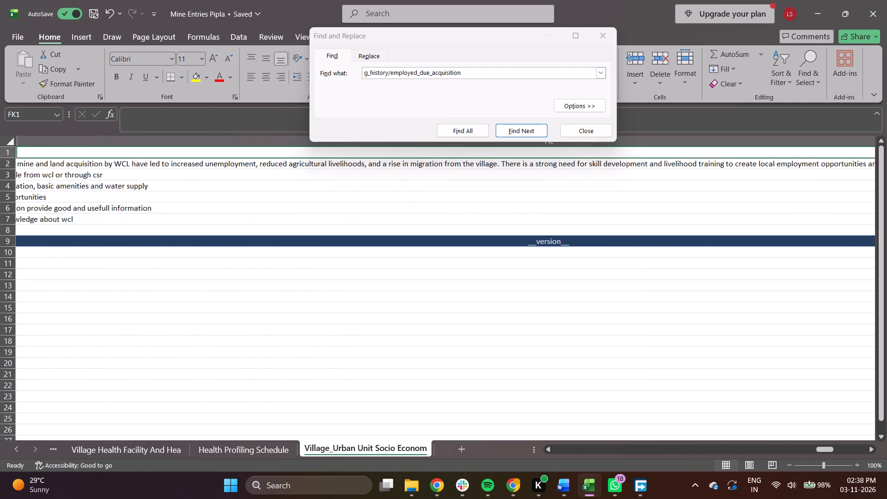
key(Right)
key(Right)
key(Right)
key(Right)
key(Right)
key(Right)
key(Right)
key(Right)
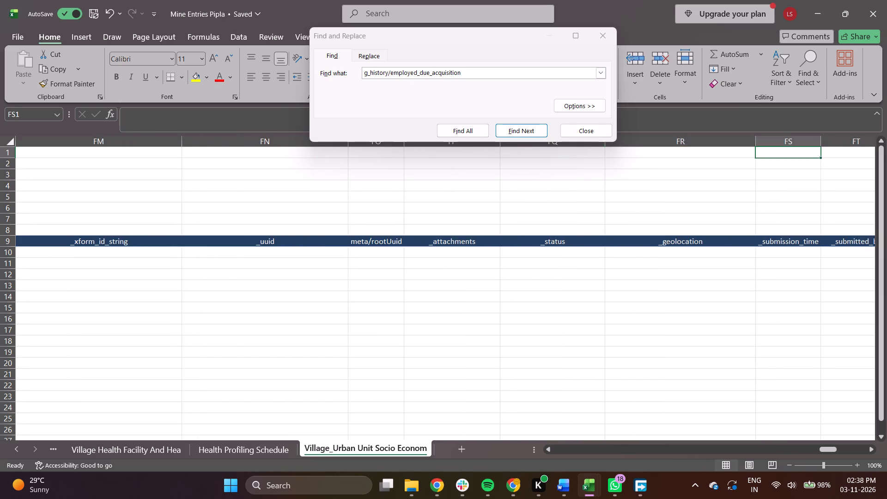
key(Right)
key(Right)
key(Right)
key(Right)
key(Right)
key(Right)
key(Right)
key(Right)
key(Right)
key(Right)
key(Right)
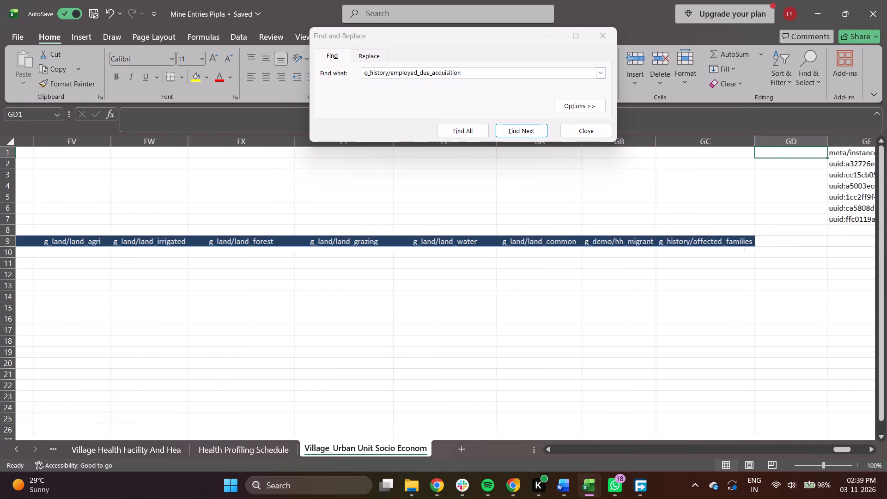
Examine the remaining data headers in row 1 from meta/instanceID in GE to g_land/land_common in GP for matches with row 9.
key(Right)
key(Right)
key(Right)
key(Right)
key(Right)
key(Right)
key(Right)
key(Right)
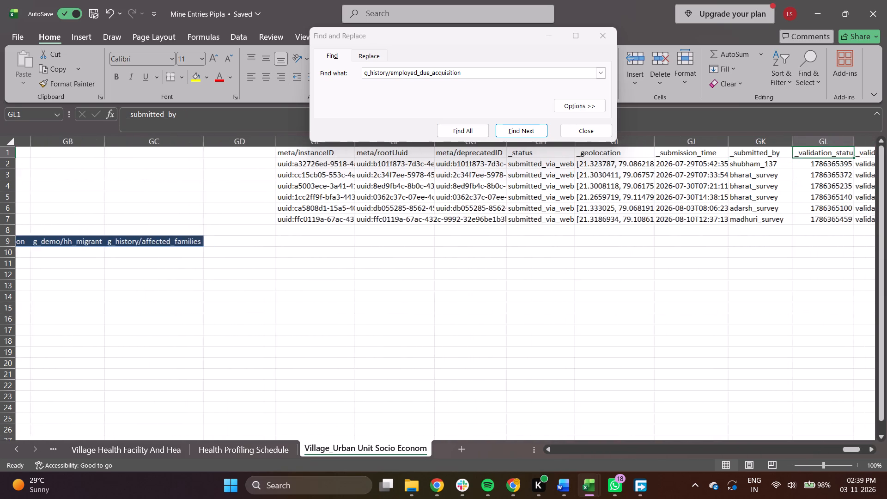
key(Right)
key(Right)
key(Left)
key(Right)
key(Right)
key(Right)
key(Right)
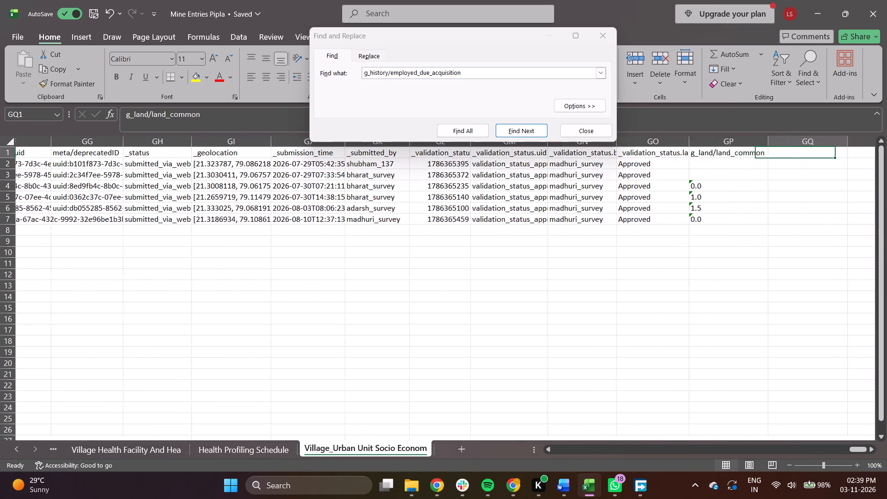
key(Left)
key(Left)
key(Left)
key(Left)
key(Left)
key(Left)
key(Left)
key(Left)
key(Left)
key(Left)
key(Left)
key(Left)
key(Left)
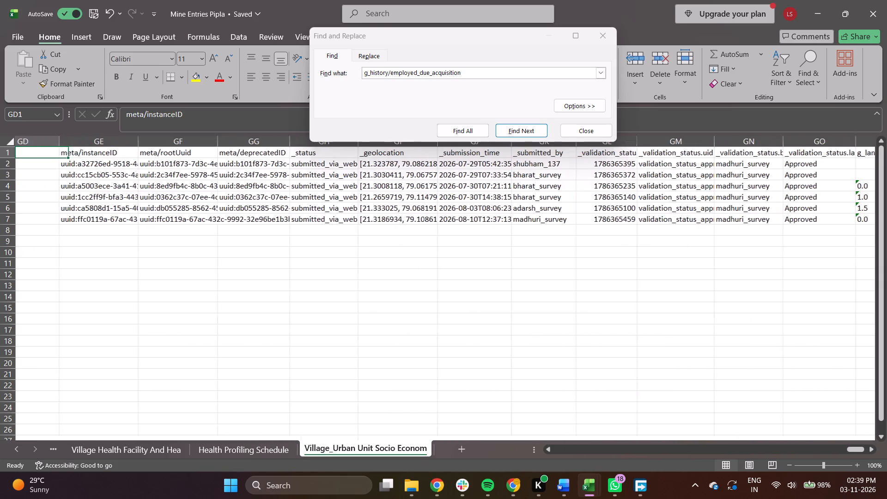
Check the data headers in row 1 against the row 9 headers from _id in column A to g_land/chg_grazing in AJ.
key(Left)
key(Left)
key(Left)
key(Left)
key(Left)
key(Left)
key(Left)
key(Left)
key(Left)
key(Left)
key(Left)
key(Left)
key(Left)
key(Left)
key(Left)
key(Left)
key(Left)
key(Left)
key(Left)
key(Left)
key(Left)
key(Left)
key(Left)
key(Left)
key(Left)
key(Left)
key(Left)
key(Left)
key(Left)
key(Left)
key(Left)
key(Left)
key(Left)
key(Left)
key(Left)
key(Left)
key(Left)
key(Left)
key(Left)
key(Left)
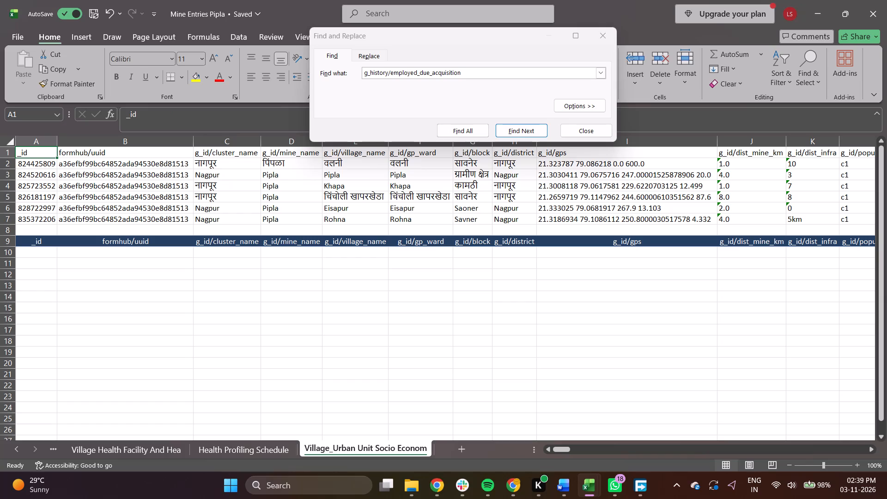
key(Down)
key(Down)
key(Down)
key(Down)
key(Down)
key(Right)
key(Right)
key(Right)
key(Right)
key(Right)
key(Right)
key(Right)
key(Right)
key(Right)
key(Right)
key(Right)
key(Right)
key(Right)
key(Right)
key(Right)
key(Right)
key(Right)
key(Right)
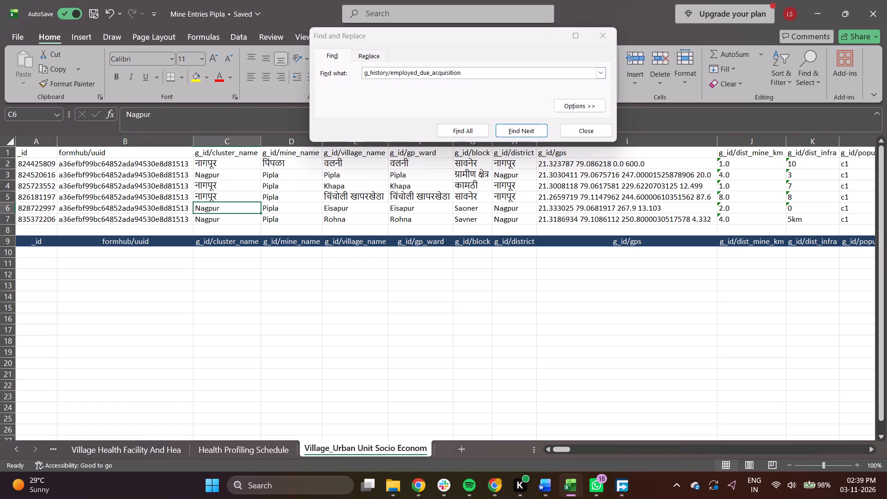
key(Right)
key(Right)
key(Right)
key(Right)
key(Right)
key(Right)
key(Right)
key(Right)
key(Right)
key(Right)
key(Right)
key(Right)
key(Right)
key(Right)
key(Right)
key(Right)
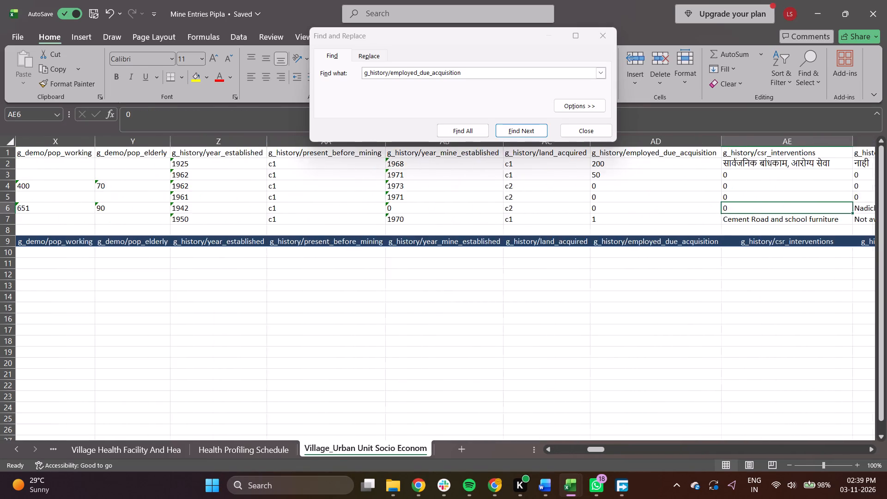
key(Right)
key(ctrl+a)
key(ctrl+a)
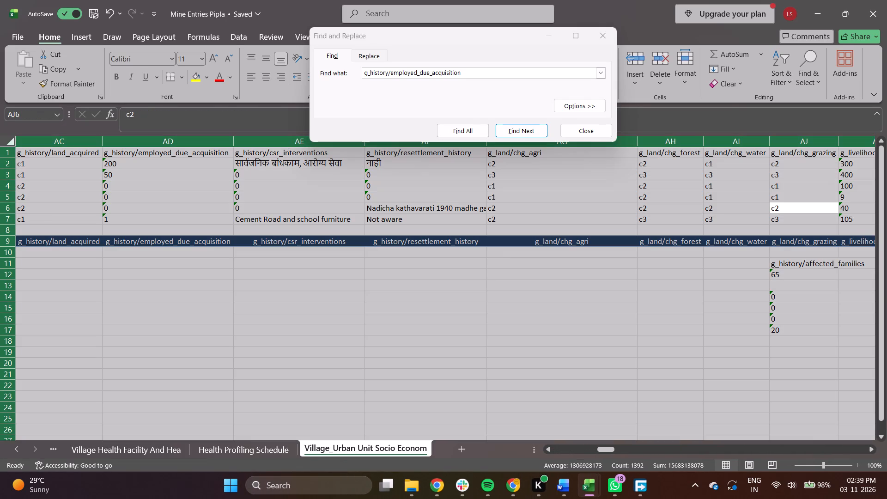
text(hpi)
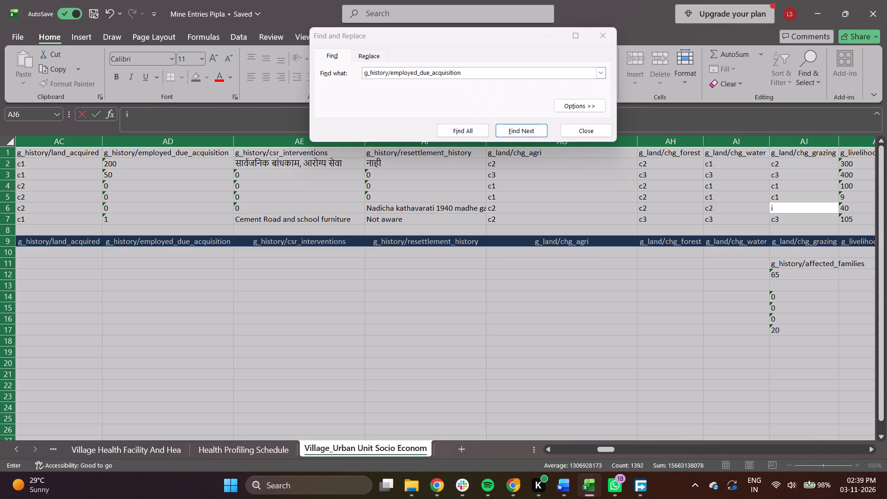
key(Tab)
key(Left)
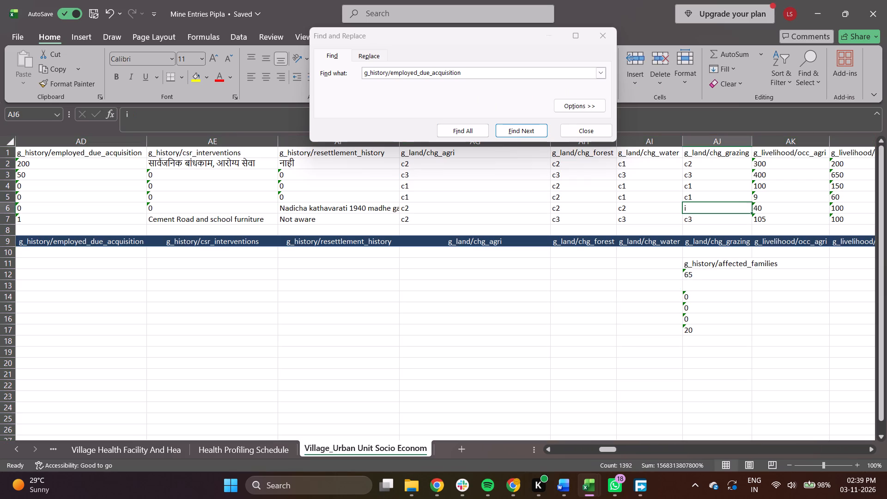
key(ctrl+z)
AutoFit the column widths to the contents of the survey data block in rows 1 to 7.
key(Down)
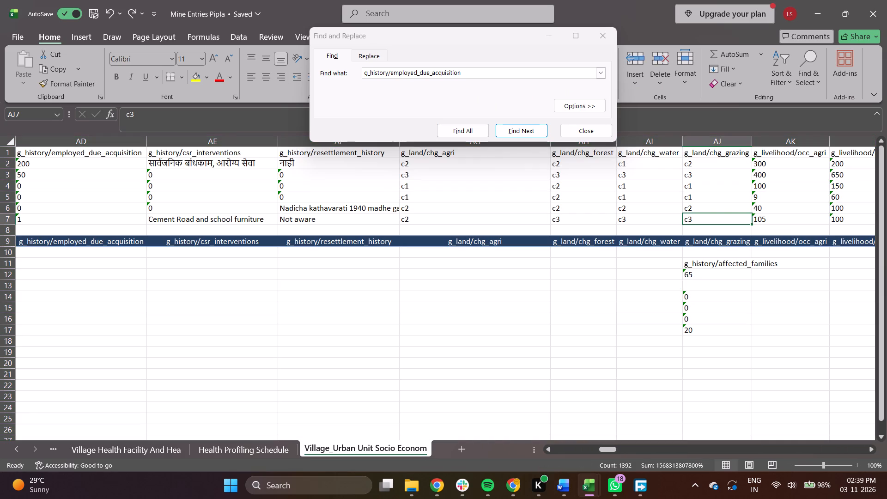
key(ctrl+a)
text(hoi)
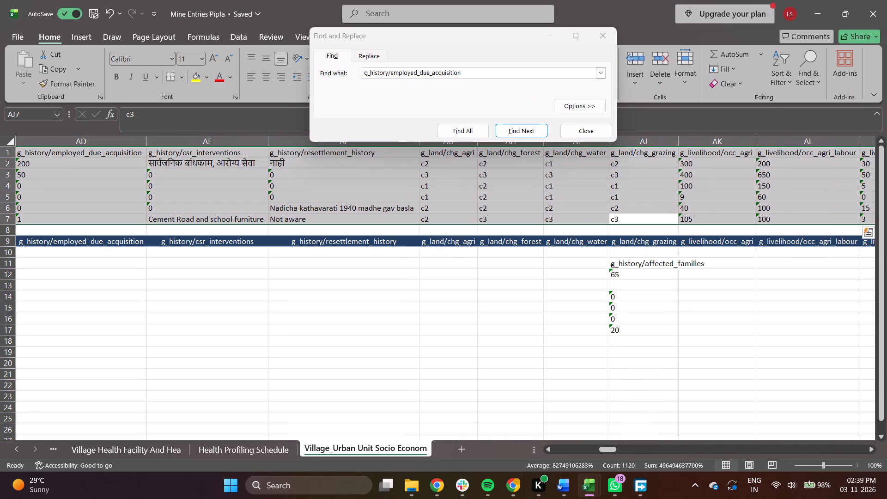
Check the row 1 data headers against the row 9 headers from g_livelihood/occ_agri in AK to researcher_obs in FJ.
key(Up)
key(Down)
key(Down)
key(Right)
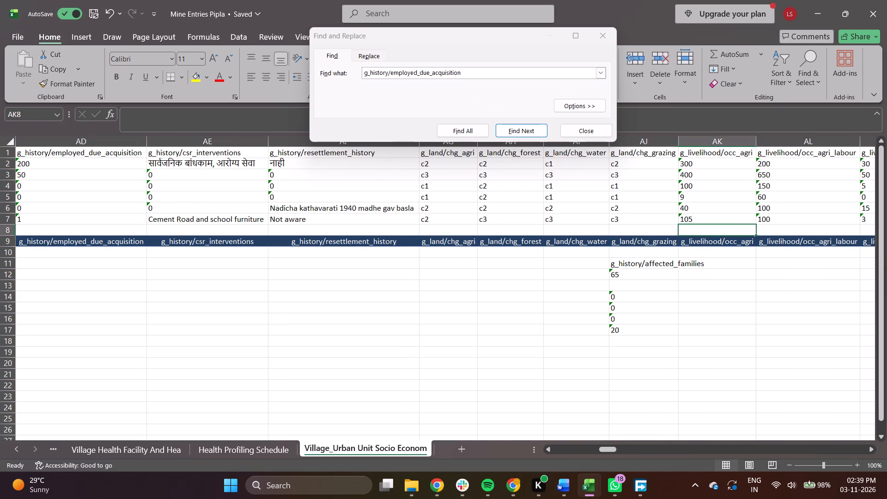
key(Right)
key(Right)
key(Right)
key(Right)
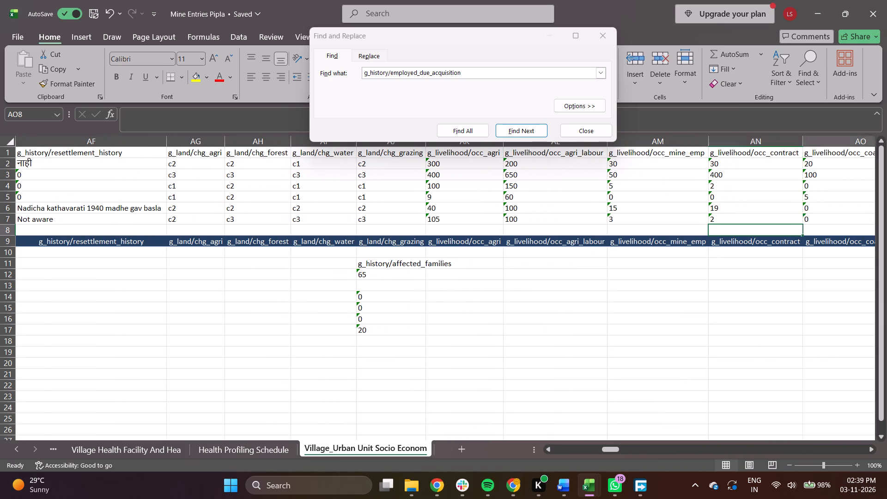
key(Right)
key(Right)
key(Right)
key(Right)
key(Right)
key(Right)
key(Right)
key(Right)
key(Right)
key(Right)
key(Right)
key(Right)
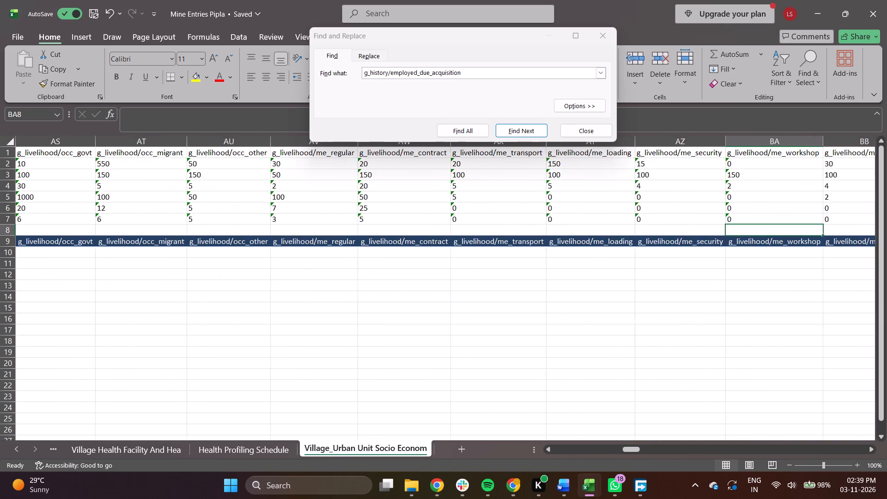
key(Right)
key(Right)
key(Right)
key(Right)
key(Right)
key(Right)
key(Right)
key(Right)
key(Right)
key(Right)
key(Right)
key(Right)
key(Right)
key(Right)
key(Right)
key(Right)
key(Right)
key(Right)
key(Right)
key(Right)
key(Right)
key(Right)
key(Right)
key(Right)
key(Right)
key(Right)
key(Right)
key(Right)
key(Right)
key(Right)
key(Right)
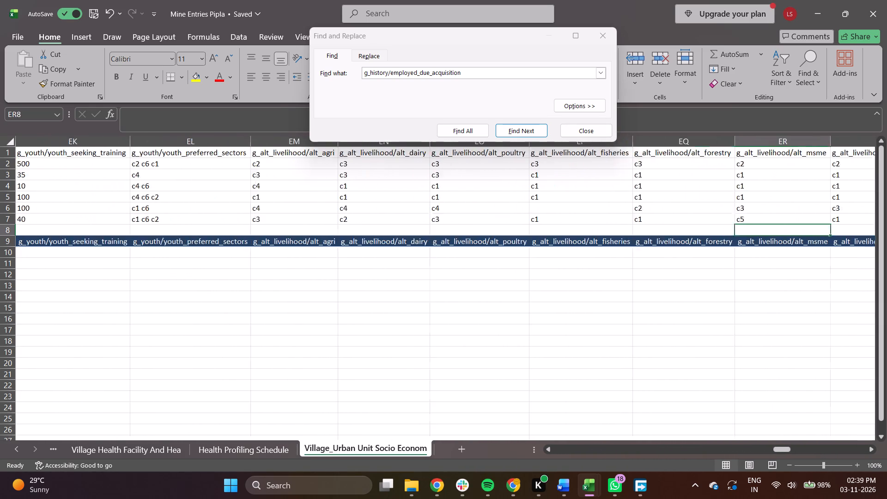
key(Left)
key(Left)
key(Left)
key(Left)
key(Left)
key(Left)
key(Left)
key(Left)
key(Left)
key(Left)
key(Left)
key(Left)
key(Left)
key(Left)
key(Left)
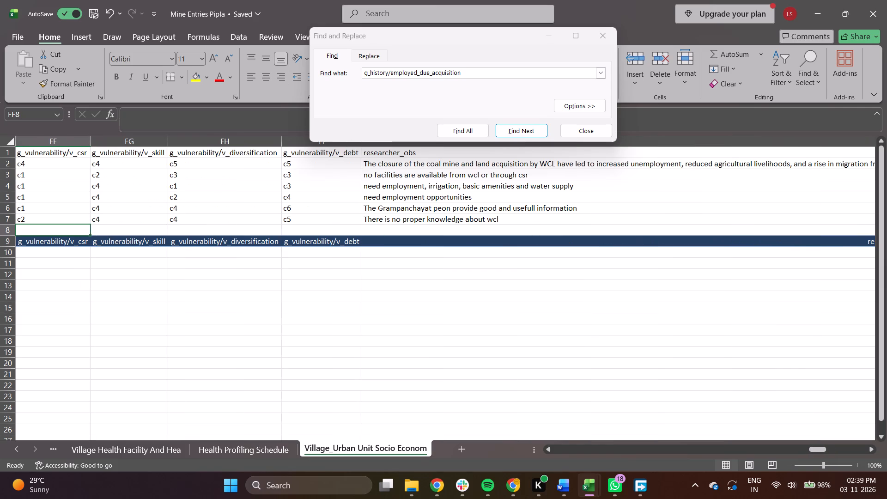
key(Right)
key(Right)
key(Right)
key(Right)
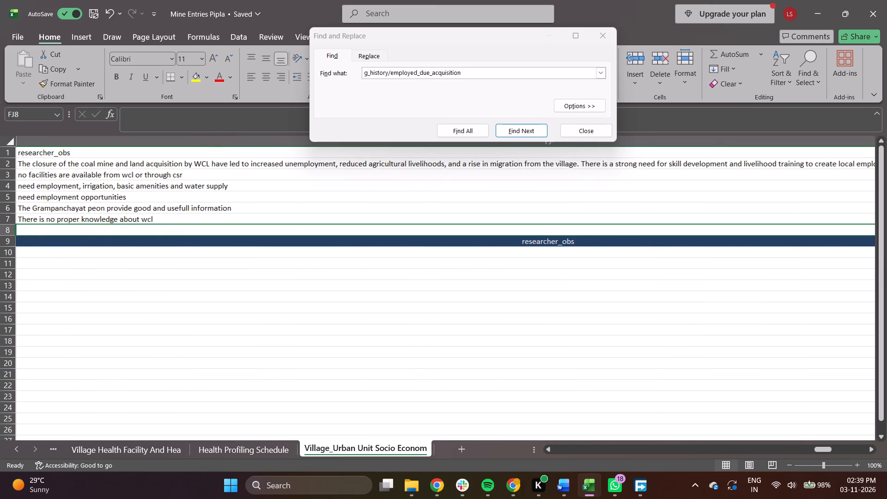
Examine the researcher_obs entries in FJ and the row 9 headers beyond them for matching data in row 1.
key(Down)
key(Up)
key(Up)
key(Up)
key(Up)
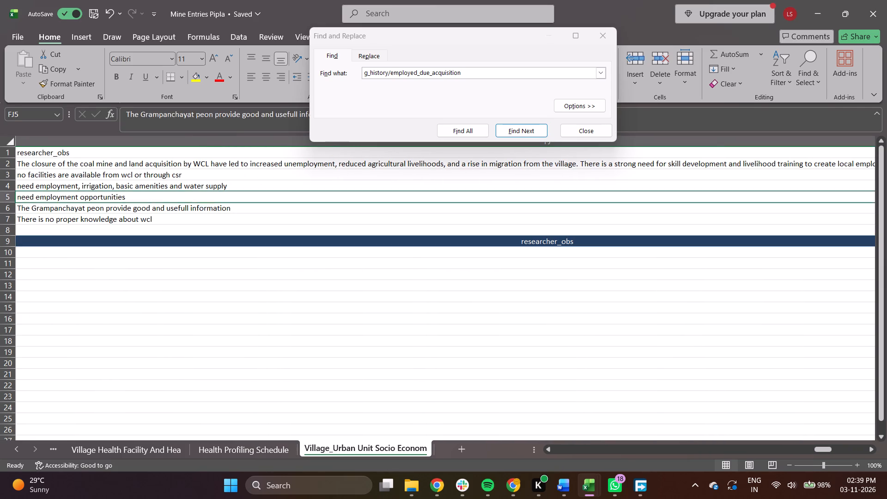
key(Up)
key(Up)
key(Up)
key(Up)
key(Up)
key(Down)
key(Down)
key(Down)
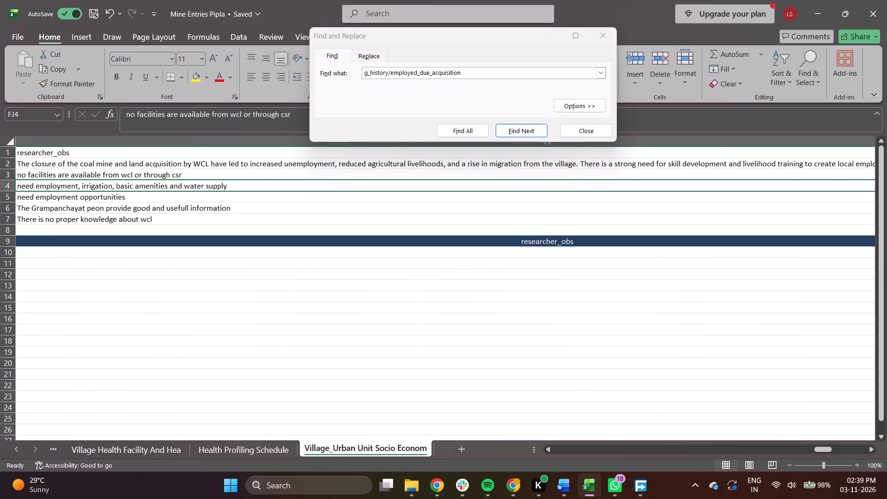
key(Right)
key(Right)
key(Right)
key(Right)
key(Right)
key(Right)
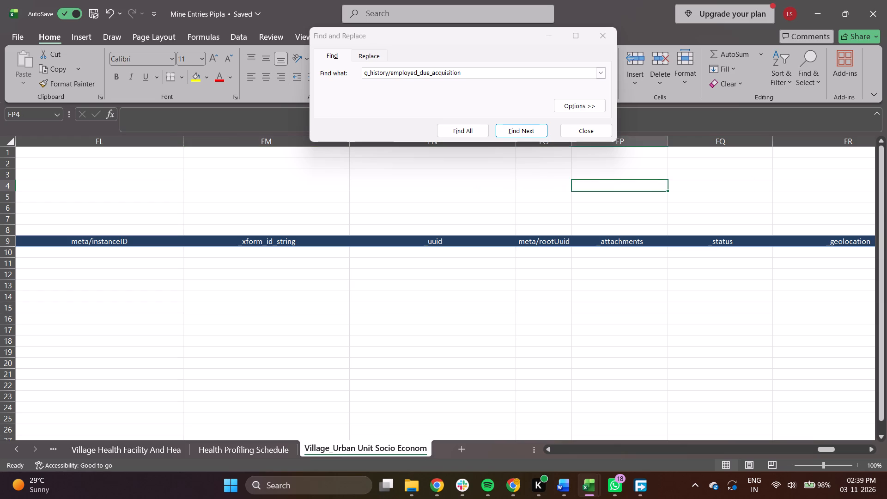
key(Right)
Look back through the survey data columns for the g_history/affected_families block set aside below row 9.
key(Left)
key(Left)
key(Left)
key(Left)
key(Left)
key(Left)
key(Left)
key(Left)
key(Left)
key(Left)
key(Left)
key(Left)
key(Left)
key(Left)
key(Left)
key(Left)
key(Left)
key(Left)
key(Left)
key(Left)
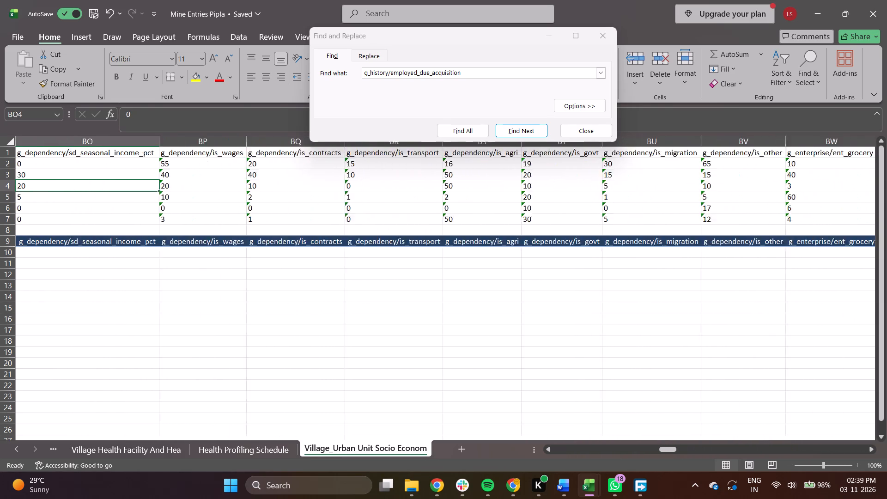
key(Down)
key(Down)
key(Down)
key(Down)
key(Down)
key(Down)
key(Down)
key(Down)
key(Down)
key(Down)
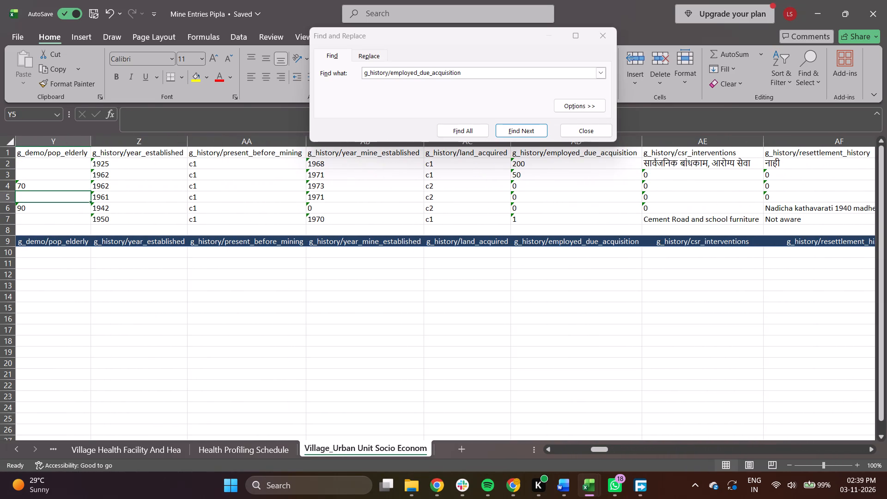
key(Right)
key(Right)
key(Right)
key(Right)
key(Right)
key(Right)
key(Right)
key(Right)
key(Right)
key(Right)
key(Right)
key(Right)
key(Right)
key(Right)
key(Up)
key(Up)
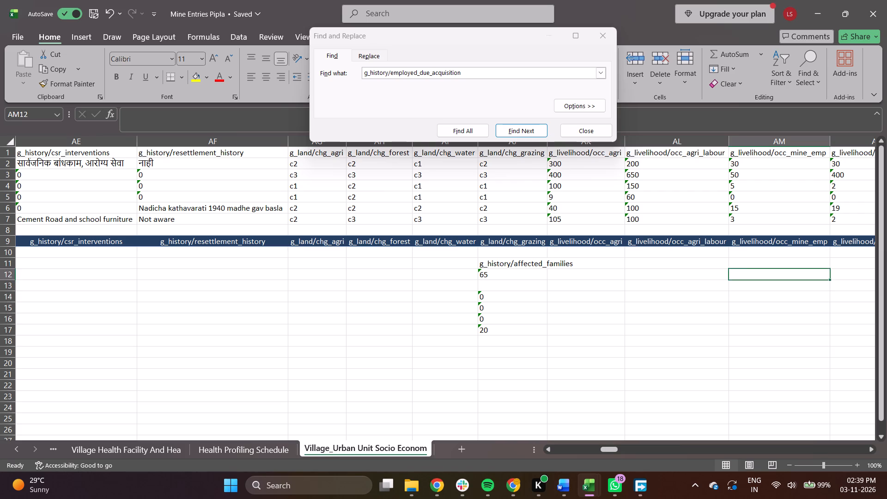
Copy the header text g_history/affected_families from AJ11 and set it as the search term.
key(Left)
key(Left)
key(Left)
key(Up)
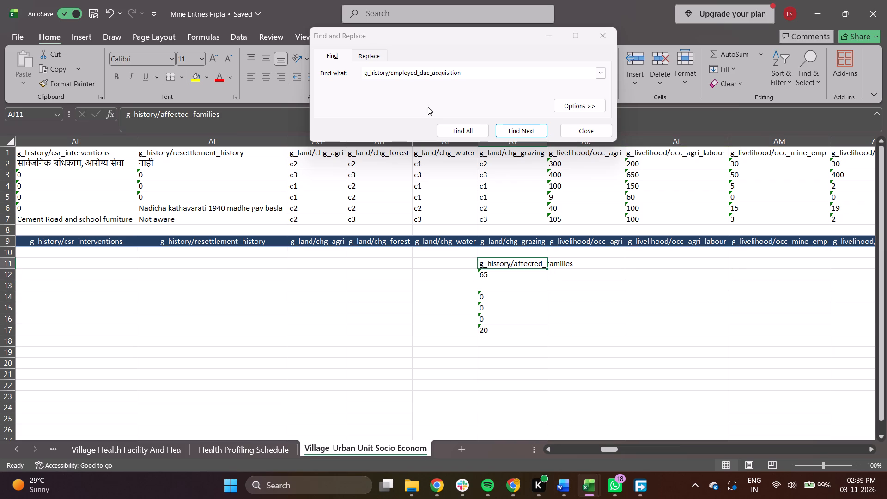
click(253, 122)
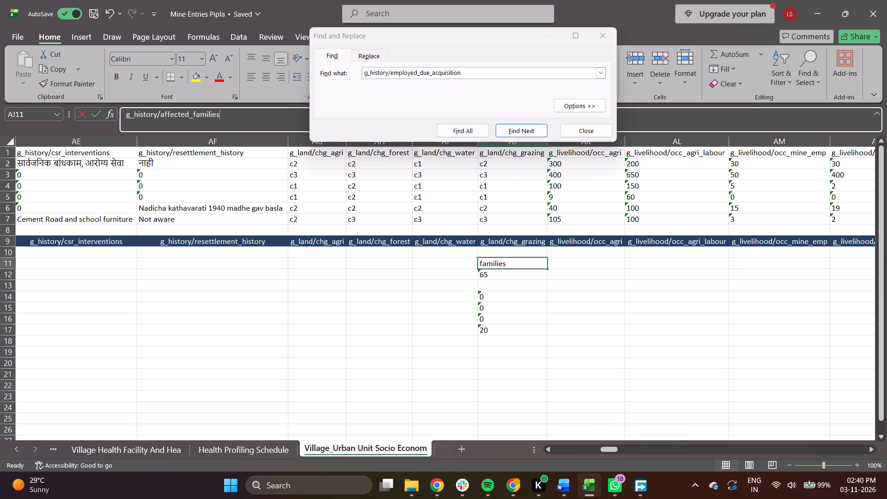
key(ctrl+a)
key(ctrl+c)
key(ctrl+c)
click(400, 70)
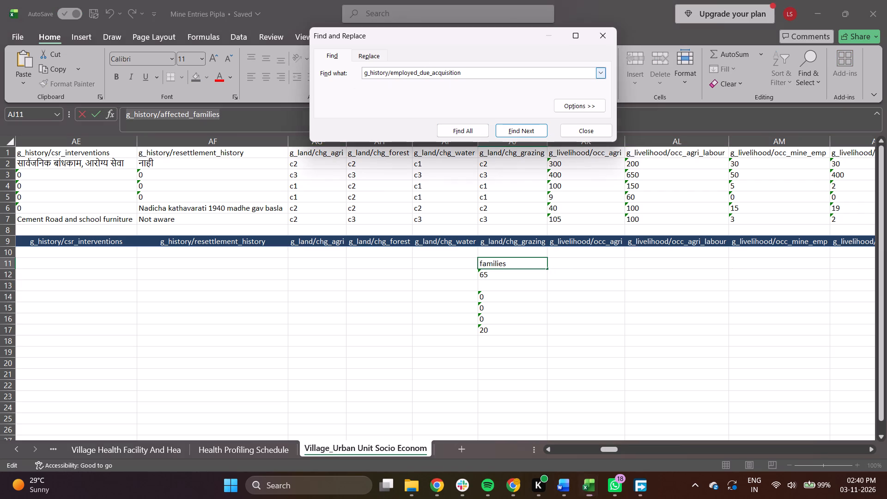
key(ctrl+a)
key(ctrl+v)
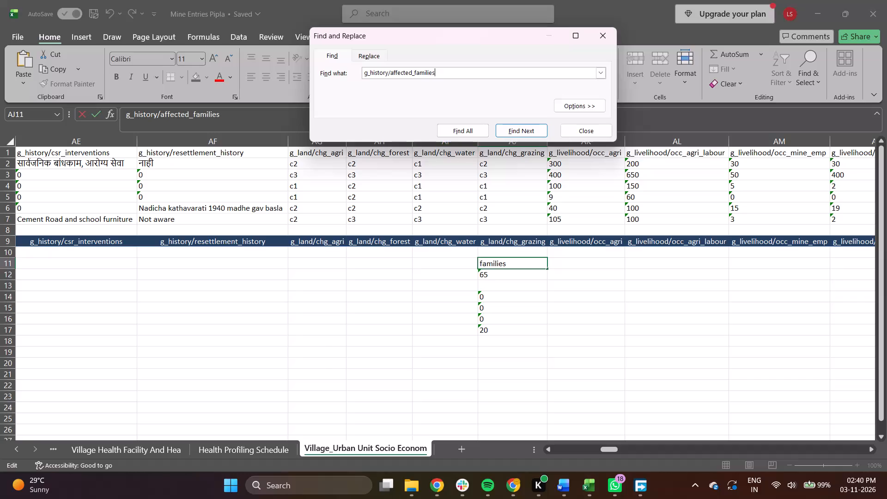
Move the g_history/affected_families block from AJ11:AJ17 to GC1:GC7, above its matching row 9 header found by searching.
click(494, 281)
key(Up)
key(Up)
key(shift+Down)
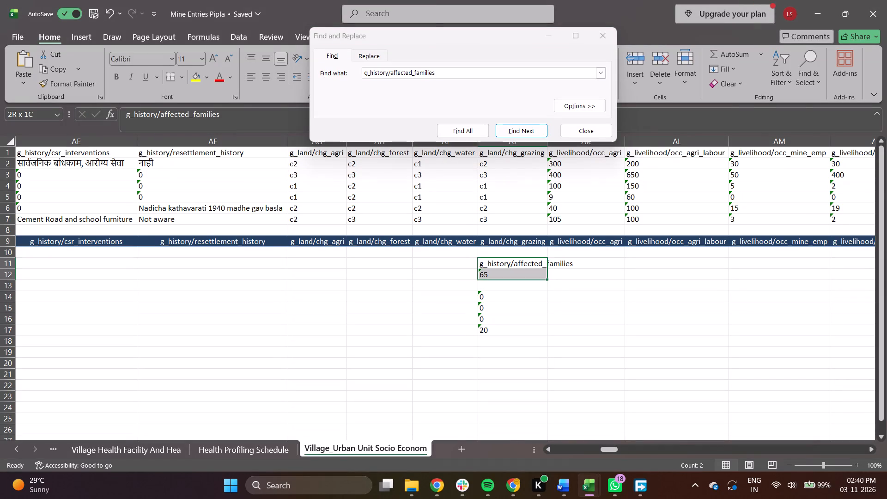
key(shift+Down)
key(shift+Down)
key(shift+Down)
key(shift+Down)
key(shift+Down)
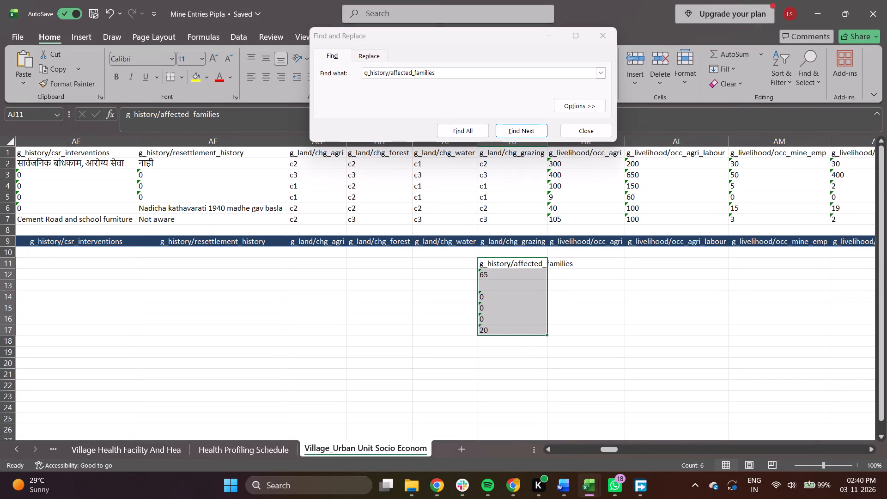
key(ctrl+x)
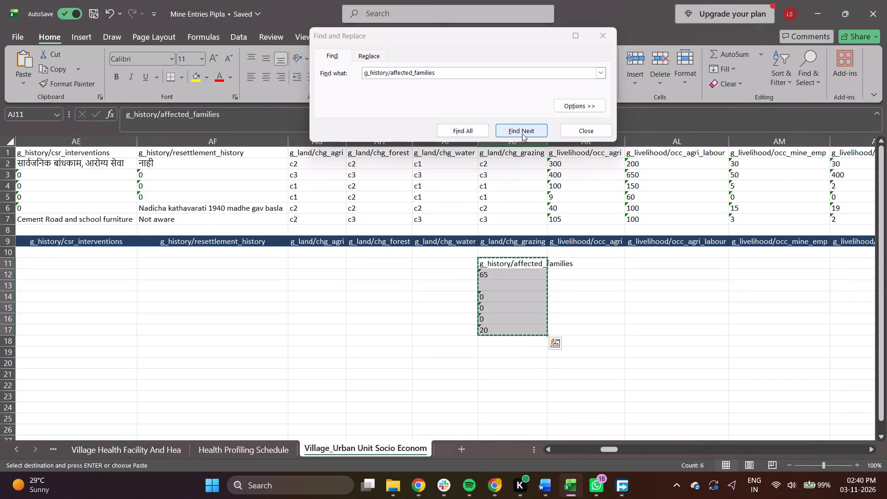
click(522, 134)
click(522, 134)
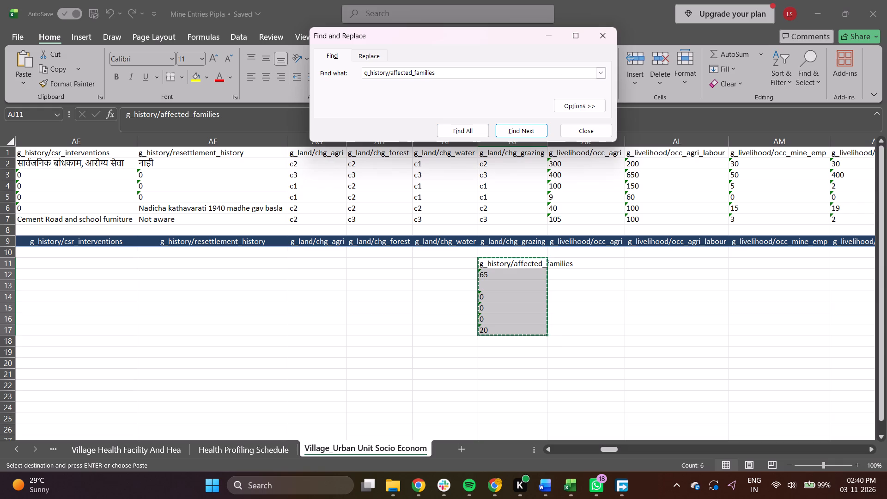
click(589, 268)
click(529, 131)
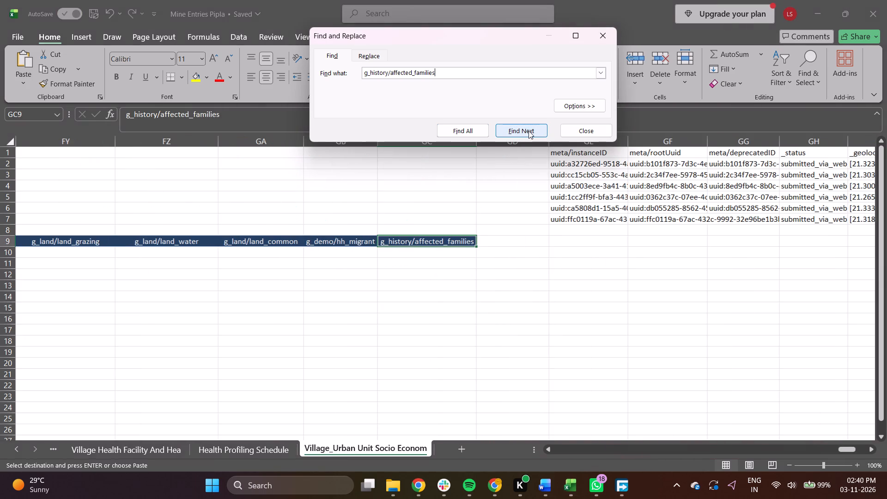
click(455, 256)
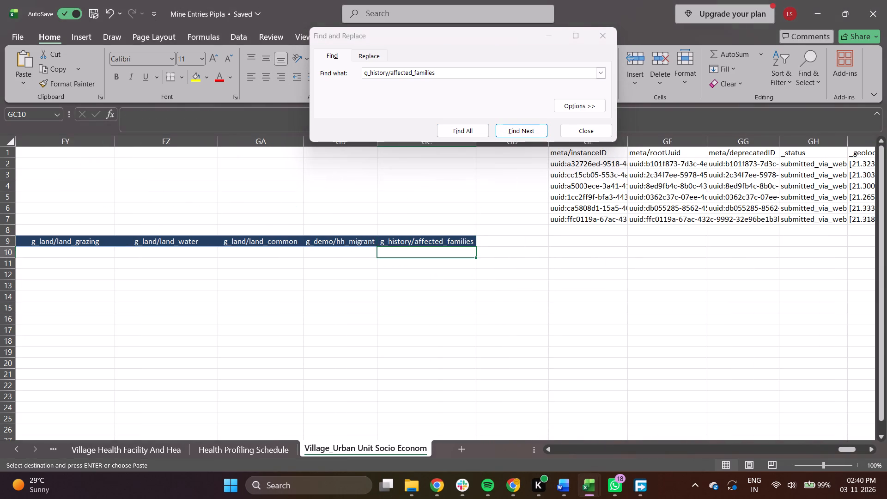
key(Up)
key(Up)
key(Up)
key(Up)
key(Up)
key(Up)
key(Up)
key(Up)
key(Up)
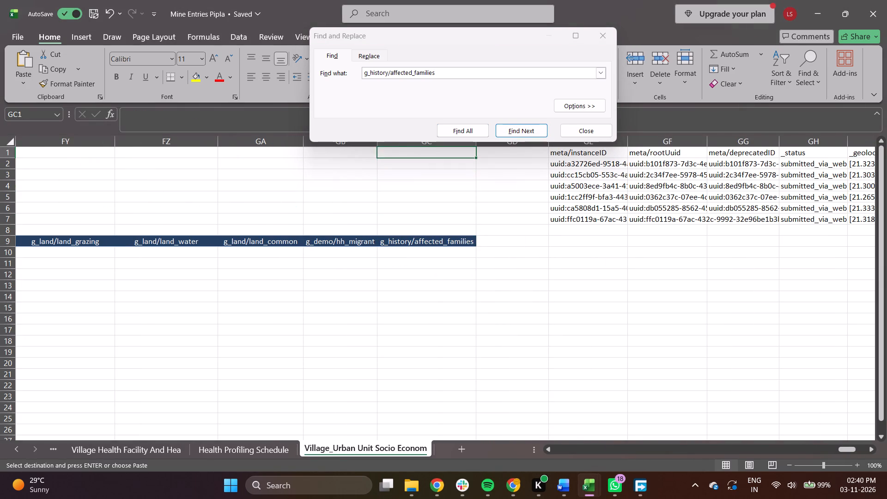
key(ctrl+v)
Look back along the row 9 headers from GC to researcher_obs in FJ for columns lacking data in row 1.
key(Left)
key(Left)
key(Left)
key(Left)
key(Left)
key(Left)
key(Left)
key(Left)
key(Left)
key(Left)
key(Left)
key(Left)
key(Left)
key(Left)
key(Left)
key(Left)
key(Left)
key(Left)
key(Left)
key(Left)
key(Left)
key(Left)
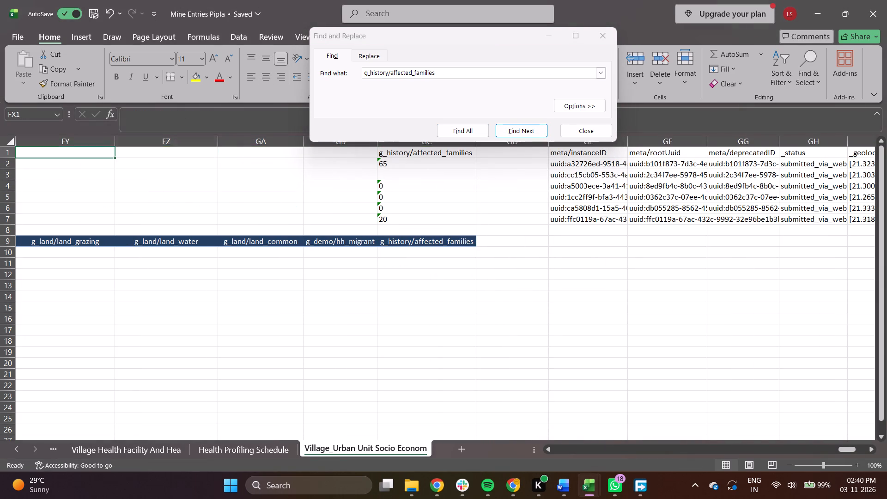
key(Right)
key(Right)
key(Right)
key(Right)
key(Right)
key(Right)
key(Right)
key(Right)
key(Right)
key(Right)
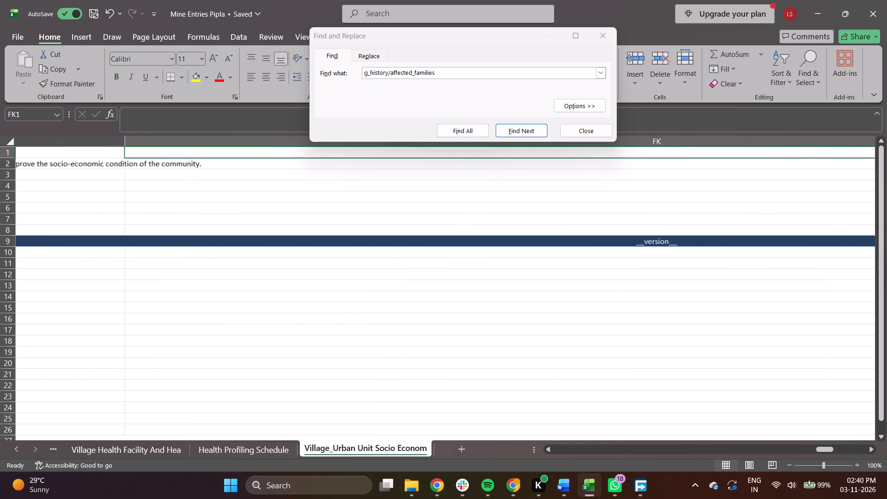
key(Left)
key(Left)
key(Left)
key(Right)
key(Right)
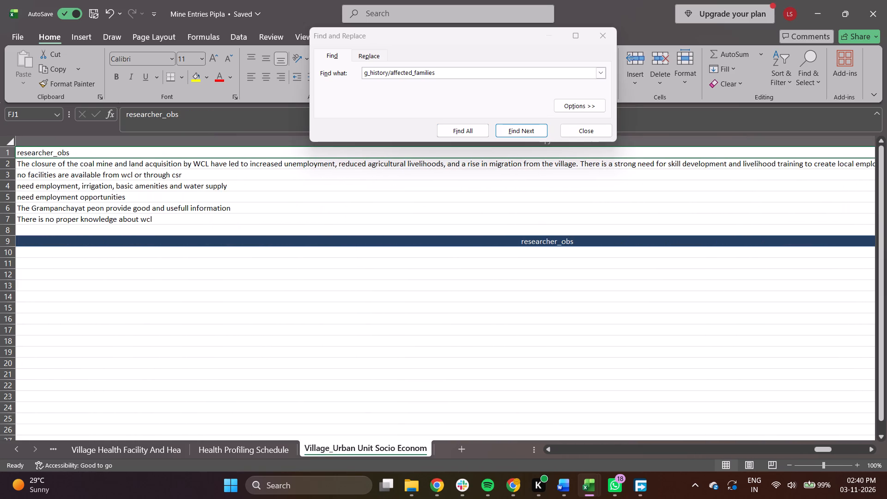
key(Right)
key(Right)
key(Left)
key(Right)
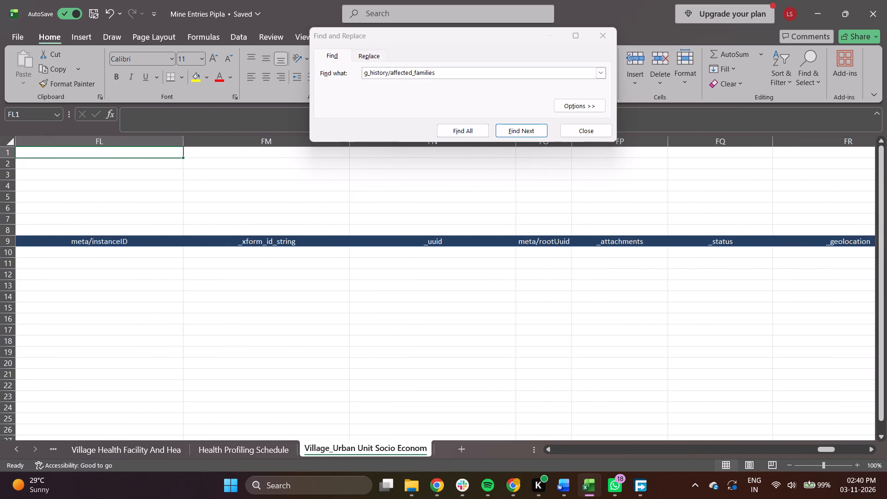
key(Left)
Examine the row 9 headers from FL onwards and compare them with the unplaced row 1 blocks starting at GE.
key(Right)
key(Right)
key(Right)
key(Right)
key(Right)
key(Right)
key(Right)
key(Right)
key(Right)
key(Right)
key(Right)
key(Right)
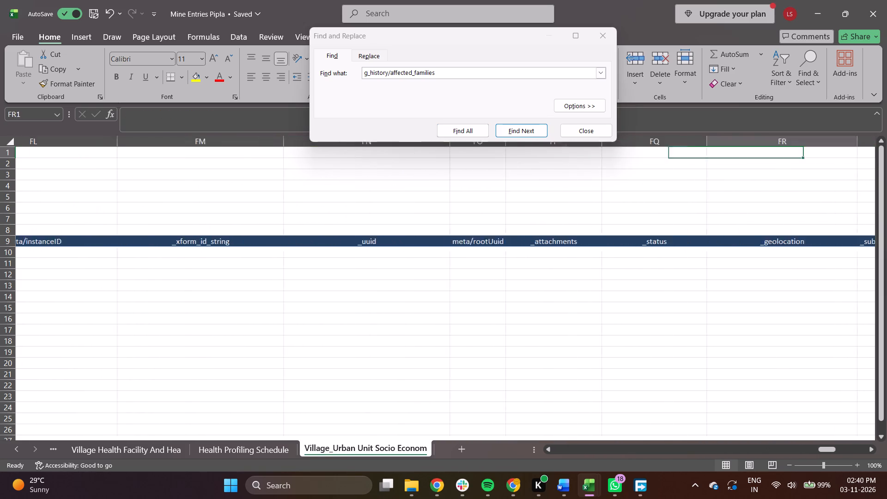
key(Right)
key(Right)
key(Right)
key(Right)
key(Right)
key(Right)
key(Right)
key(Right)
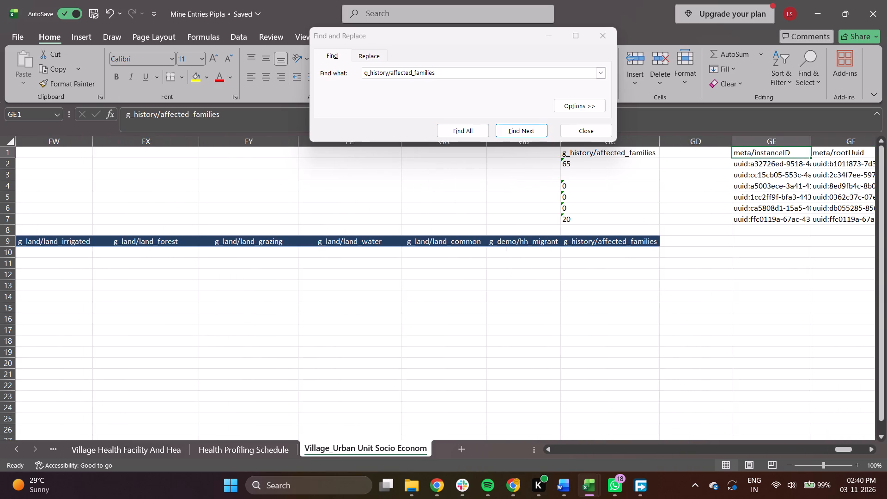
Move the meta/instanceID block from GE1:GE7 to FL1:FL7, above its matching row 9 header.
key(Right)
key(Left)
key(ctrl+shift+Down)
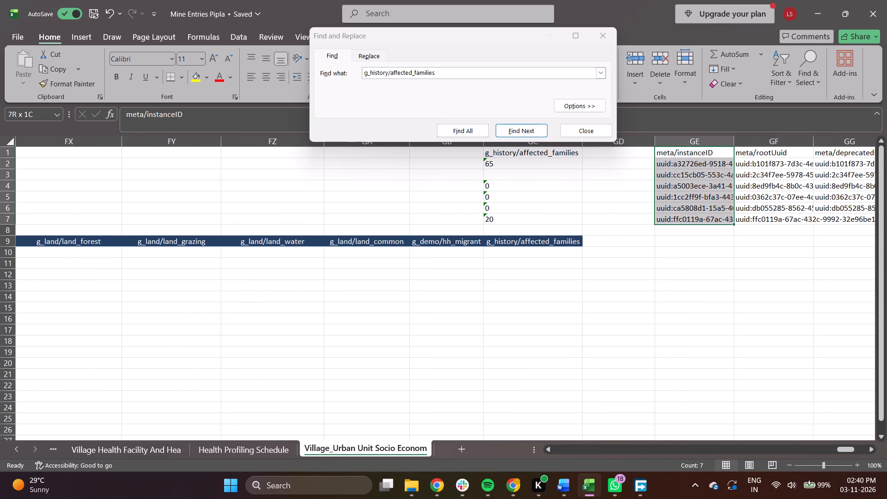
key(ctrl+x)
key(Left)
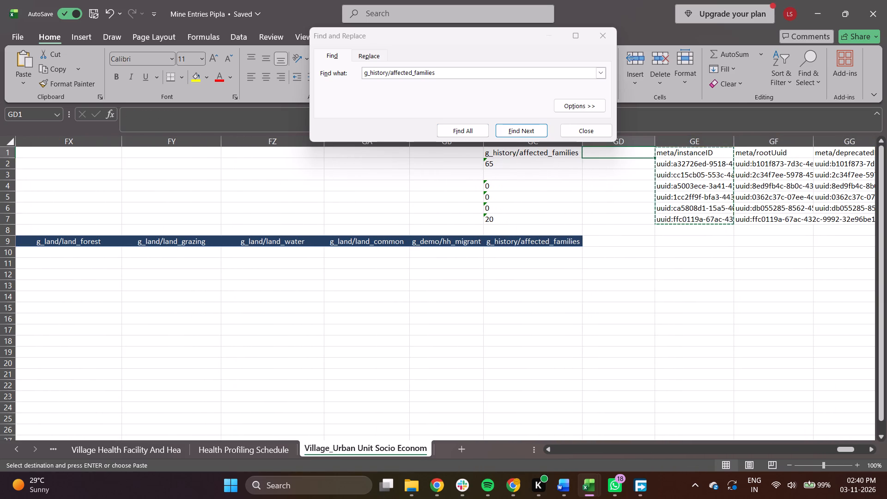
key(ctrl+Left)
key(ctrl+Left)
key(Right)
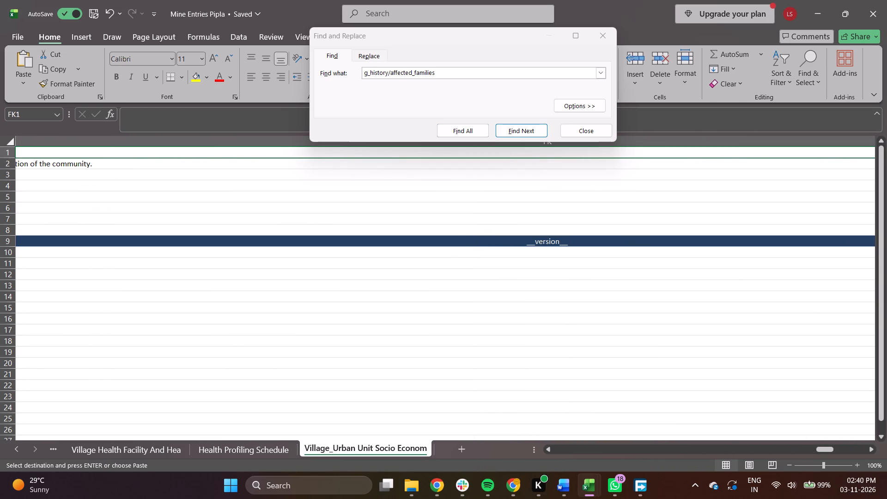
key(Right)
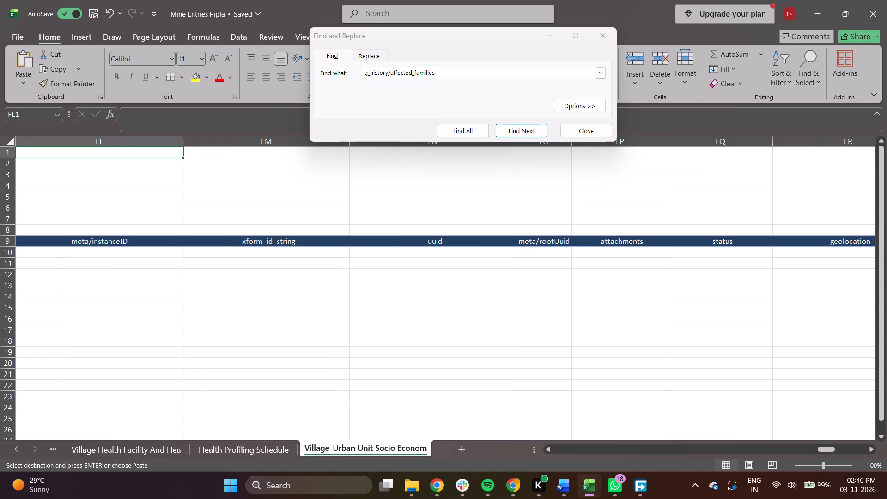
key(ctrl+v)
Move the meta/rootUuid block from GF1:GF7 to FO1:FO7, above its matching row 9 header.
key(Right)
key(Right)
key(ctrl+Right)
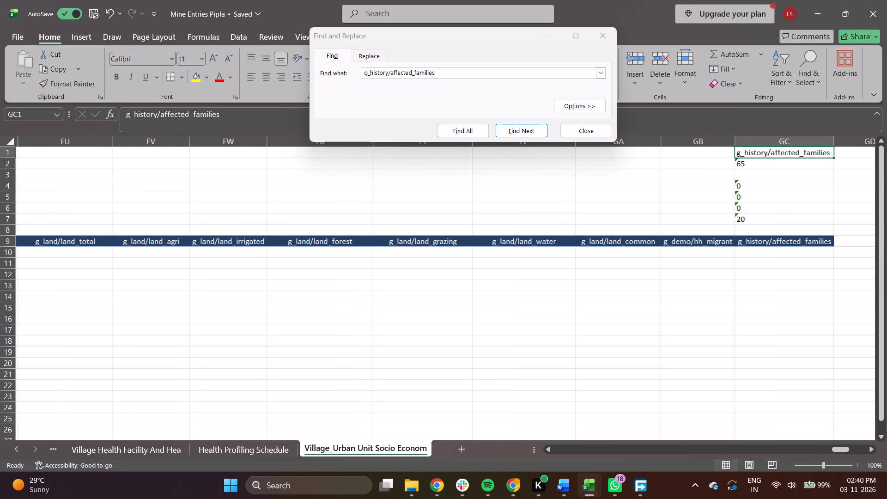
key(Right)
key(Right)
key(Right)
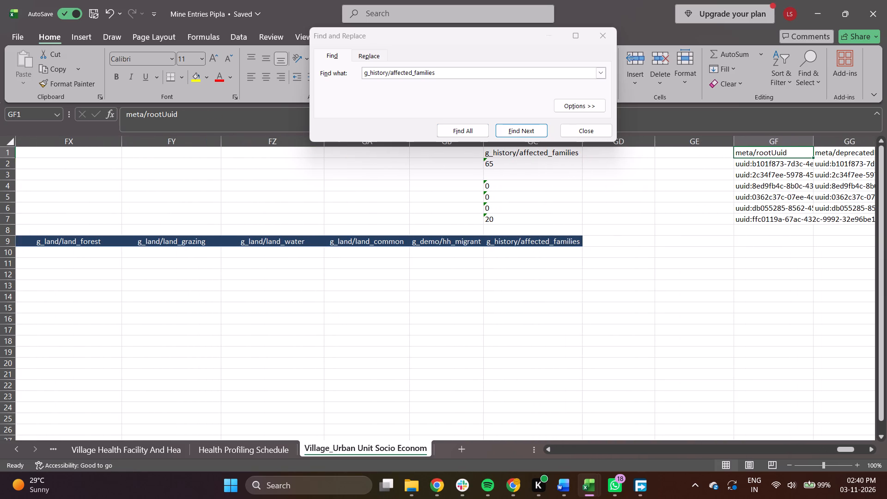
key(ctrl+shift+Down)
key(ctrl+x)
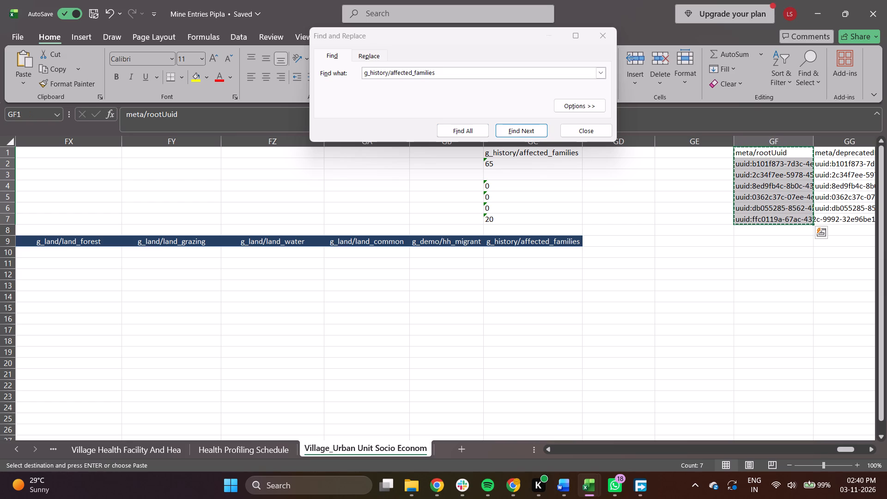
key(Left)
key(ctrl+Left)
key(ctrl+Left)
key(Right)
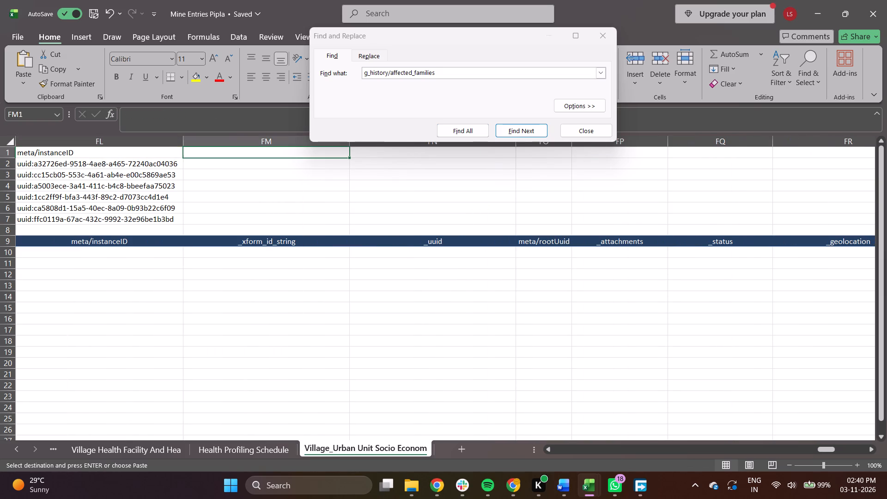
key(Right)
key(Right)
key(ctrl+v)
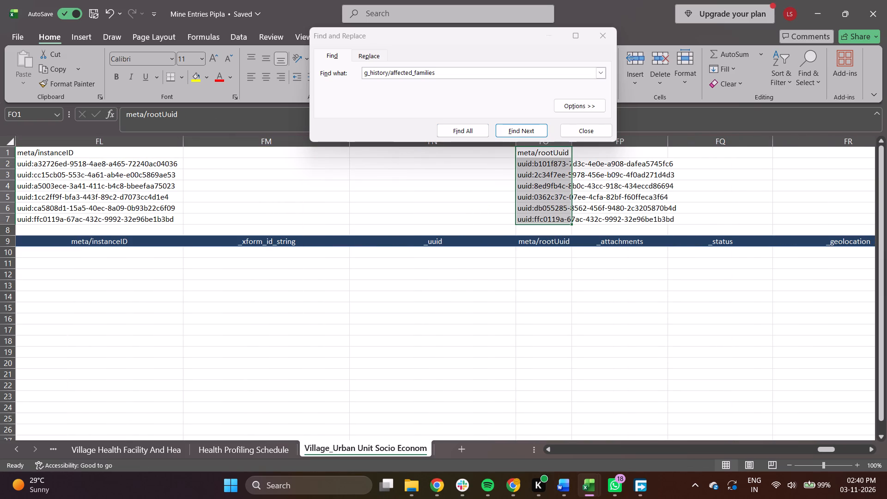
Examine the remaining unplaced row 1 blocks from meta/deprecatedID in GG to g_land/land_common in GP.
key(Right)
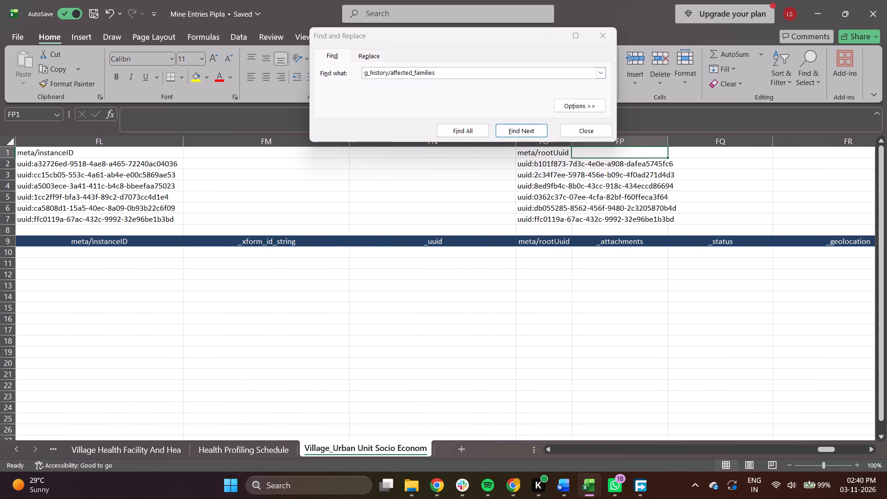
key(Right)
key(Right)
key(ctrl+Right)
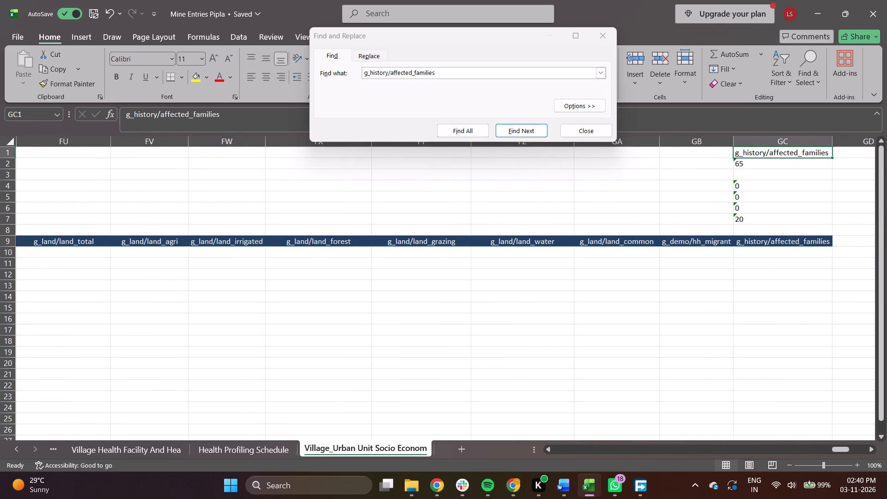
key(ctrl+Right)
key(Right)
key(Right)
key(Right)
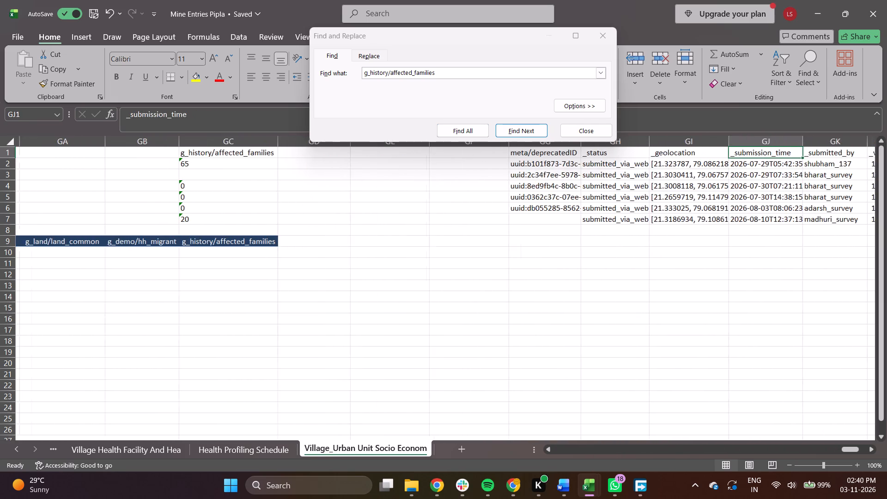
key(Right)
key(Right)
key(Right)
key(Right)
key(Right)
key(Right)
key(Right)
key(Right)
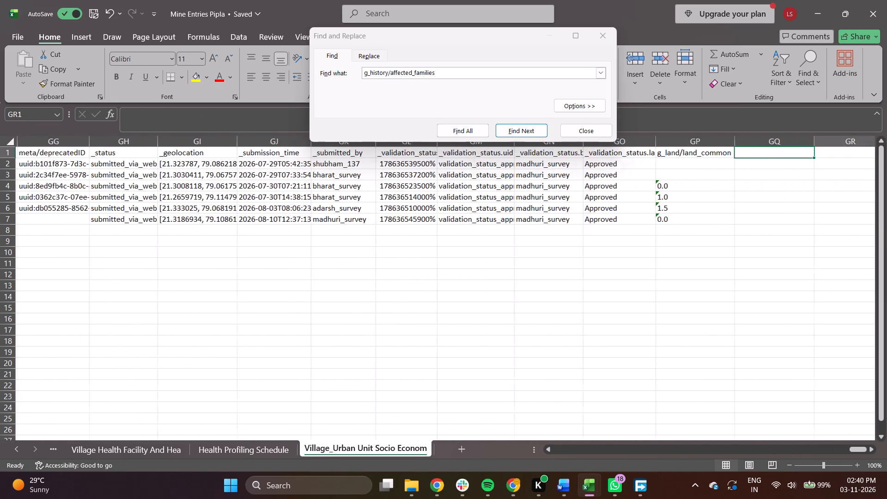
key(Right)
key(Left)
key(Left)
key(Left)
key(Left)
key(Left)
key(Left)
key(Left)
key(Left)
key(Left)
key(Left)
key(Left)
key(Left)
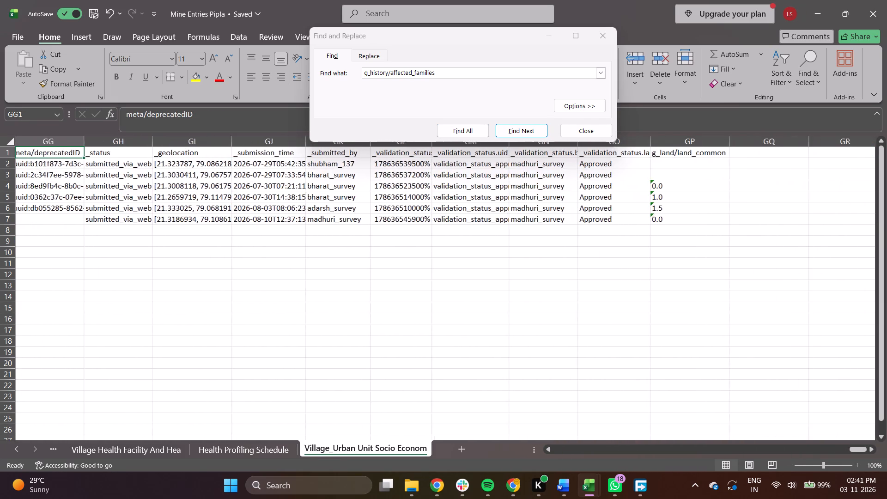
key(Left)
key(Left)
key(Right)
key(Right)
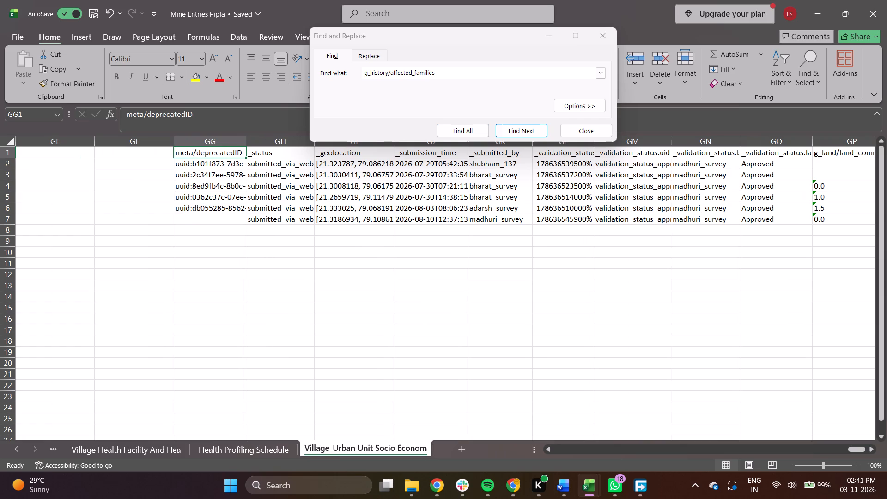
Cut the meta/deprecatedID block GG1:GG6 and look for a matching row 9 header among the metadata columns back to FI.
key(ctrl+shift+Down)
key(ctrl+x)
key(Left)
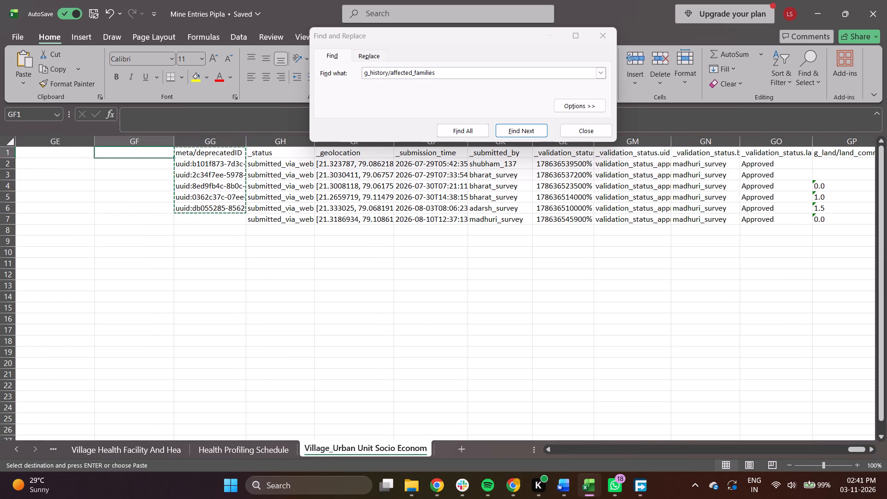
key(ctrl+Left)
key(ctrl+Left)
key(Right)
key(Right)
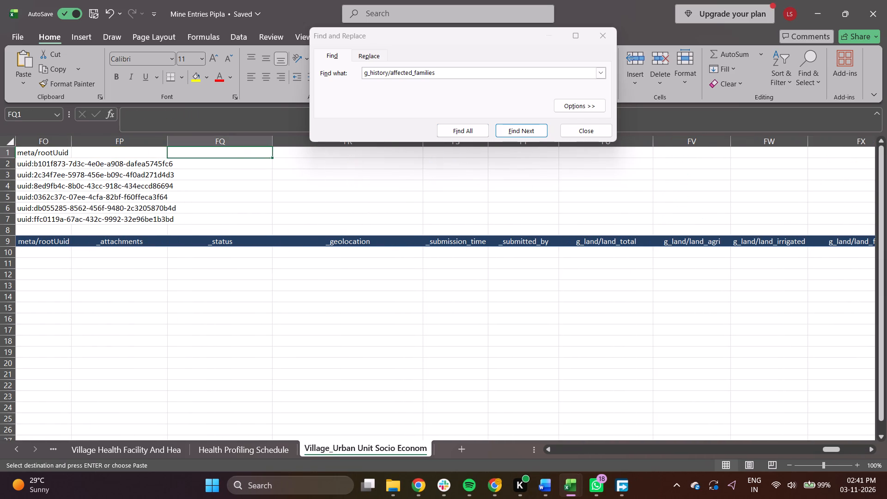
key(Right)
key(Right)
key(Right)
key(Left)
key(Left)
key(Left)
key(Left)
key(Left)
key(Left)
key(Left)
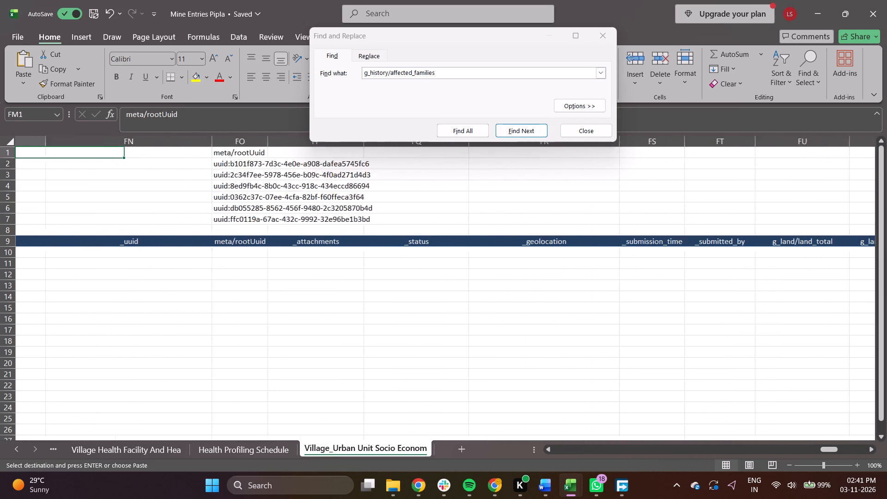
key(Left)
key(Left)
key(Left)
key(Left)
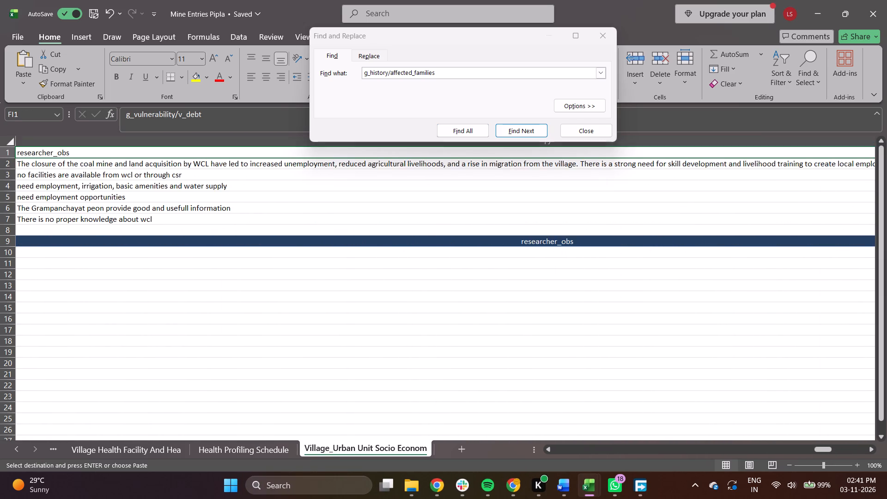
key(Left)
key(Left)
Check the row 9 headers from researcher_obs in FJ through g_history/affected_families in GC for a meta/deprecatedID column.
key(Right)
key(Right)
key(Right)
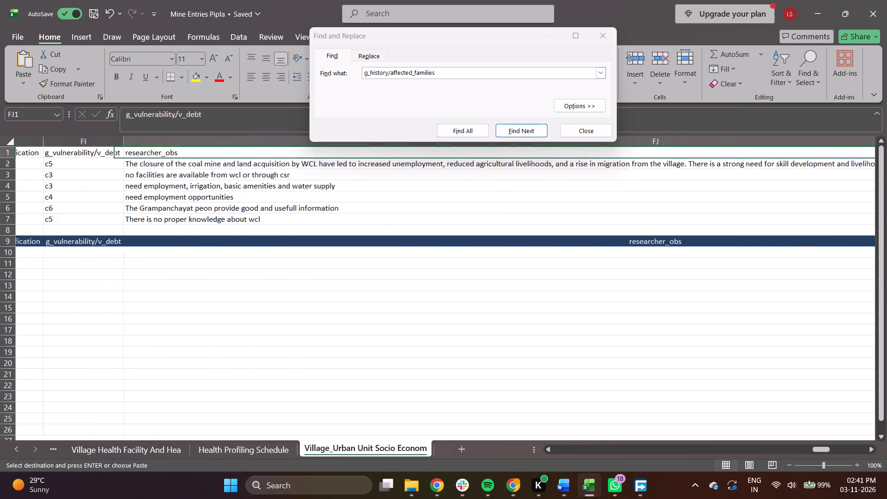
key(Right)
key(Right)
key(Right)
key(Left)
key(Right)
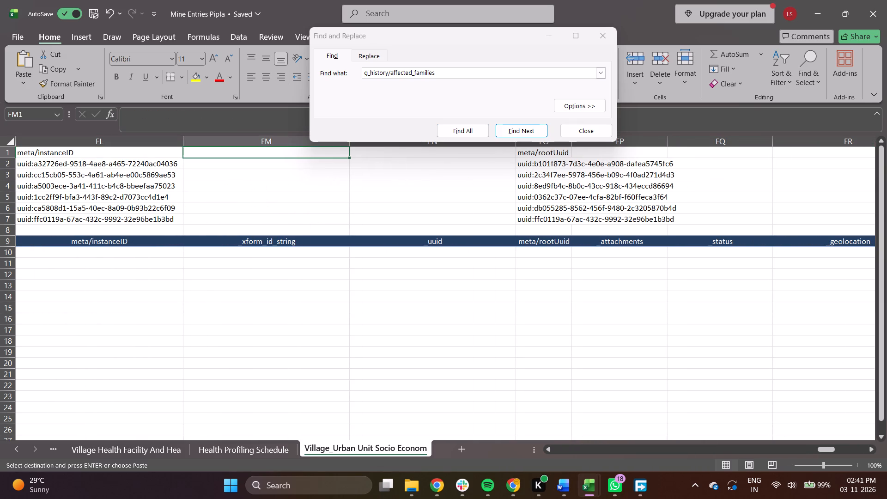
key(Right)
key(Right)
key(Right)
key(Right)
key(Right)
key(Right)
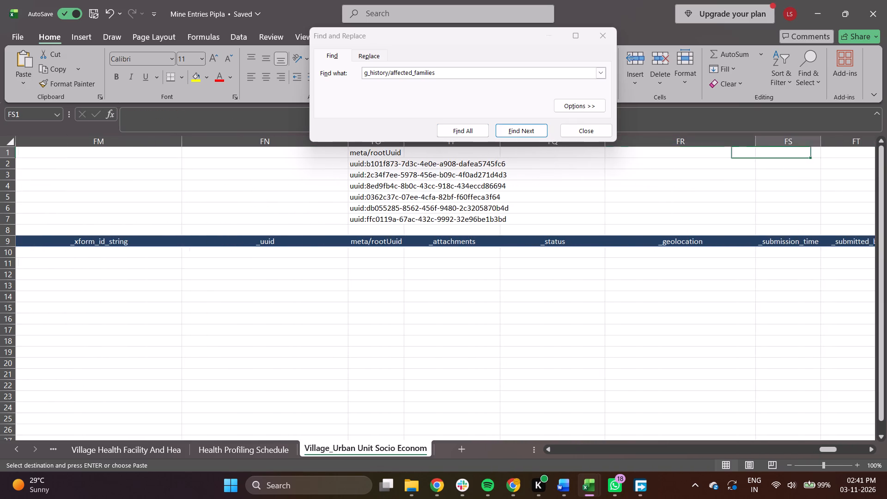
key(Right)
key(Right)
key(Right)
key(Right)
key(Right)
key(Right)
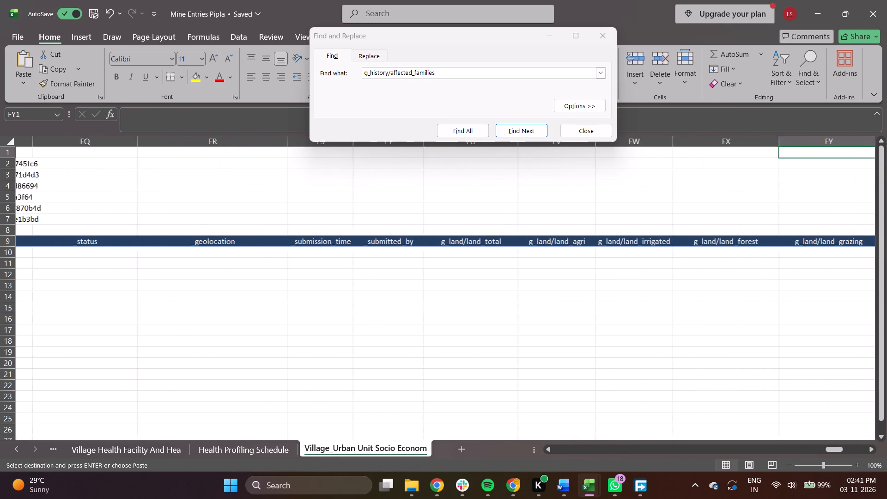
key(Right)
key(Right)
key(Right)
key(Right)
key(Right)
key(Left)
key(Left)
key(Left)
key(Left)
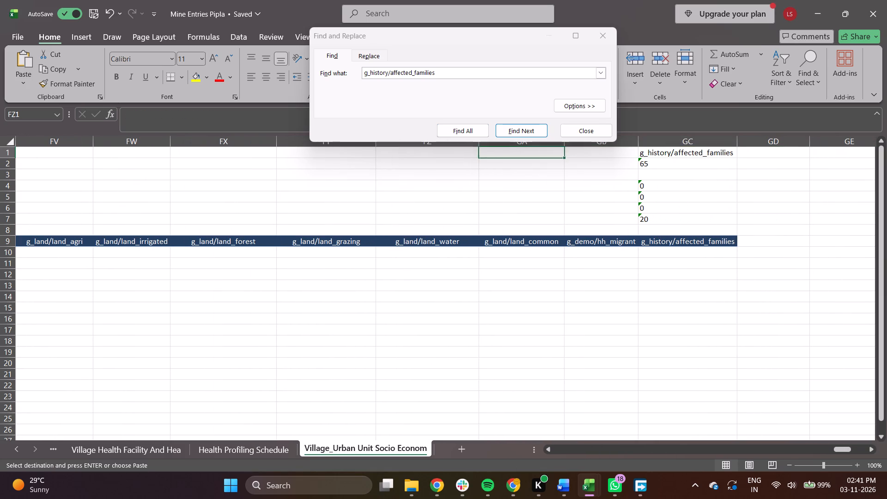
key(Left)
key(Left)
key(Left)
key(Left)
key(Left)
key(Left)
key(Left)
key(Left)
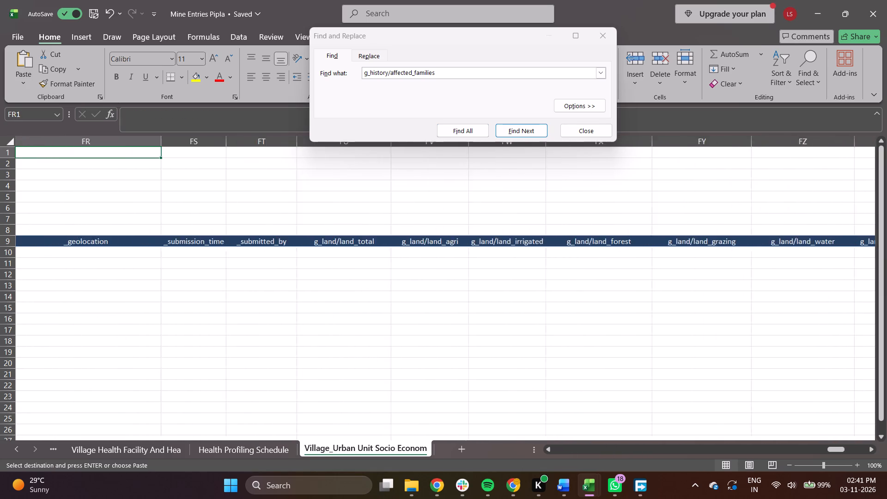
key(Left)
key(Left)
key(Left)
key(Left)
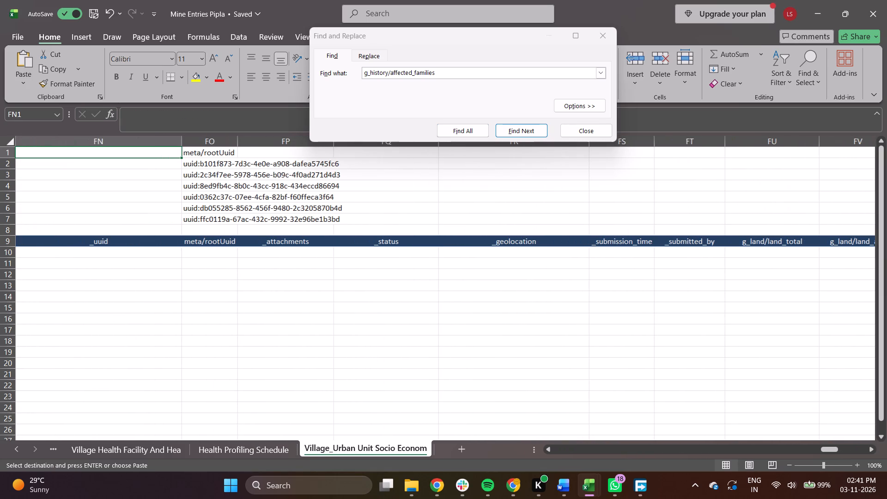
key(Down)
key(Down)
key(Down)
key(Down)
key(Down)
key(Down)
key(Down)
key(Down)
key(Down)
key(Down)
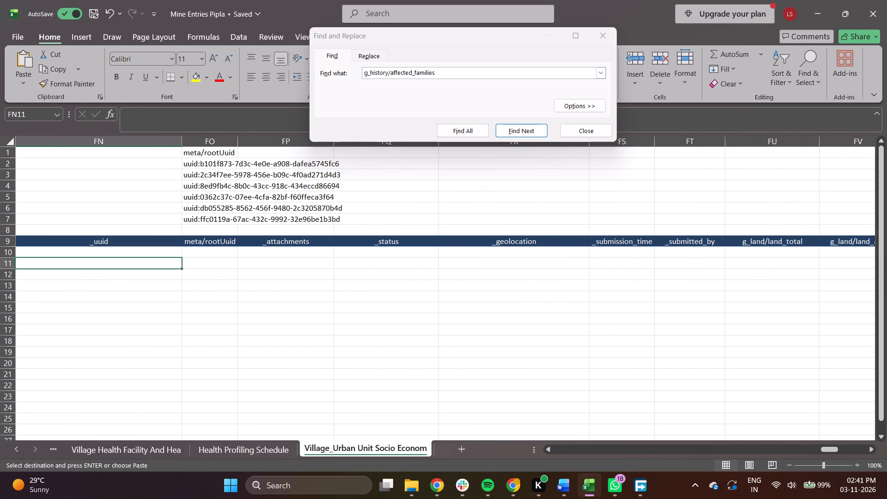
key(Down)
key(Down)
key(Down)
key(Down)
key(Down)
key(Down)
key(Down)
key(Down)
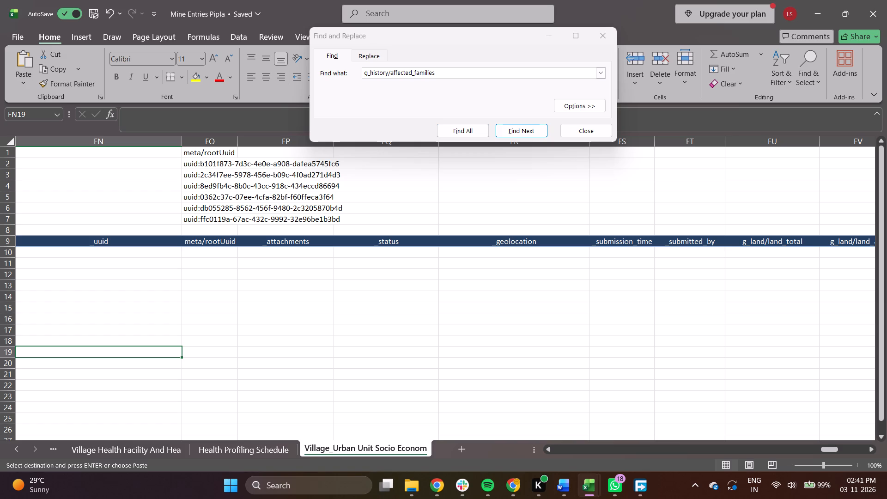
Compare the row 9 headers from FK to GC with the unplaced row 1 blocks in GG through GP.
scroll(271, 227, right, 2)
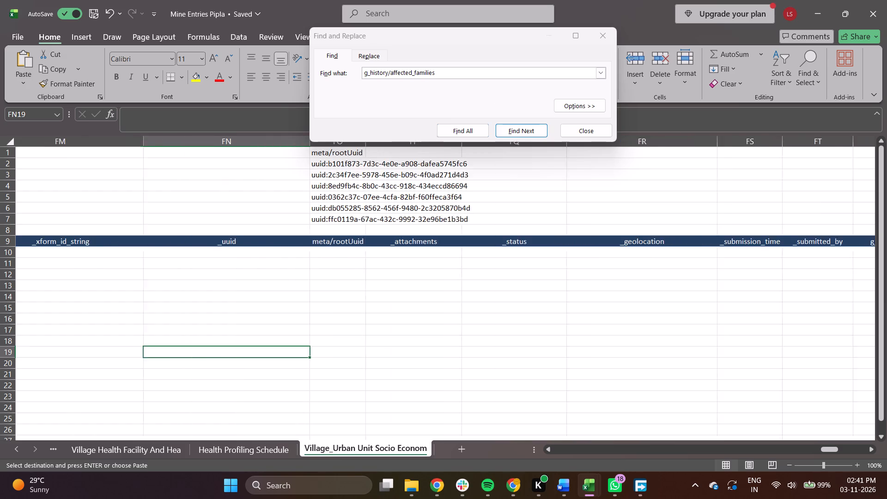
scroll(271, 227, right, 3)
scroll(271, 227, left, 5)
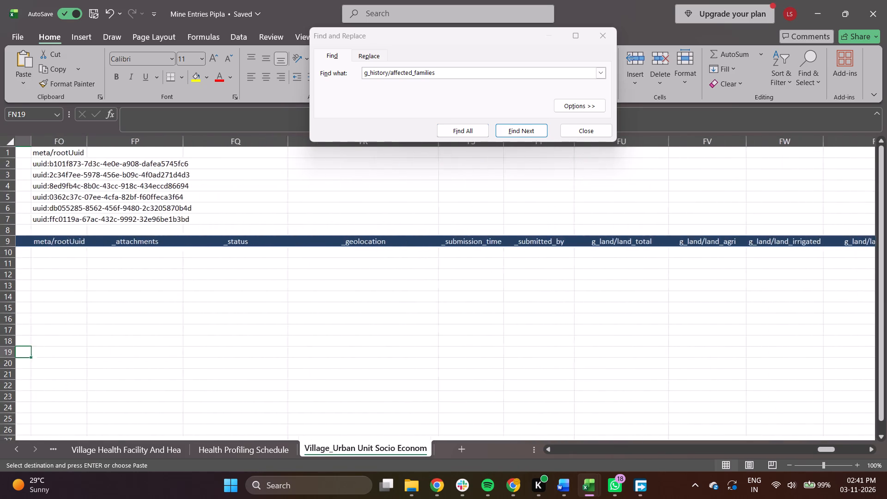
scroll(271, 227, right, 4)
scroll(271, 227, up, 1)
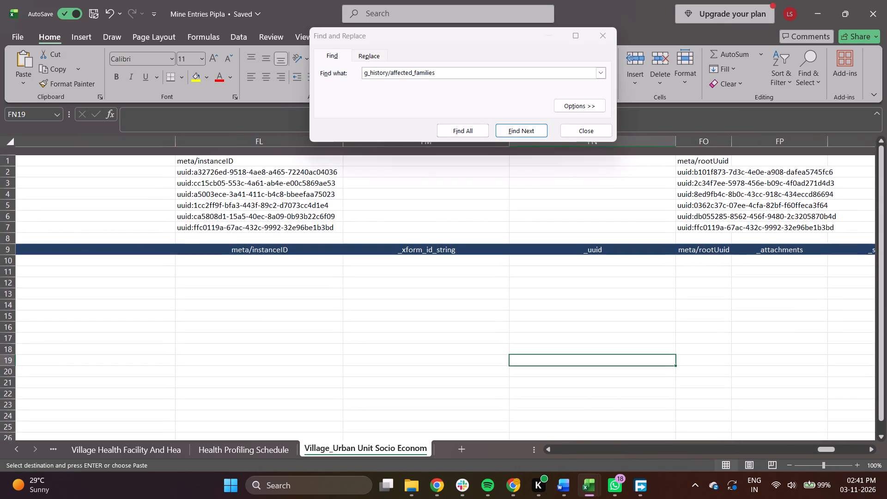
scroll(271, 227, up, 1)
scroll(271, 227, right, 4)
scroll(271, 227, up, 1)
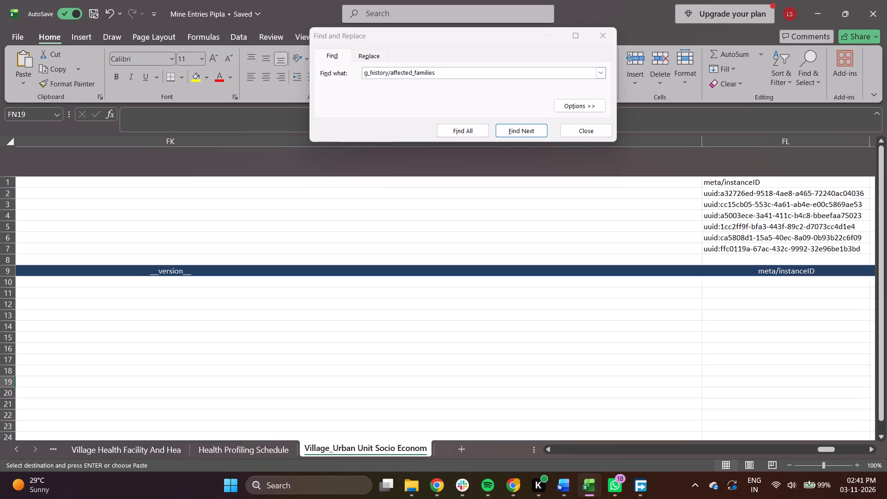
scroll(271, 227, up, 1)
scroll(271, 227, left, 4)
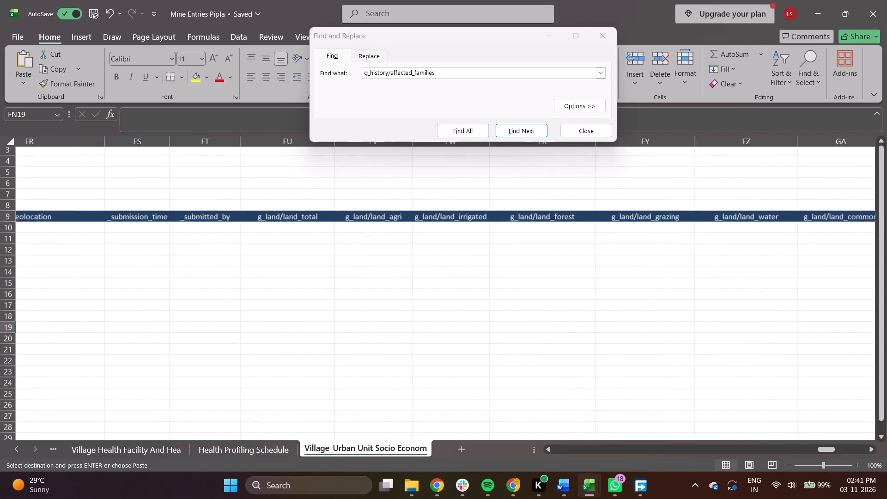
scroll(271, 227, left, 6)
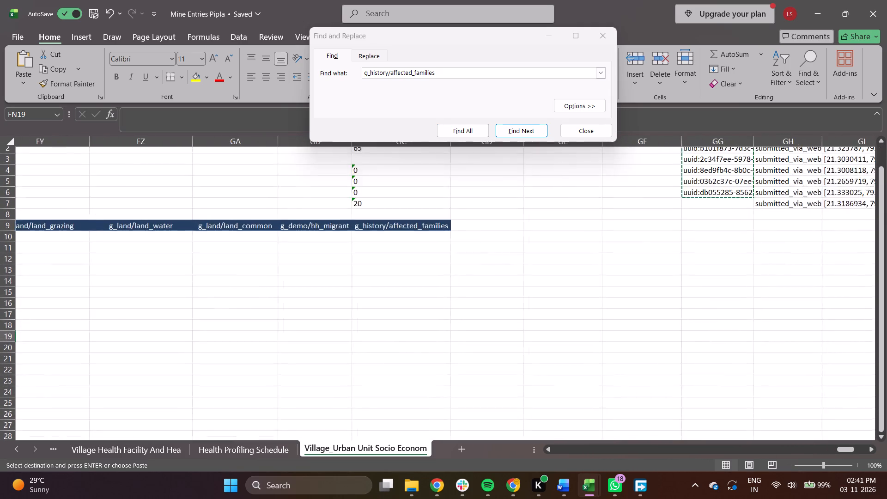
scroll(271, 227, left, 1)
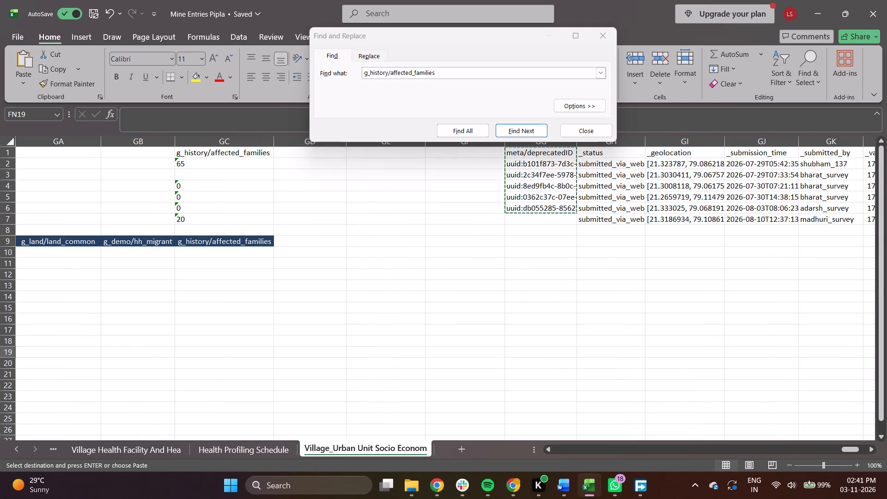
scroll(477, 200, up, 1)
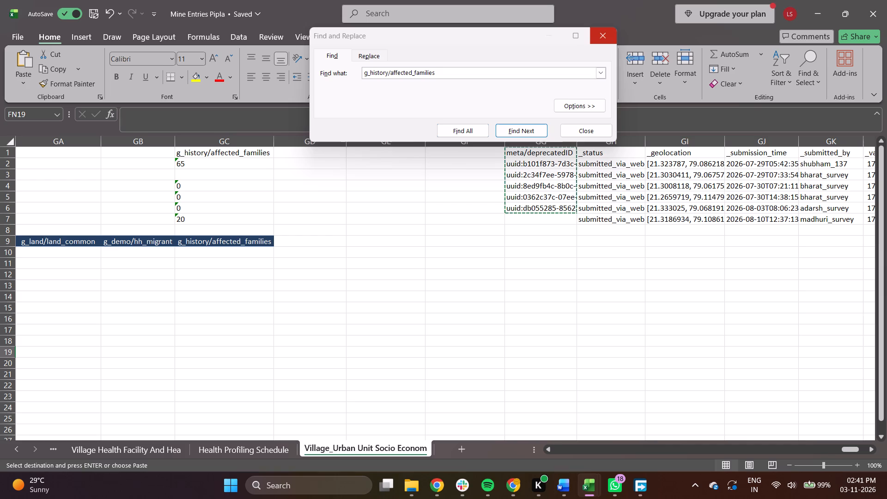
scroll(387, 254, right, 9)
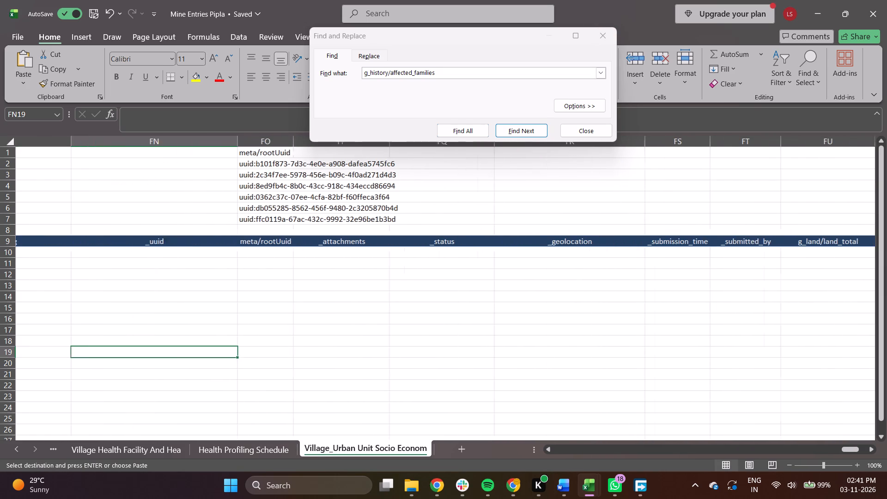
scroll(387, 254, left, 9)
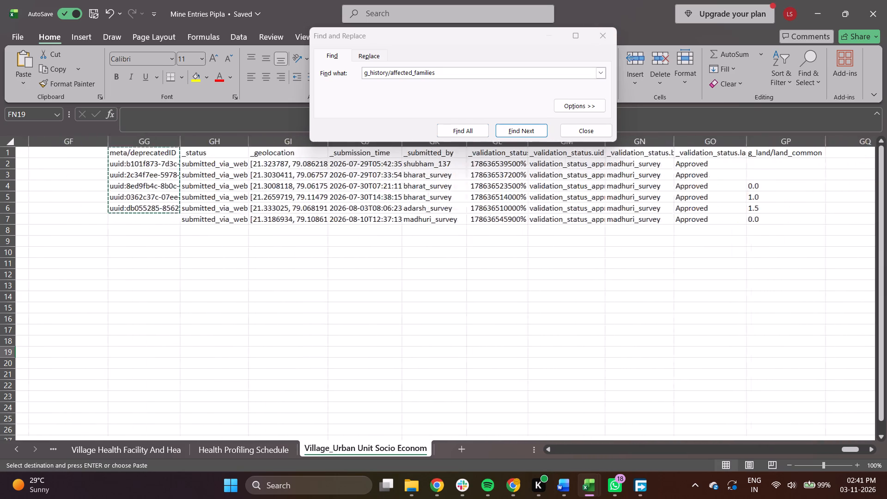
scroll(387, 254, left, 1)
scroll(387, 254, up, 1)
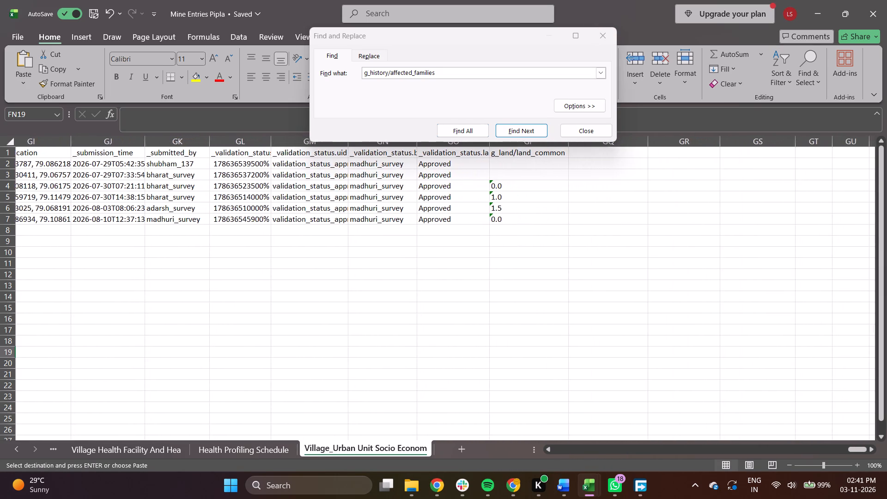
scroll(387, 254, up, 1)
Review the placed row 1 blocks against the row 9 headers, going back from GP towards the livelihood columns around AO.
scroll(387, 254, right, 4)
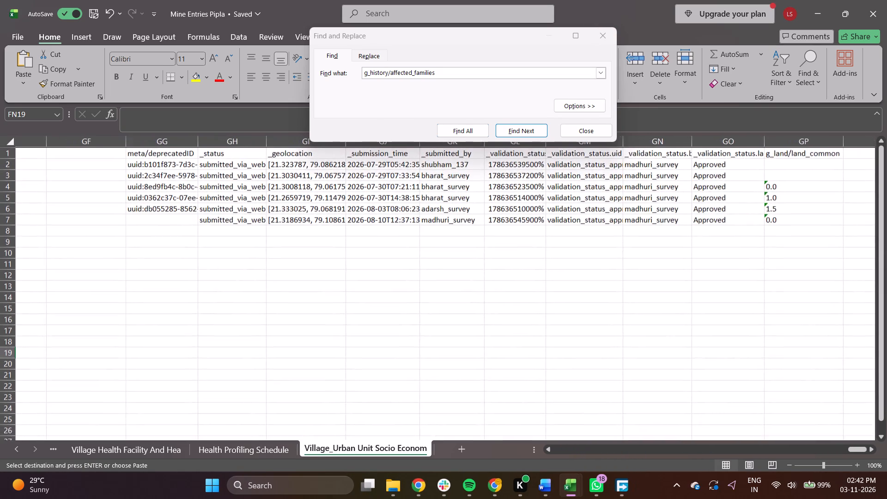
scroll(387, 254, right, 4)
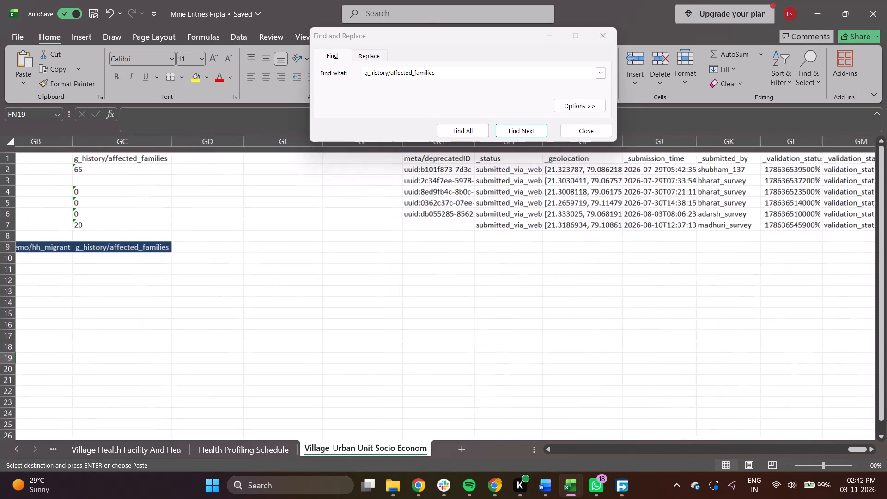
scroll(387, 254, right, 17)
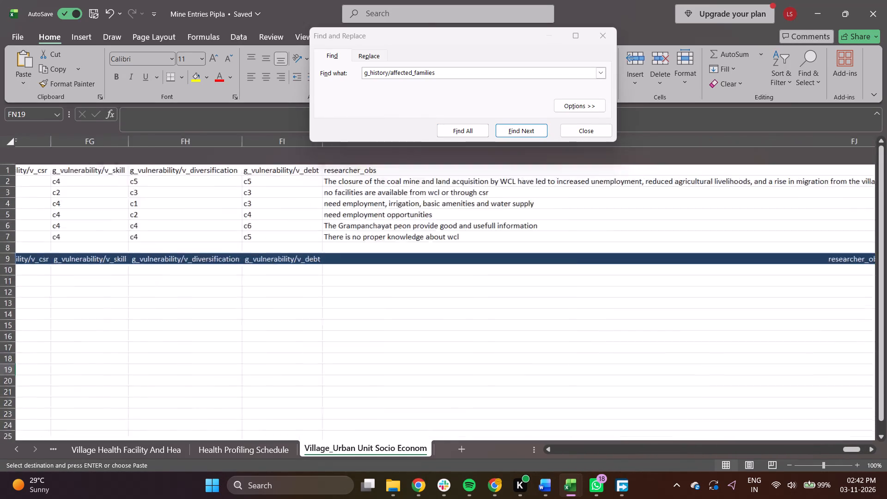
scroll(387, 254, right, 18)
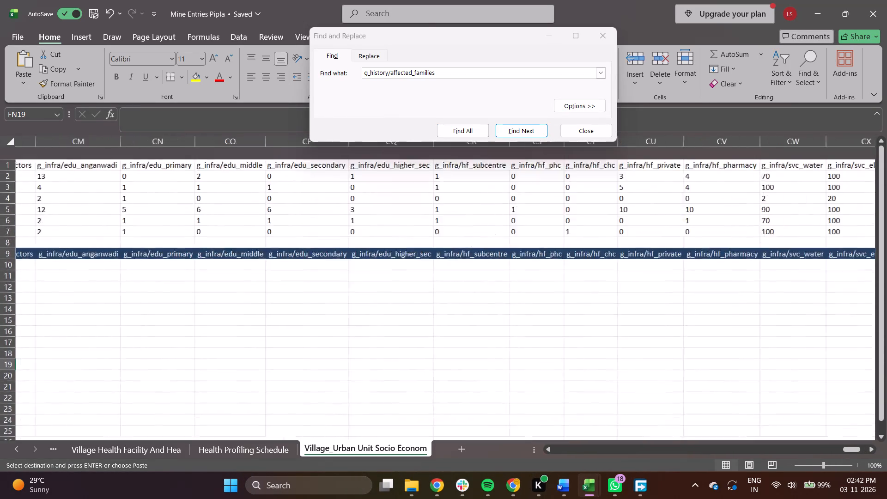
scroll(387, 254, up, 5)
scroll(387, 254, right, 10)
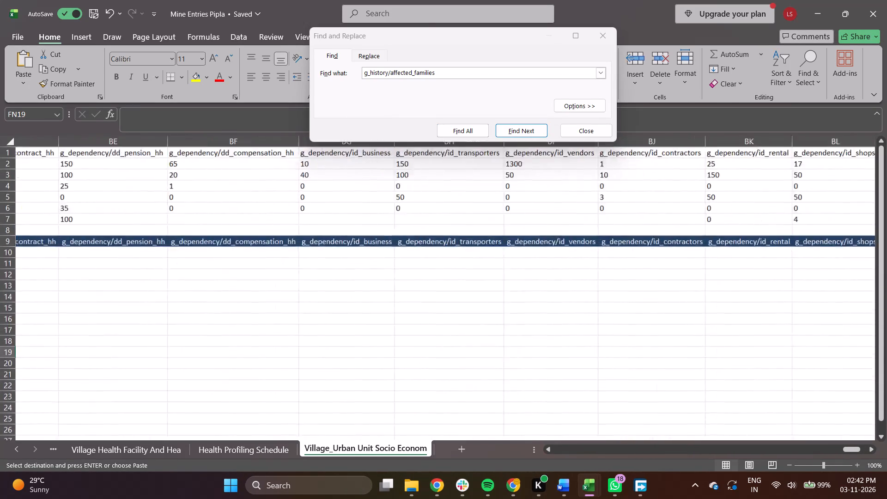
scroll(387, 254, right, 6)
Switch to the Nagpur Cluster workbook and examine the column headers of its Village Urban Socio Economic sheet back to column A.
key(alt+Tab)
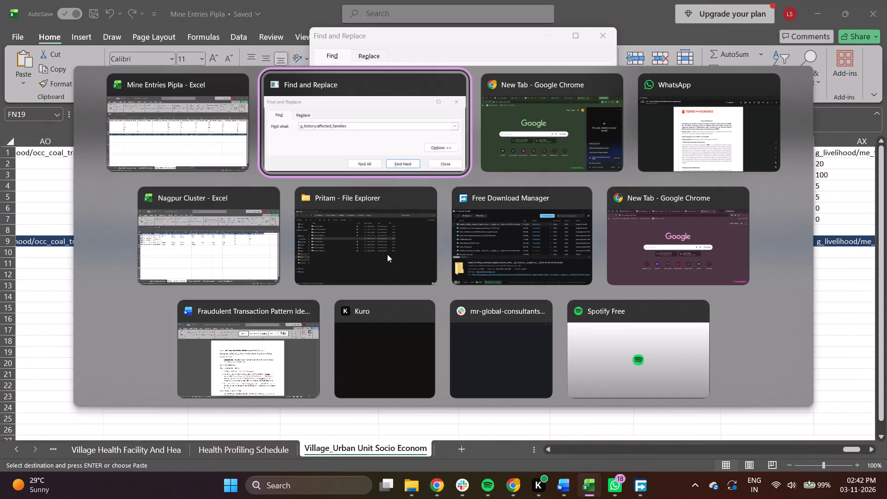
key(alt+Tab)
key(alt+Tab)
key(alt+Tab)
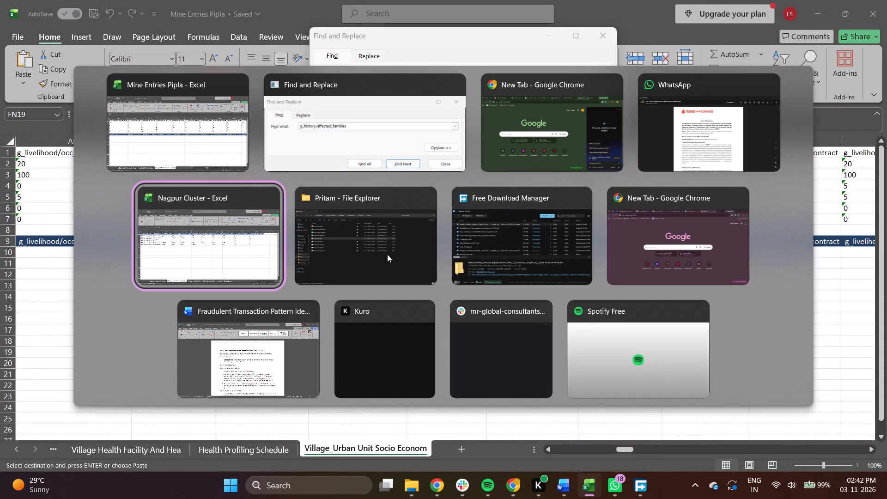
scroll(250, 300, right, 16)
scroll(250, 300, right, 7)
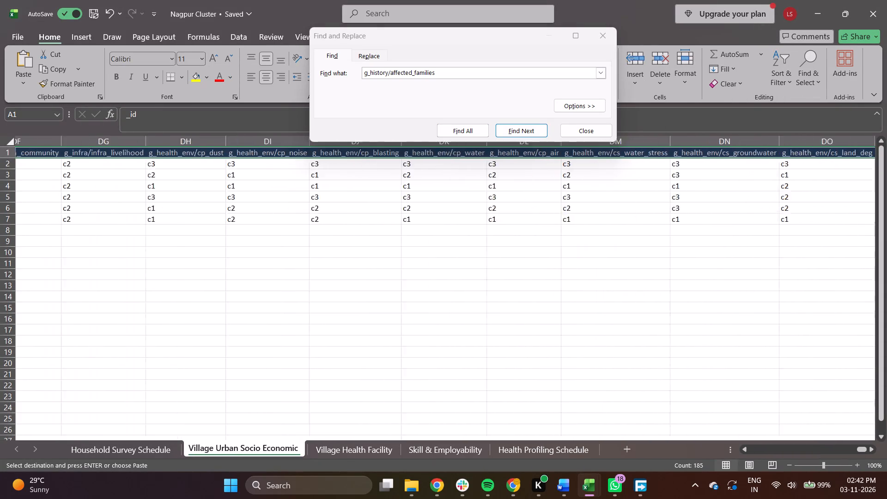
scroll(250, 300, right, 16)
scroll(250, 300, right, 10)
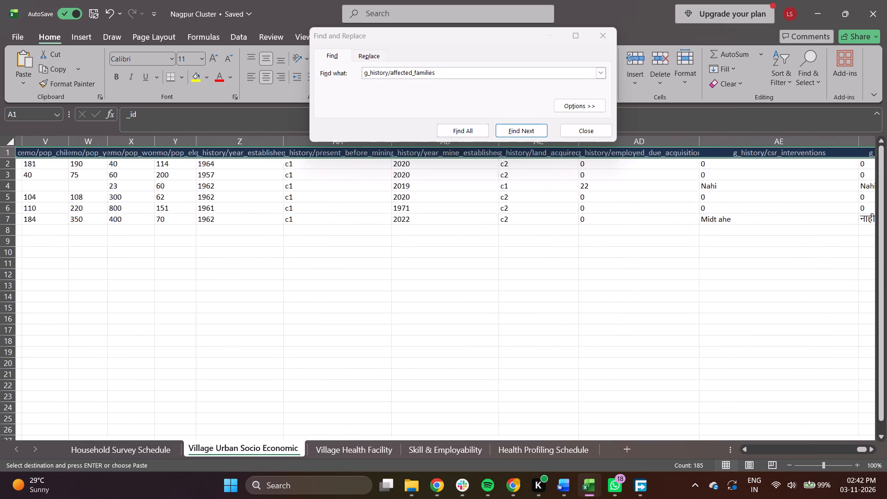
scroll(250, 300, right, 10)
Close the Find and Replace dialog and select cell B4 in the formhub/uuid column of the Village Urban Socio Economic sheet.
click(610, 35)
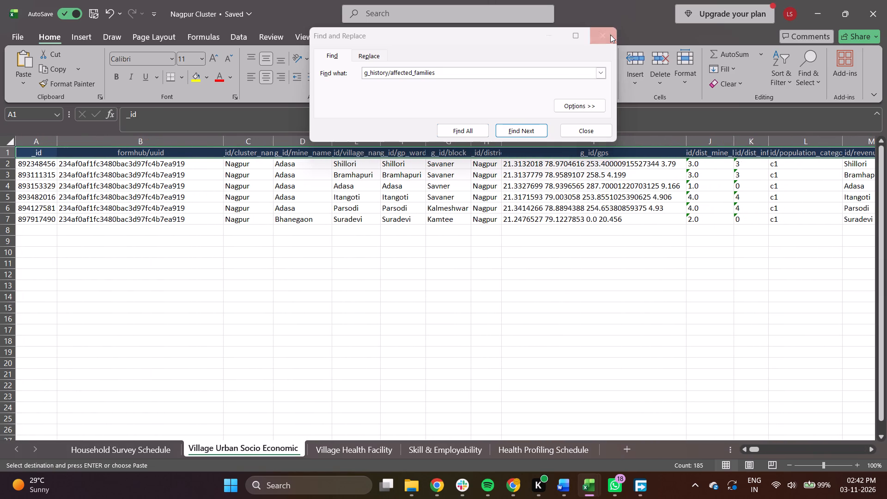
click(184, 187)
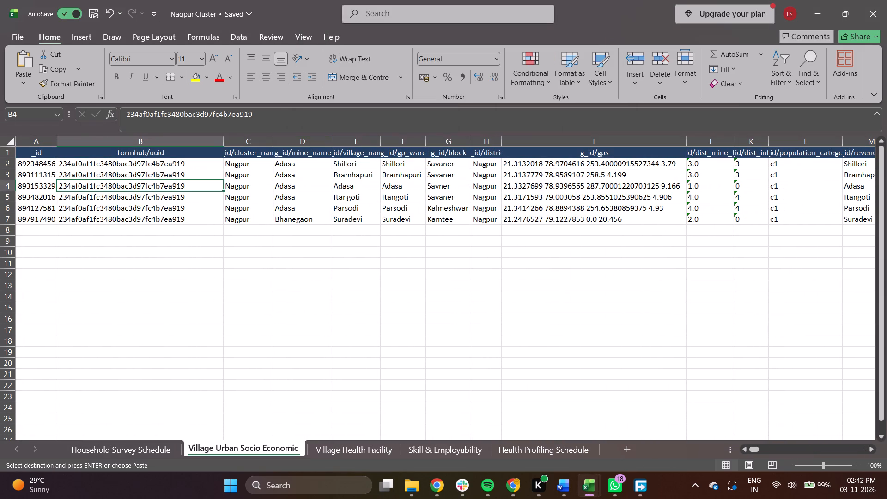
Examine the row 1 headers of the Village Urban Socio Economic sheet from the identification columns through to g_alt_livelihood/alt_logistics in column EU.
key(Up)
key(Up)
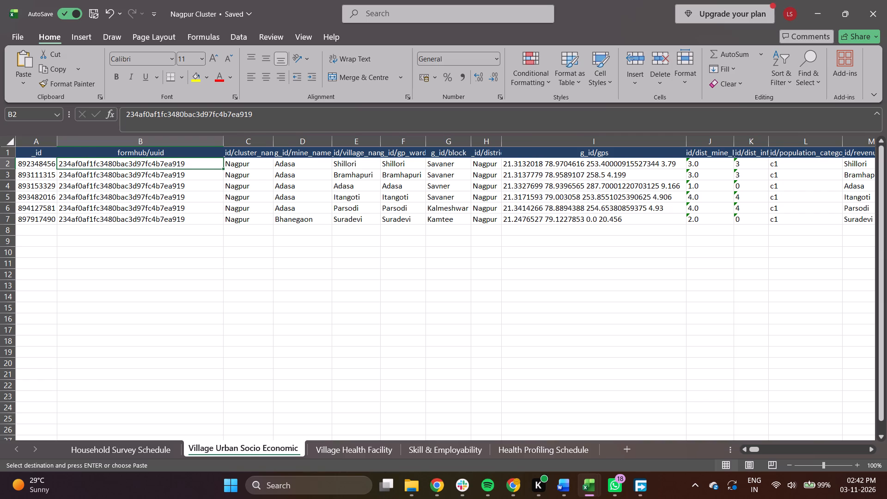
key(Right)
key(Right)
key(Right)
key(Right)
key(Right)
key(Right)
key(Right)
key(Right)
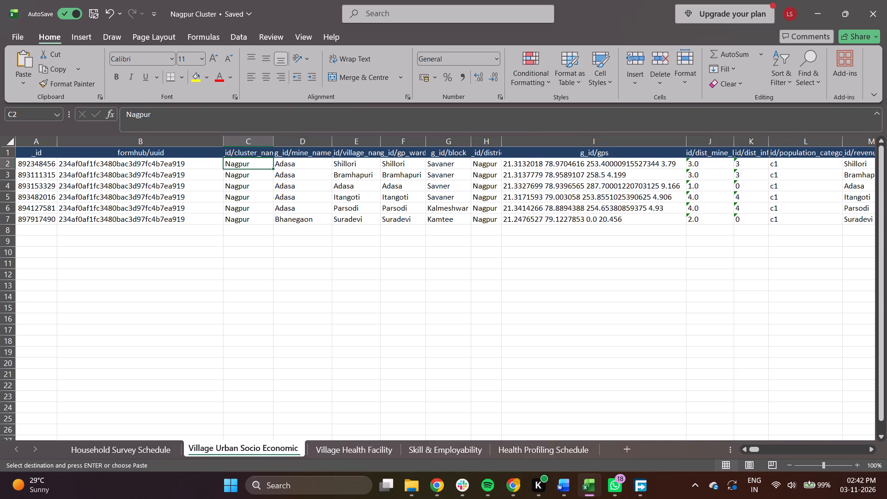
key(Up)
key(Right)
key(Right)
key(Right)
key(Right)
key(Right)
key(Right)
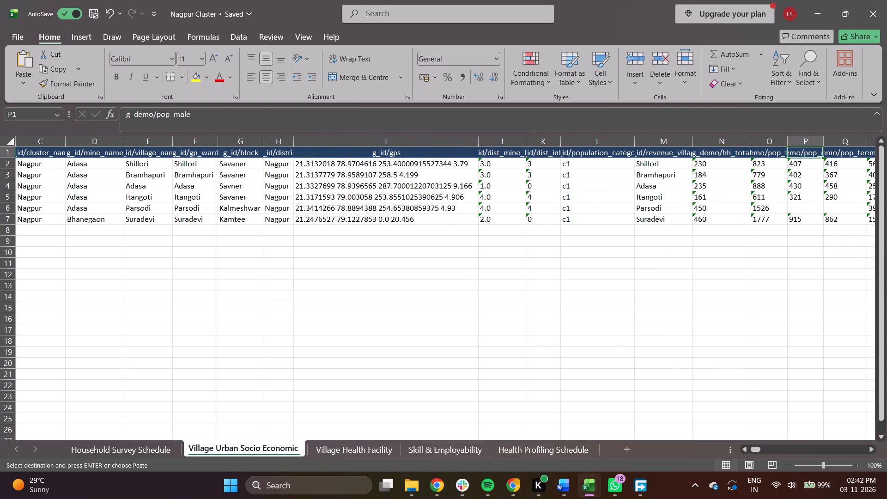
key(Right)
key(Right)
key(Right)
key(Right)
key(Right)
key(Right)
key(Right)
key(Right)
key(Right)
key(Right)
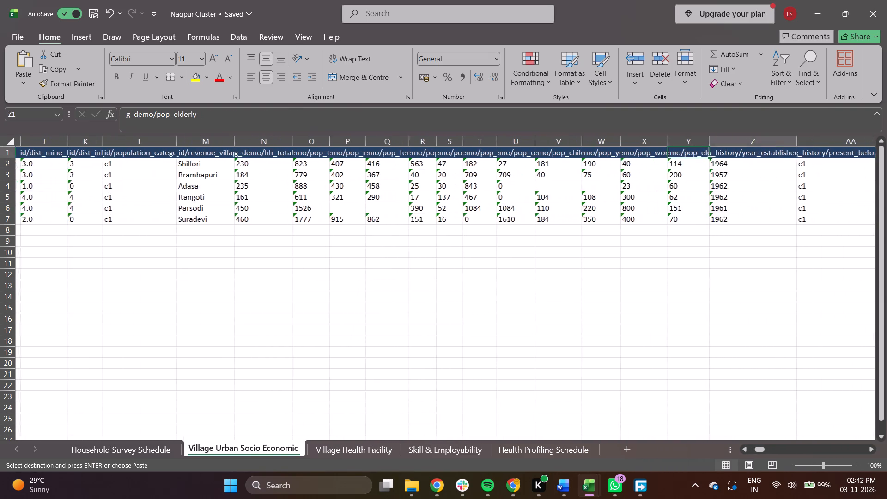
key(Right)
key(Right)
key(Right)
key(Right)
key(Right)
key(Right)
key(Right)
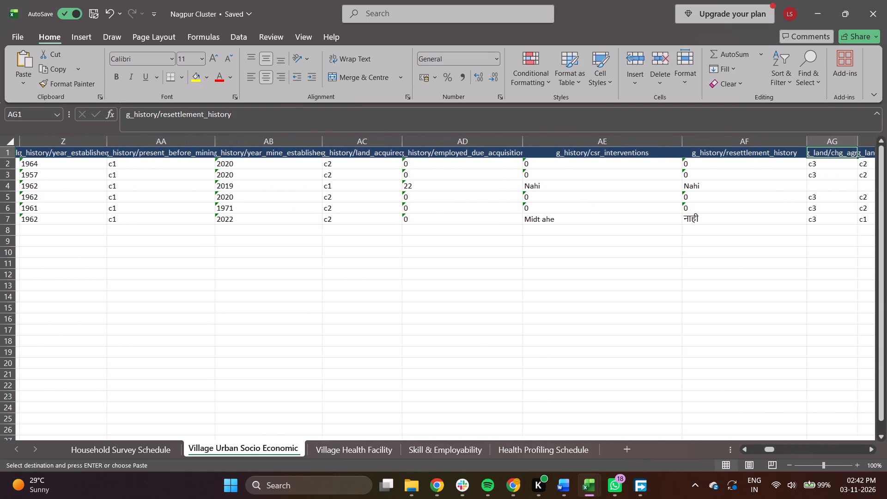
key(Right)
key(Right)
key(Right)
key(Right)
key(Right)
key(Right)
key(Right)
key(Right)
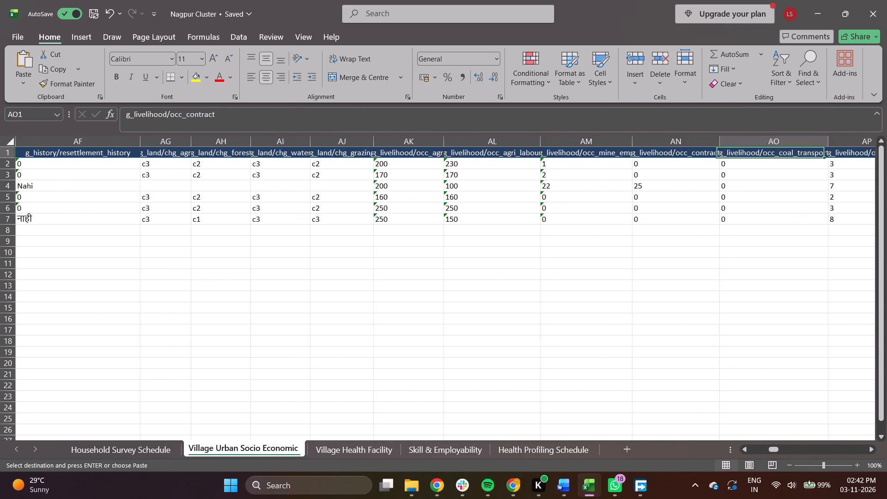
key(Right)
key(Right)
key(Right)
key(Right)
key(Right)
key(Right)
key(Right)
key(Right)
key(Right)
key(Right)
key(Right)
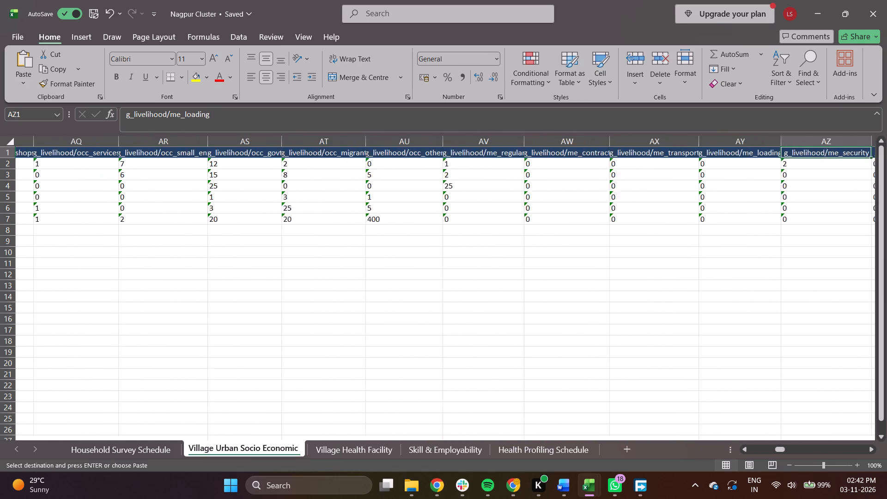
key(Right)
key(Right)
key(Right)
key(Right)
key(Right)
key(Right)
key(Right)
key(Right)
key(Right)
key(Right)
key(Right)
key(Right)
key(Right)
key(Right)
key(Right)
key(Right)
key(Right)
key(Right)
key(Right)
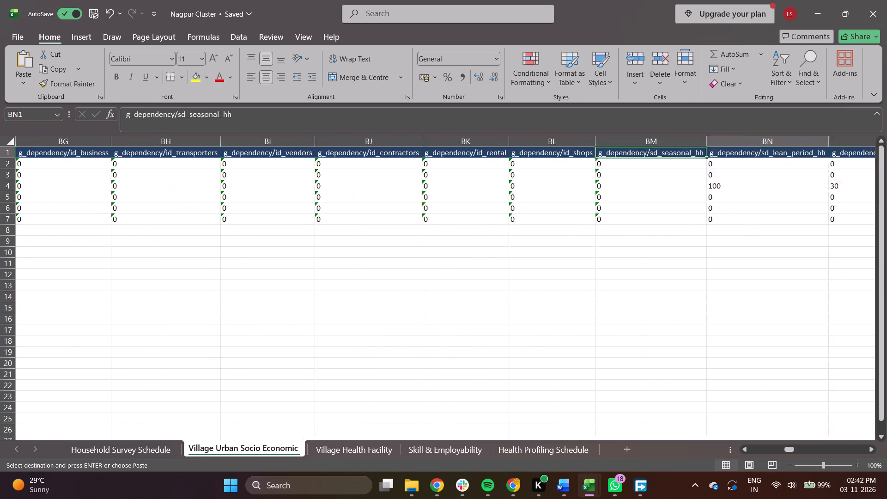
key(Right)
key(Right)
key(Right)
key(Right)
key(Right)
key(Right)
key(Right)
key(Right)
key(Right)
key(Right)
key(Right)
key(Right)
key(Right)
key(Right)
key(Right)
key(Right)
key(Right)
key(Right)
key(Right)
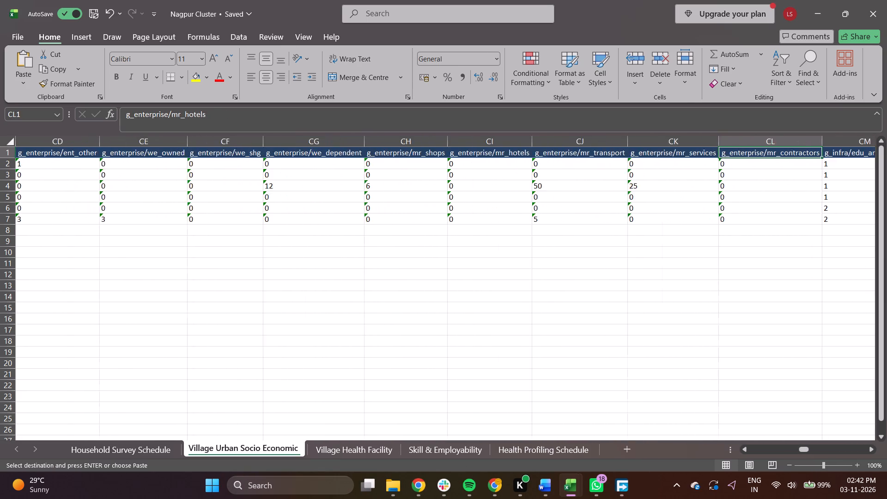
key(Right)
key(Right)
key(Right)
key(Right)
key(Right)
key(Right)
key(Right)
key(Right)
key(Right)
key(Right)
key(Right)
key(Right)
key(Right)
key(Right)
key(Right)
key(Right)
key(Right)
key(Right)
key(Right)
key(Right)
key(Right)
key(Right)
key(Right)
key(Right)
key(Right)
key(Right)
key(Right)
key(Right)
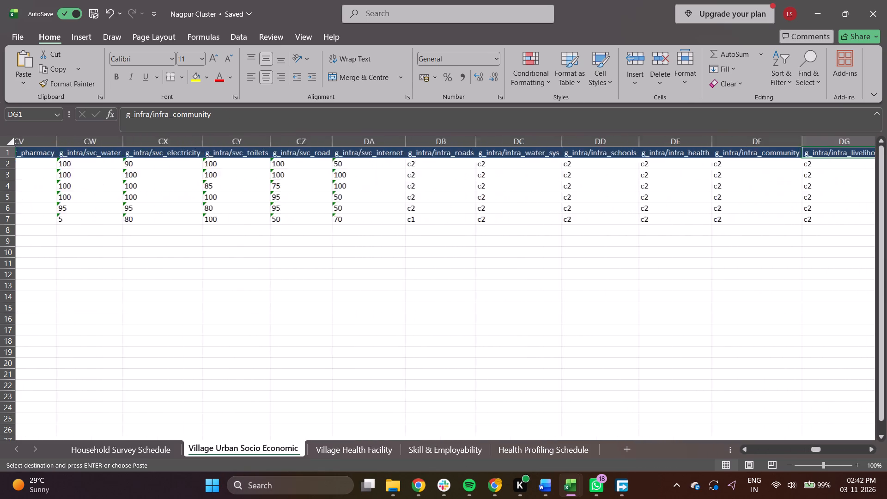
key(Right)
key(Right)
key(Right)
key(Right)
key(Right)
key(Right)
key(Right)
key(Right)
key(Right)
key(Right)
key(Right)
key(Right)
key(Right)
key(Right)
key(Right)
key(Right)
key(Right)
key(Right)
key(Right)
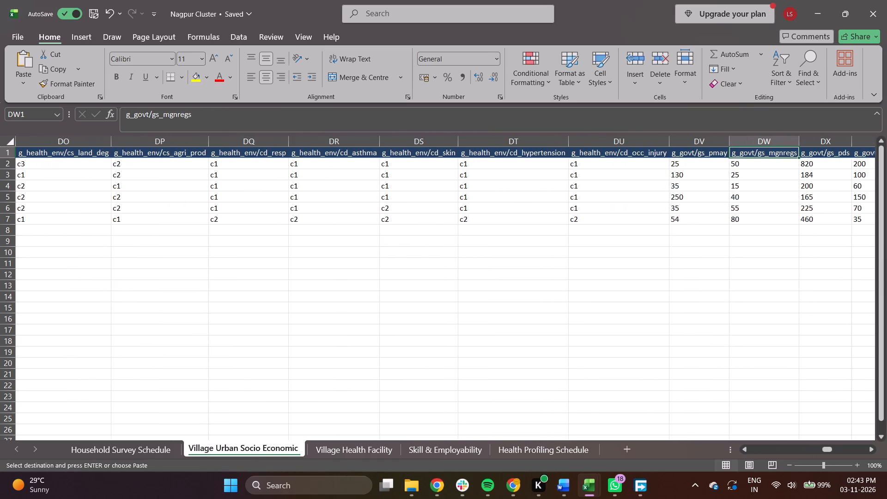
key(Right)
key(Right)
key(Right)
key(Right)
key(Right)
key(Right)
key(Right)
key(Right)
key(Right)
key(Right)
key(Right)
key(Right)
key(Right)
key(Right)
key(Right)
key(Right)
key(Right)
key(Right)
key(Right)
key(Right)
key(Right)
key(Right)
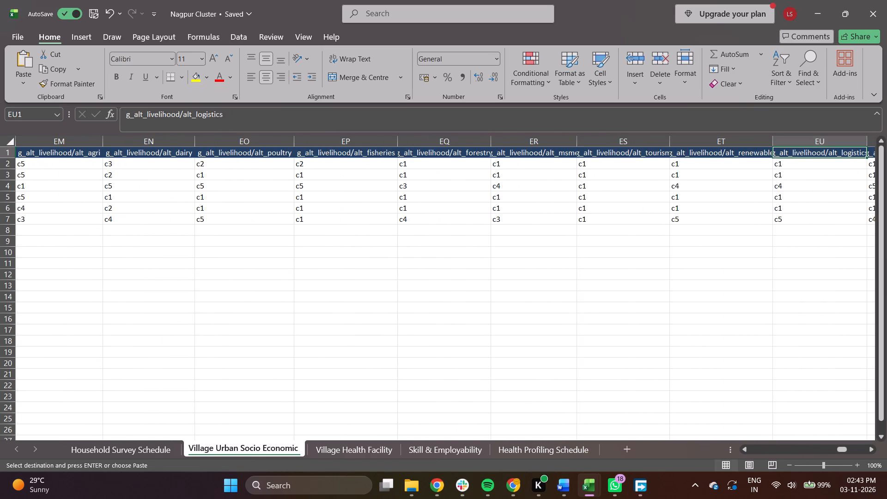
Examine the remaining row 1 headers from g_alt_livelihood/alt_logistics through the vulnerability, metadata and land columns to g_history/affected_families in column GC.
key(Right)
key(Right)
key(Right)
key(Right)
key(Right)
key(Right)
key(Right)
key(Right)
key(Right)
key(Right)
key(Right)
key(Right)
key(Right)
key(Right)
key(Right)
key(Right)
key(Left)
key(Left)
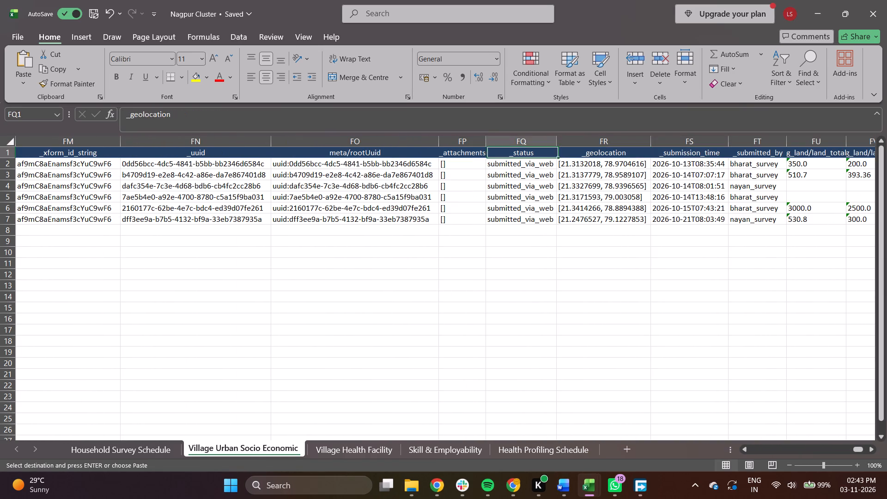
key(Left)
key(Left)
key(Left)
key(Left)
key(Left)
key(Left)
key(Left)
key(Left)
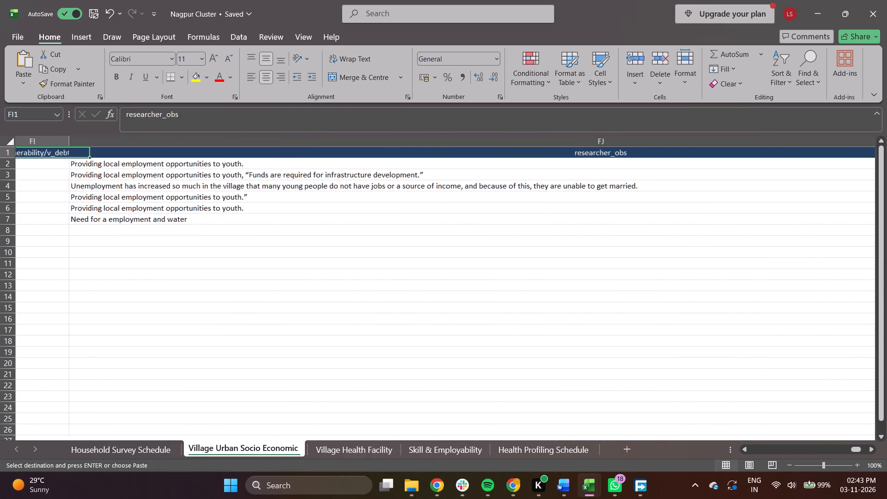
key(Right)
key(Right)
key(Right)
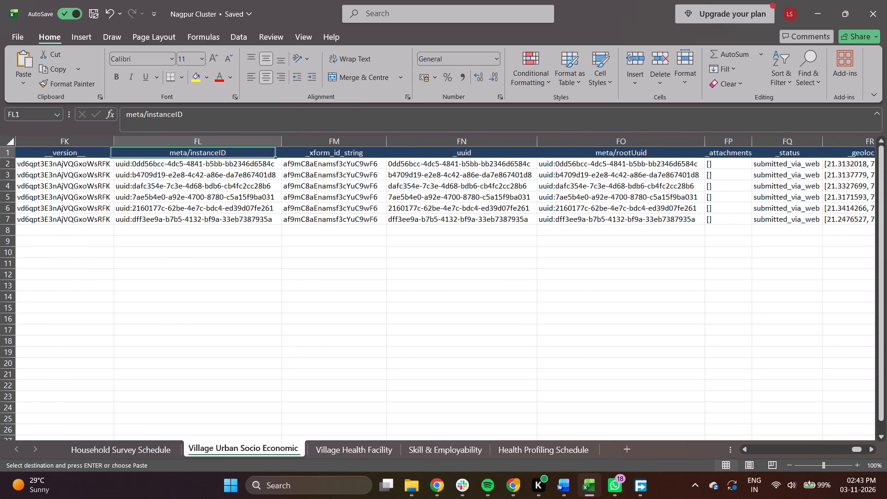
key(Right)
key(Right)
key(Right)
key(Right)
key(Right)
key(Right)
key(Right)
key(Right)
key(Right)
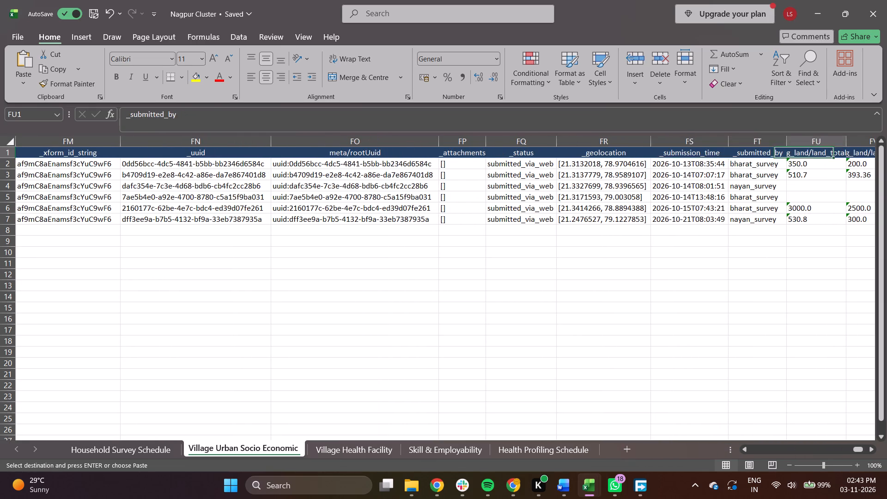
key(Right)
key(Right)
key(Right)
key(Right)
key(Right)
key(Right)
key(Right)
key(Right)
key(Right)
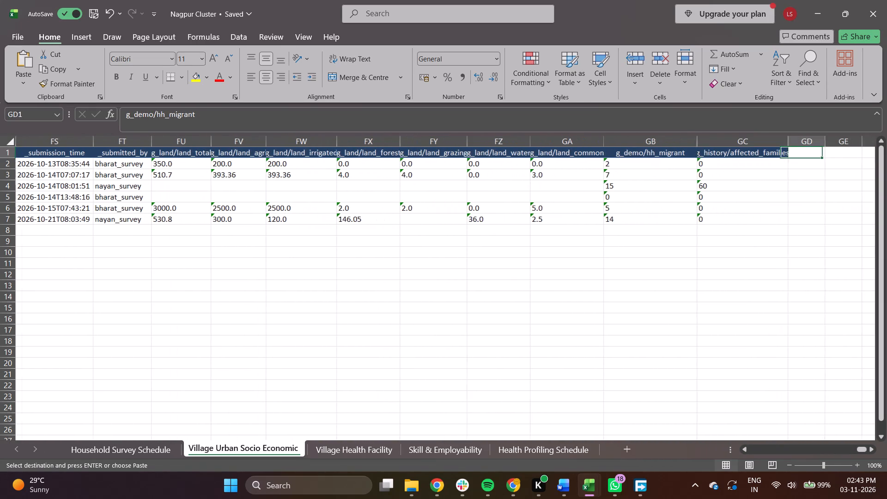
key(Right)
Examine the Village Urban Socio Economic columns from g_history/affected_families in GC back through the land and submission metadata to meta/rootUuid in FO.
key(Left)
key(Left)
key(Left)
key(Left)
key(Left)
key(Left)
key(Left)
key(Left)
key(Left)
key(Left)
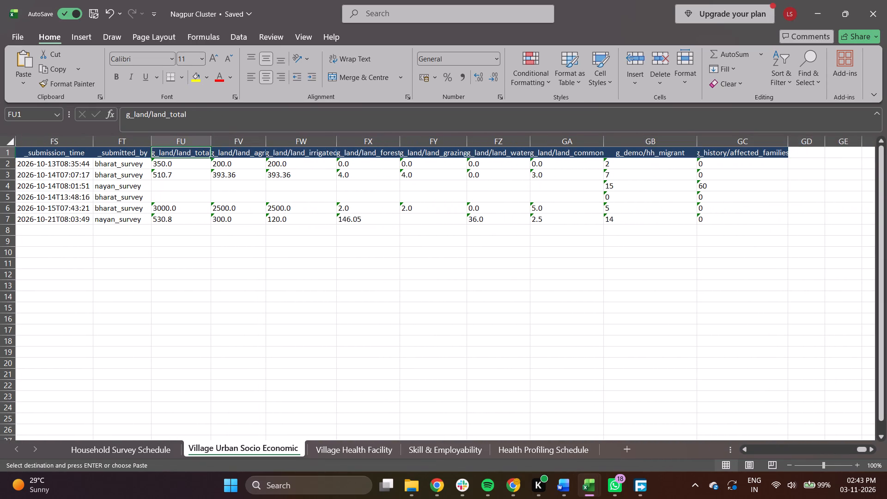
key(Left)
key(Left)
key(Down)
key(Down)
key(Down)
key(Down)
key(Down)
key(Left)
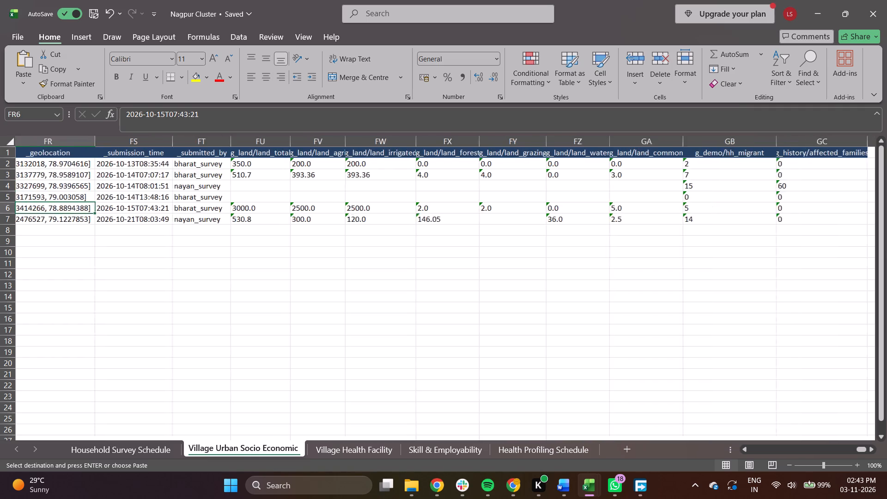
key(Left)
key(Left)
key(Left)
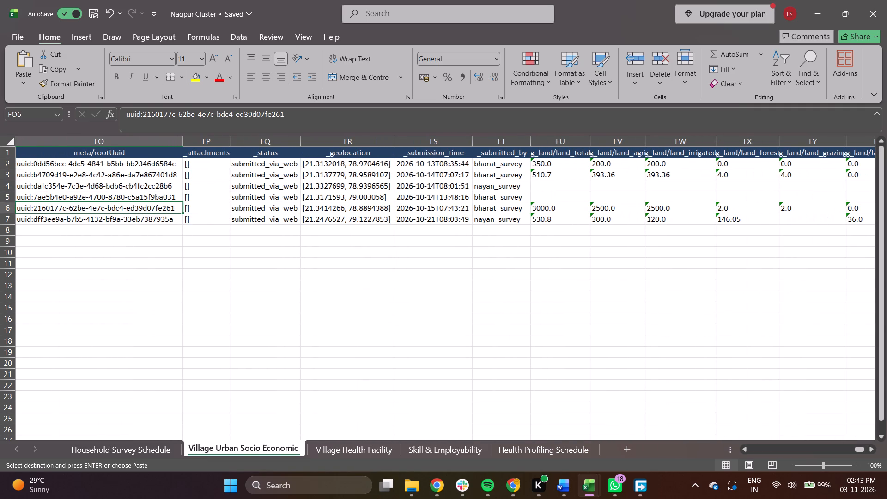
Examine the columns from _uuid in FN back through the vulnerability columns to the social capital columns around EX.
key(Left)
key(Left)
key(Left)
key(Left)
key(Left)
key(Left)
key(Left)
key(Left)
key(Left)
key(Left)
key(Left)
key(Left)
key(Left)
key(Left)
key(Left)
key(Left)
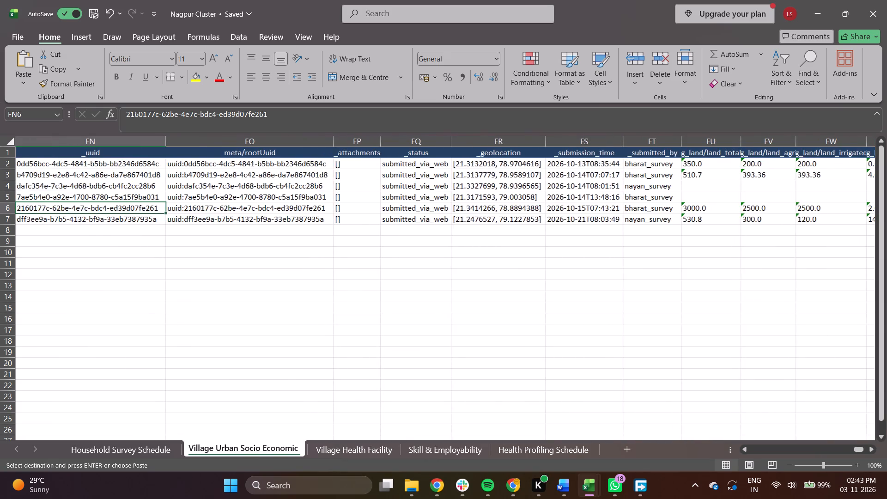
key(Up)
key(Up)
key(Up)
key(Left)
key(Left)
key(Left)
key(Left)
key(Left)
key(Left)
key(Left)
key(Left)
key(Left)
key(Left)
key(Left)
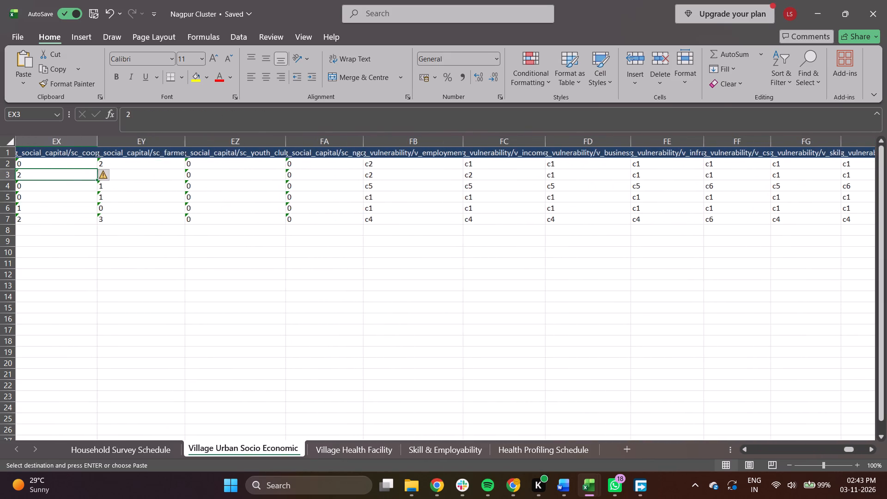
Return to the start of the Village Urban Socio Economic sheet and select the _id header in cell A1.
key(ctrl+Left)
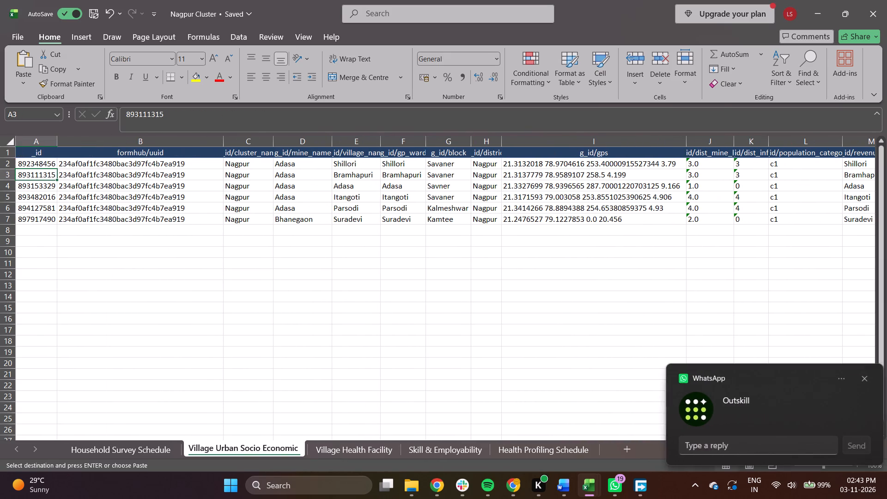
key(Right)
key(Right)
key(Right)
key(Up)
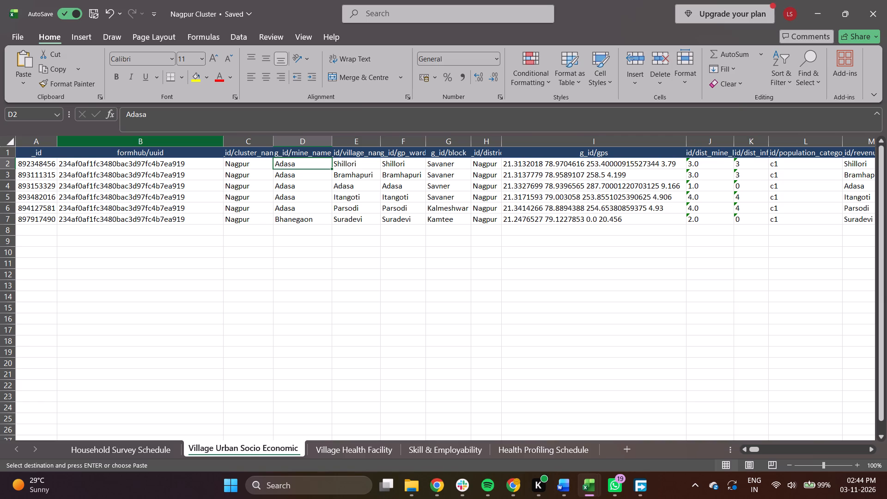
click(40, 155)
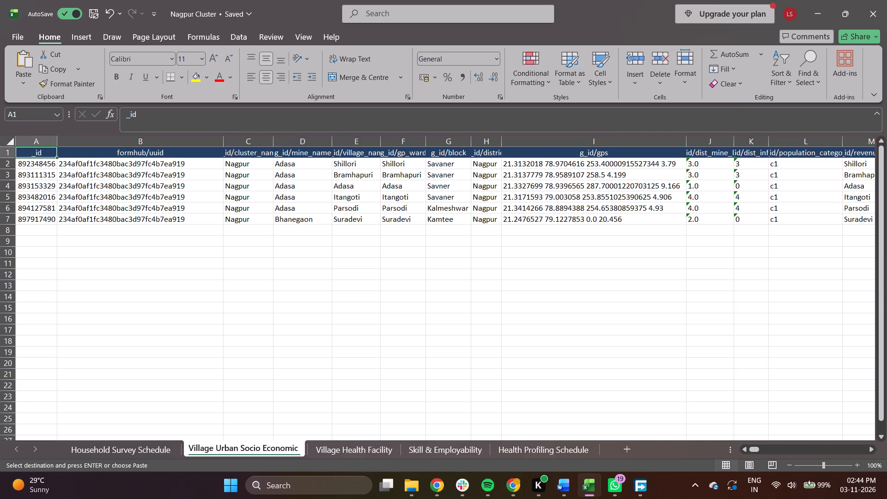
Switch to the Mine Entries Pipla workbook and compare the row 1 and row 9 headers from g_vulnerability/v_csr to researcher_obs and __version__.
key(alt+Tab)
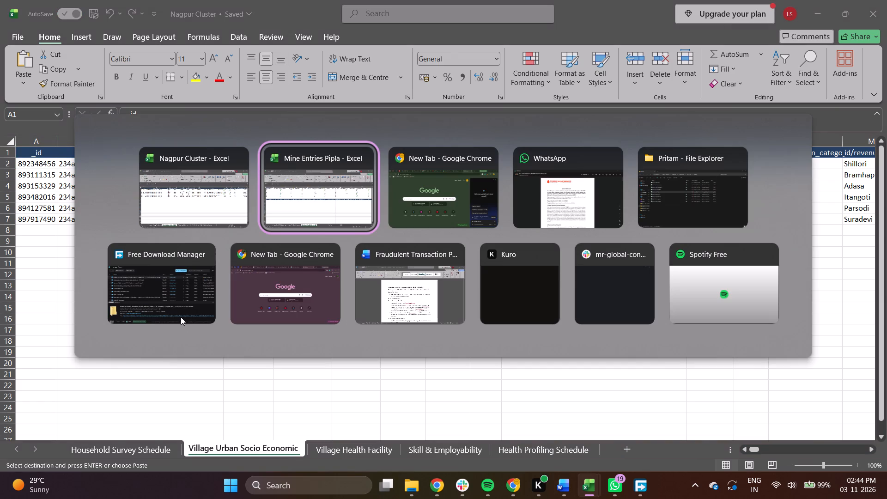
key(Left)
key(Left)
key(Left)
key(Left)
key(Left)
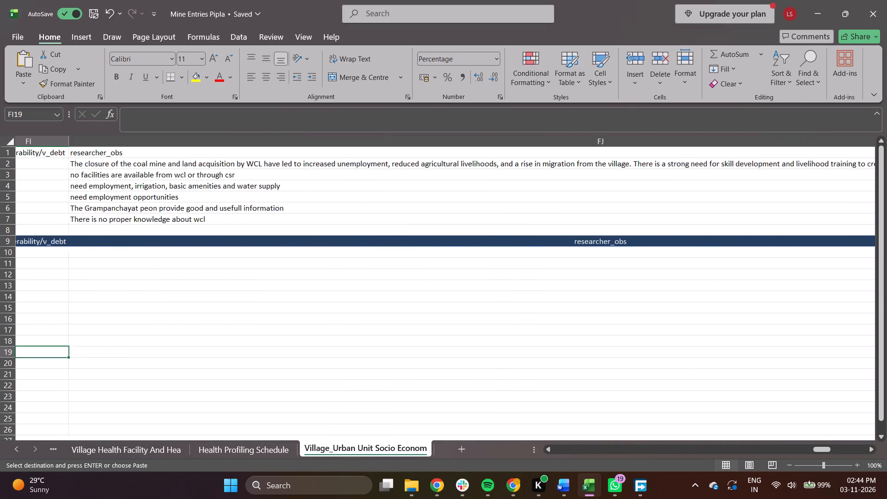
key(Left)
key(Left)
key(Left)
key(Up)
key(Up)
key(Up)
key(Up)
key(Up)
key(Up)
key(Up)
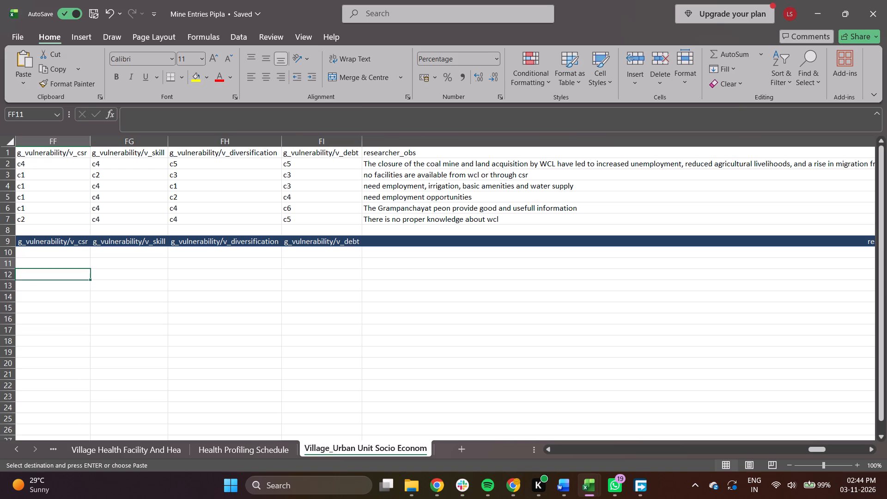
key(Up)
key(Up)
key(Up)
key(Right)
key(Right)
key(Right)
key(Right)
key(Right)
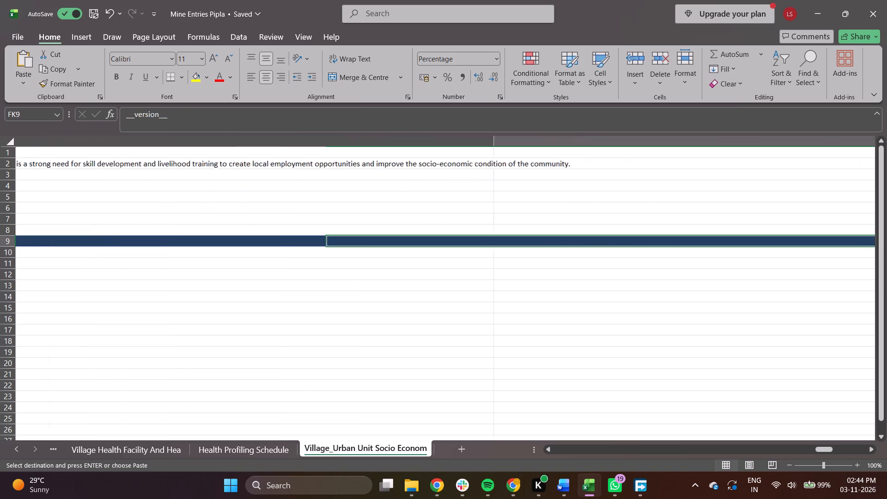
key(Right)
key(Right)
key(Left)
key(Left)
key(Left)
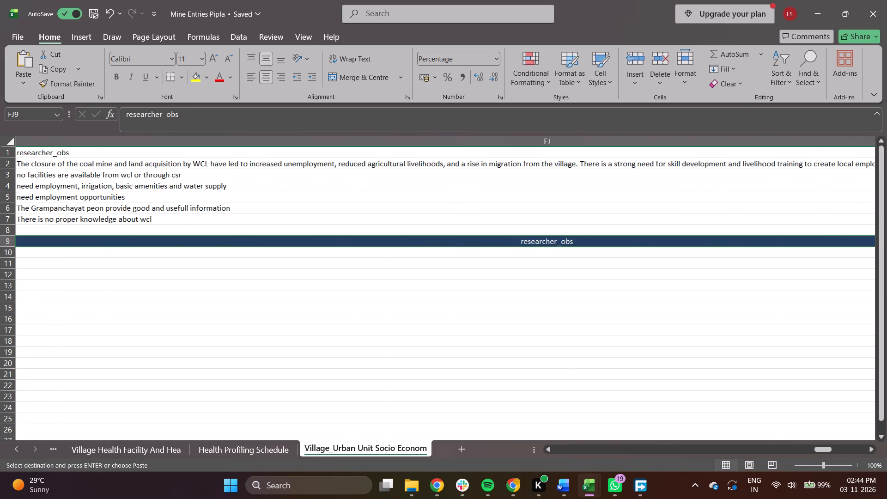
View the Nagpur Cluster workbook's Village Urban Socio Economic sheet and return to Mine Entries Pipla.
key(alt+Tab)
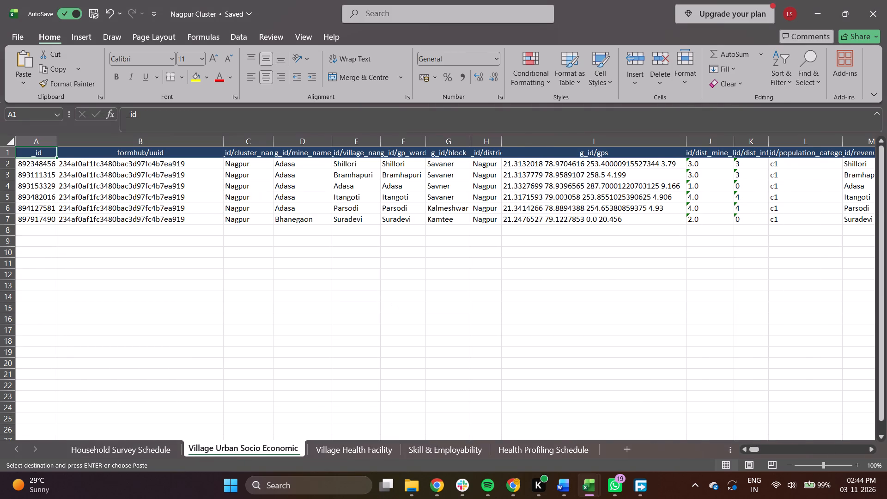
key(alt+Tab)
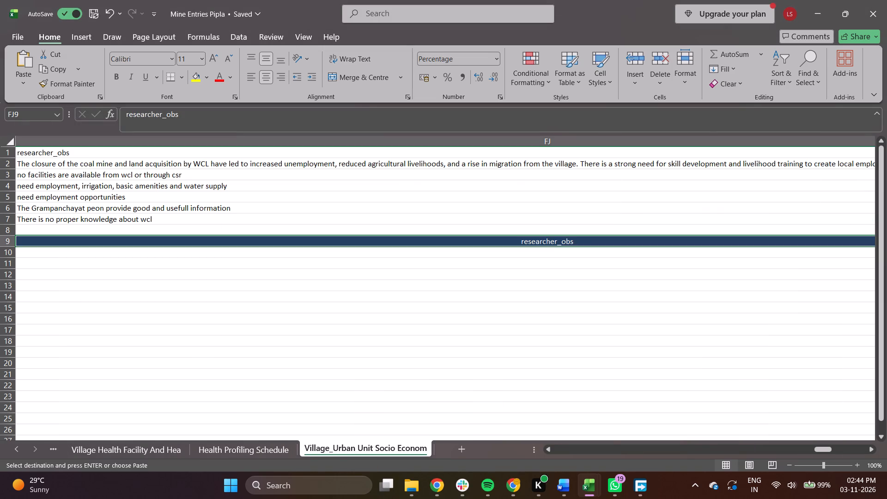
Compare the row 1 and row 9 headers of the g_social_capital and g_vulnerability columns between EX and FI.
key(Left)
key(Left)
key(Left)
key(Left)
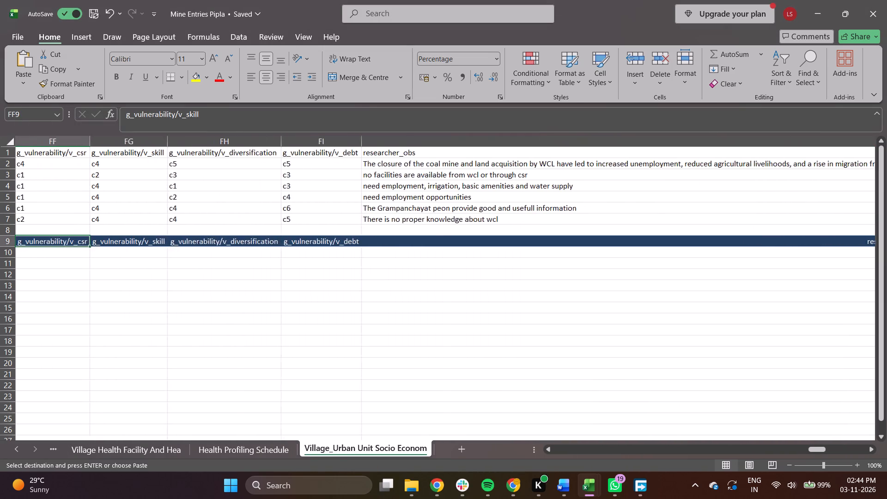
key(Left)
key(Right)
key(Up)
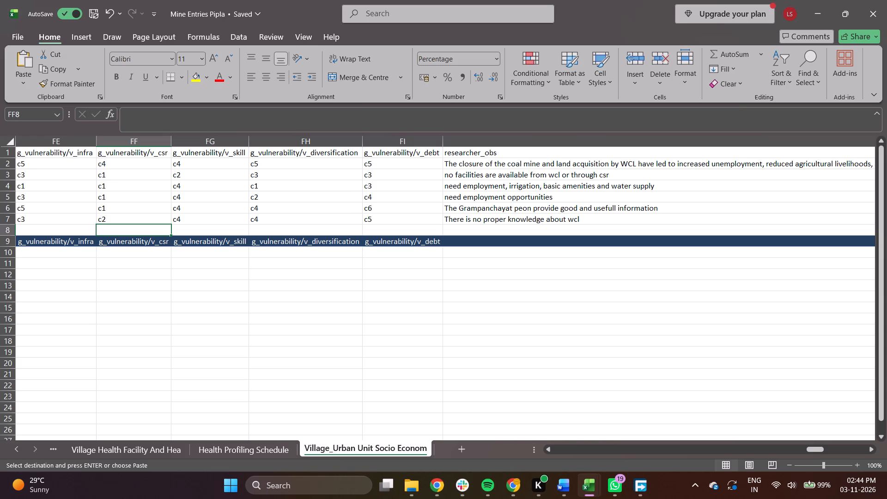
key(Left)
key(Left)
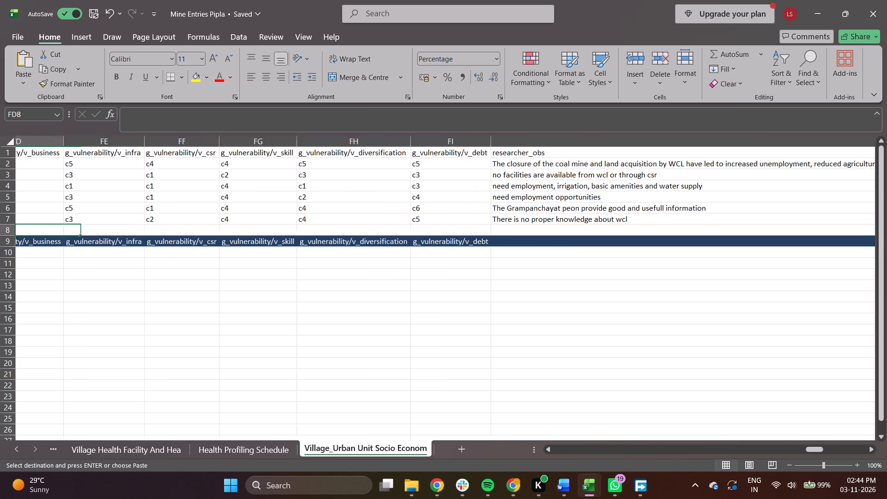
key(Left)
key(Left)
key(Left)
key(Left)
key(Left)
key(Left)
key(Up)
key(Up)
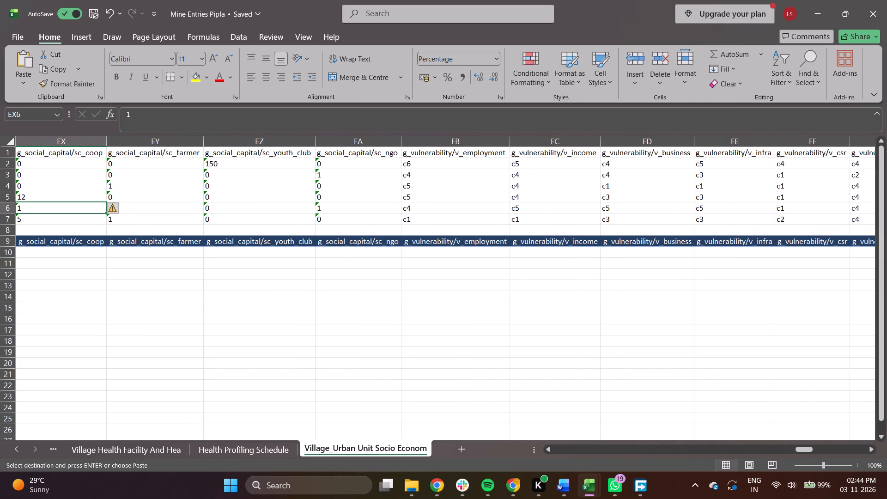
key(Right)
key(Right)
key(Right)
key(Right)
key(Right)
key(Right)
key(Right)
key(Right)
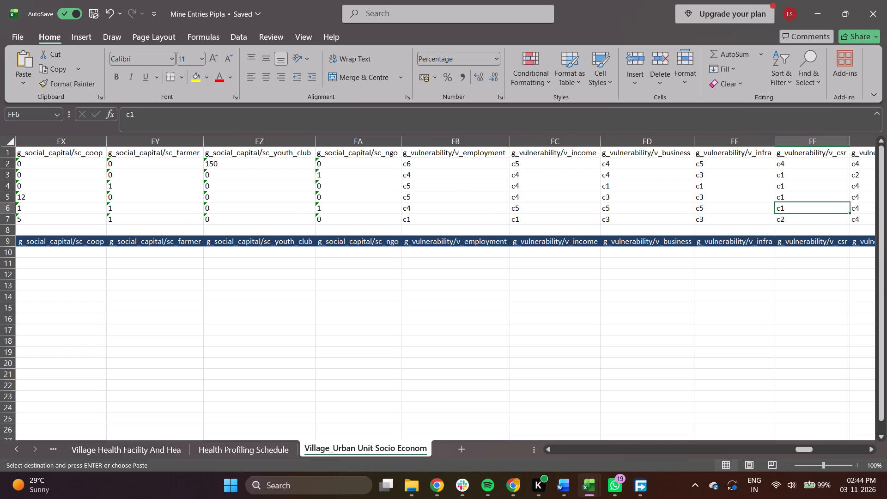
key(Right)
key(Down)
key(Down)
key(Left)
key(Up)
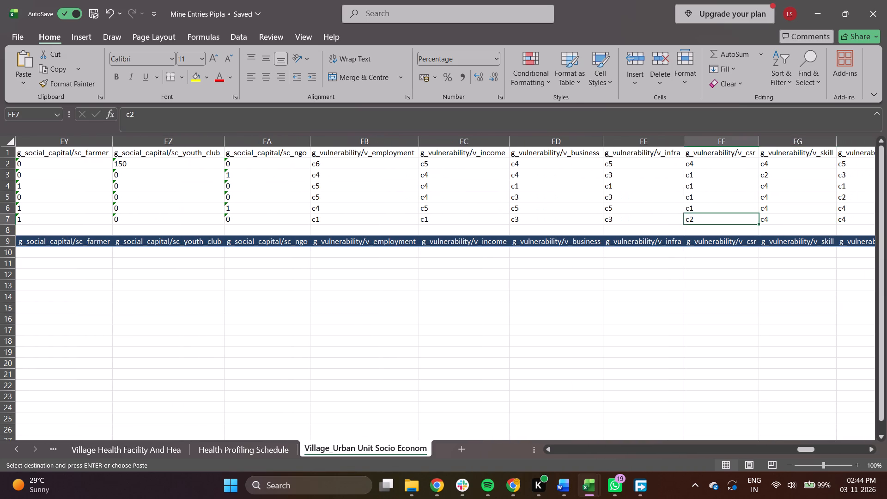
Examine the metadata columns around meta/instanceID, _xform_id_string, _uuid and meta/rootUuid against the row 9 headers.
key(Up)
key(Up)
key(Right)
key(Right)
key(Right)
key(Right)
key(Right)
key(Right)
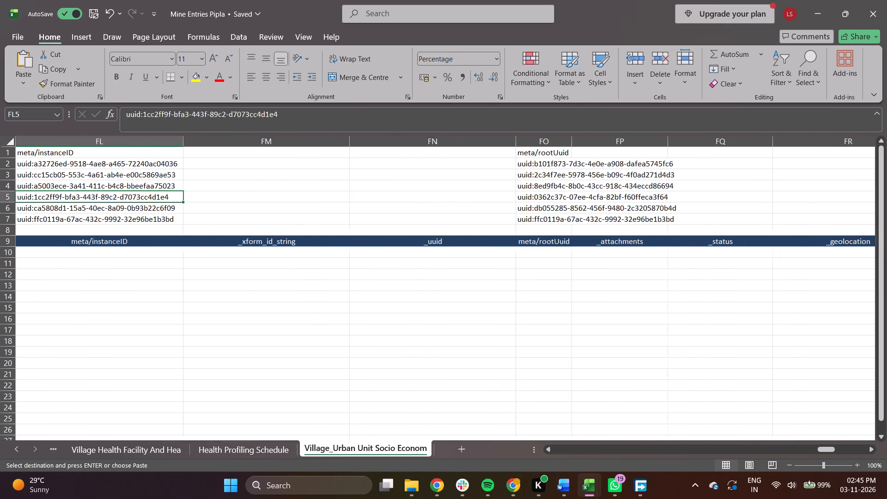
key(Right)
key(Right)
key(Right)
key(Right)
key(Right)
key(Left)
key(Left)
key(Left)
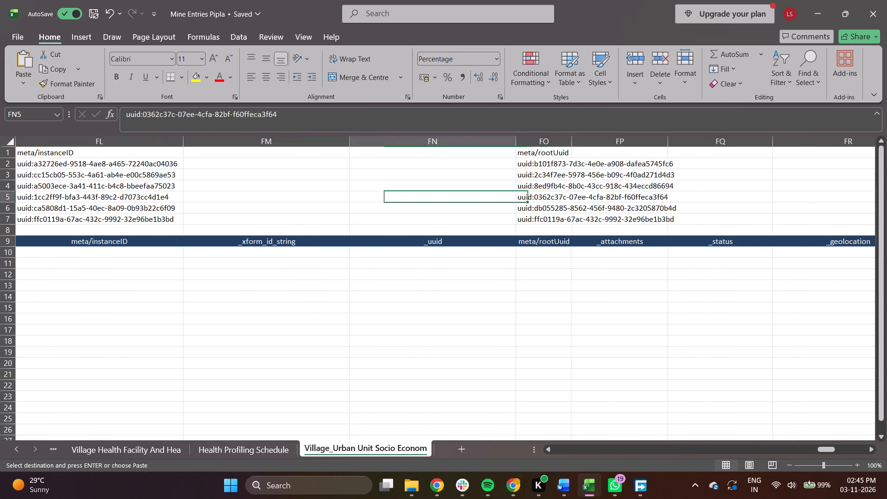
key(Left)
key(Left)
key(Left)
key(Left)
key(Right)
key(Right)
key(Right)
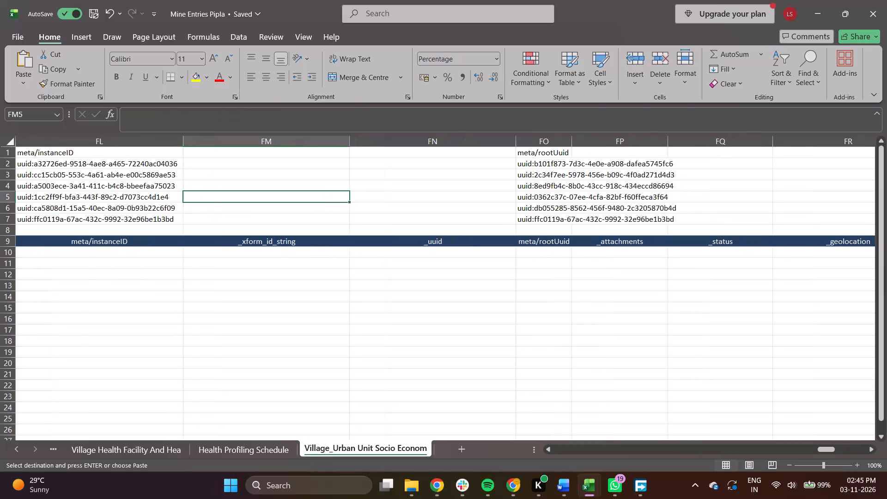
Check the row 1 and row 9 headers around _xform_id_string, meta/rootUuid and _status, with a brief look at the Nagpur Cluster workbook.
key(Up)
key(Up)
key(Up)
key(Up)
key(Right)
key(Right)
key(Right)
key(Right)
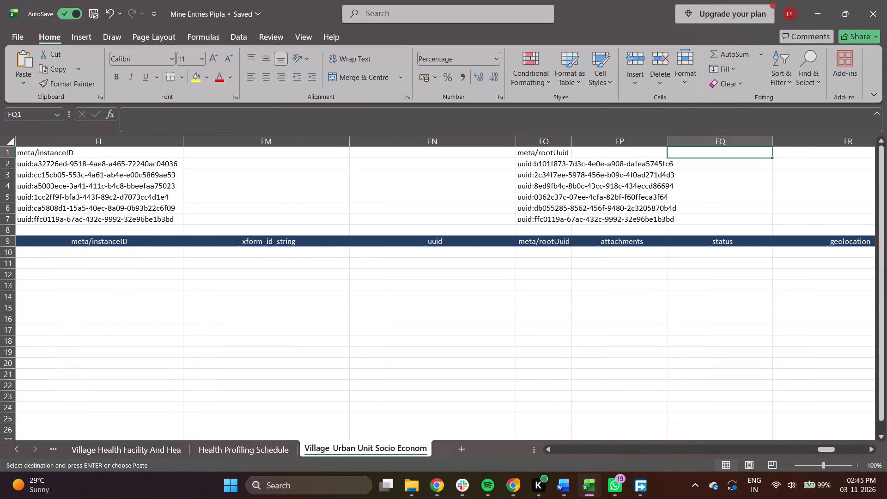
key(Left)
key(Left)
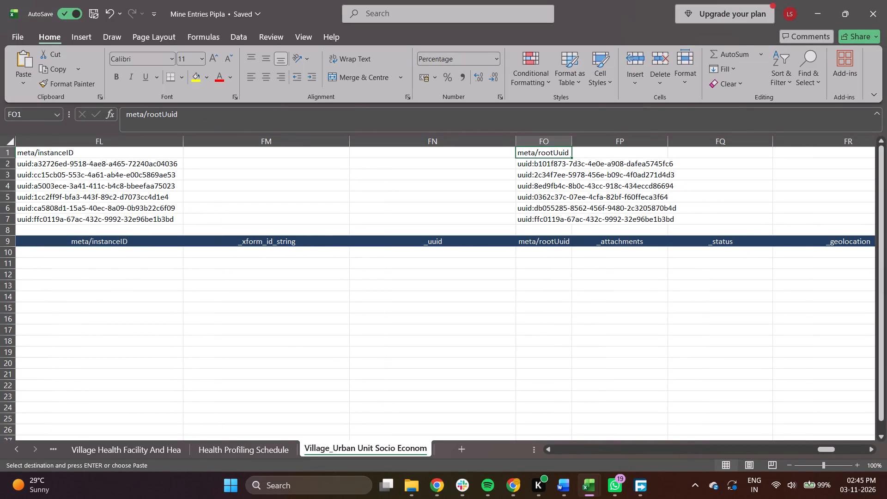
key(alt+Tab)
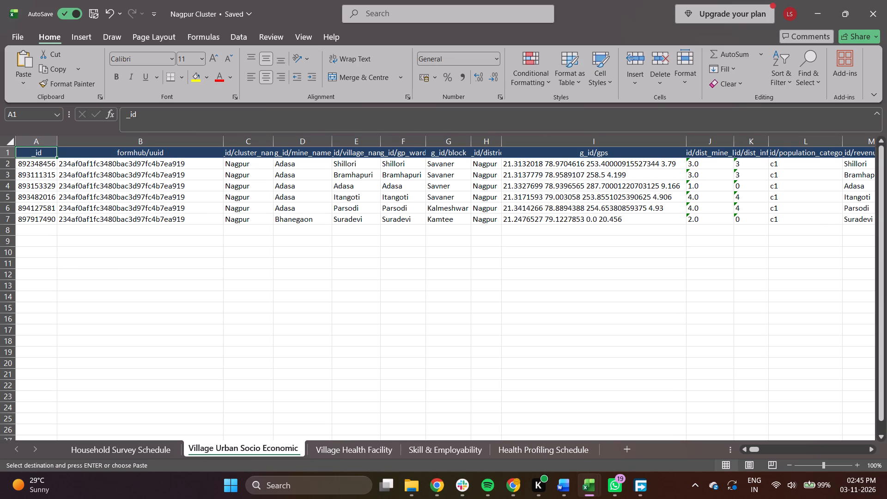
key(alt+Tab)
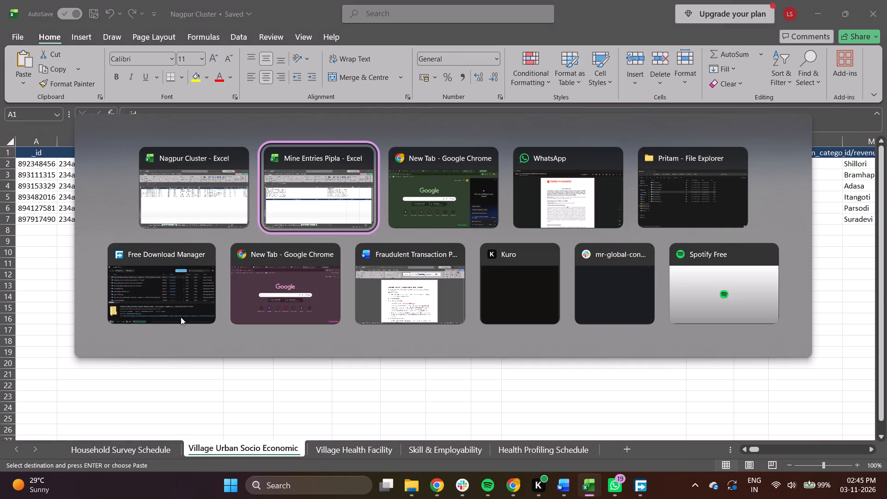
Review the row 1 and row 9 headers in Mine Entries Pipla backwards from column FN to the g_vulnerability columns.
key(Up)
key(Up)
key(Up)
key(Up)
key(Left)
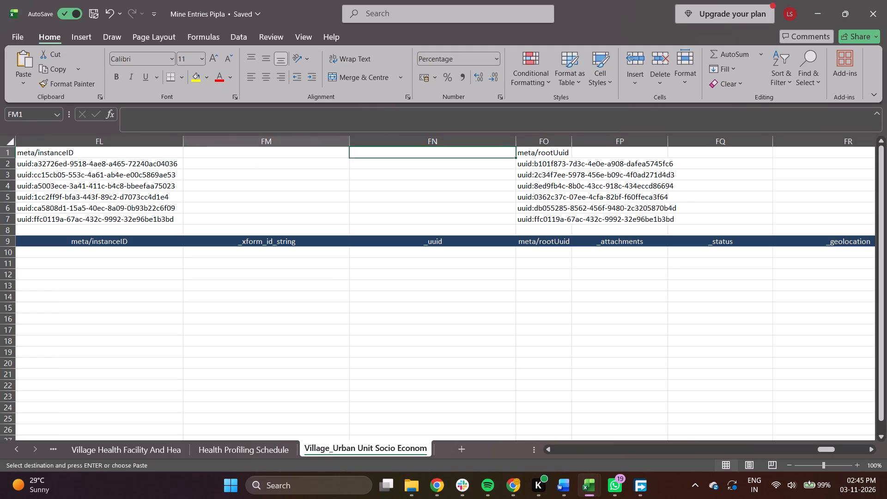
key(Left)
key(Left)
key(Left)
key(Left)
key(Left)
key(Left)
key(Left)
key(Left)
key(Left)
key(Left)
key(Left)
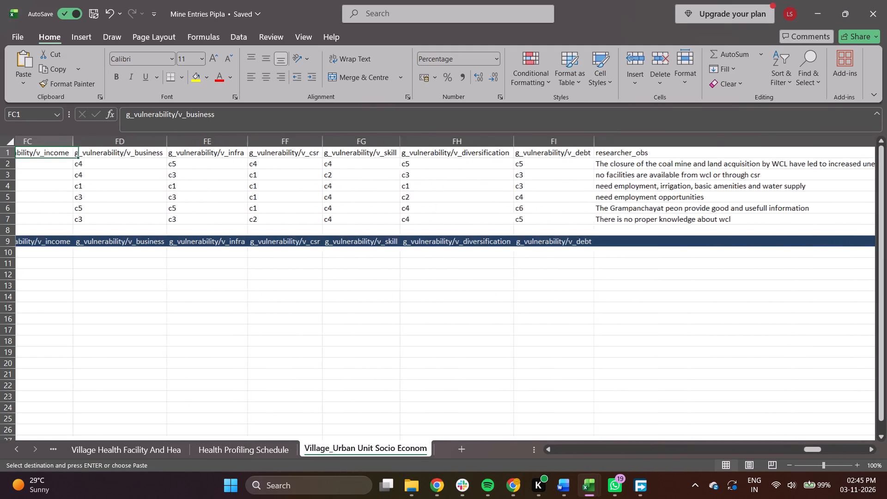
Compare the row 1 and row 9 headers backwards from the g_vulnerability columns to g_migration/mig_trend in column EG.
key(Left)
key(Left)
key(Left)
key(Left)
key(Left)
key(Left)
key(Left)
key(Left)
key(Left)
key(Left)
key(Left)
key(Left)
key(Left)
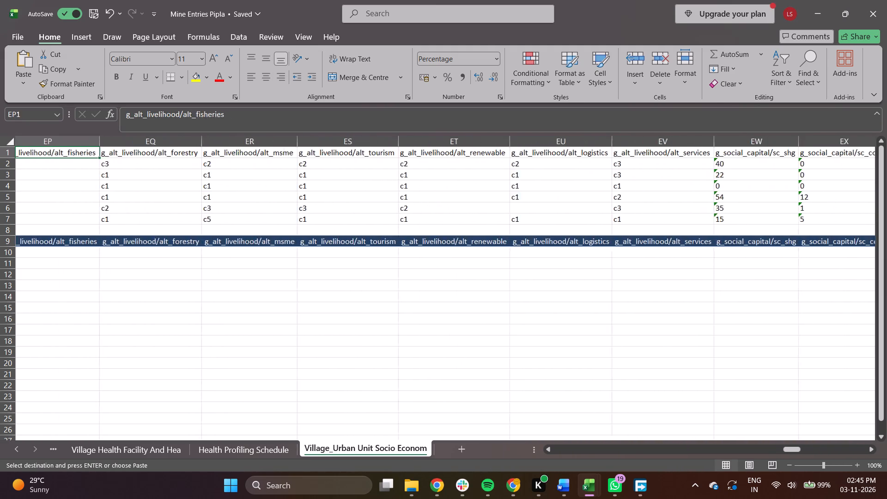
key(Left)
key(Left)
key(Left)
key(Left)
key(Left)
key(Left)
key(Left)
key(Left)
key(Left)
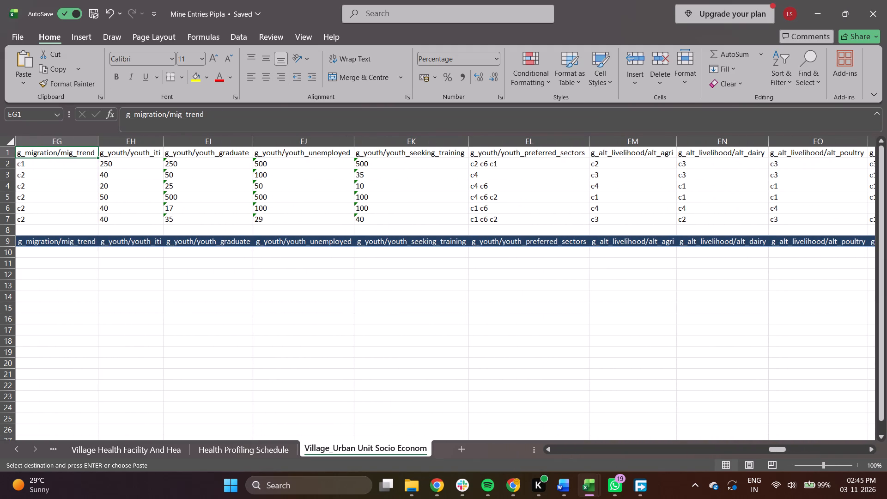
Compare the row 1 and row 9 headers of the g_youth and first g_alt_livelihood columns between EG and EQ.
key(Up)
key(Up)
key(Right)
key(Right)
key(Right)
key(Right)
key(Right)
key(Right)
key(Right)
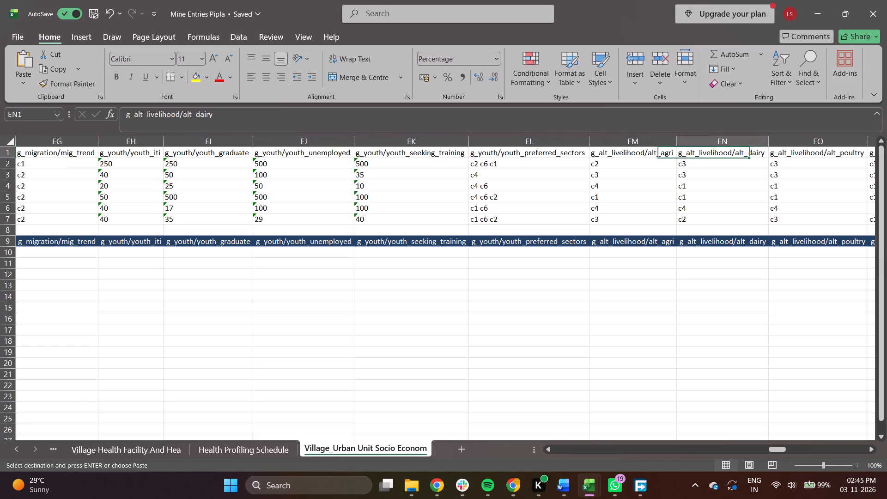
key(Right)
key(Right)
key(Right)
key(Left)
key(Left)
key(Left)
key(Left)
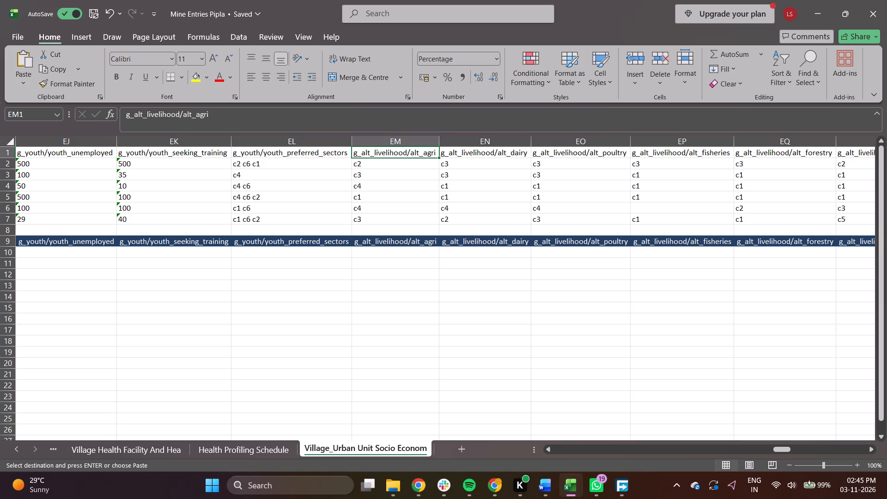
Compare the row 1 and row 9 headers from g_alt_livelihood/alt_agri to g_social_capital/sc_youth_club.
key(Up)
key(Up)
key(Right)
key(Right)
key(Right)
key(Right)
key(Right)
key(Right)
key(Right)
key(Right)
key(Right)
key(Right)
key(Right)
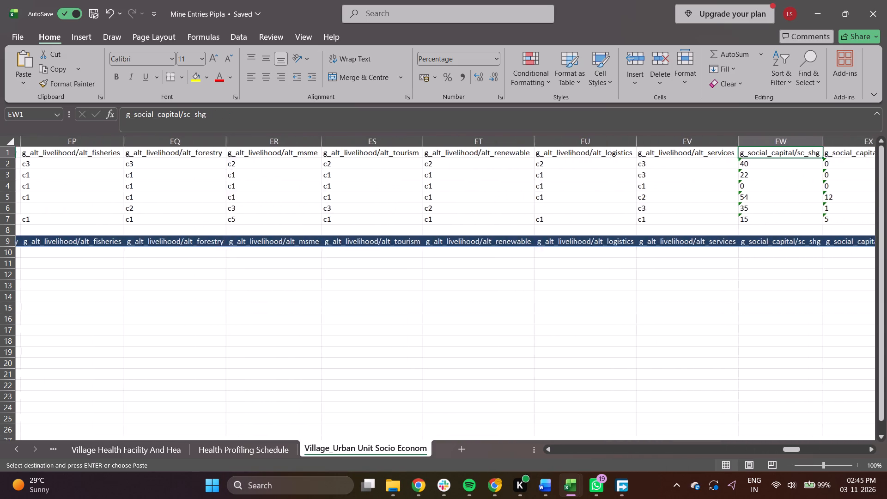
key(Right)
key(Right)
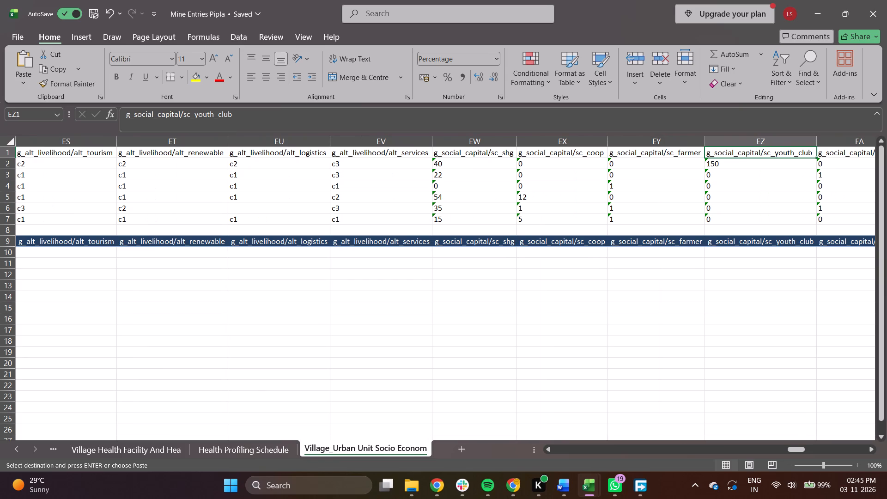
Switch to the Nagpur Cluster workbook and review the Village Urban Socio Economic headers from _id through the g_demo columns.
key(alt+Tab)
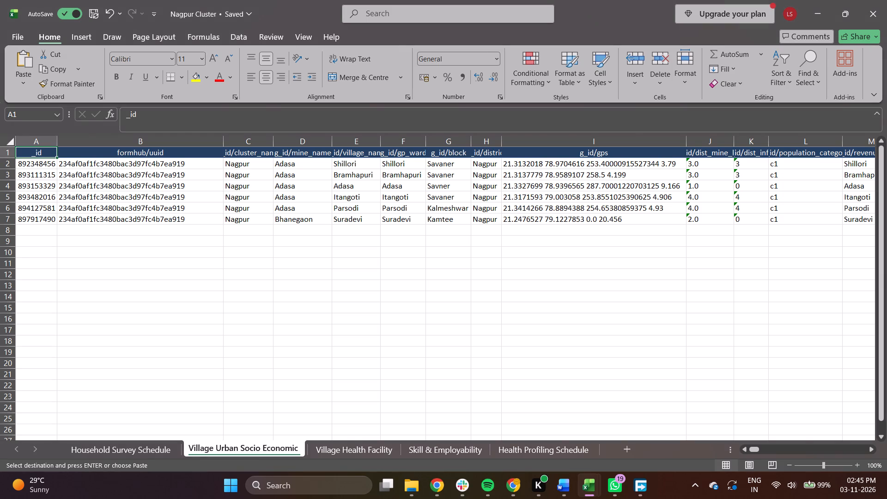
key(Right)
key(Right)
key(Right)
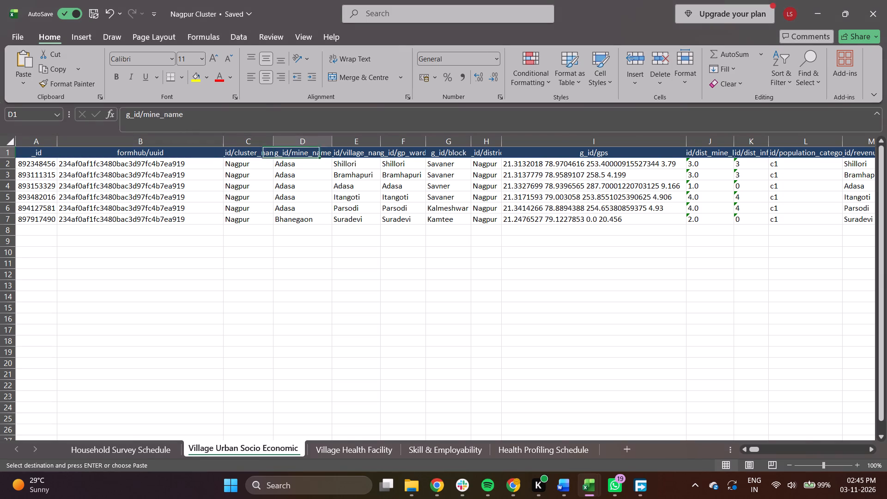
key(Right)
key(Right)
key(Right)
key(Right)
key(Right)
key(Right)
key(Right)
key(Right)
key(Right)
key(Right)
key(Right)
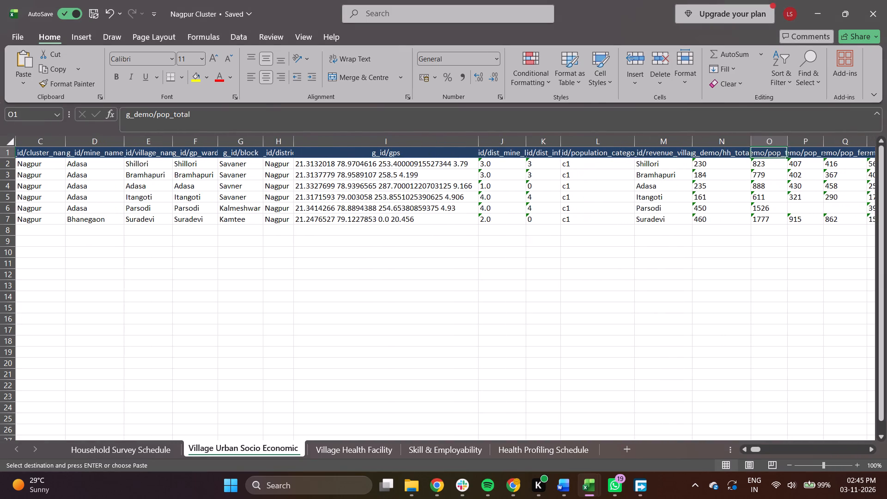
key(Right)
key(Right)
key(Right)
key(Right)
key(Right)
key(Right)
key(Right)
key(Right)
key(Right)
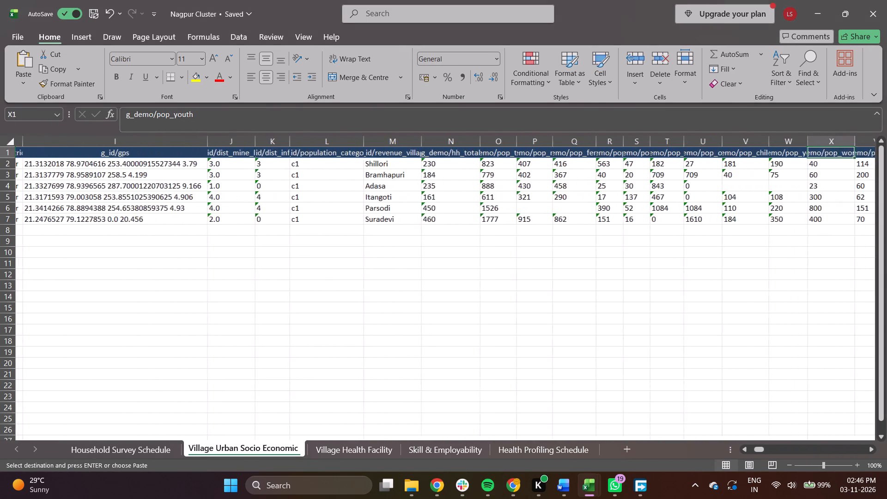
Review the Nagpur Cluster headers and data across the g_history, g_land and first g_livelihood columns up to AR.
key(Right)
key(Right)
key(Right)
key(Right)
key(Right)
key(Right)
key(Right)
key(Right)
key(Right)
key(Right)
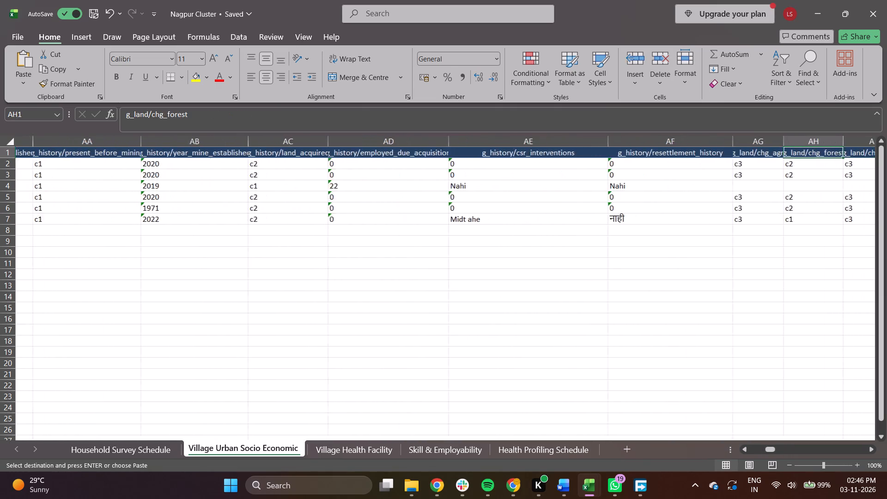
key(Right)
key(Right)
key(Right)
key(Right)
key(Right)
key(Right)
key(Right)
key(Right)
key(Right)
key(Right)
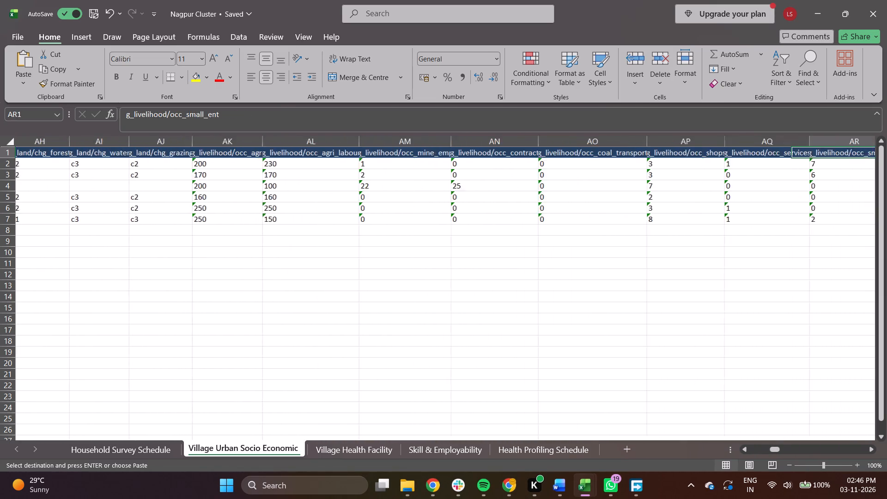
Review the Nagpur Cluster headers and data from the remaining g_livelihood columns through g_dependency/is_other in column BV.
key(Right)
key(Right)
key(Right)
key(Right)
key(Right)
key(Right)
key(Right)
key(Right)
key(Right)
key(Right)
key(Right)
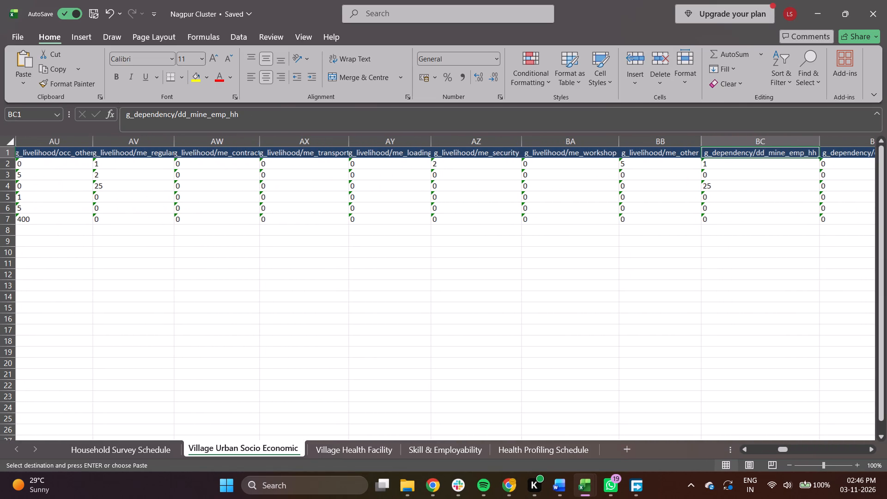
key(Right)
key(Right)
key(Right)
key(Right)
key(Right)
key(Right)
key(Right)
key(Right)
key(Right)
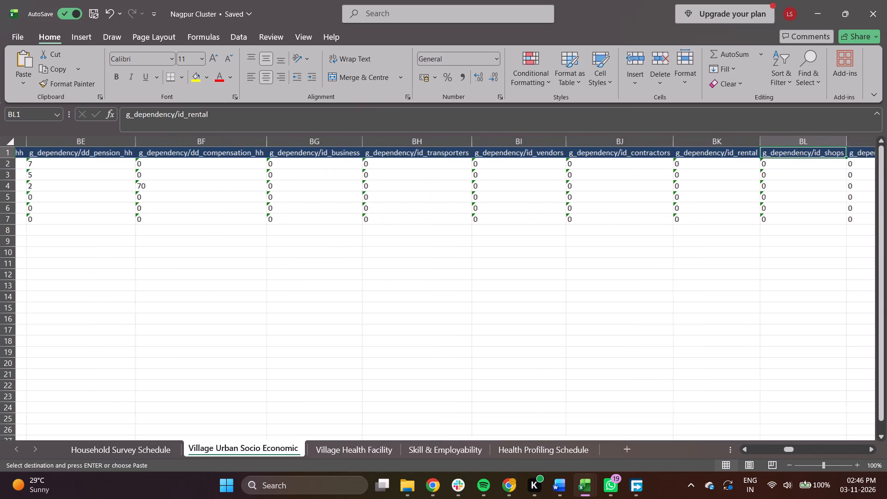
key(Right)
key(Right)
key(Right)
key(Right)
key(Right)
key(Right)
key(Right)
key(Right)
key(Right)
key(Right)
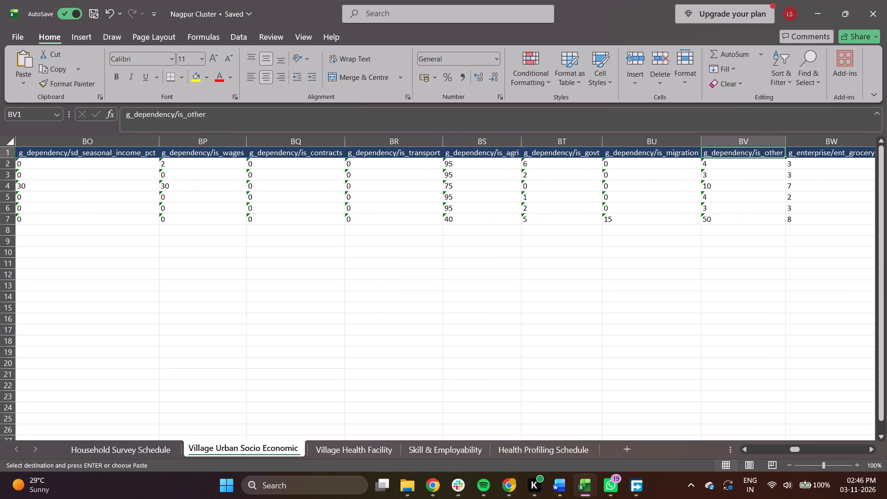
Review the trailing Nagpur Cluster headers from g_history/affected_families in column GC back through the submission metadata to __version__.
key(ctrl+Right)
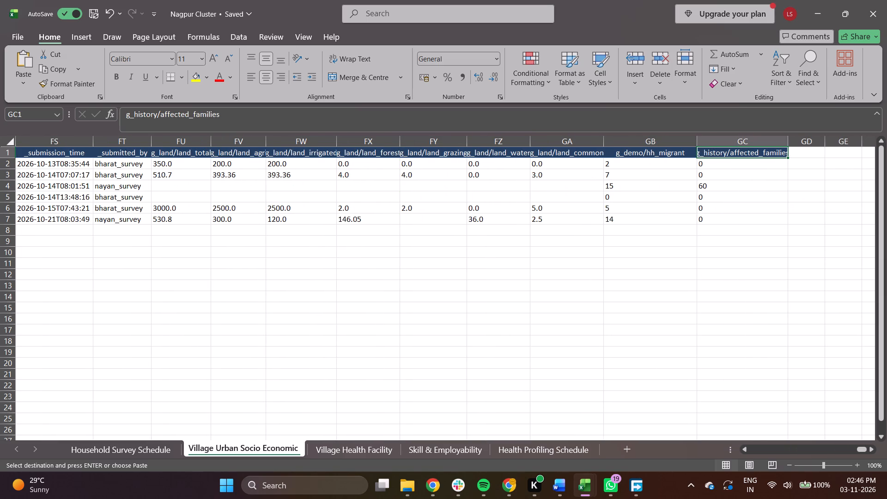
key(ctrl+Left)
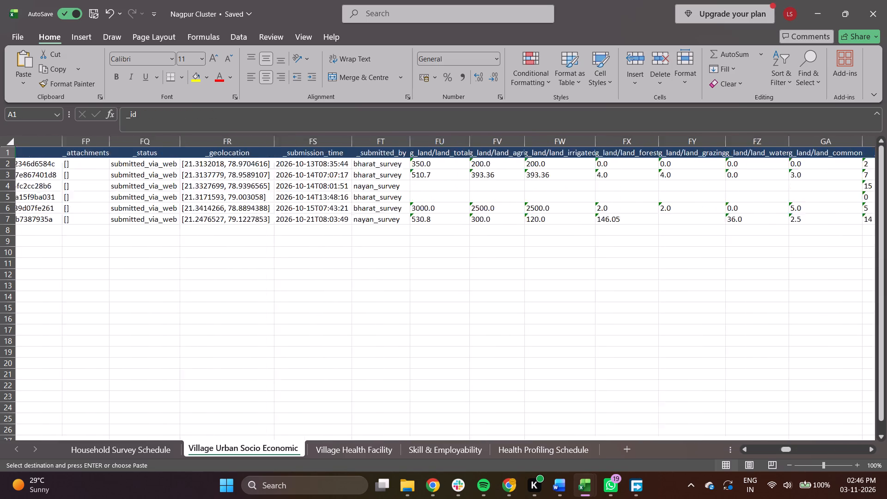
key(ctrl+Left)
key(ctrl+Right)
key(ctrl+Right)
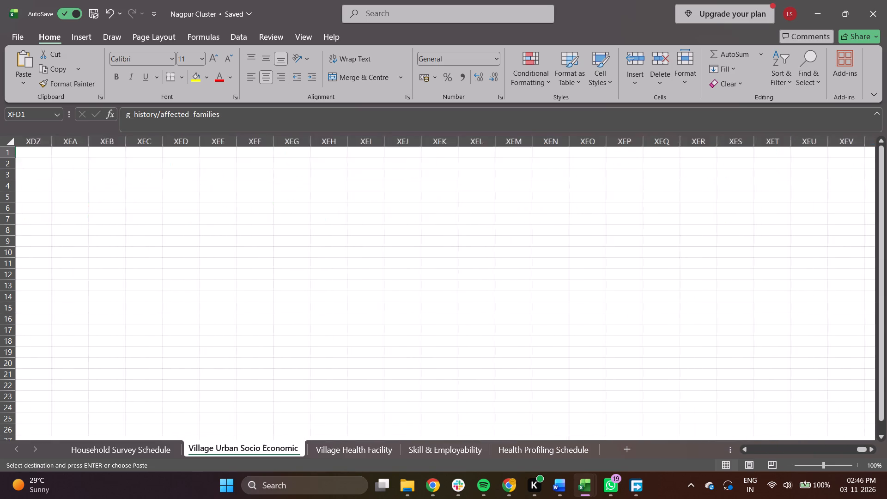
key(ctrl+Left)
key(ctrl+Left)
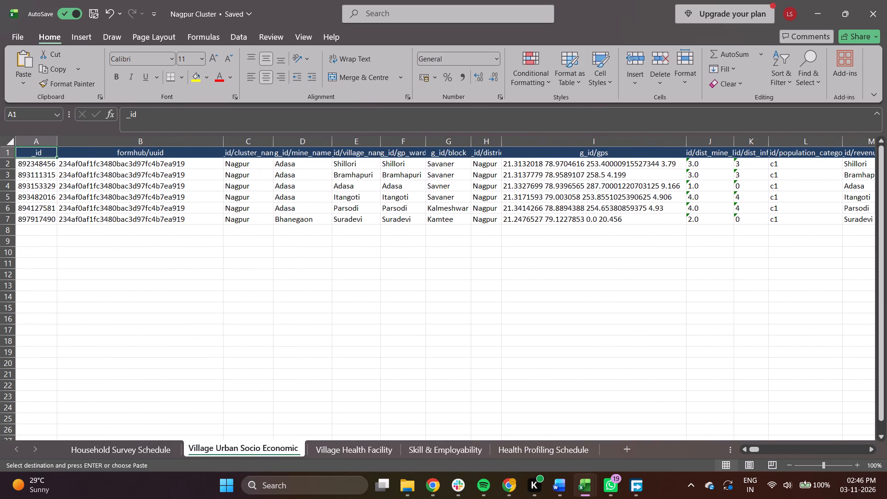
key(ctrl+Right)
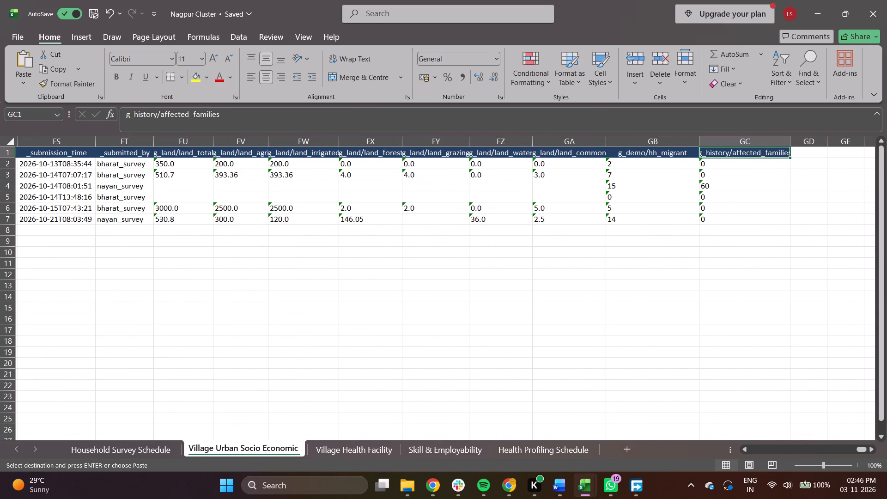
key(Left)
key(Left)
key(Left)
key(Left)
key(Left)
key(Left)
key(Left)
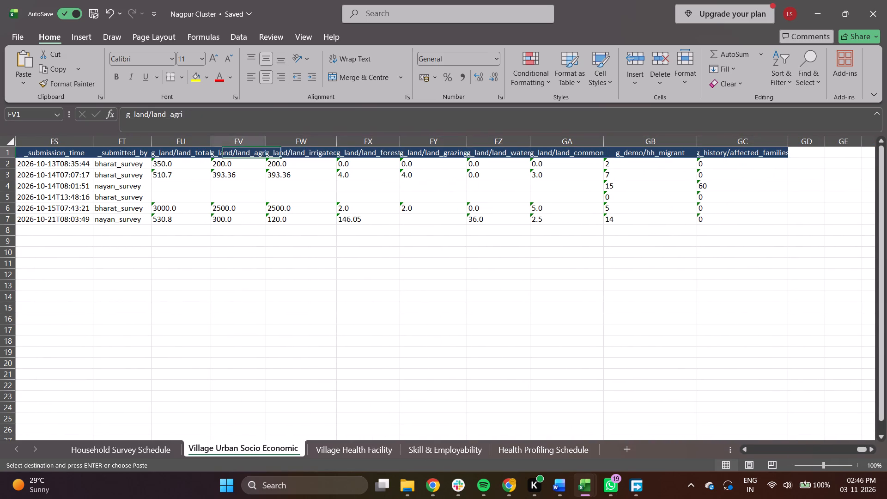
key(Left)
key(Left)
key(Left)
key(Left)
key(Left)
key(Left)
key(Left)
key(Left)
key(Left)
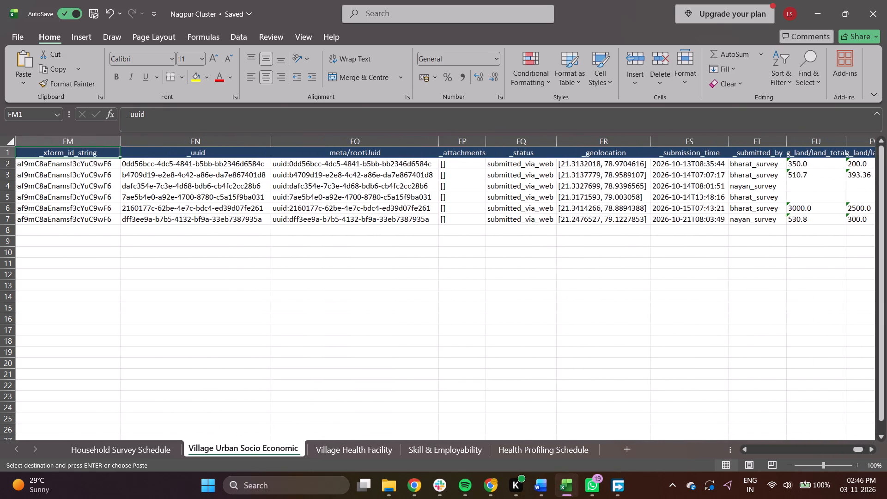
key(Left)
key(Left)
key(Left)
Recheck the Nagpur Cluster headers and data from __version__ in column FK through the g_land, g_demo and g_history columns at the end.
key(Right)
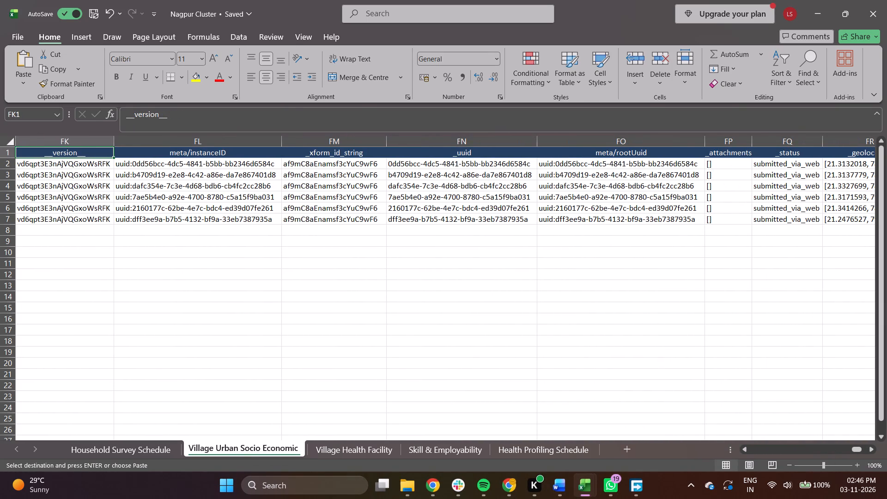
key(Right)
key(Right)
key(Right)
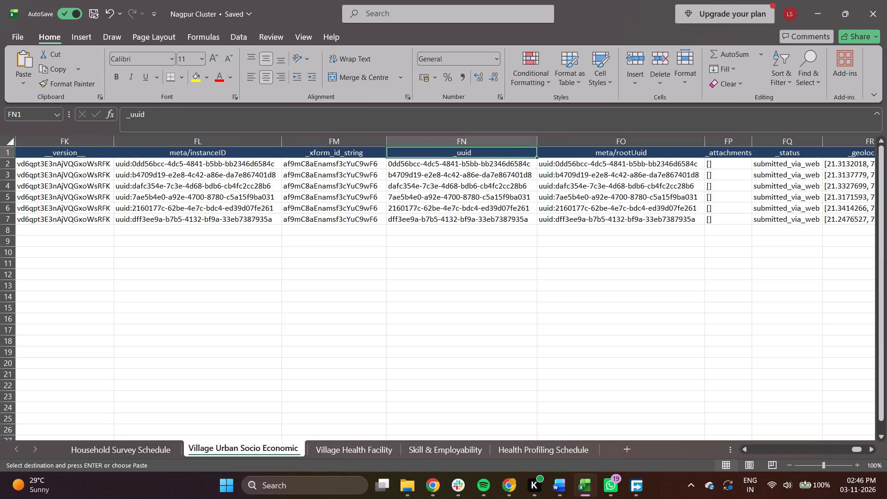
key(Right)
key(Right)
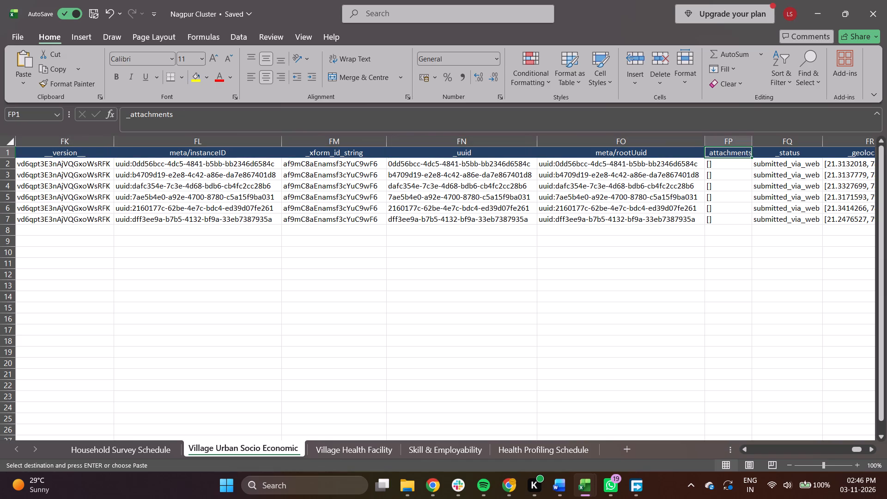
key(Right)
key(Right)
key(Right)
key(Right)
key(Right)
key(Right)
key(Right)
key(Right)
key(Right)
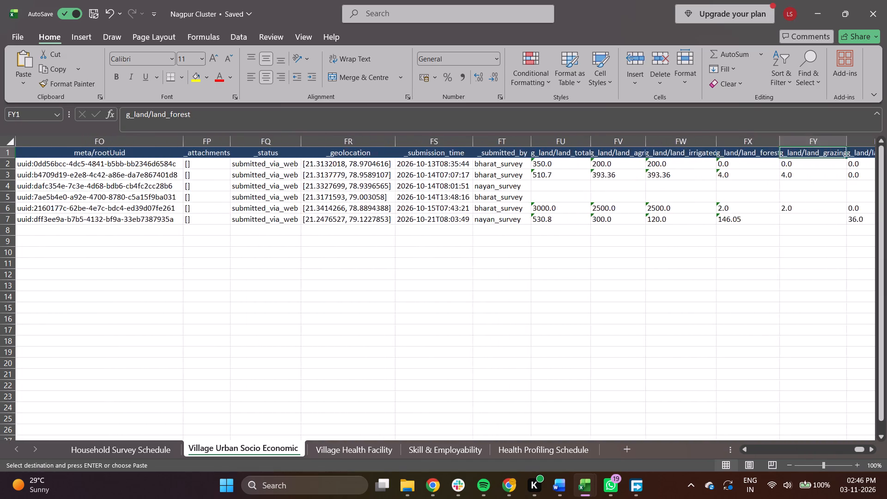
key(Right)
key(Right)
key(Right)
key(Right)
key(Right)
key(Right)
Review the Nagpur Cluster columns backward from the end of the data to the g_migration and g_govt headers.
key(Left)
key(Left)
key(Left)
key(Left)
key(Left)
key(Left)
key(Left)
key(Left)
key(Left)
key(Left)
key(Left)
key(Left)
key(Left)
key(Left)
key(Left)
key(Left)
key(Left)
key(Left)
key(Left)
key(Left)
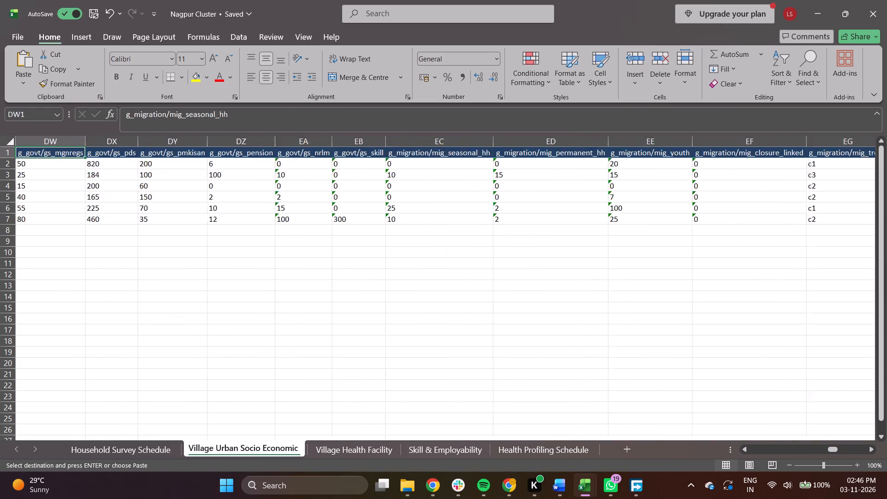
Switch to the Mine Entries Pipla workbook and compare the row 1 and row 9 headers from g_social_capital/sc_youth_club back to g_migration/mig_seasonal_hh.
key(alt+Tab)
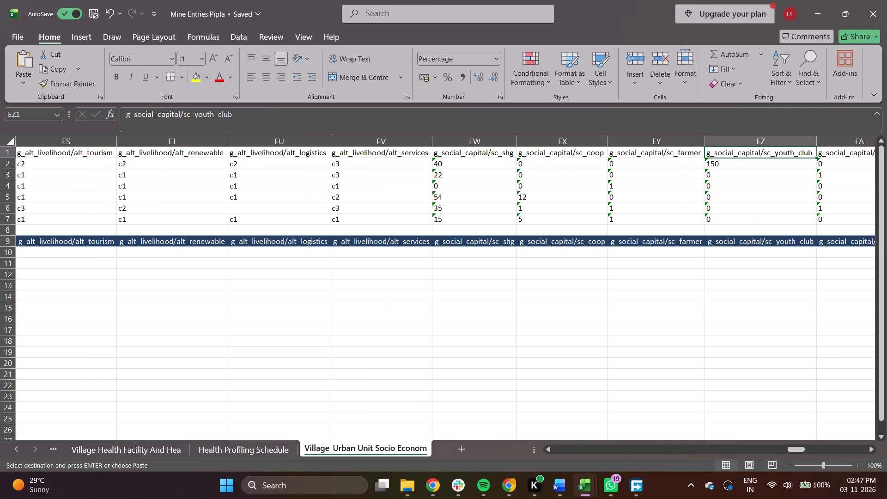
key(Up)
key(Up)
key(Up)
key(Up)
key(Left)
key(Left)
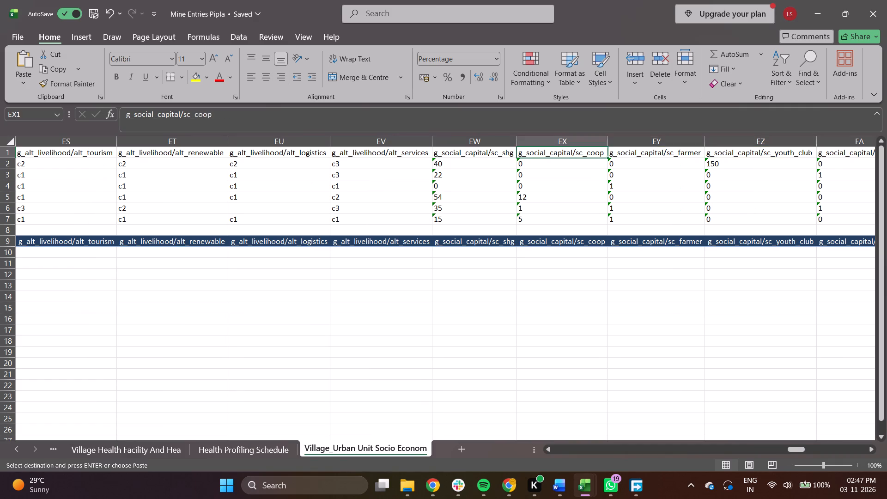
key(Left)
key(Left)
key(Left)
key(Left)
key(Left)
key(Left)
key(Left)
key(Left)
key(Left)
key(Left)
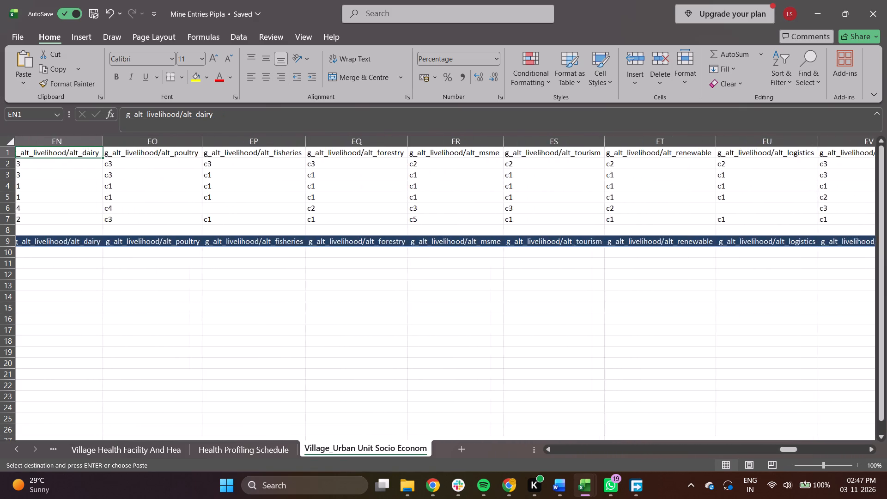
key(Left)
key(Left)
key(Left)
key(Left)
key(Left)
key(Left)
key(Left)
key(Left)
key(Left)
key(Left)
key(Left)
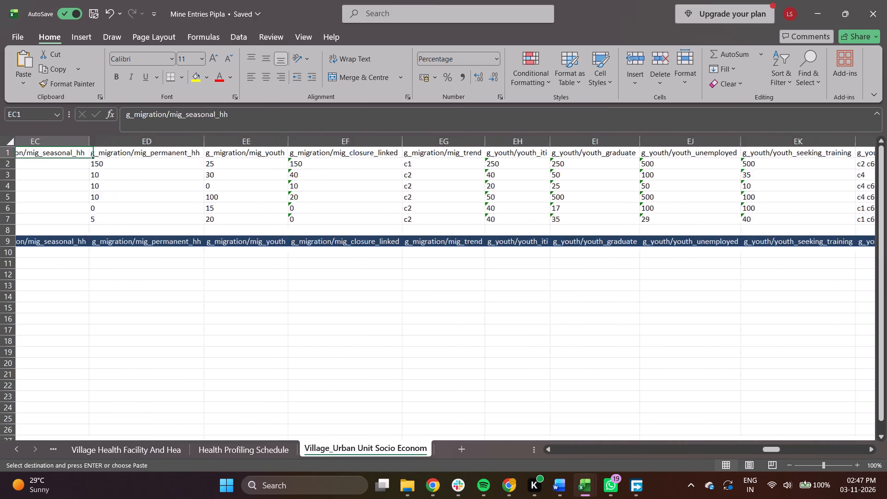
Compare the remaining row 1 and row 9 headers backward from the g_govt columns through g_livelihood and g_land to _id.
key(Left)
key(Left)
key(Left)
key(Left)
key(Left)
key(Left)
key(Left)
key(Left)
key(Left)
key(Left)
key(Left)
key(Left)
key(Left)
key(Left)
key(Left)
key(Left)
key(Left)
key(Left)
key(Left)
key(Left)
key(Left)
key(Left)
key(Left)
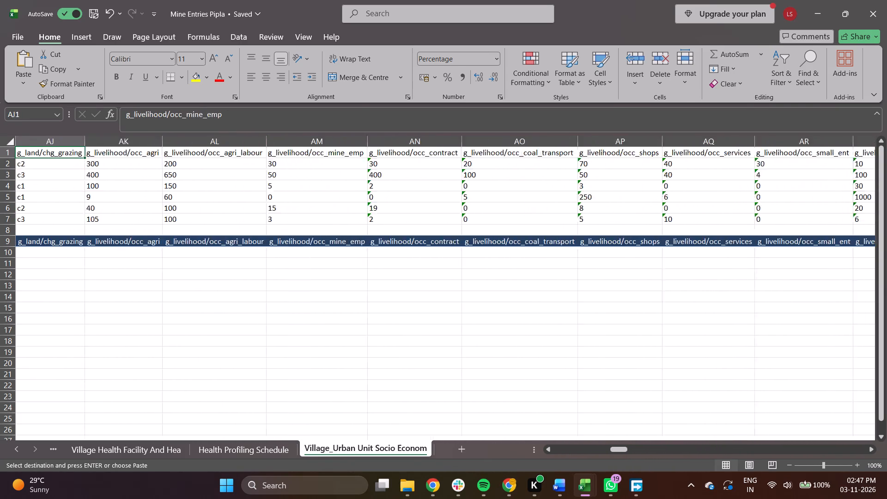
Examine the identification headers and first record from _id through g_id/block in the Village_Urban Unit Socio Econom sheet.
key(Down)
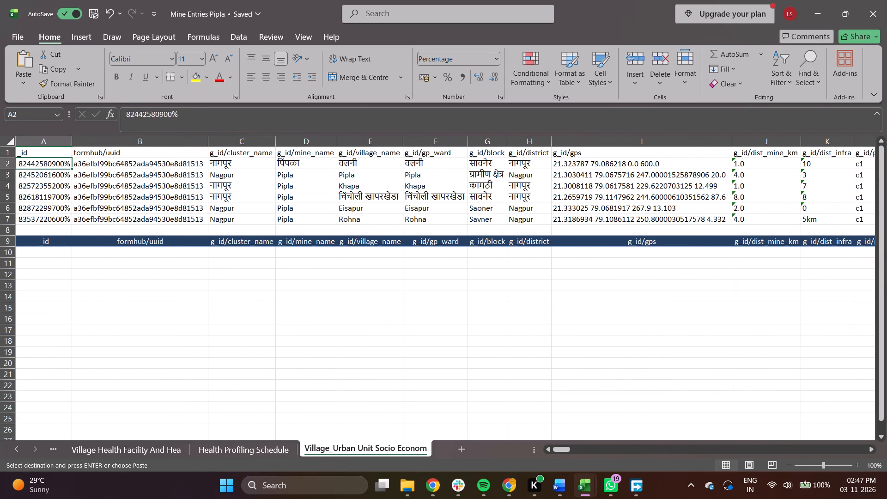
key(Right)
key(Right)
key(Right)
key(Right)
key(Right)
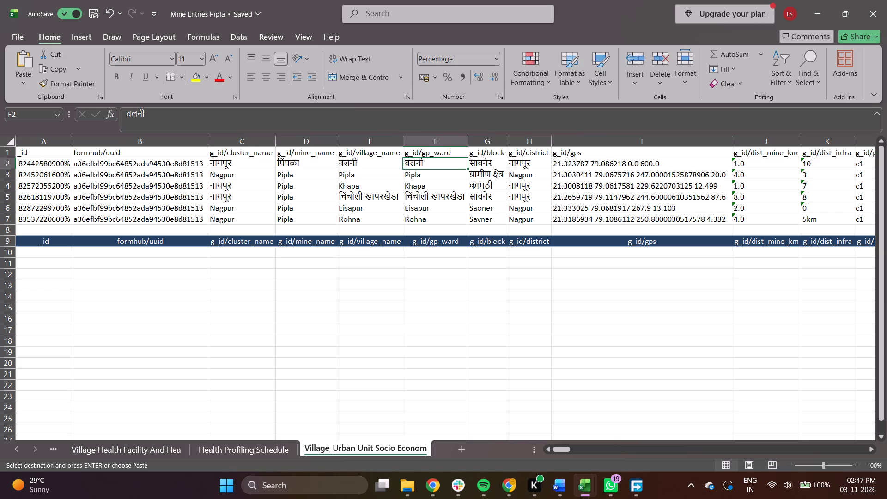
key(Up)
key(Up)
key(Right)
key(Left)
key(Left)
key(Left)
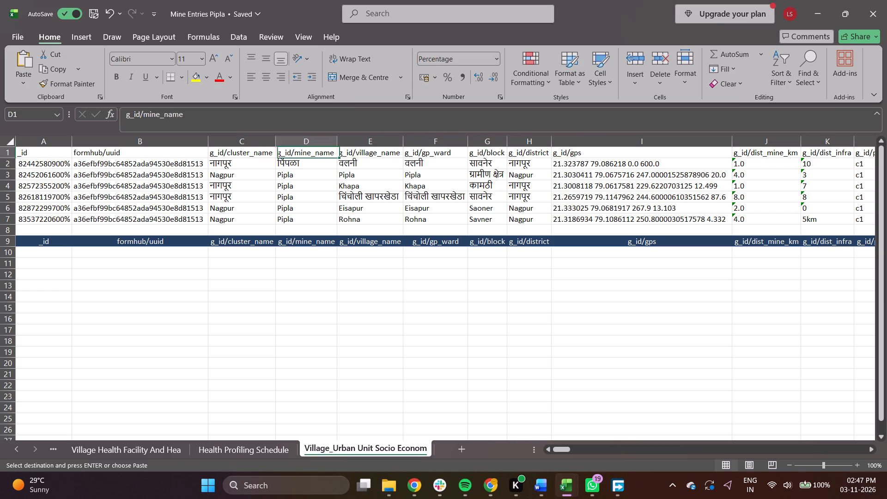
key(Left)
key(Left)
key(Left)
key(Left)
Inspect the _id values in rows 2 to 7 and the first record's cluster and mine name cells.
key(Down)
key(Down)
key(Down)
key(Down)
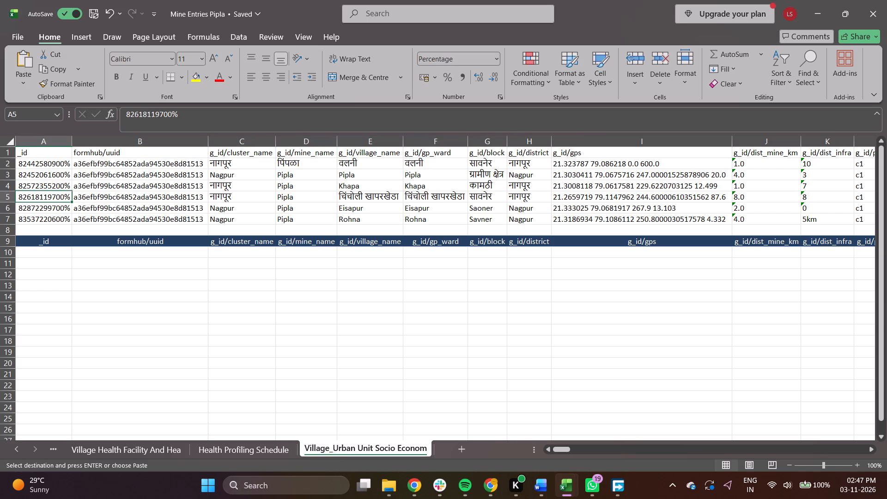
key(Down)
key(Up)
key(Up)
key(Up)
key(Down)
key(Down)
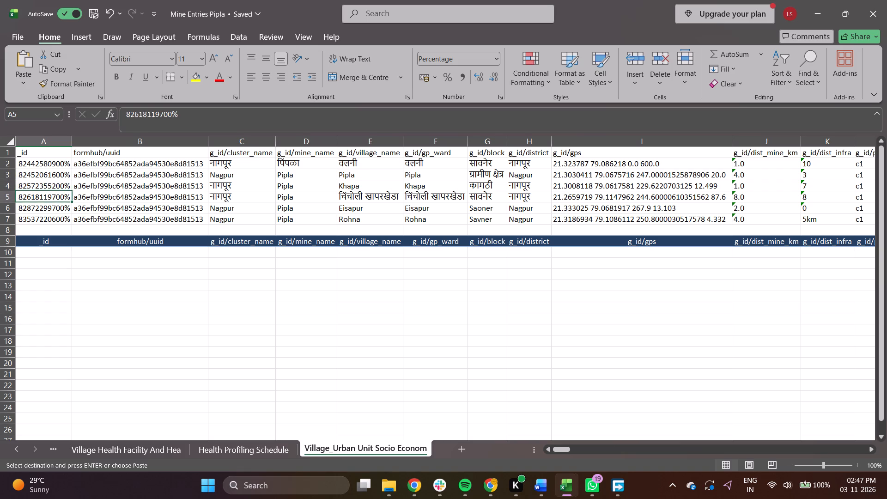
key(Down)
key(Down)
key(Down)
key(Up)
key(Up)
key(Up)
key(Up)
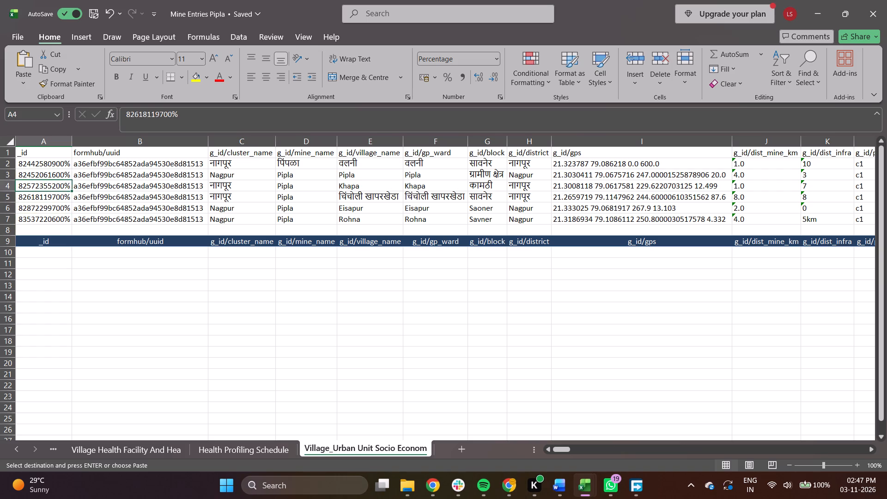
key(Up)
key(Up)
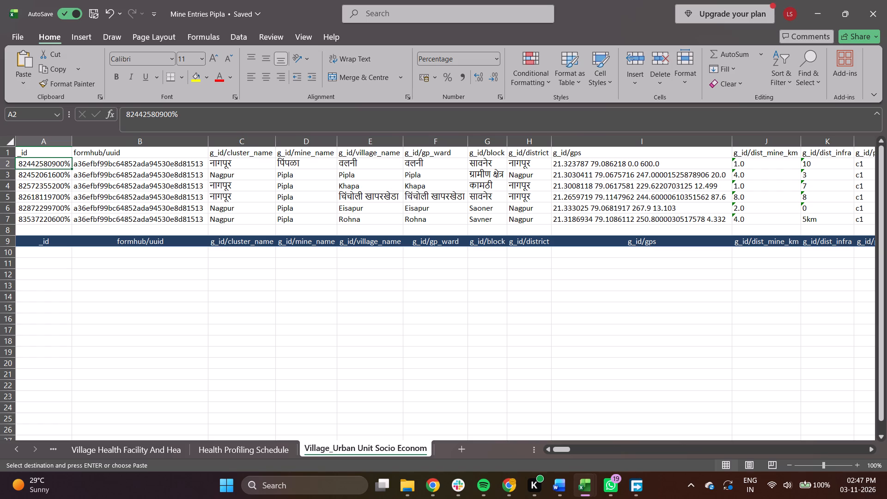
key(Right)
key(Right)
key(Right)
key(Left)
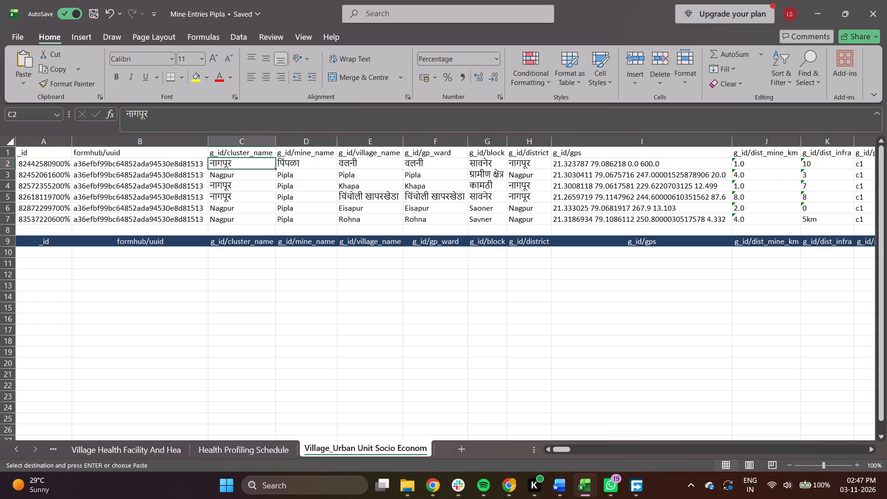
key(Left)
key(Left)
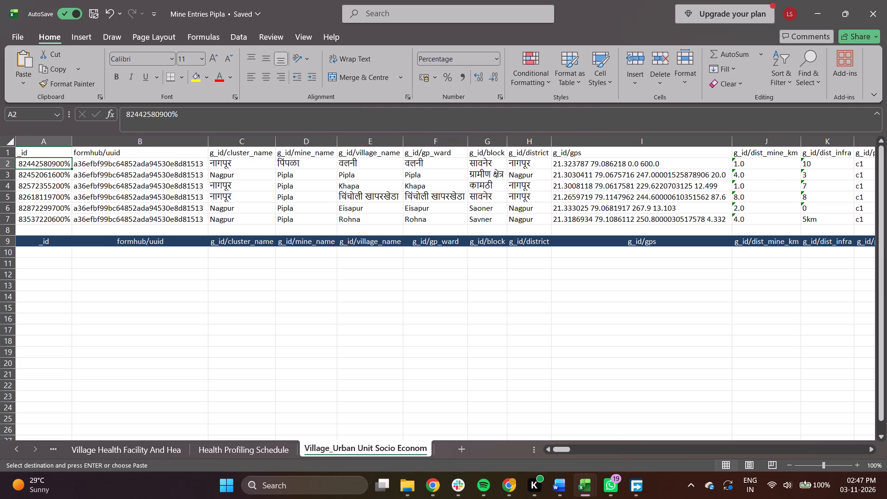
Copy the _id value in A2 and open the submissions table of the Village_Urban_Socio_Economic_Database_English_Marathi_Hindi form in KoboToolbox.
key(ctrl+c)
key(alt+Tab)
key(alt+Tab)
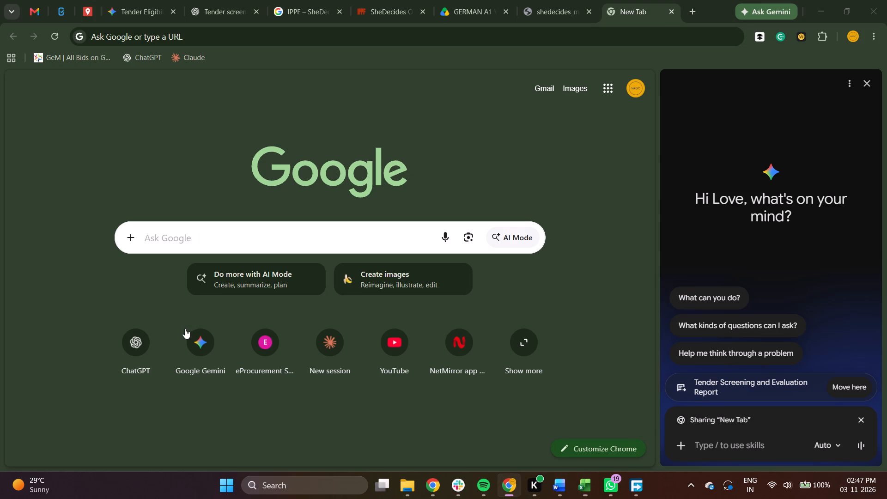
click(61, 5)
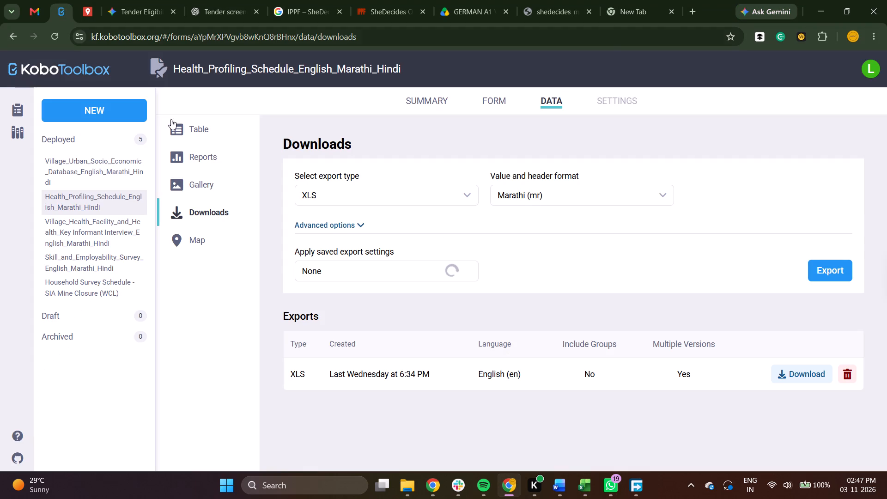
click(81, 196)
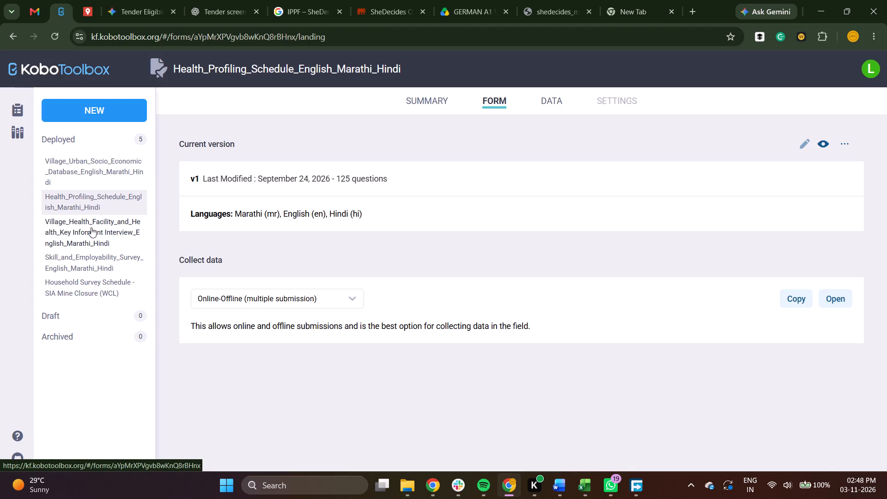
click(68, 168)
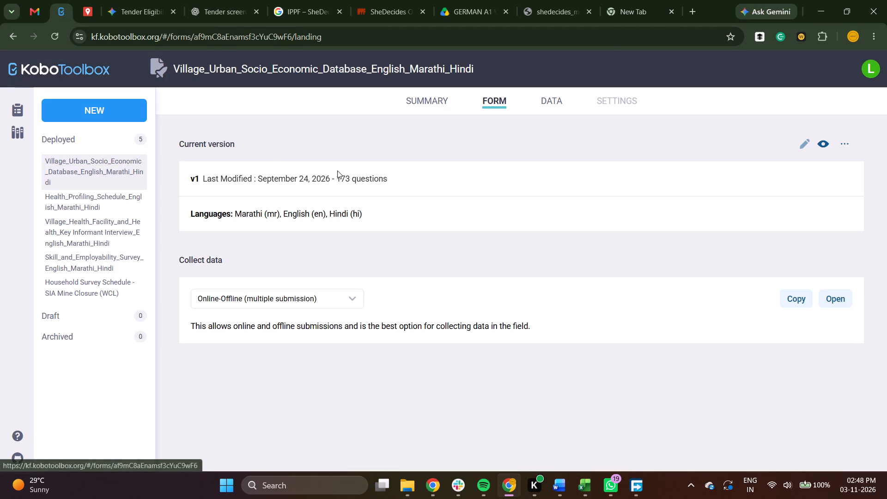
click(557, 100)
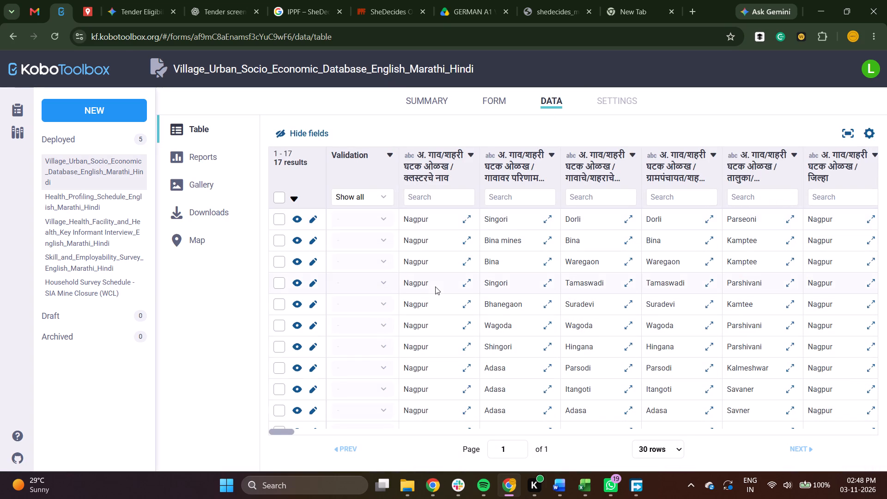
Look through the submissions table from the village identification columns to the final _id, _uuid, _submitted_by and meta / rootUuid columns.
scroll(479, 232, left, 2)
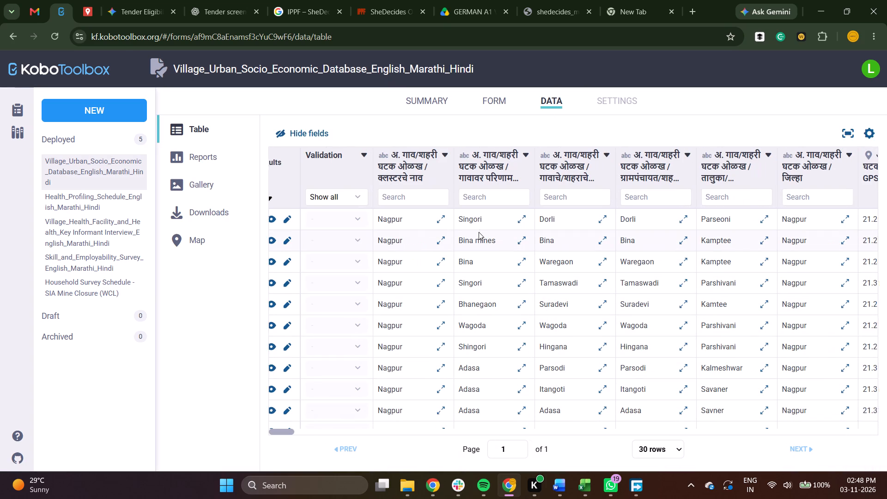
scroll(479, 232, left, 9)
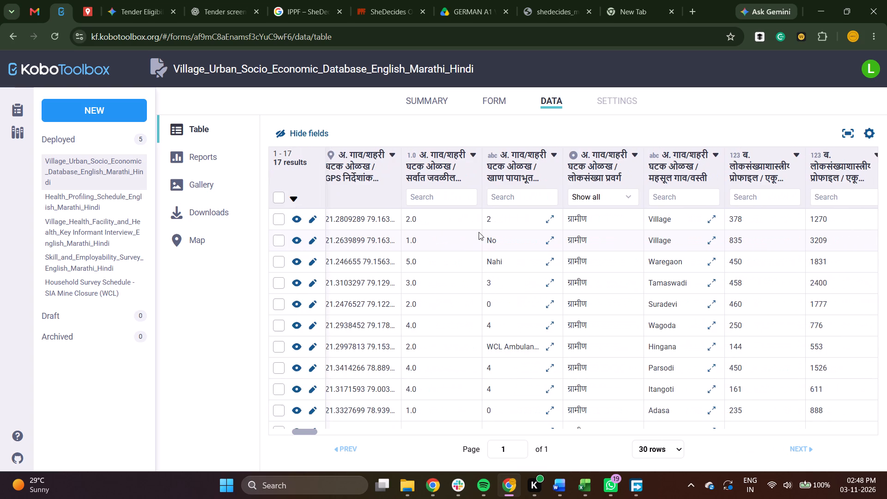
scroll(479, 232, left, 2)
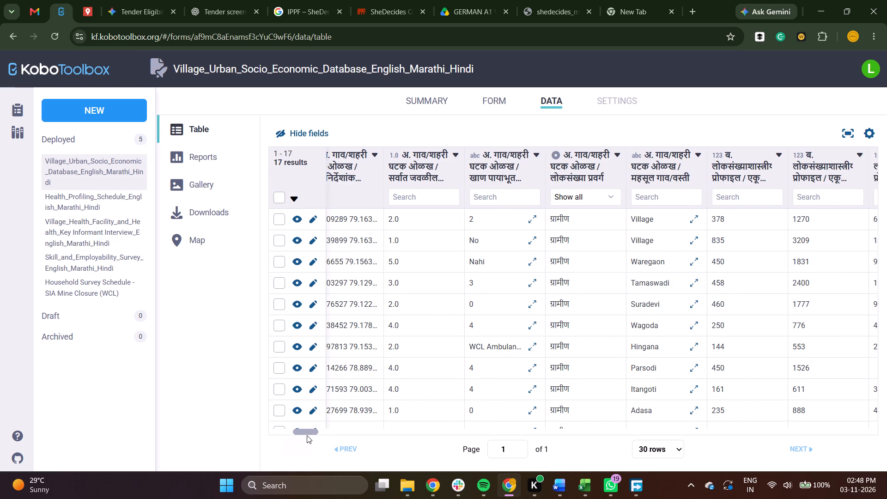
drag(306, 433, 886, 463)
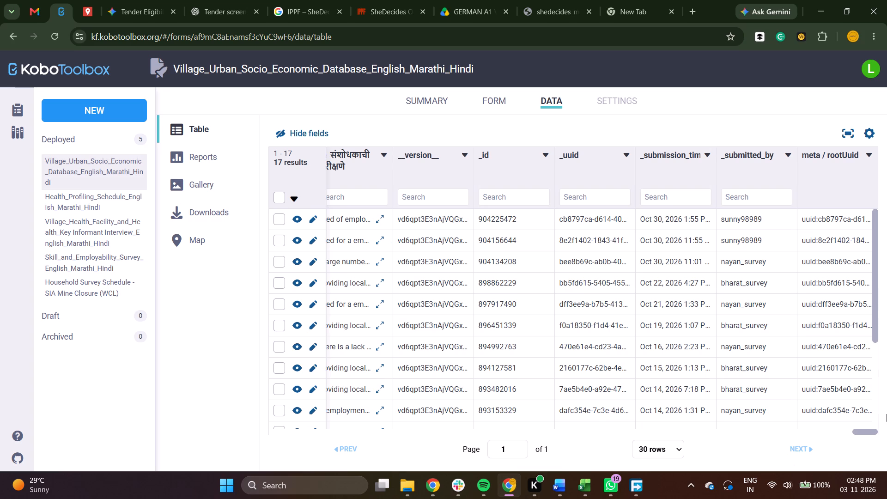
click(861, 431)
drag(861, 431, 886, 434)
Review the submission columns backward from meta / rootUuid through the health, mining dependence and demographic sections to the cluster name.
drag(869, 432, 843, 431)
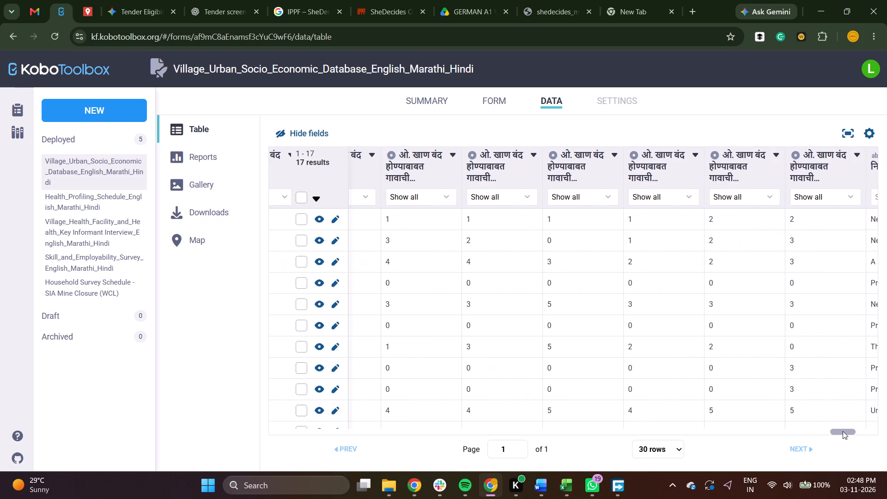
drag(843, 431, 788, 431)
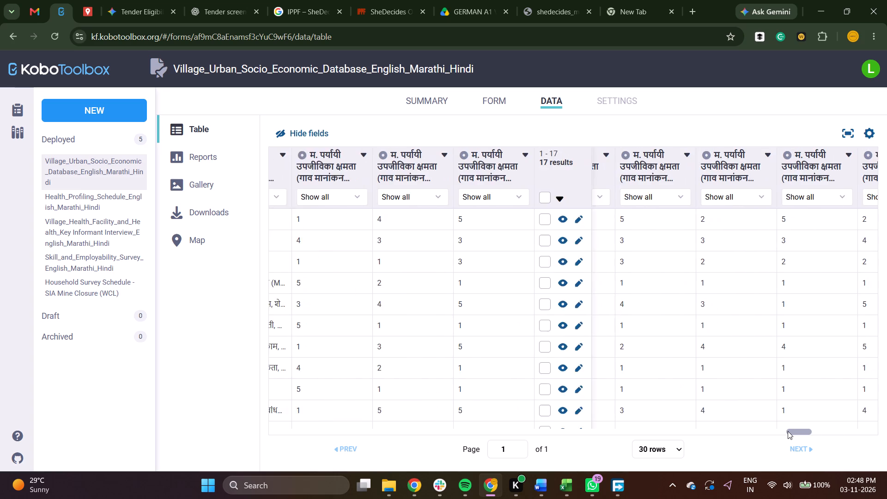
drag(788, 431, 779, 432)
drag(779, 432, 741, 433)
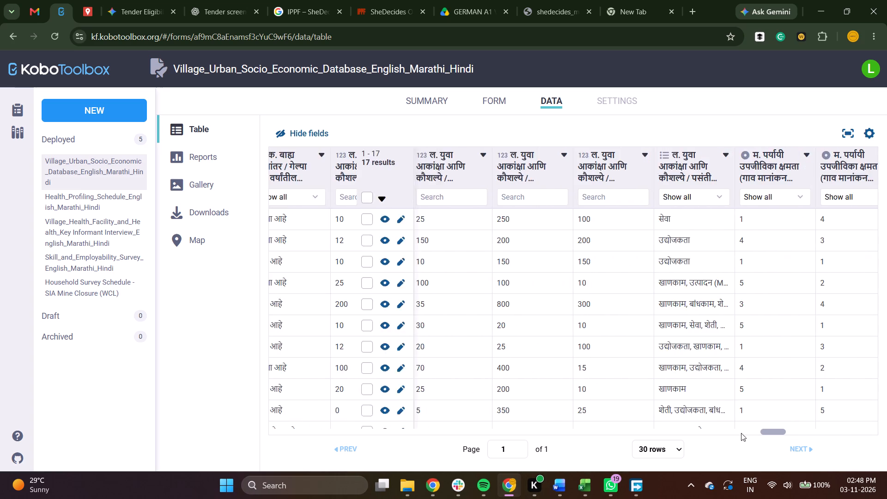
drag(741, 433, 699, 436)
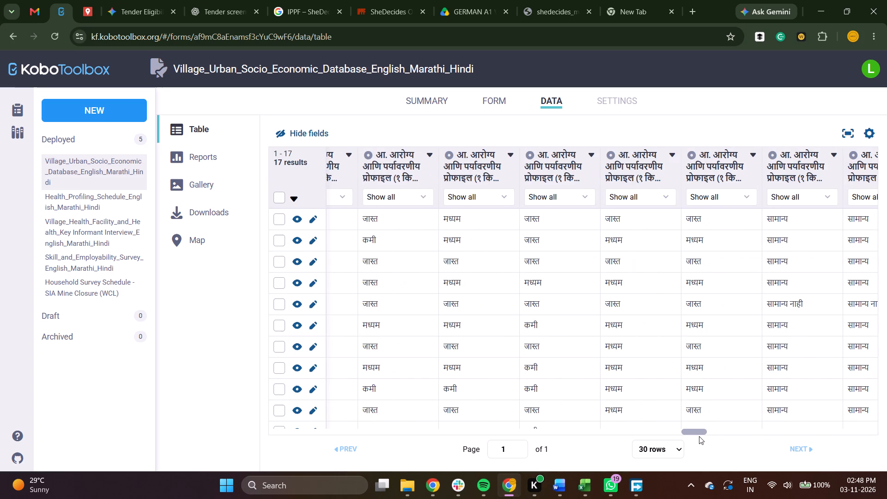
click(699, 436)
drag(699, 432, 464, 421)
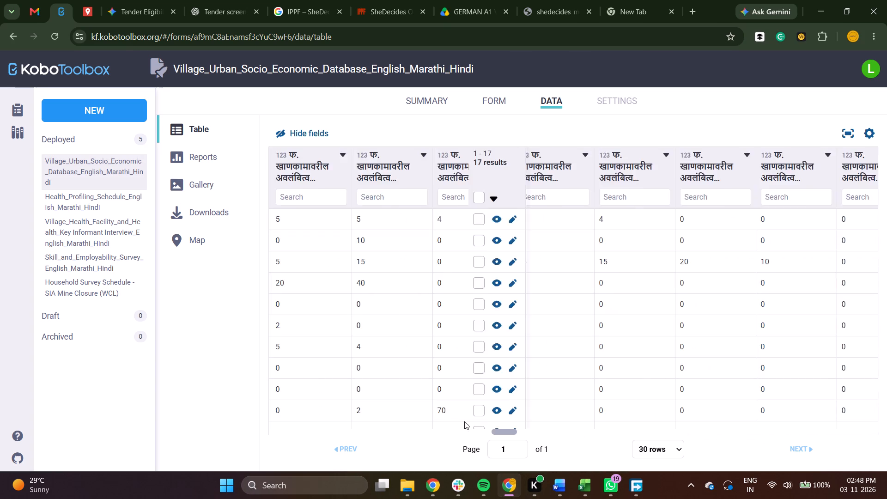
drag(464, 421, 365, 410)
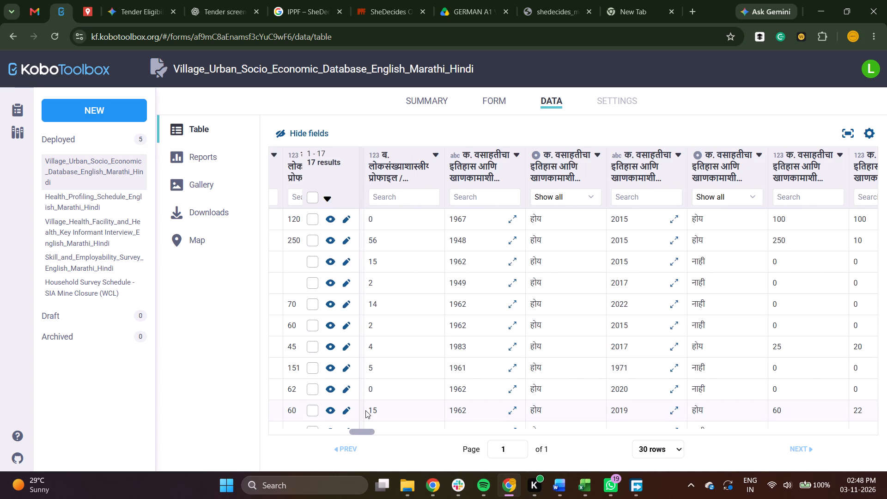
drag(359, 432, 306, 431)
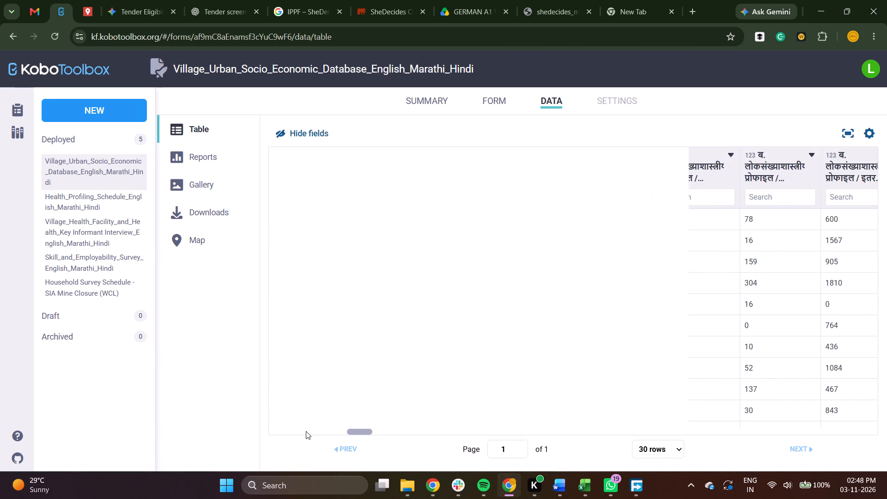
drag(306, 431, 257, 428)
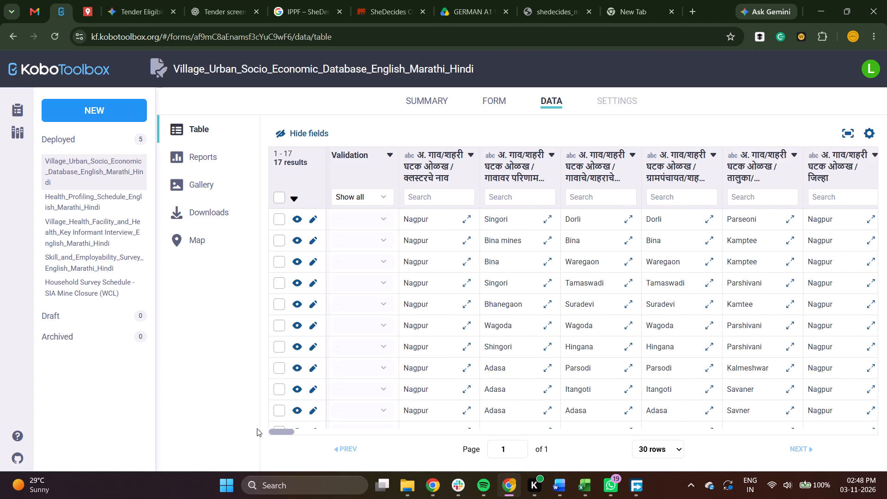
Review the submission columns forward from the cluster name through demographics, land, livelihood, enterprise and infrastructure to meta / rootUuid.
drag(257, 428, 296, 433)
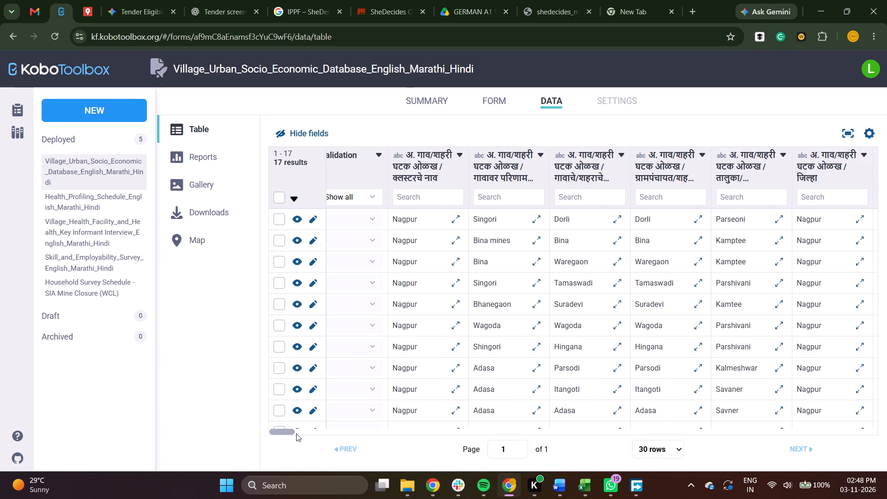
drag(296, 433, 322, 438)
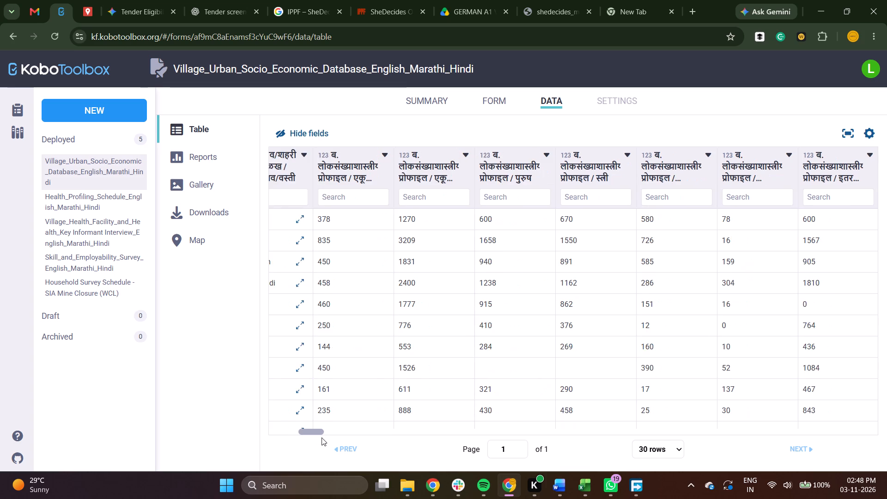
drag(322, 438, 399, 450)
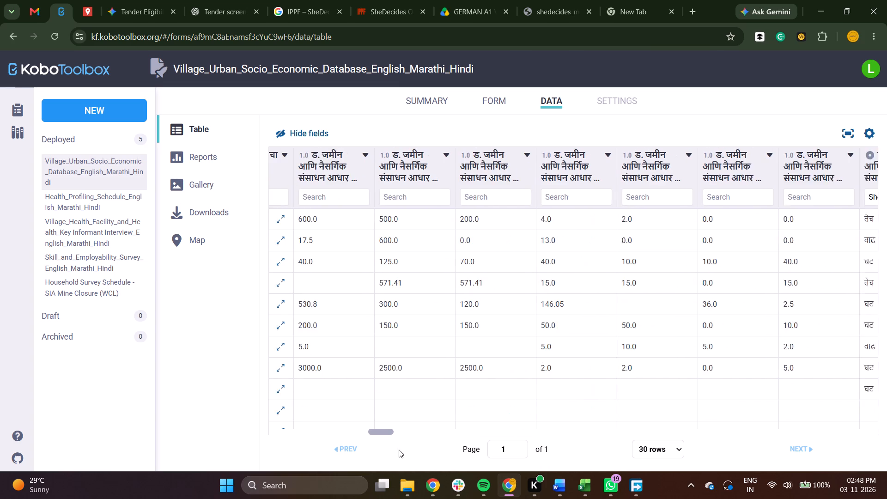
drag(399, 450, 493, 456)
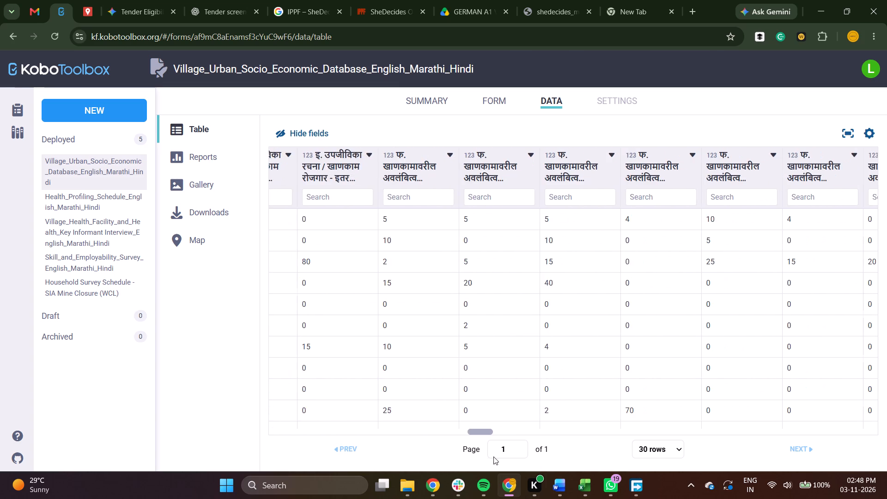
drag(493, 456, 572, 448)
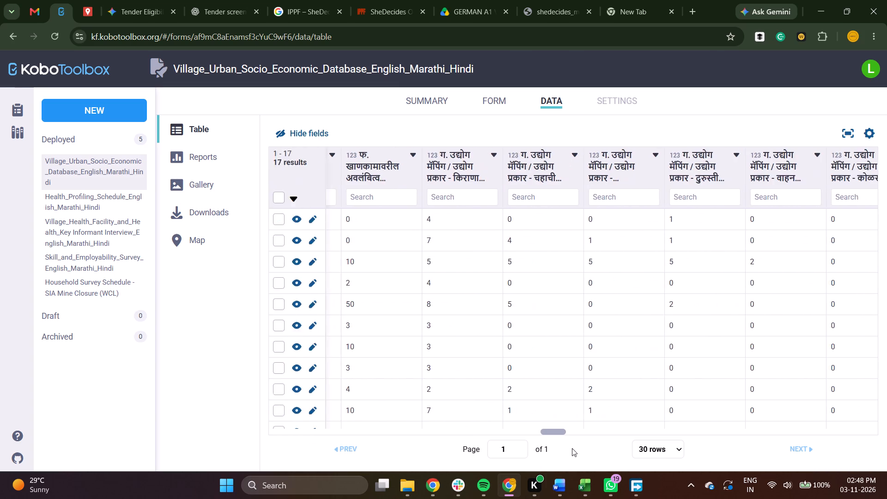
drag(572, 448, 647, 428)
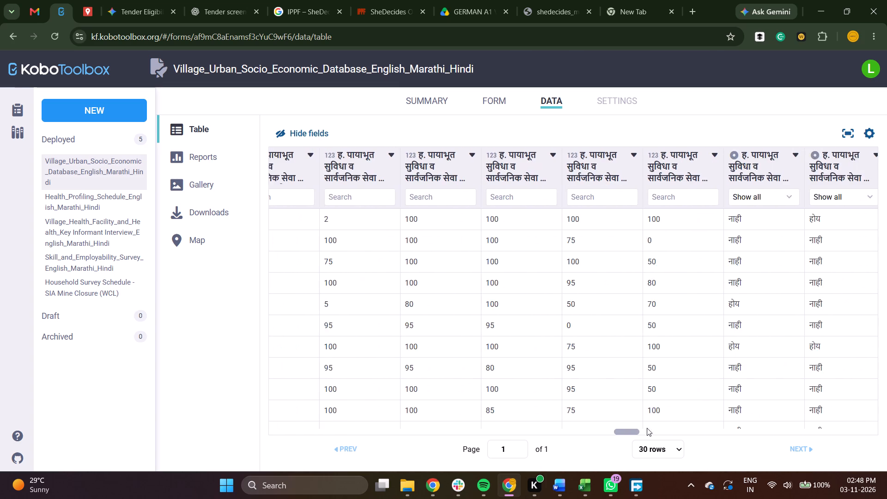
drag(647, 428, 874, 426)
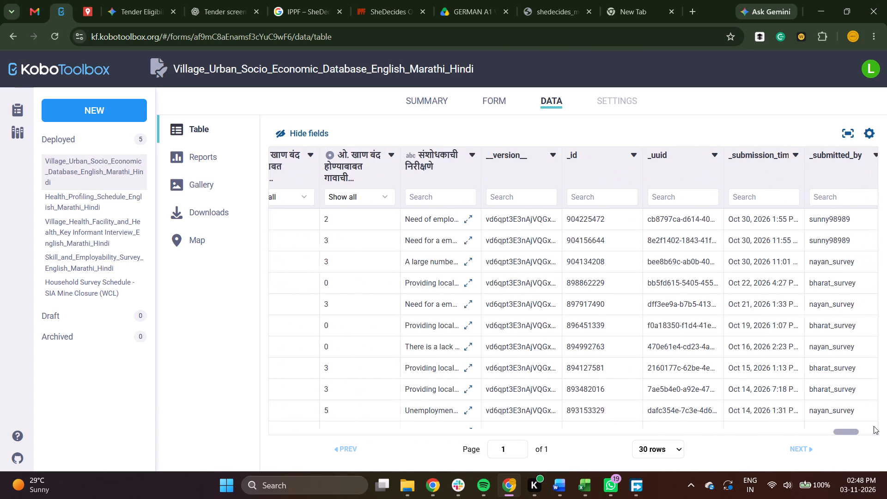
drag(874, 426, 886, 426)
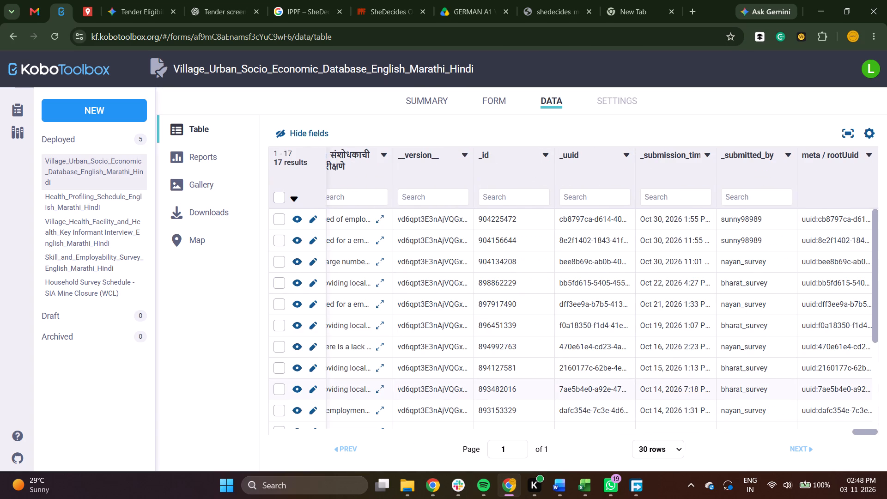
Recheck the submission columns backward from meta / rootUuid through social capital, government schemes, infrastructure and livelihood to the village identification columns.
drag(861, 431, 845, 433)
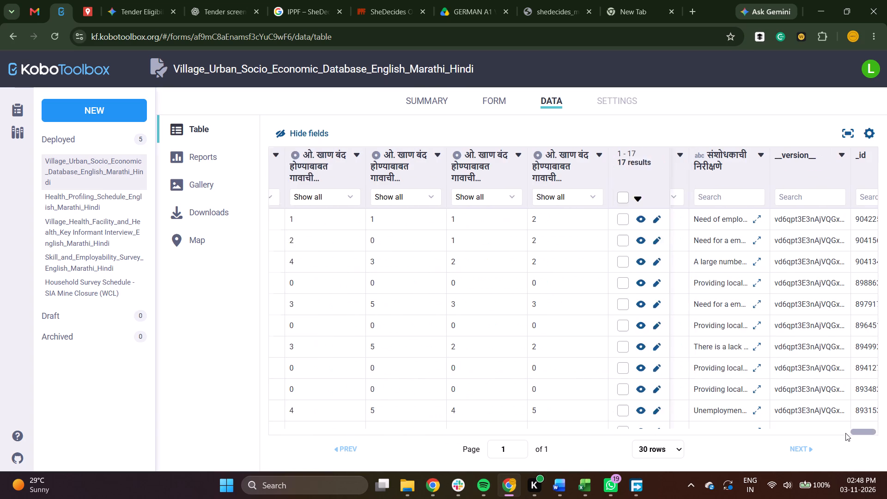
drag(845, 433, 798, 430)
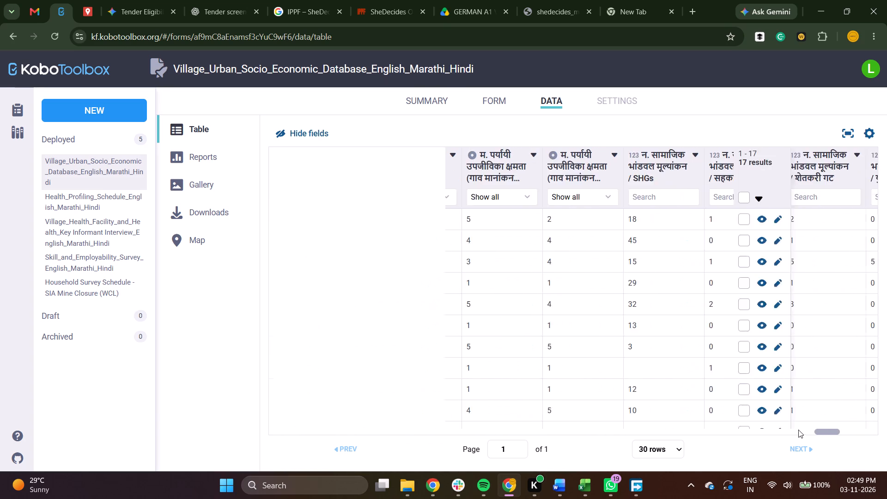
drag(798, 430, 703, 438)
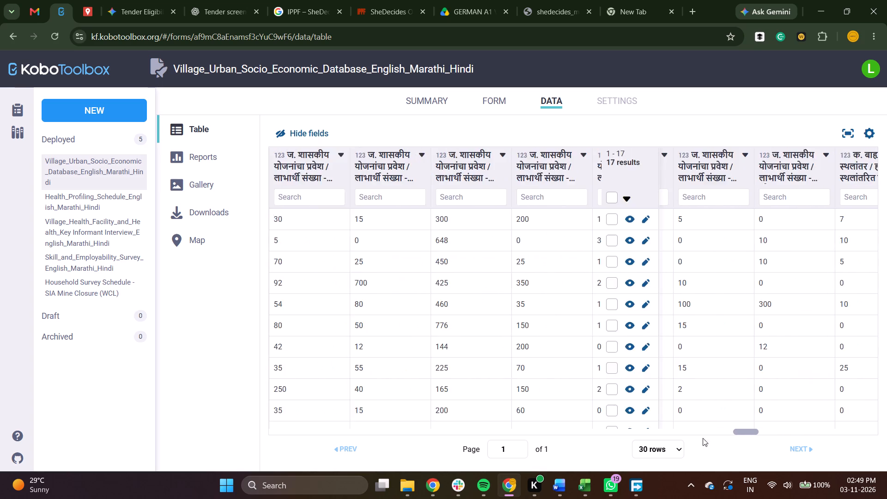
drag(703, 438, 598, 426)
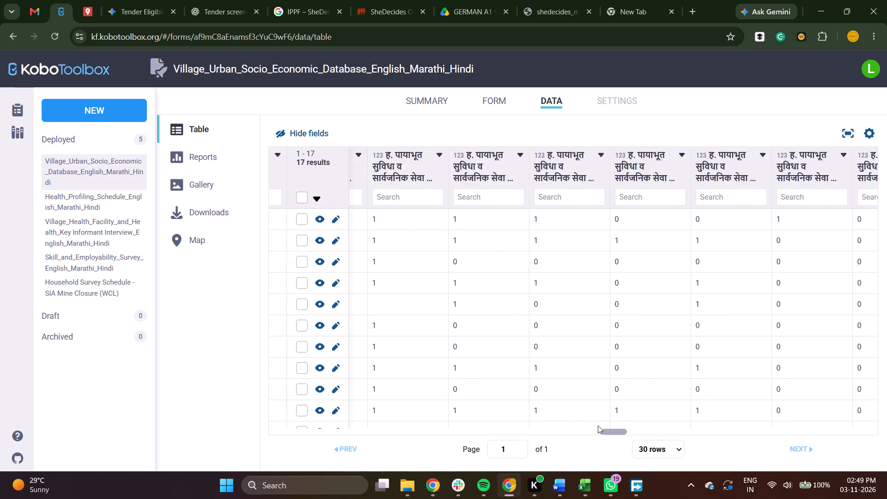
drag(598, 426, 538, 432)
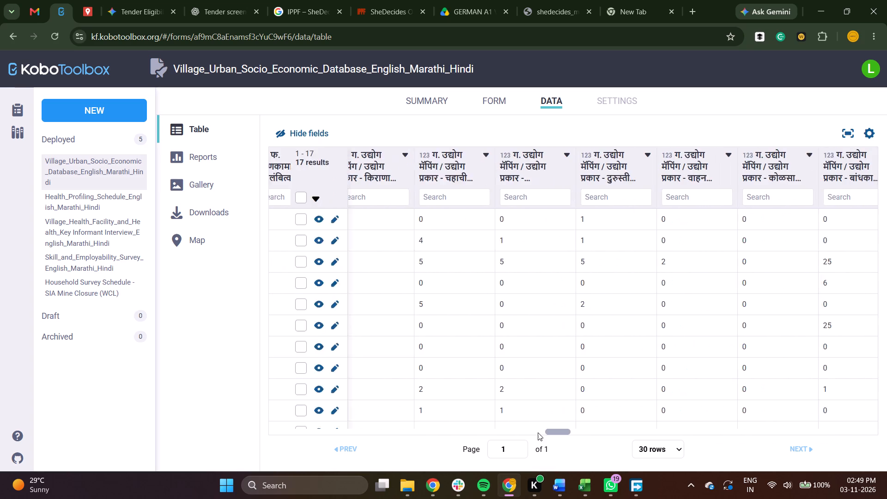
drag(538, 432, 470, 431)
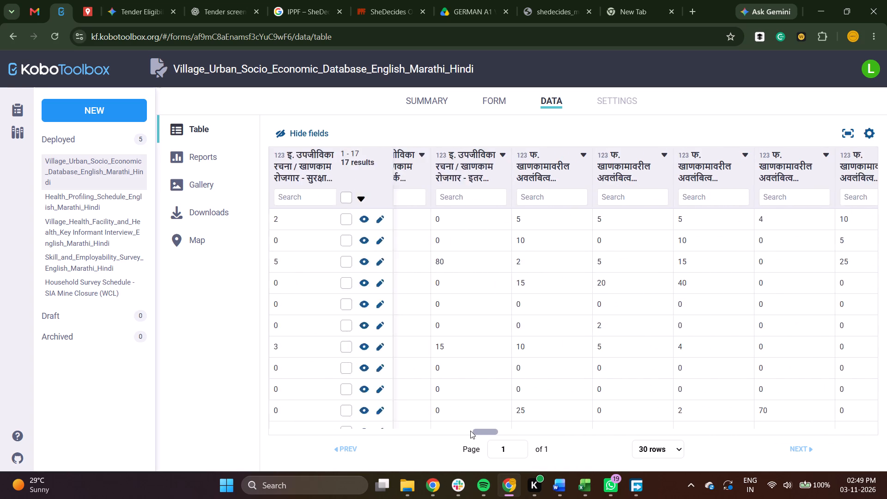
drag(470, 431, 446, 430)
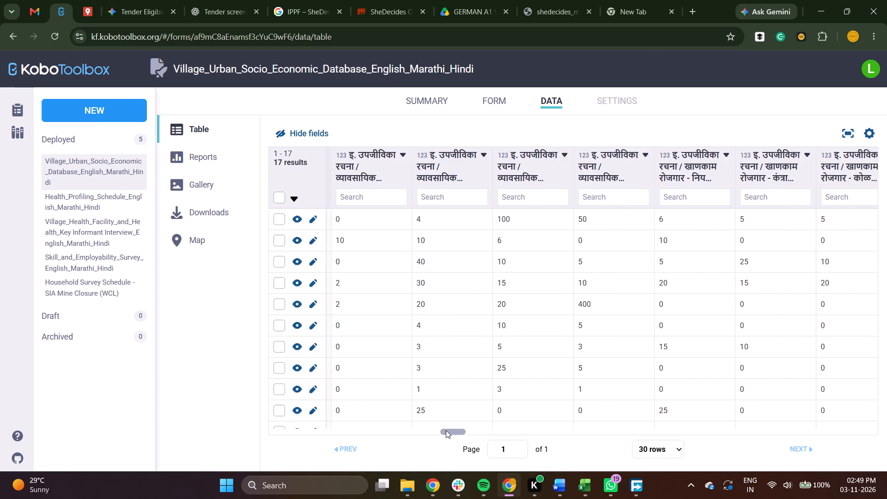
drag(446, 430, 269, 433)
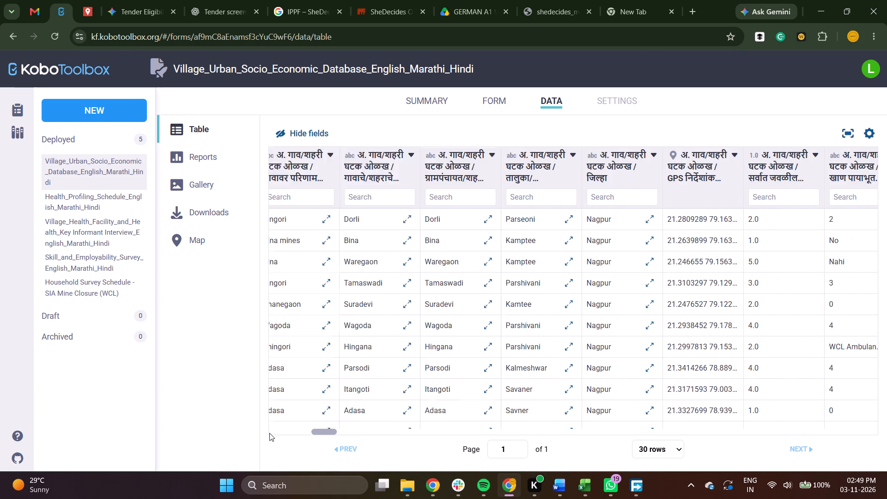
Examine the village identification columns, from cluster name through district and GPS coordinates to the first demographic fields.
drag(269, 433, 211, 435)
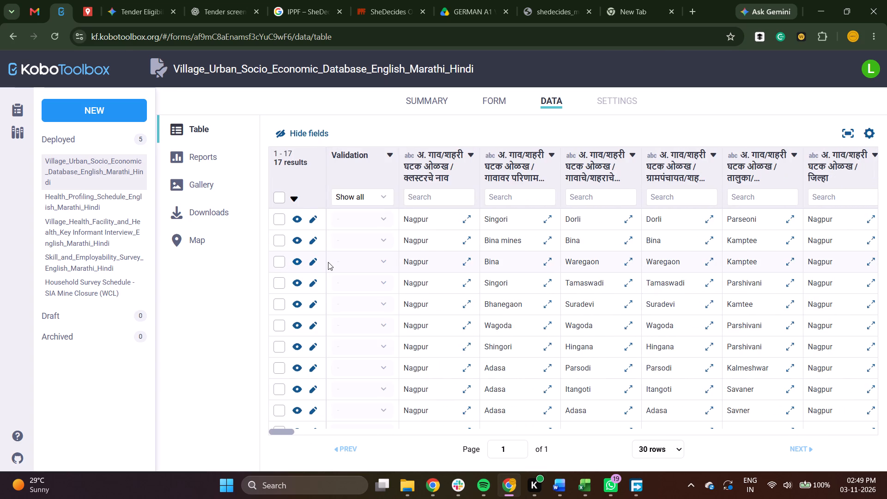
drag(286, 433, 320, 435)
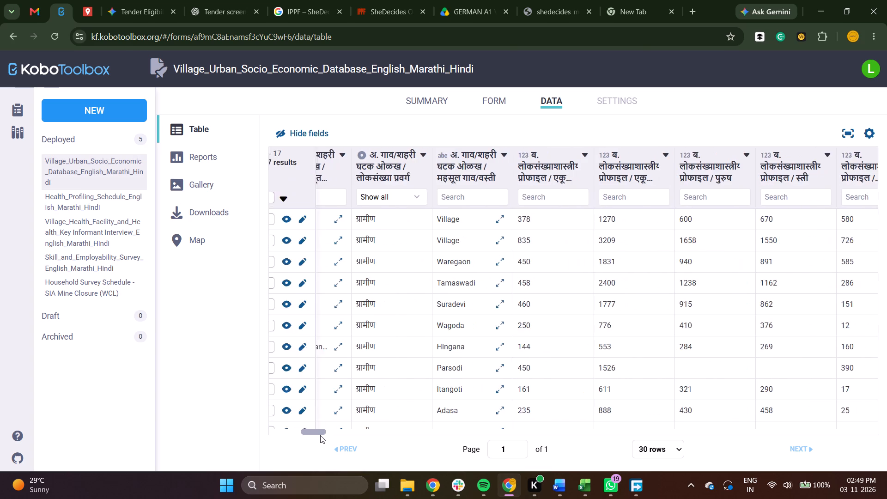
drag(320, 435, 279, 433)
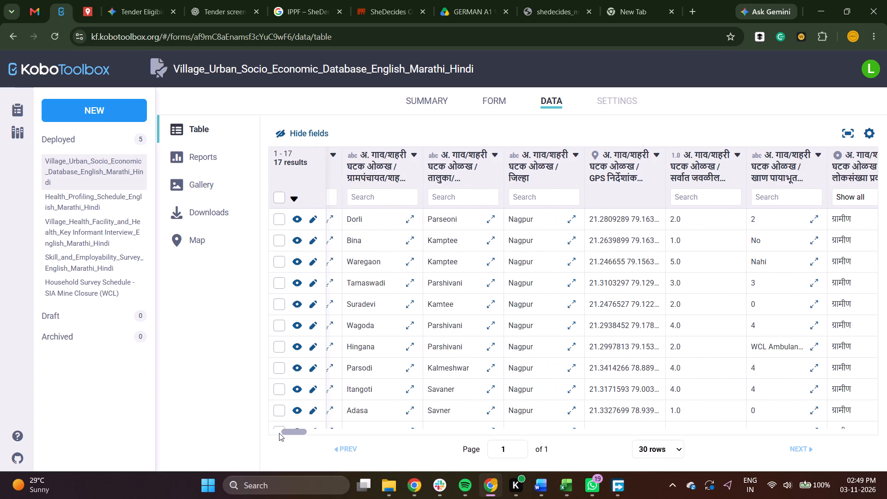
drag(279, 433, 278, 433)
drag(286, 433, 278, 435)
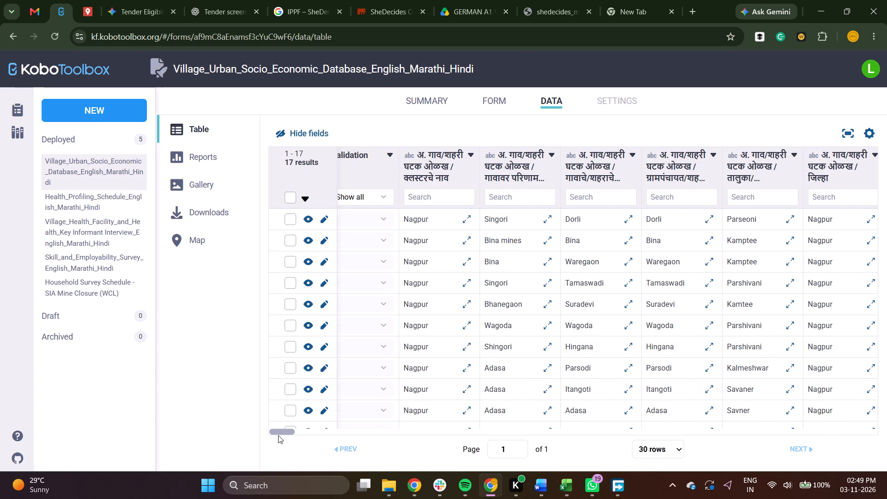
drag(278, 435, 279, 435)
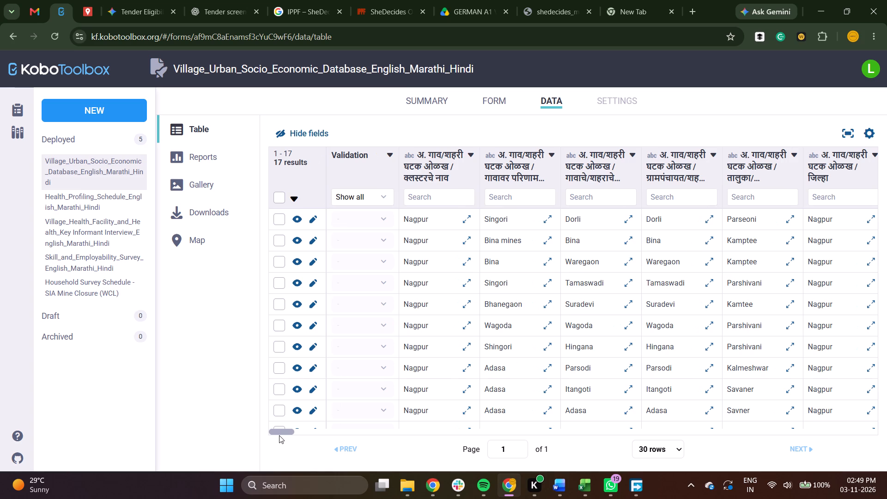
drag(289, 431, 299, 431)
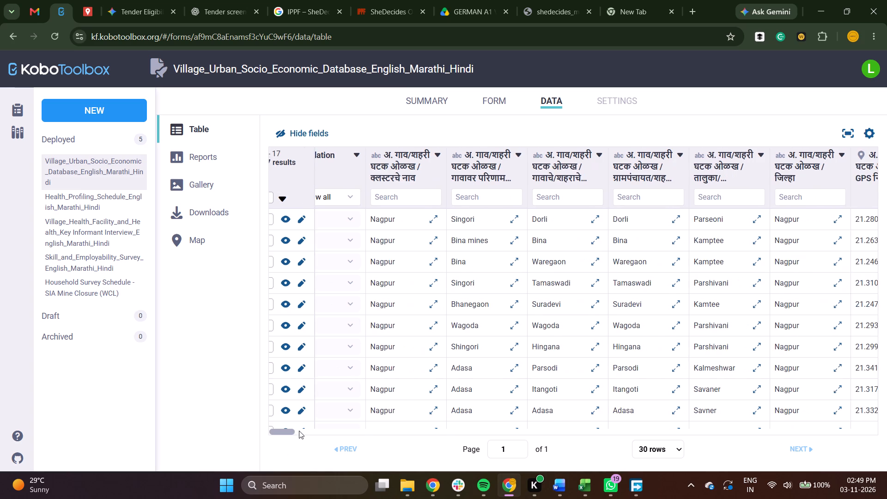
drag(299, 431, 276, 432)
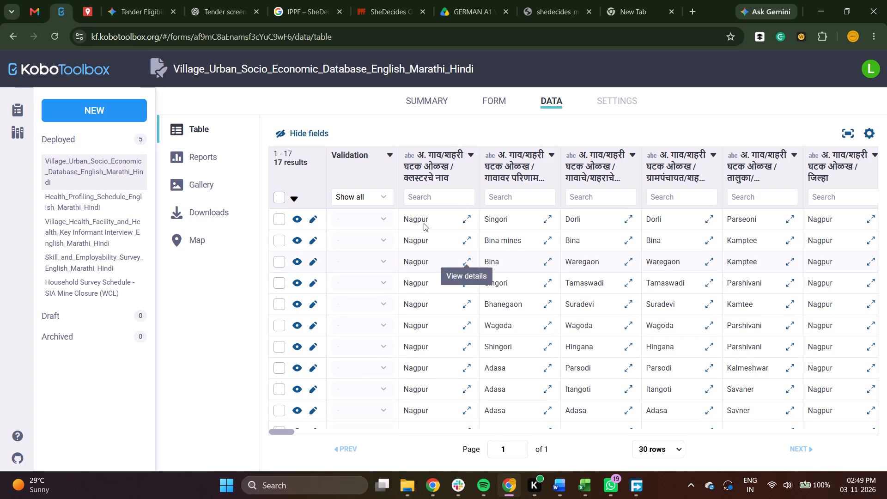
drag(289, 433, 297, 433)
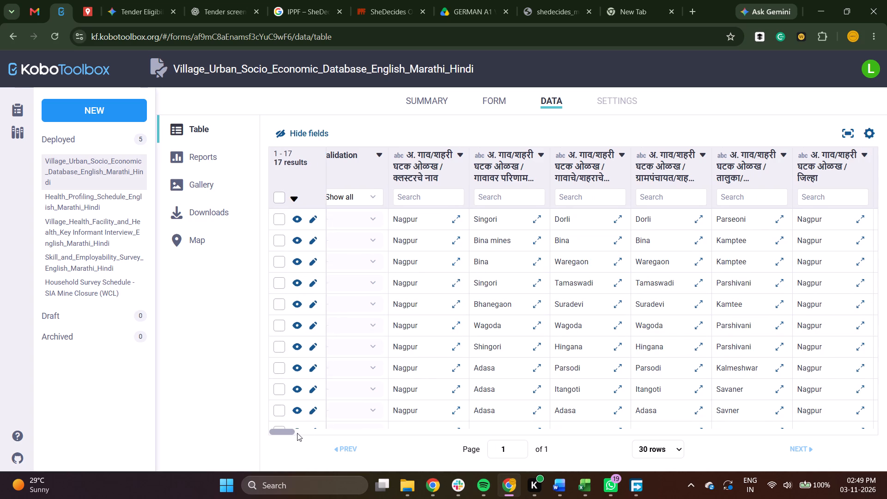
drag(297, 433, 289, 426)
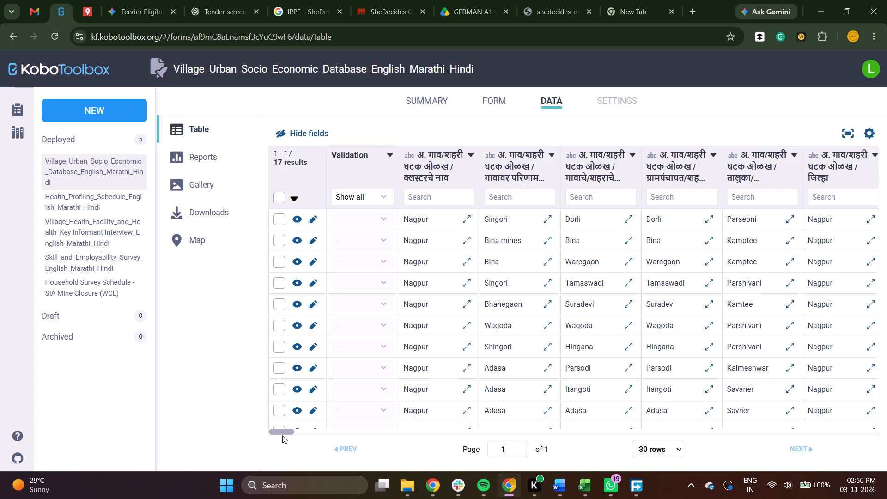
drag(286, 433, 214, 446)
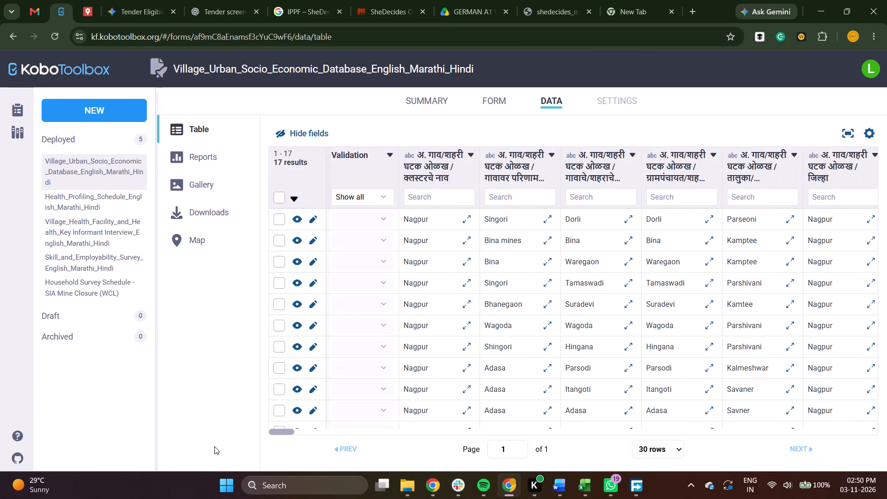
drag(214, 446, 194, 451)
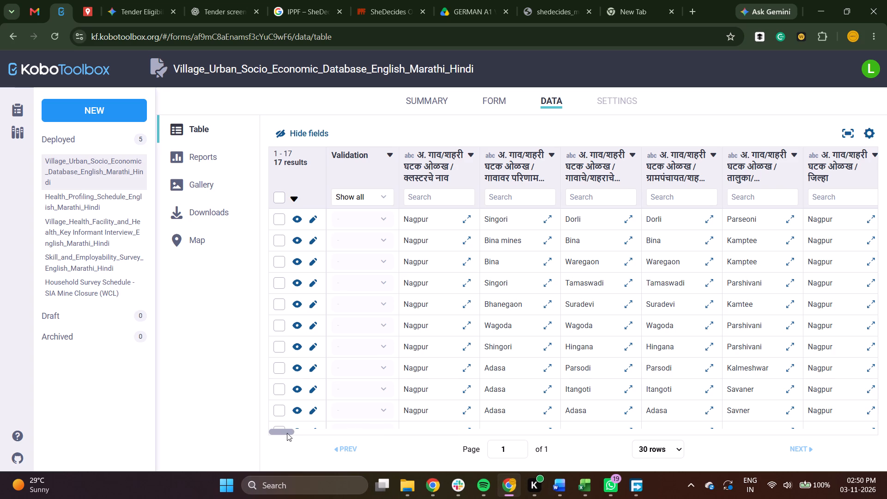
Review the submission columns forward from the cluster name through demographics, livelihood, mining dependence and health to the village's mine-closure perception ratings.
drag(287, 433, 315, 423)
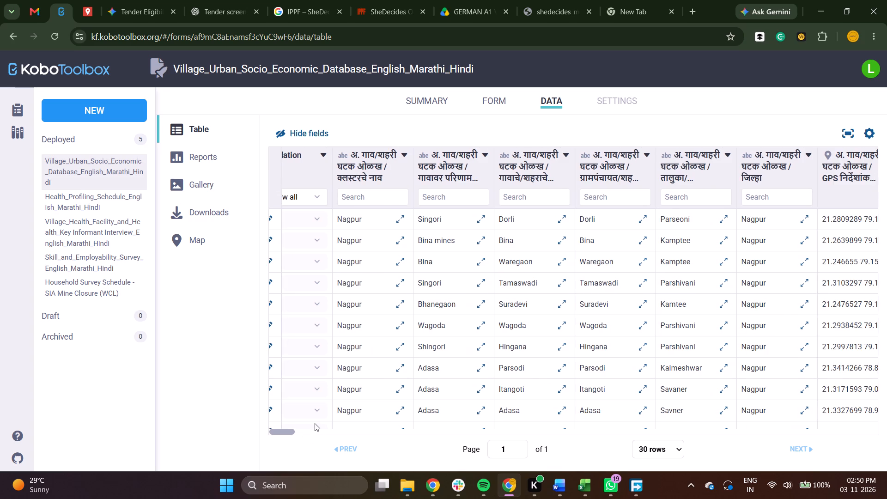
drag(315, 423, 365, 415)
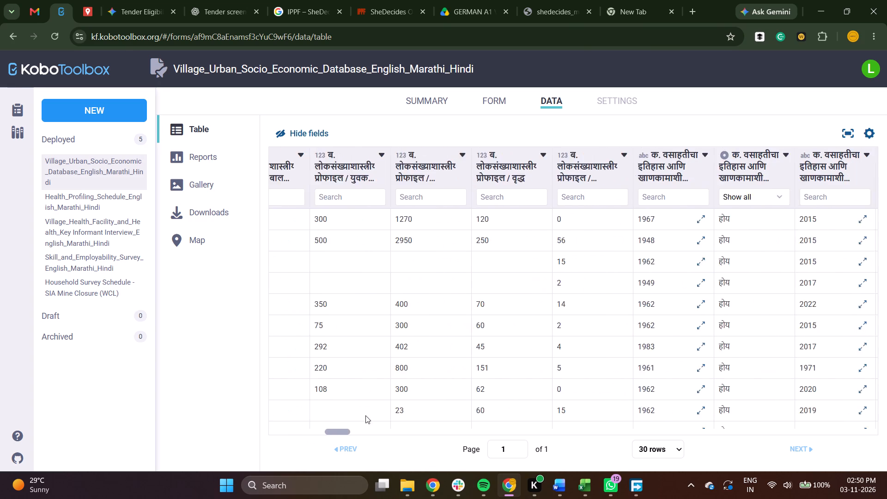
drag(365, 415, 495, 429)
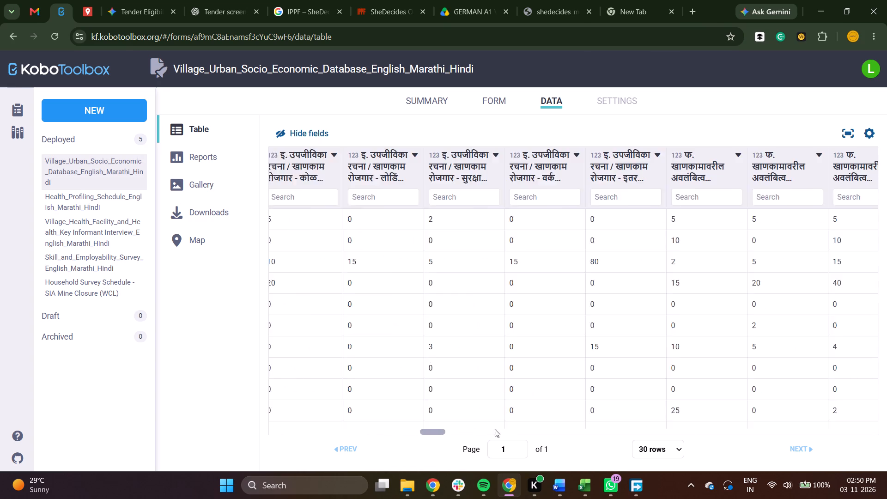
drag(495, 429, 692, 438)
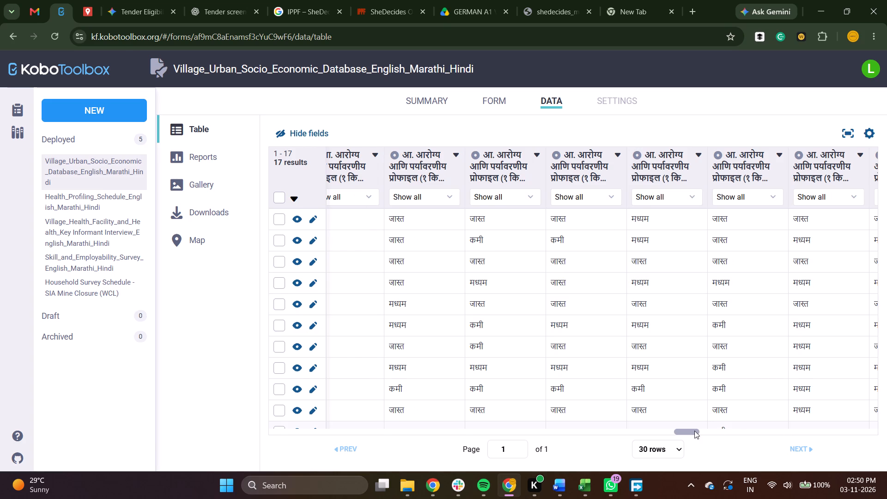
drag(685, 430, 828, 421)
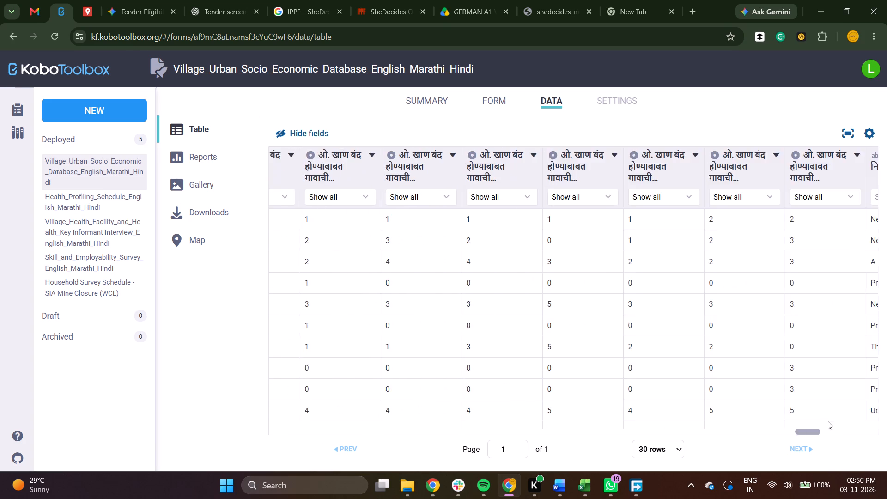
Recheck the submission columns backward from the mine-closure ratings through youth skills, out-migration, government schemes, health, infrastructure and enterprise mapping to mining dependence.
drag(828, 421, 765, 427)
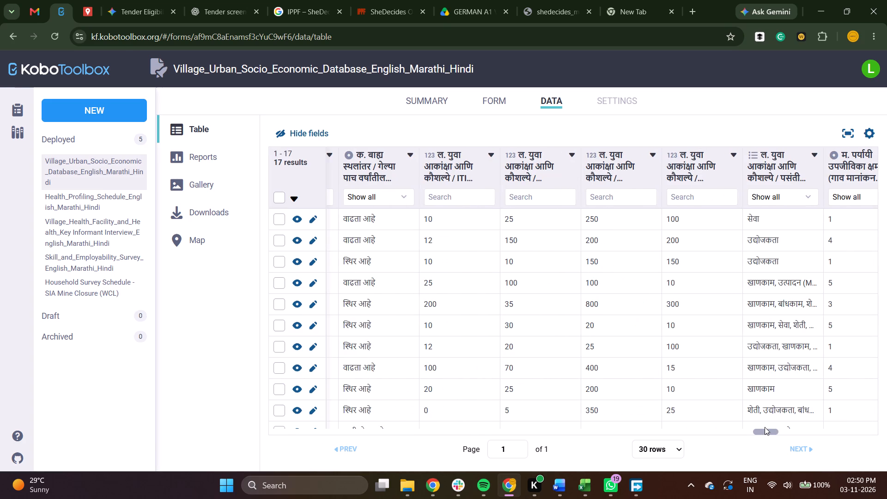
drag(765, 427, 753, 433)
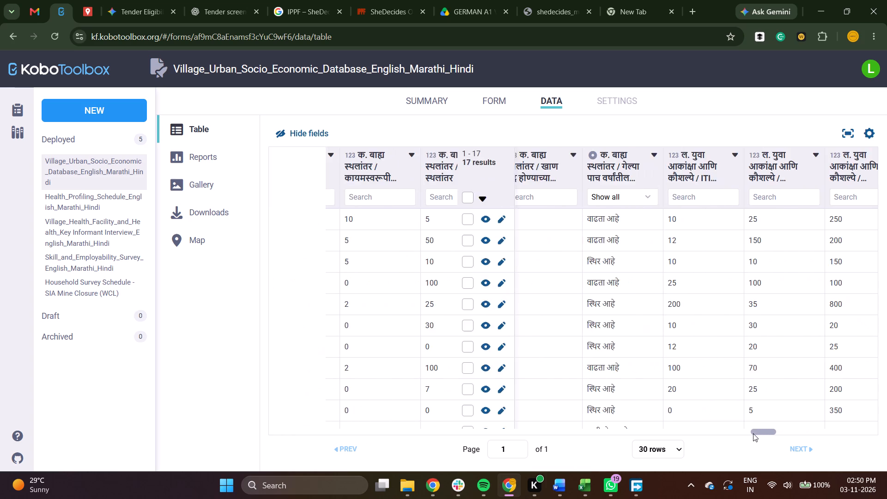
drag(753, 433, 727, 441)
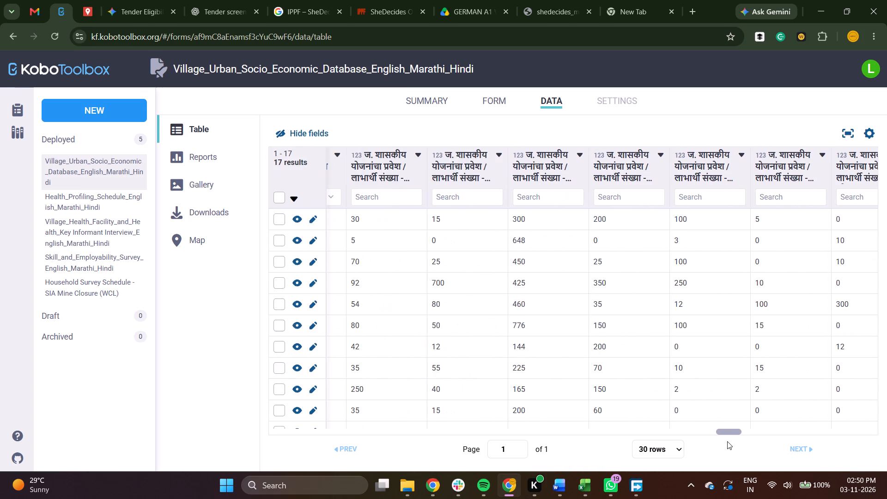
drag(727, 441, 691, 440)
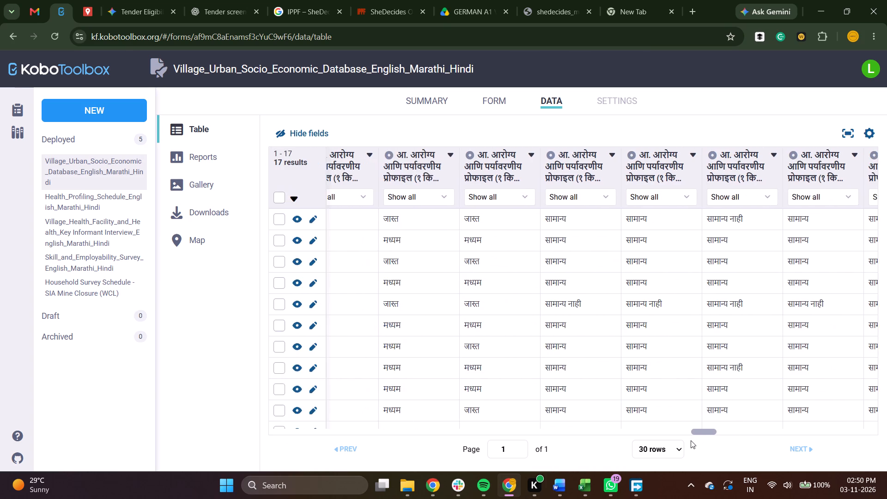
drag(691, 440, 655, 436)
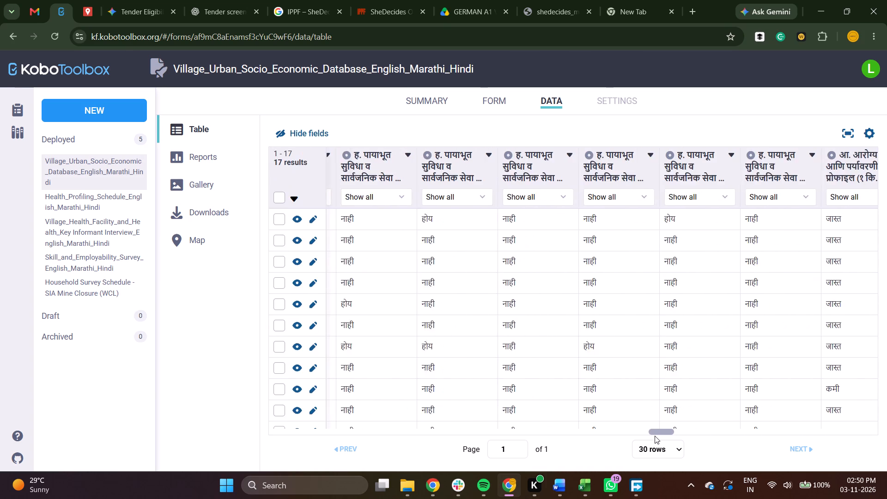
drag(655, 436, 611, 431)
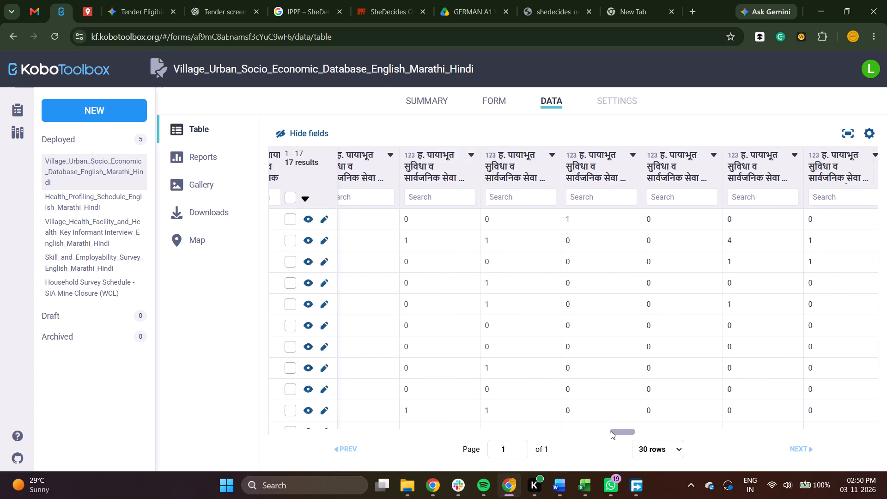
drag(611, 431, 551, 433)
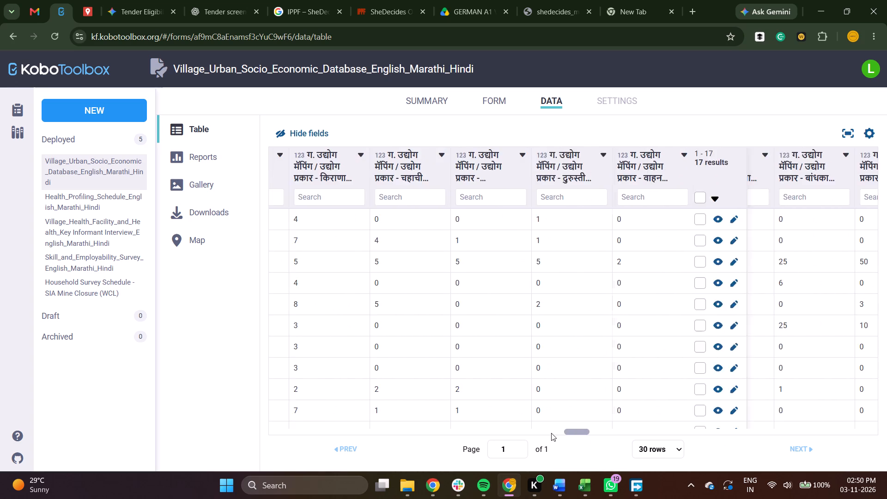
drag(551, 433, 511, 430)
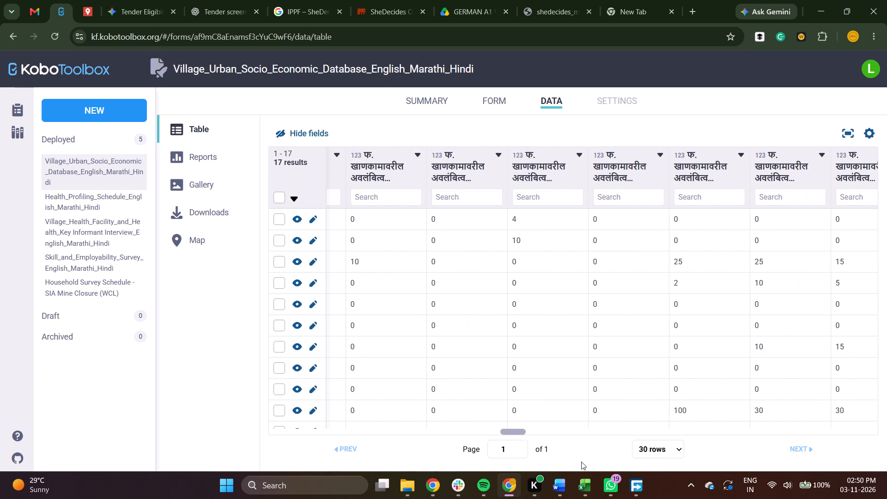
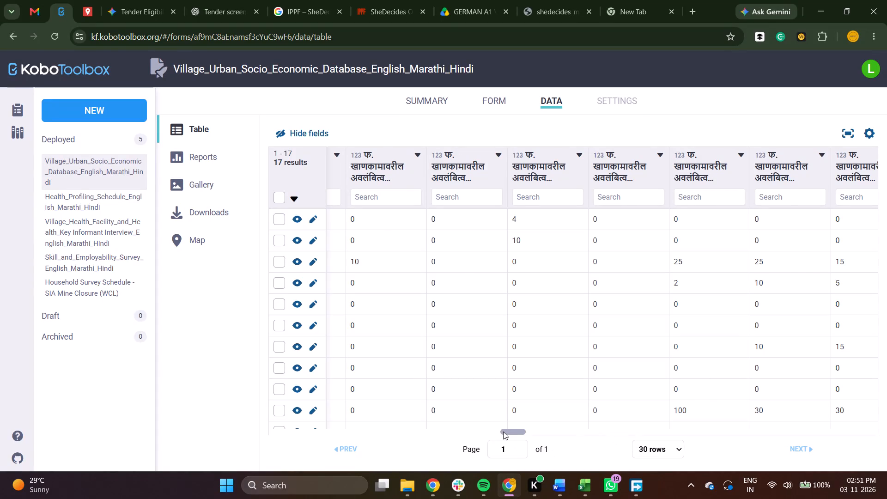
Review the submission columns forward from mining dependence through infrastructure and the health and environmental profile to the alternative livelihood fields.
drag(503, 432, 719, 439)
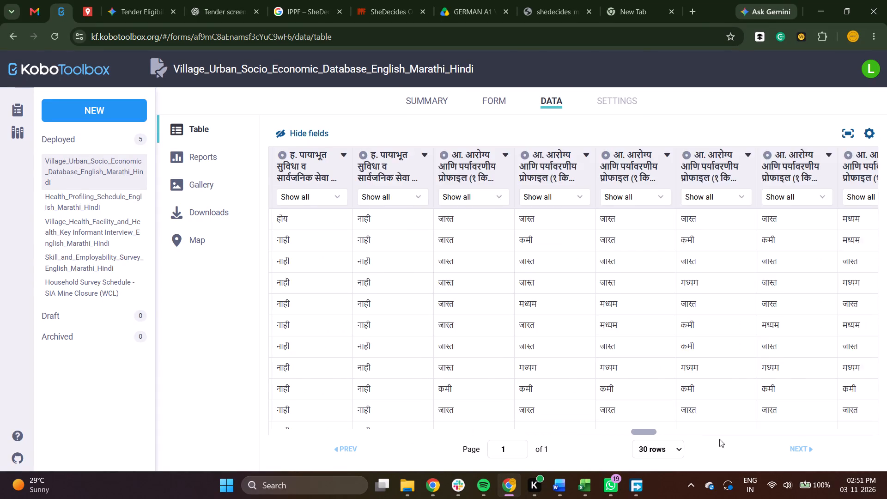
drag(719, 439, 756, 440)
Switch to the Nagpur Cluster workbook in Excel and review the Village Urban Socio Economic columns backward from the g_infra fields to _id.
key(alt+Tab)
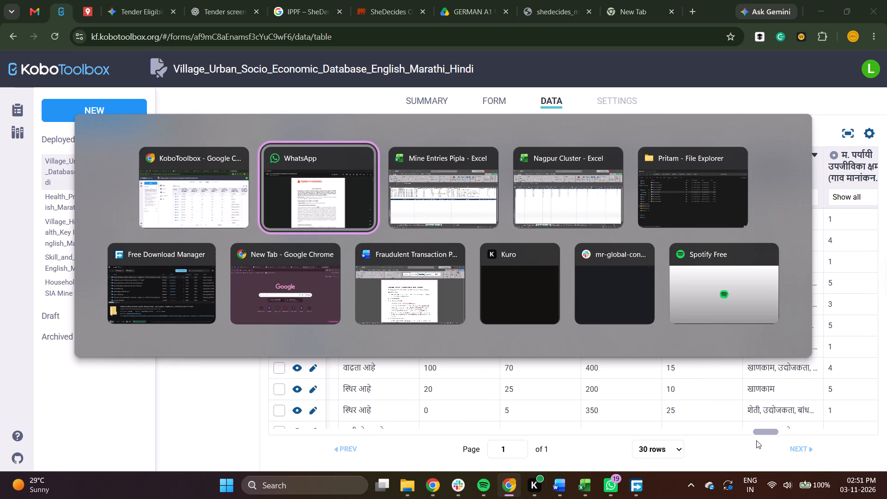
key(alt+Right)
key(alt+Right)
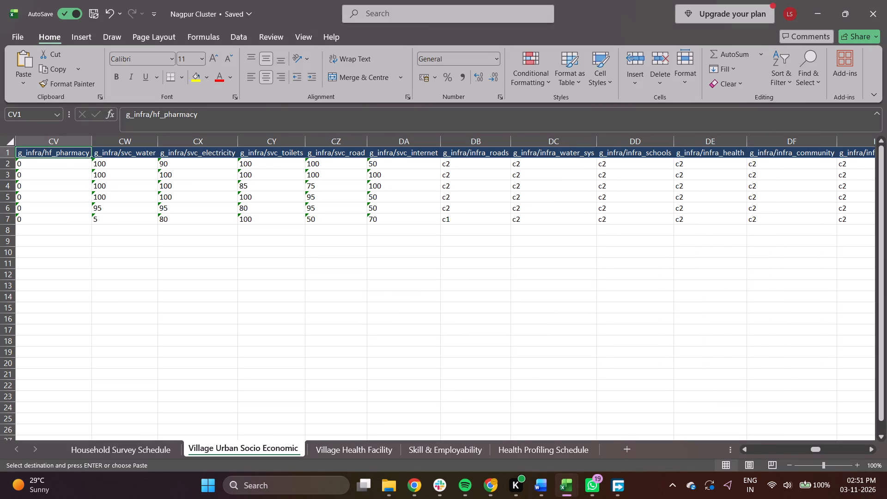
scroll(549, 376, right, 12)
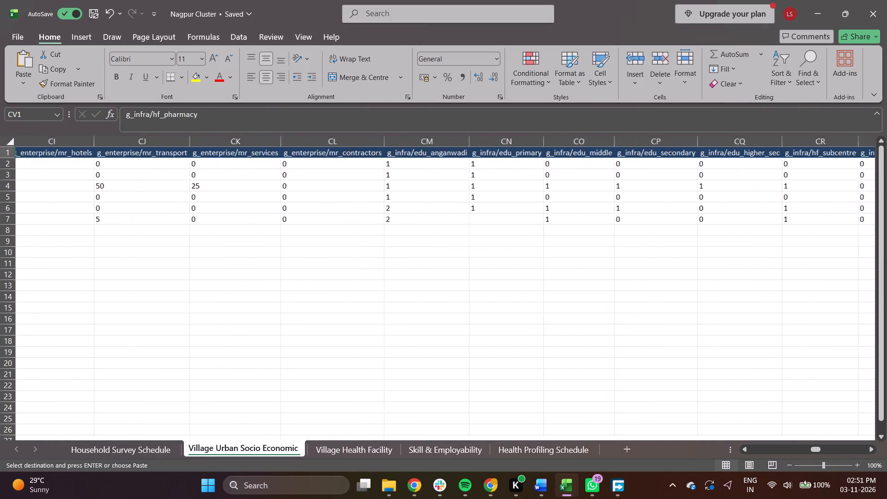
scroll(549, 376, right, 12)
scroll(549, 376, right, 10)
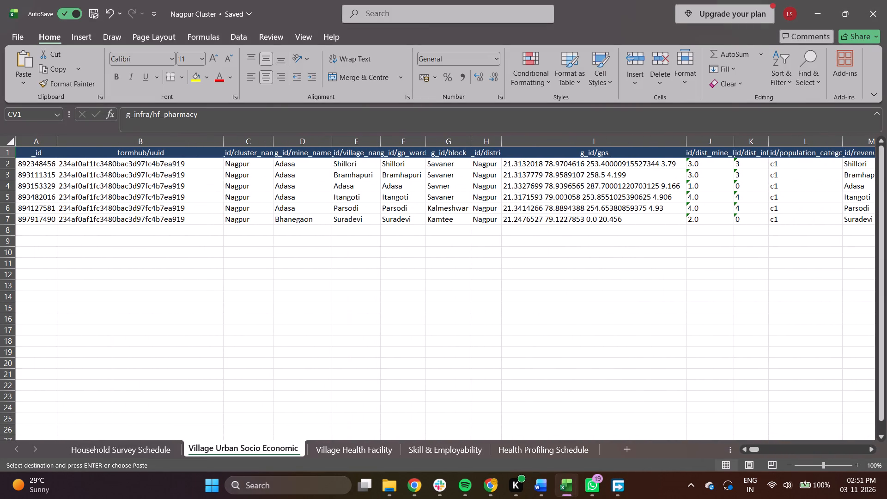
drag(881, 294, 881, 240)
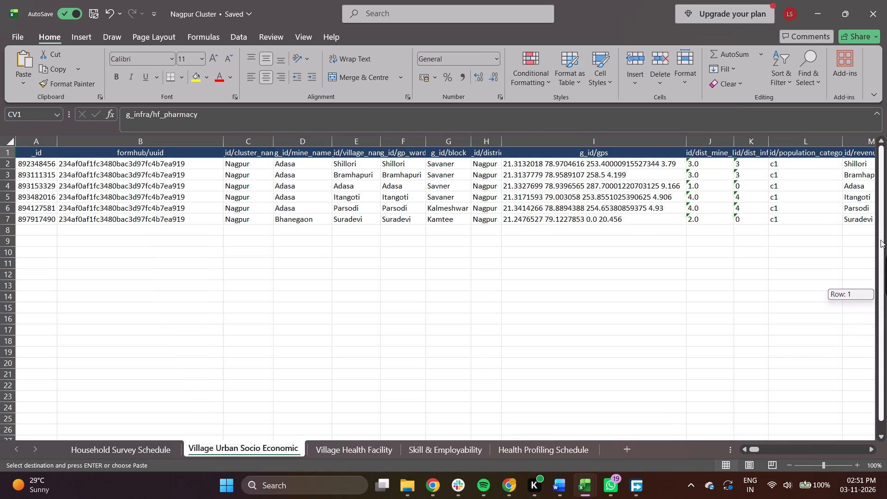
drag(881, 240, 880, 224)
Copy the sharing link for the Nagpur Cluster workbook.
click(869, 34)
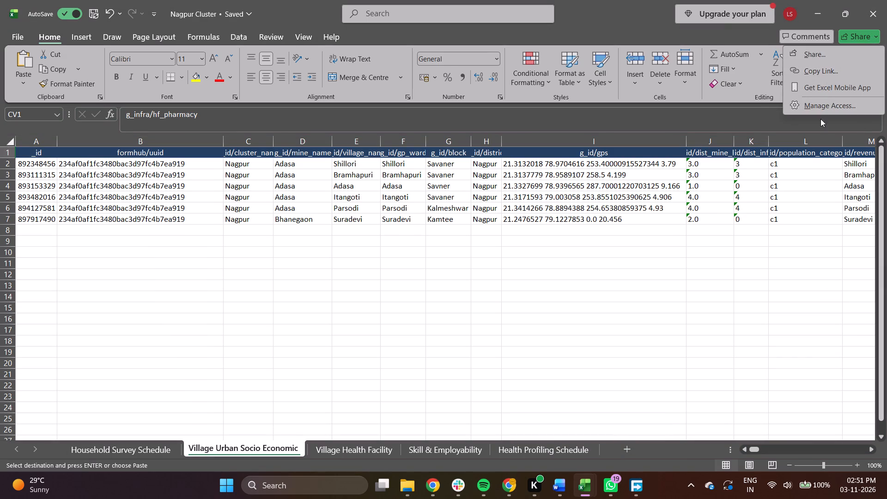
click(842, 52)
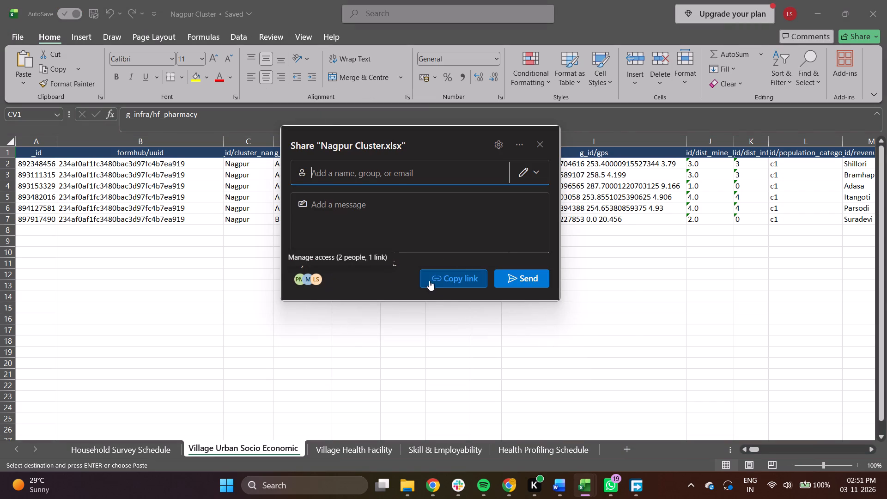
click(451, 279)
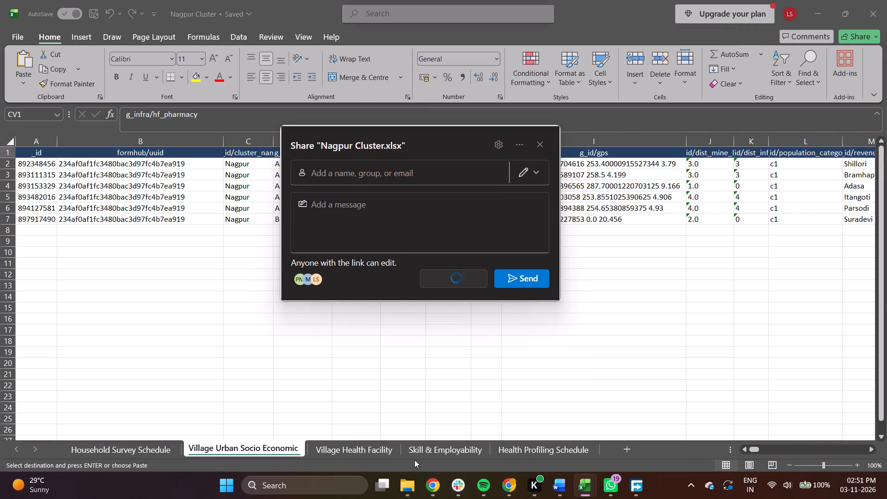
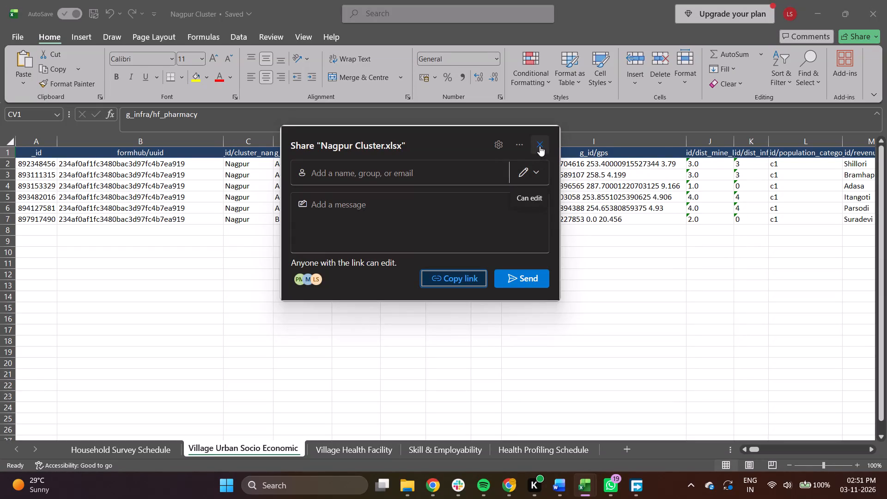
Close the sharing dialog and review the Household Survey Schedule records through the last filled row and back toward the first rows.
click(540, 146)
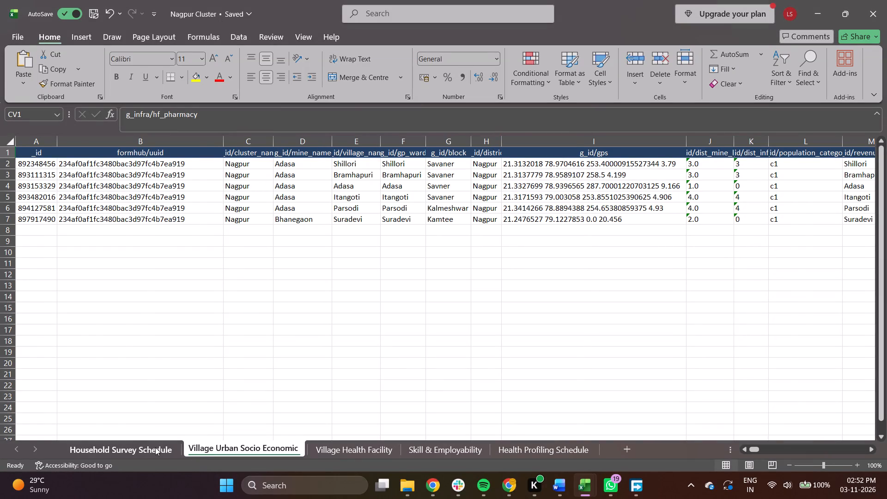
click(154, 448)
scroll(332, 328, left, 3)
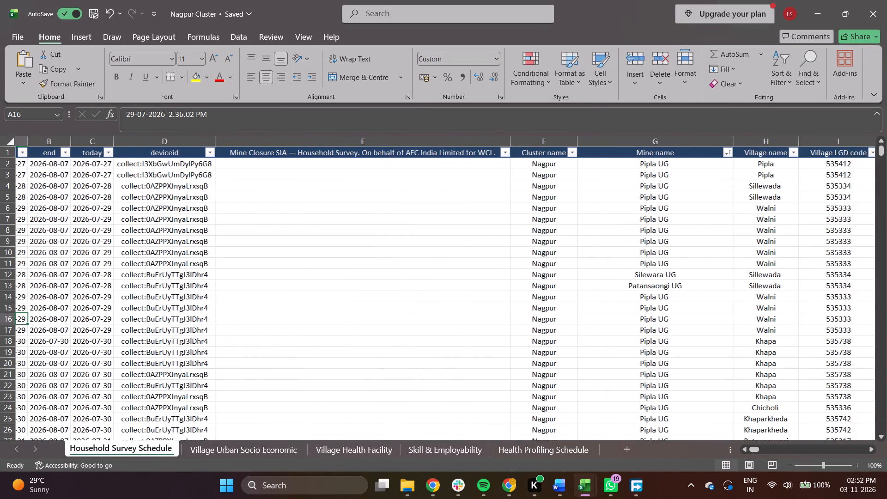
scroll(332, 328, left, 3)
scroll(332, 328, right, 8)
scroll(335, 280, down, 2)
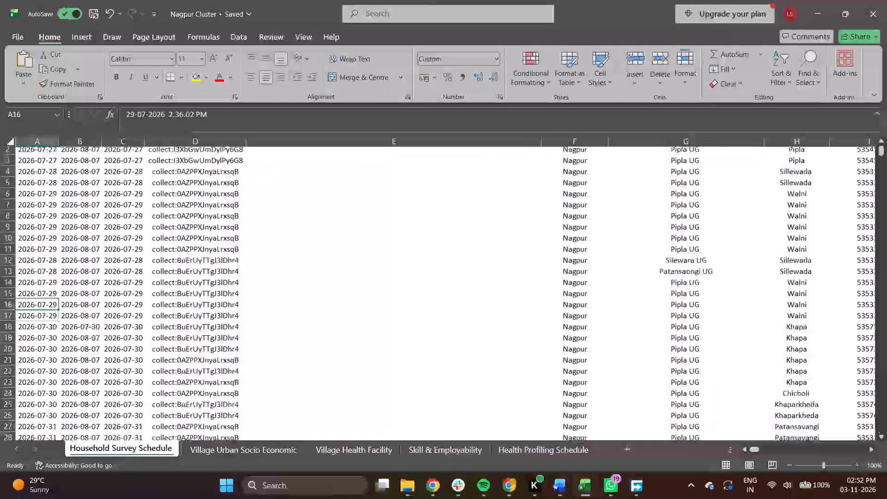
scroll(335, 280, down, 4)
scroll(339, 217, down, 7)
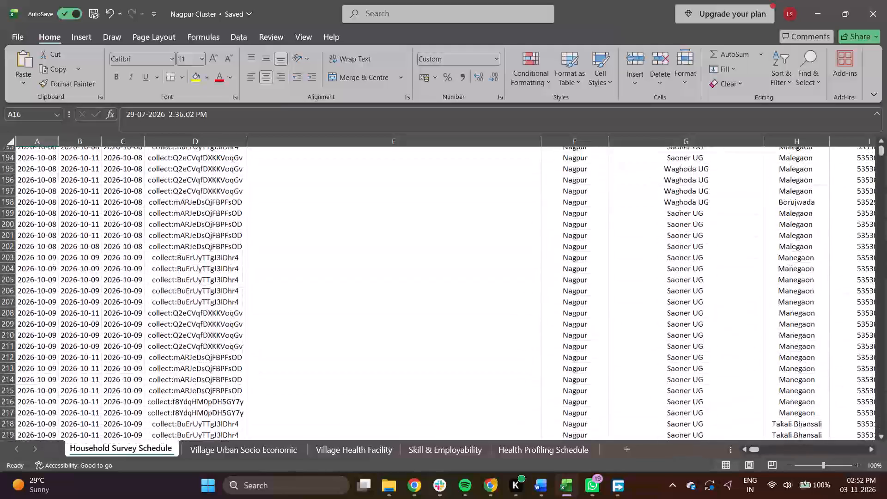
scroll(339, 217, down, 13)
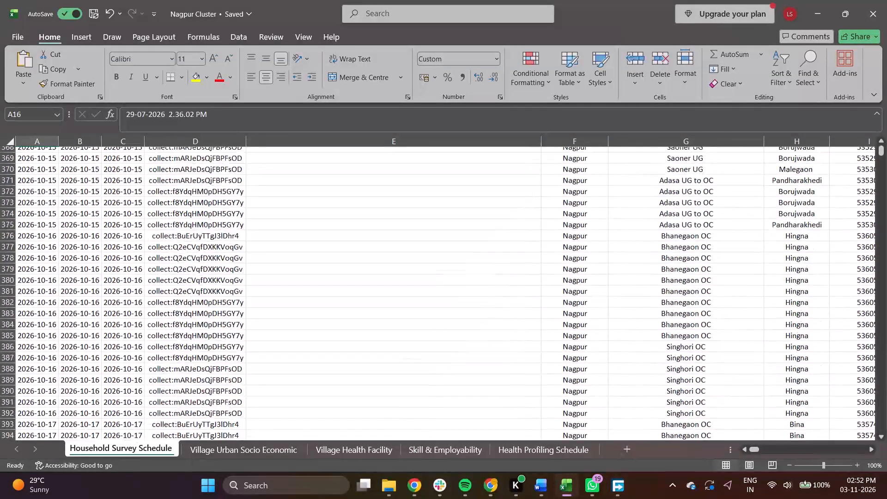
scroll(339, 217, down, 7)
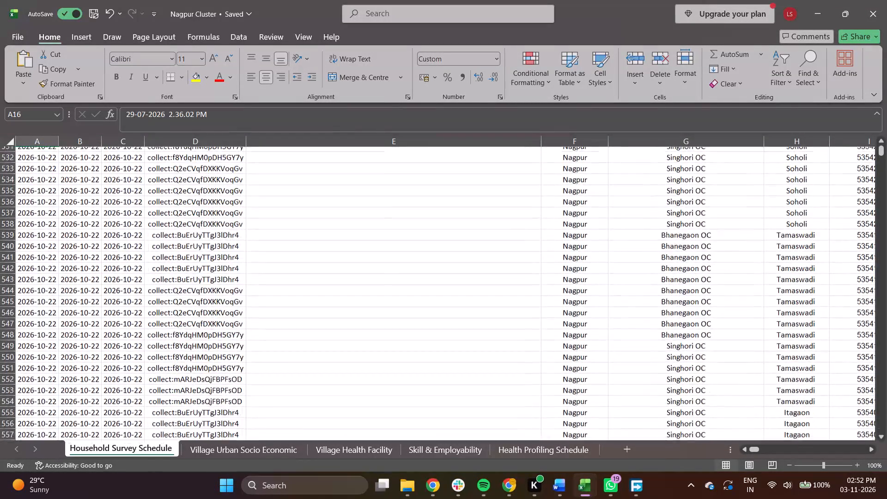
scroll(339, 217, down, 12)
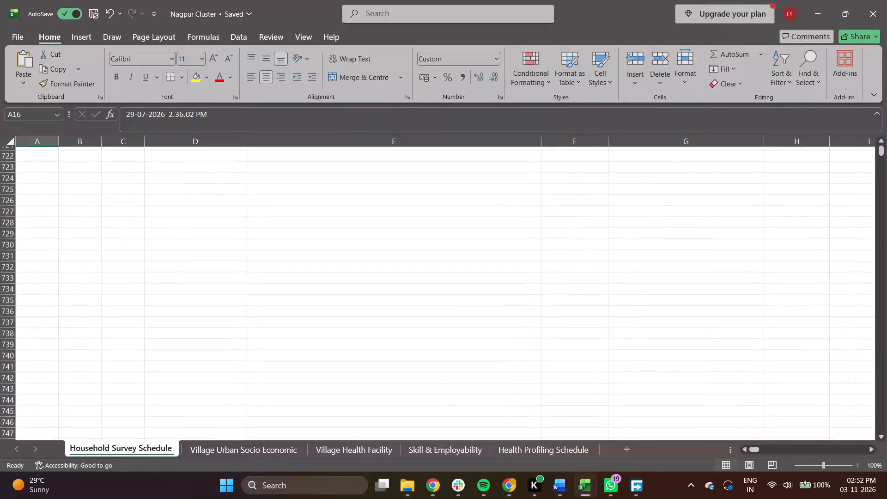
scroll(339, 217, up, 7)
scroll(339, 217, down, 2)
scroll(339, 217, up, 1)
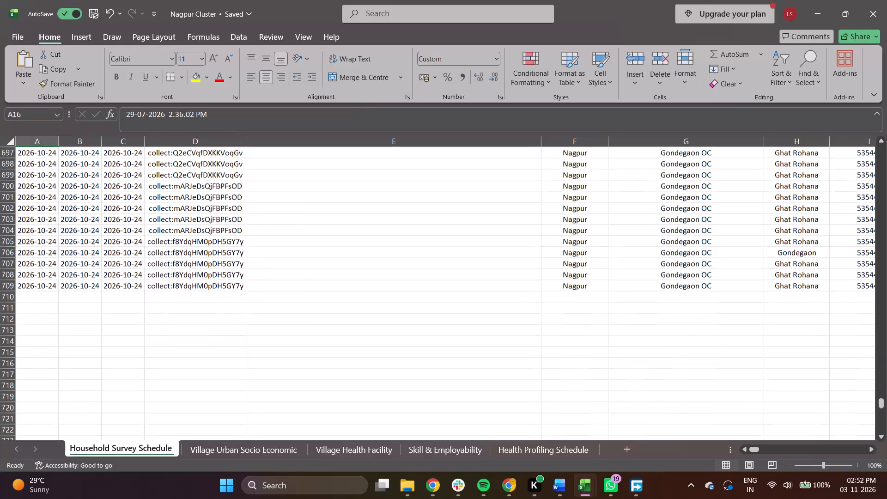
scroll(339, 217, up, 12)
scroll(339, 217, up, 13)
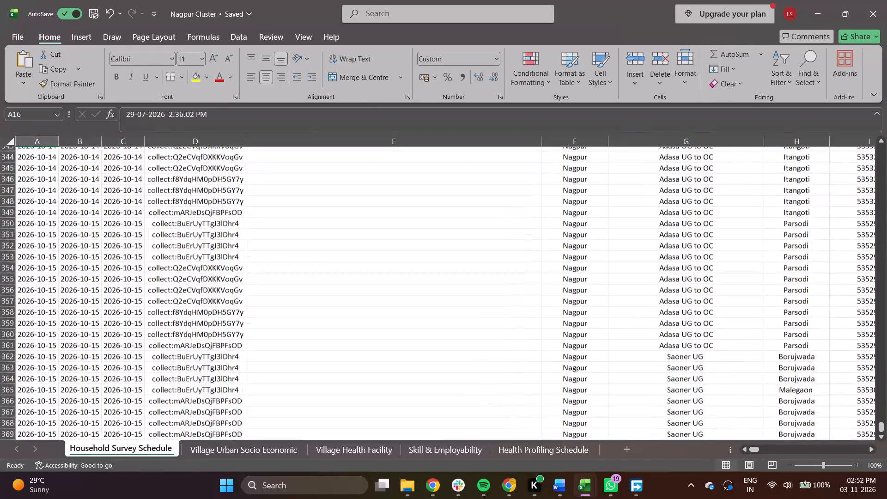
scroll(339, 217, up, 15)
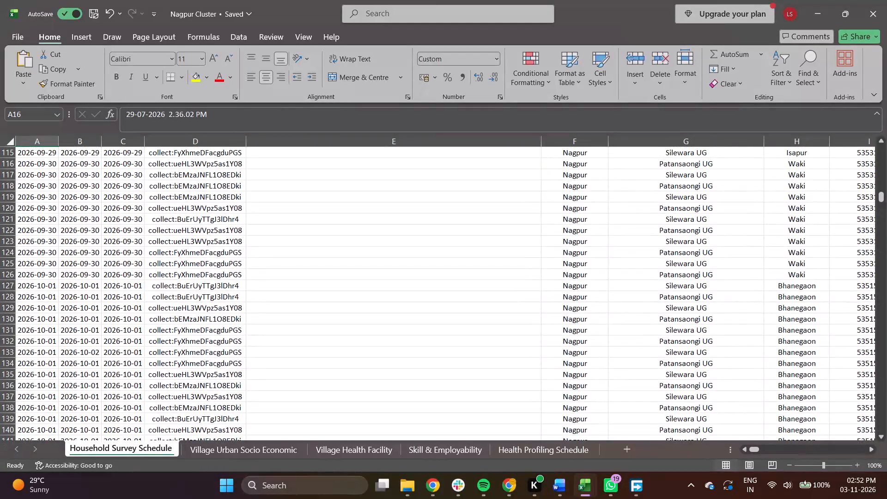
double_click(882, 173)
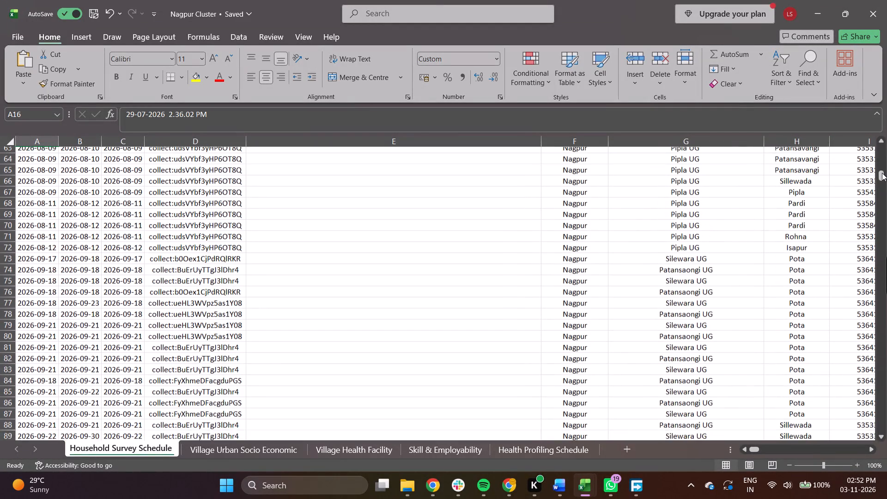
double_click(881, 157)
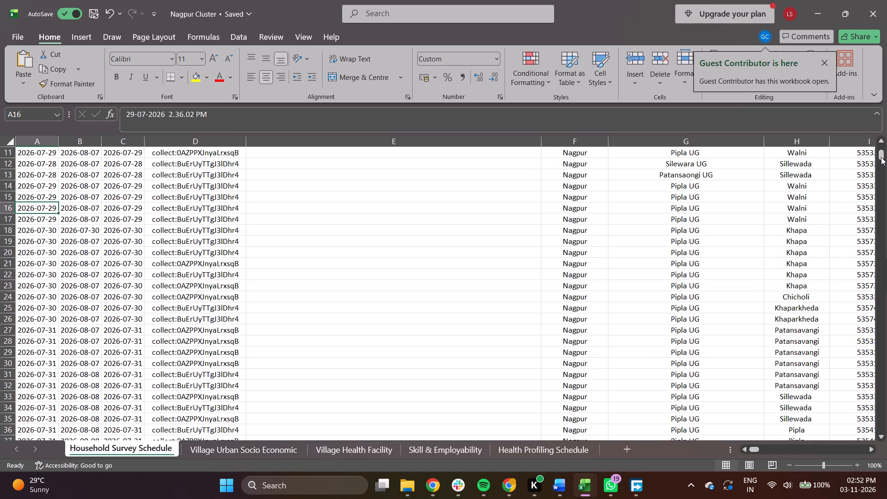
Check which collaborator has the Nagpur Cluster workbook open.
click(765, 43)
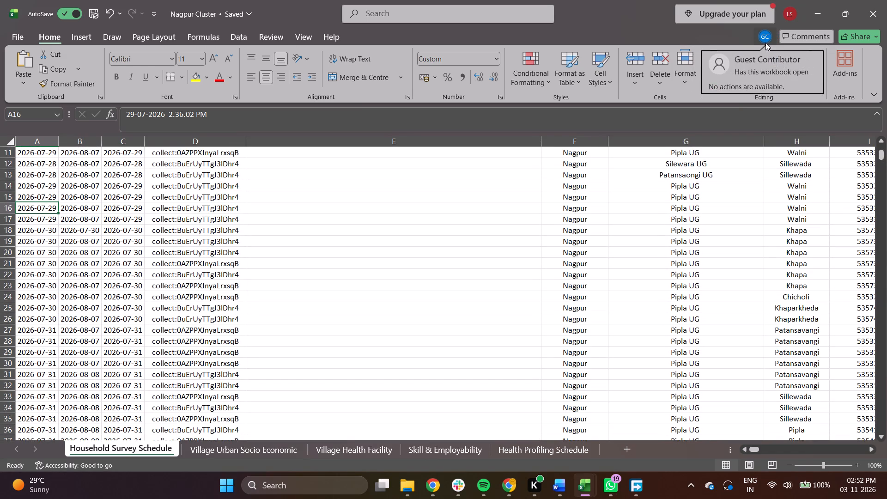
click(765, 43)
Recheck the Household Survey Schedule records, briefly comparing with the Village Urban Socio Economic sheet, and return to the header row.
scroll(565, 262, up, 2)
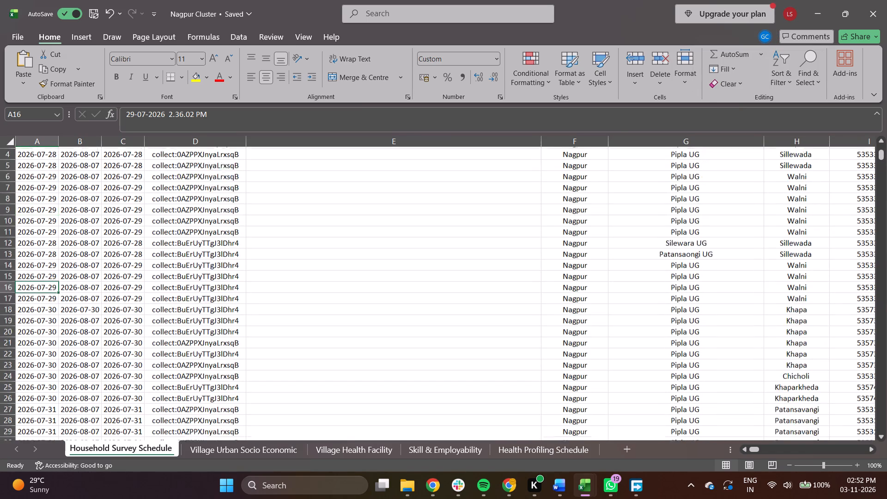
scroll(565, 262, up, 3)
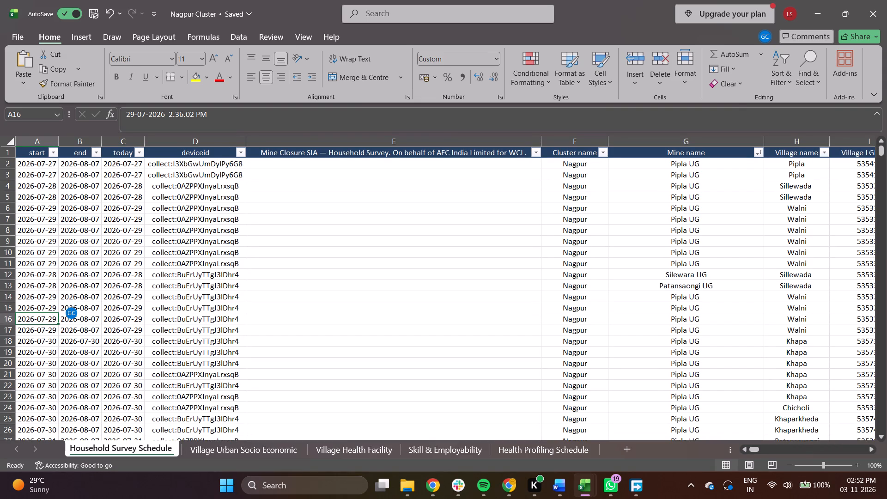
scroll(300, 246, down, 2)
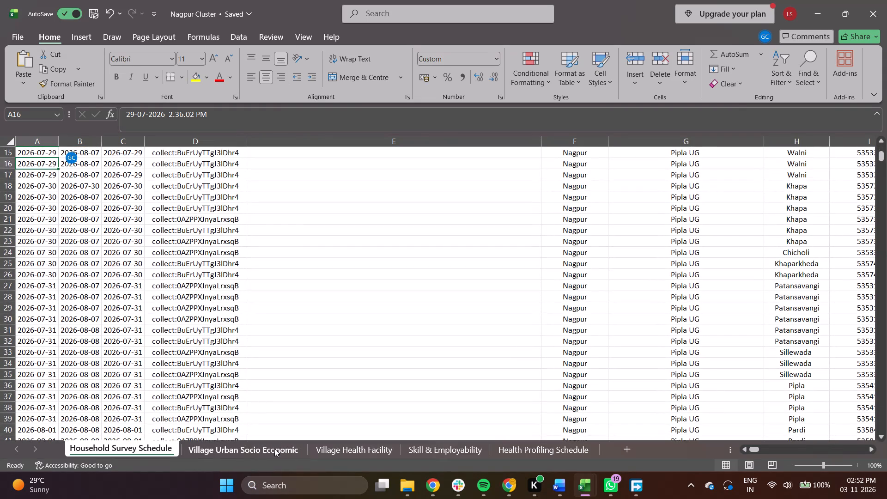
click(274, 449)
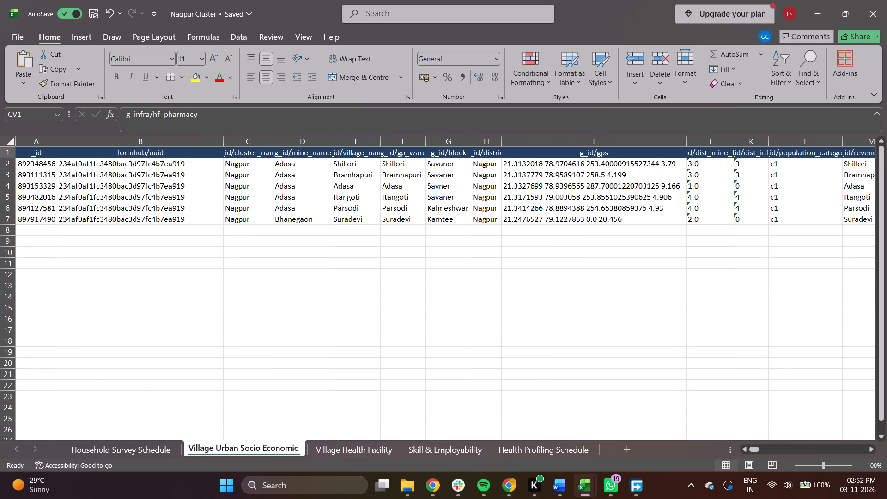
click(123, 452)
scroll(275, 412, down, 3)
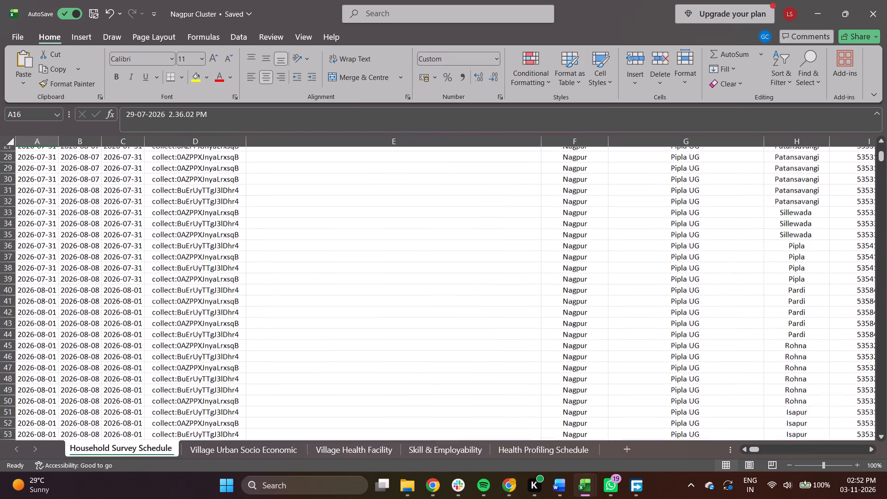
scroll(275, 412, down, 12)
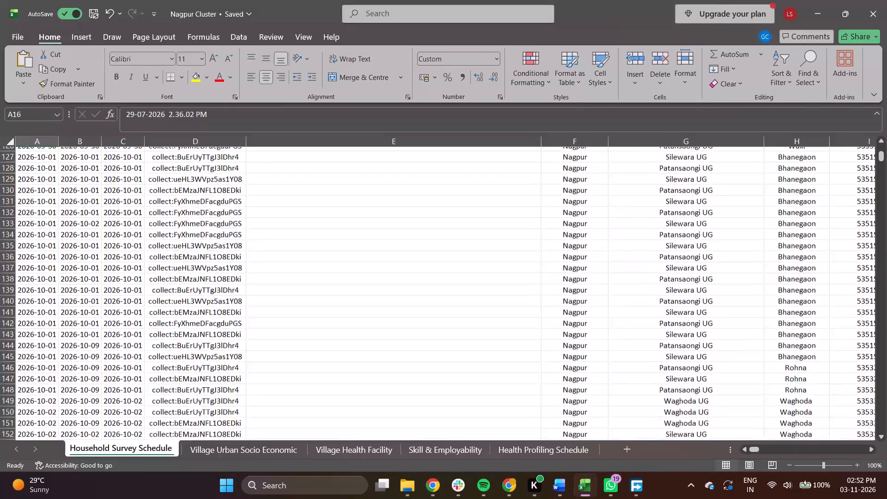
scroll(275, 412, down, 1)
scroll(275, 412, up, 12)
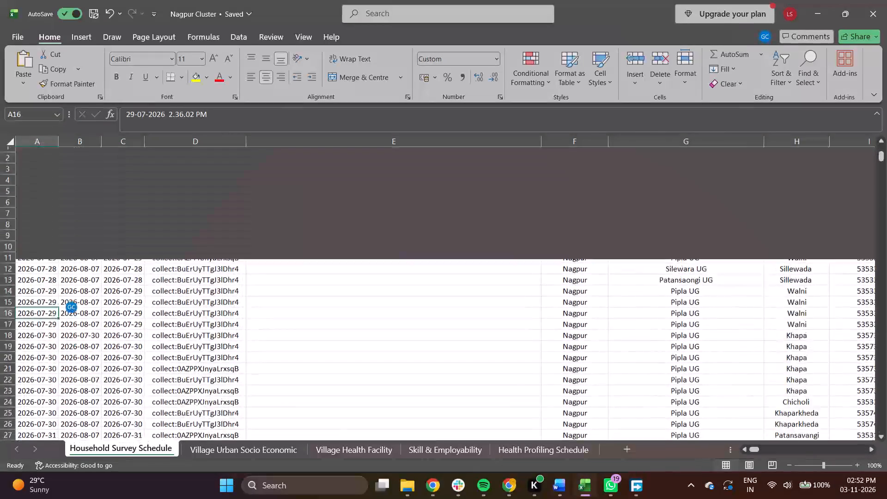
scroll(275, 412, up, 3)
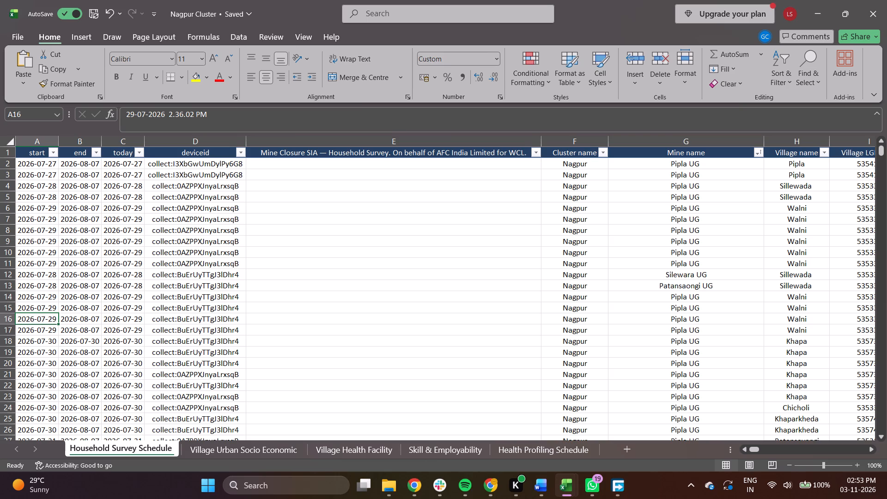
Review the Village Urban Socio Economic headers backward from g_history/affected_families through the land and submission fields to researcher_obs.
click(283, 444)
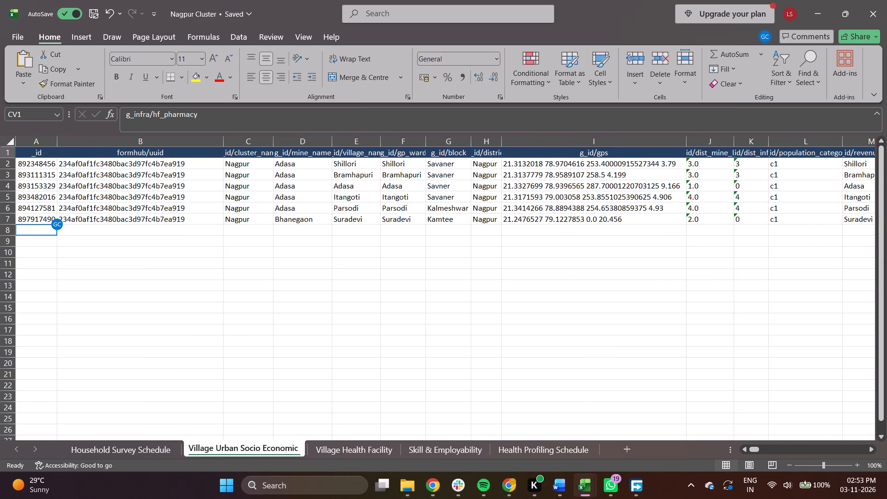
click(310, 187)
key(Up)
key(Up)
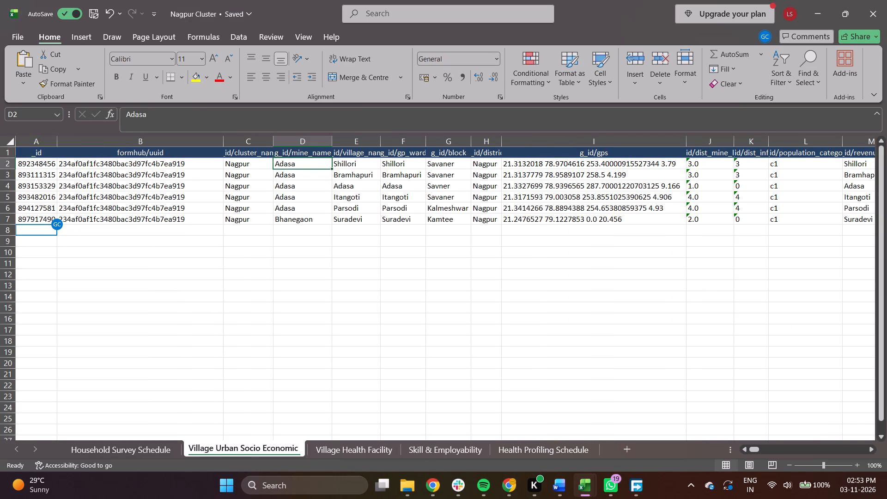
key(Up)
key(ctrl+Right)
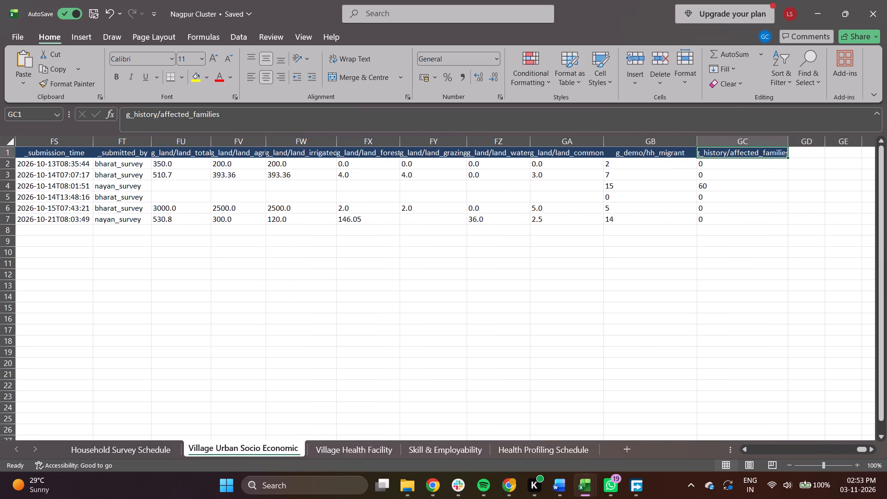
key(Left)
key(Left)
key(Left)
key(Left)
key(Left)
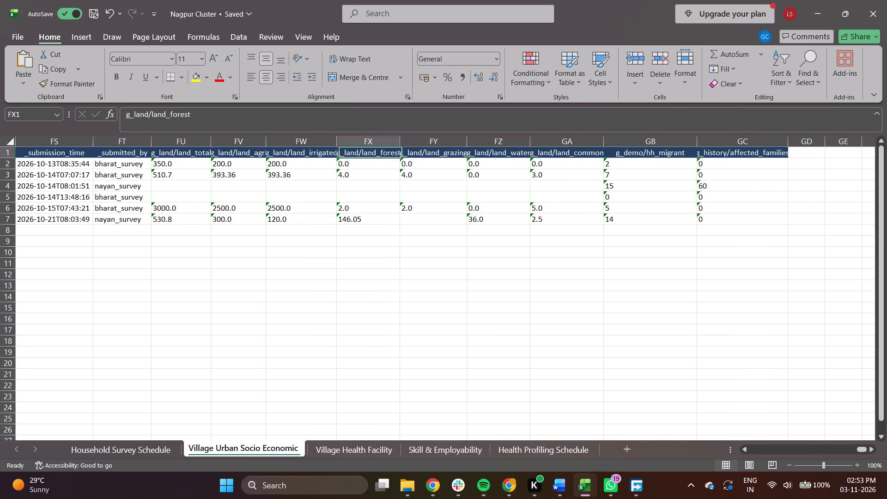
key(Left)
key(Left)
key(Left)
key(Left)
key(Left)
key(Left)
key(Left)
key(Left)
key(Left)
key(Left)
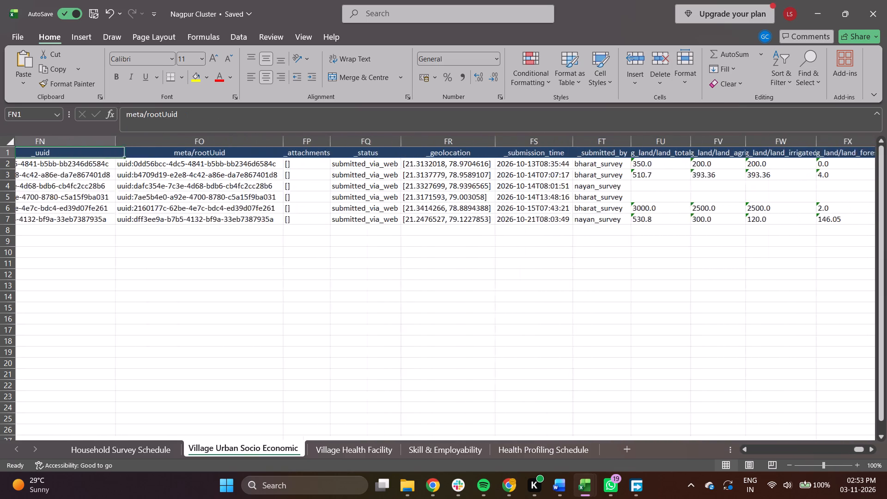
key(Left)
key(Left)
key(Left)
key(Left)
key(Left)
Review the Village Urban Socio Economic headers forward from researcher_obs through the submission and g_land fields to g_history/affected_families.
key(Right)
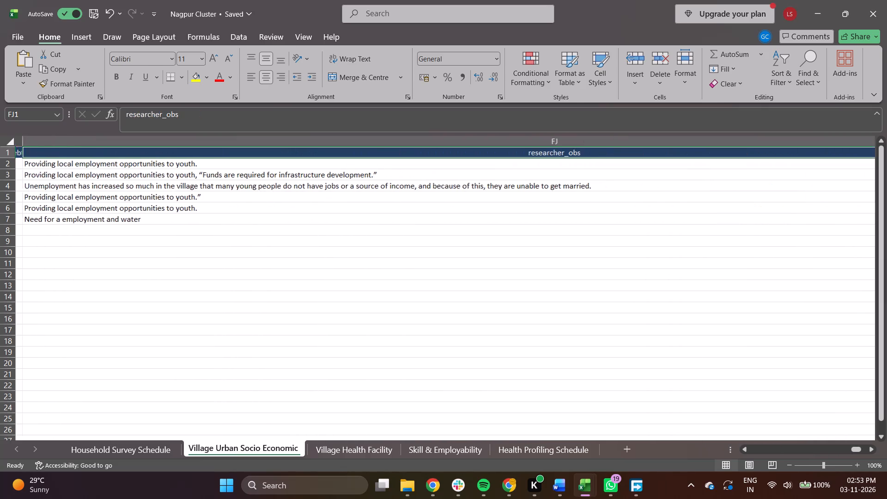
key(Right)
key(Right)
key(Right)
key(Right)
key(Right)
key(Right)
key(Right)
key(Right)
key(Right)
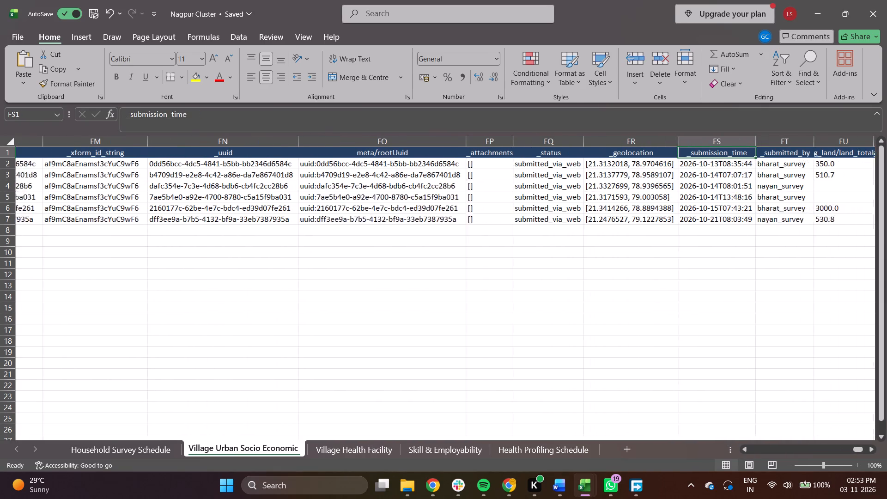
key(Right)
key(Right)
key(Right)
key(Right)
key(Right)
key(Right)
key(Right)
key(Right)
key(Right)
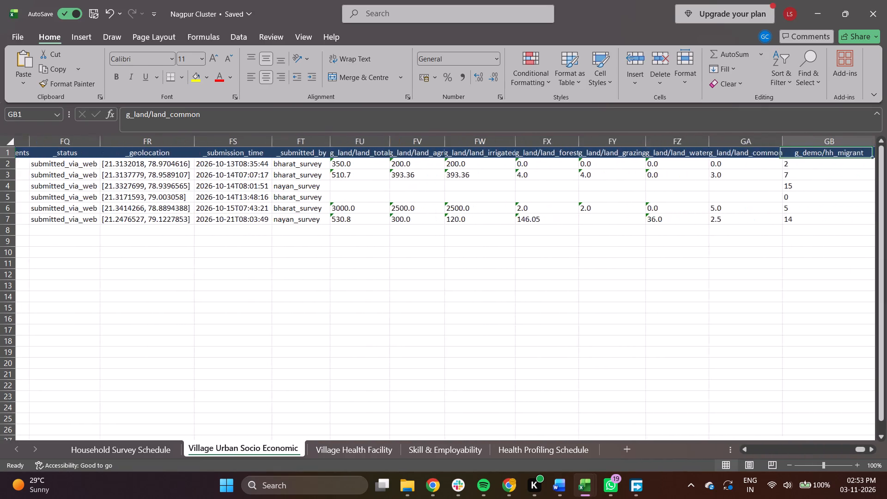
key(Right)
key(Right)
key(Right)
Review the Village Urban Socio Economic headers backward from the last column through the submission and g_livelihood fields to _id.
key(Left)
key(Left)
key(Left)
key(Left)
key(Left)
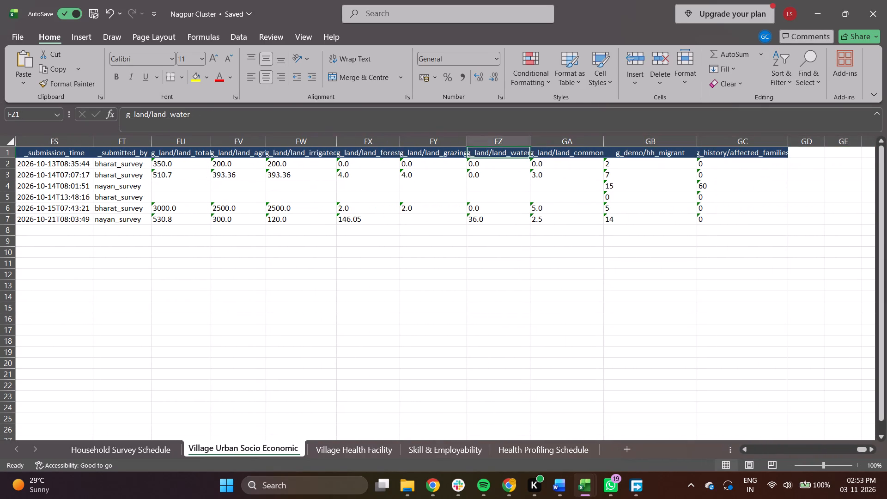
key(Left)
key(Left)
key(Left)
key(Left)
key(Left)
key(Left)
key(Left)
key(Left)
key(Left)
key(Left)
key(Left)
key(Left)
key(Left)
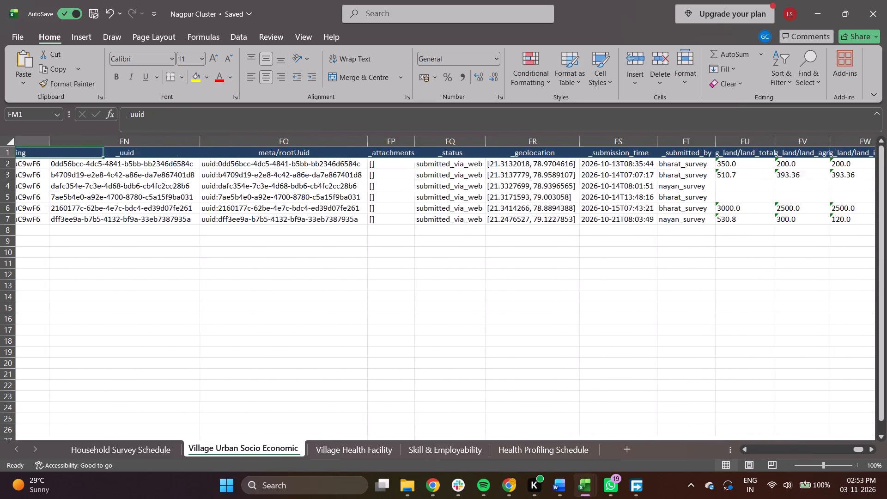
key(Left)
key(Left)
key(Left)
key(Left)
key(Left)
key(Left)
key(Left)
key(Left)
key(Left)
key(Left)
key(Left)
key(Left)
key(Left)
key(Left)
key(Left)
key(Left)
key(Left)
key(Left)
key(Left)
key(Left)
key(Left)
key(Left)
key(Left)
key(Left)
key(Left)
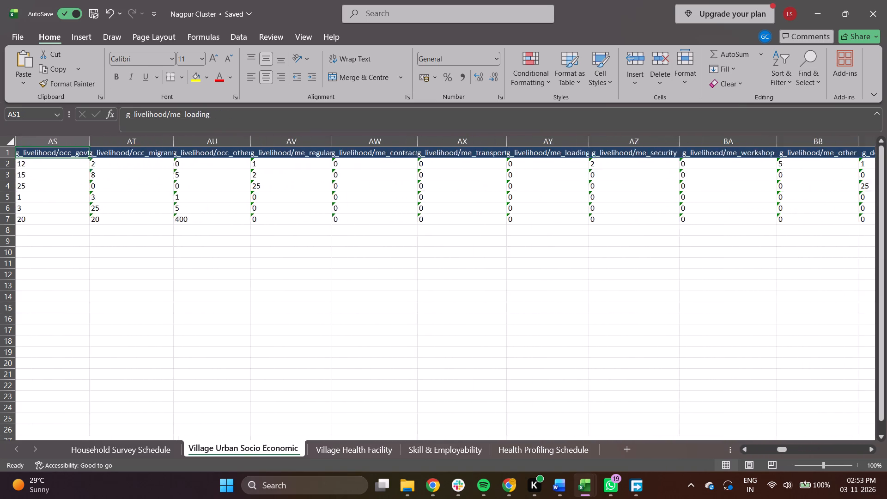
Review the Village Urban Socio Economic headers forward from _id through the g_id fields to g_demo/pop_male.
key(Right)
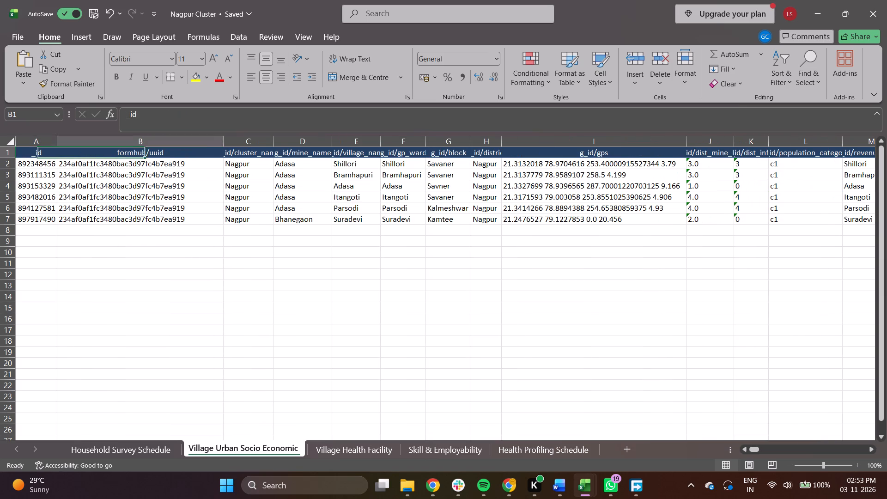
key(Right)
key(Right)
key(Right)
key(Right)
key(Right)
key(Right)
key(Right)
key(Right)
key(Right)
key(Right)
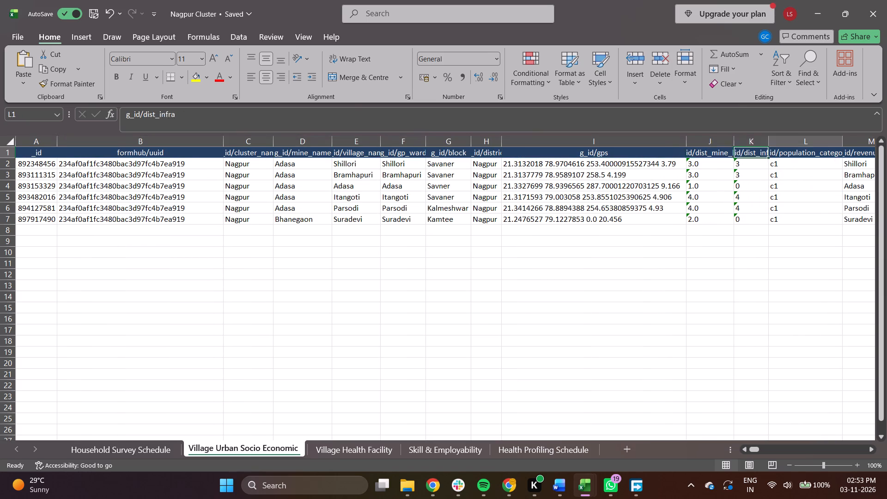
key(Right)
key(Right)
key(Right)
key(Right)
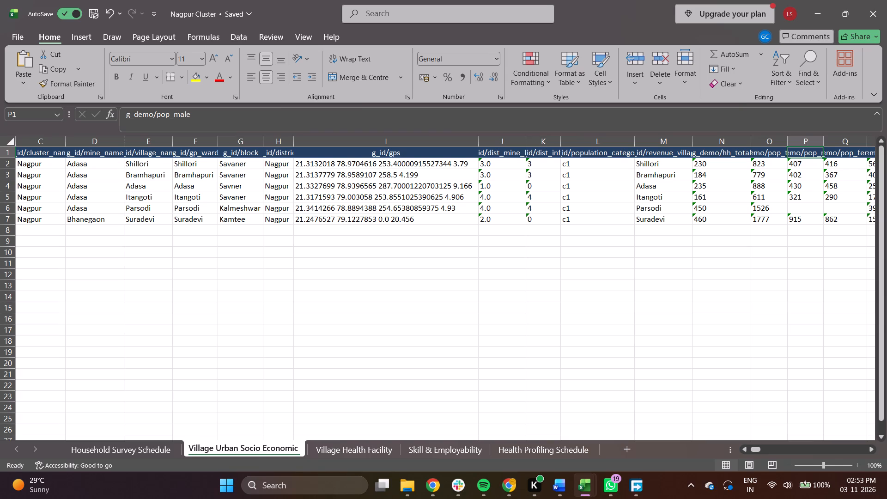
Open the Household Survey Schedule sheet and examine the deviceid entries from row 14 up to the first records.
click(155, 447)
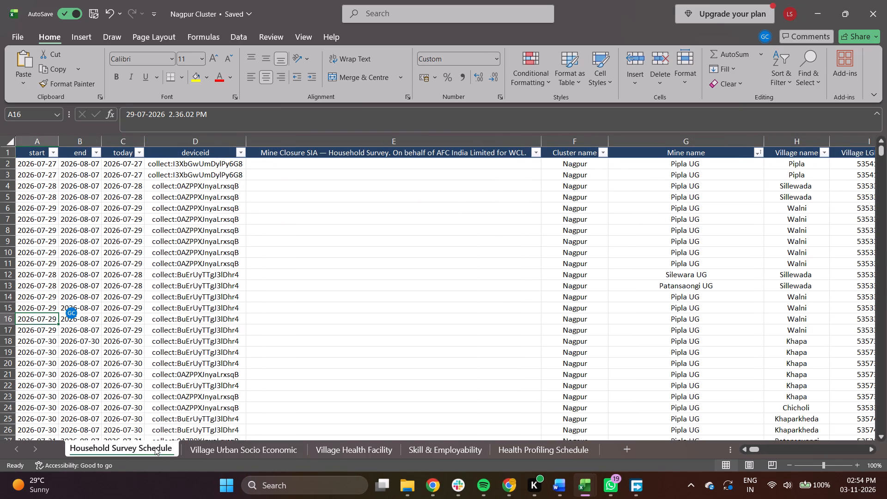
key(Right)
key(Right)
key(Right)
key(Up)
key(Up)
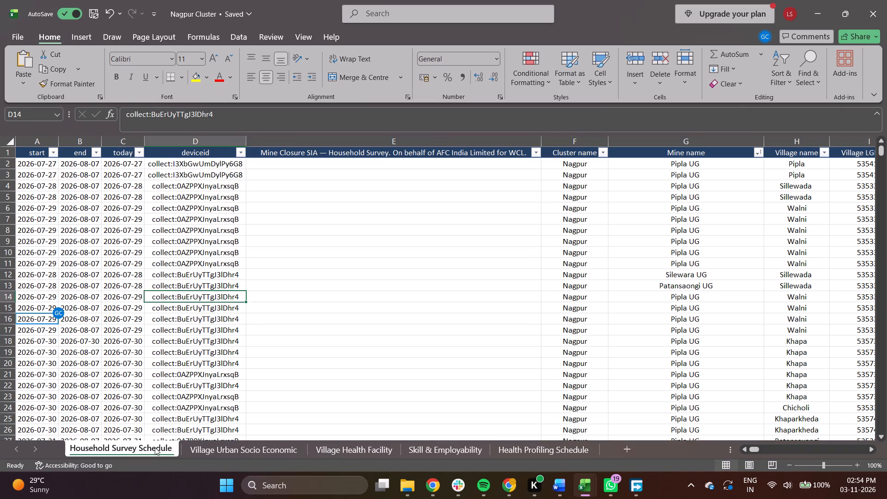
key(Up)
key(Up)
key(Up)
key(Up)
key(Up)
key(Up)
key(Up)
key(Up)
key(Up)
key(Up)
key(Up)
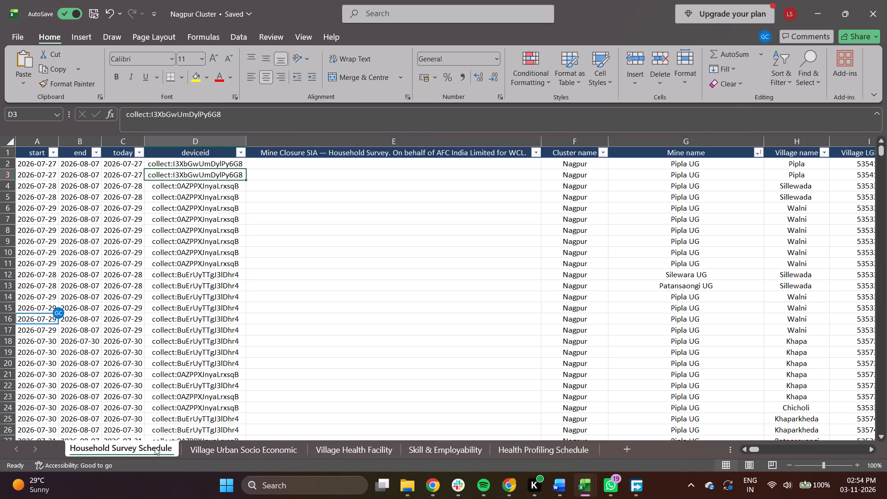
Review the Household Survey Schedule columns forward from deviceid through the GPS location fields to the "Permanent resident of this village/area?" header.
key(Right)
key(Right)
key(Right)
key(Right)
key(Right)
key(Right)
key(Right)
key(Right)
key(Right)
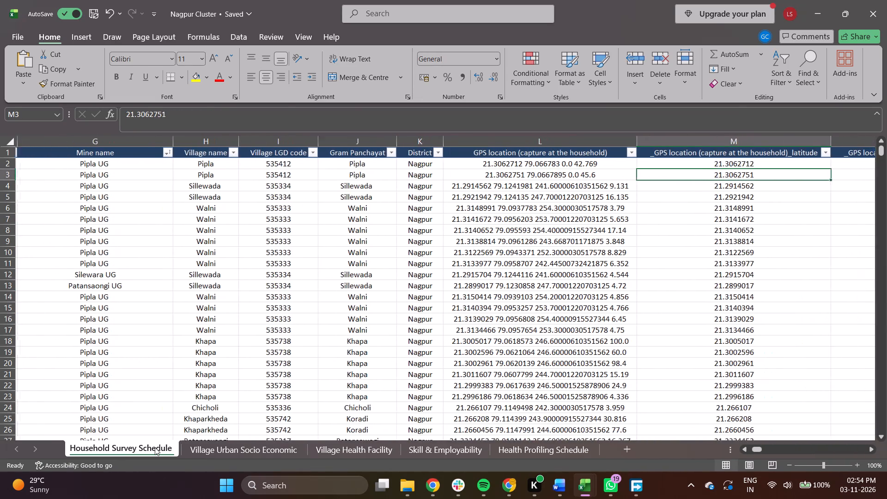
key(Right)
key(Right)
key(Up)
key(Up)
key(Right)
key(Right)
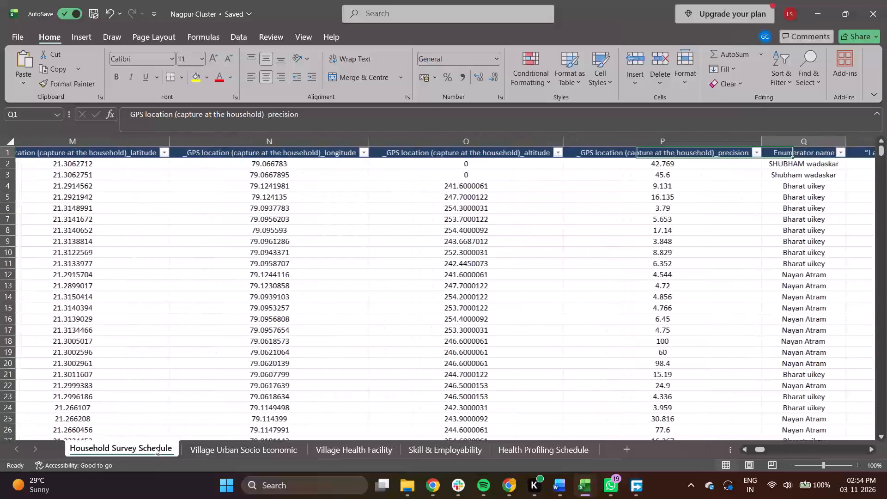
key(Right)
key(Right)
key(Right)
key(Right)
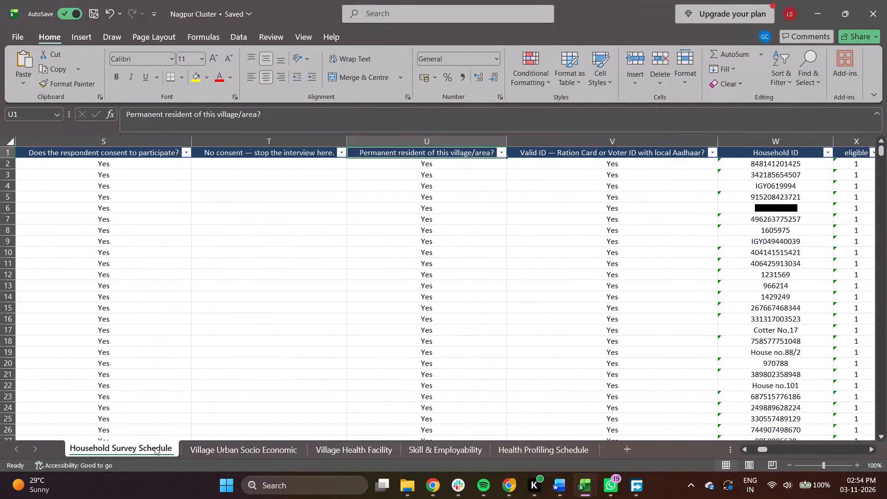
Return to the Village Urban Socio Economic sheet and review its headers backward from g_demo/pop_female to _id.
click(229, 450)
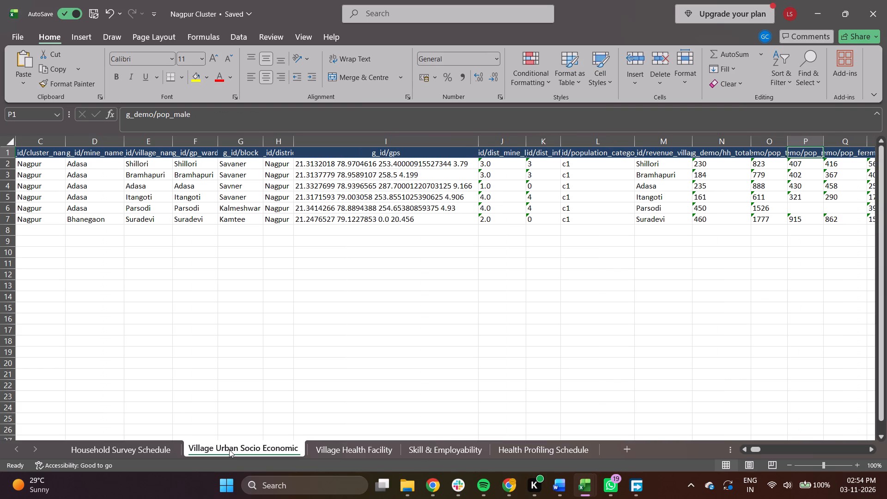
key(Up)
key(Up)
key(Up)
key(Up)
key(Right)
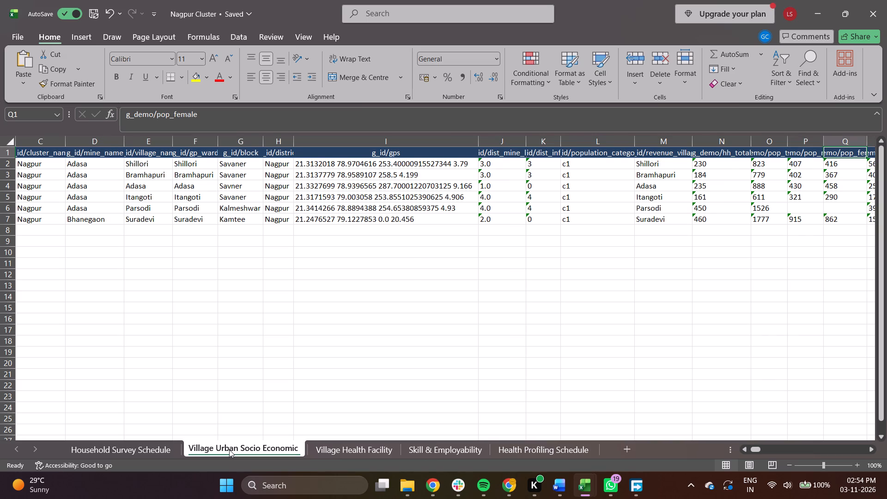
key(Left)
key(Left)
key(Left)
key(Left)
key(Left)
key(Left)
key(Left)
key(Left)
key(Left)
key(Left)
key(Left)
key(Left)
key(Left)
key(Left)
key(Left)
key(Left)
key(Left)
key(Left)
key(Left)
key(Left)
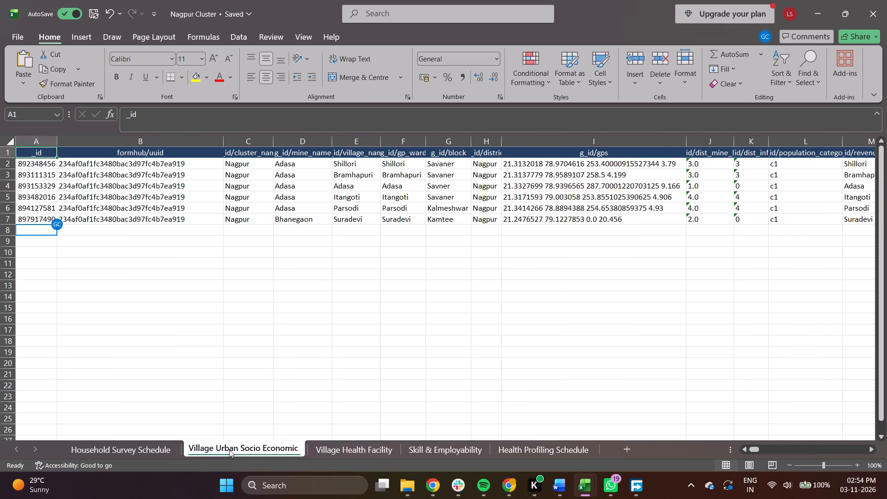
Review the Village Urban Socio Economic headers forward from _id through the g_id fields to g_demo/pop_male.
key(Right)
key(Right)
key(Right)
key(Right)
key(Right)
key(Right)
key(Right)
key(Right)
key(Right)
key(Right)
key(Right)
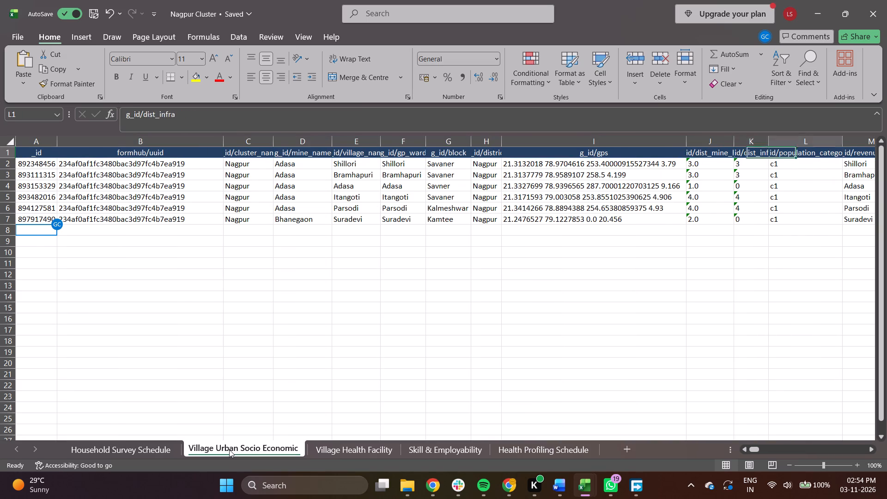
key(Right)
key(Up)
key(Up)
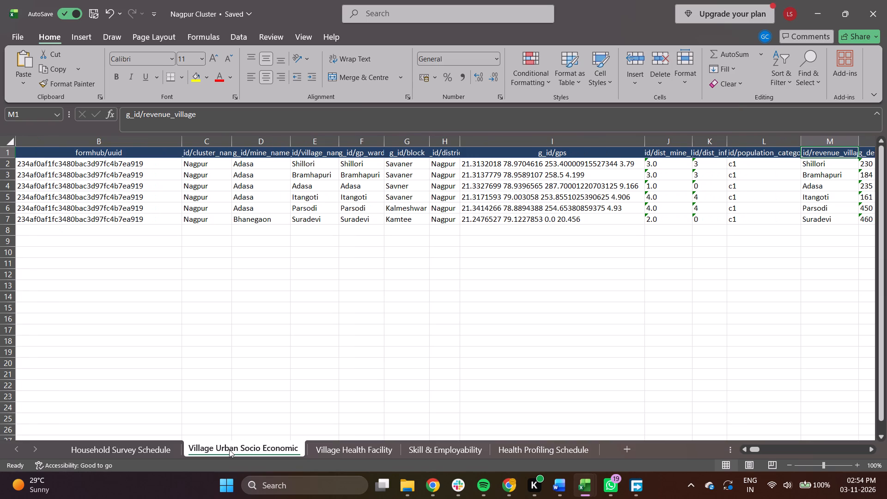
key(Right)
key(Right)
key(Right)
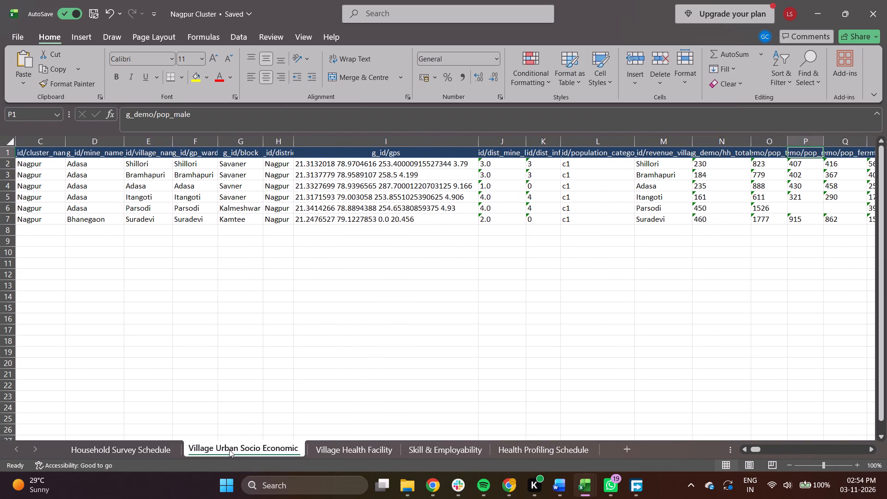
Review the Village Urban Socio Economic headers backward from g_demo/pop_male through g_id/block to _id.
key(Left)
key(Left)
key(Left)
key(Left)
key(Left)
key(Left)
key(Left)
key(Left)
key(Left)
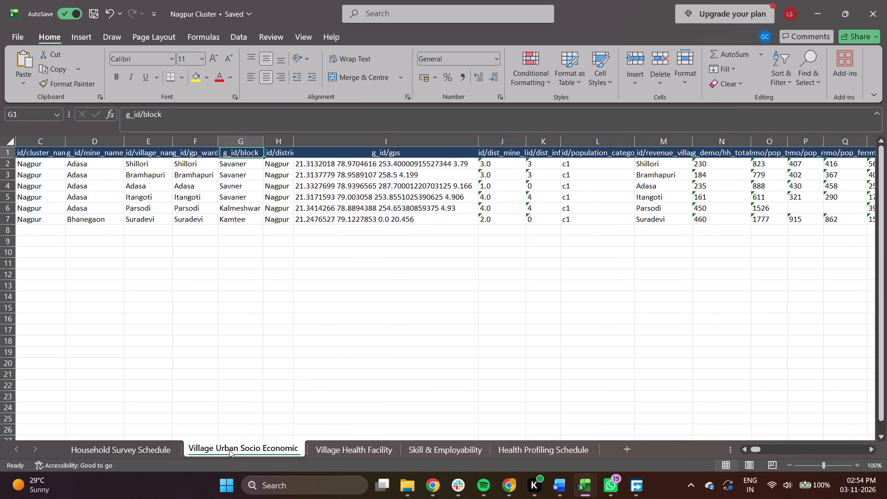
key(Left)
key(Left)
key(Left)
key(Left)
key(Left)
key(Left)
key(Left)
key(Left)
key(Left)
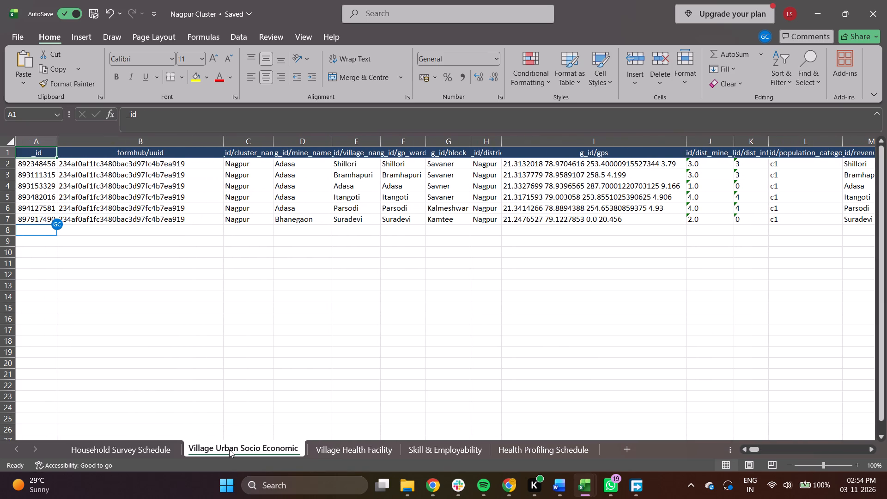
Review the Village Urban Socio Economic headers forward from _id through g_id/dist_mine_km and g_id/population_category to g_demo/pop_total.
key(Right)
key(Right)
key(Right)
key(Right)
key(Right)
key(Right)
key(Right)
key(Right)
key(Right)
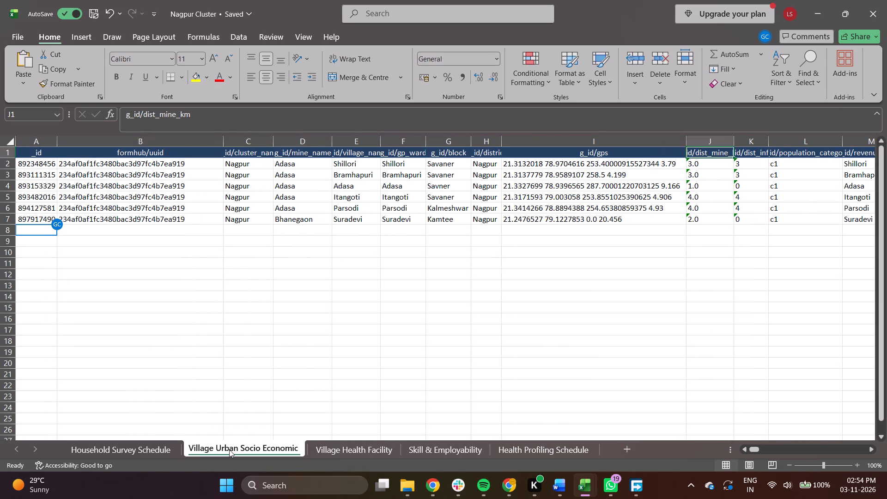
key(Right)
key(Down)
key(Down)
key(Up)
key(Up)
key(Right)
key(Right)
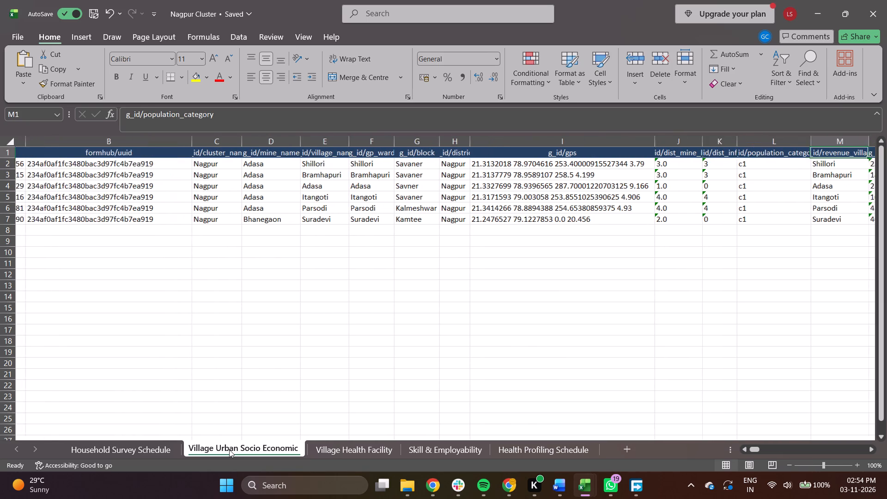
key(Right)
key(Right)
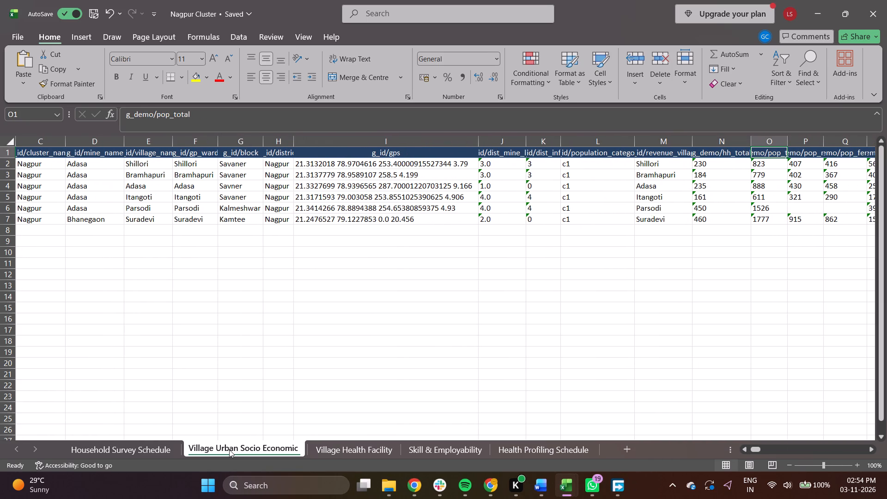
Recheck the headers between the district column and g_demo/pop_female in both directions, finishing at g_id/dist_infra.
key(Left)
key(Left)
key(Left)
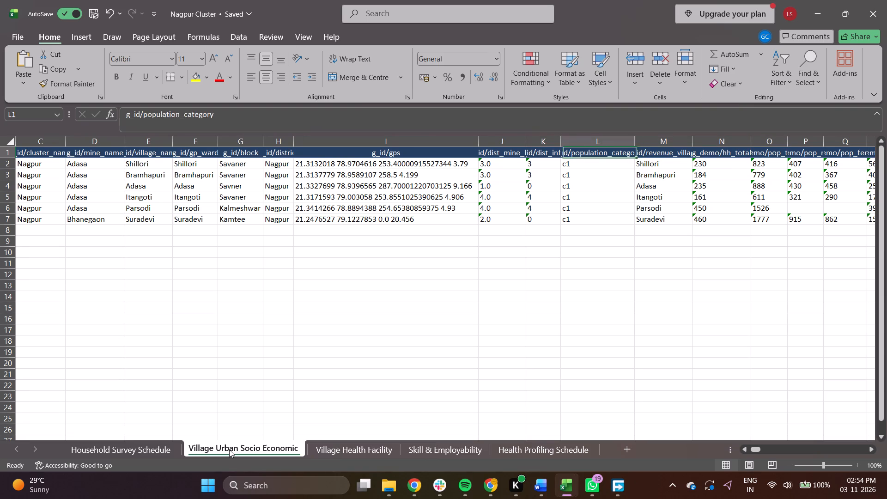
key(Left)
key(Left)
key(Left)
key(Left)
key(Up)
key(Right)
key(Right)
key(Right)
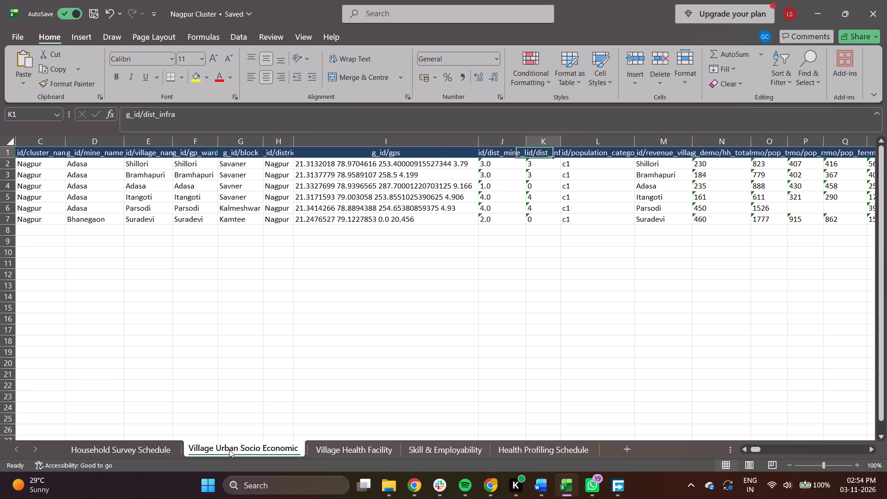
key(Right)
key(Right)
key(Right)
key(Right)
key(Right)
key(Right)
key(Left)
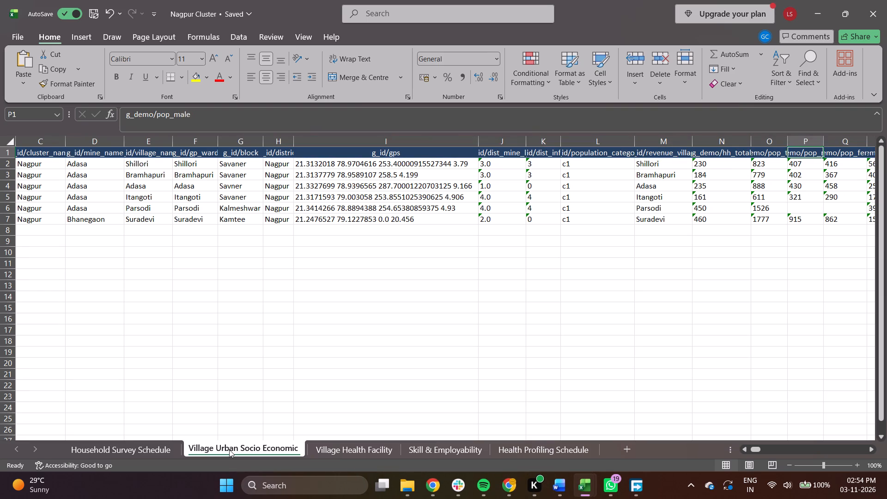
key(Left)
key(Left)
key(Left)
key(Left)
key(Left)
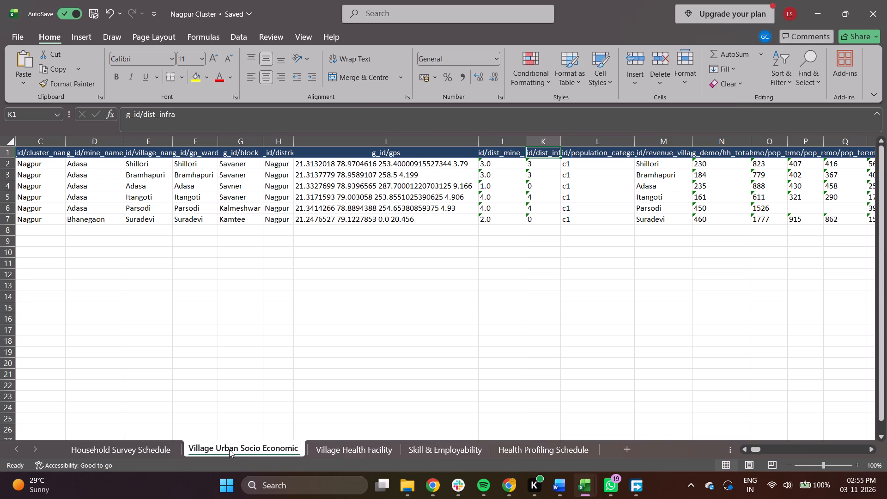
Review the Village Urban Socio Economic headers forward from g_id/dist_infra through the g_demo population fields to g_history/land_acquired.
key(Right)
key(Right)
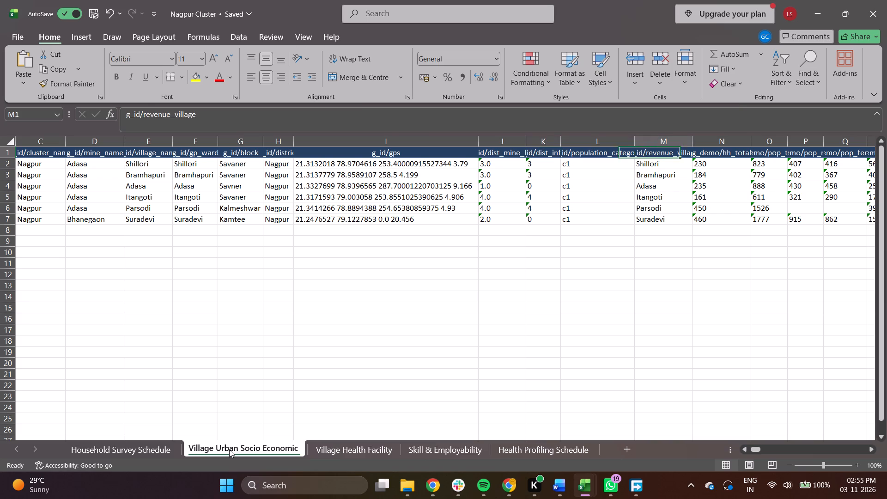
key(Right)
key(Right)
key(Right)
key(Right)
key(Right)
key(Right)
key(Right)
key(Right)
key(Right)
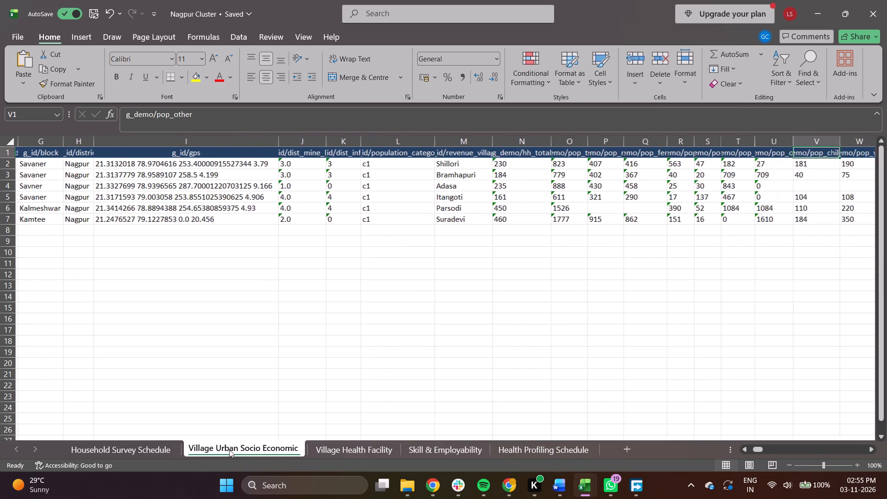
key(Right)
key(Right)
key(Right)
key(Right)
key(Right)
key(Right)
key(Right)
key(Right)
key(Left)
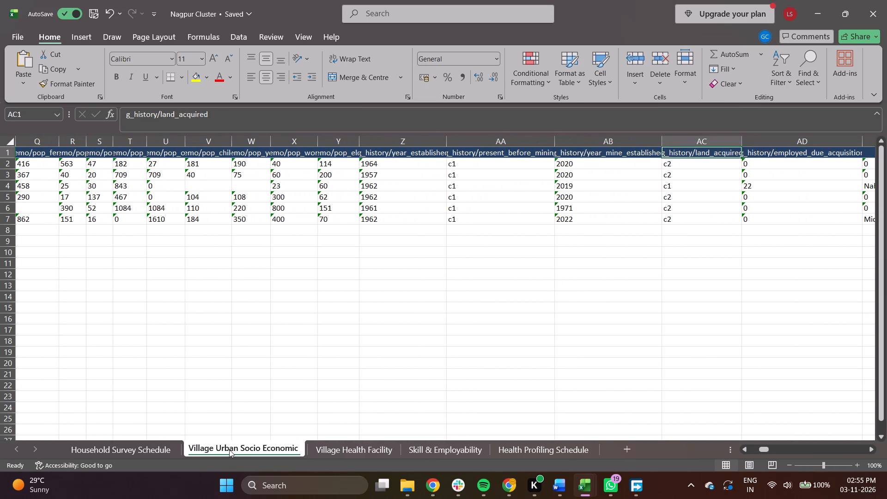
Review the Village Urban Socio Economic headers backward from g_history/land_acquired through the g_demo population fields and g_id/population_category to the district column.
key(Left)
key(Left)
key(Left)
key(Left)
key(Left)
key(Left)
key(Left)
key(Left)
key(Left)
key(Left)
key(Left)
key(Left)
key(Left)
key(Left)
key(Left)
key(Left)
key(Left)
key(Left)
key(Left)
key(Left)
key(Left)
key(Left)
key(Left)
key(Left)
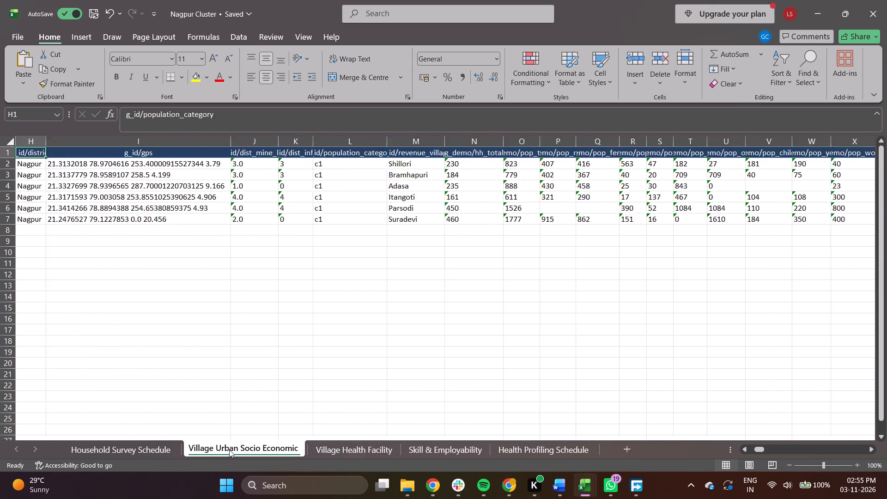